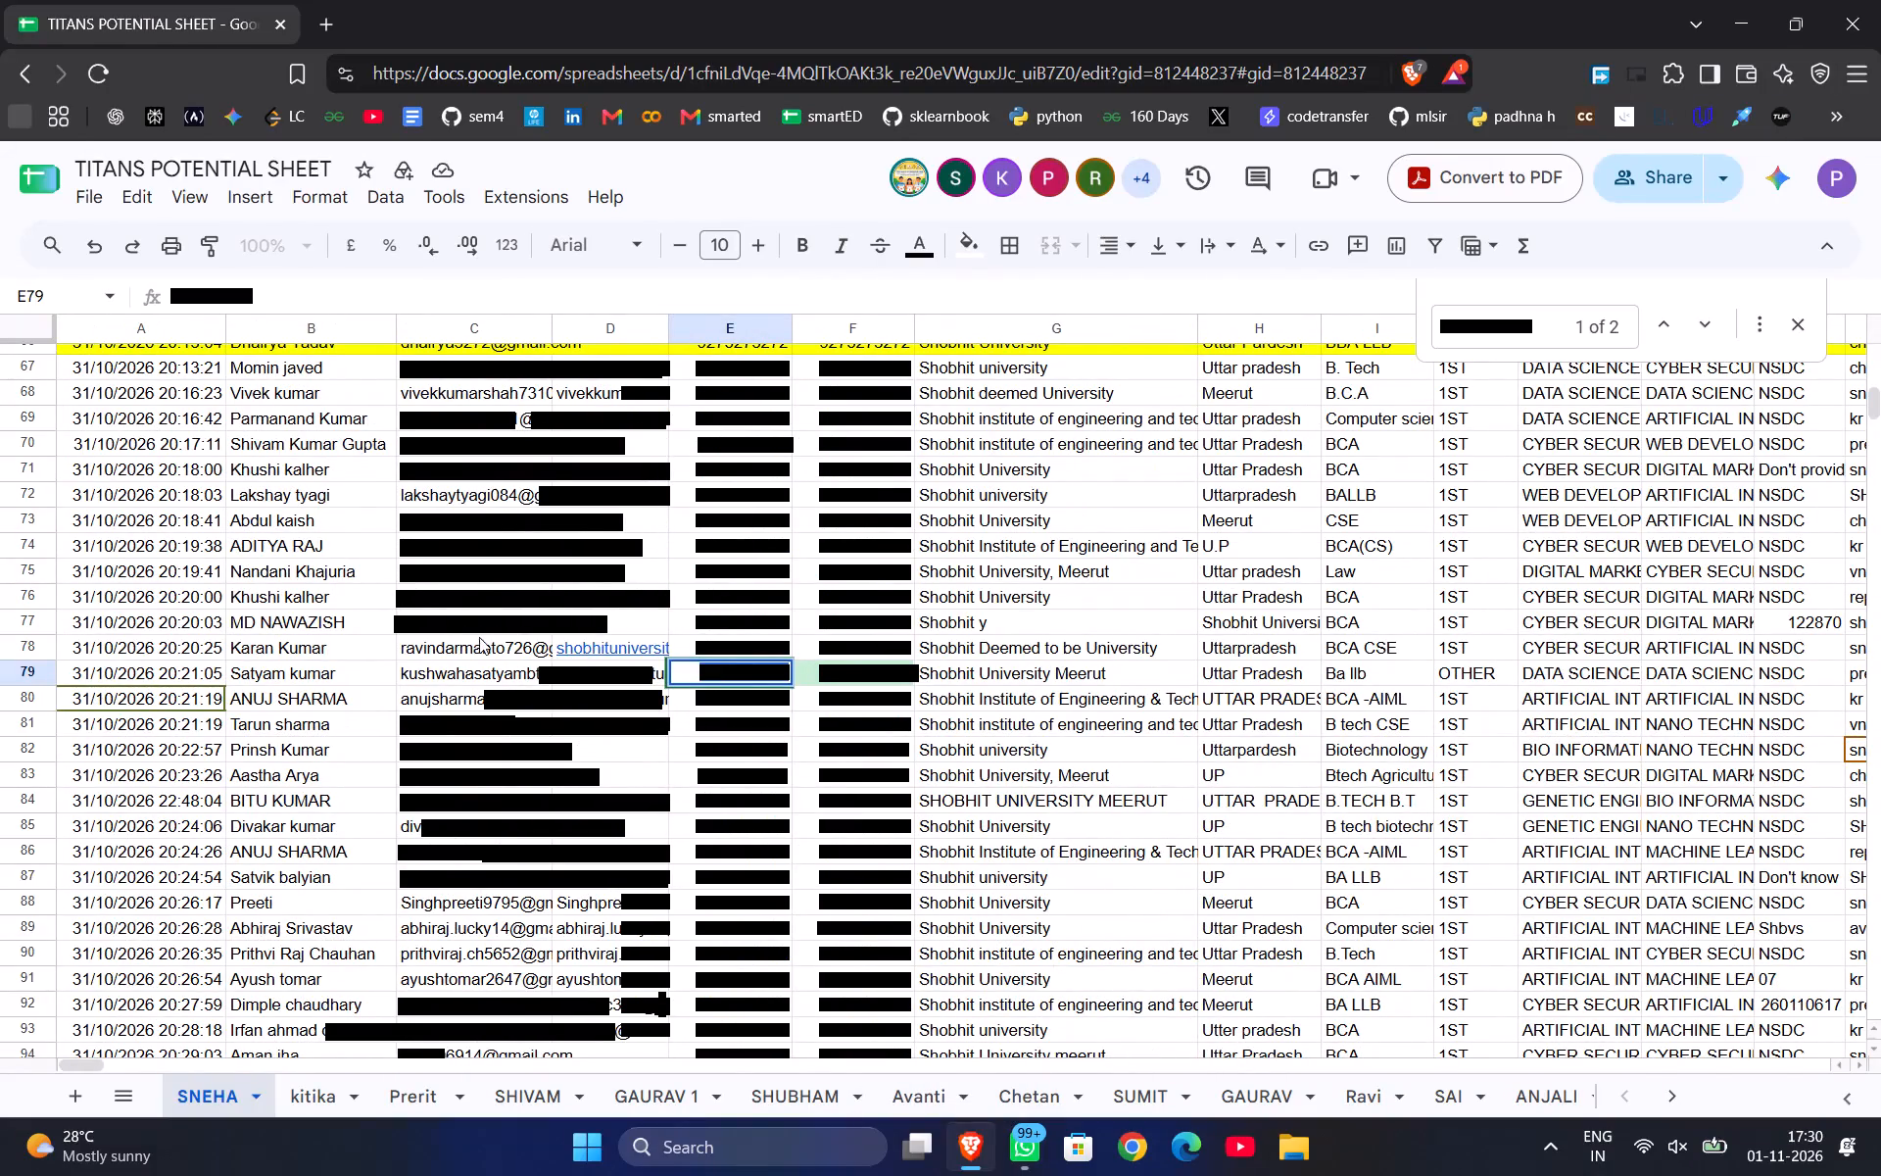
Enter the remark "na>txt" in column O of row 79, beside the "prerit" entry.
left_click(25, 668)
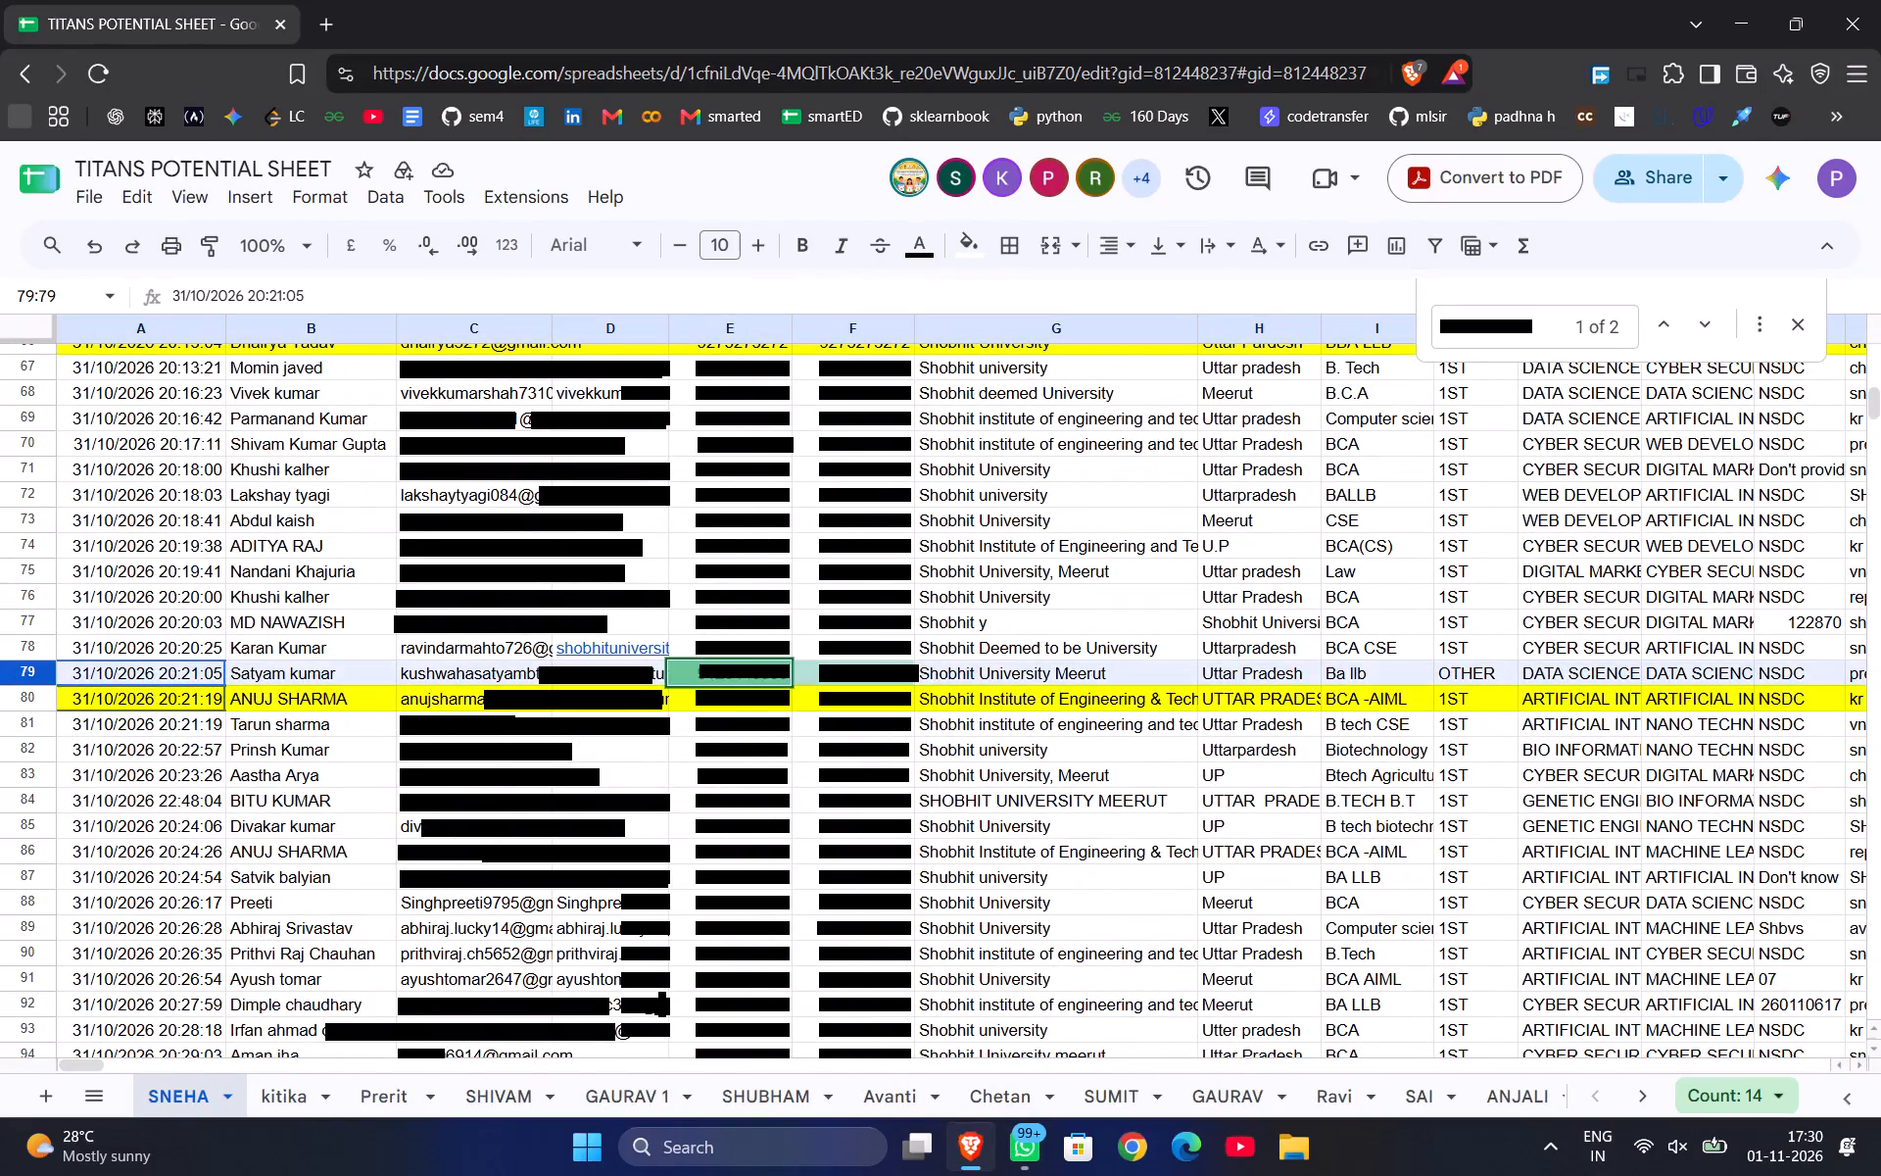
left_click(25, 668)
scroll(25, 668, "left", 4)
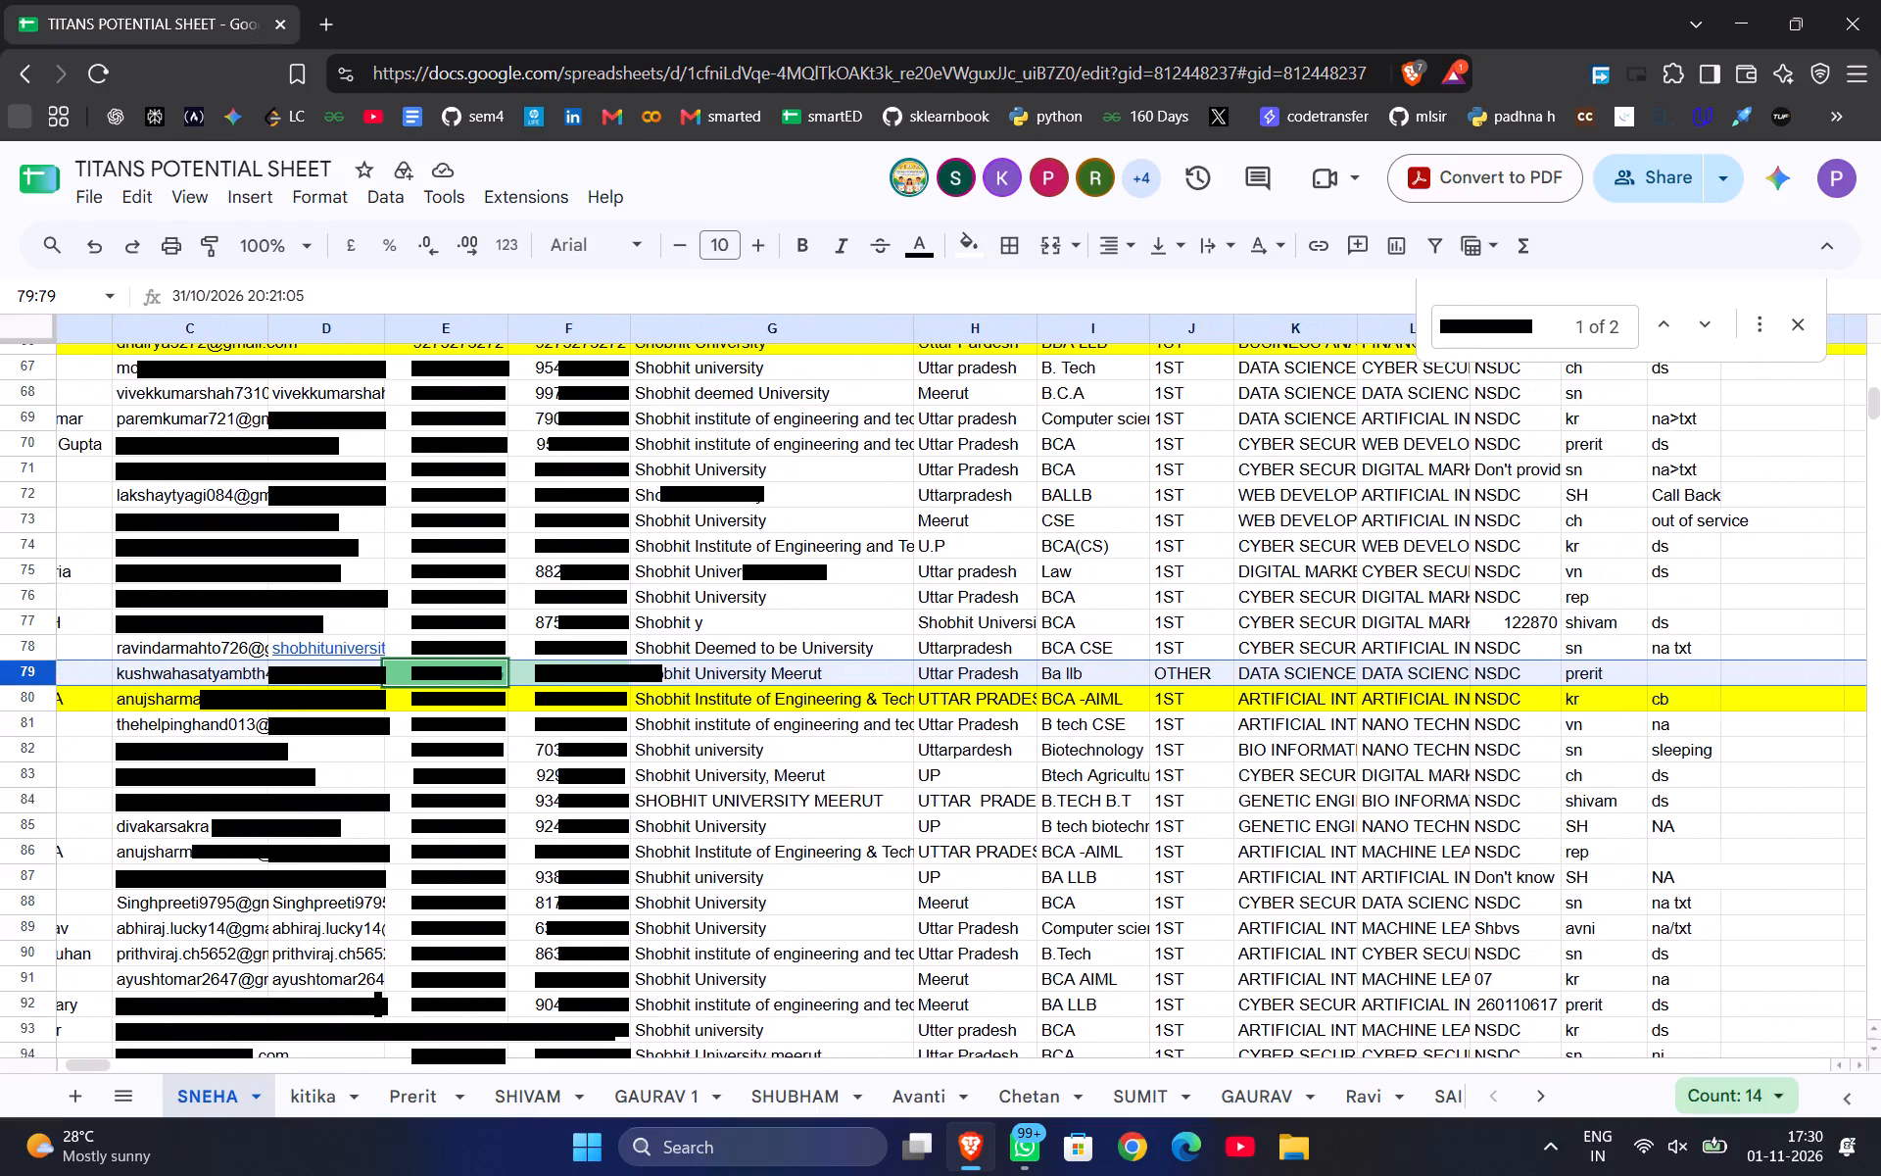
scroll(25, 668, "right", 2)
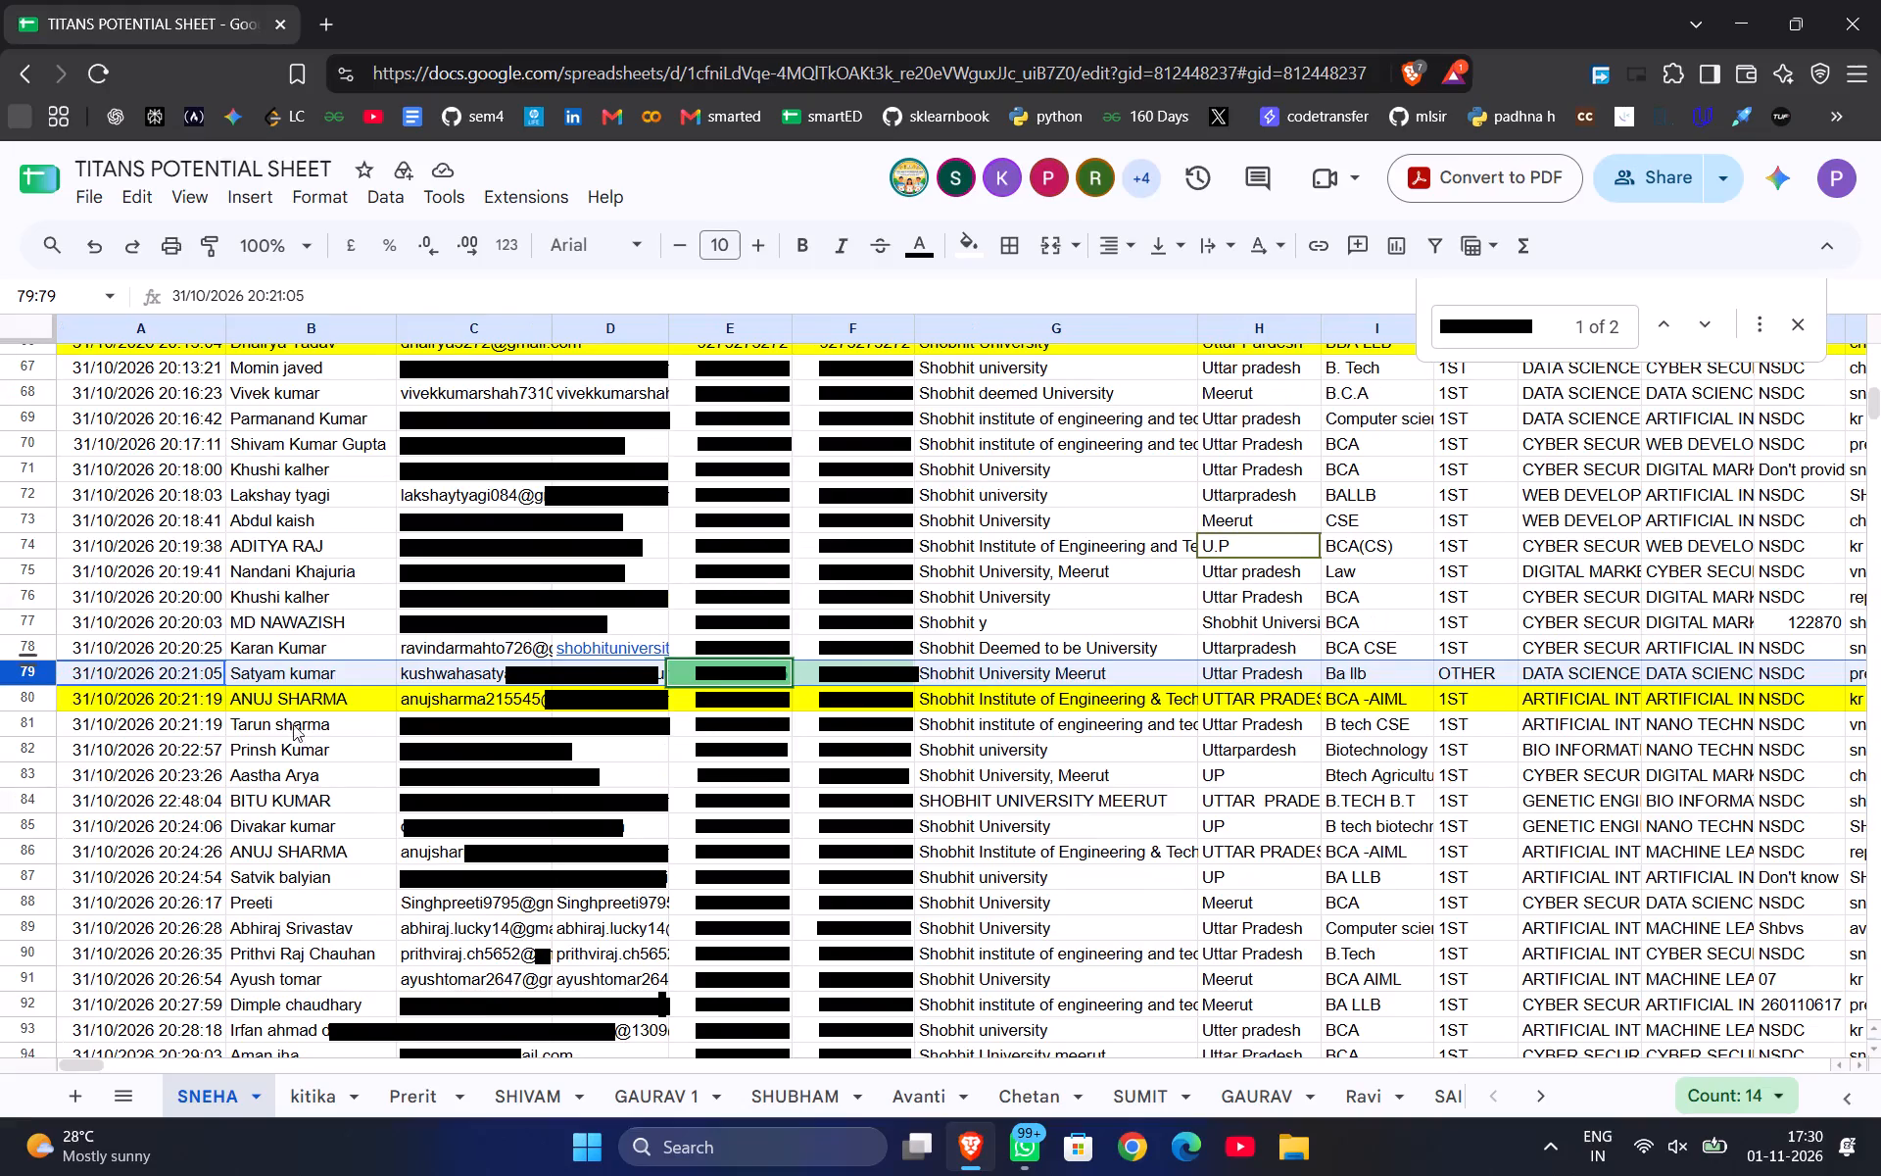
scroll(309, 715, "left", 2)
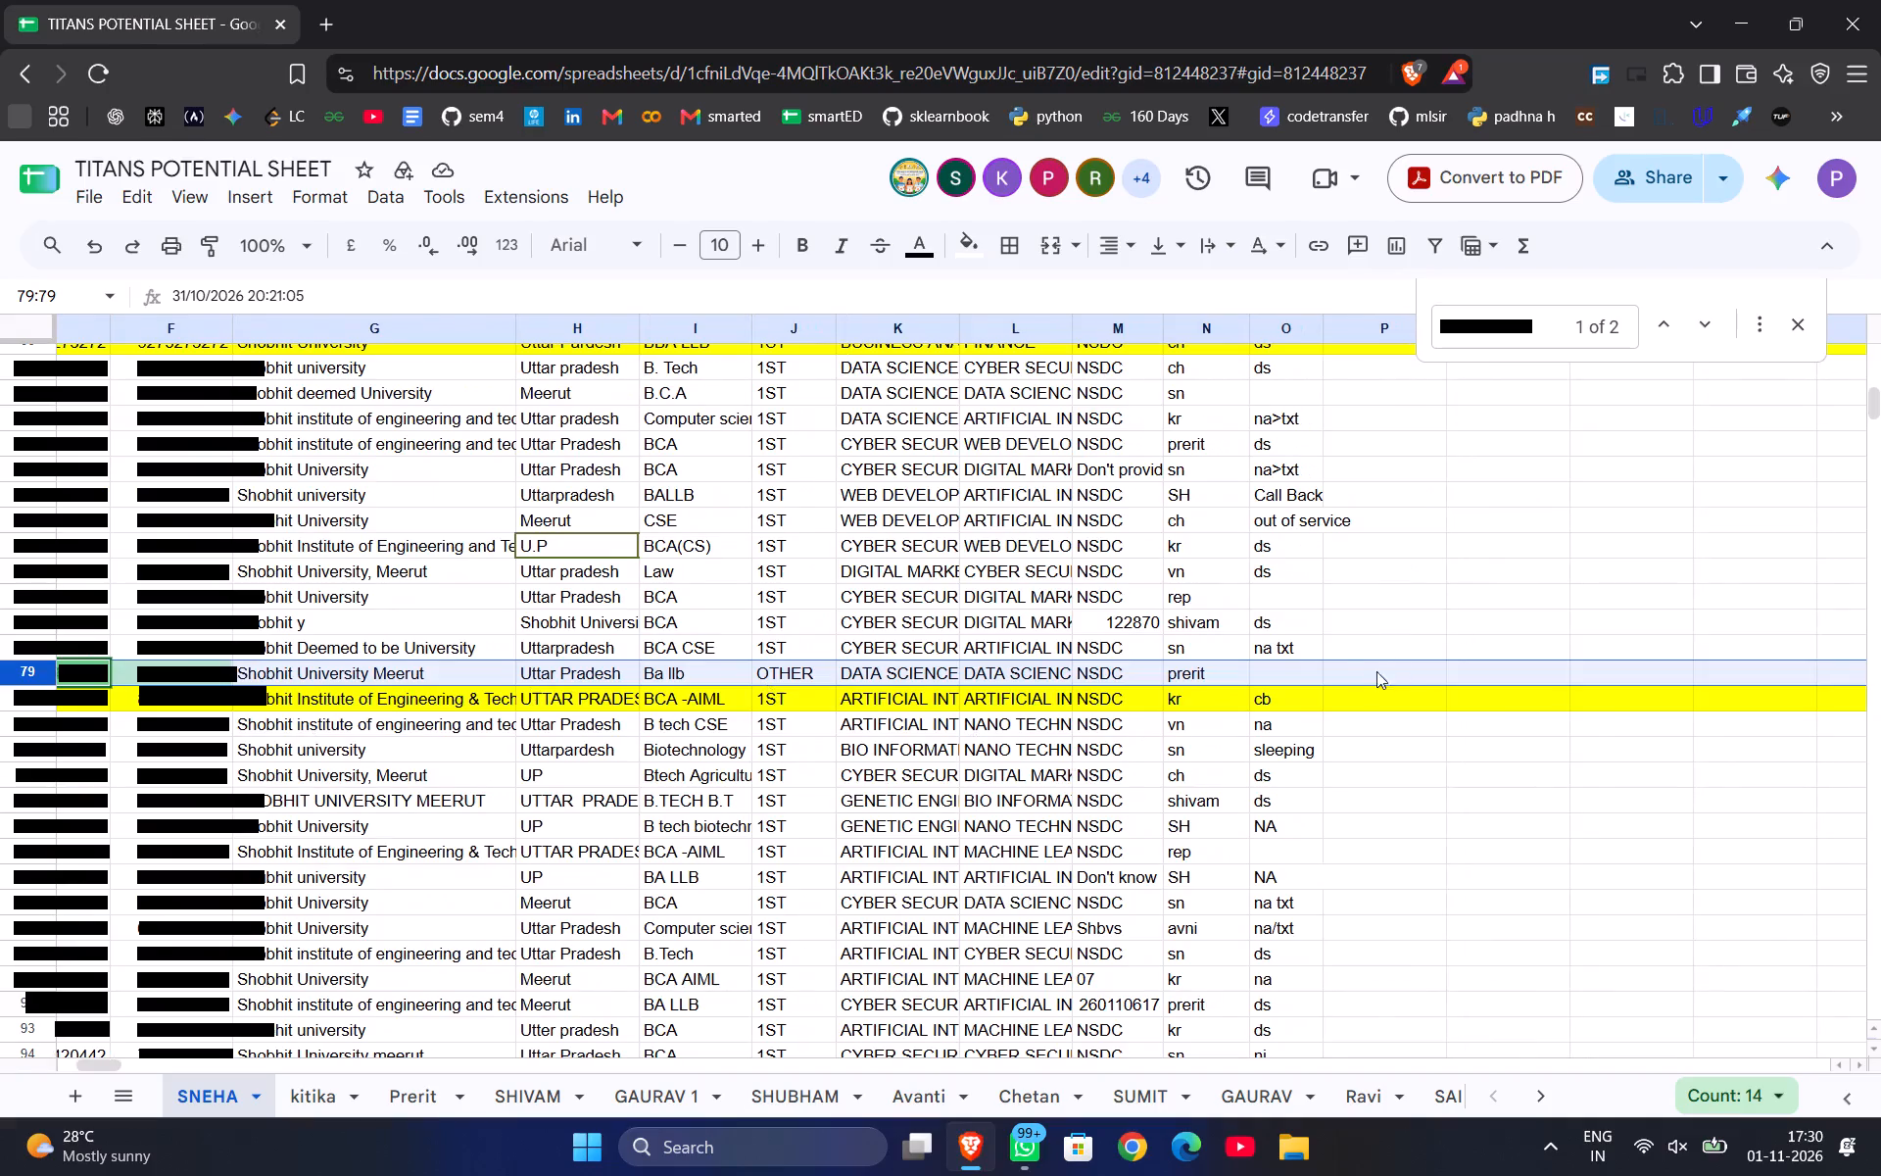
left_click(1287, 668)
type("na>txt")
key("Left")
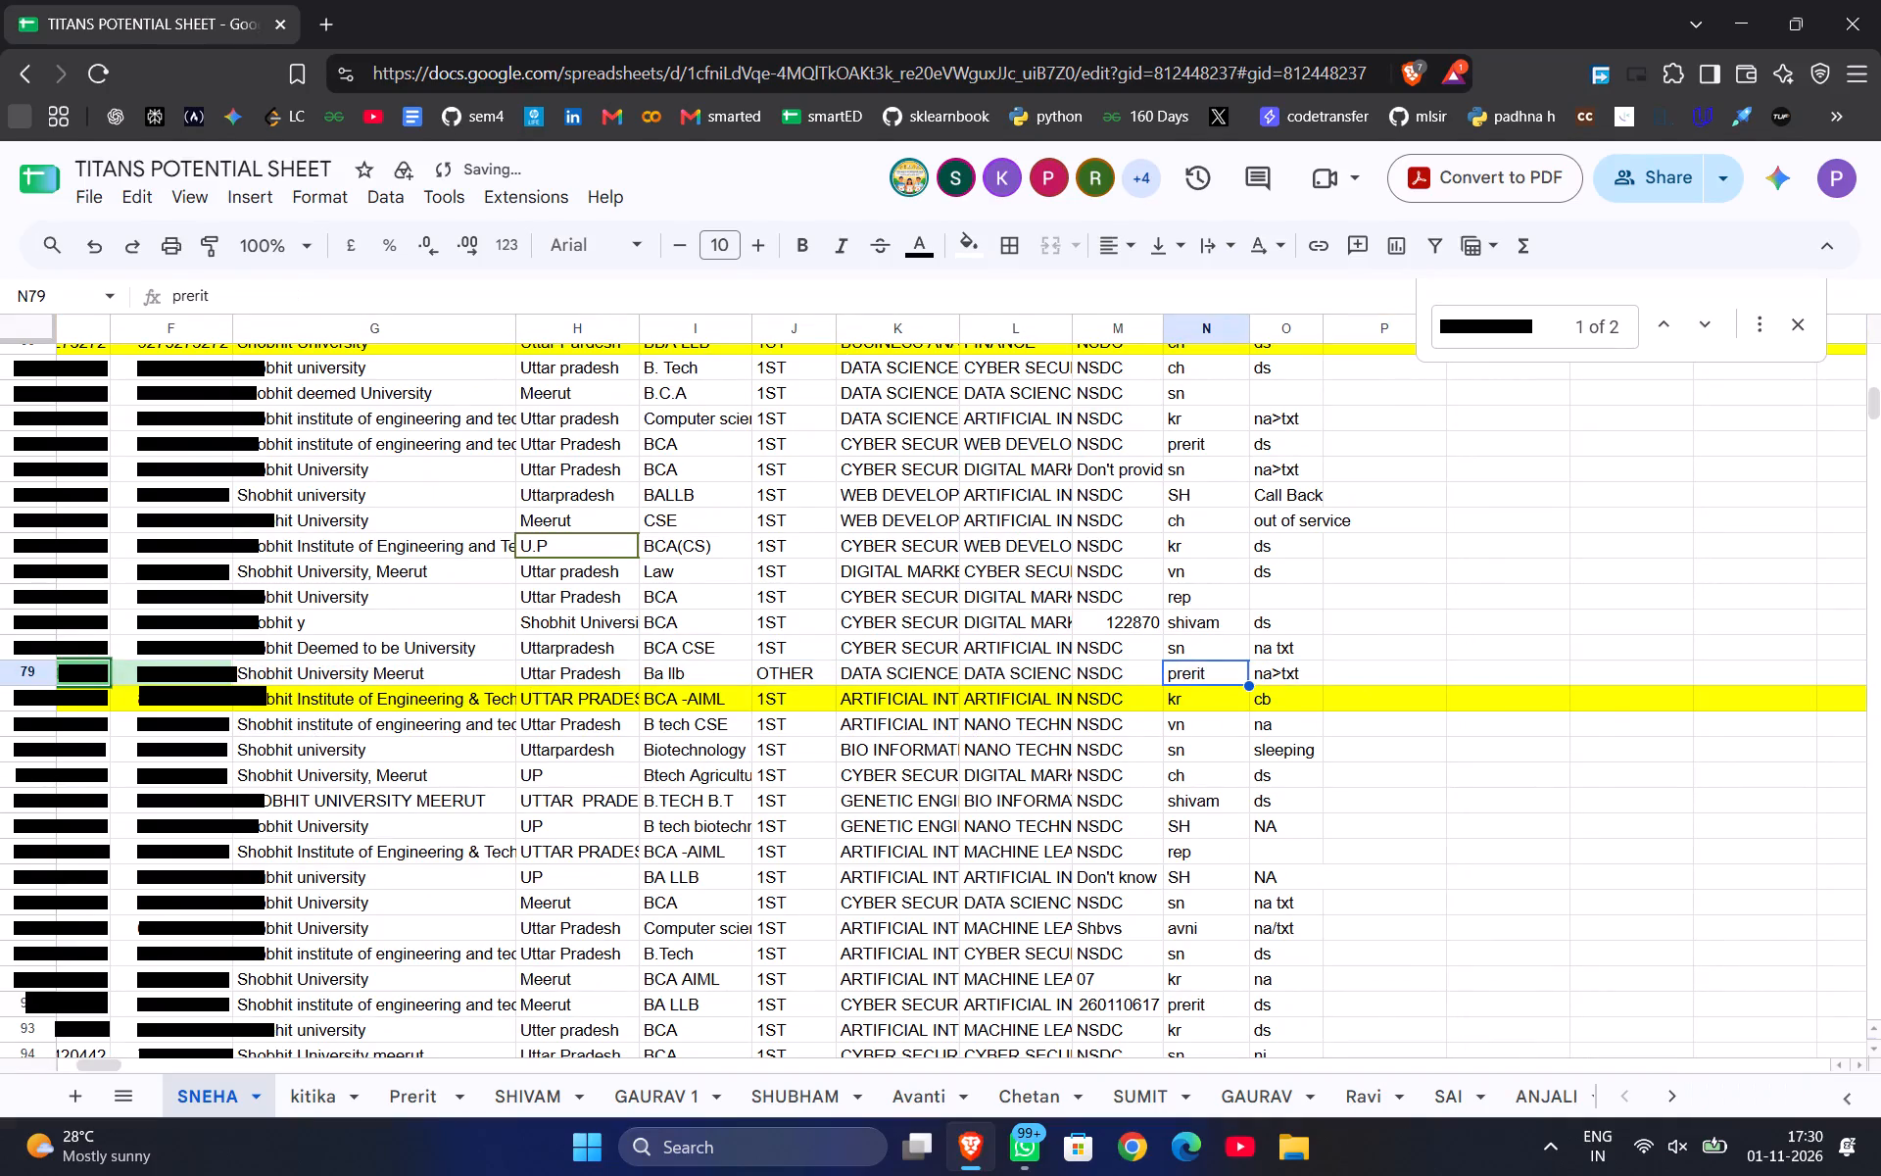
Select the contact number in column E of row 79.
scroll(1287, 668, "right", 3)
triple_click(773, 672)
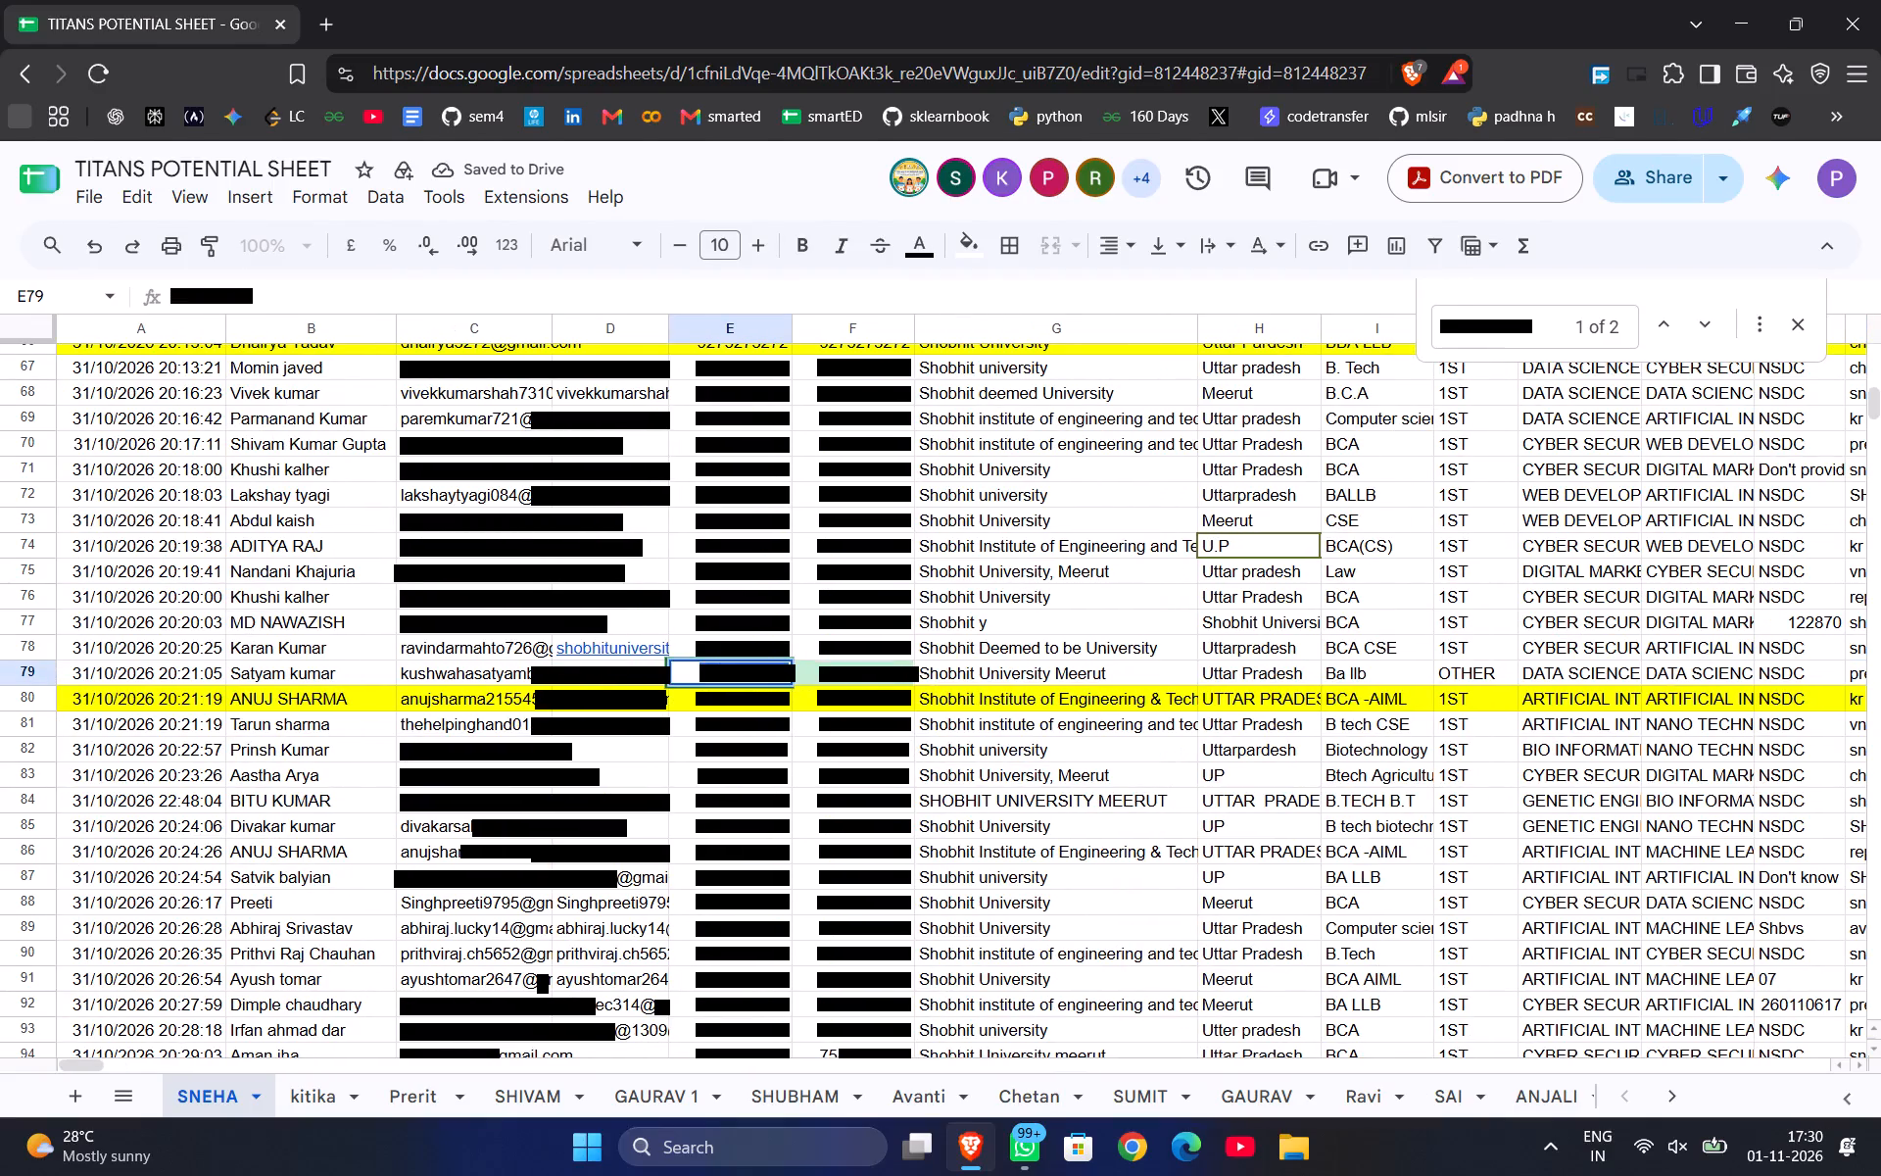
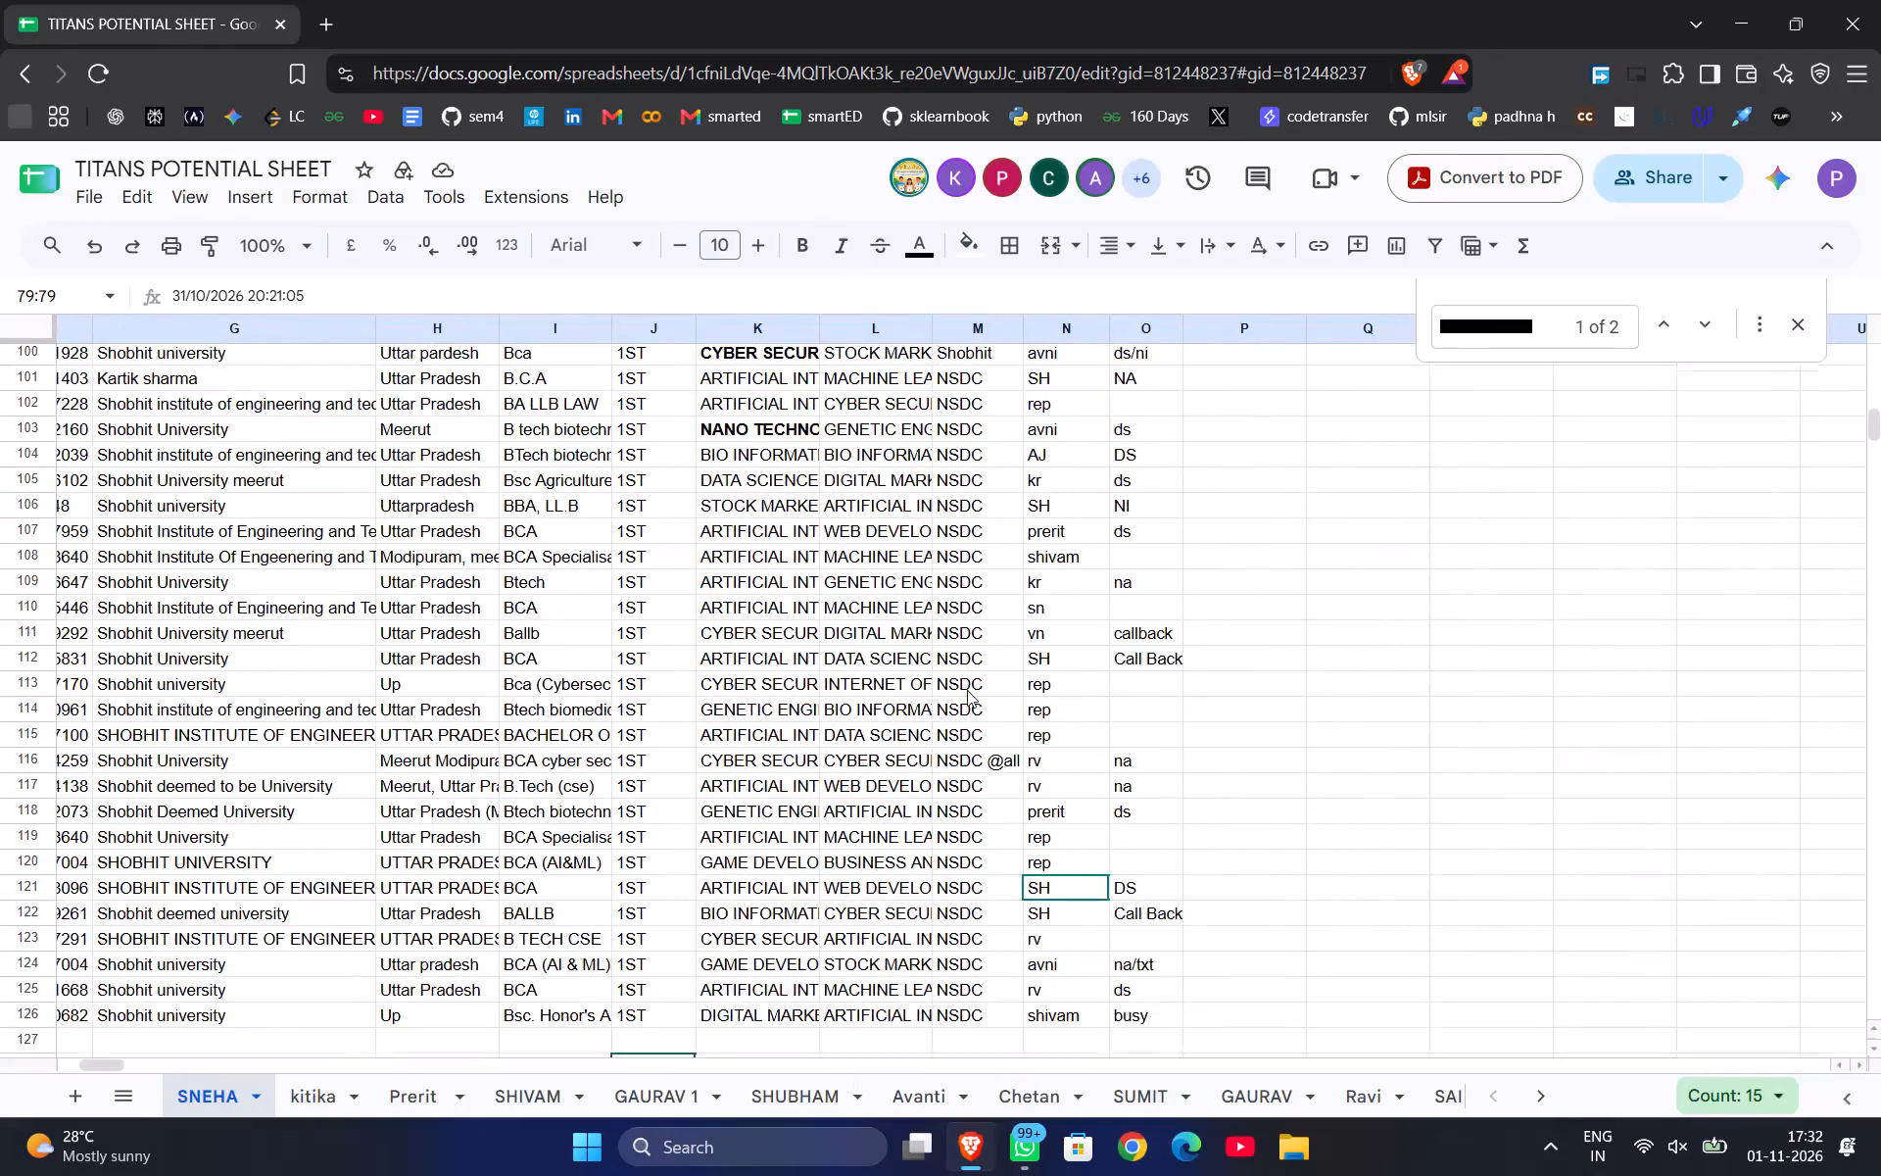
Go to the end of the lead list and select the empty cell in column M of row 132.
scroll(967, 690, "down", 2)
left_click(1012, 802)
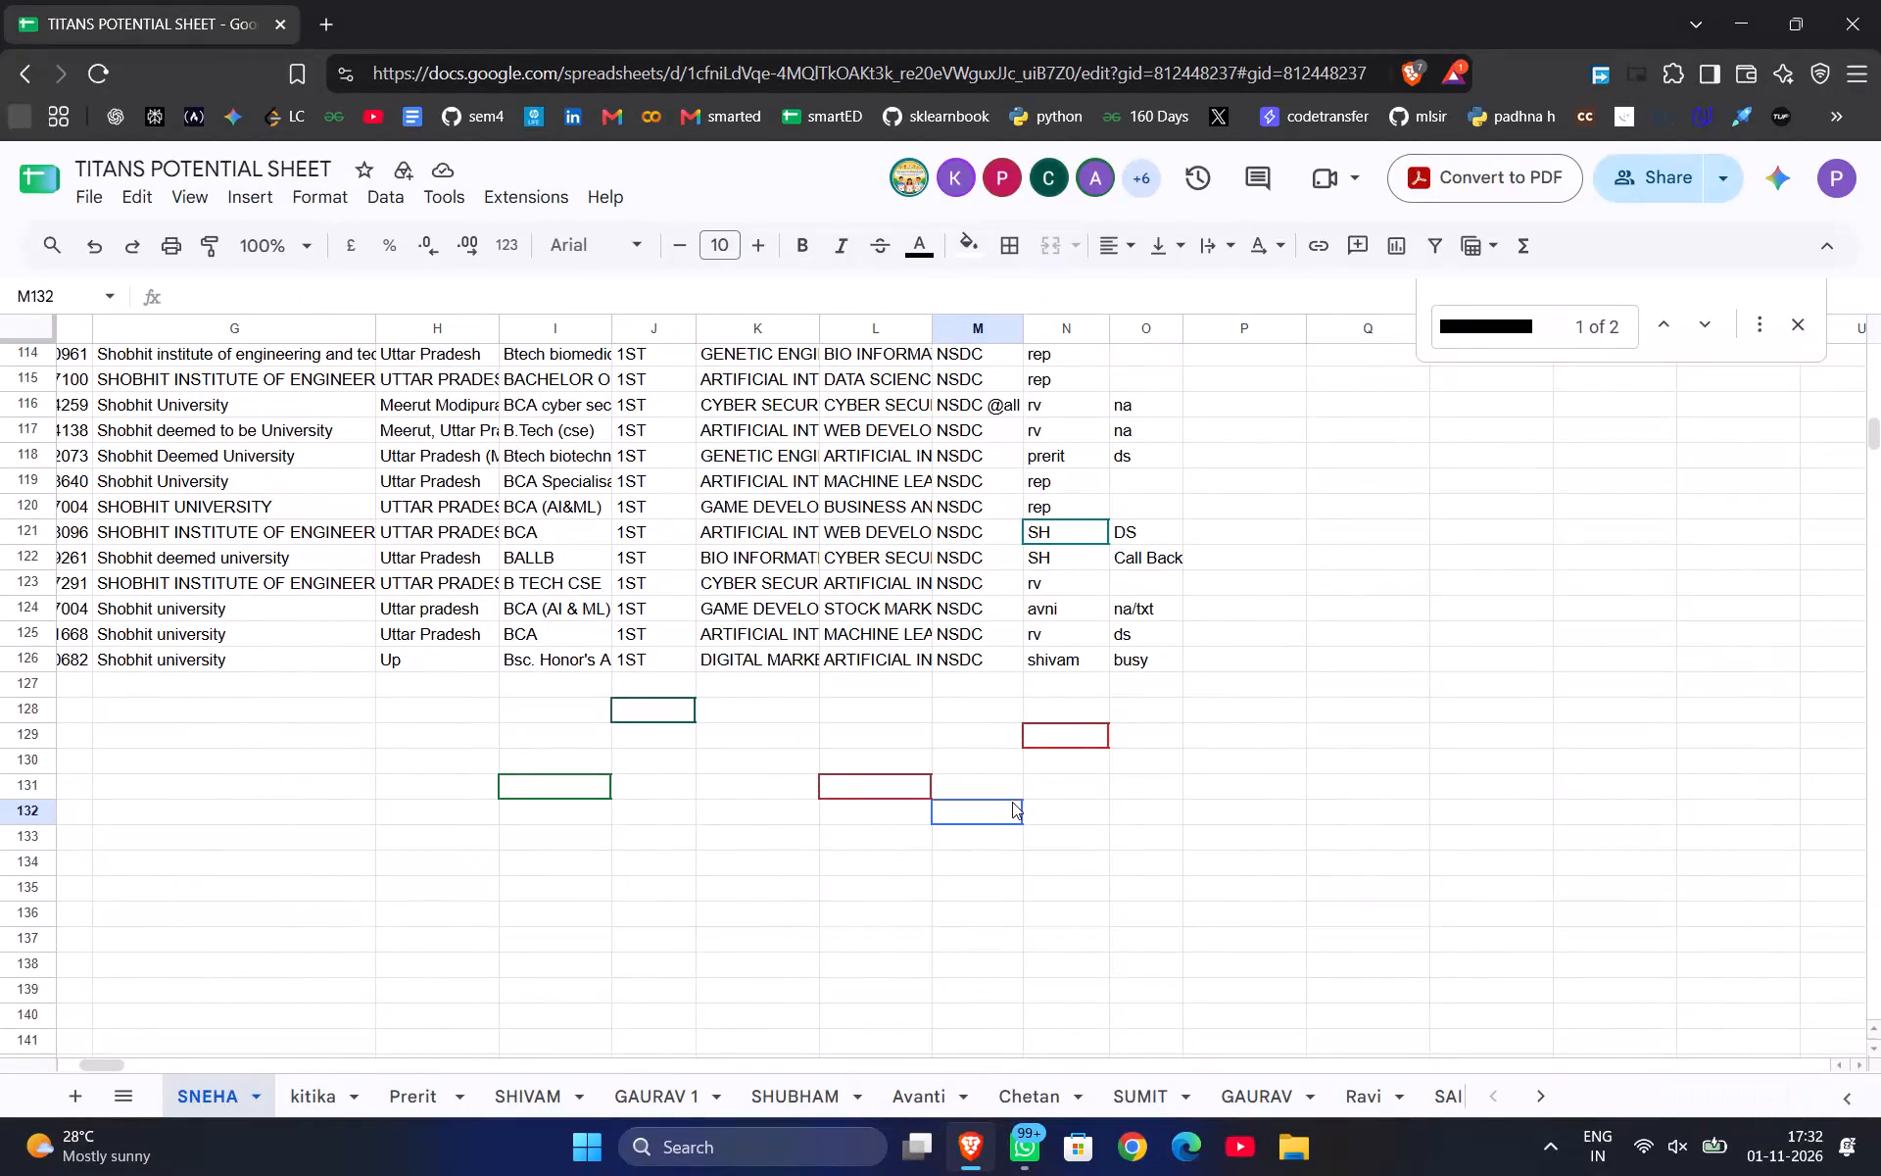
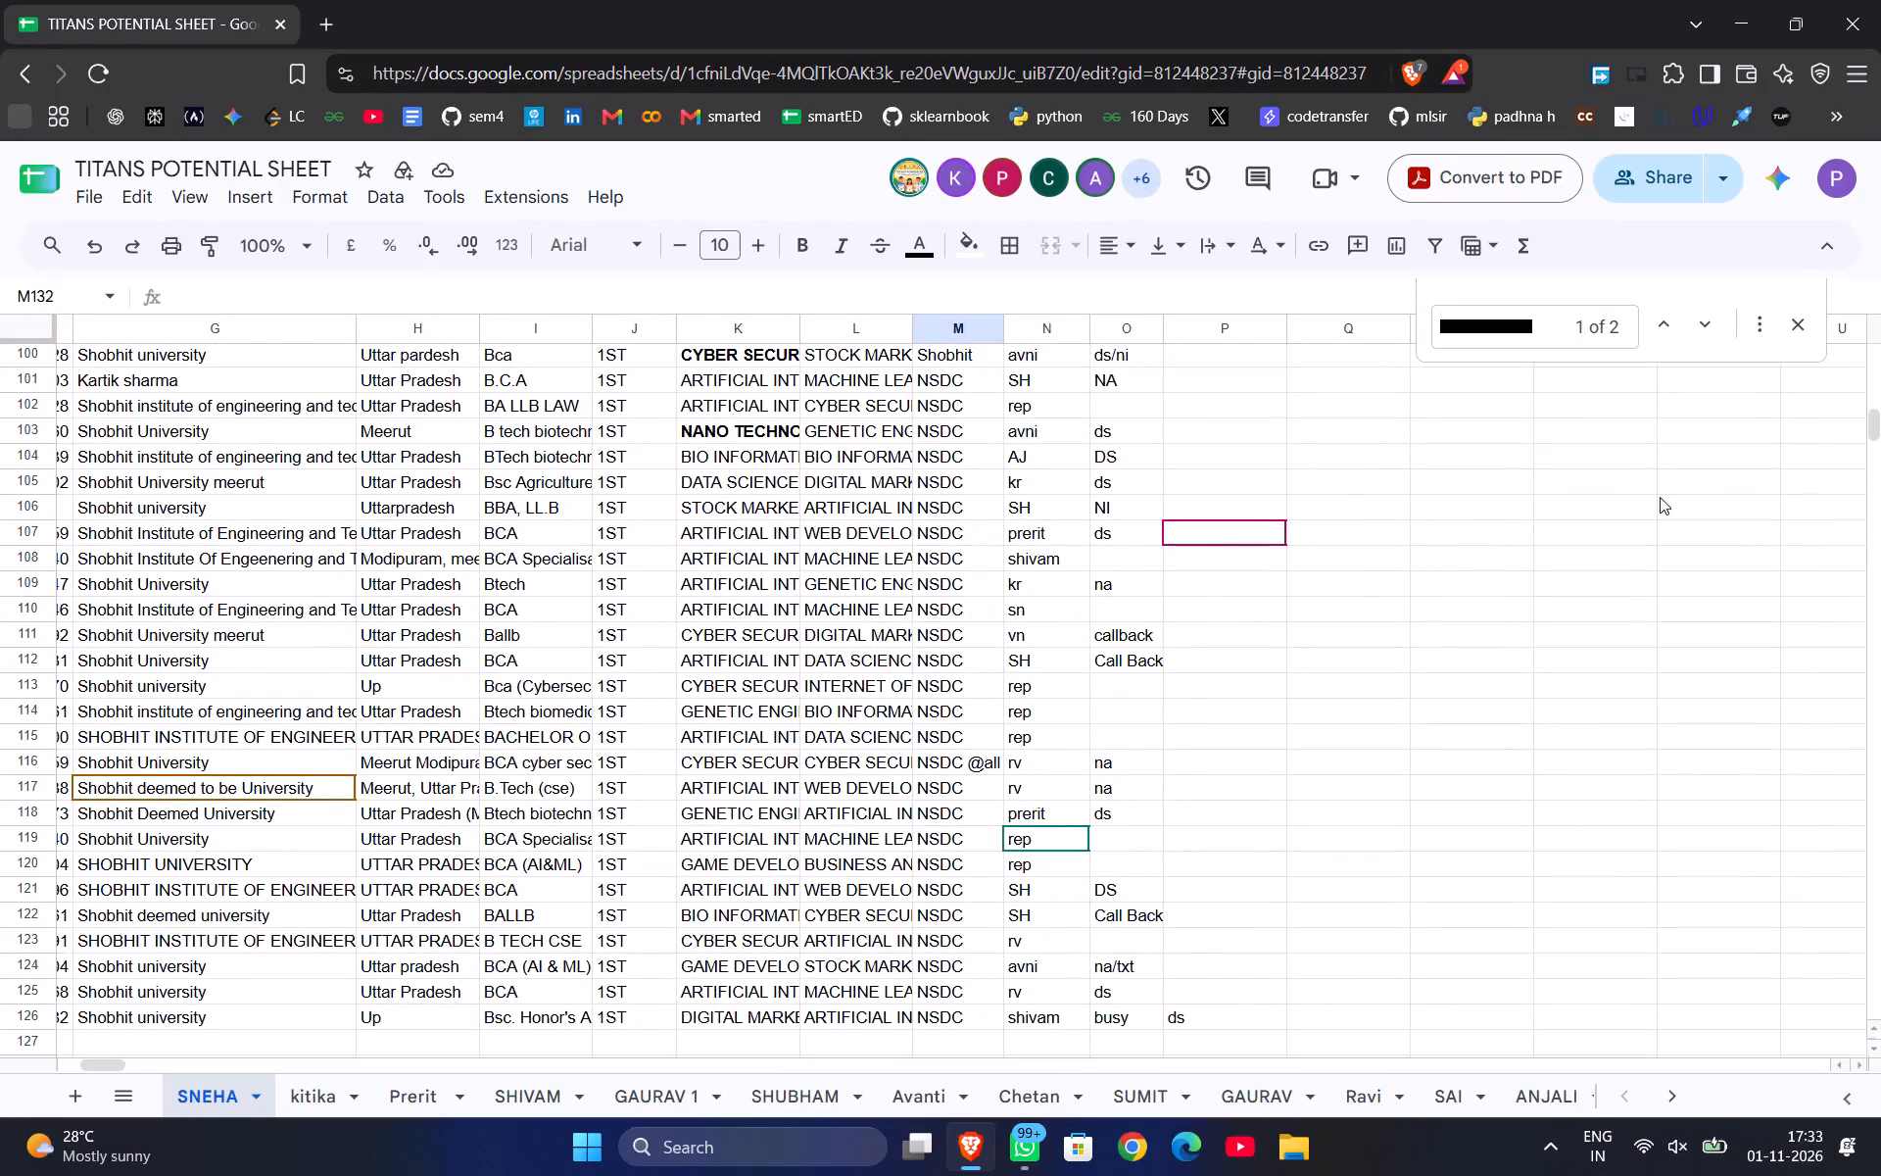
Close the find-in-sheet search and go to the matched lead's cell in column E of row 79.
left_click(1792, 320)
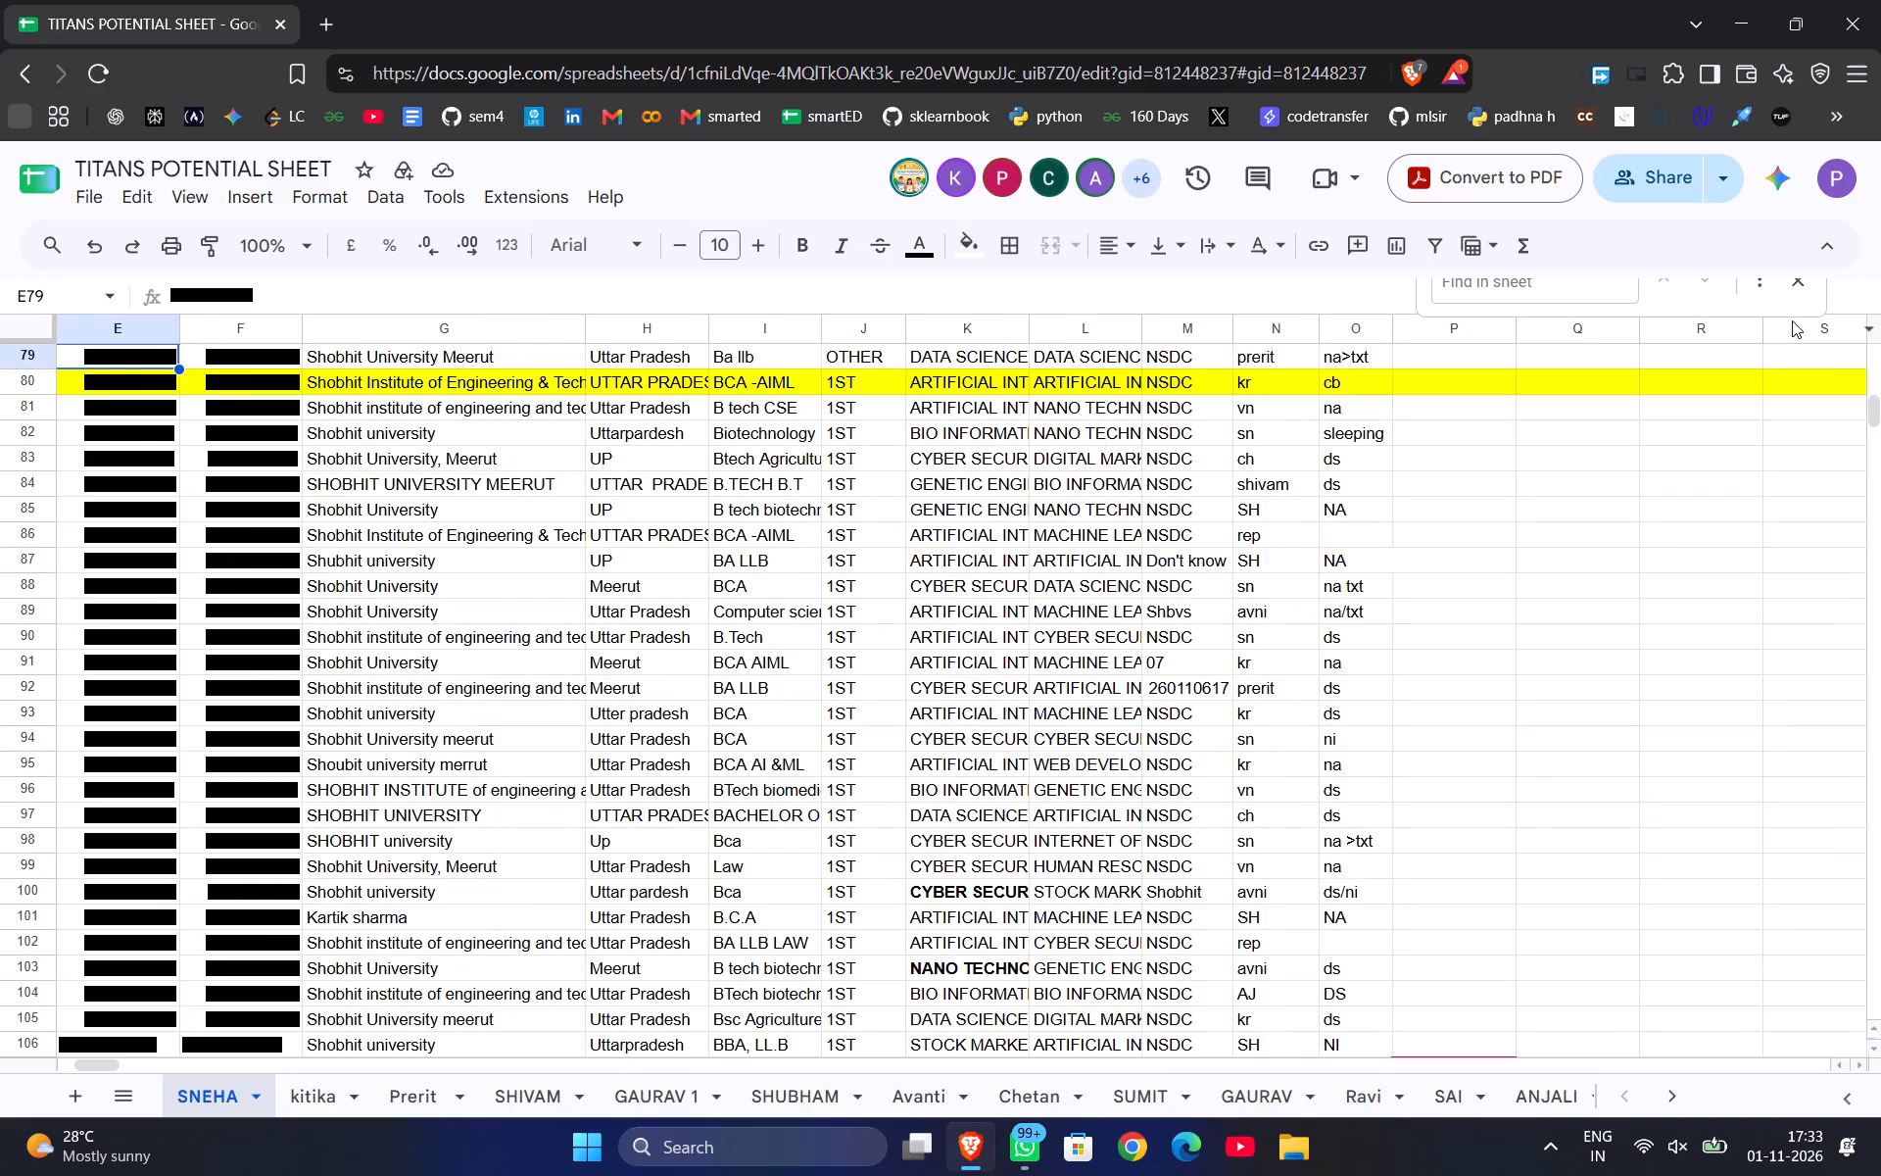
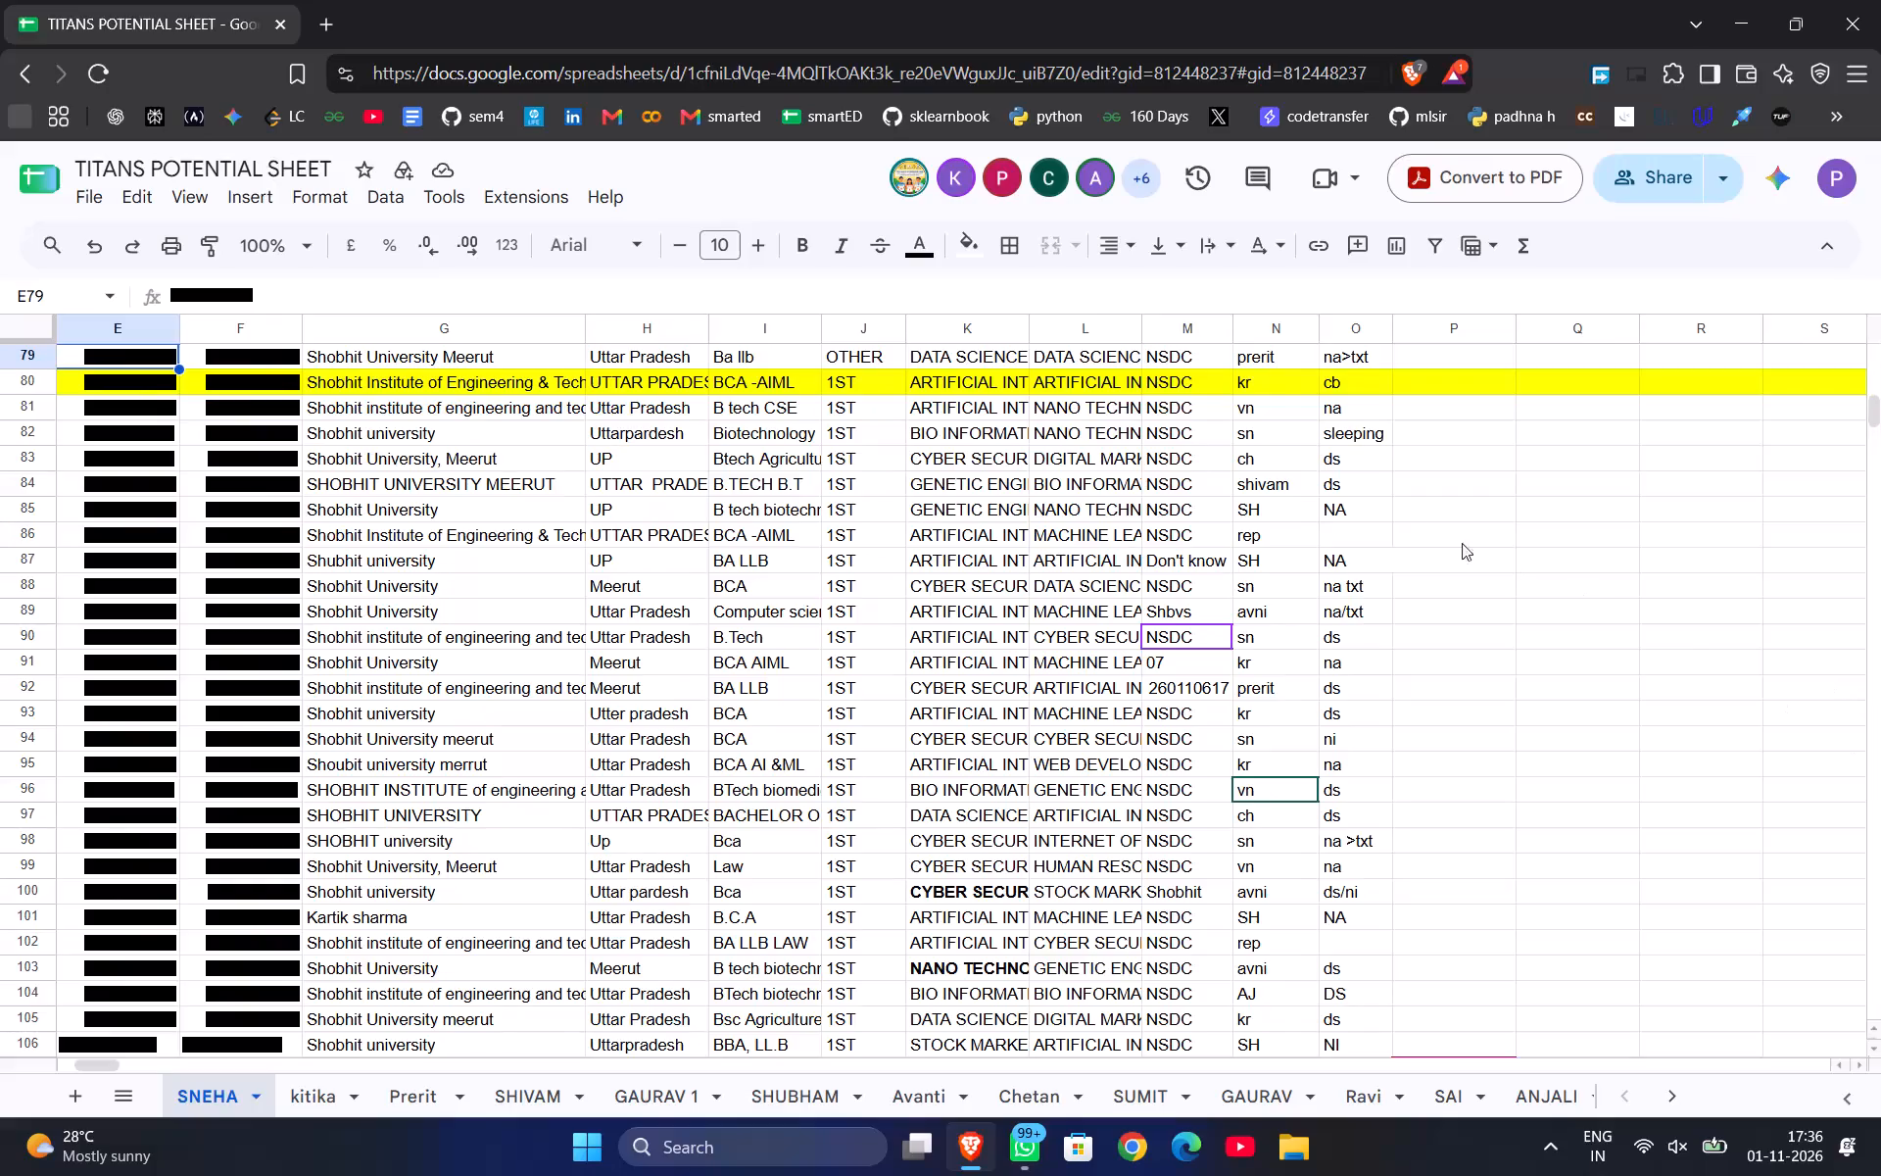
Enter "prerit" as the assigned caller in column N for the last lead, in row 153.
left_click(1411, 518)
scroll(317, 932, "left", 1)
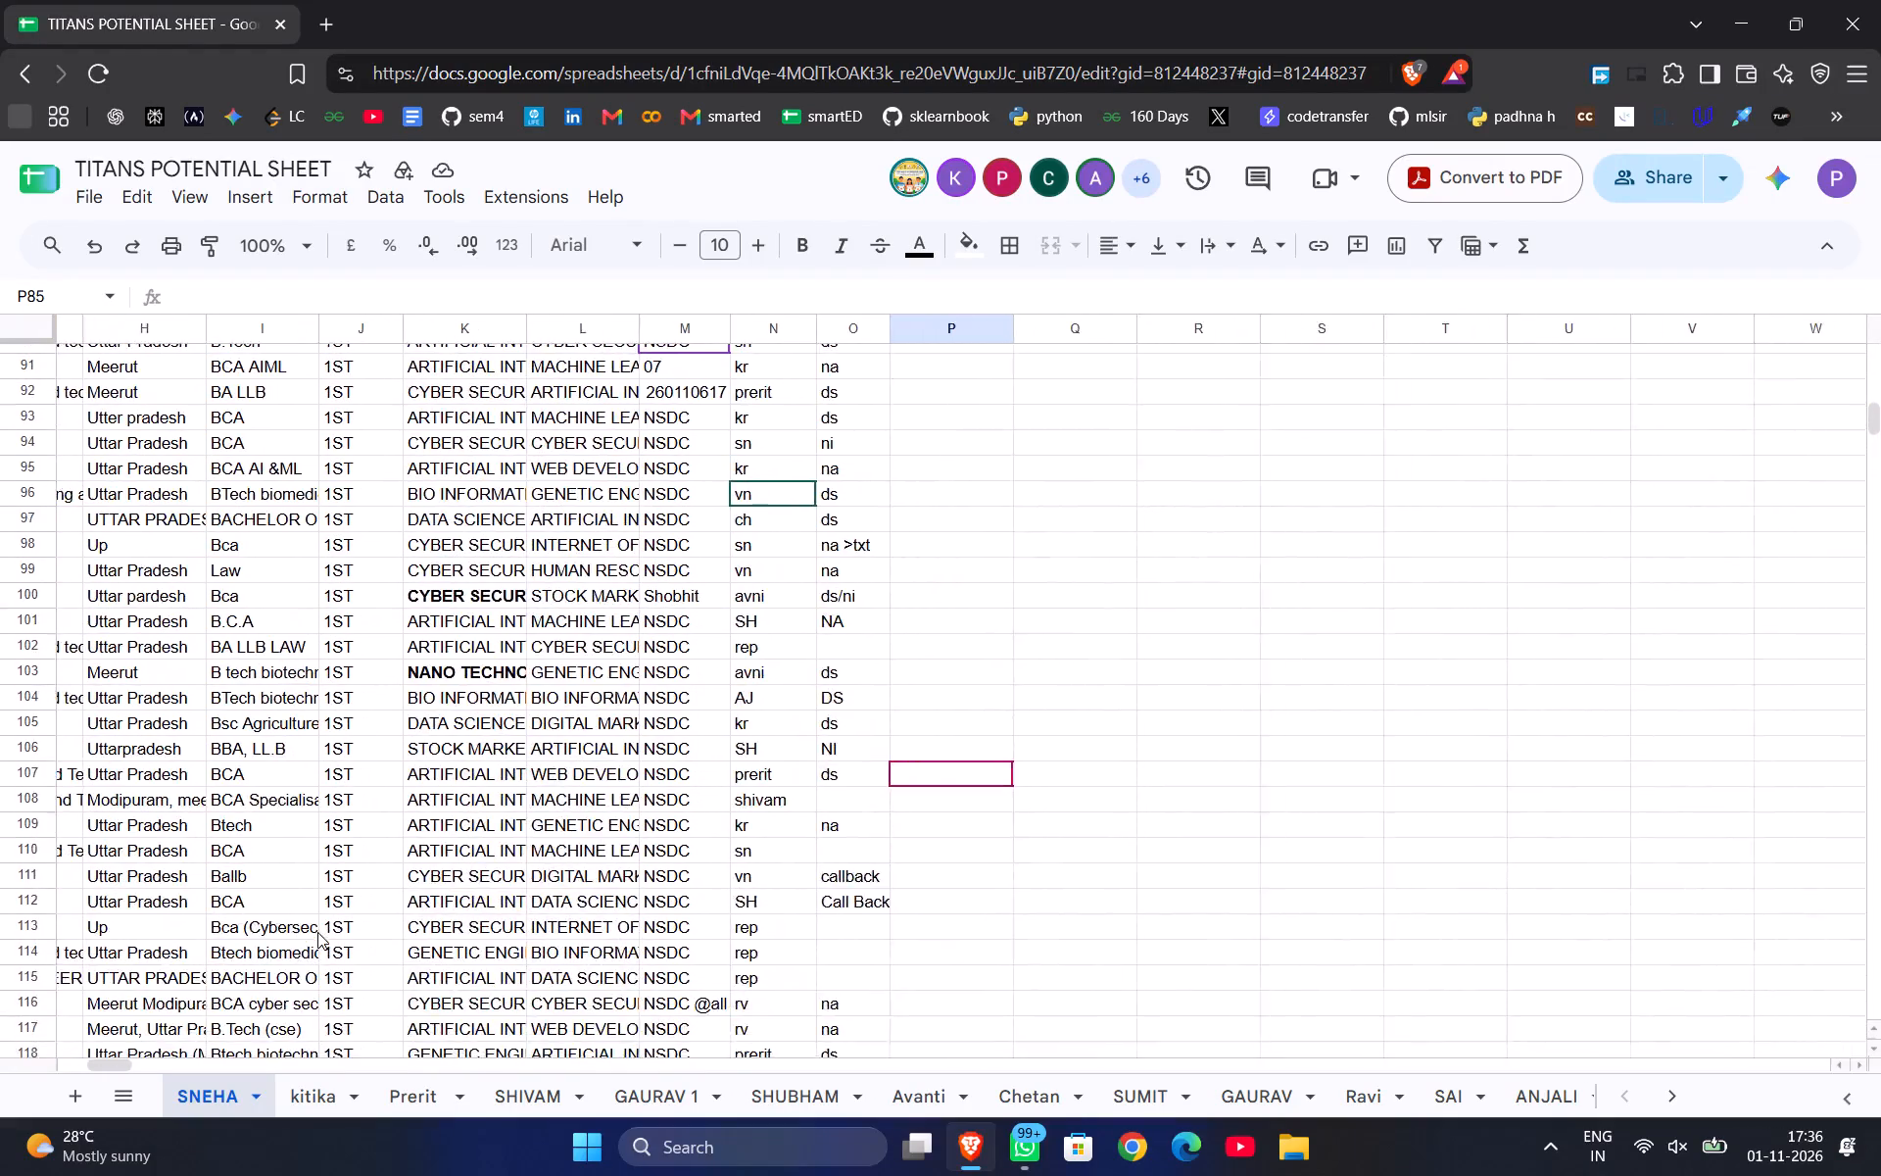
scroll(317, 932, "down", 4)
scroll(317, 932, "up", 1)
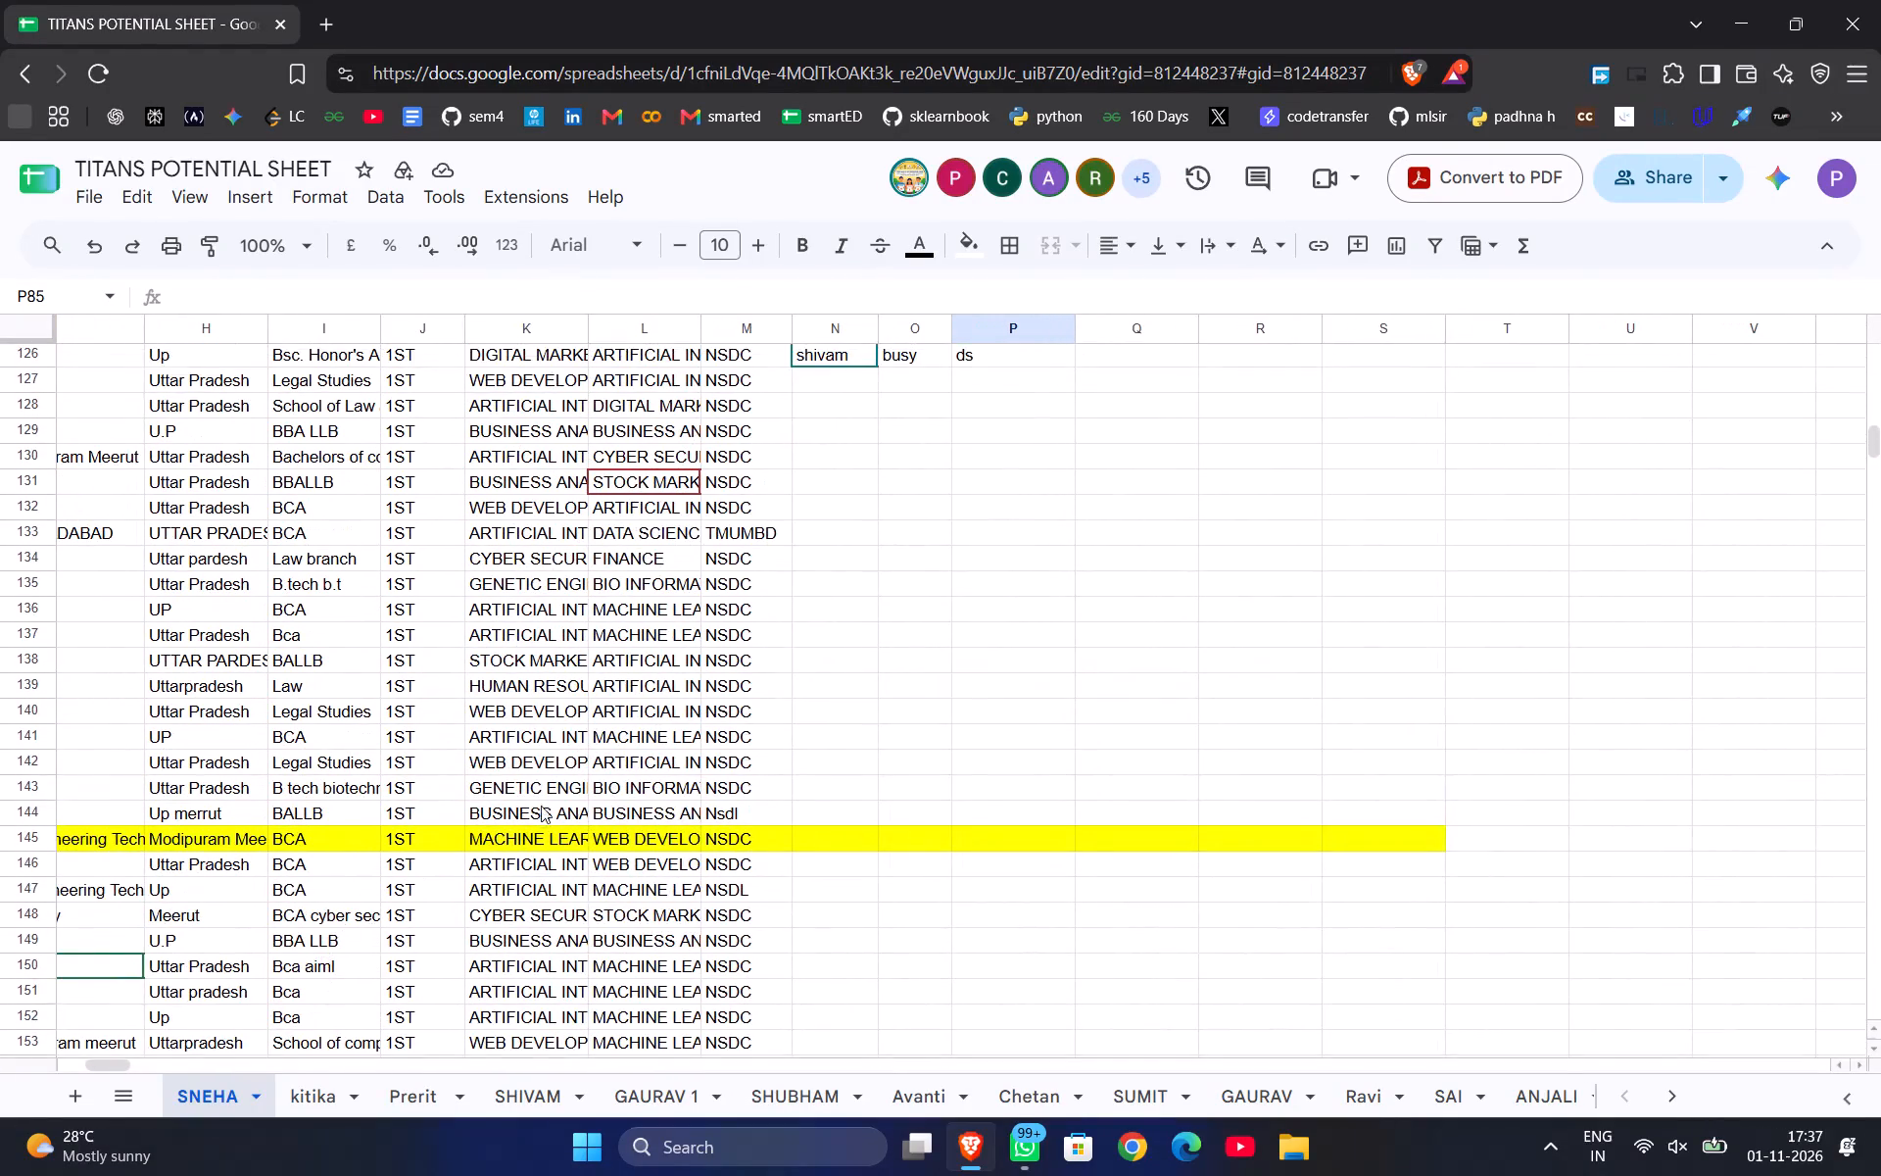
left_click(841, 1044)
scroll(841, 1044, "right", 1)
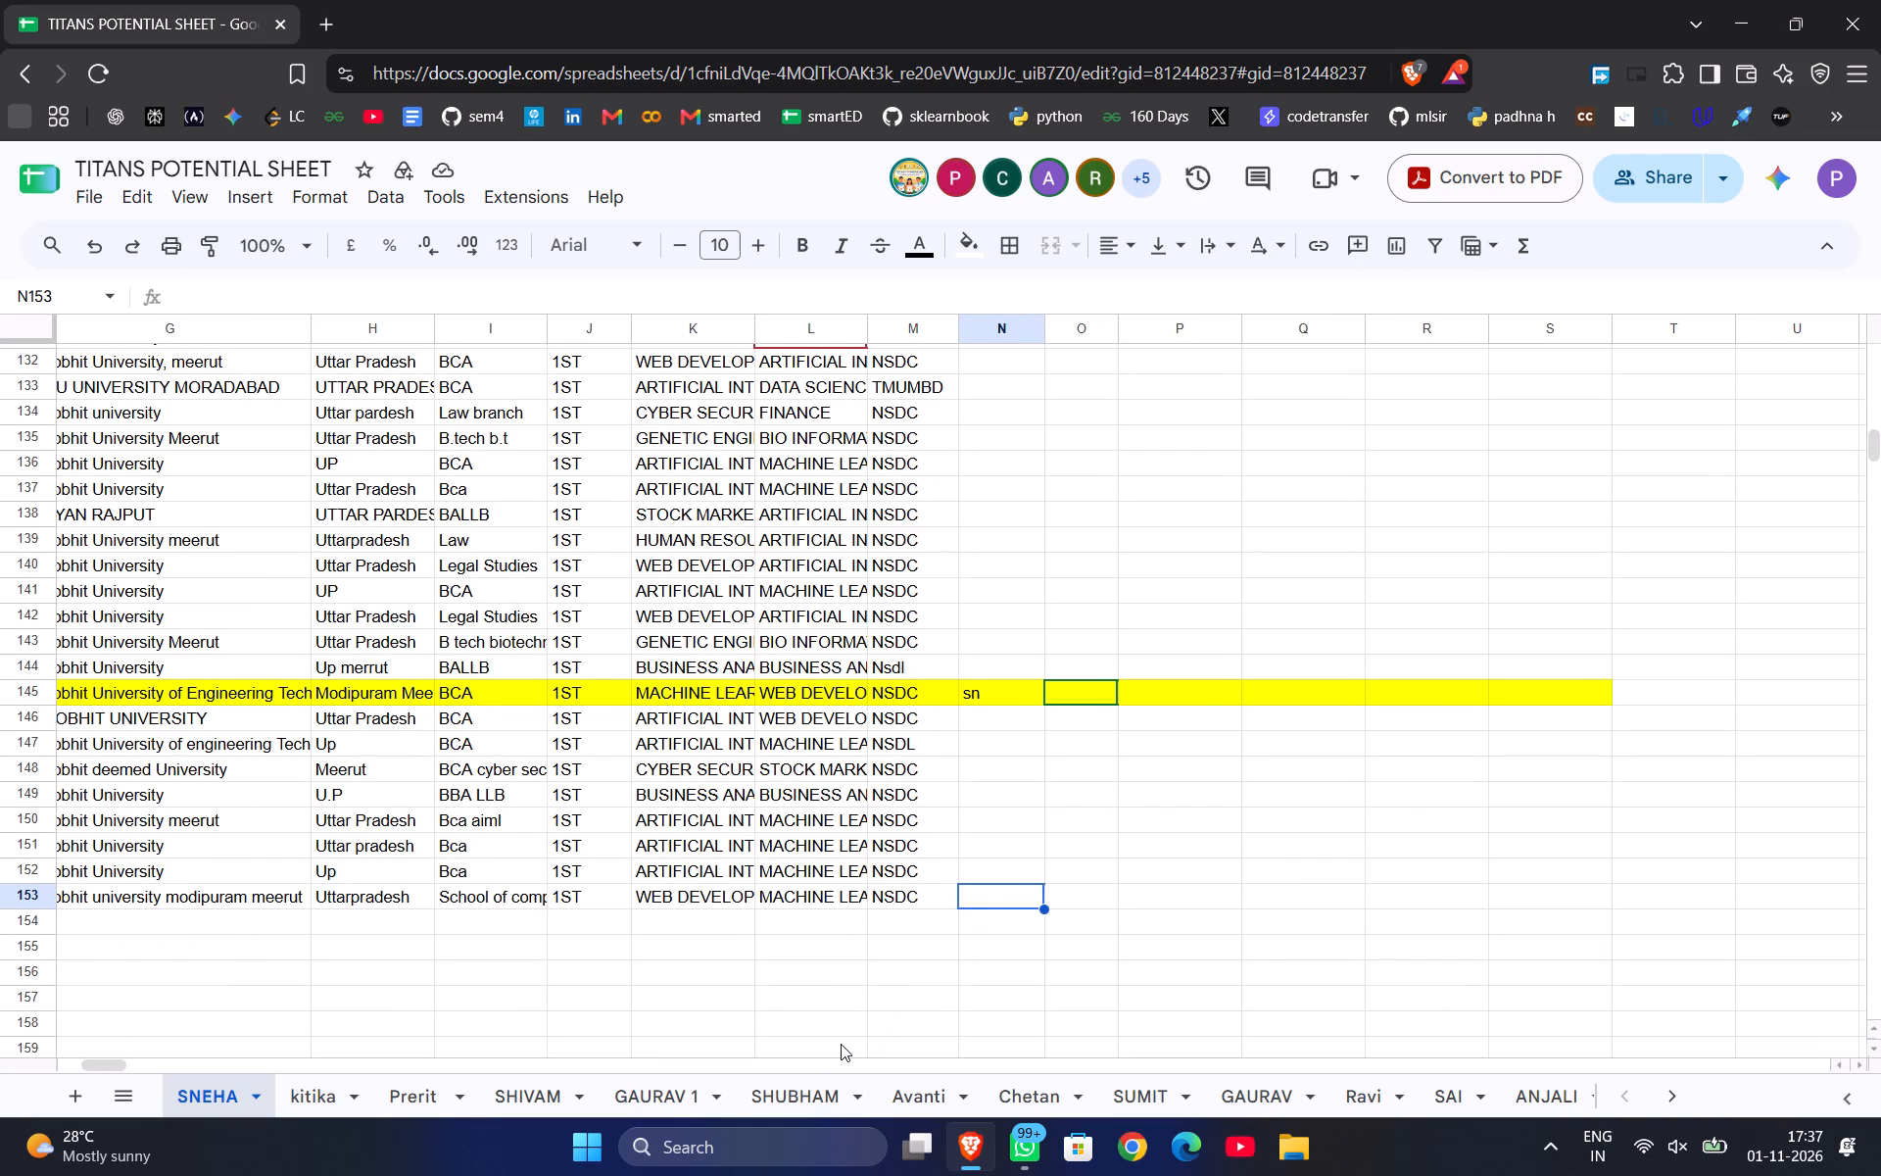
type("prerit")
key("Tab")
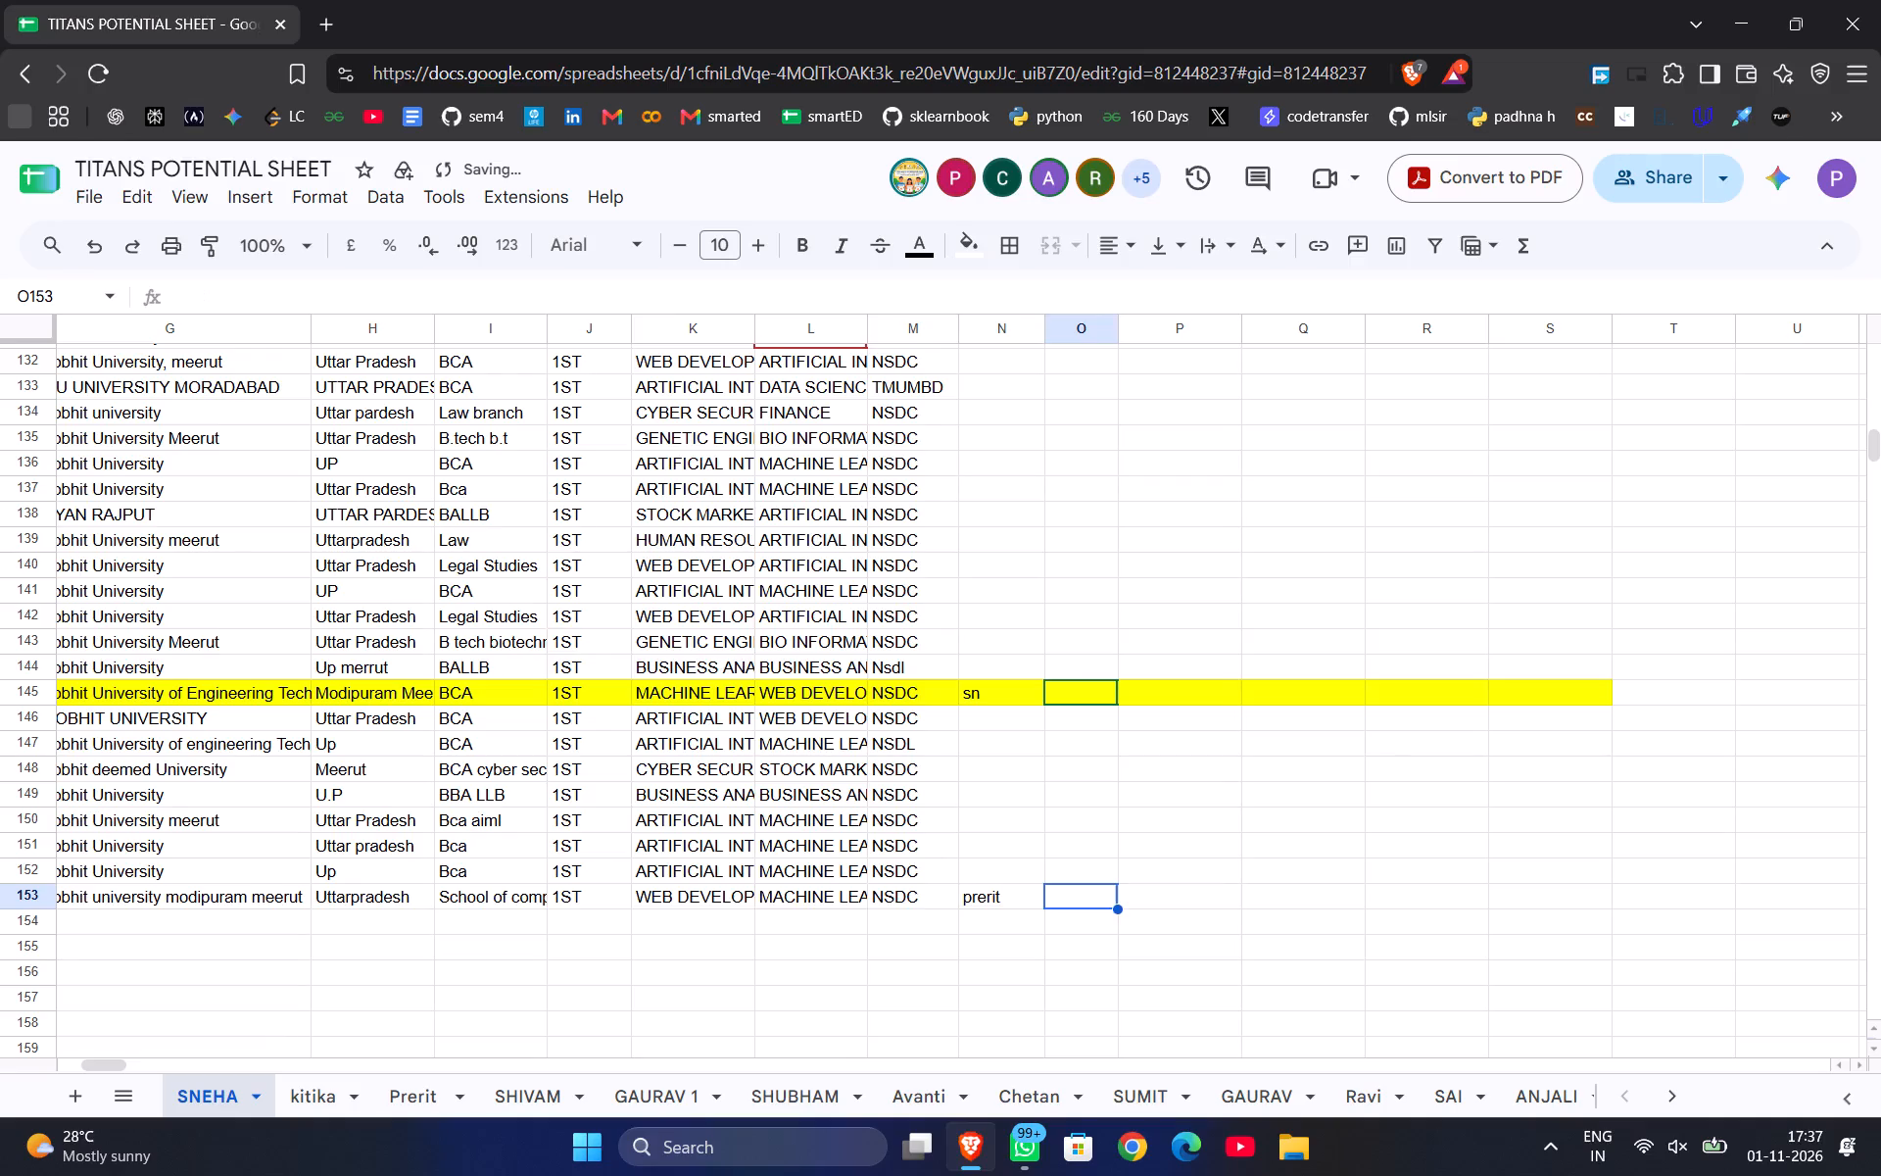
Copy the phone number from column E of row 153 and search the SNEHA sheet for it.
scroll(723, 936, "right", 7)
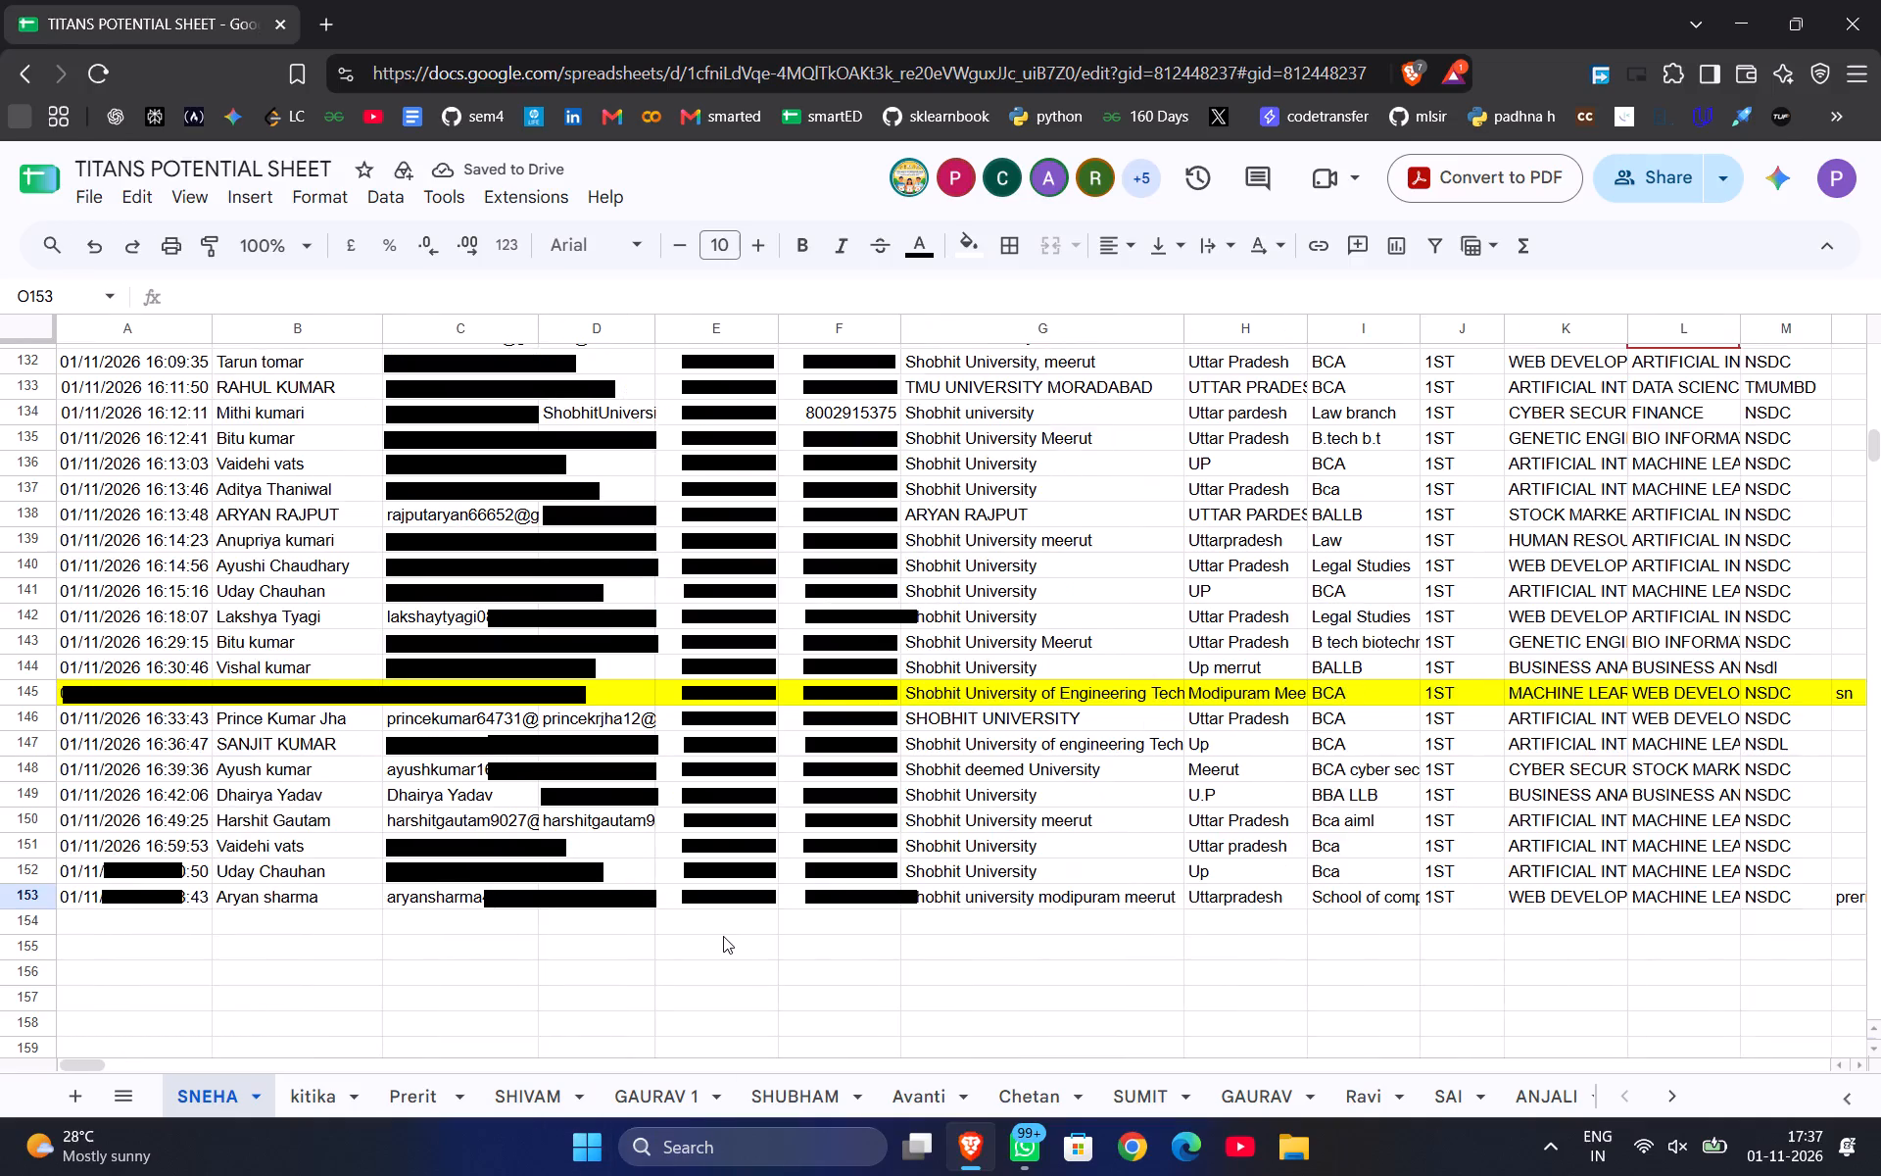
triple_click(740, 893)
left_click(740, 893)
key("ctrl+c")
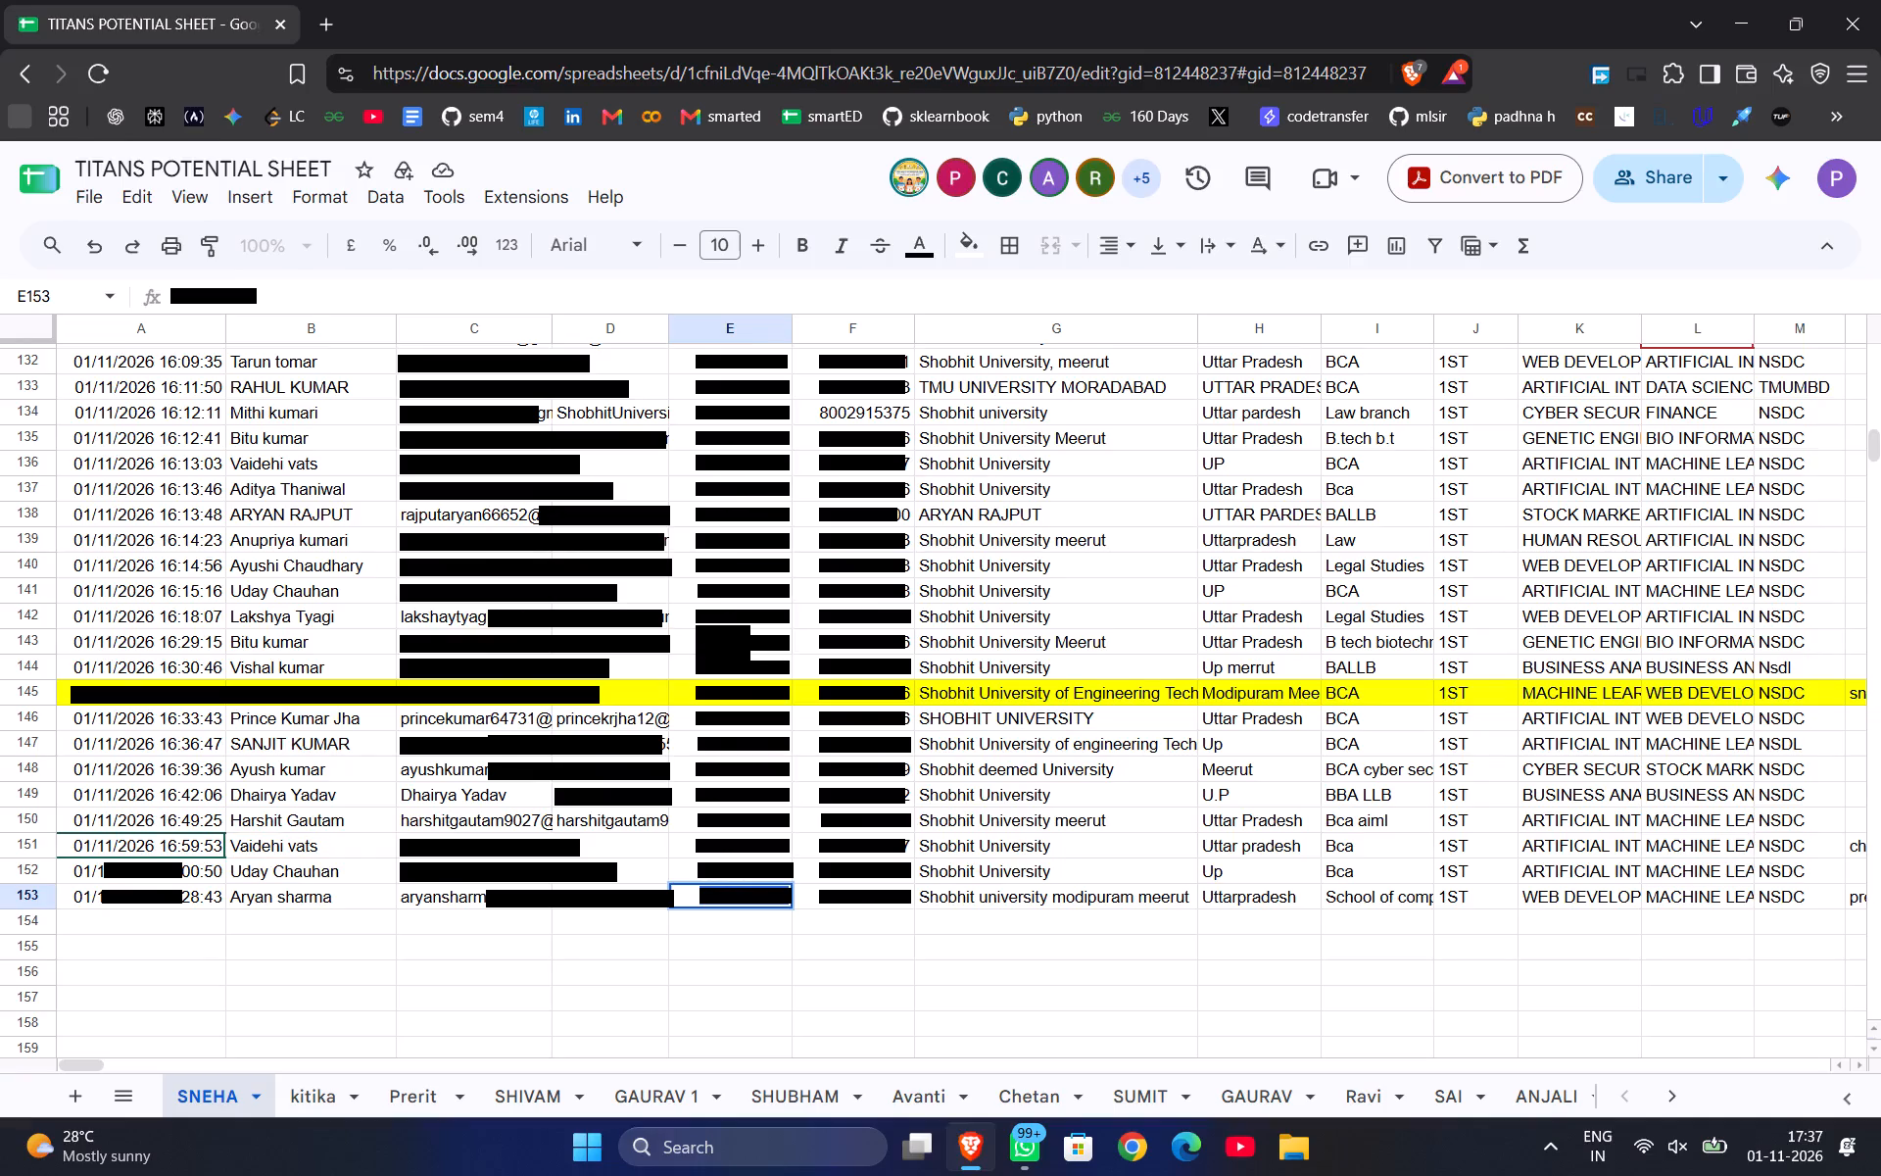
left_click(839, 894)
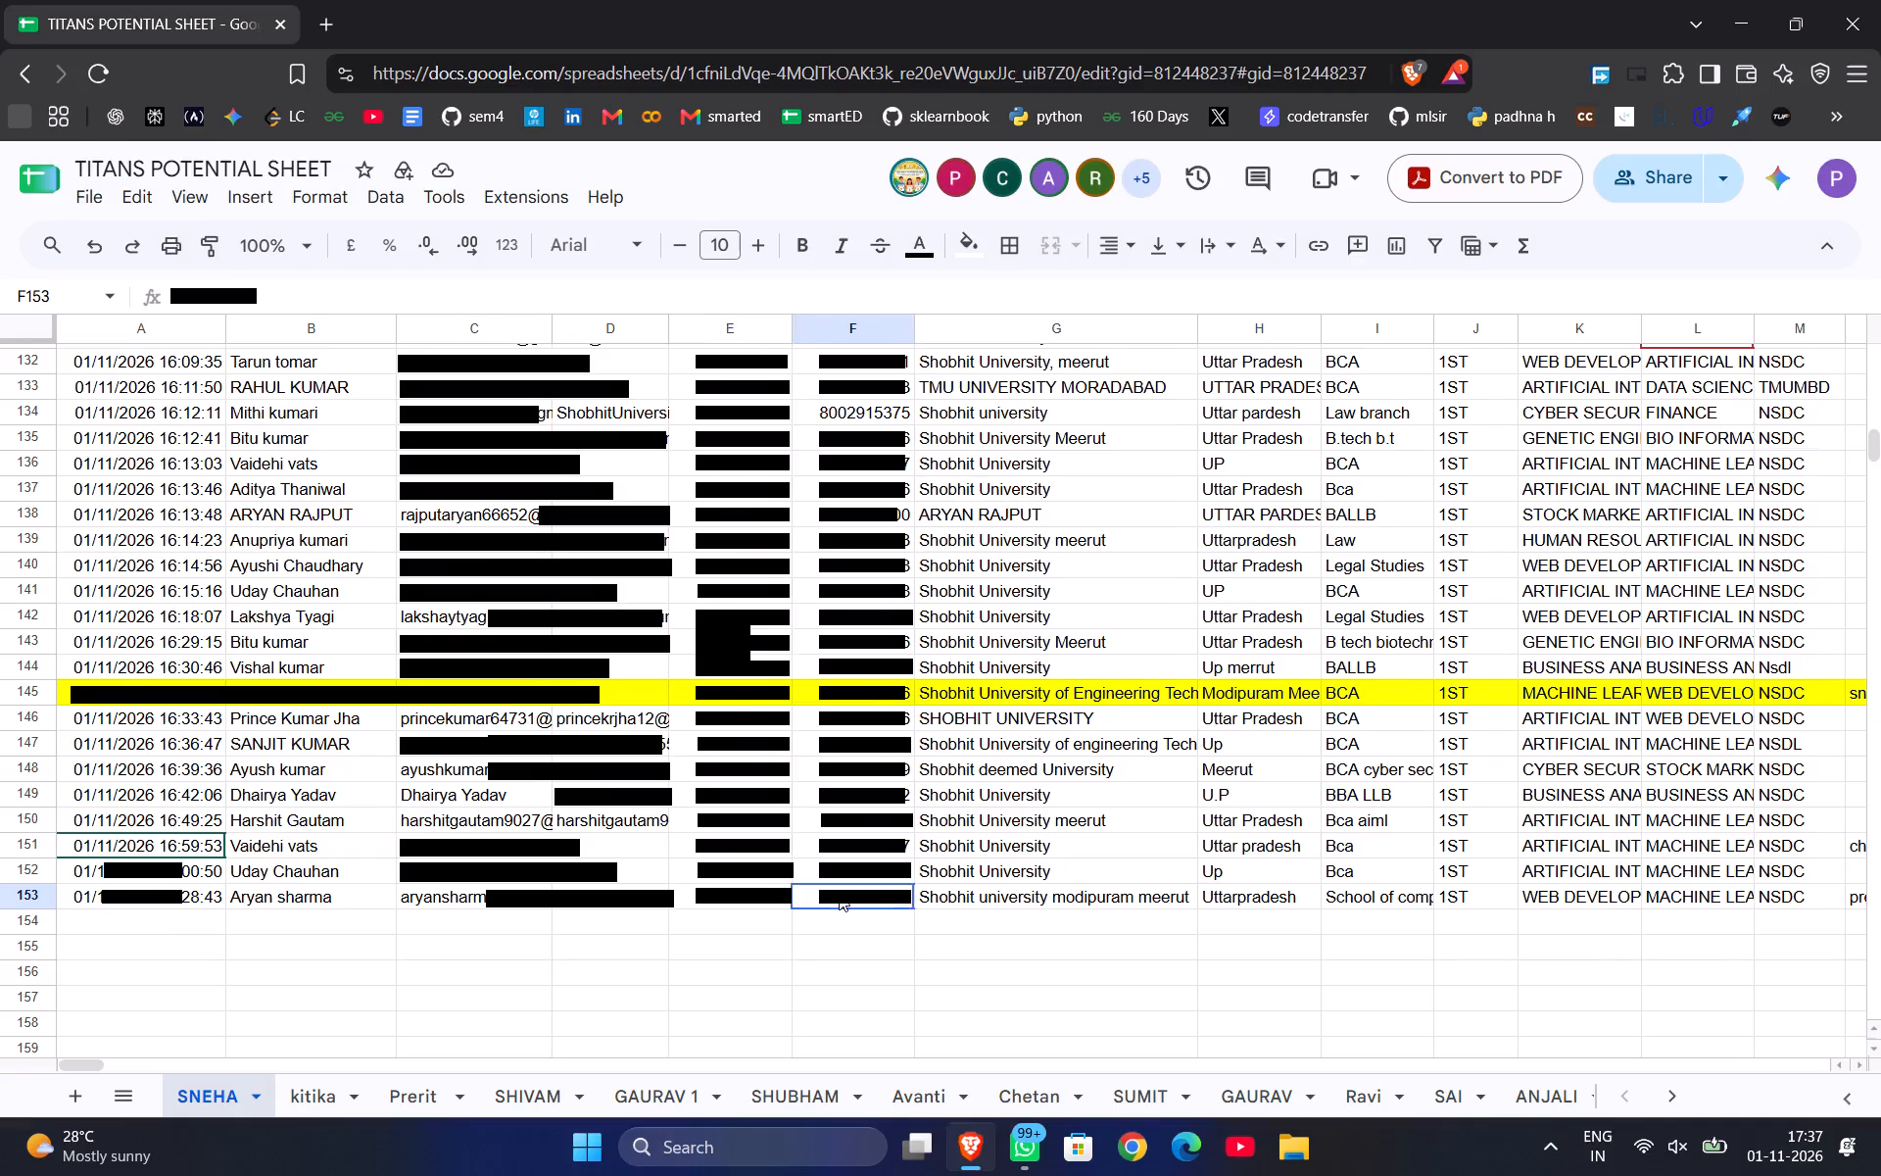
scroll(839, 894, "up", 1)
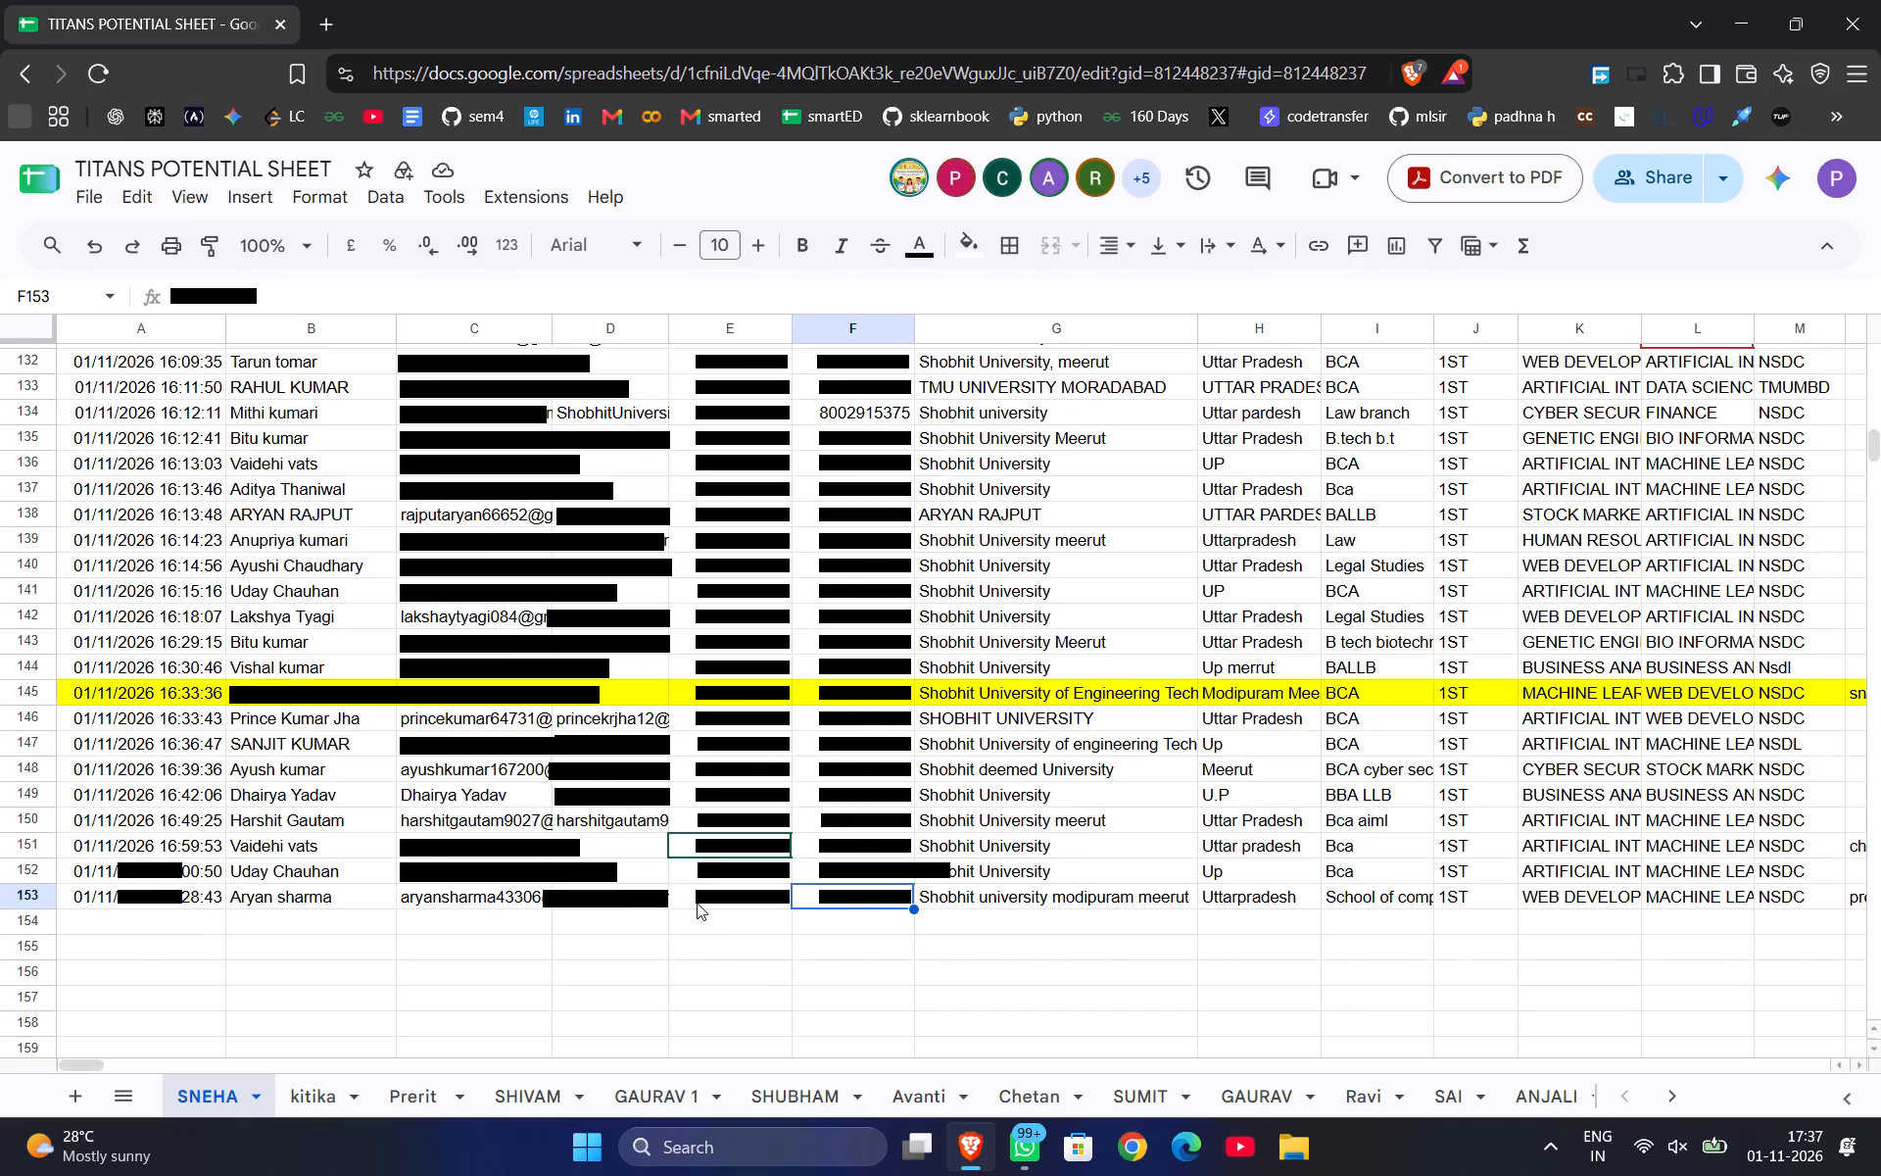
left_click(697, 903)
key("ctrl+c")
key("ctrl+f")
key("ctrl+v")
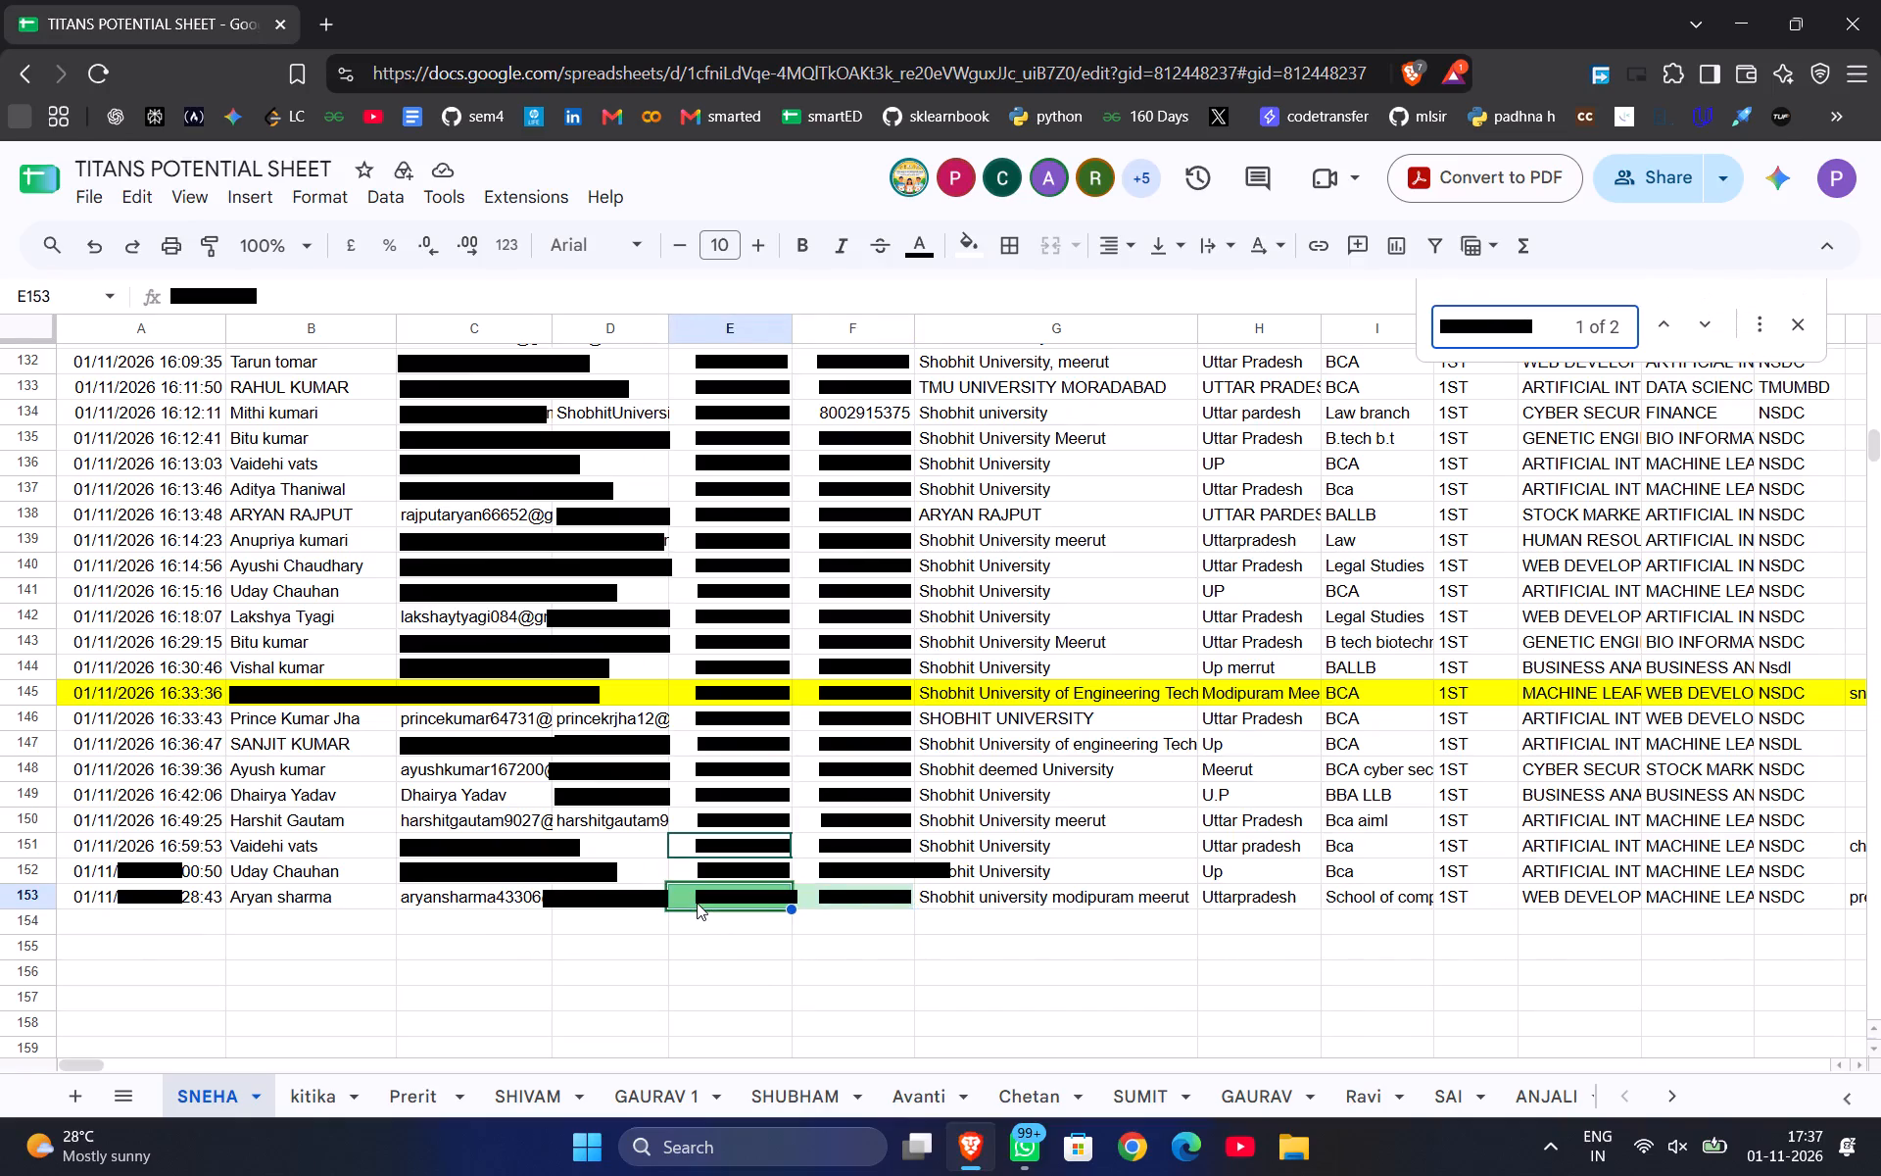
Look through the lead rows and remarks from row 61 down, and return to row 153 to check its course choice in column K.
left_click(1472, 903)
key("ctrl+shift+Up")
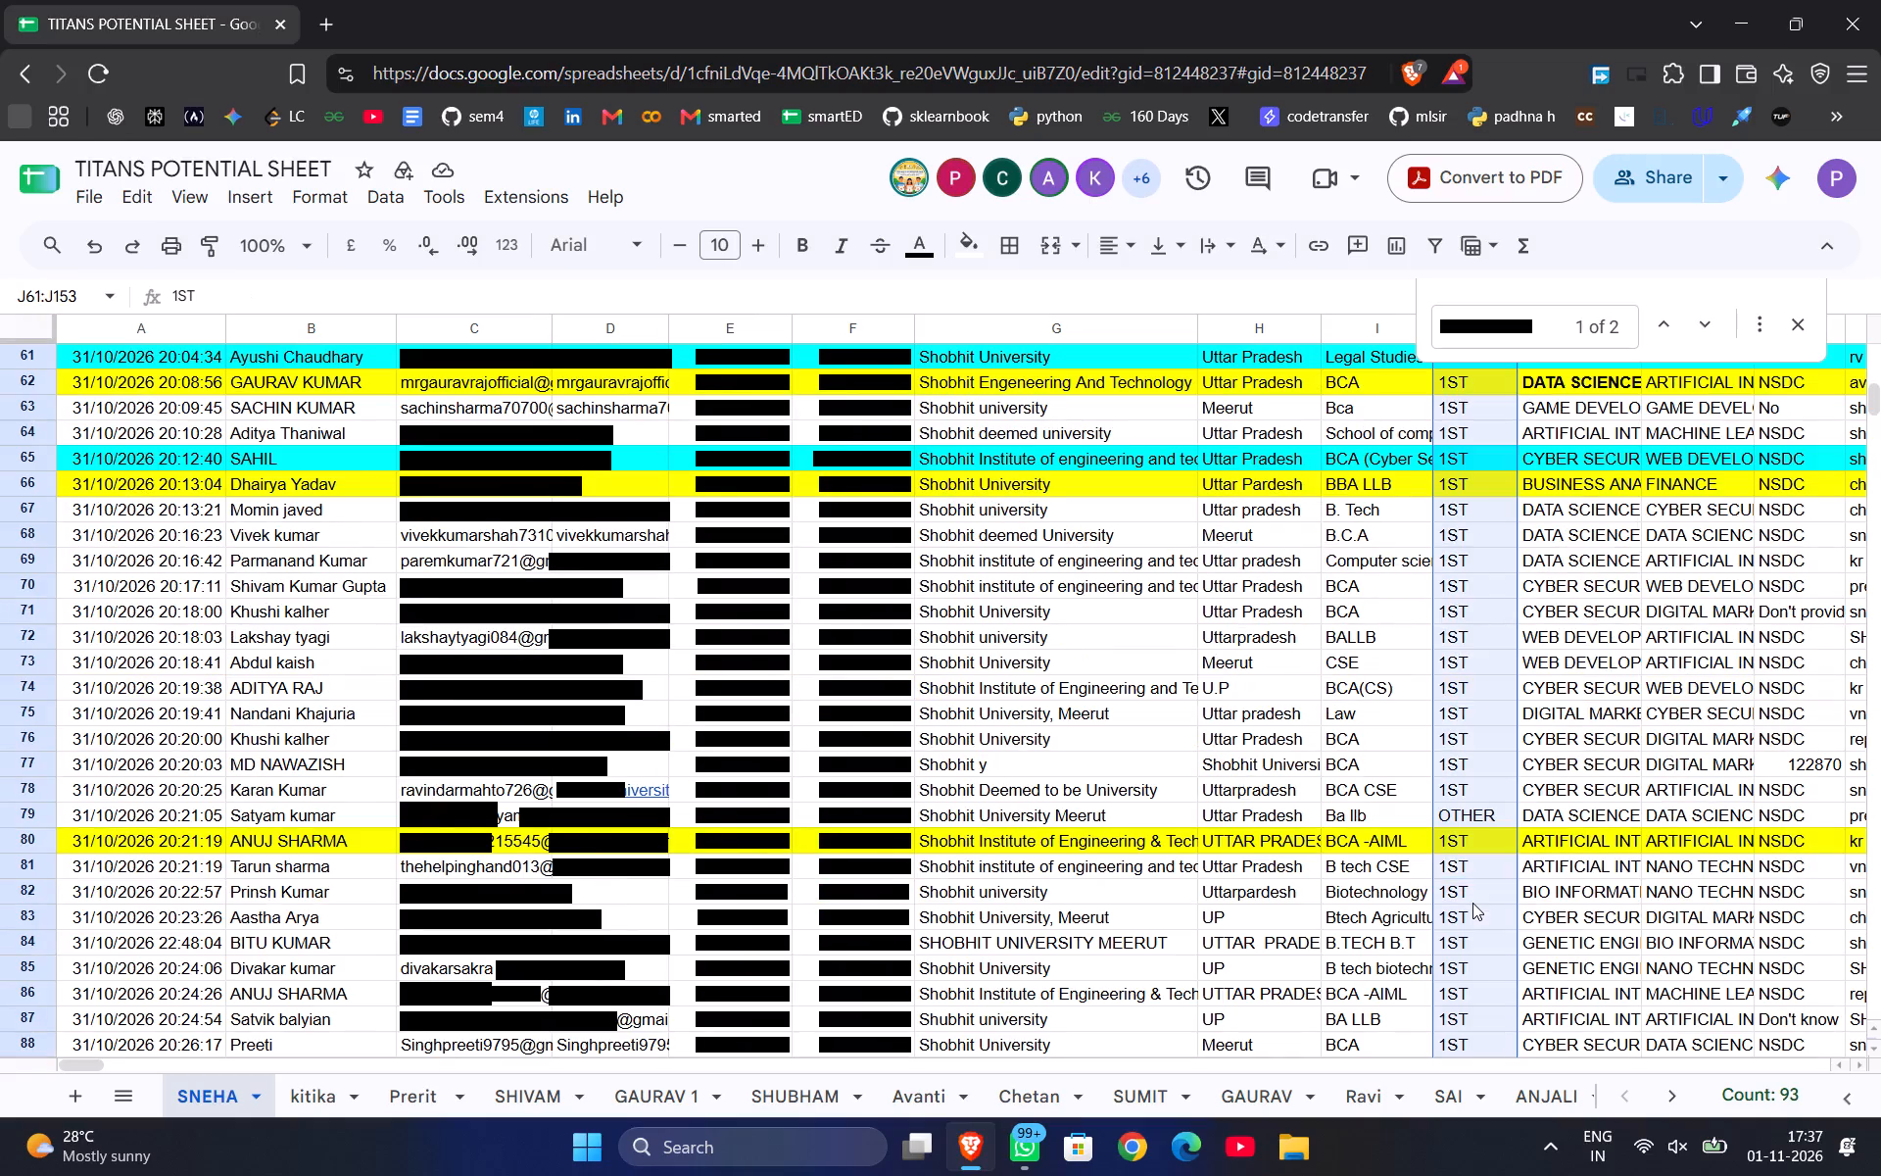
scroll(1472, 903, "left", 1)
scroll(1472, 903, "up", 1)
scroll(1472, 903, "down", 4)
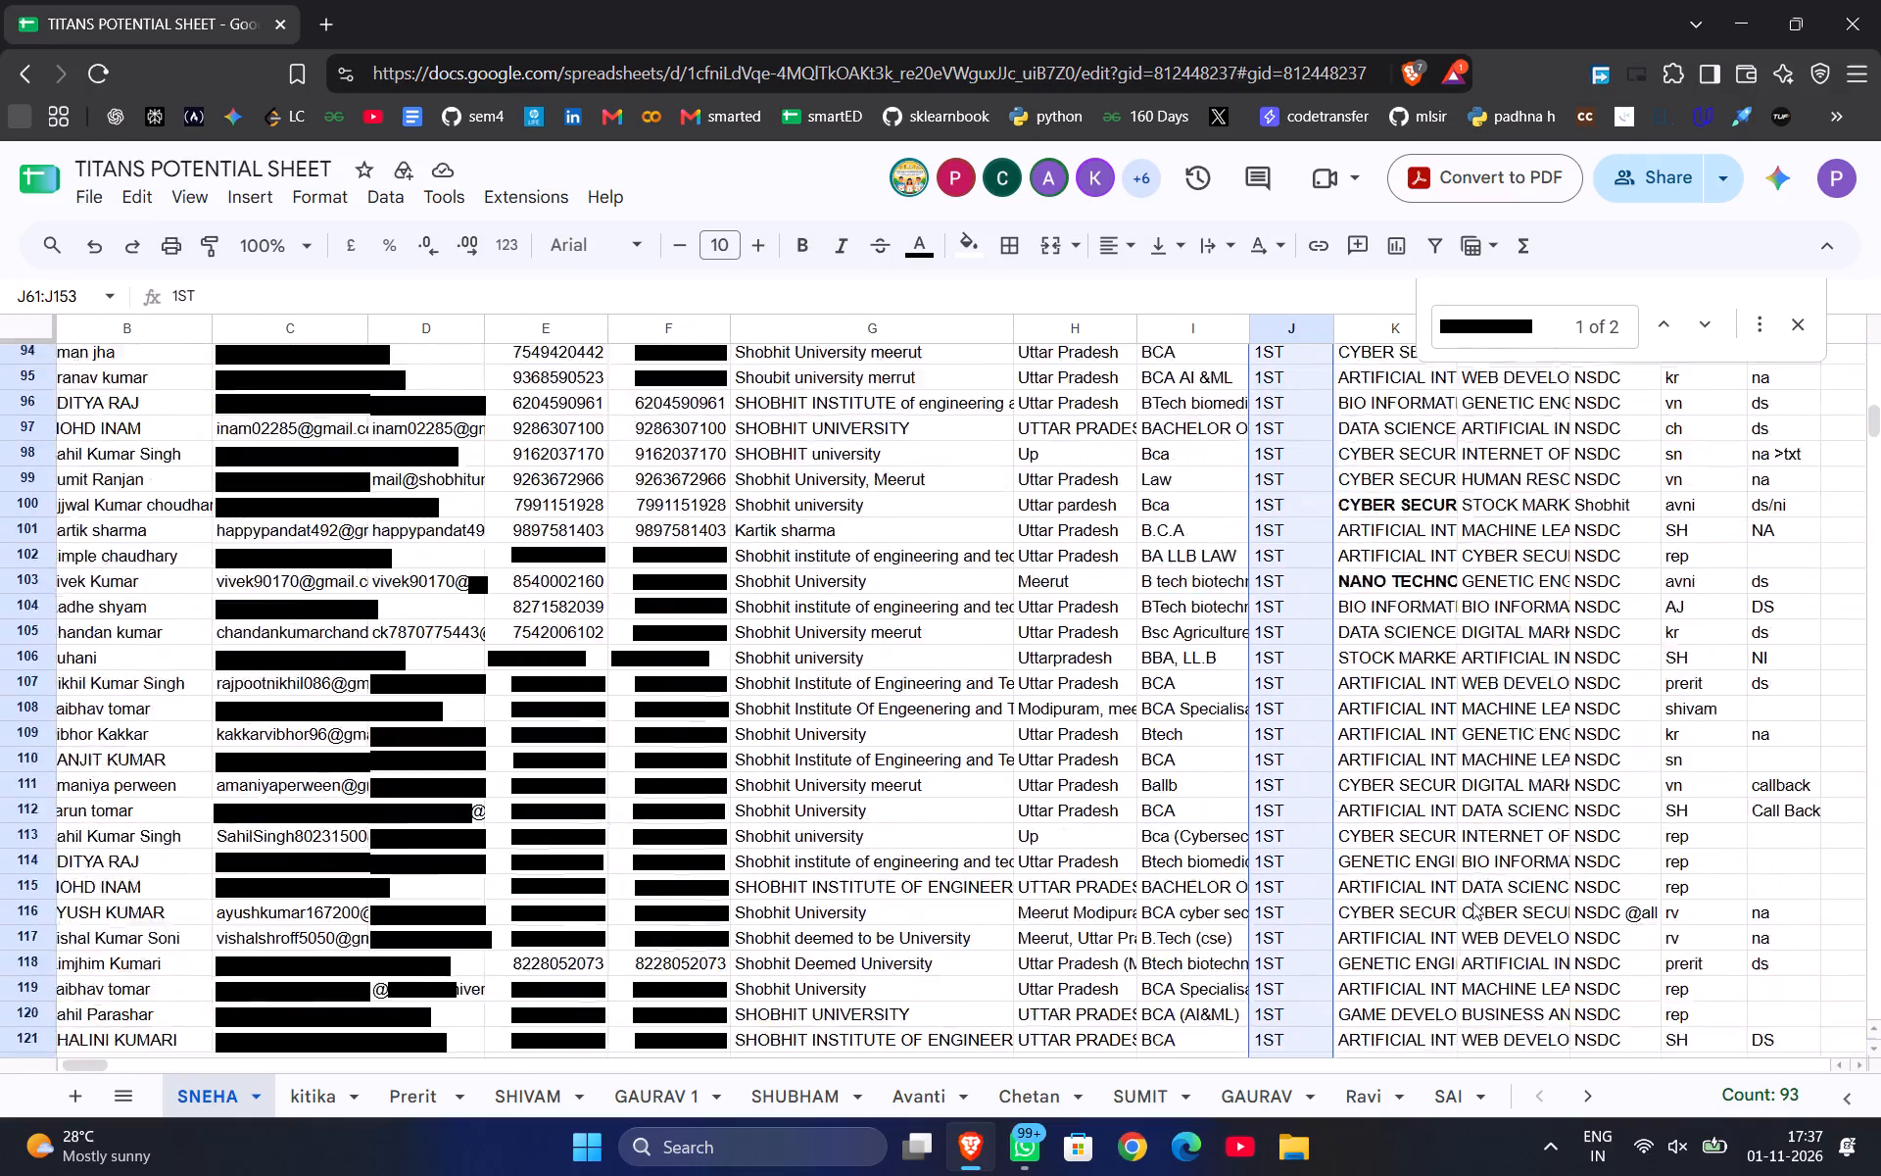
scroll(1472, 903, "down", 2)
scroll(1539, 741, "up", 1)
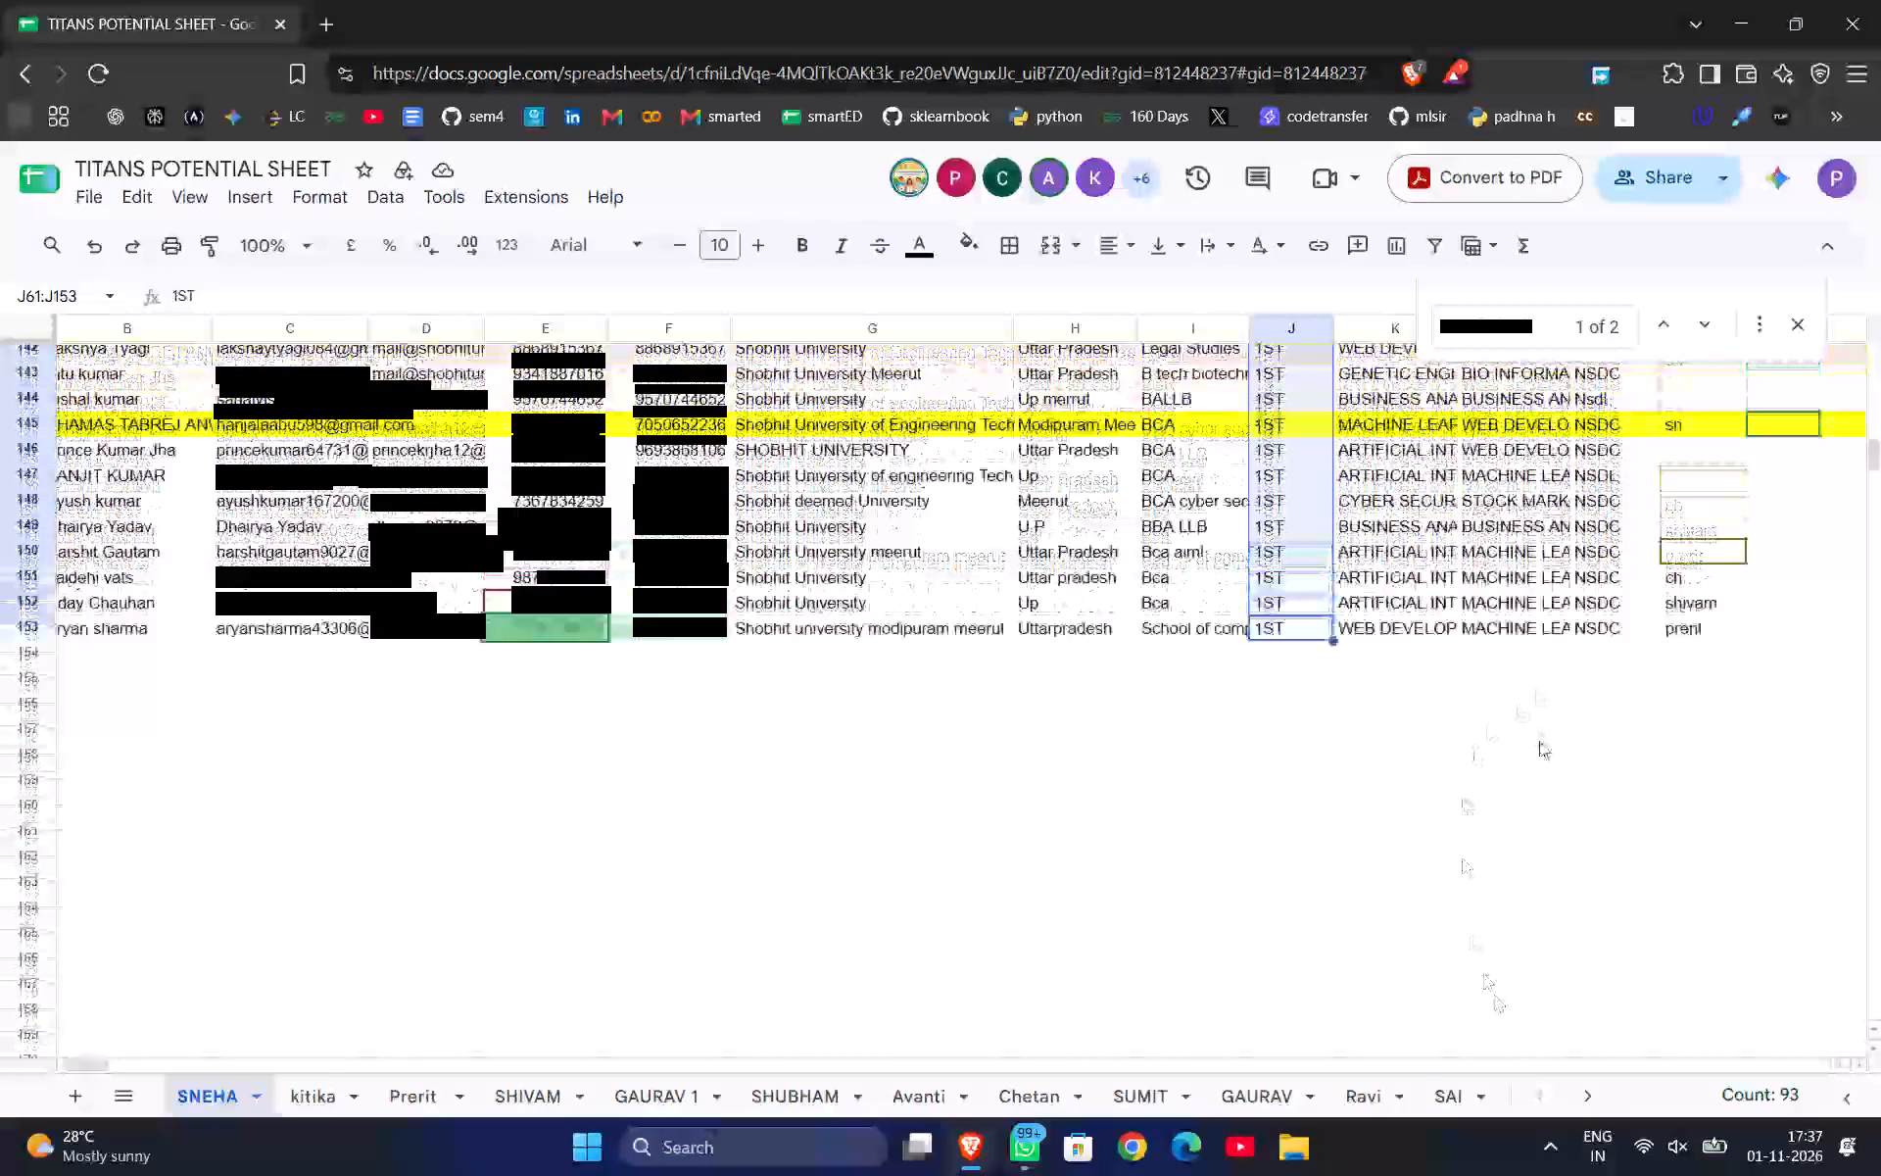
scroll(1539, 741, "up", 1)
left_click(1795, 646)
scroll(1795, 646, "right", 3)
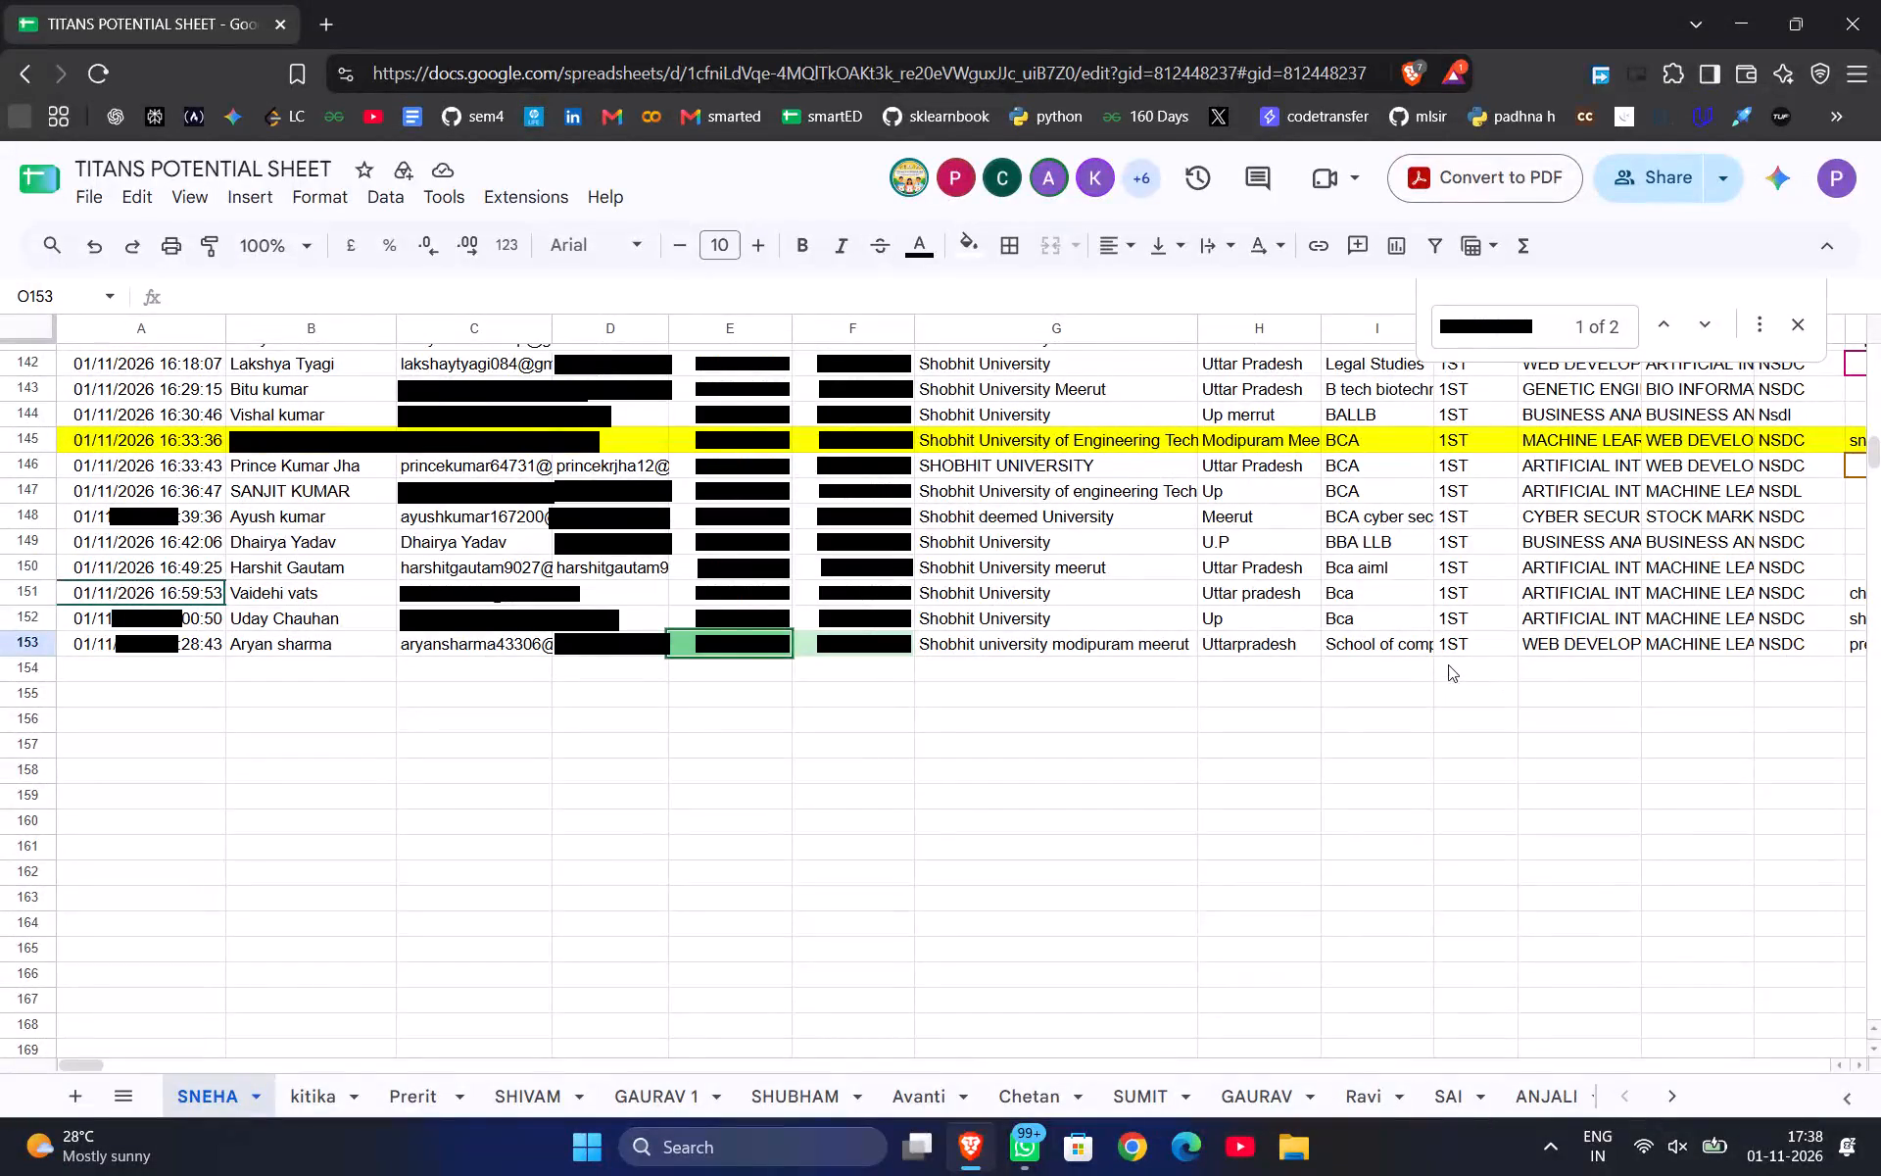
left_click(1576, 651)
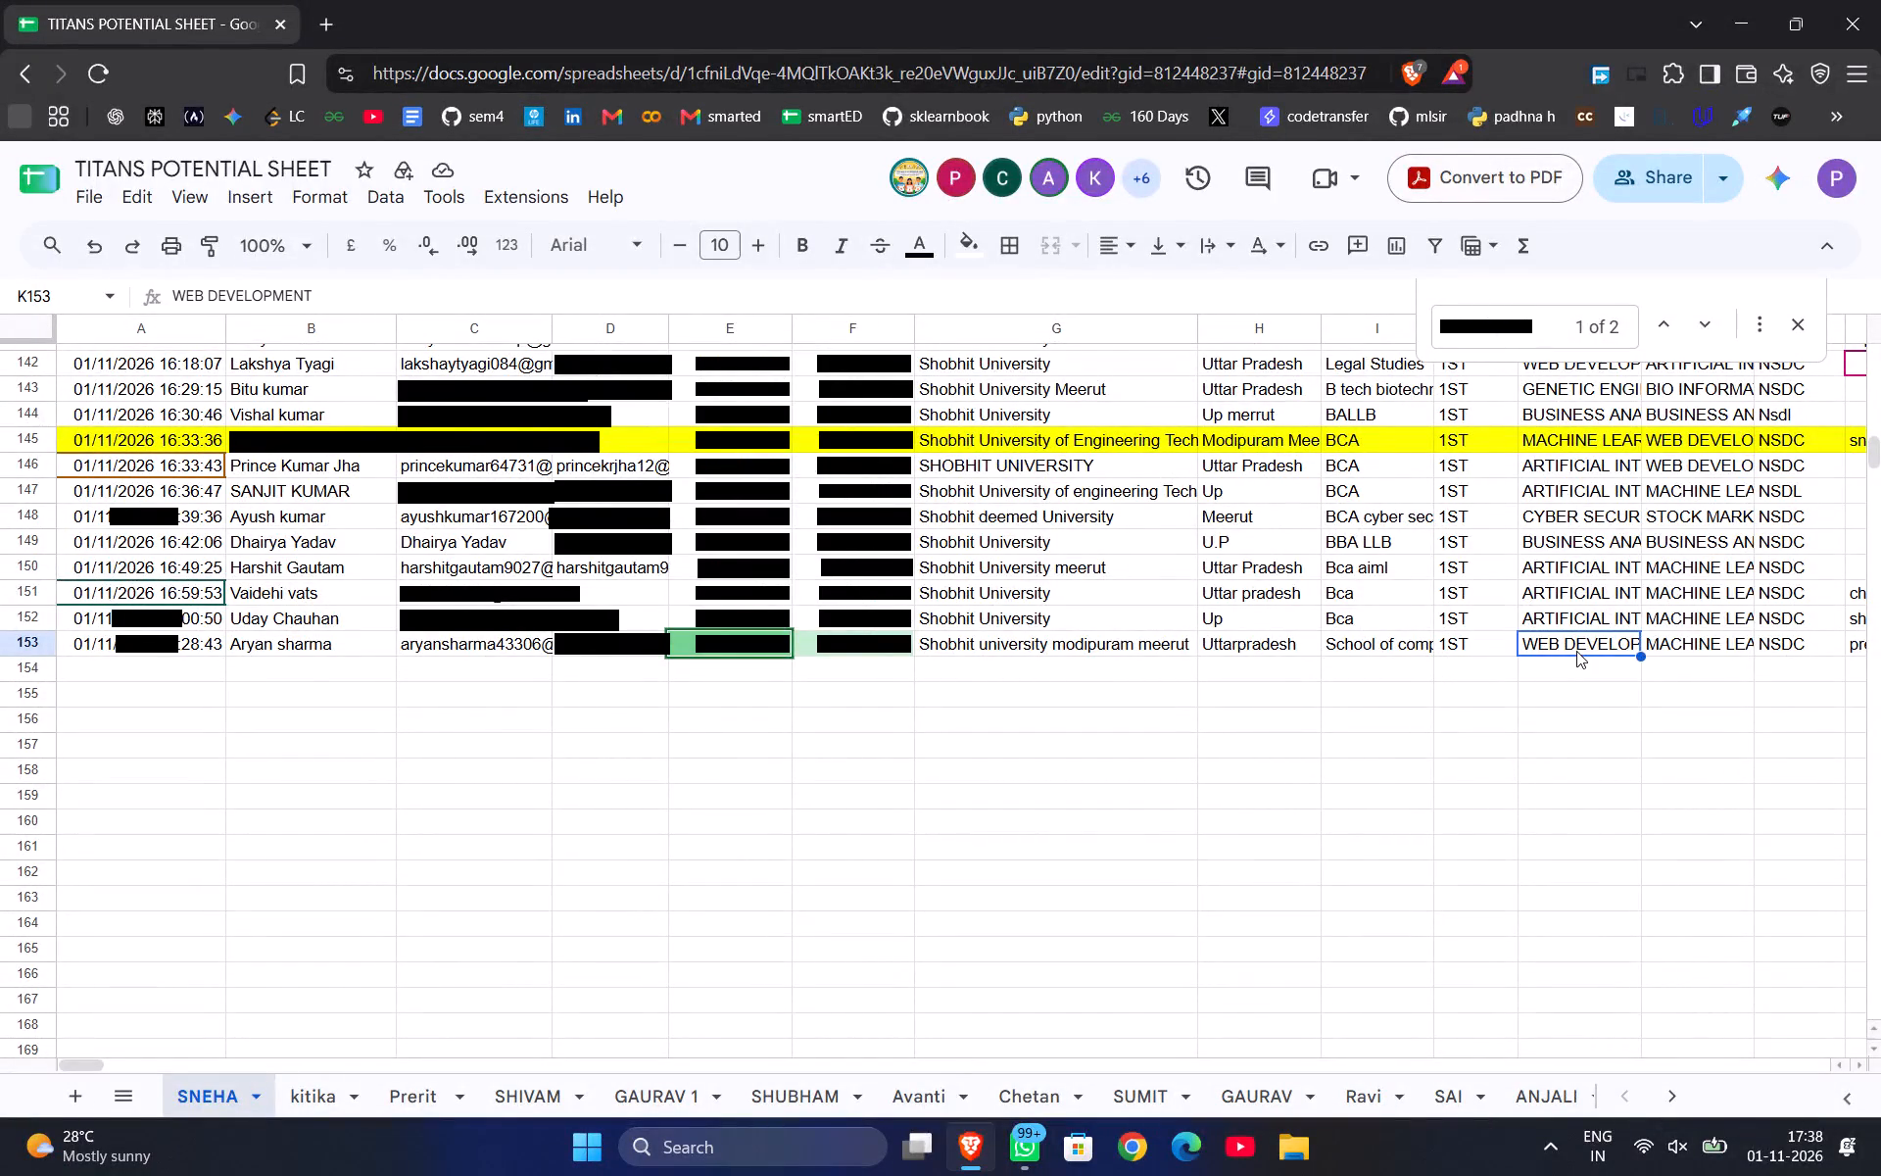
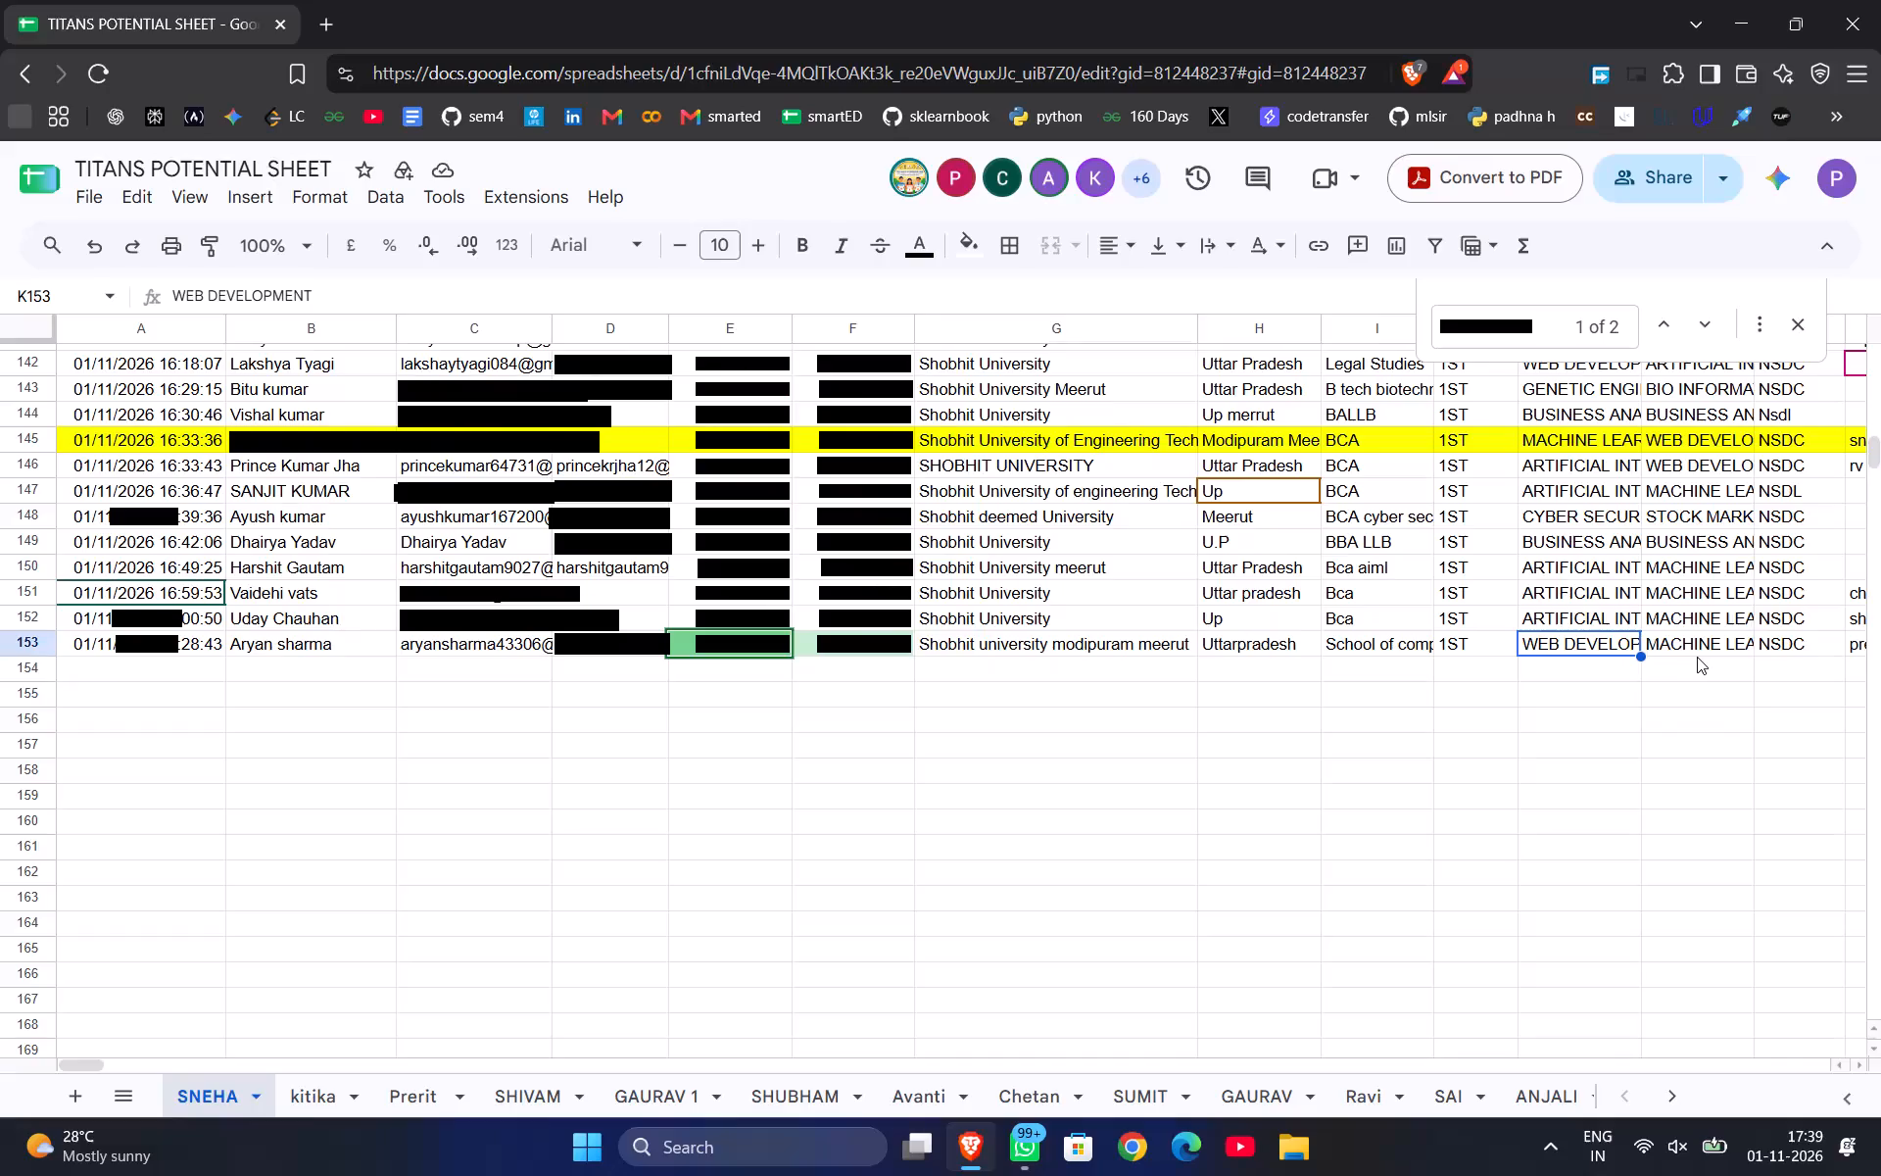
Check the first and second course choices of the lead in row 153, in columns K and L.
left_click(1692, 653)
left_click(1606, 650)
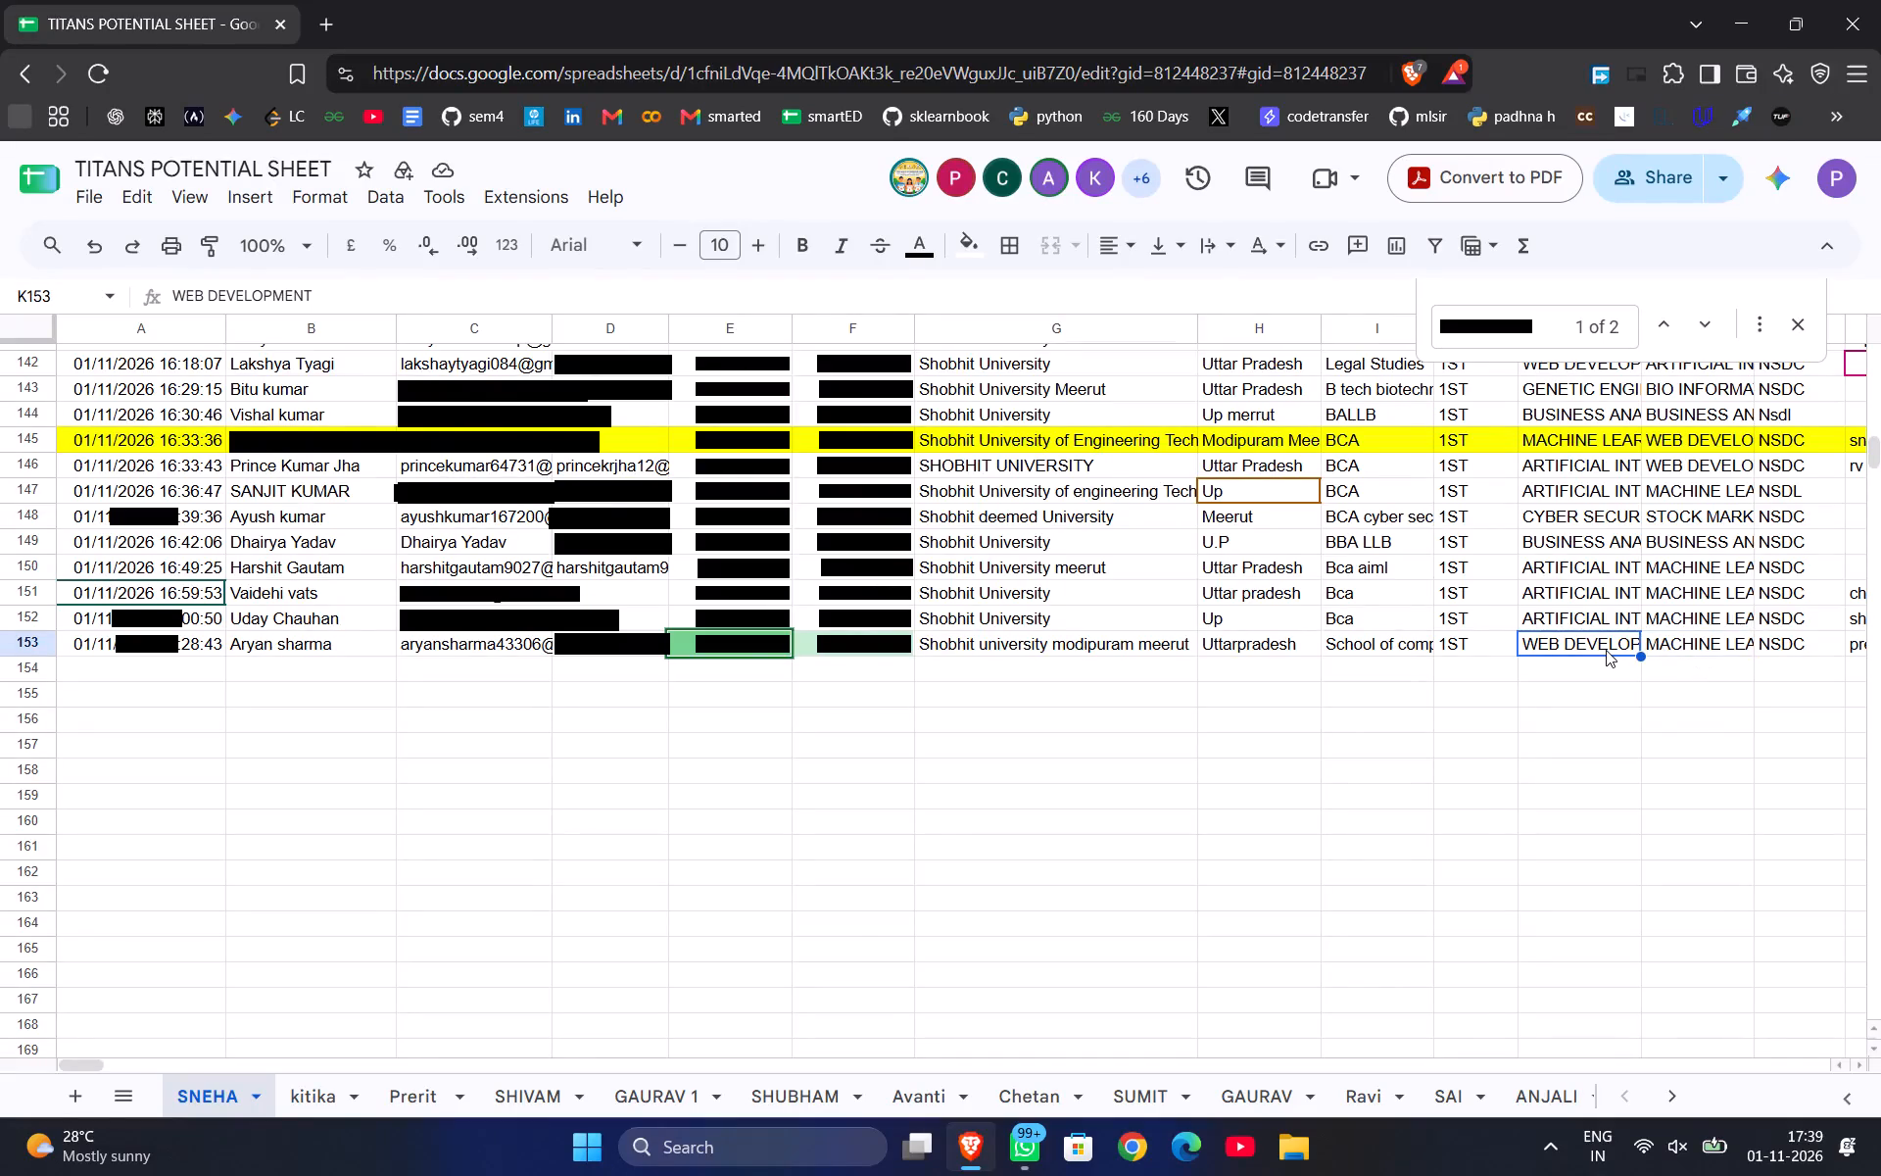
left_click(1677, 653)
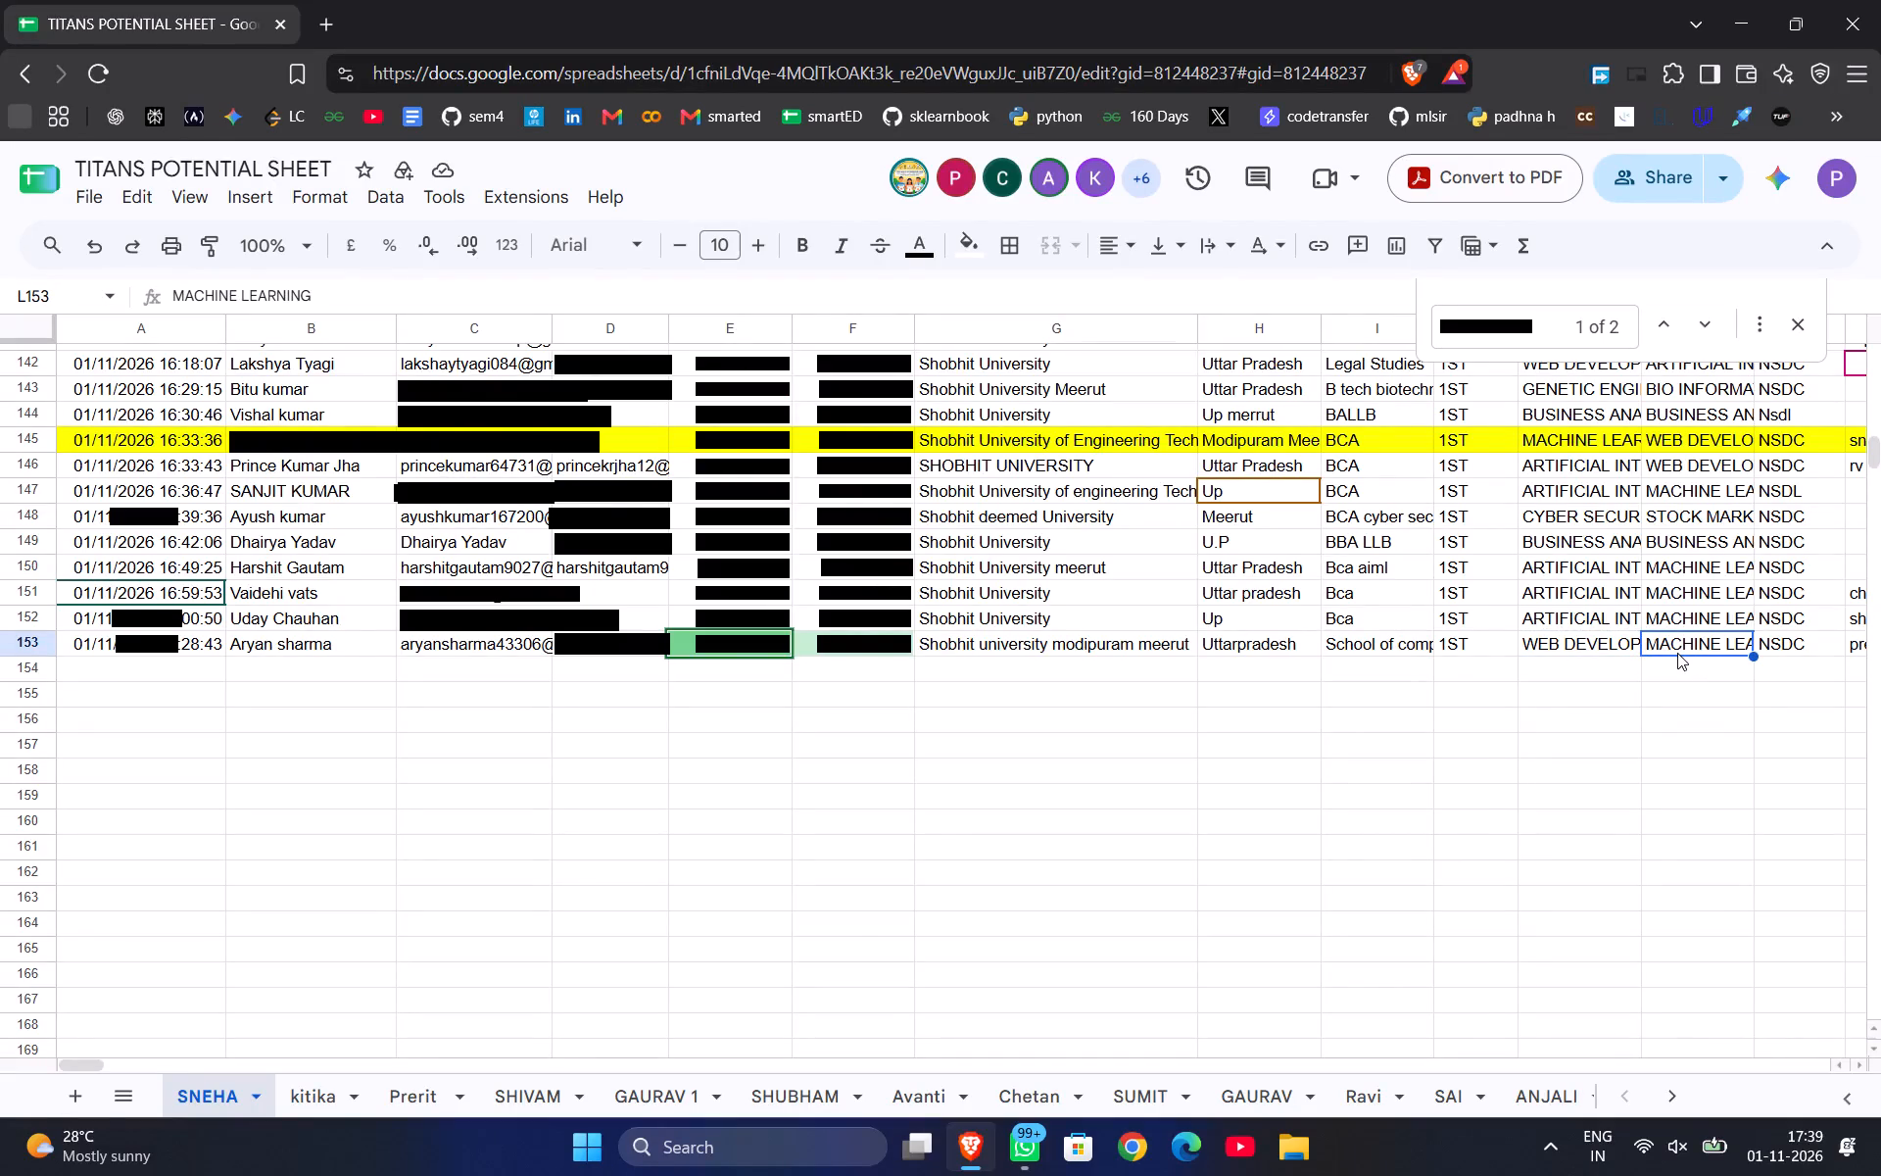
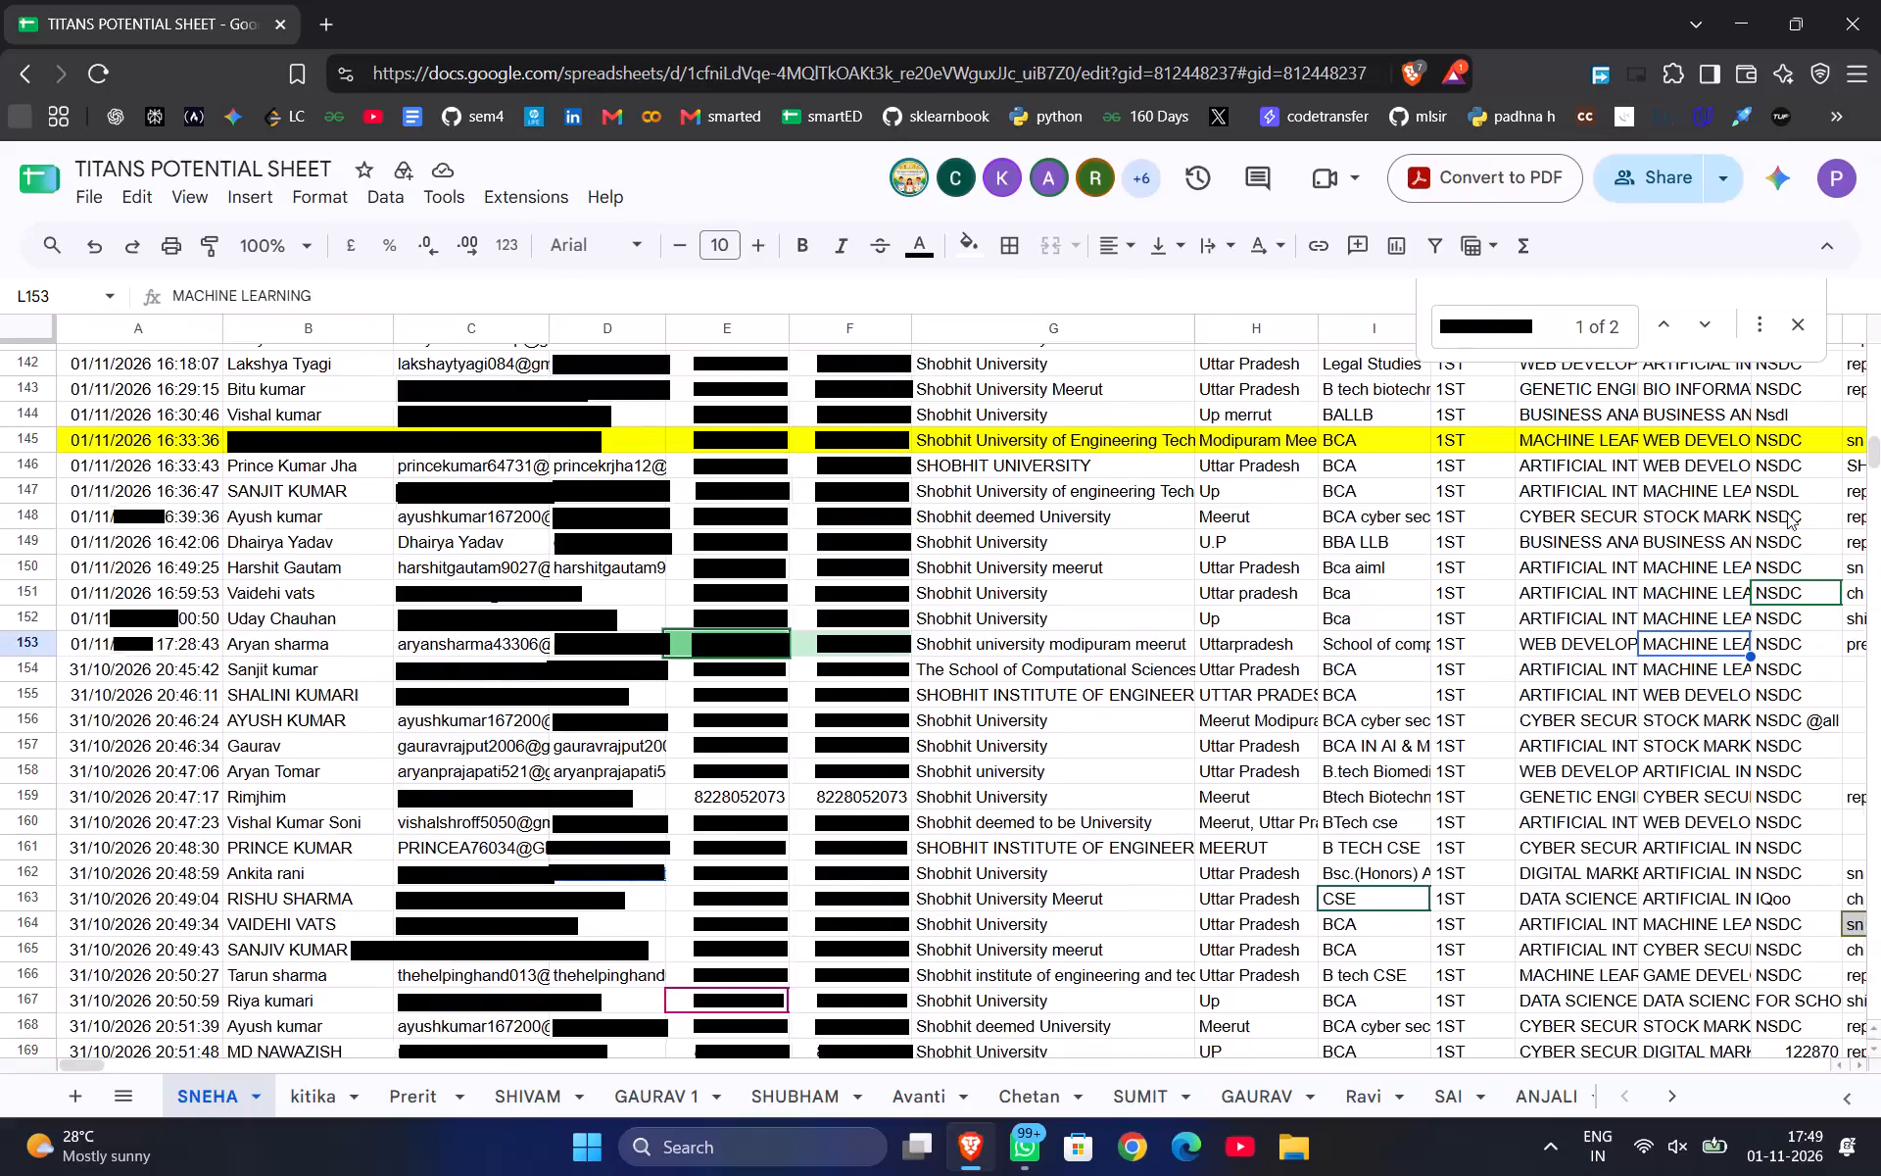
Enter "ds" as the remark in column O for the lead in row 153.
scroll(1787, 513, "left", 1)
left_click(1596, 646)
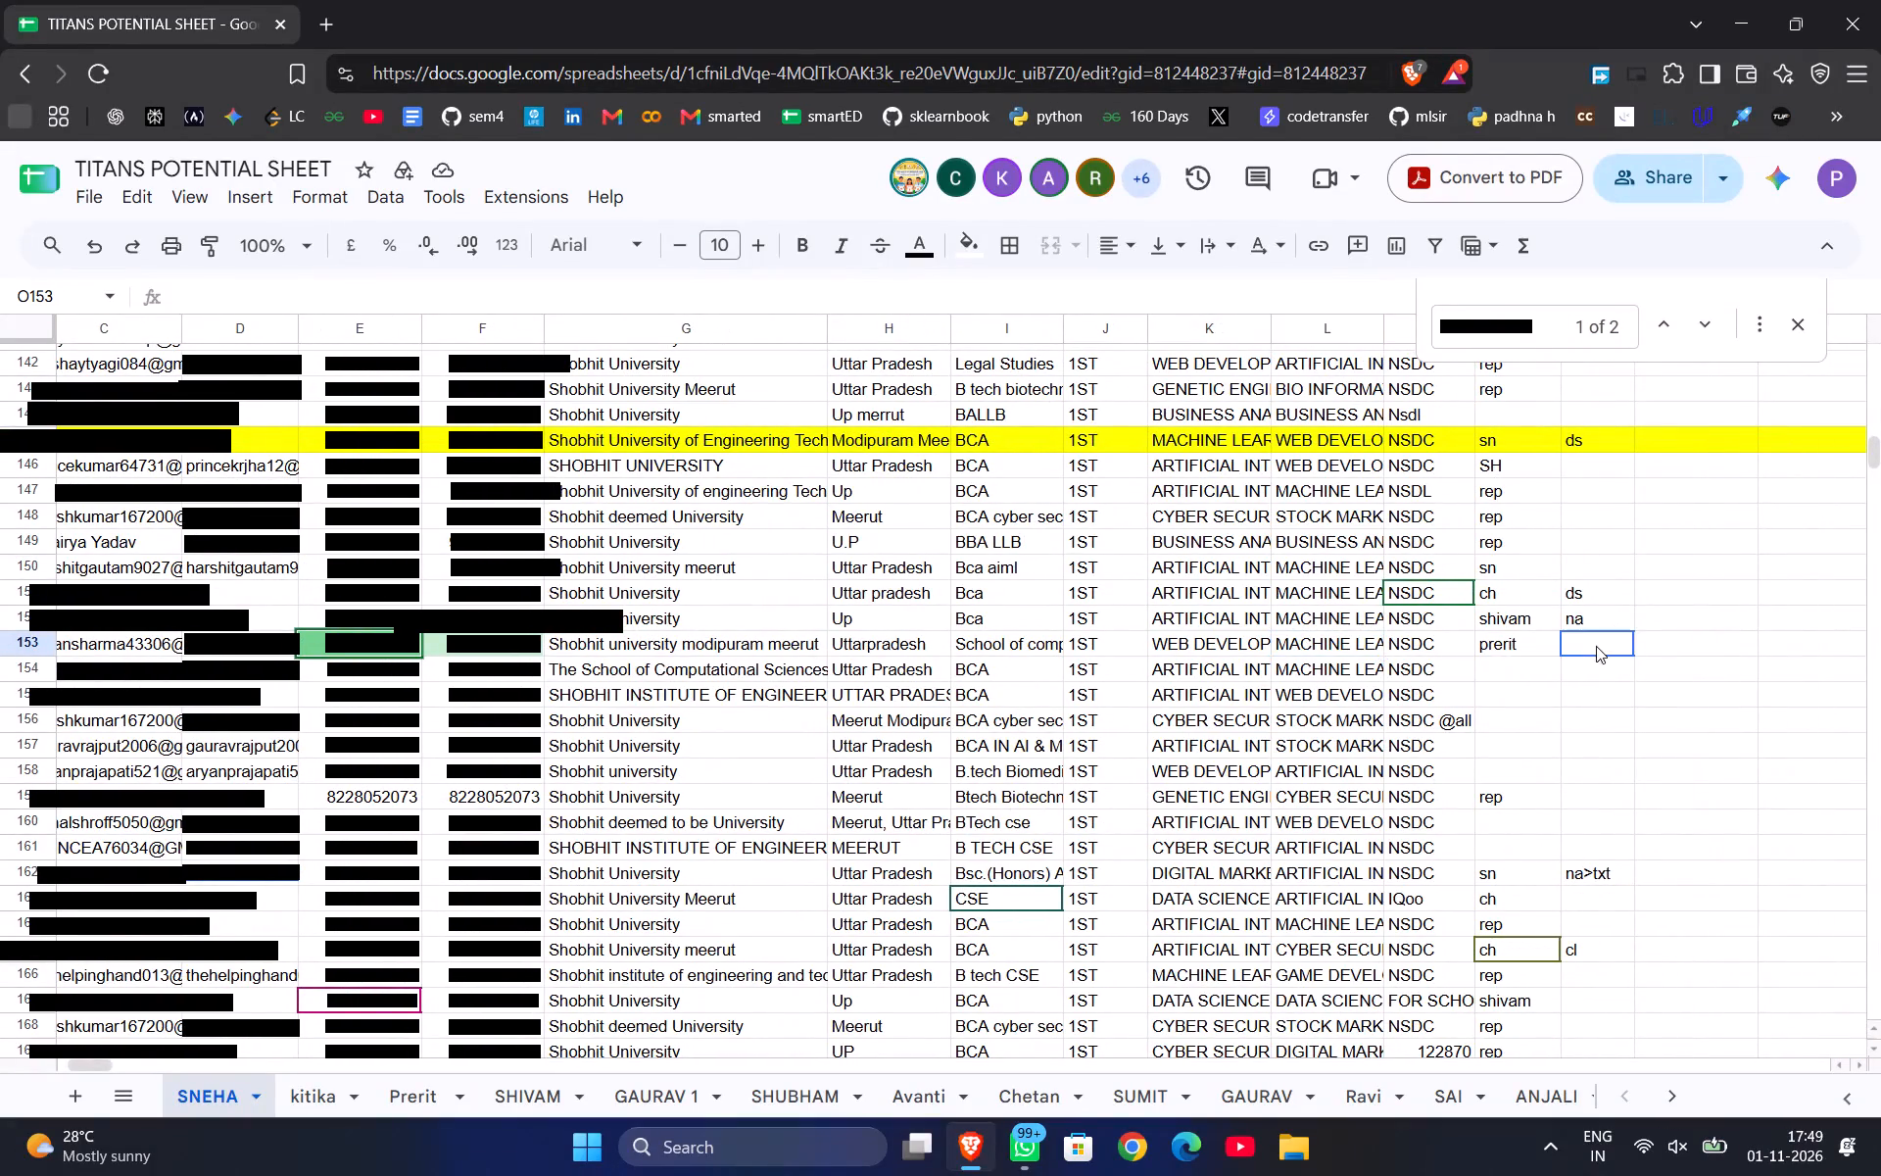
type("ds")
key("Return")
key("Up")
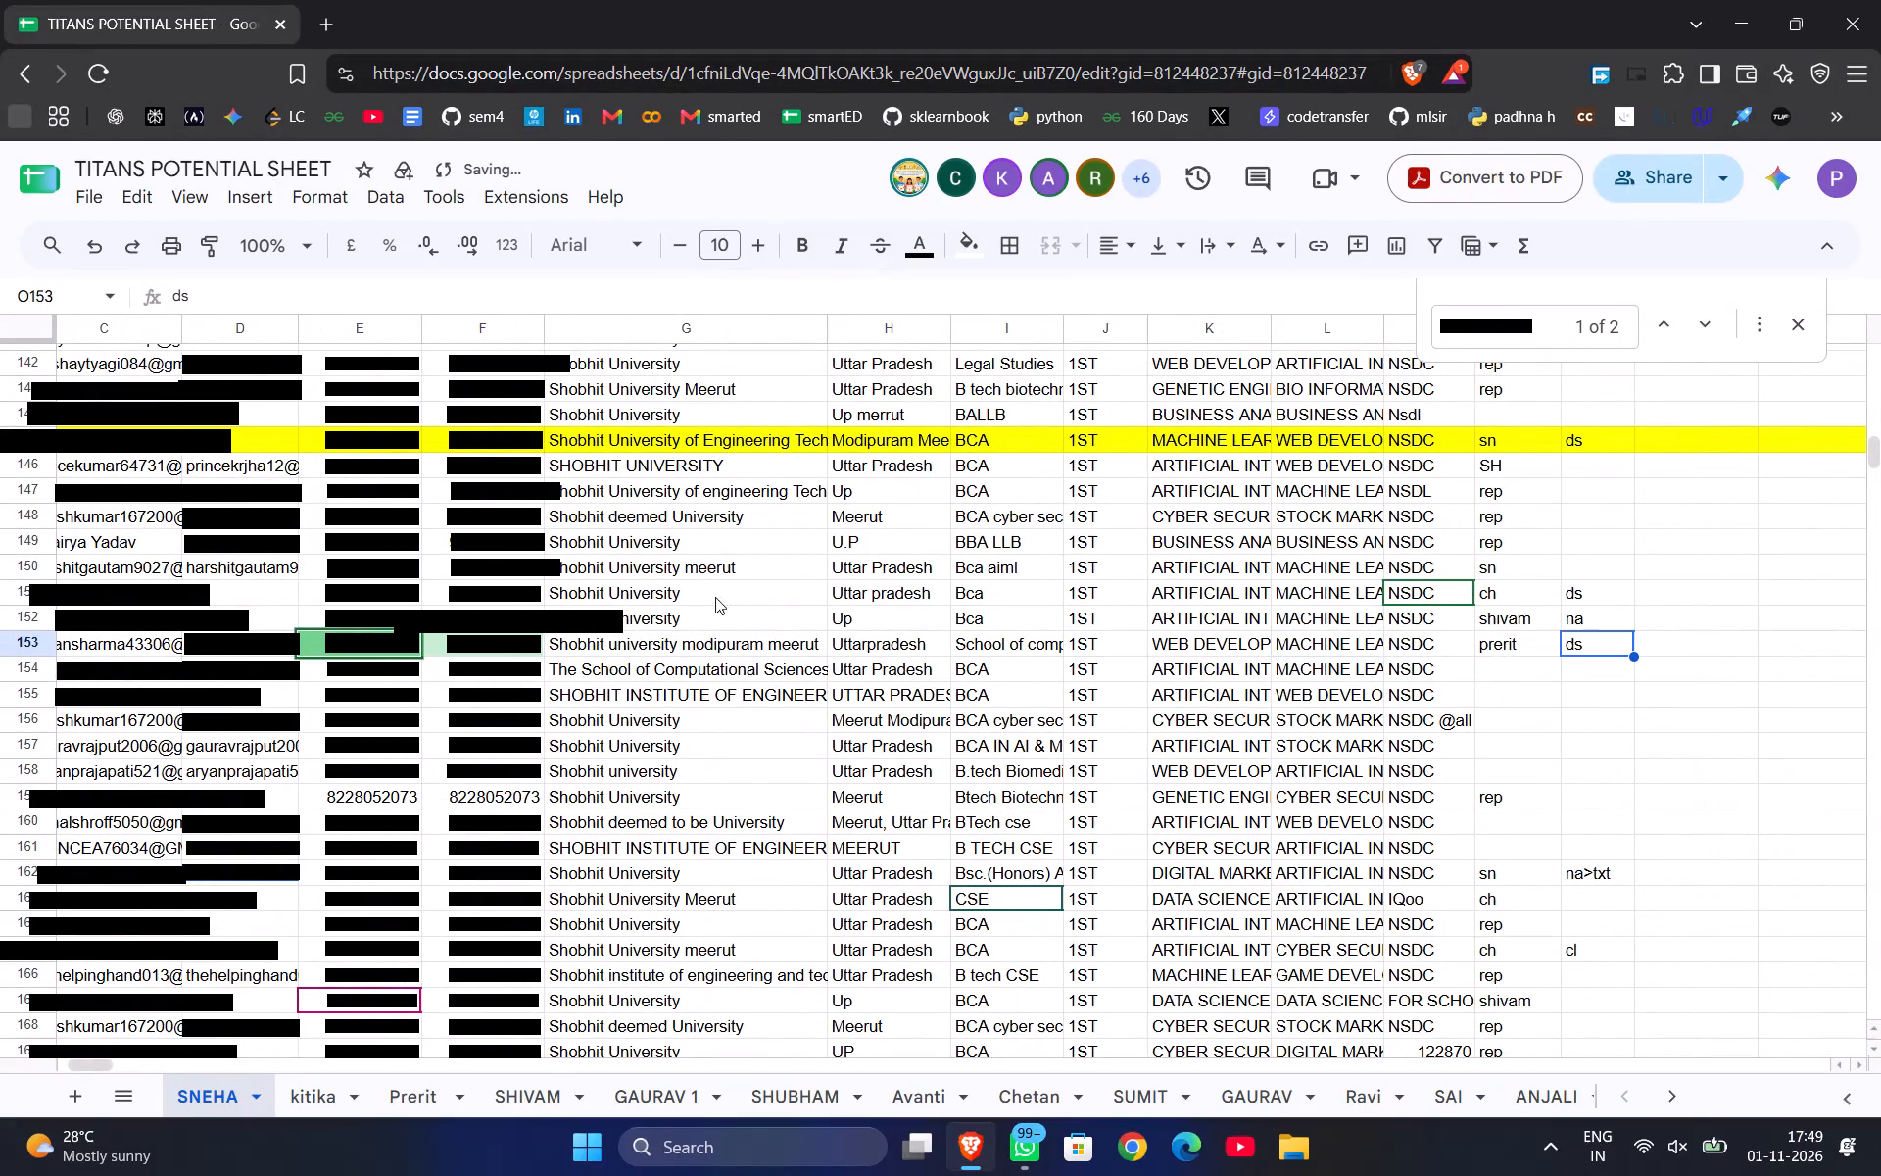
Copy the phone number from column E of the lead in row 153.
triple_click(348, 652)
left_click(348, 652, "ctrl")
key("ctrl+c")
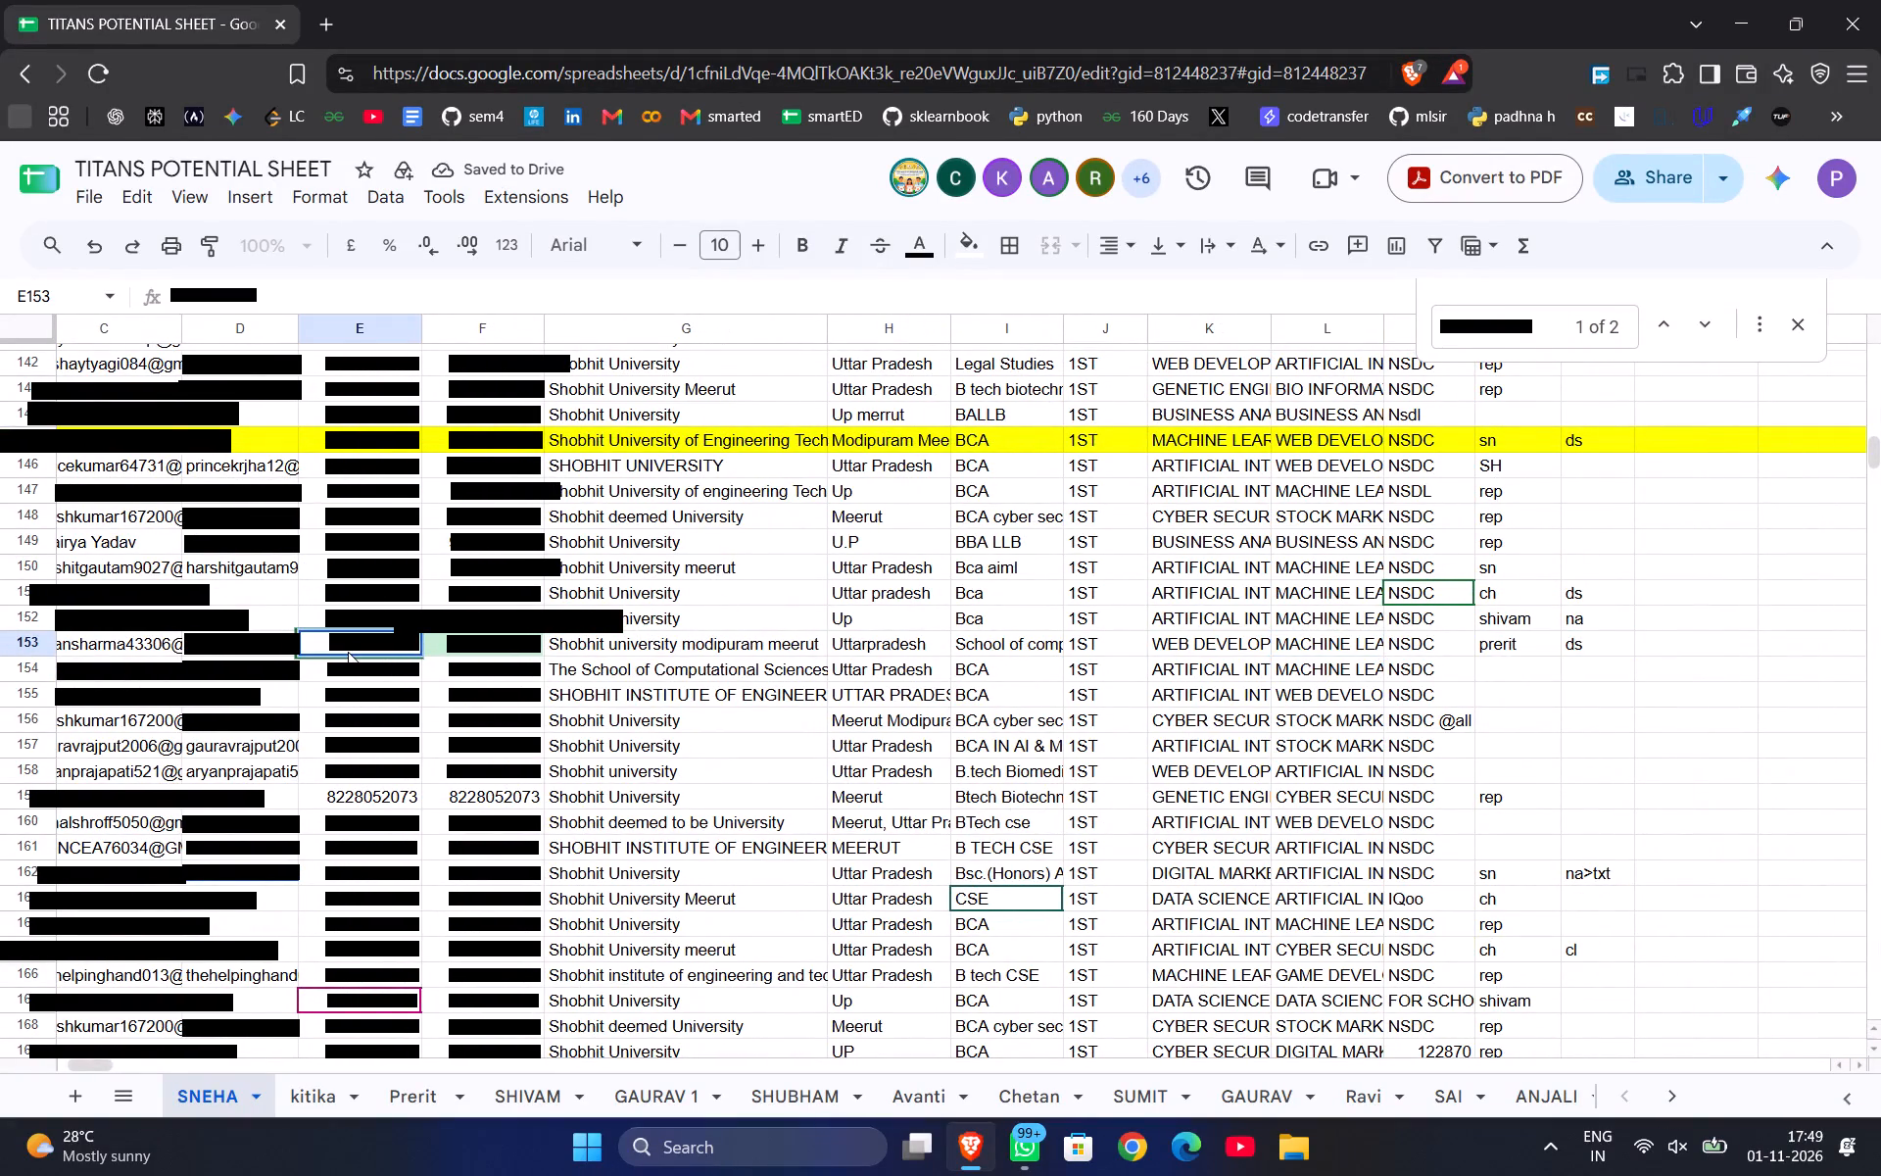
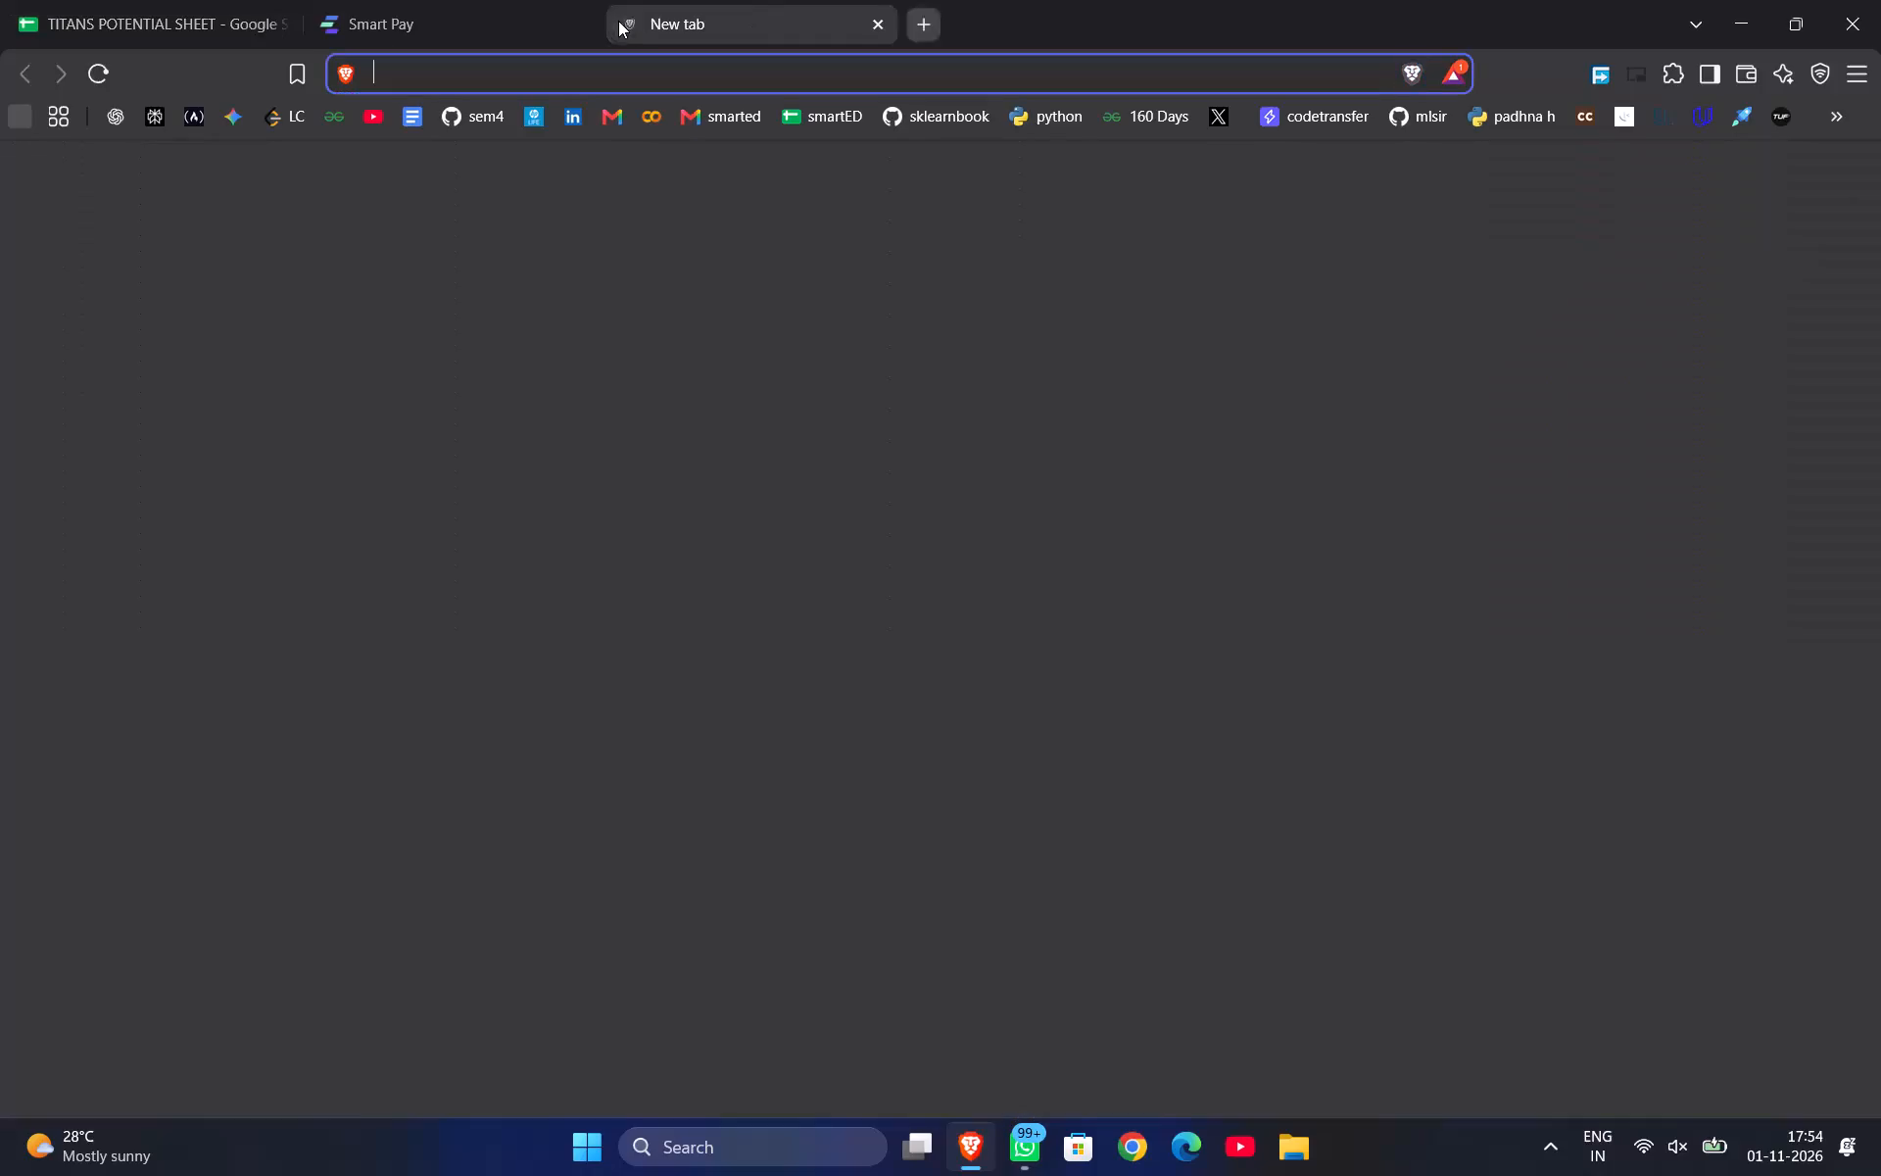
Open the smarted.in website in the new browser tab.
type("smarted")
key("Return")
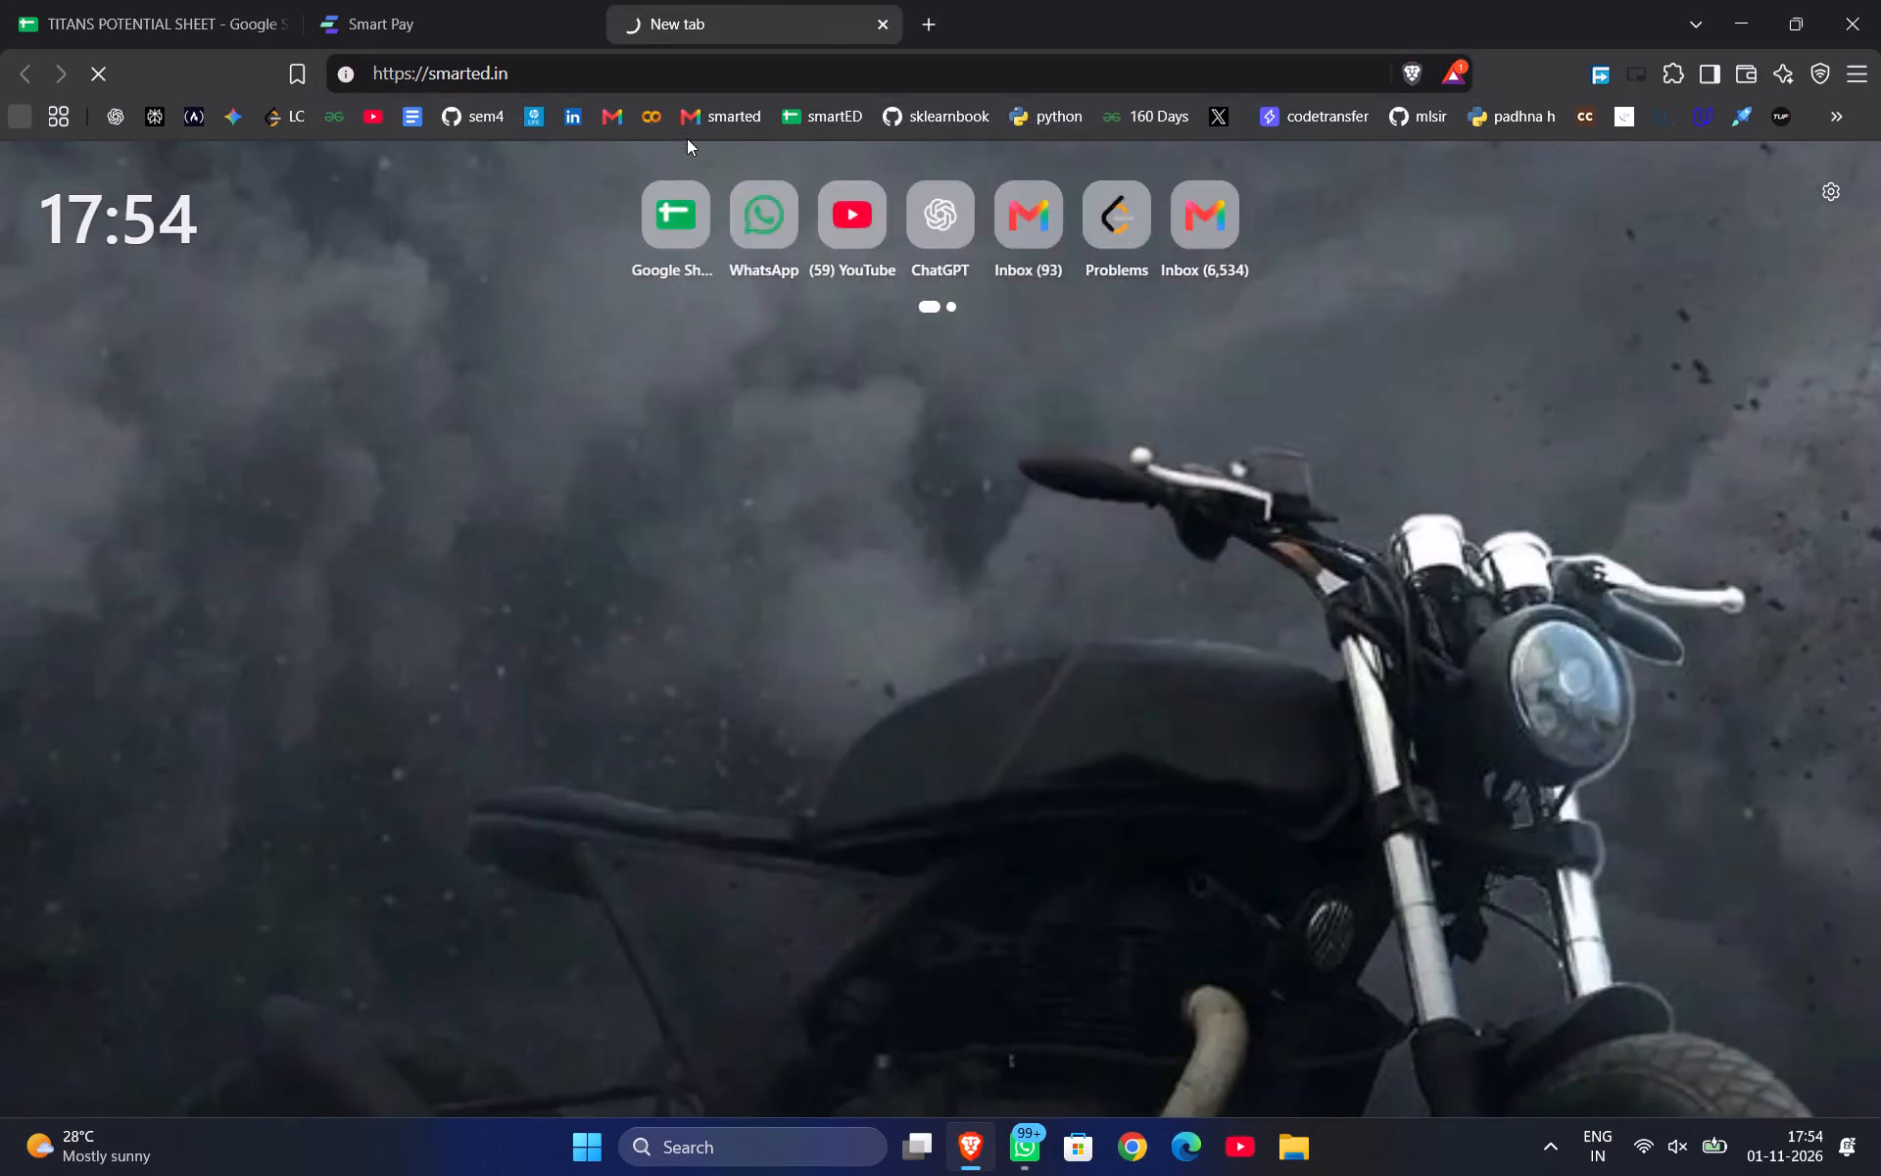
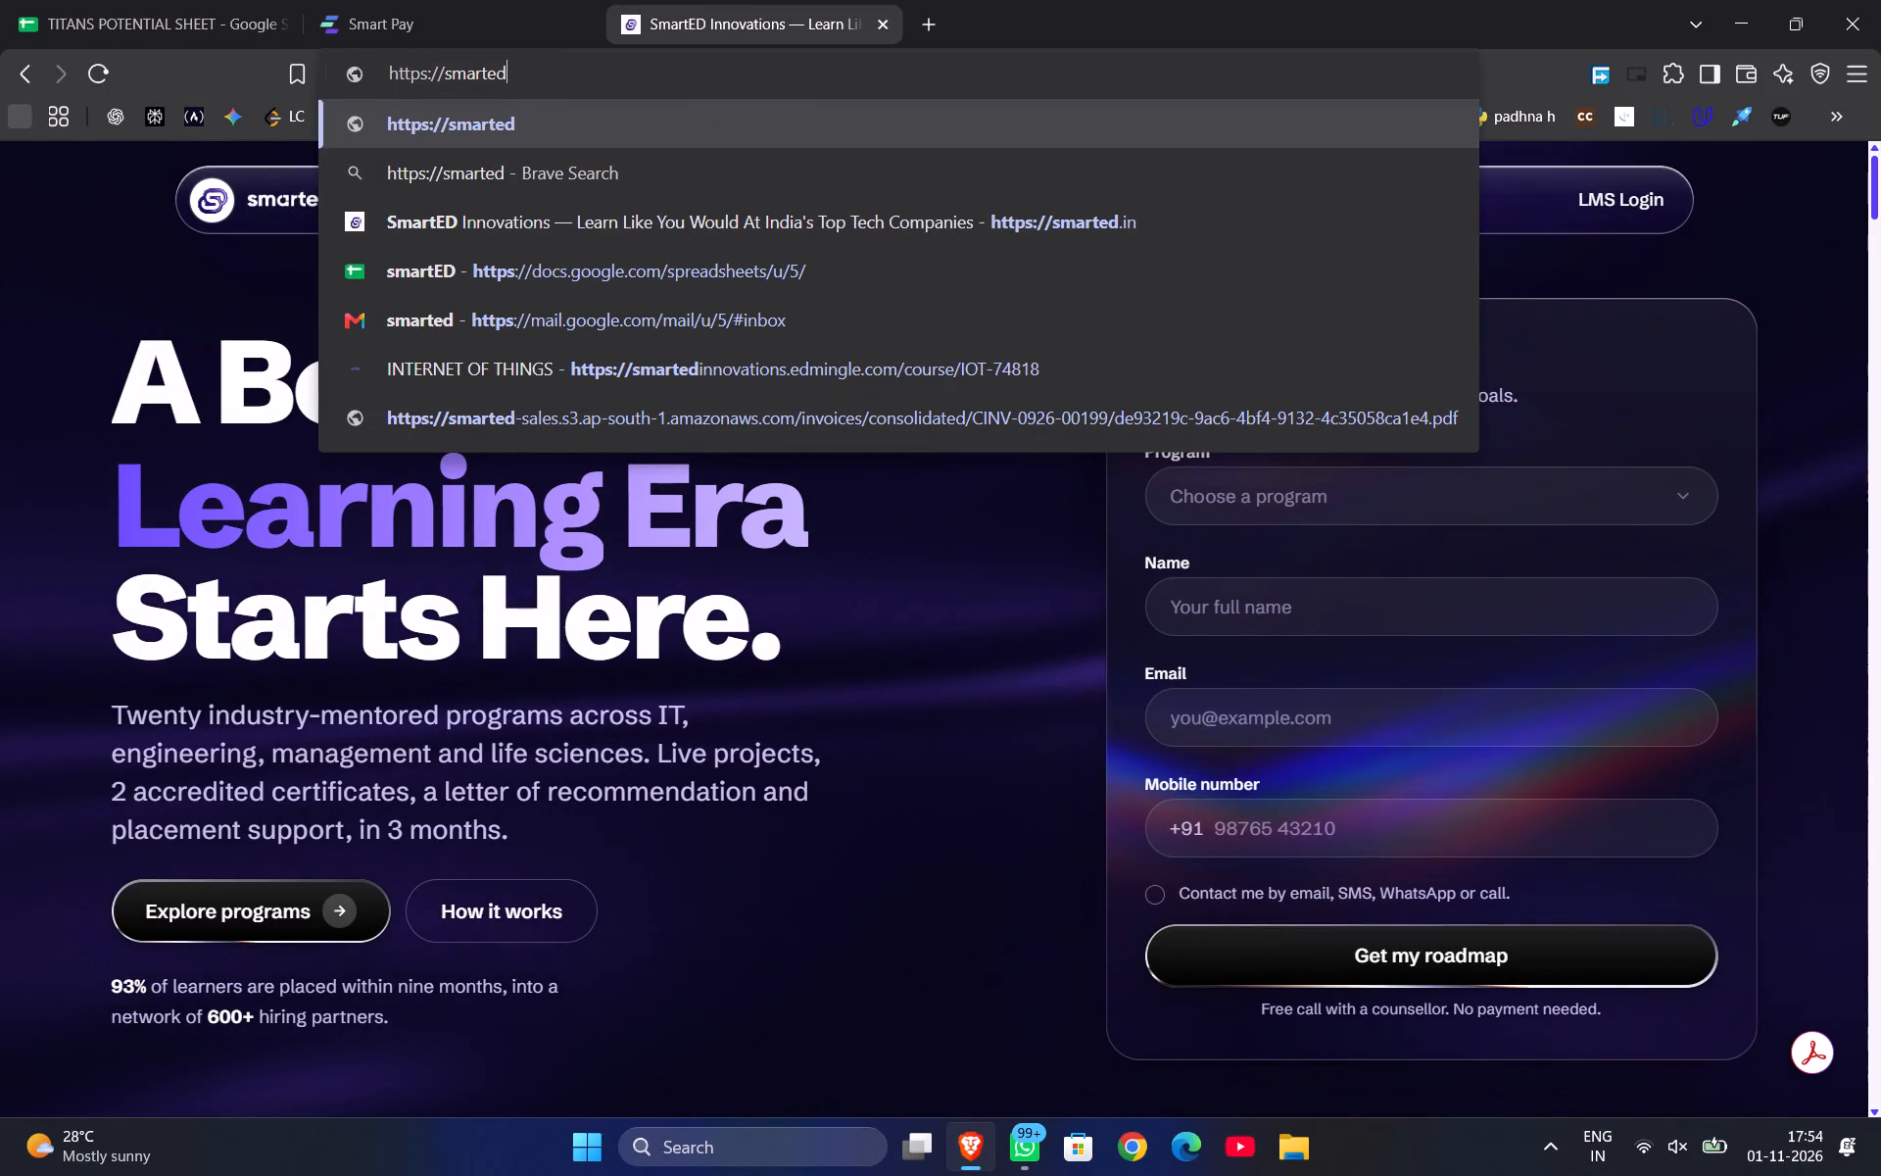
key("BackSpace")
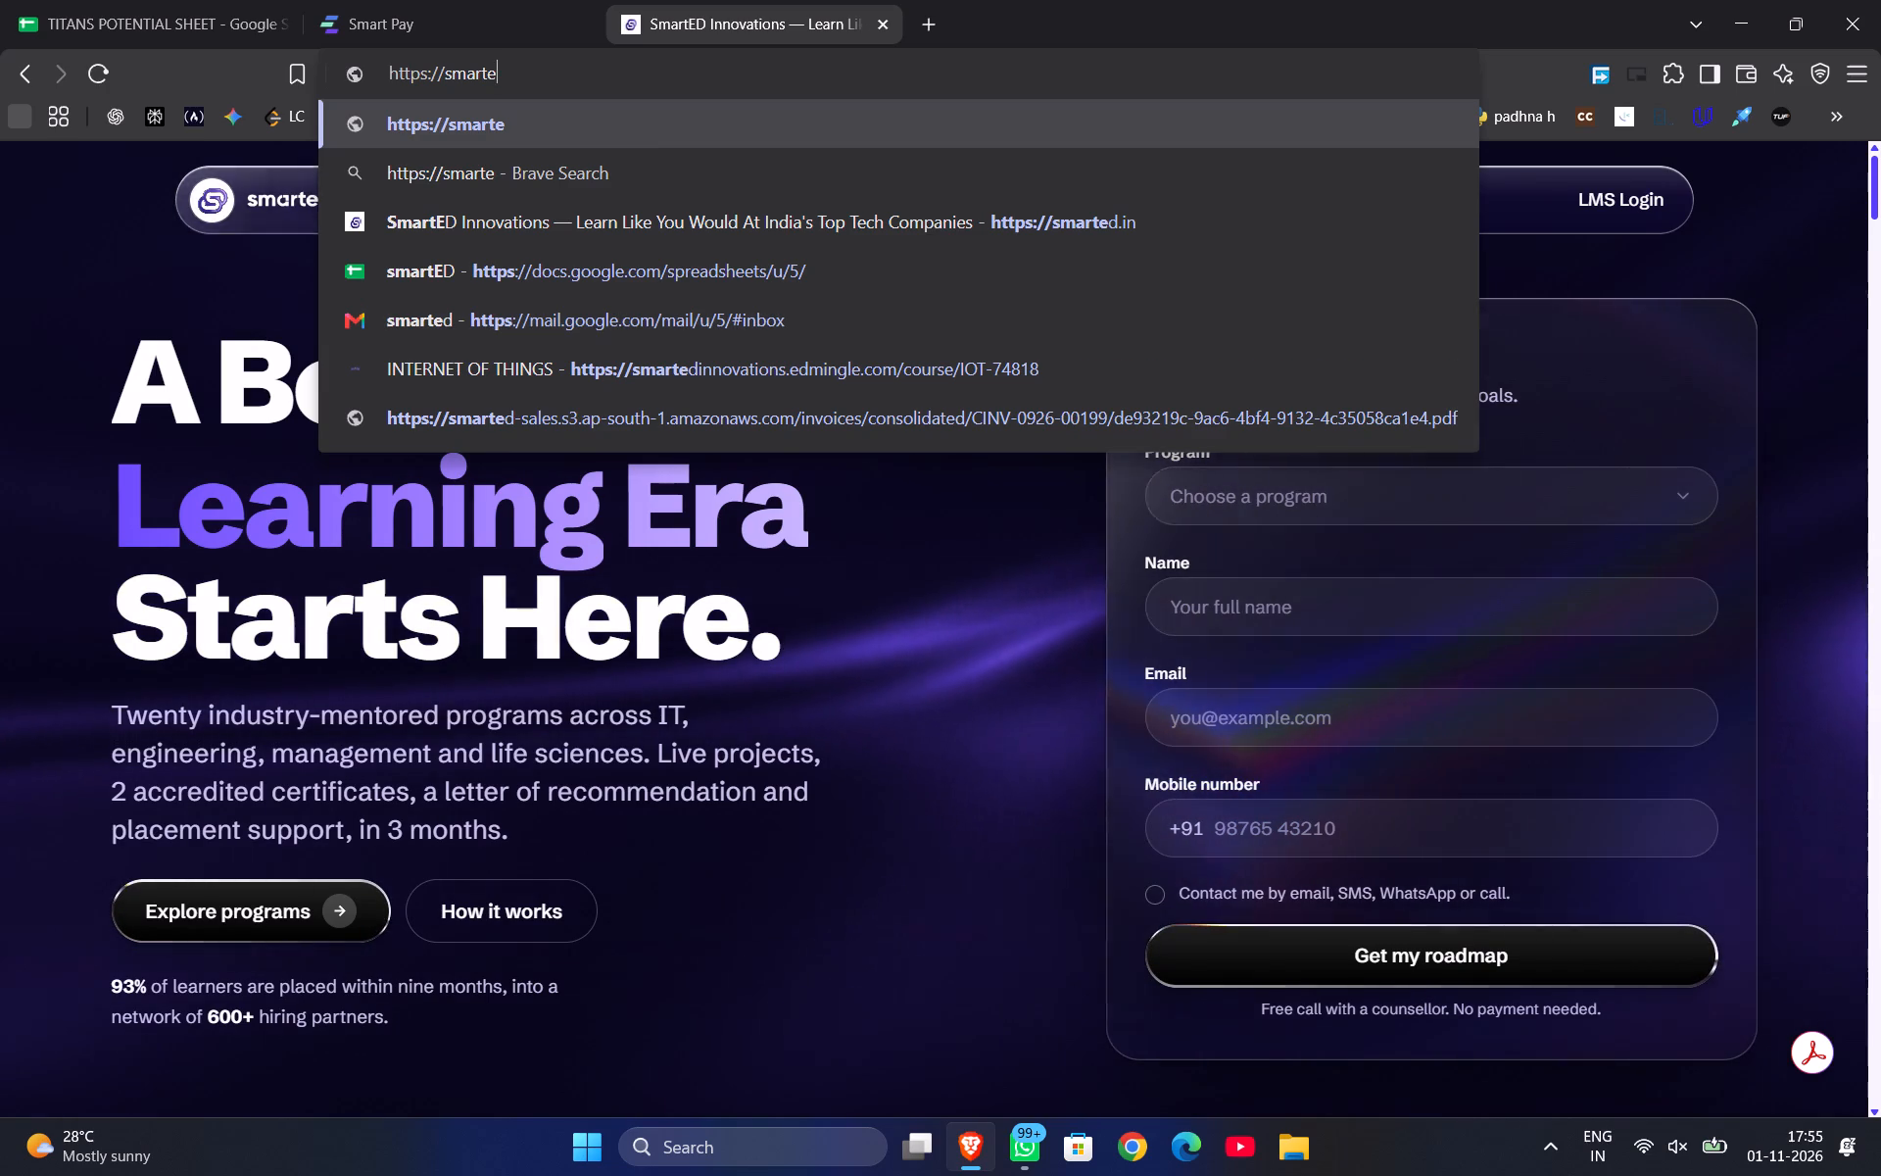
key("d")
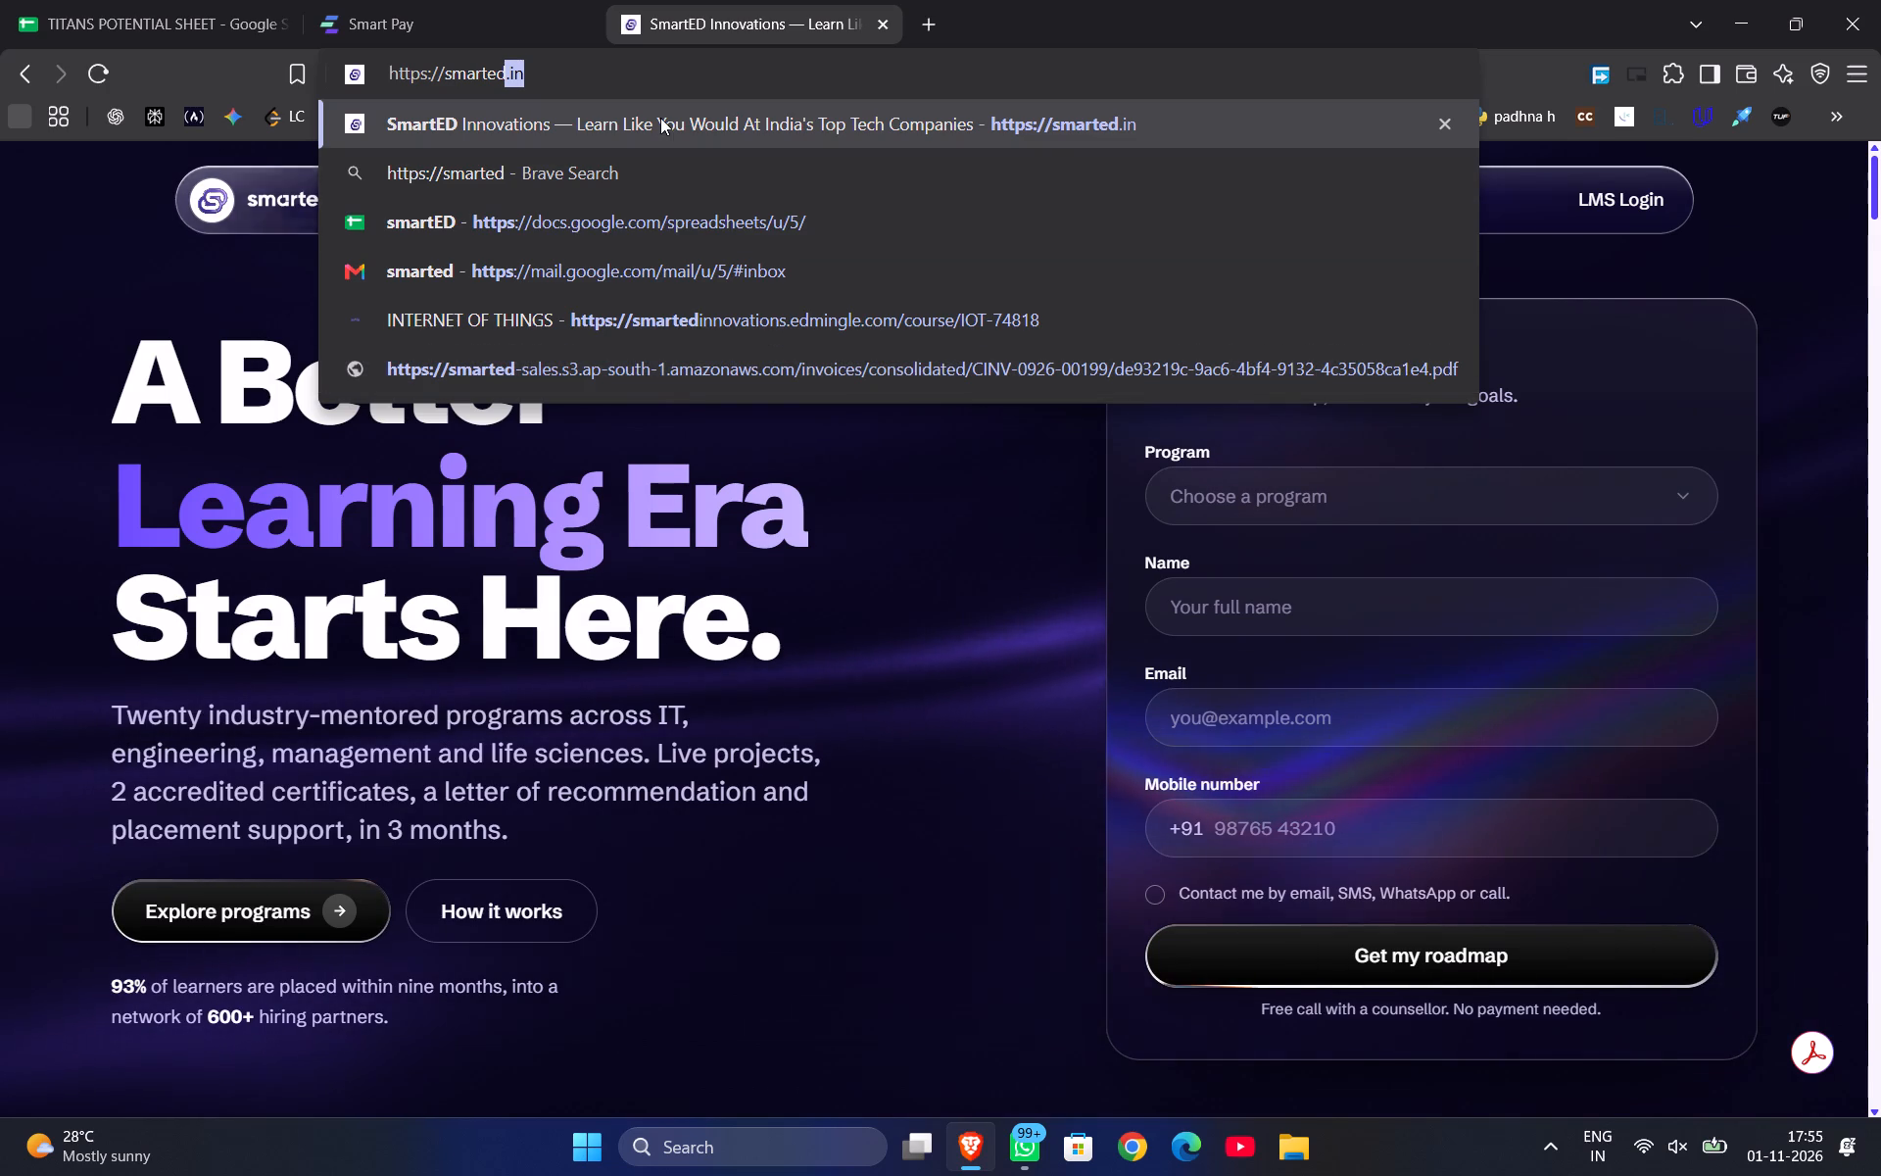
key("period")
key("BackSpace")
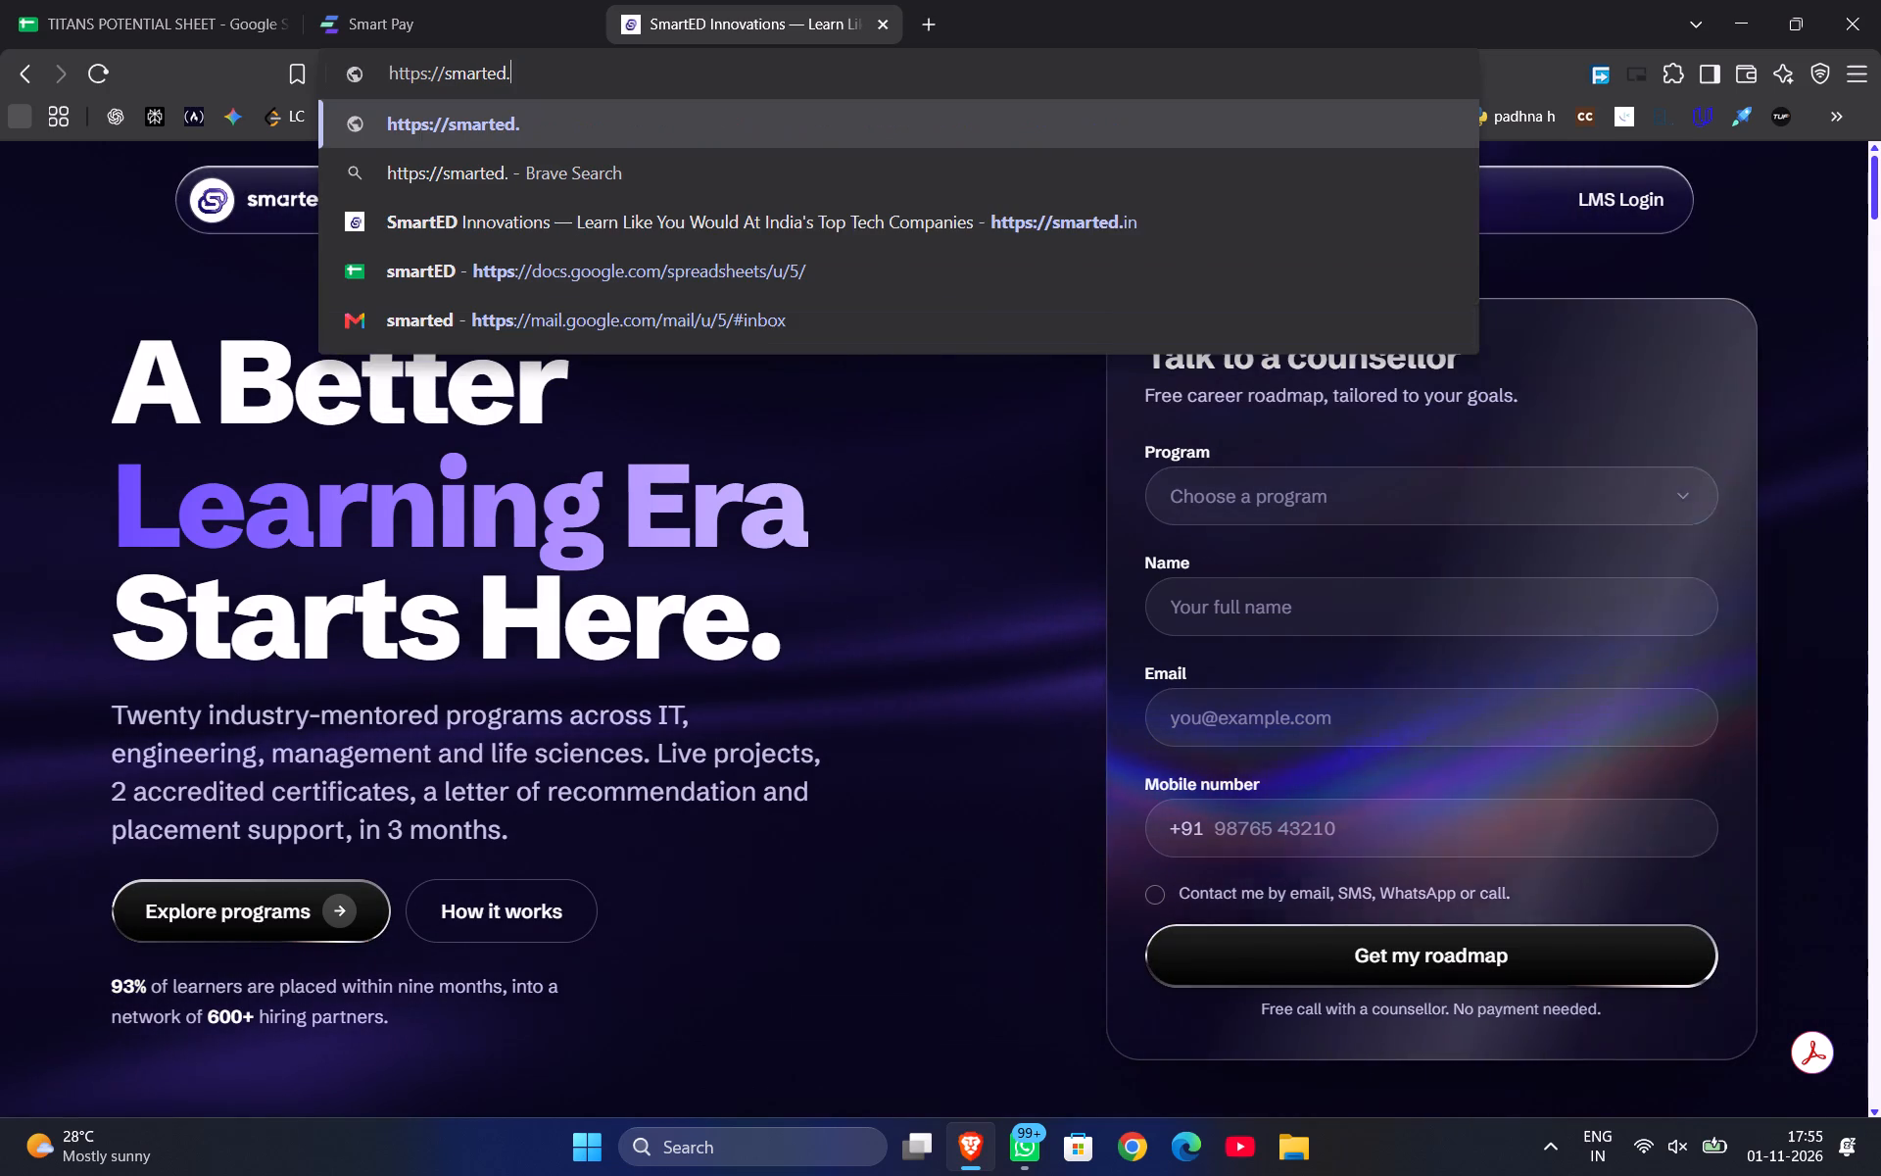
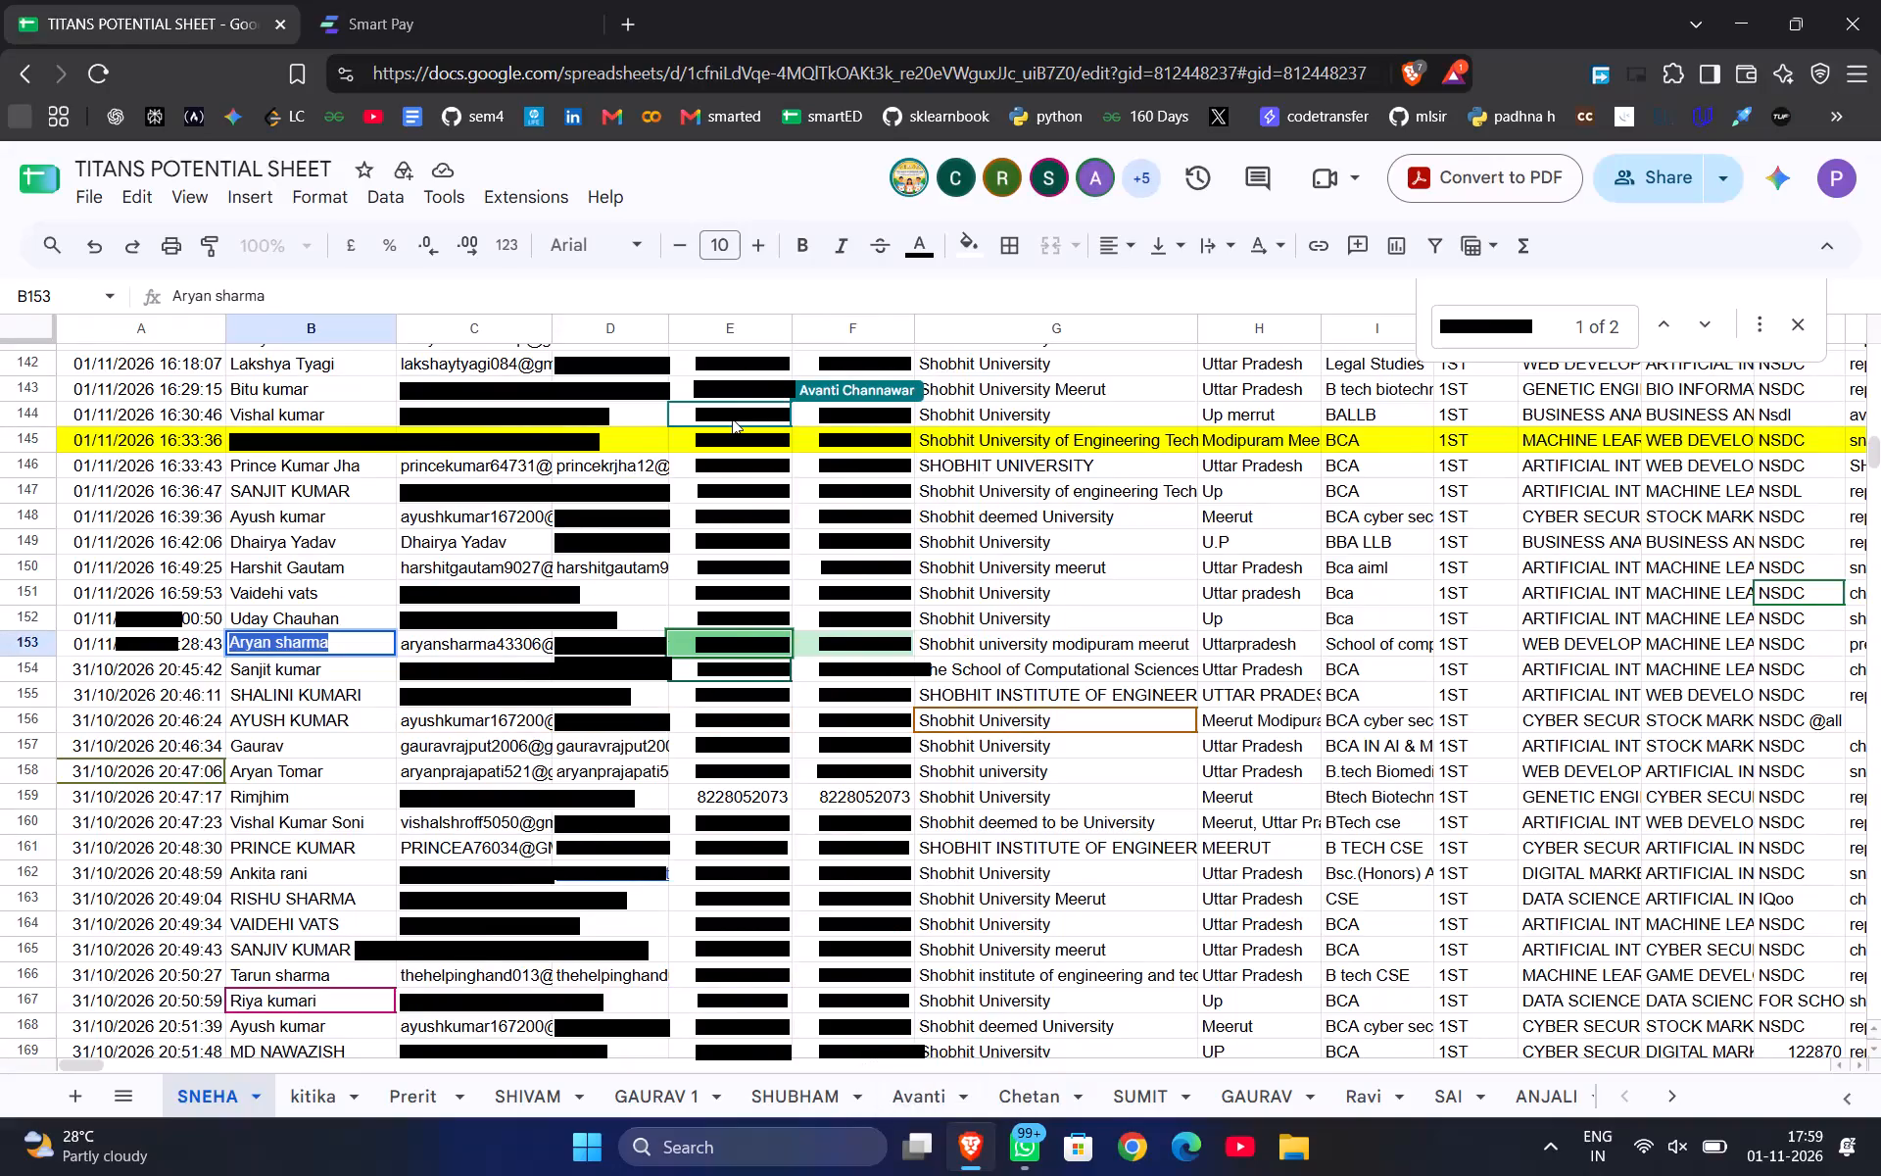
Open the suggested Smarted sales page, sales.smarted.pro/transactions, in a new browser tab.
left_click_drag(626, 42, 661, 0)
left_click(629, 24)
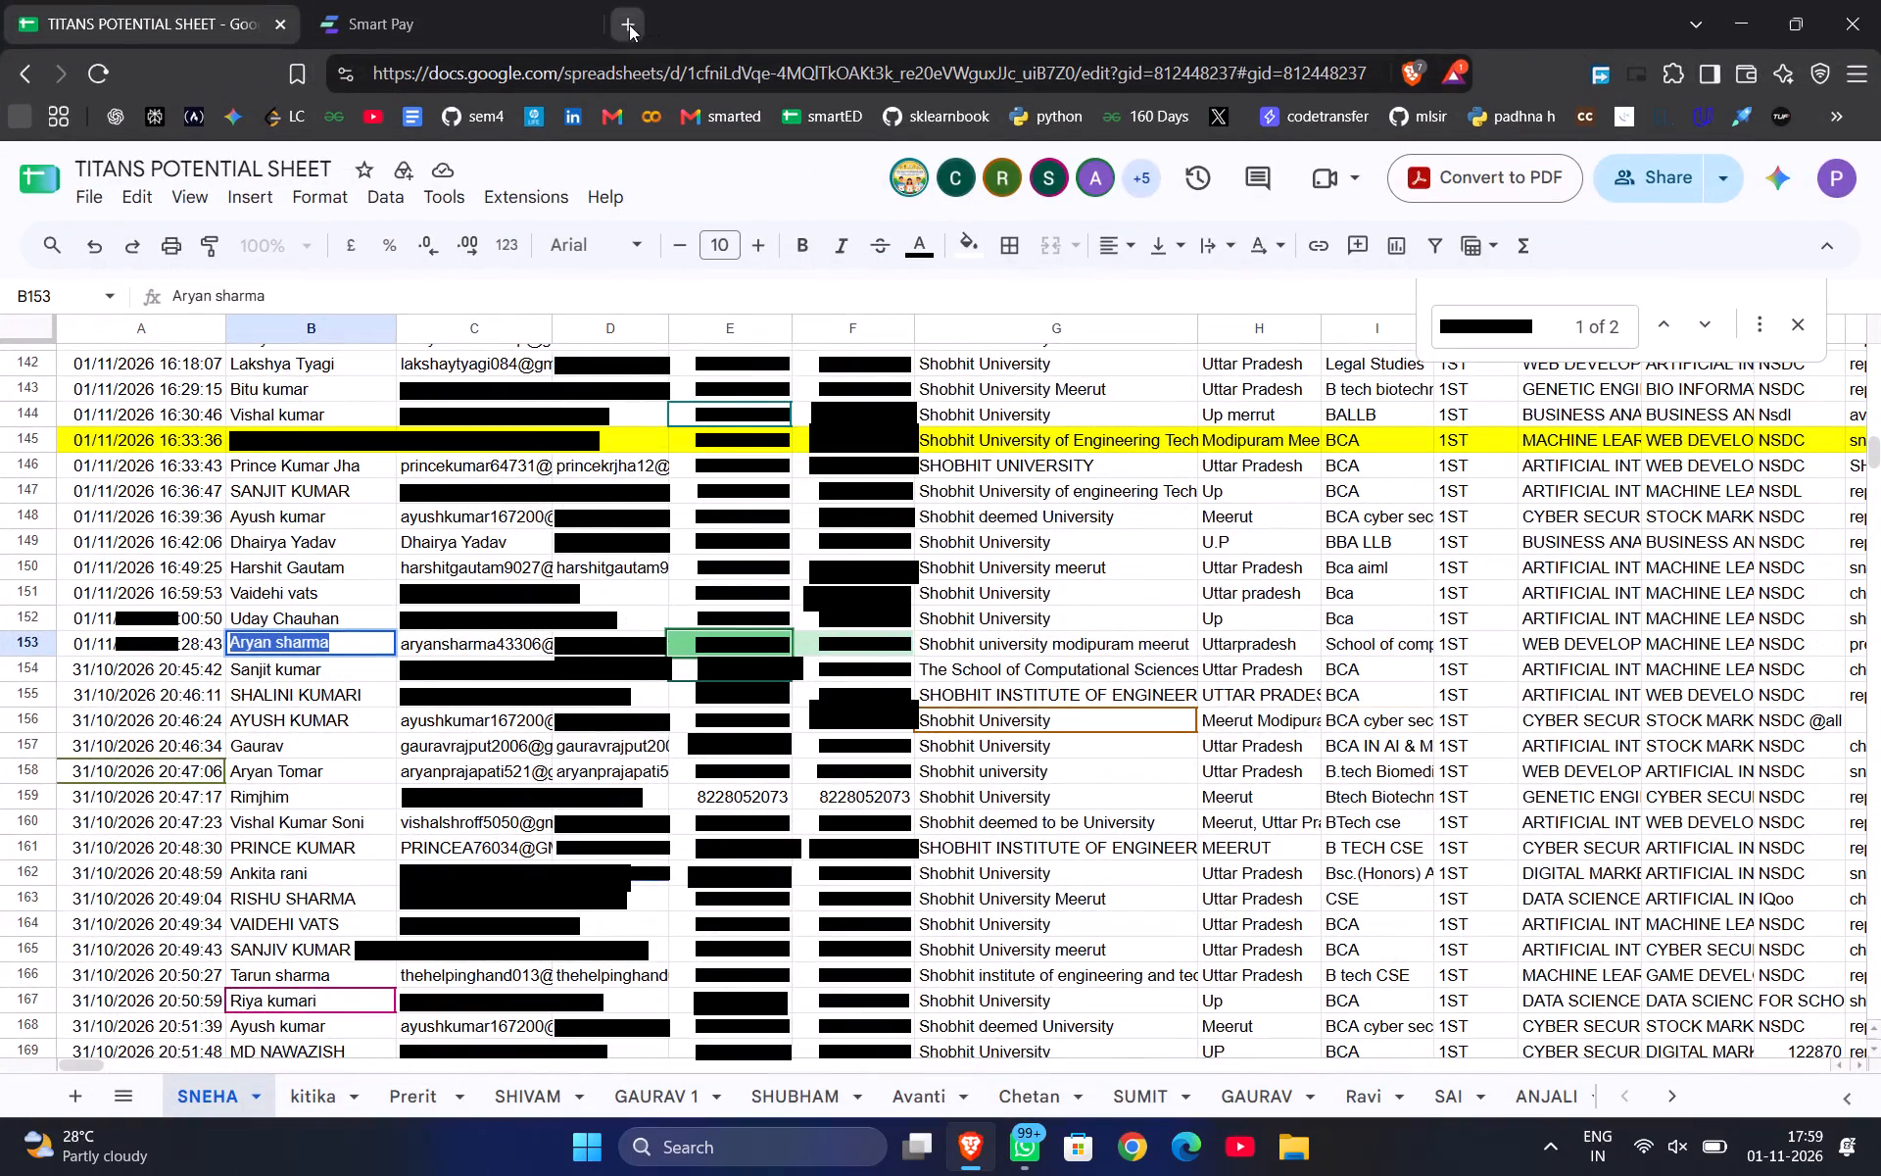
type("smarte")
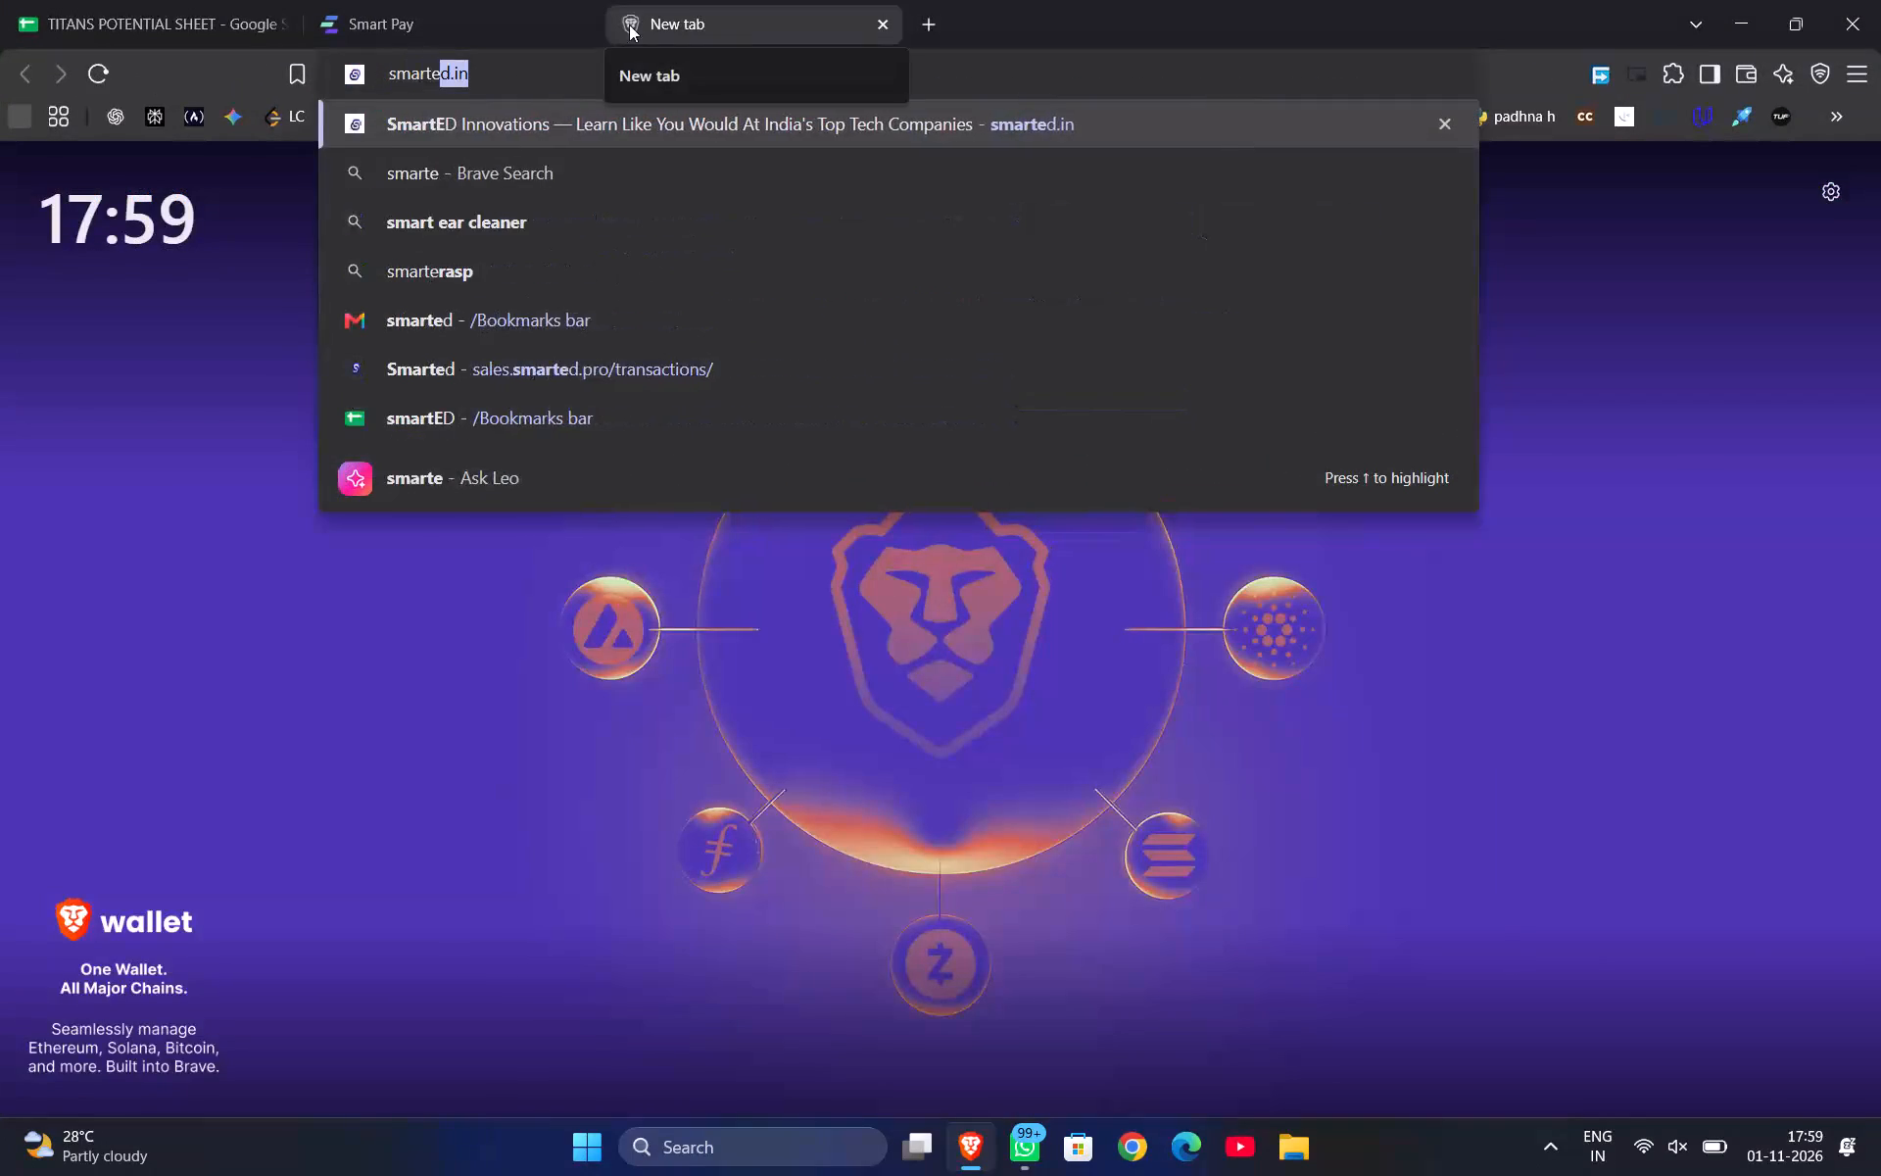
left_click(615, 367)
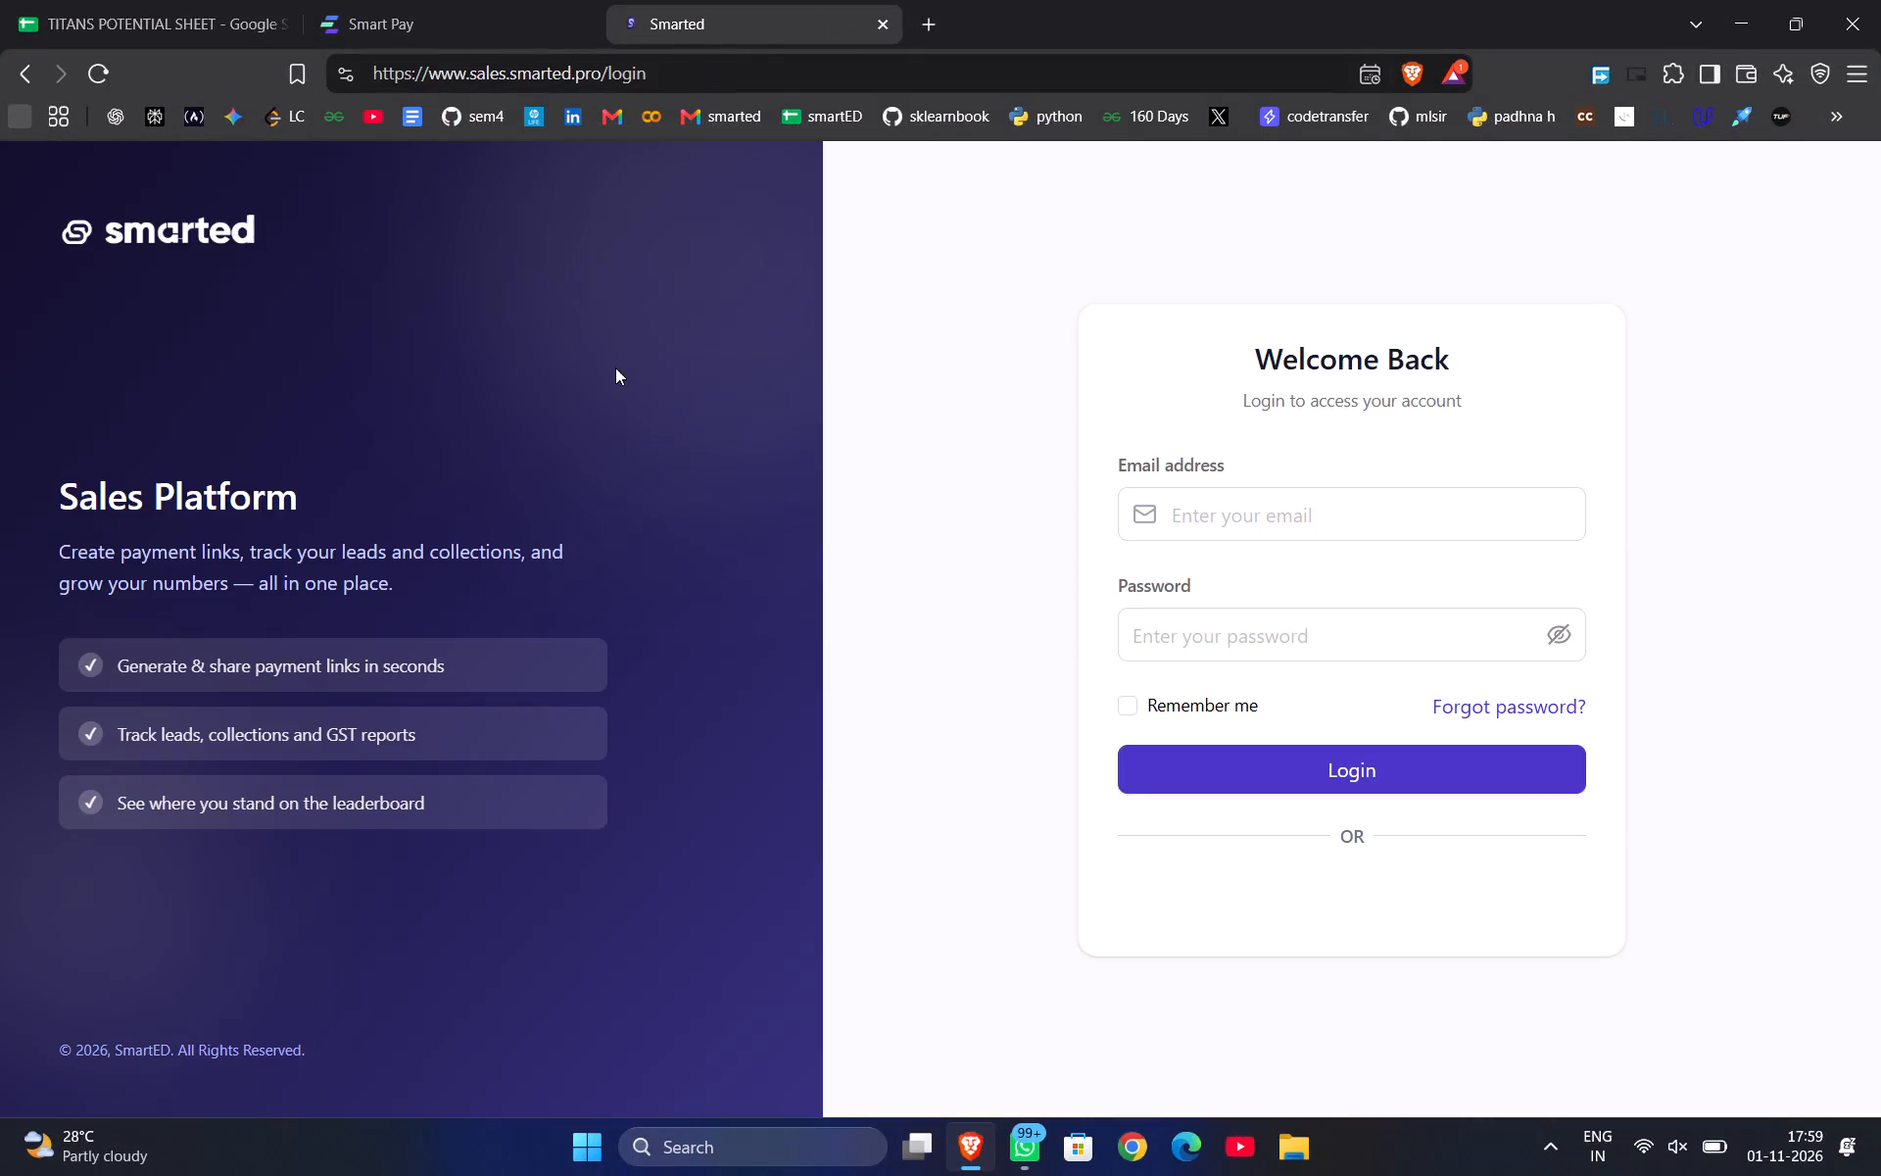
Activate the email address field on the Smarted Sales Platform login form.
left_click_drag(1257, 509, 1230, 807)
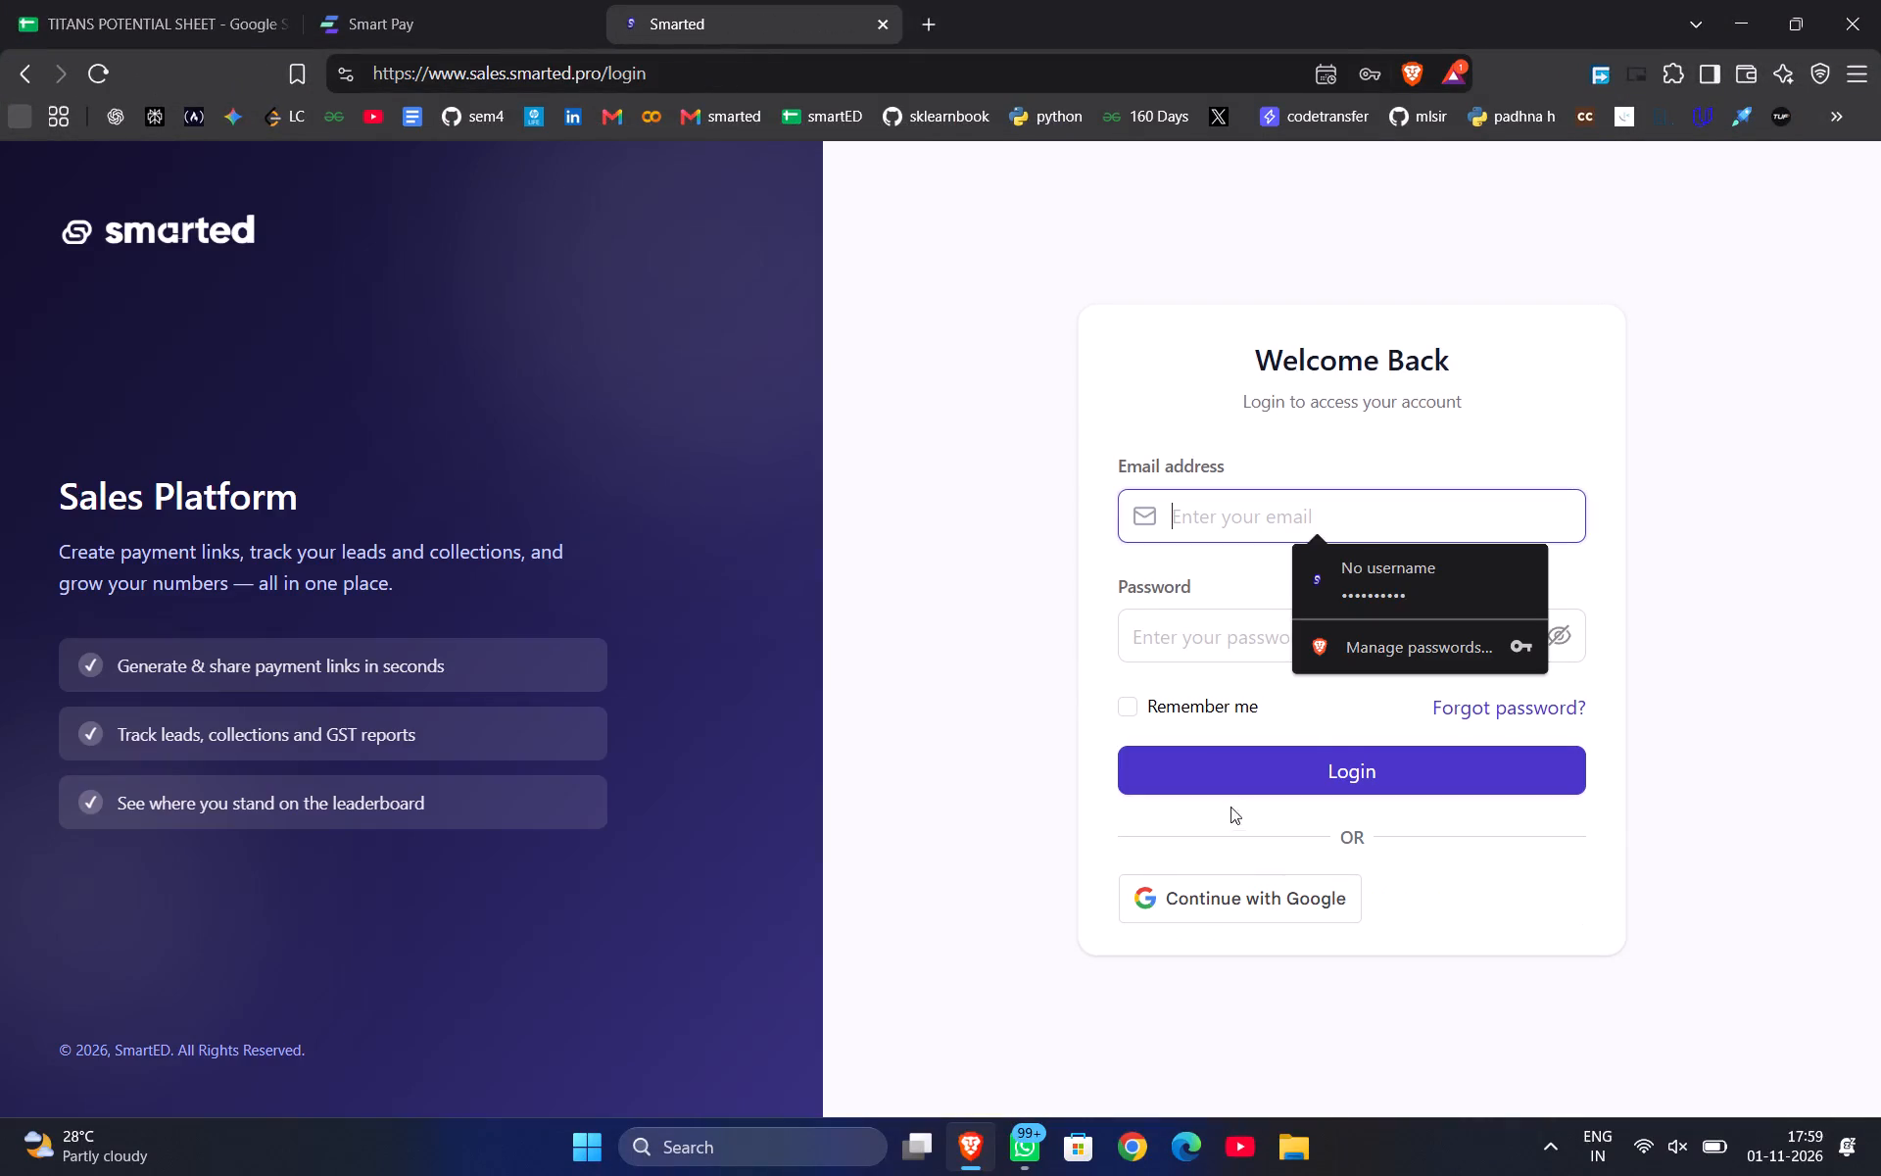
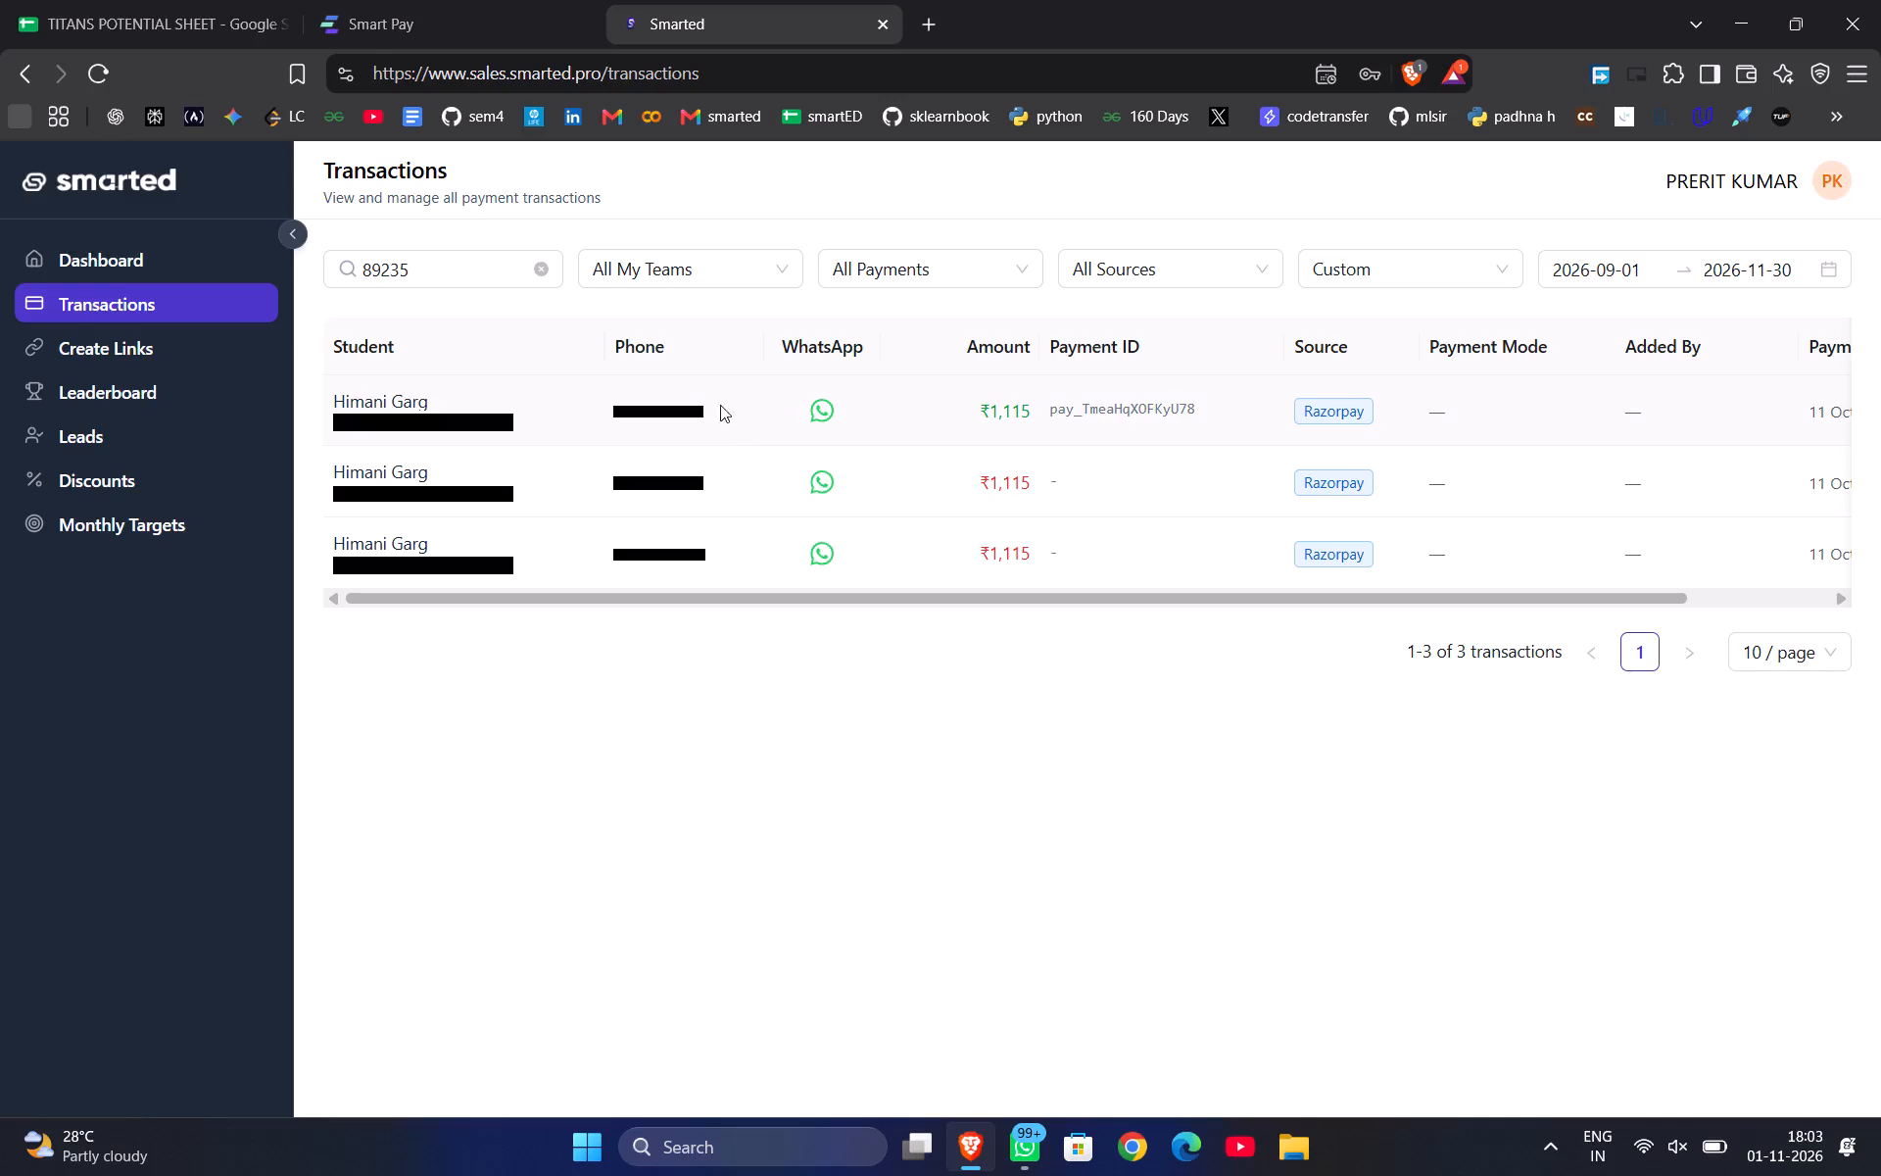
Review the listed transactions through to their payment times and check the Transaction Details of the topmost ₹1,115 payment.
left_click_drag(672, 410, 876, 427)
left_click(876, 427)
scroll(1398, 450, "left", 2)
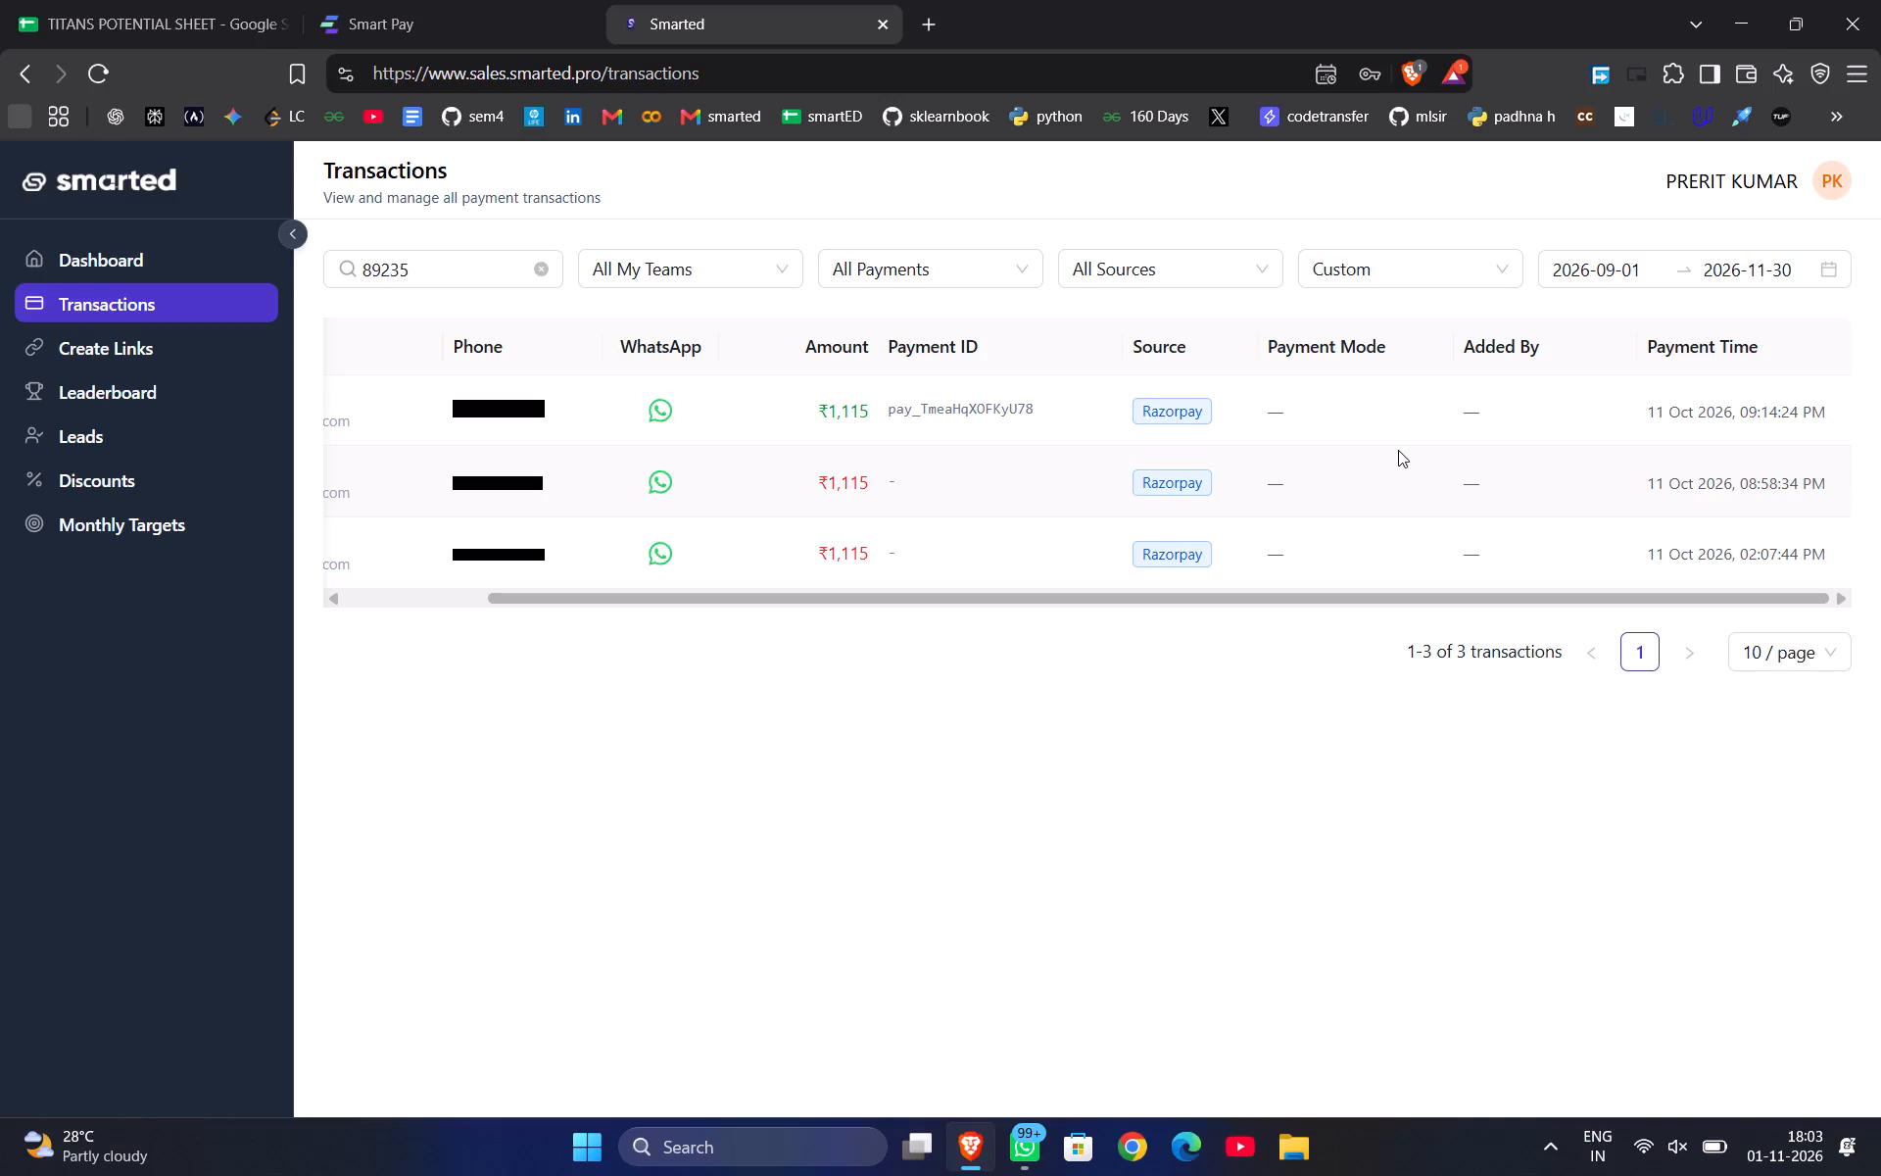
scroll(1320, 432, "left", 5)
left_click(856, 408)
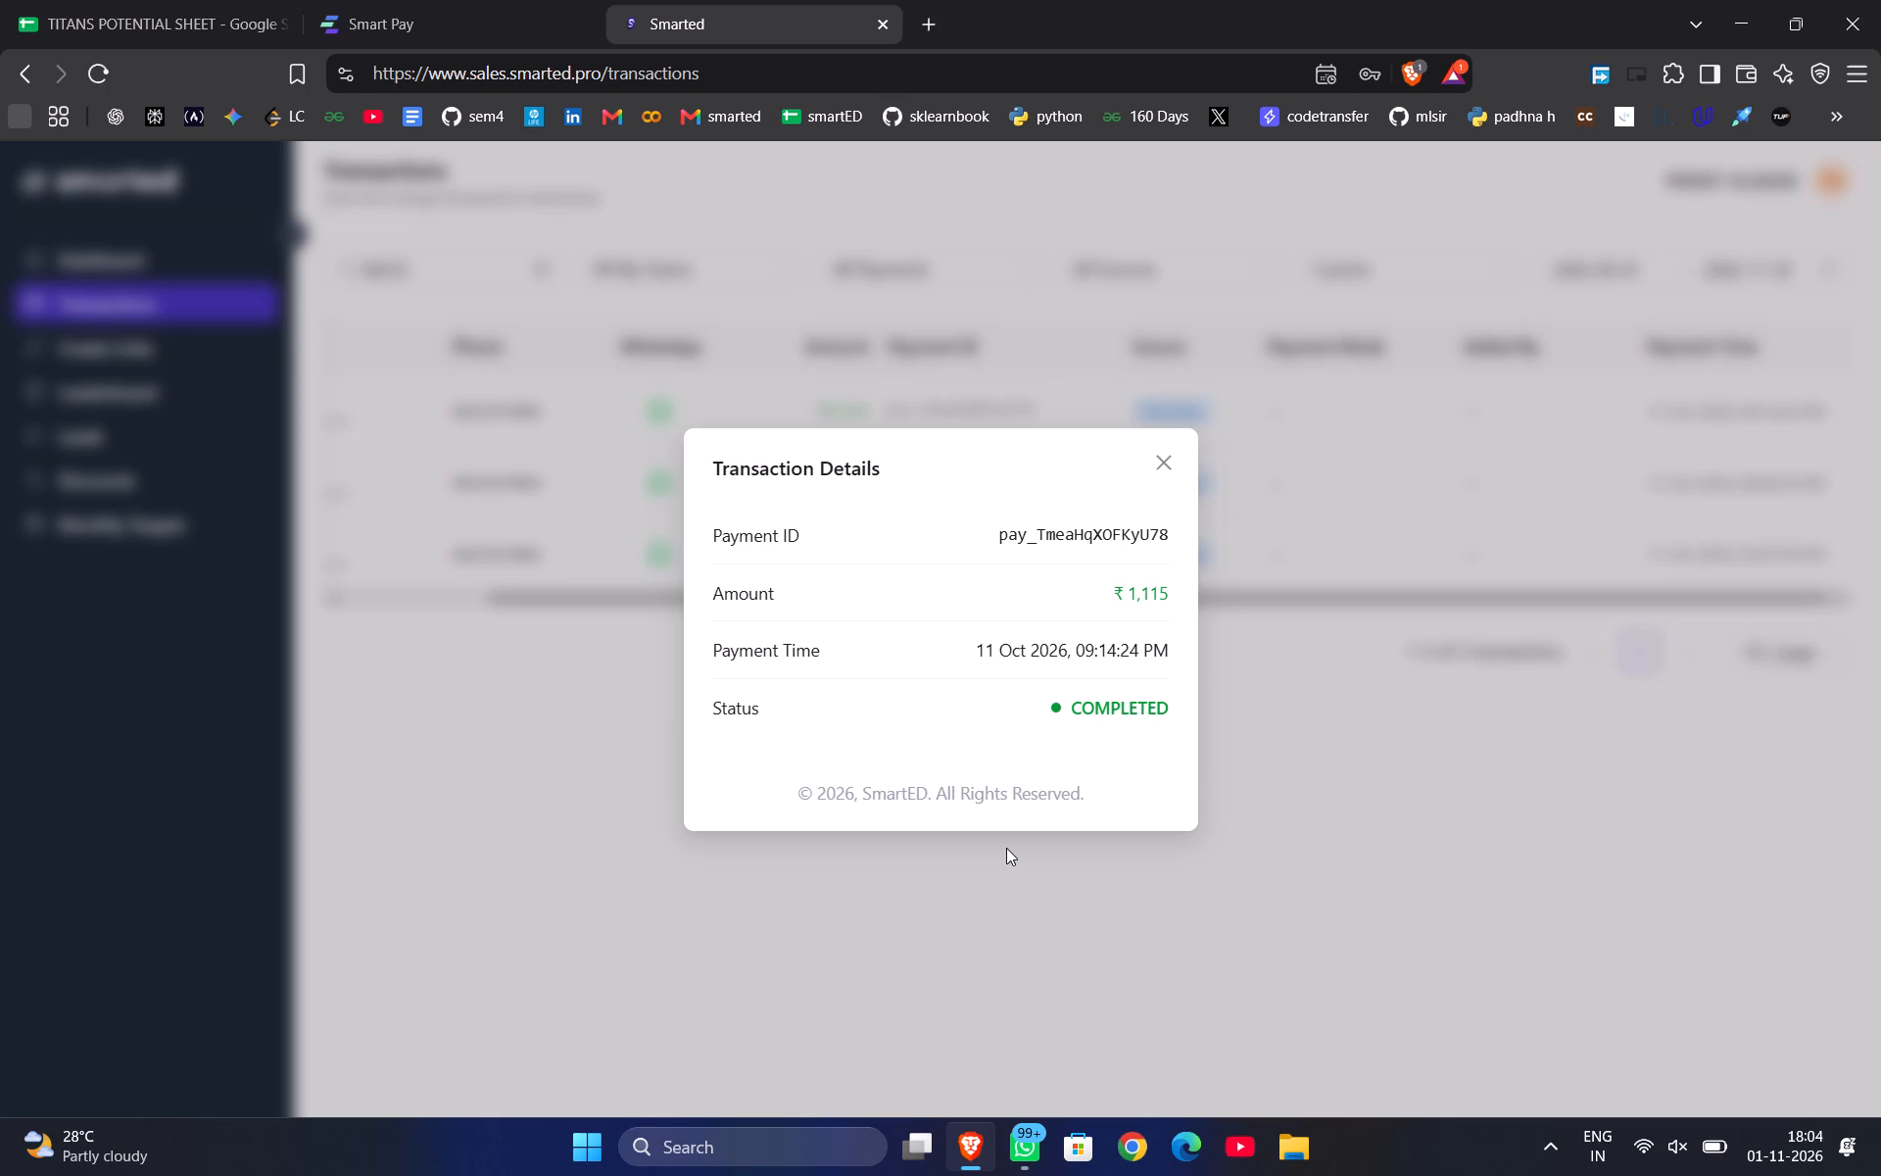
key("Escape")
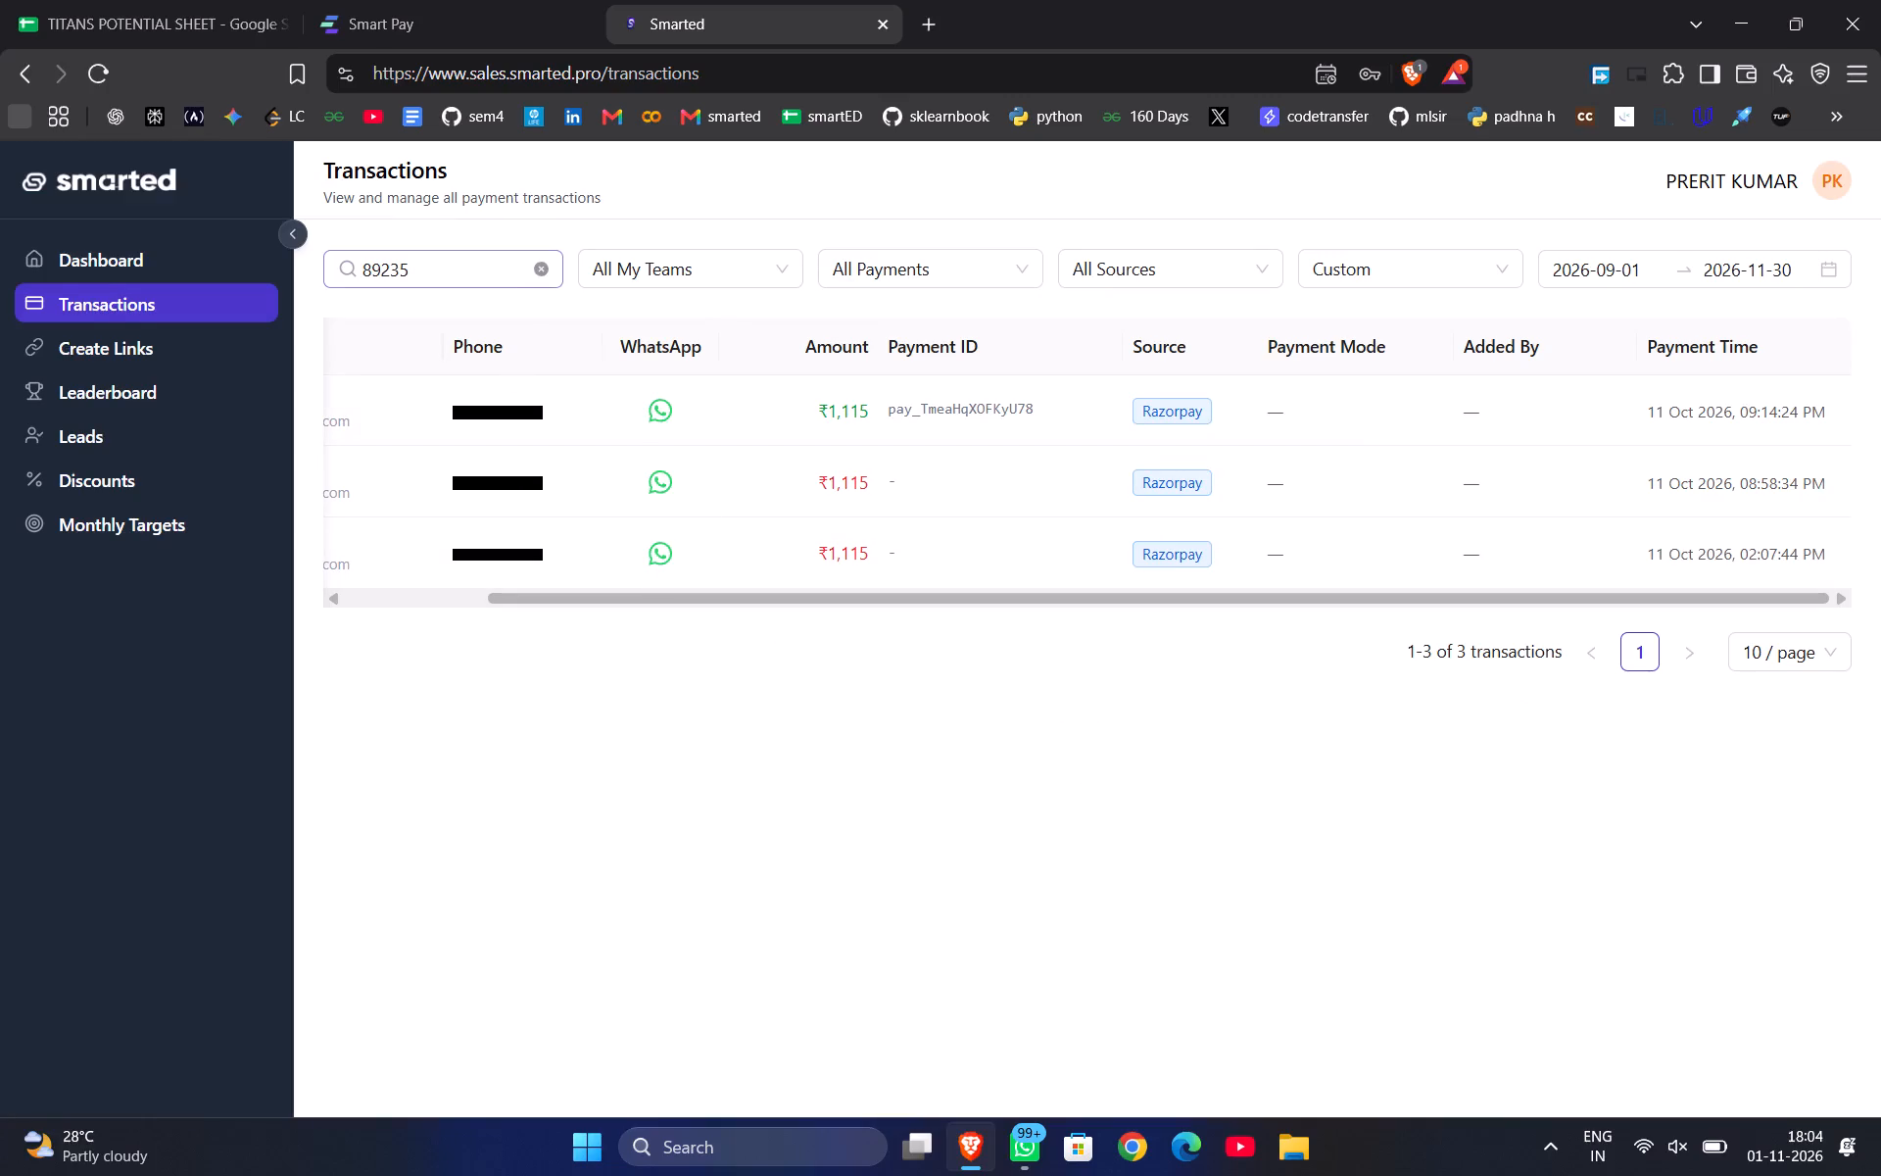
Select the student's phone number in the topmost transaction row.
left_click_drag(448, 413, 562, 424)
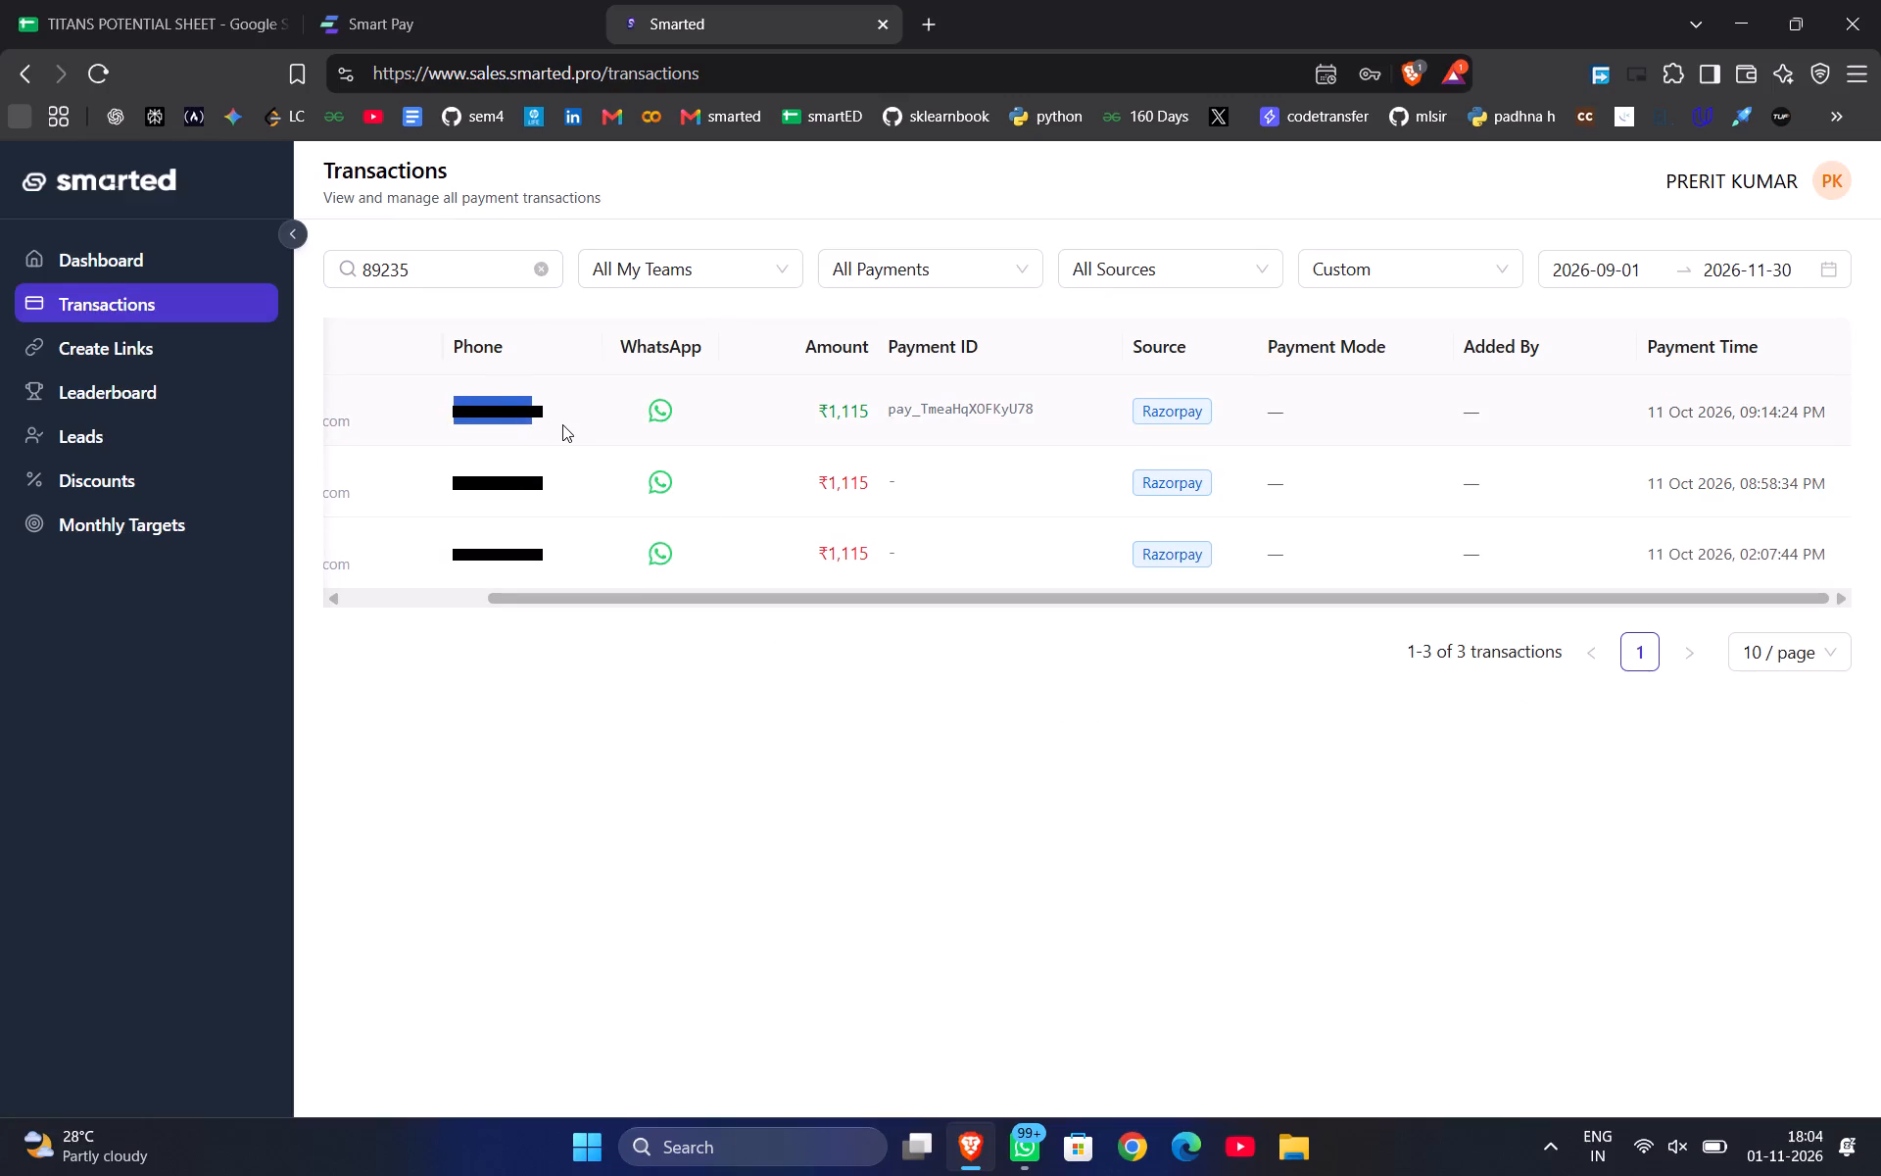
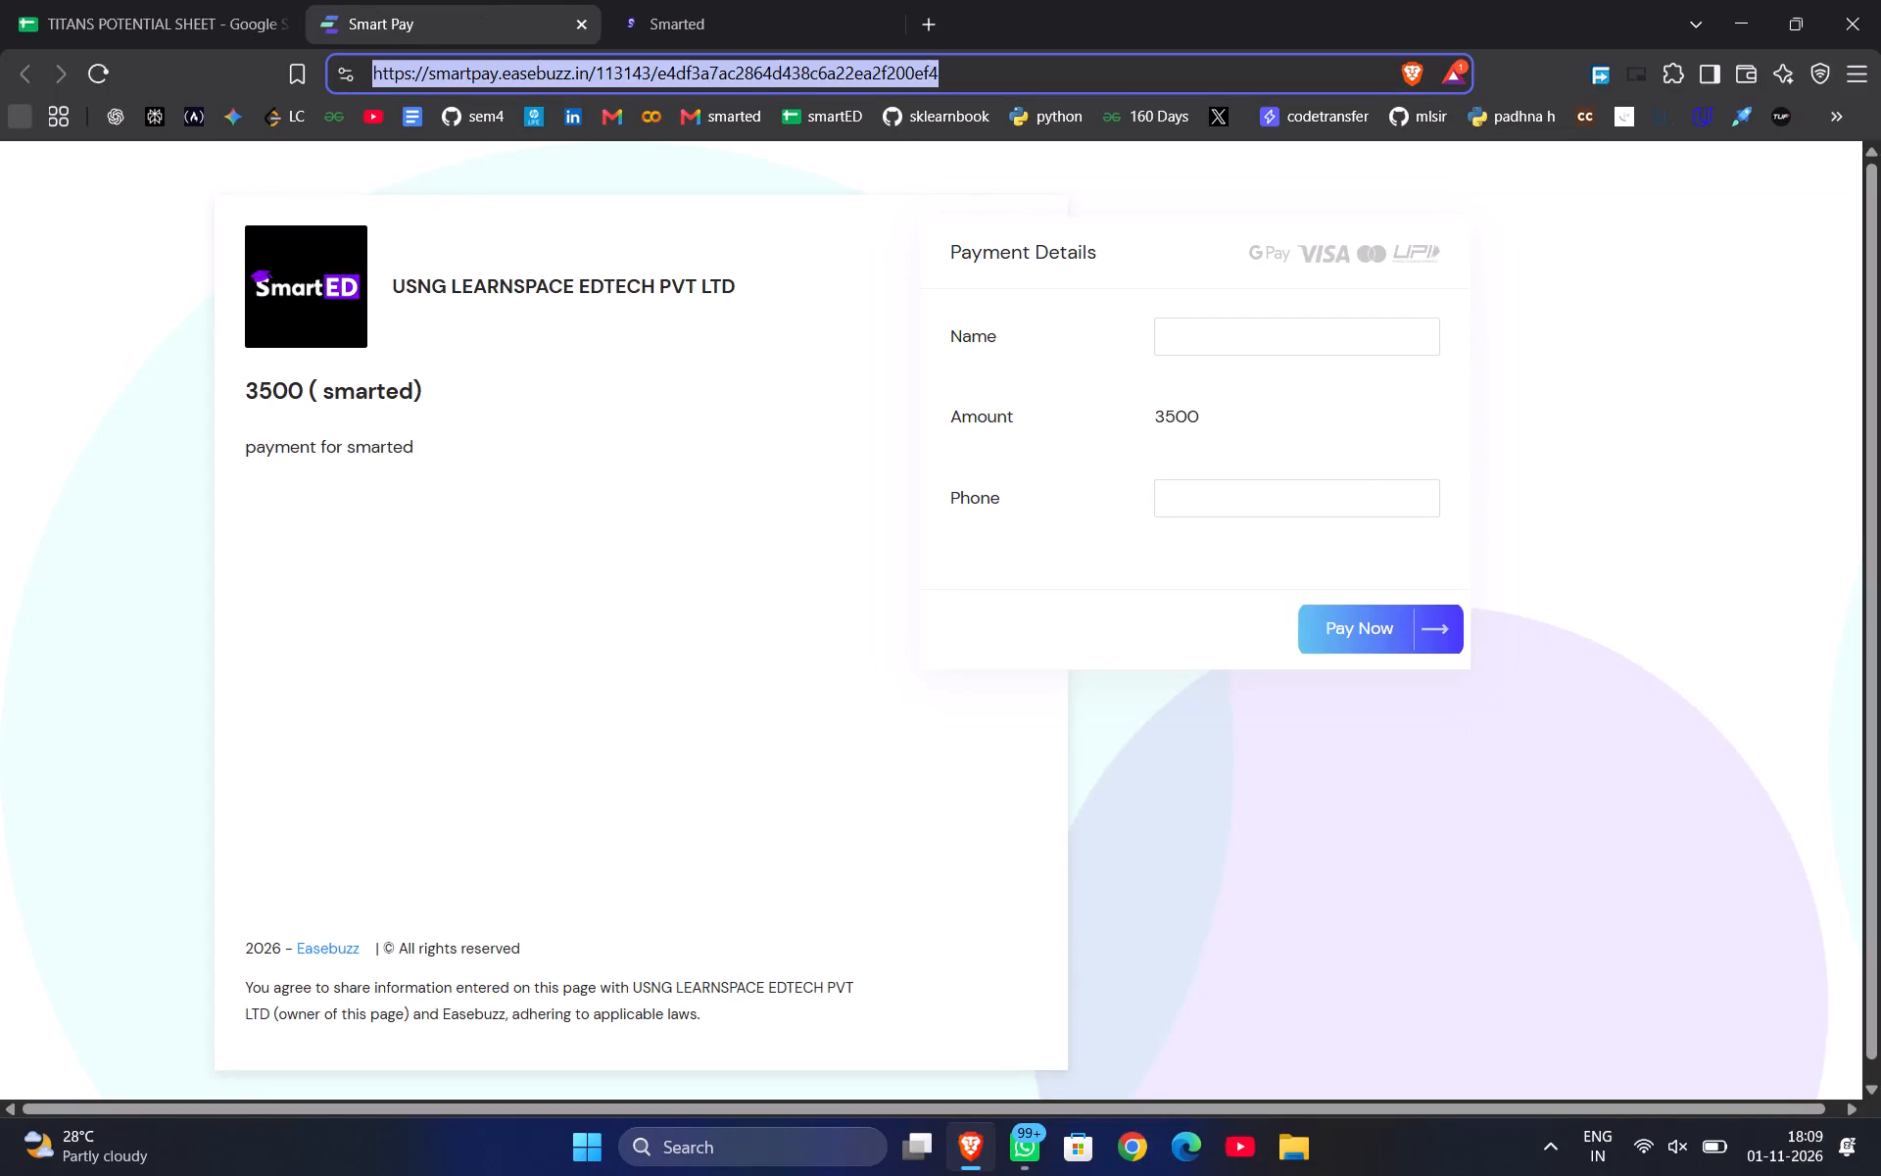
Close the Smart Pay page for the 3500 payment.
key("ctrl+w")
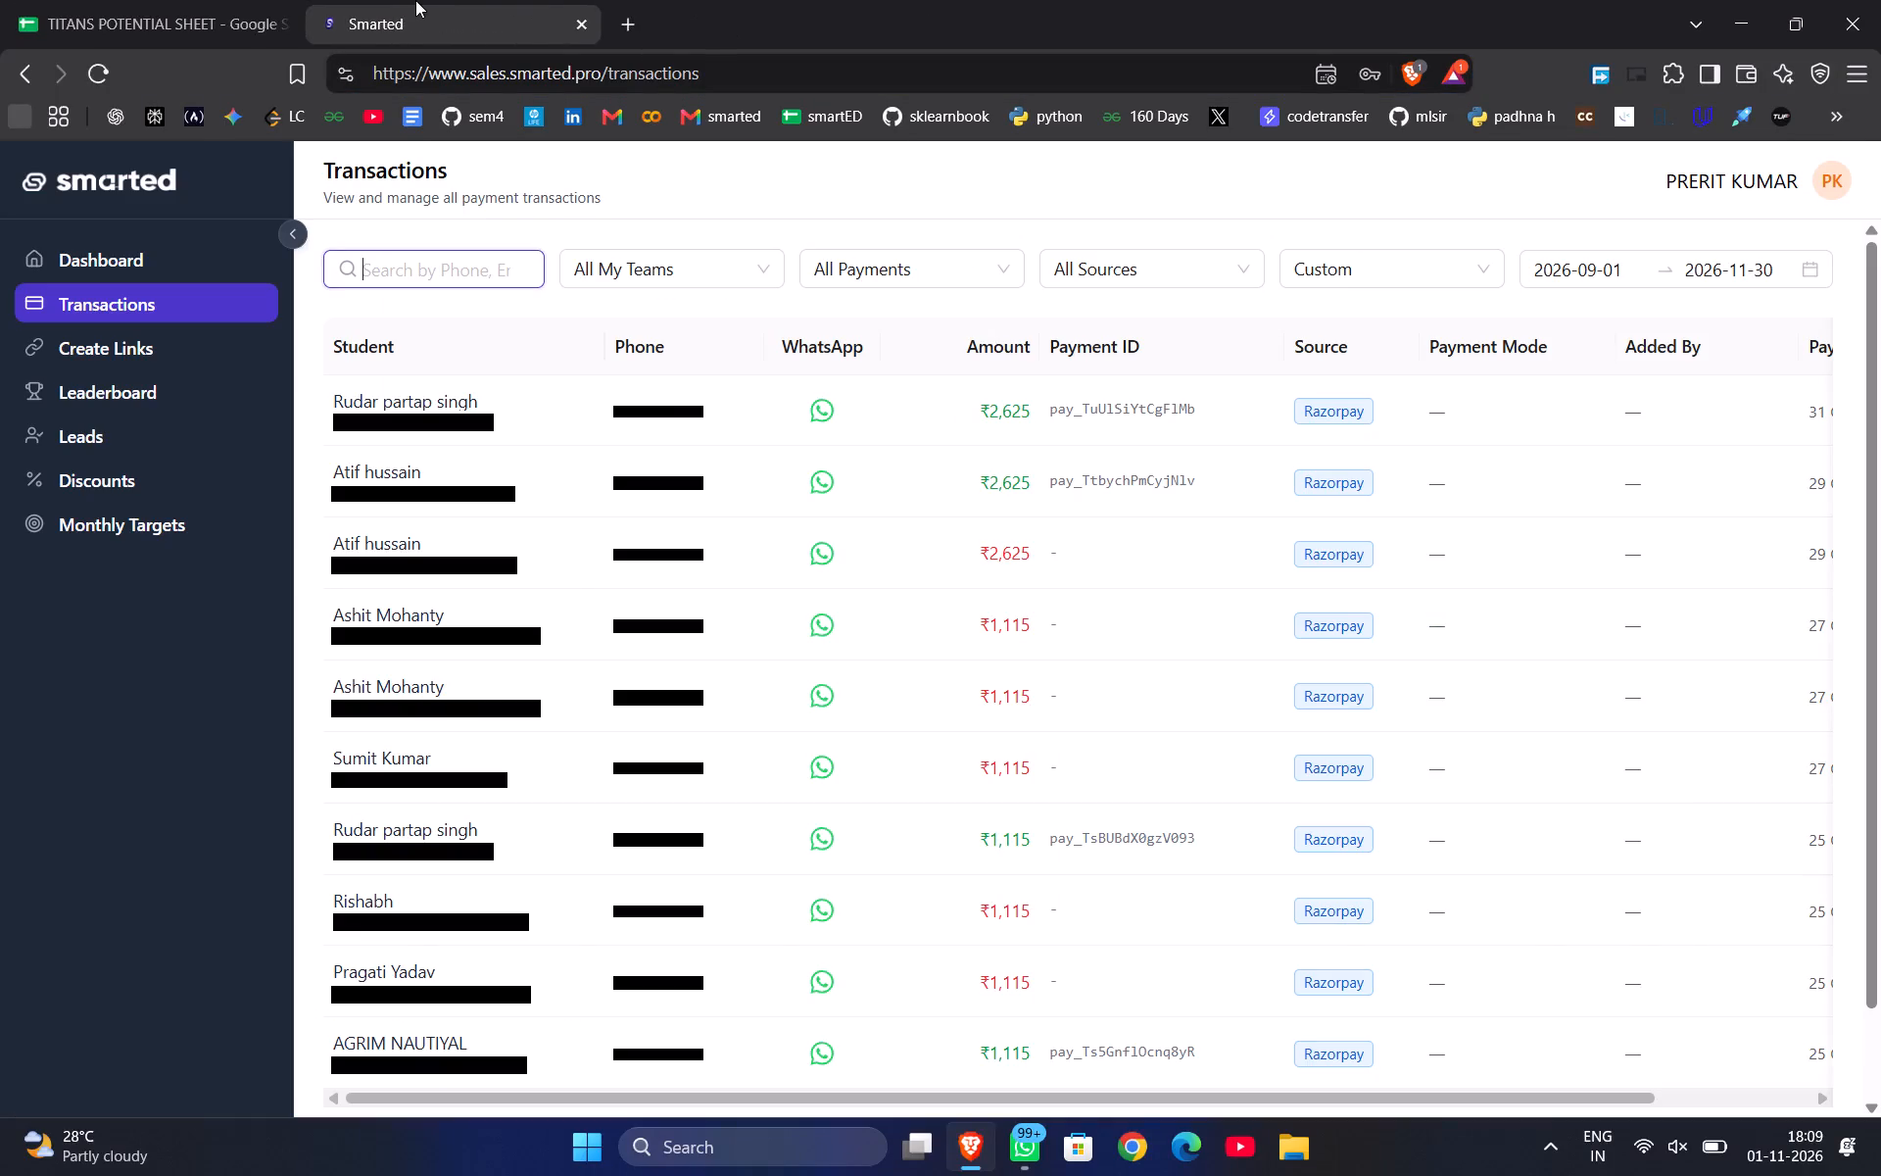
Switch to the TITANS POTENTIAL SHEET and look through the SNEHA sheet down to its newest rows for a lead with no assigned caller.
left_click(182, 0)
scroll(549, 721, "left", 3)
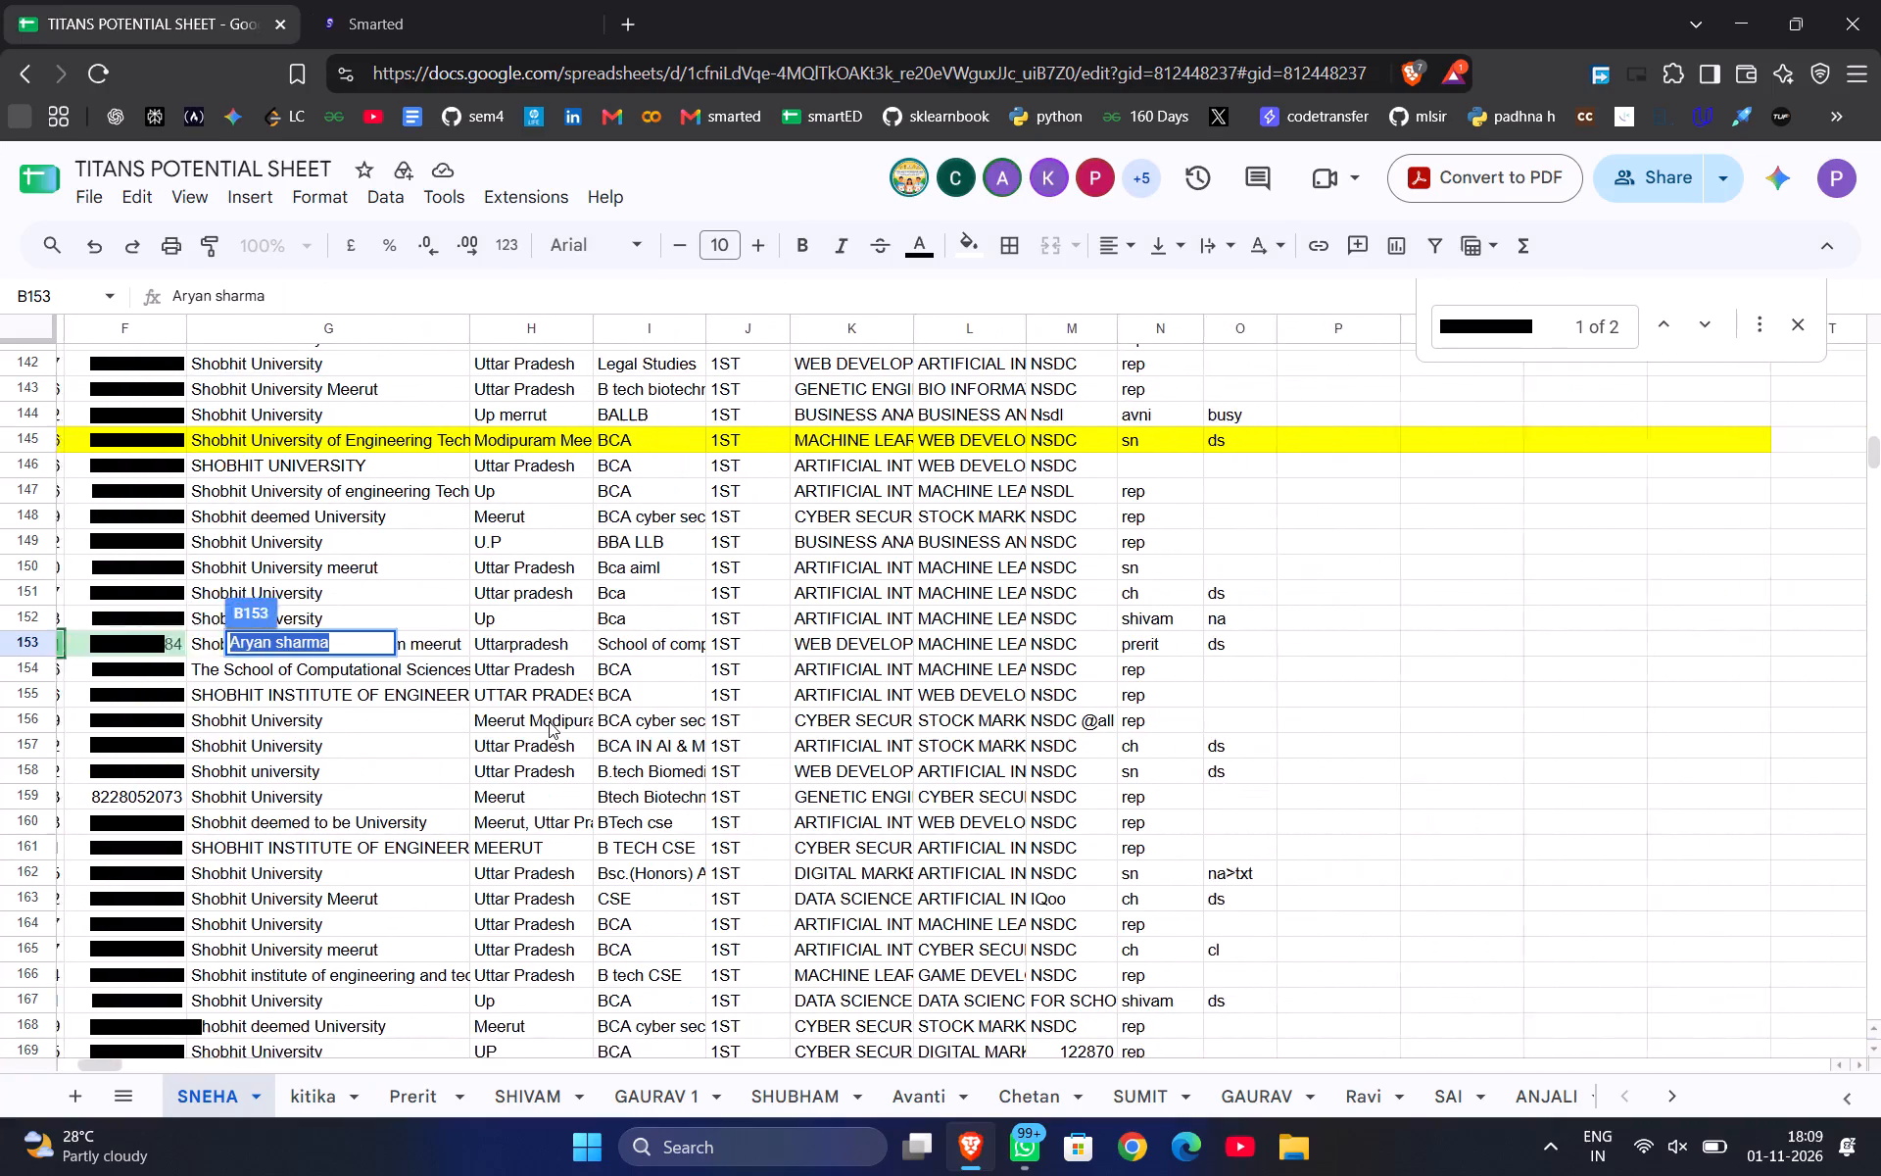
scroll(549, 721, "down", 3)
scroll(549, 721, "up", 4)
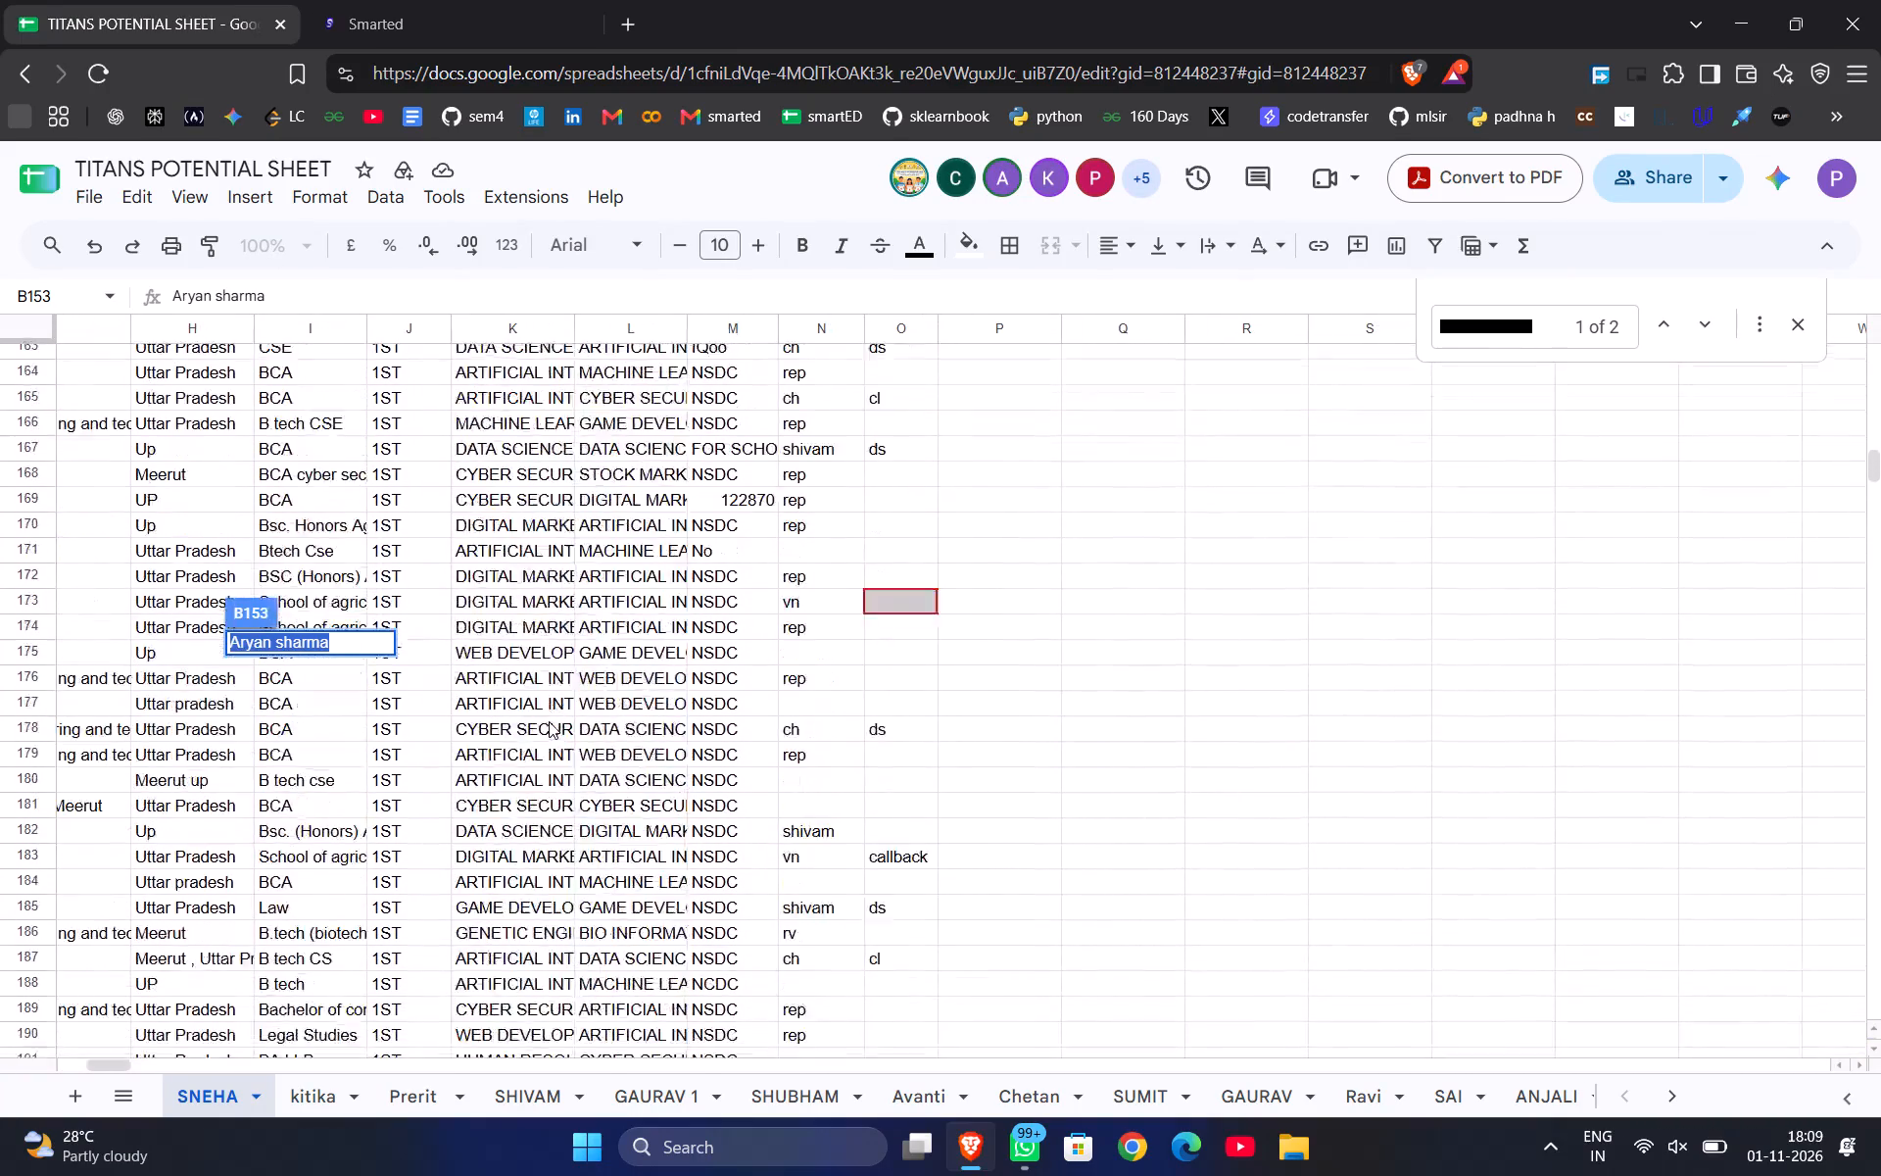
scroll(549, 721, "up", 2)
left_click(813, 859)
scroll(813, 859, "right", 5)
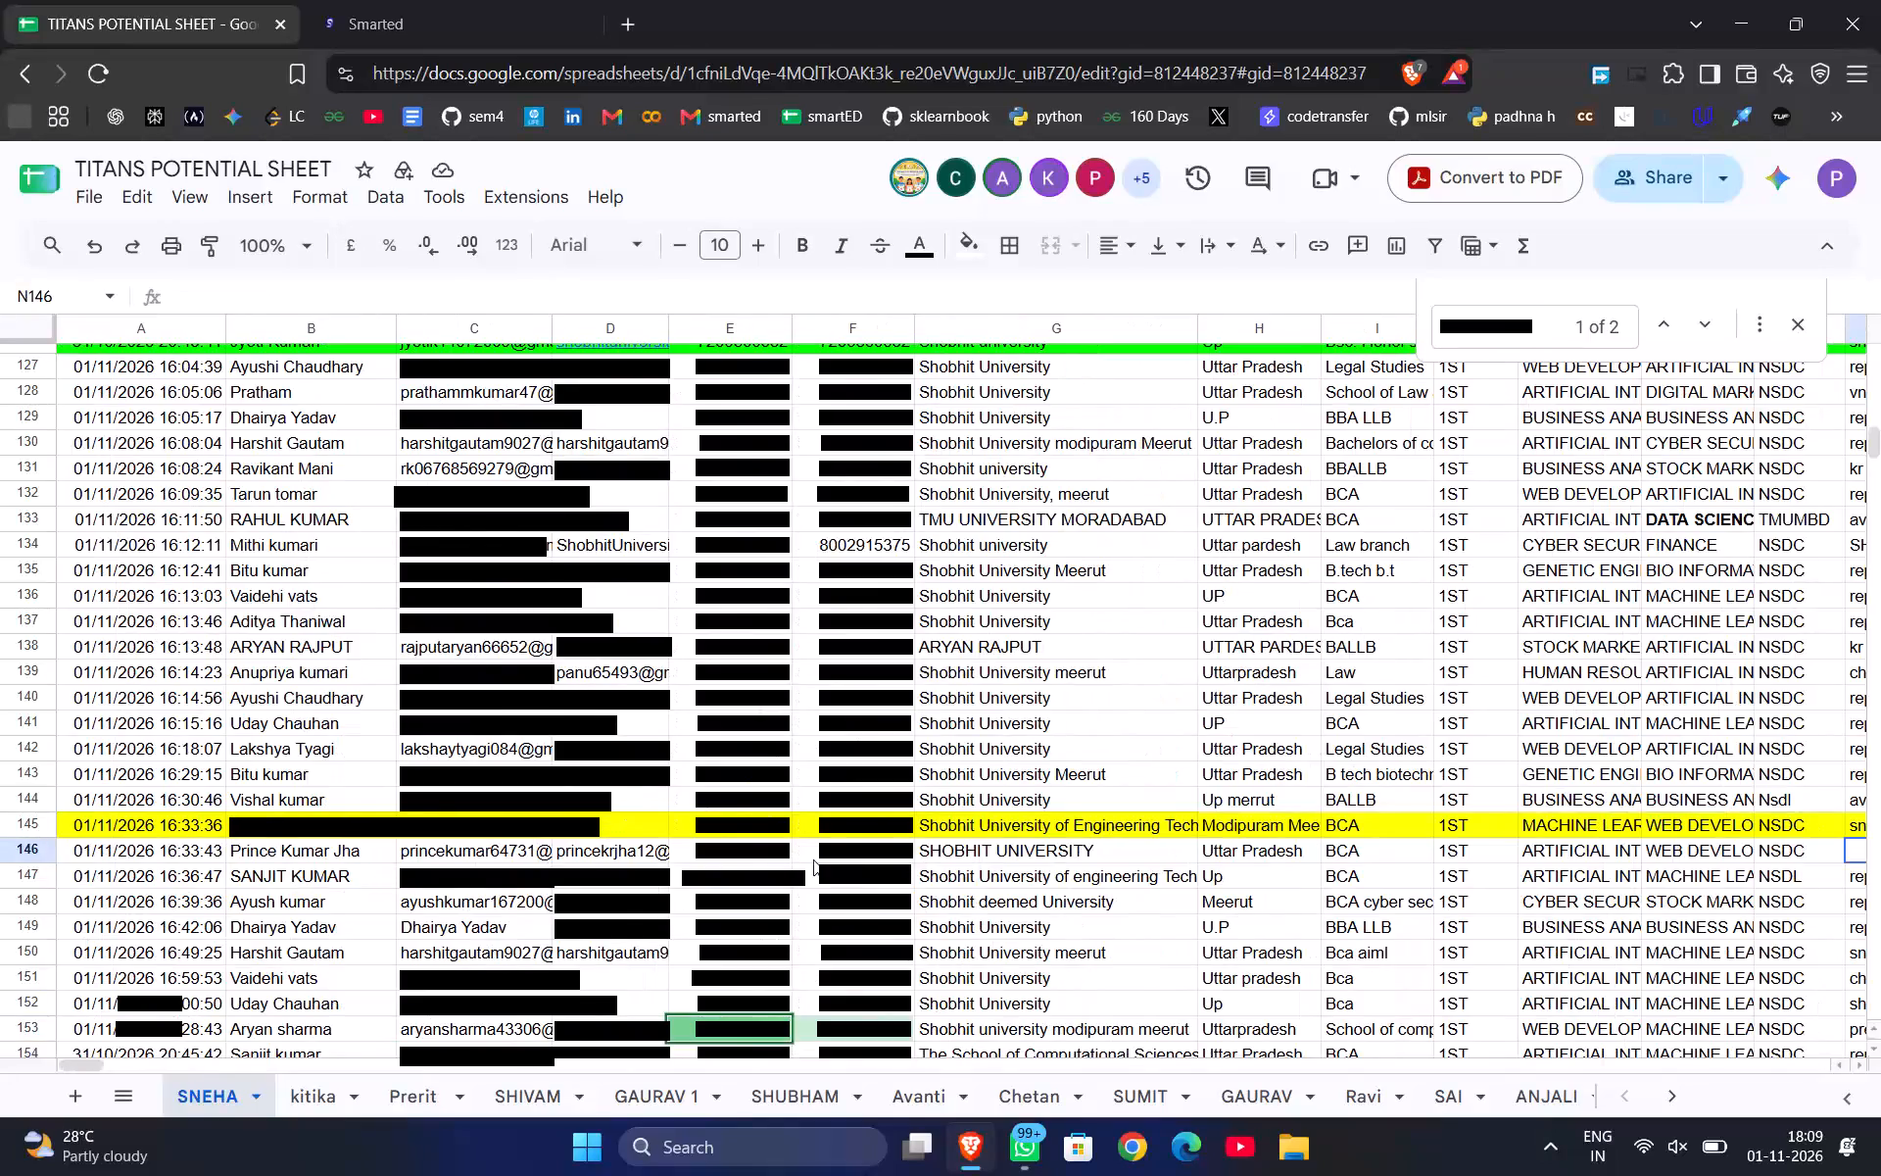
scroll(753, 839, "left", 3)
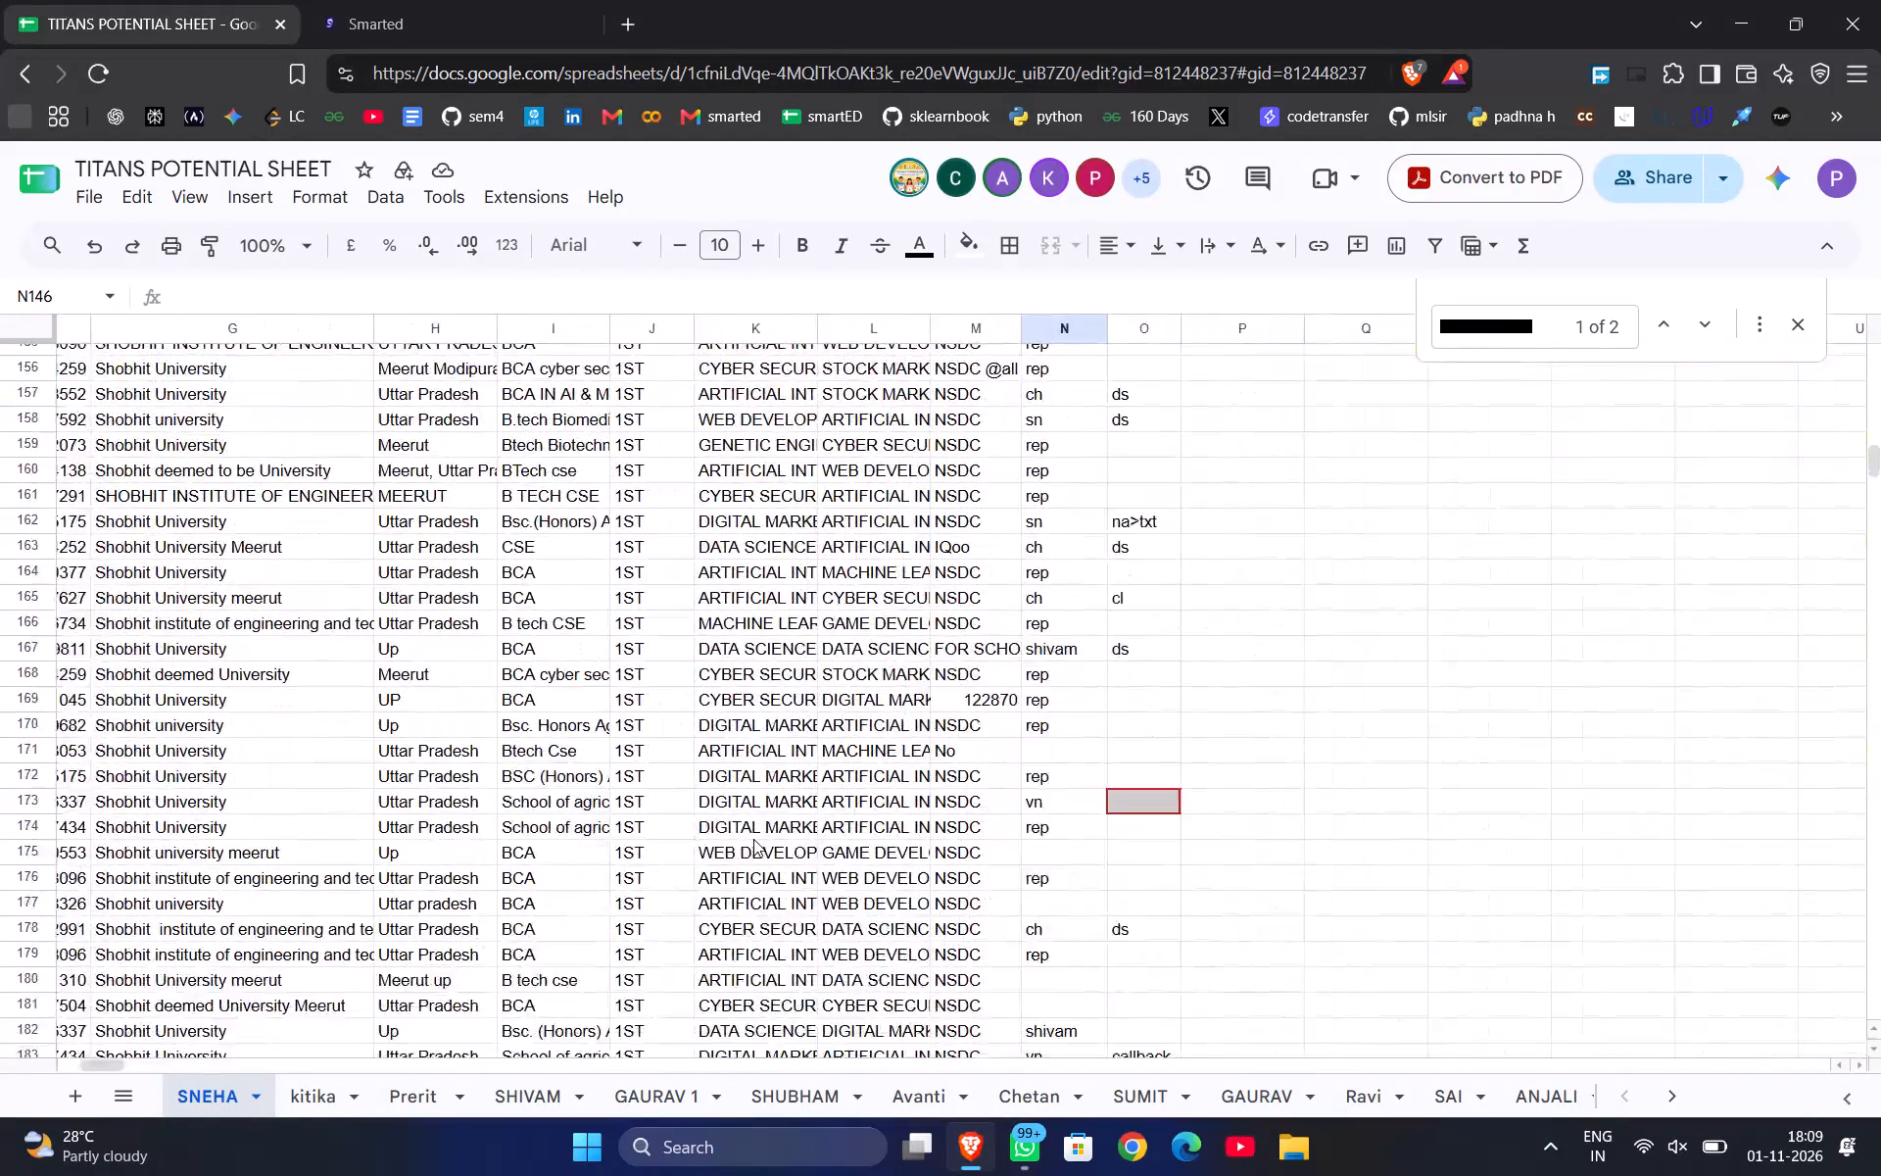
scroll(753, 839, "down", 3)
scroll(753, 839, "right", 5)
scroll(753, 839, "down", 2)
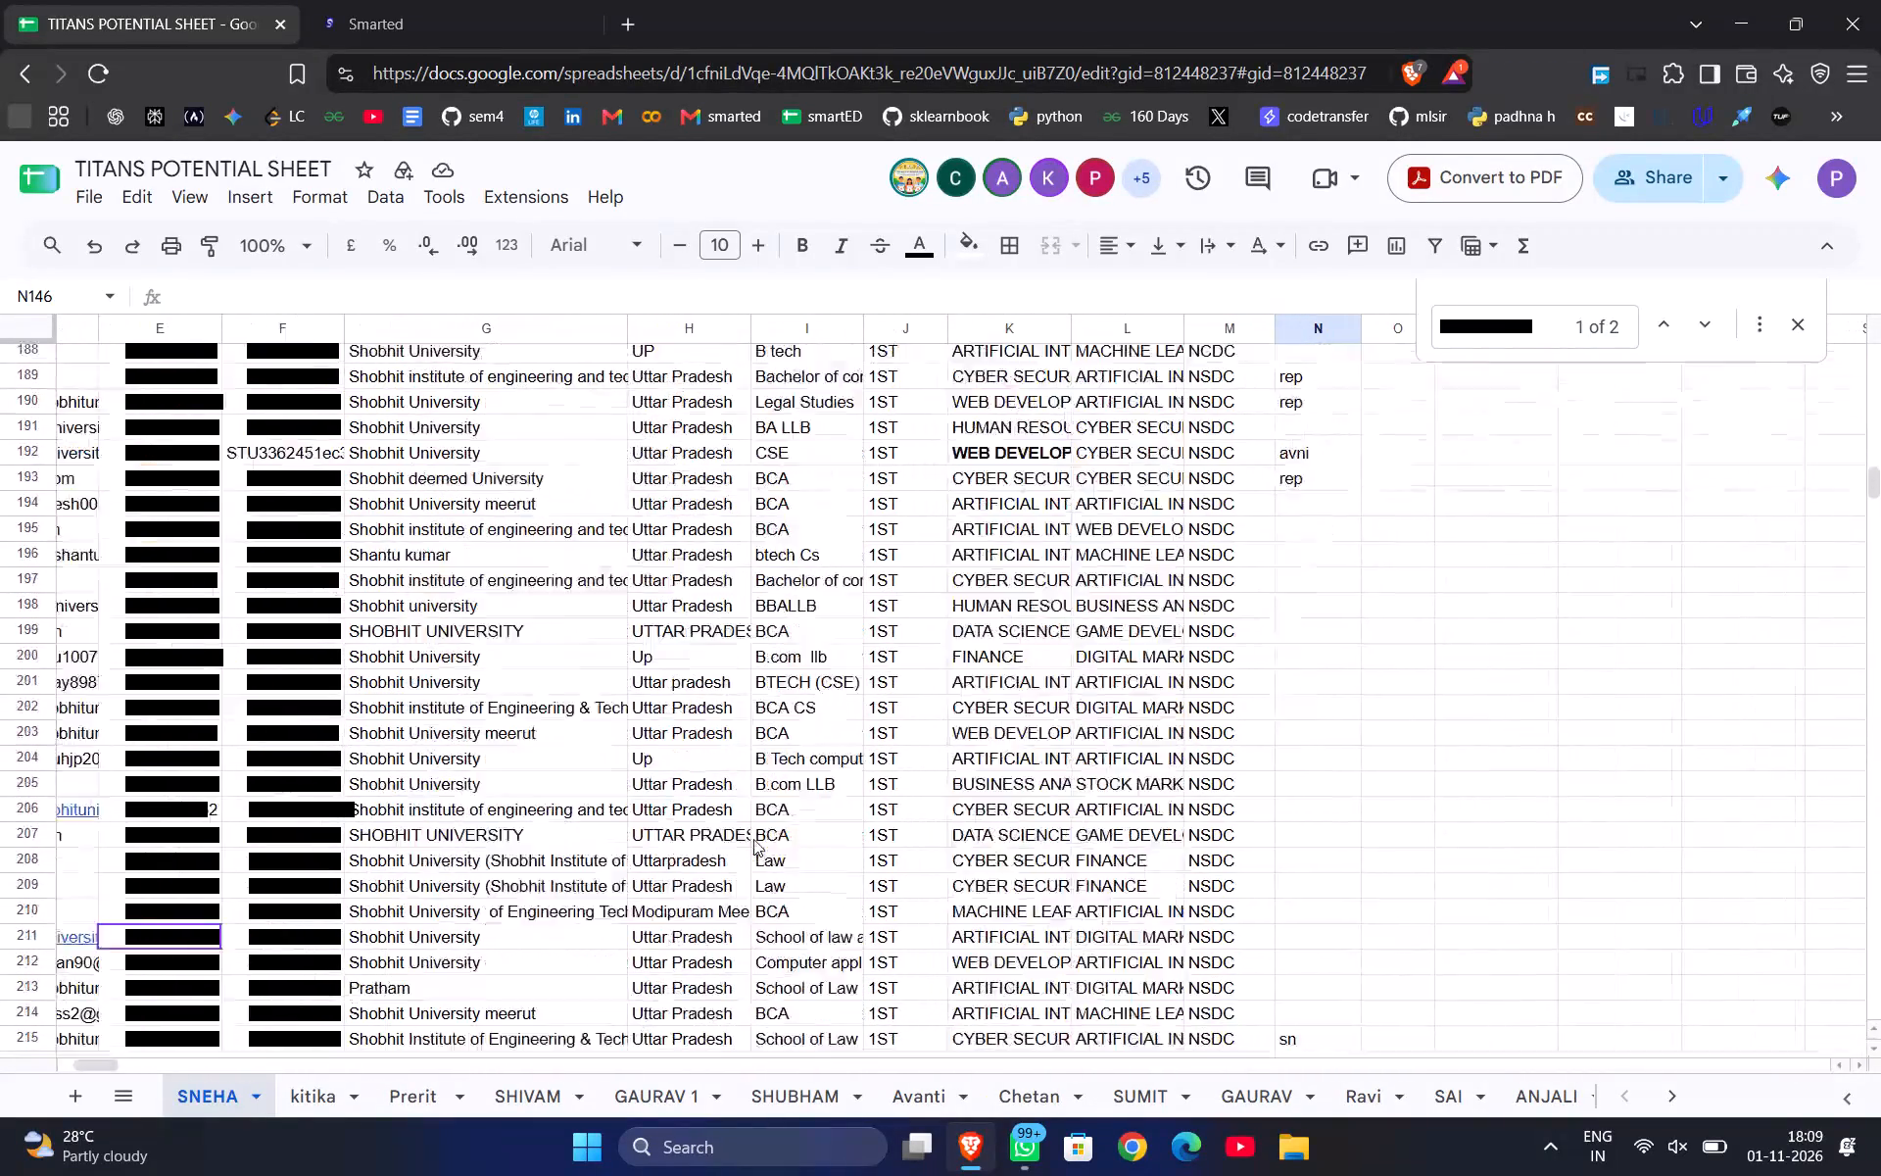
scroll(753, 839, "down", 2)
scroll(753, 839, "up", 1)
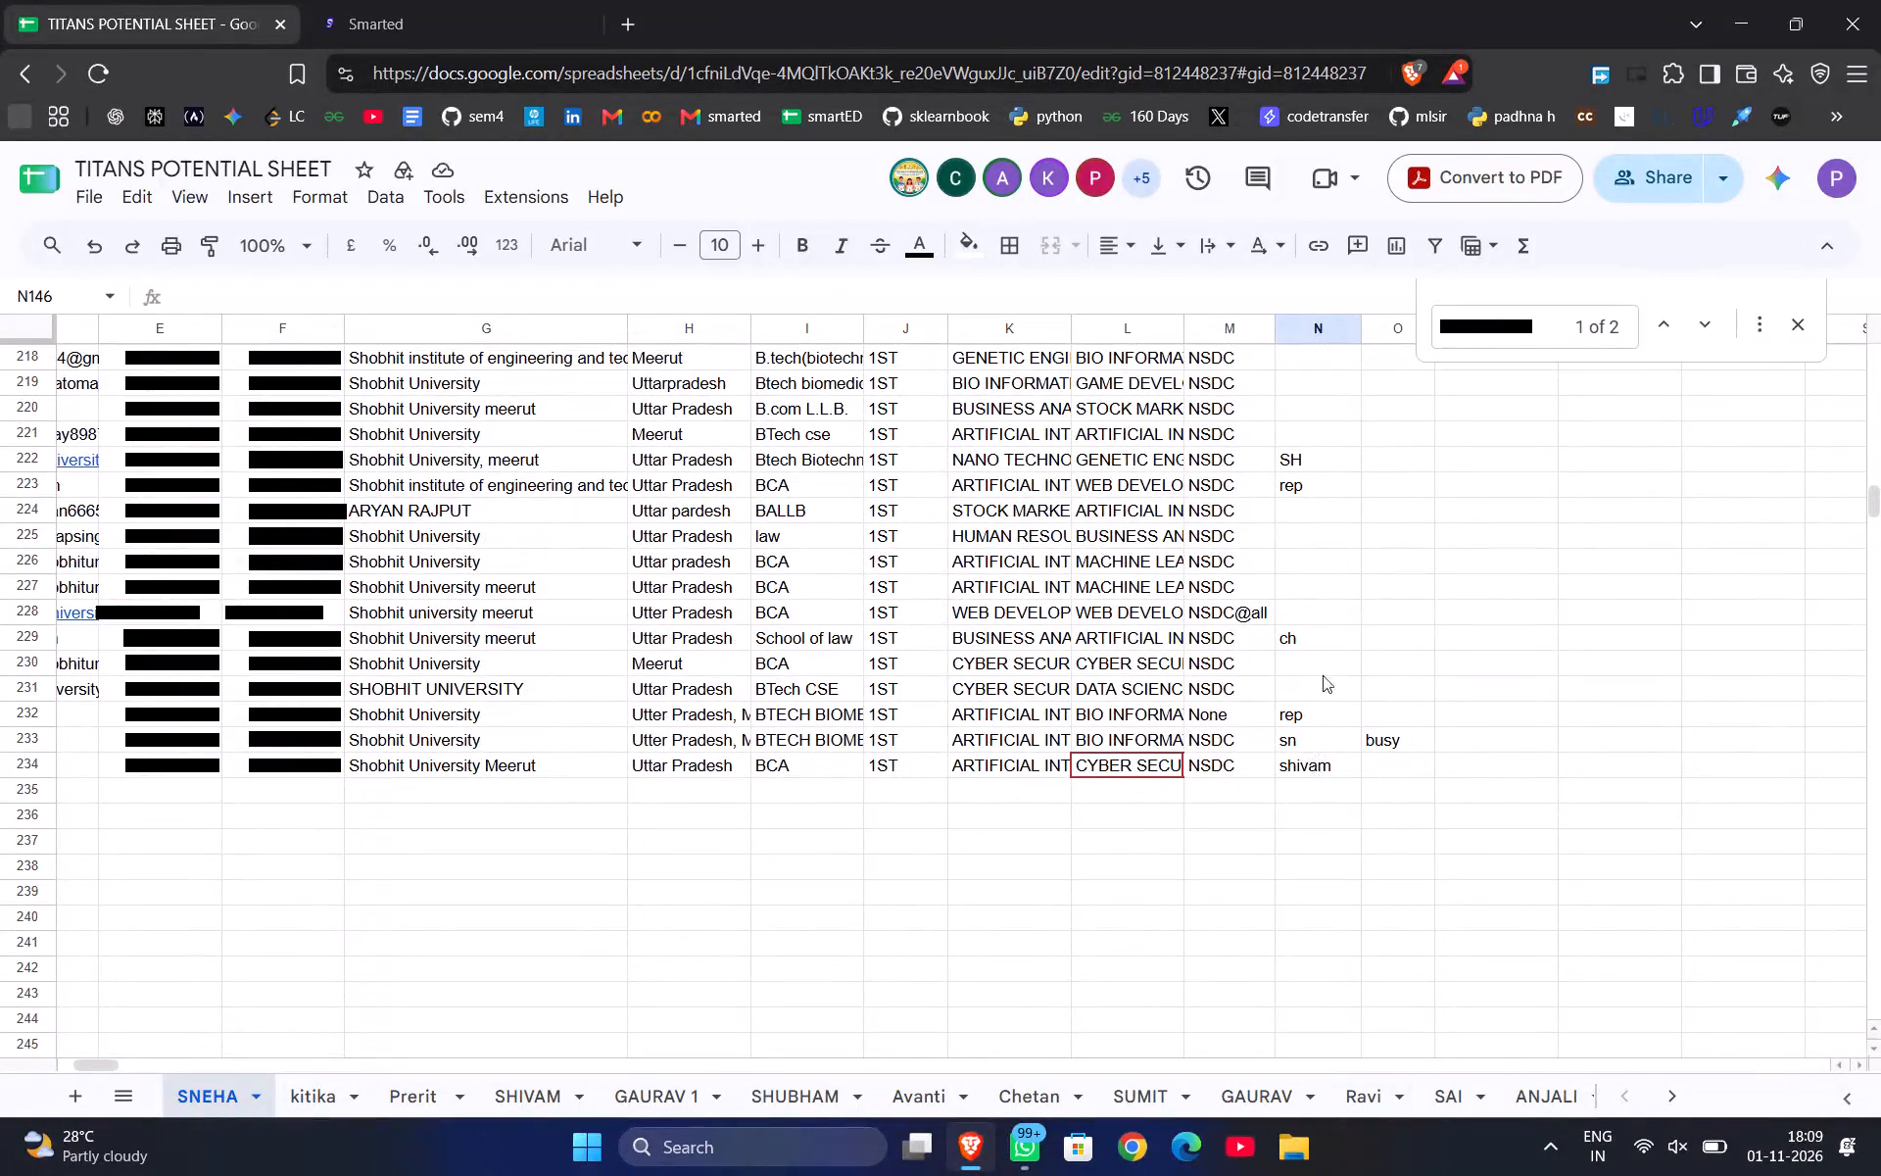
left_click(1301, 694)
scroll(1301, 694, "right", 7)
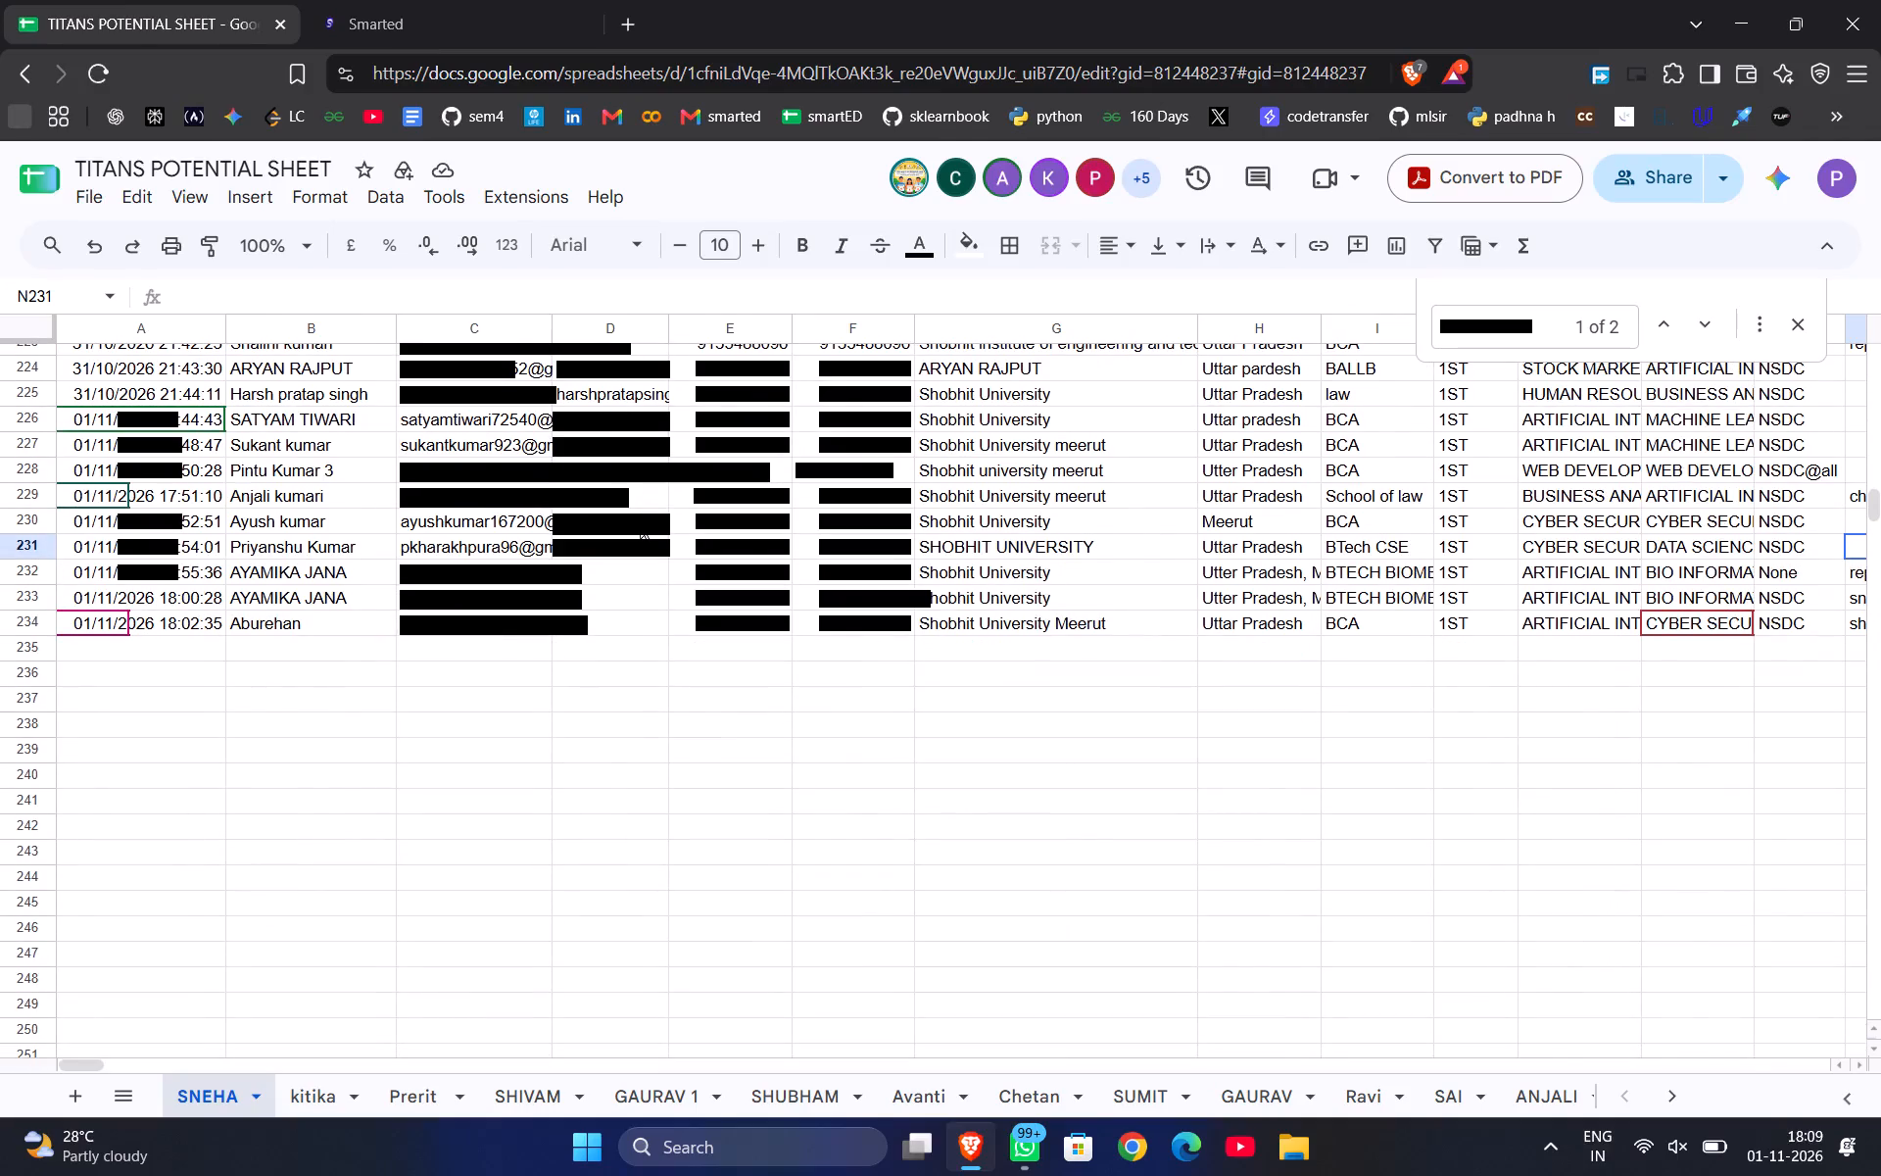
Search the sheet for the phone number of the lead in row 231 to check for duplicates.
left_click(725, 542)
key("ctrl+c")
key("ctrl+f")
key("ctrl+v")
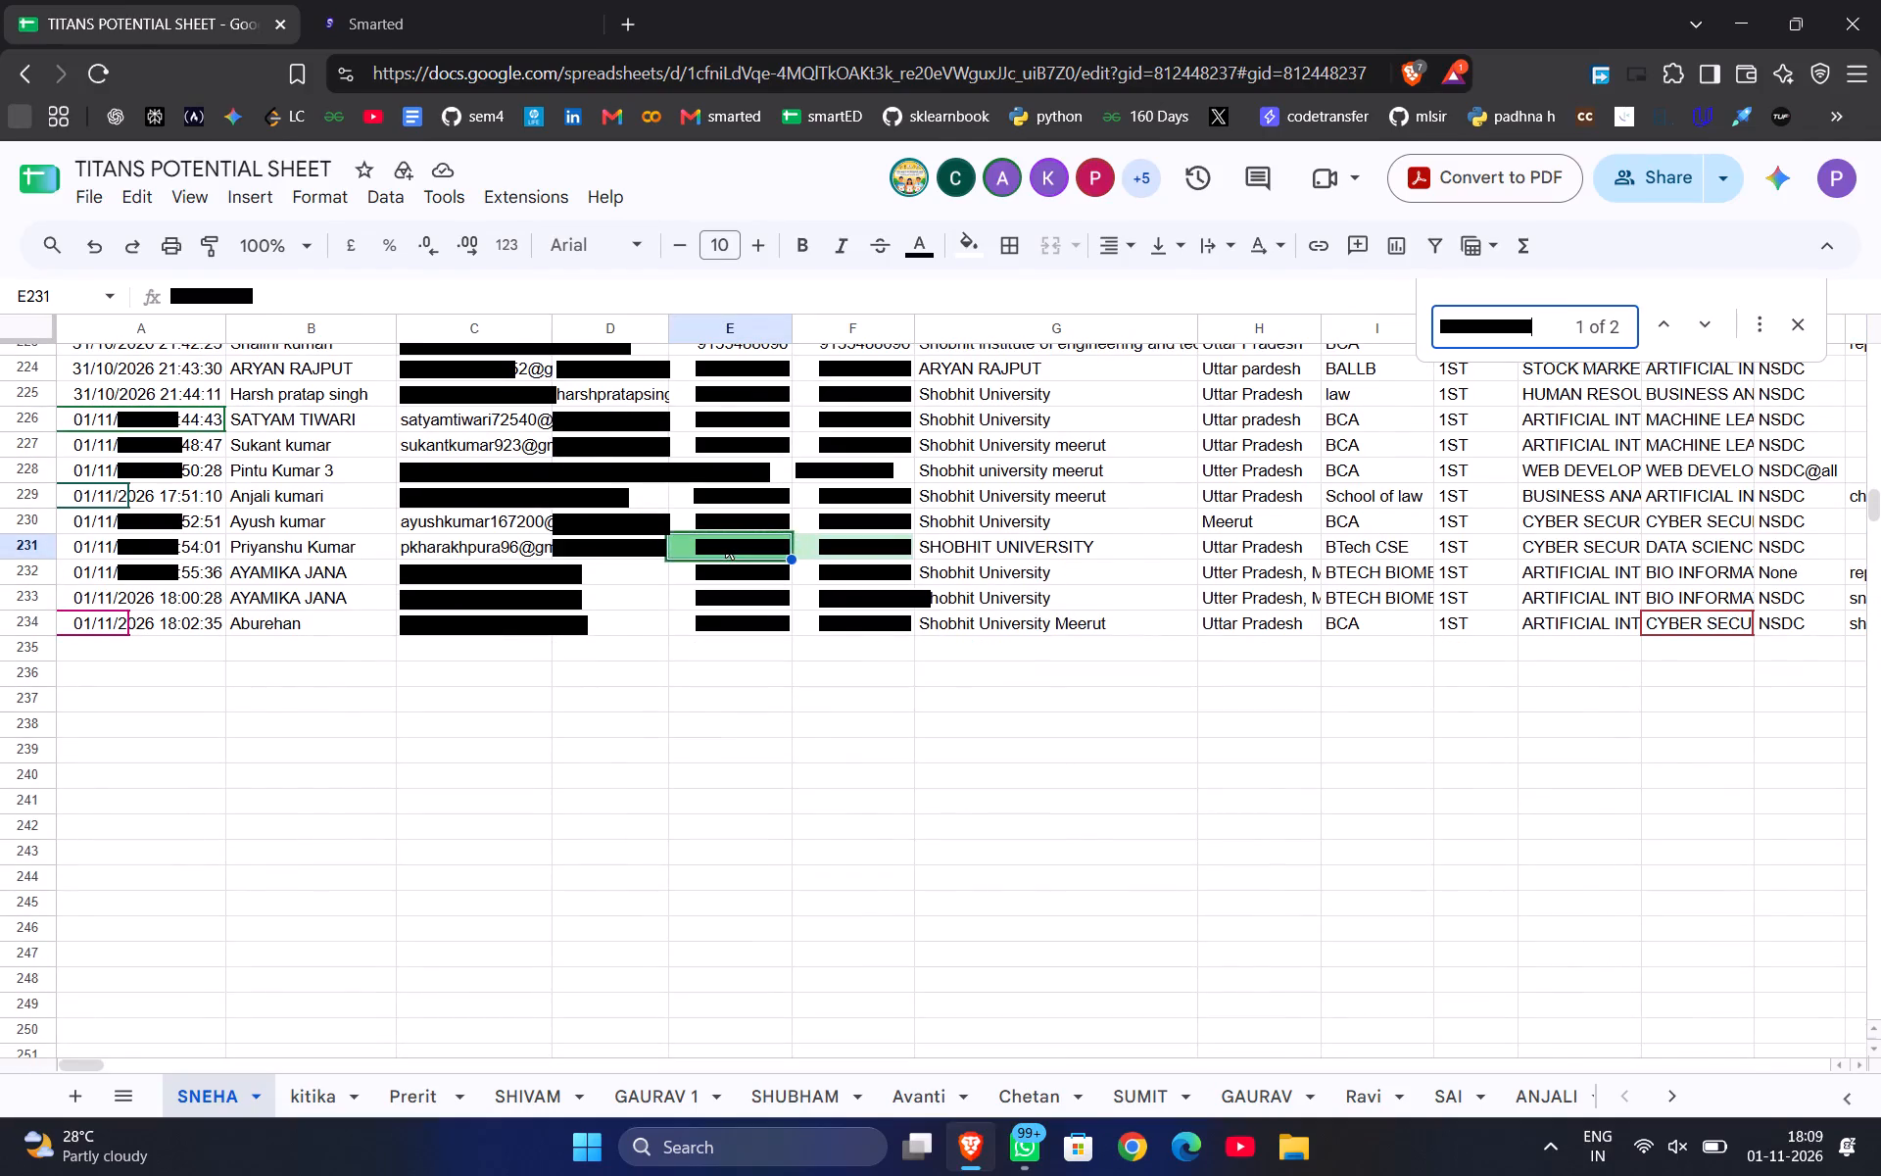
Assign the lead in row 231 by entering "prerit" in column N.
scroll(725, 542, "left", 2)
scroll(725, 542, "right", 4)
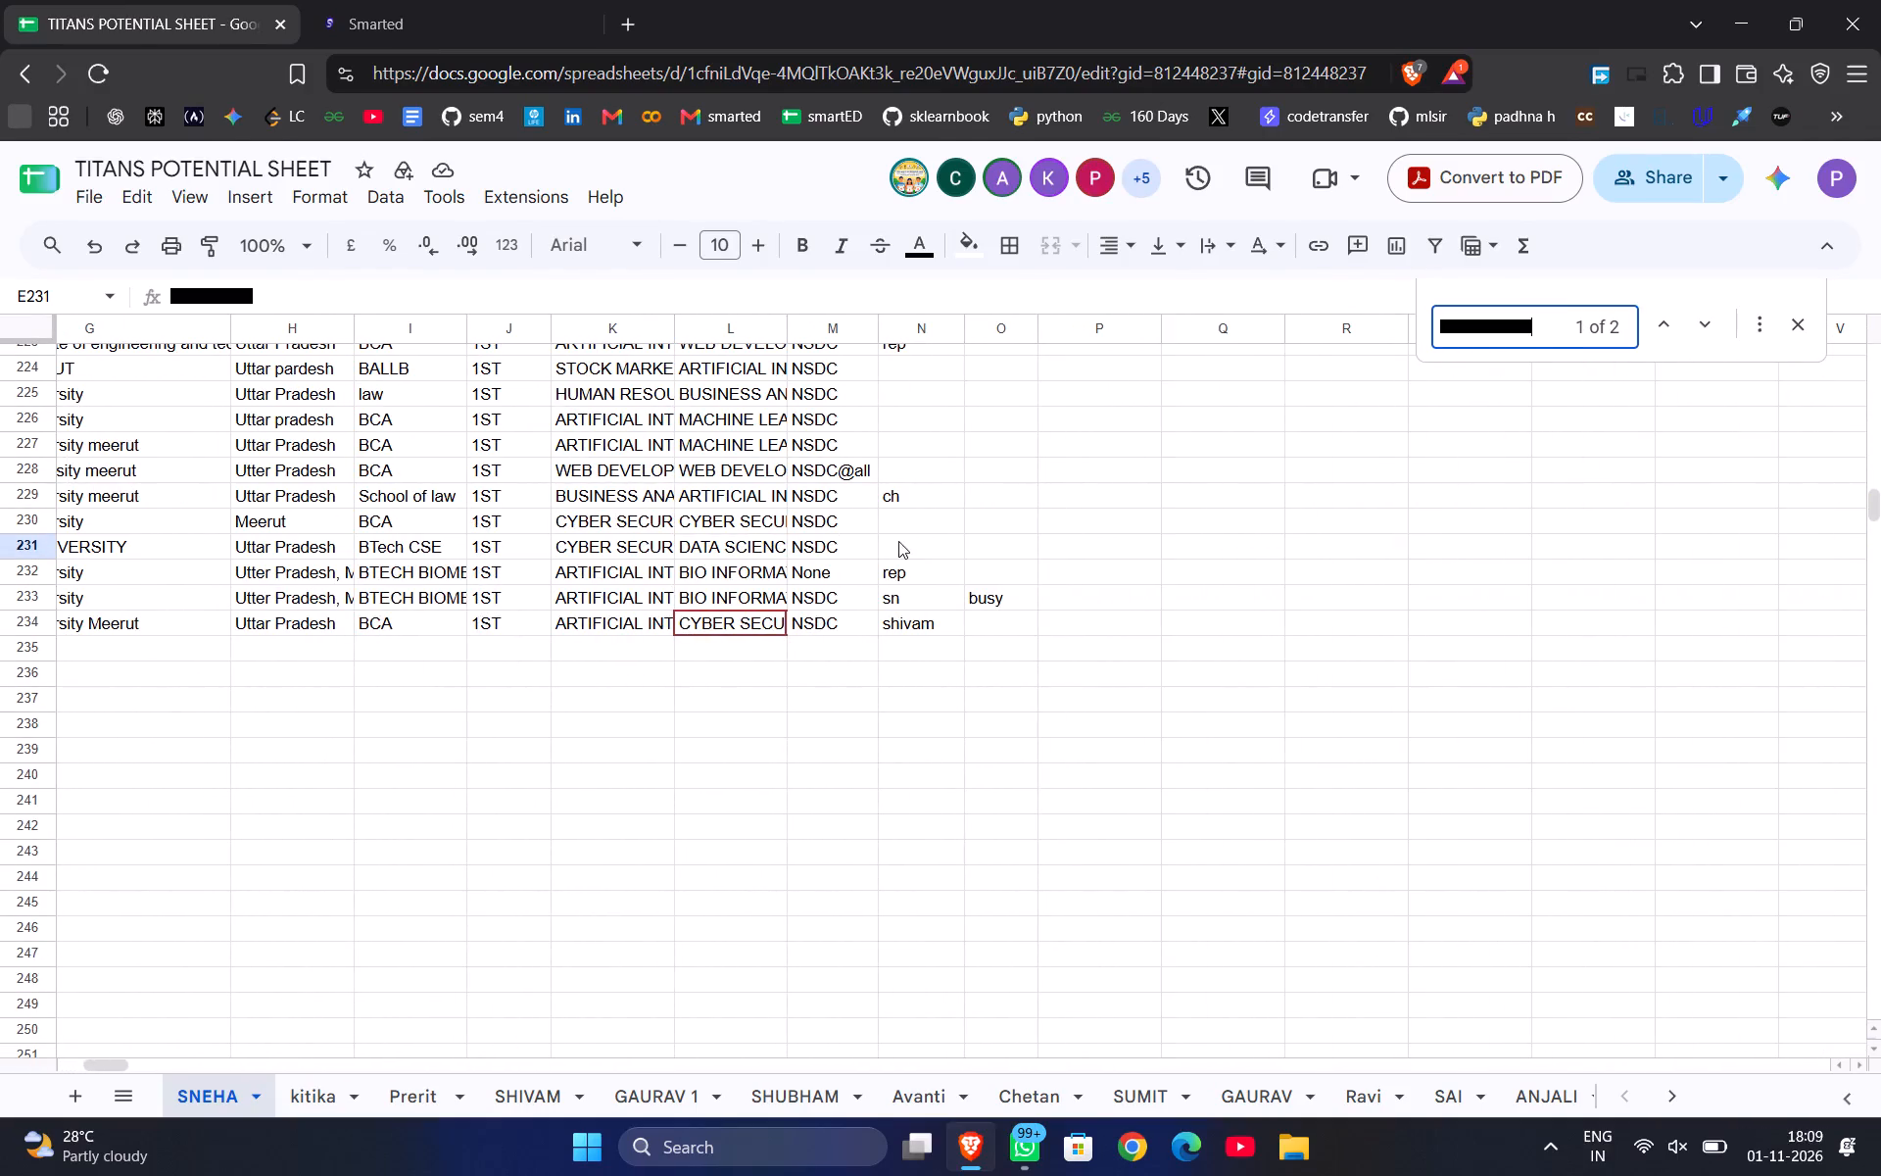
left_click(898, 541)
type("prerit")
key("Tab")
Copy the phone number from column E of the lead in row 231.
scroll(898, 541, "right", 3)
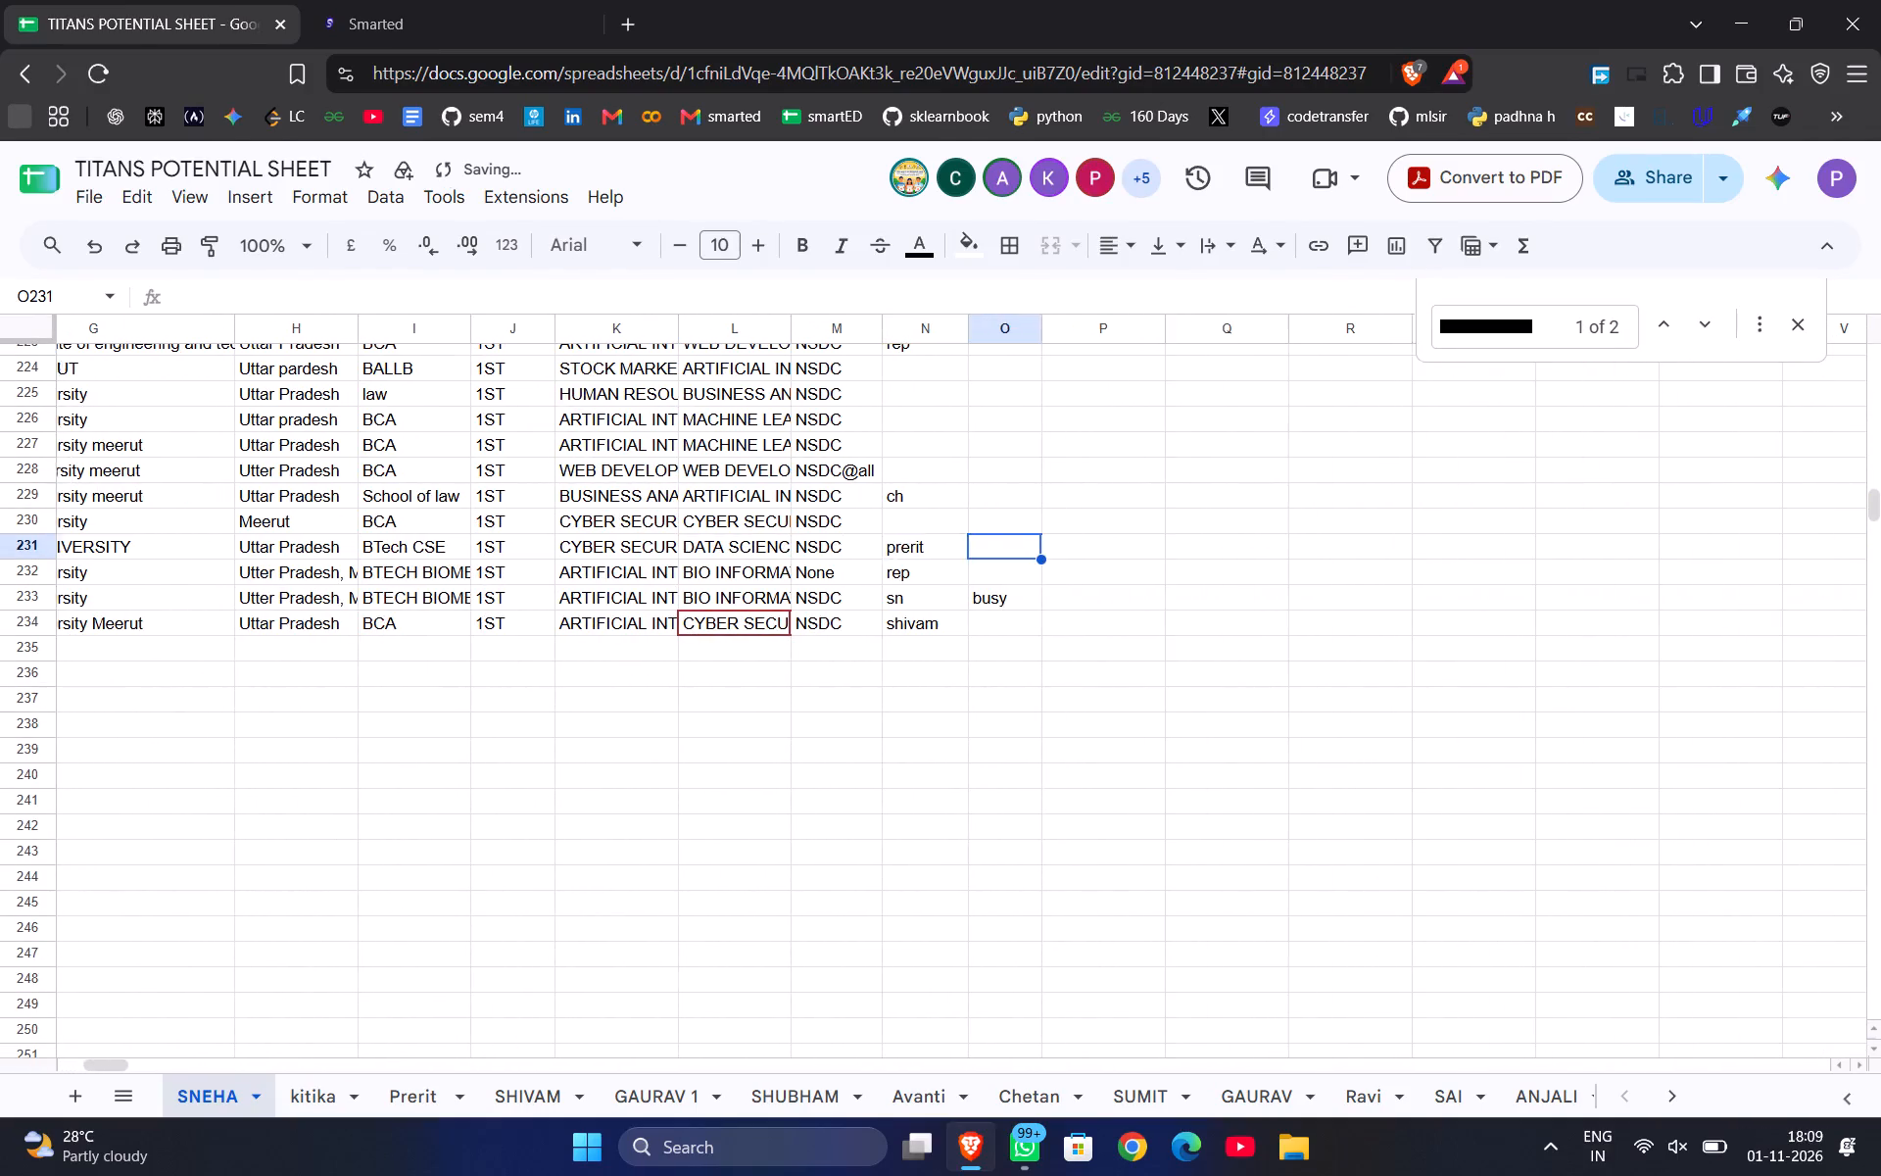
scroll(898, 541, "right", 4)
triple_click(710, 538)
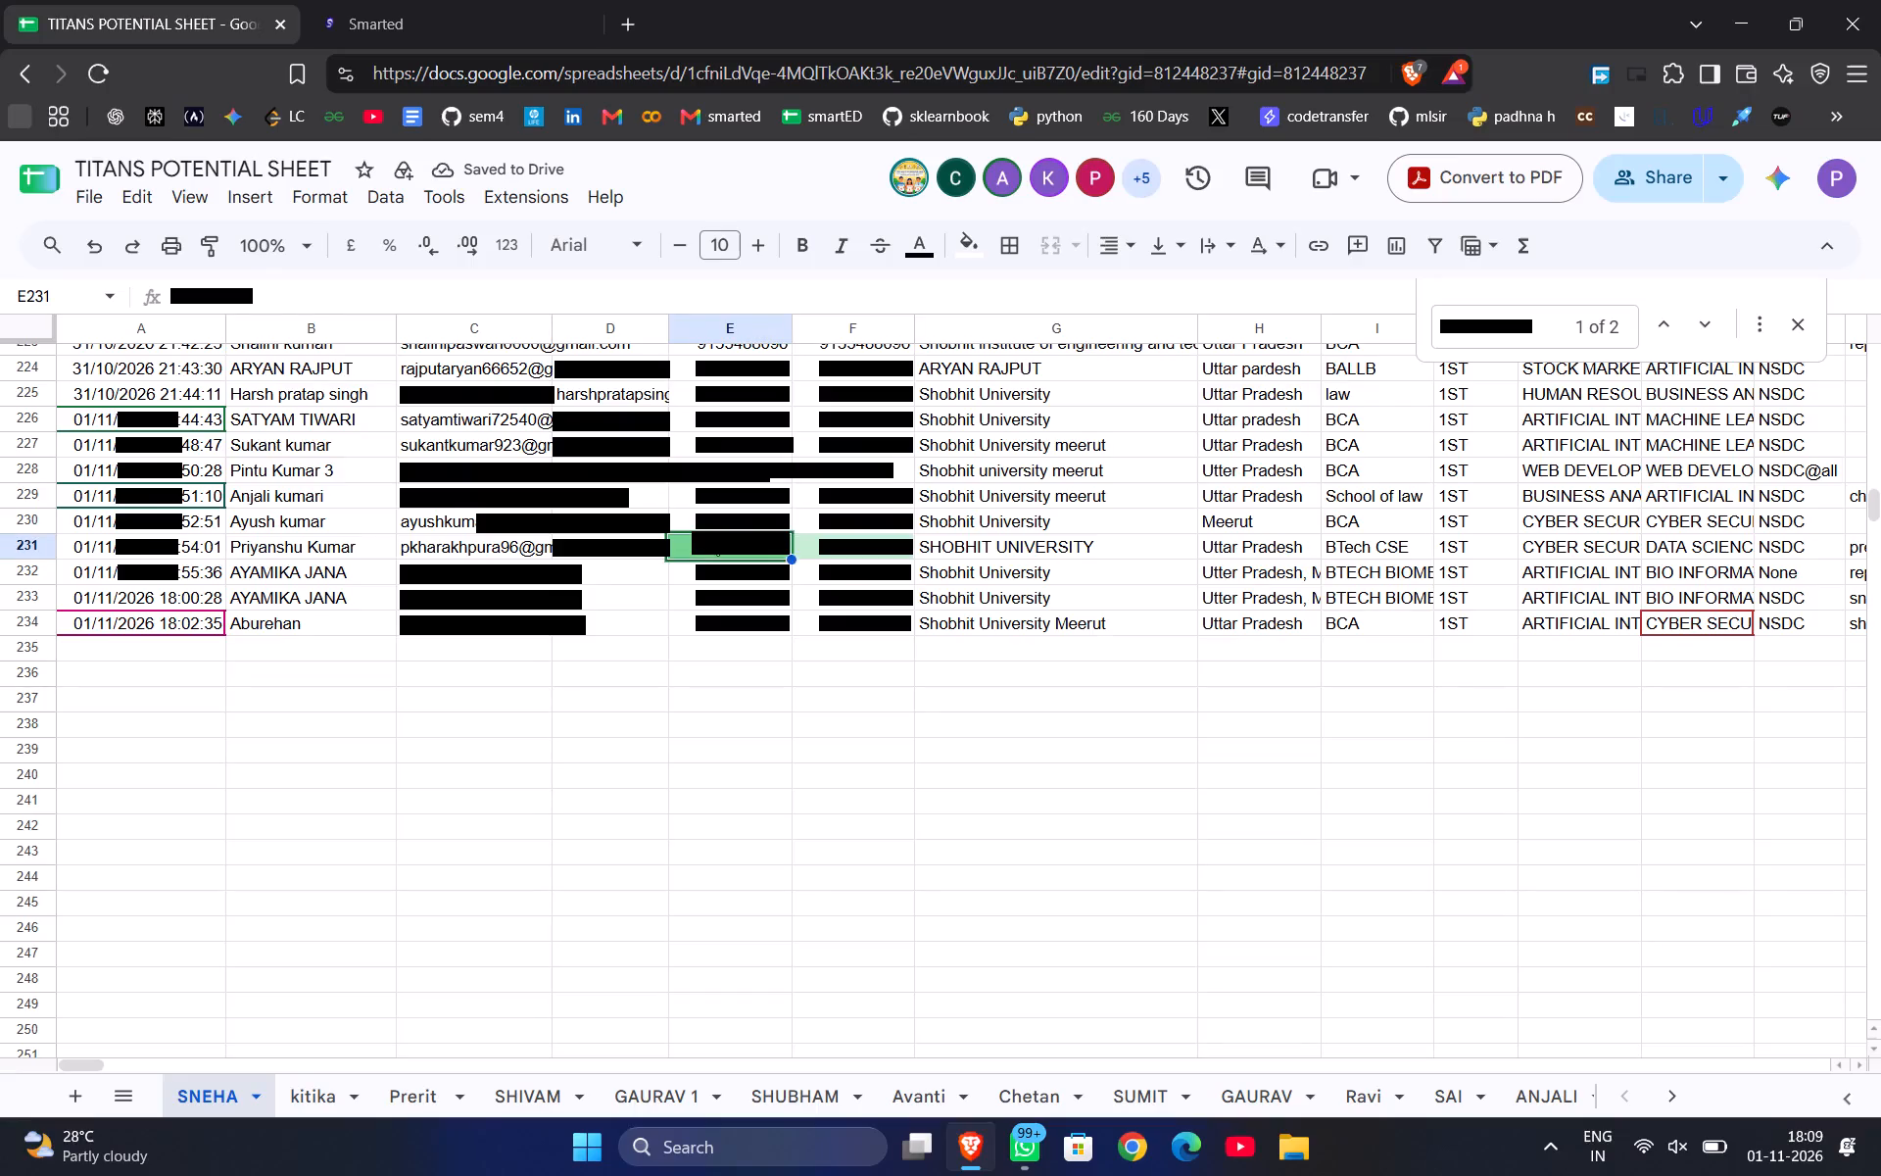
key("ctrl+c")
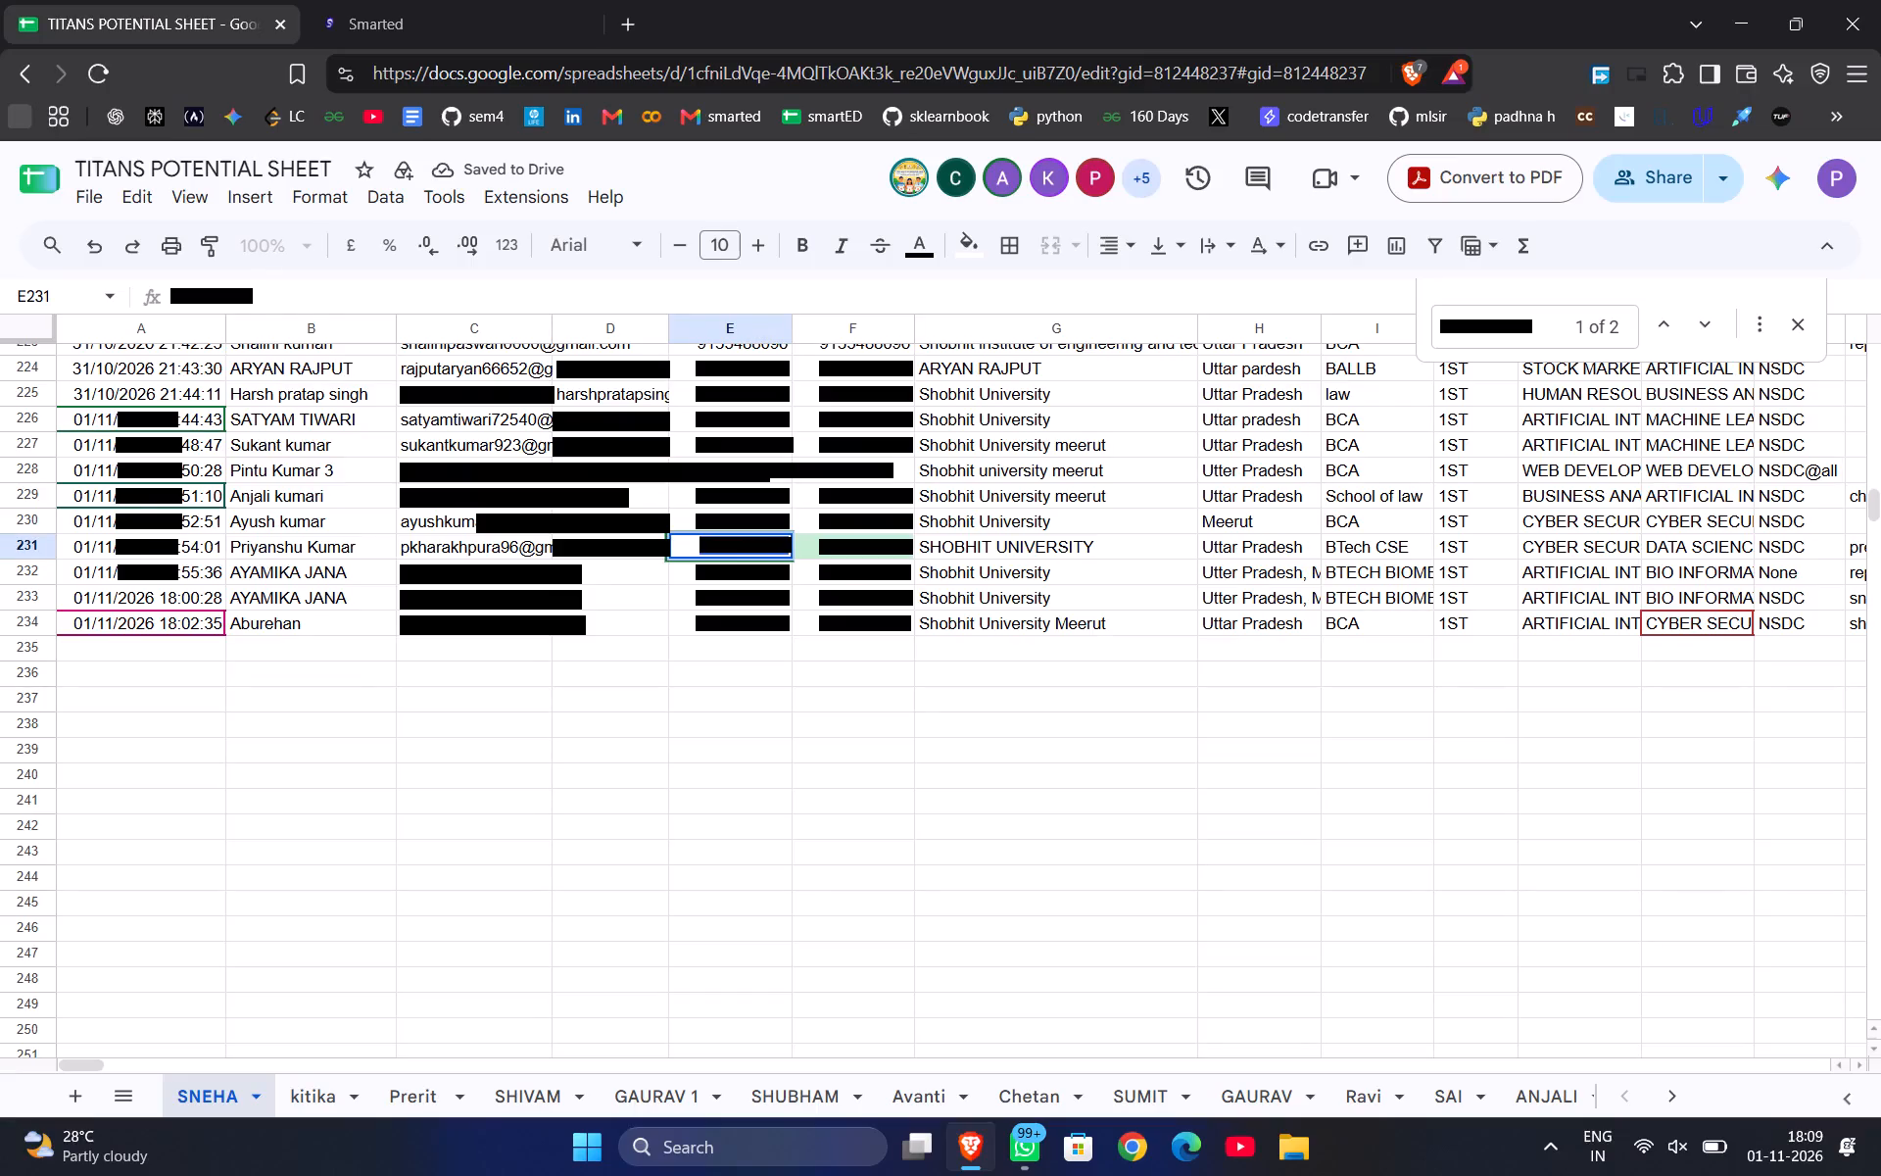
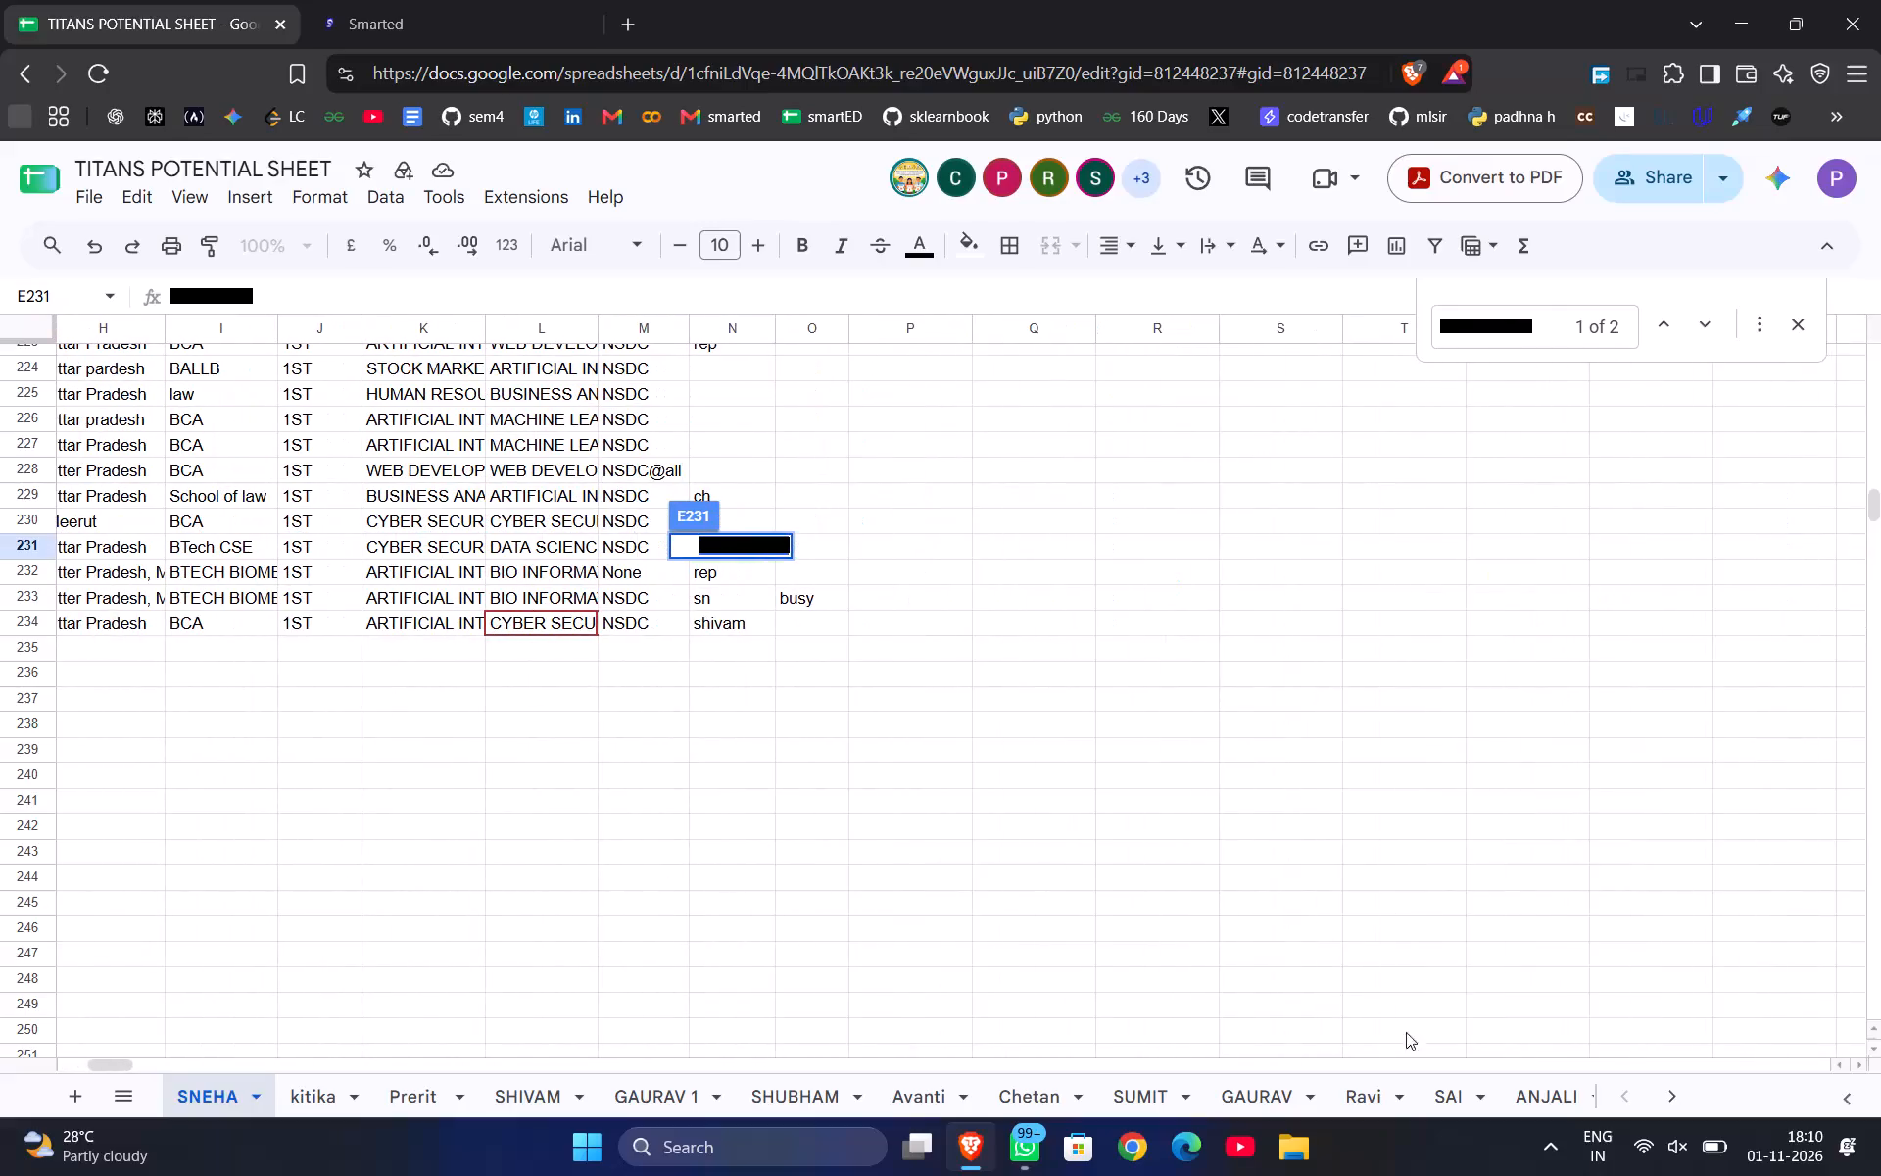
Record the call remark "na>txt" in column O for the lead in row 231.
left_click(830, 539)
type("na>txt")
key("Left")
scroll(830, 539, "right", 6)
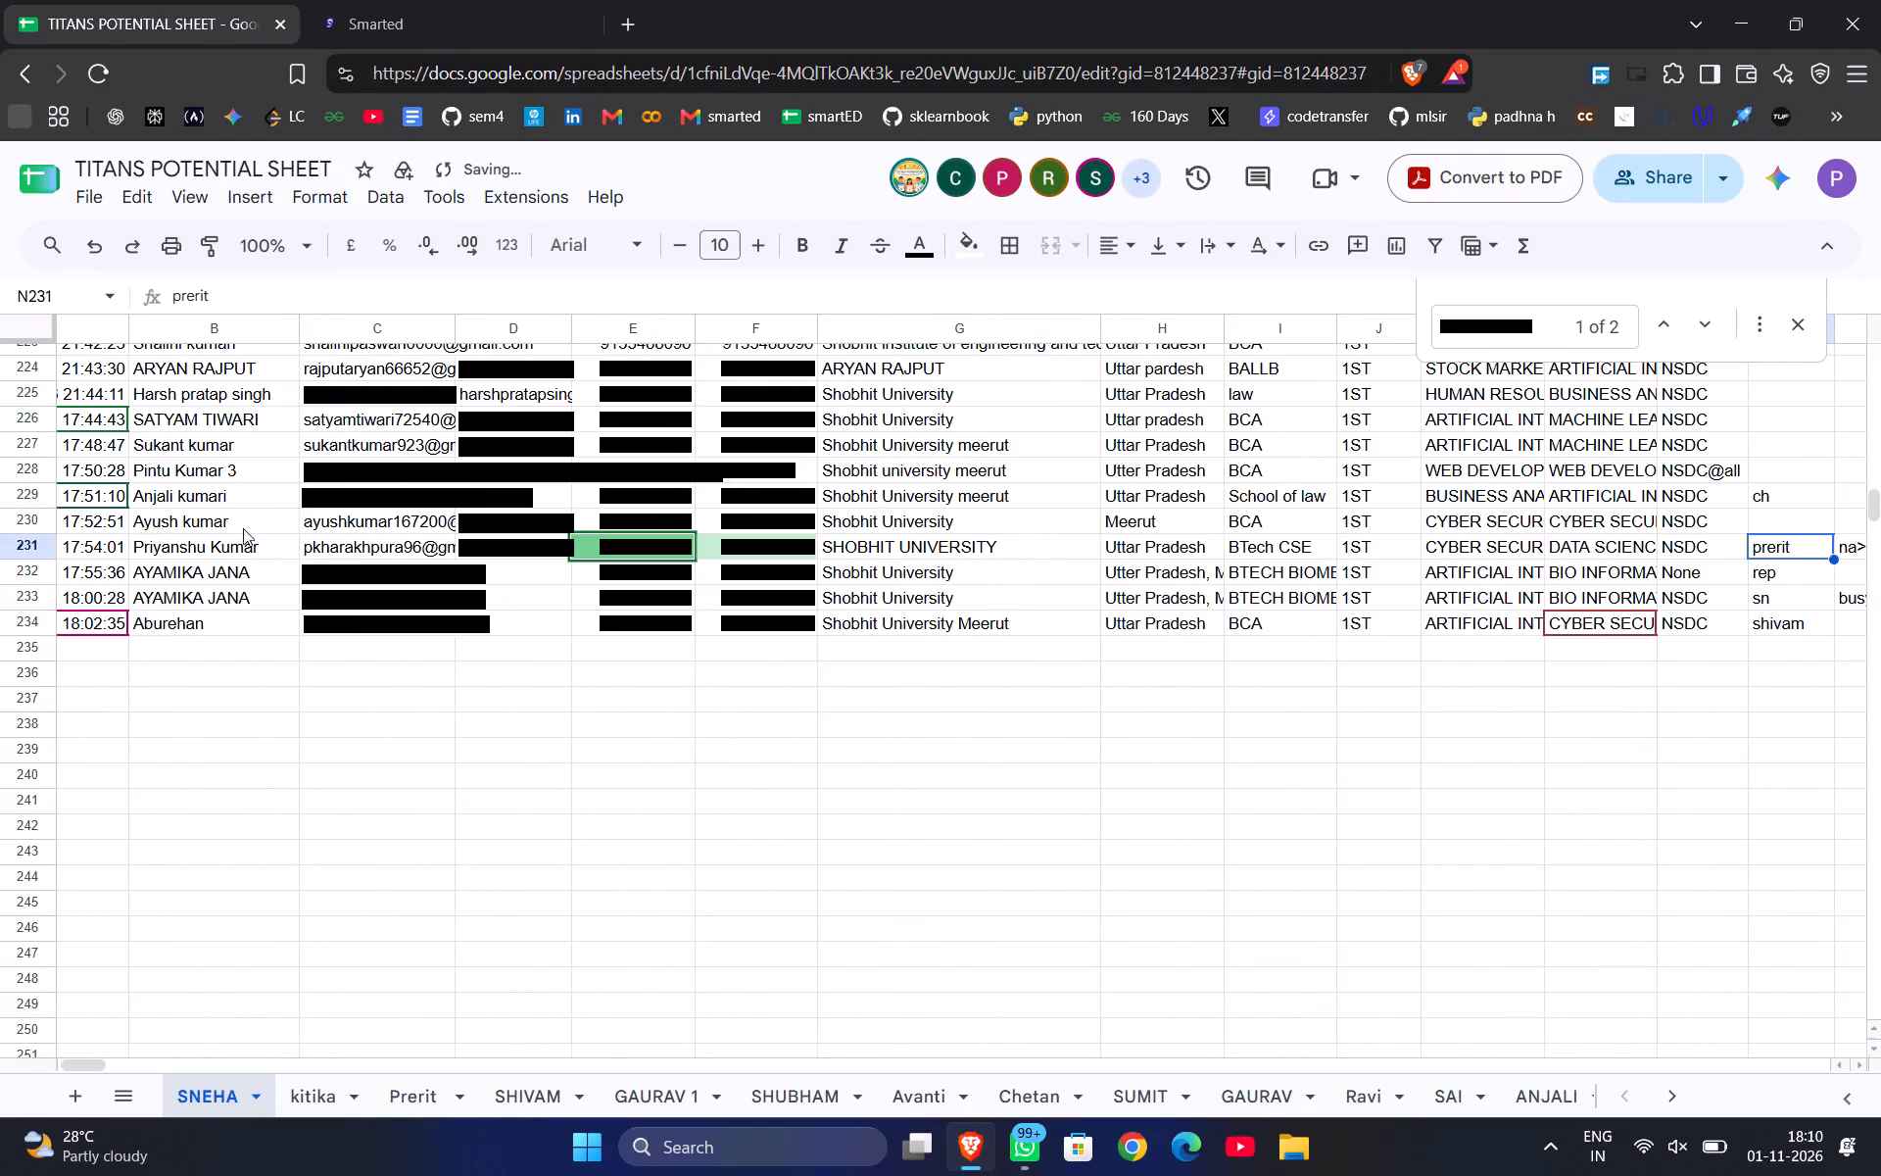
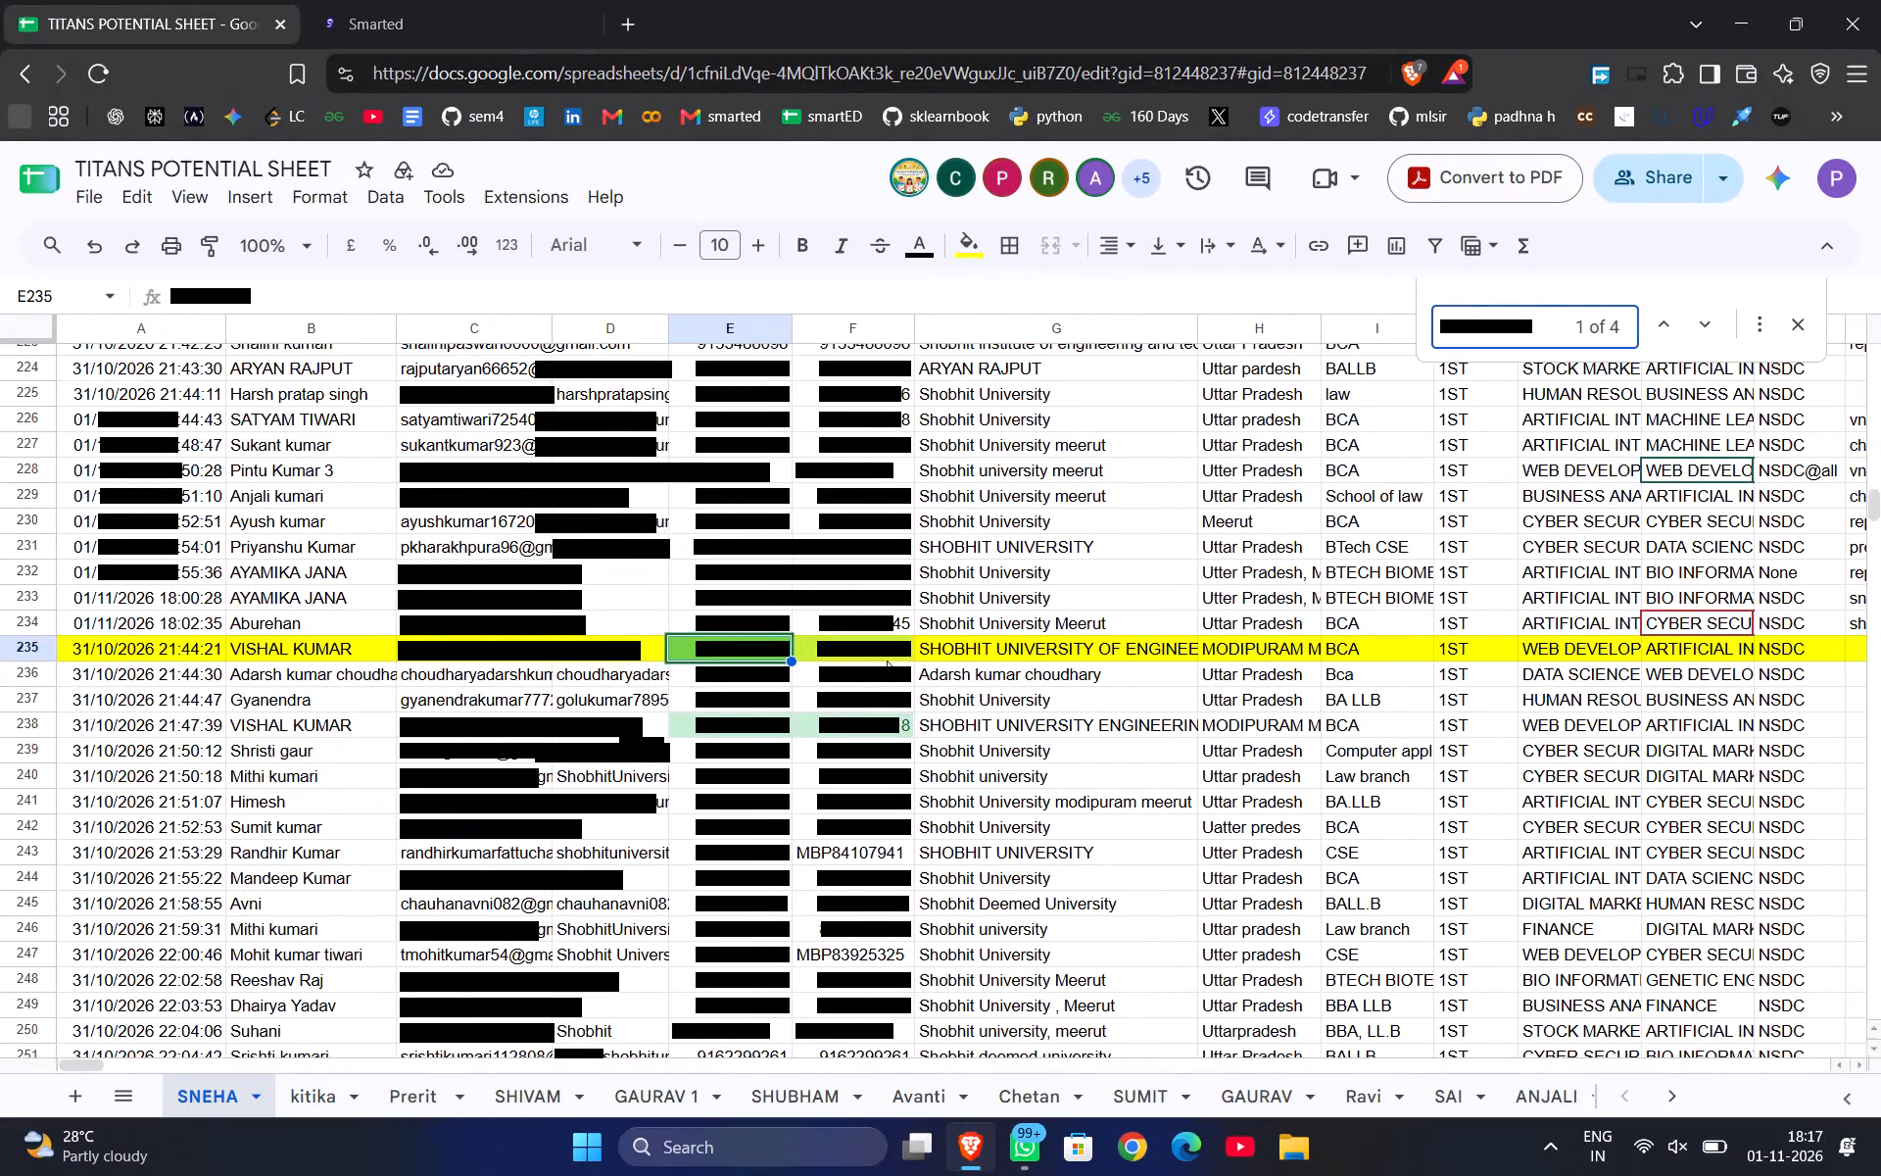
Assign the highlighted lead in row 235 by entering "prerit" in column N.
scroll(887, 661, "left", 2)
left_click(1134, 646)
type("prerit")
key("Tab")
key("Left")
Mark the lead in row 238 as a repeat by entering "rep" in column N.
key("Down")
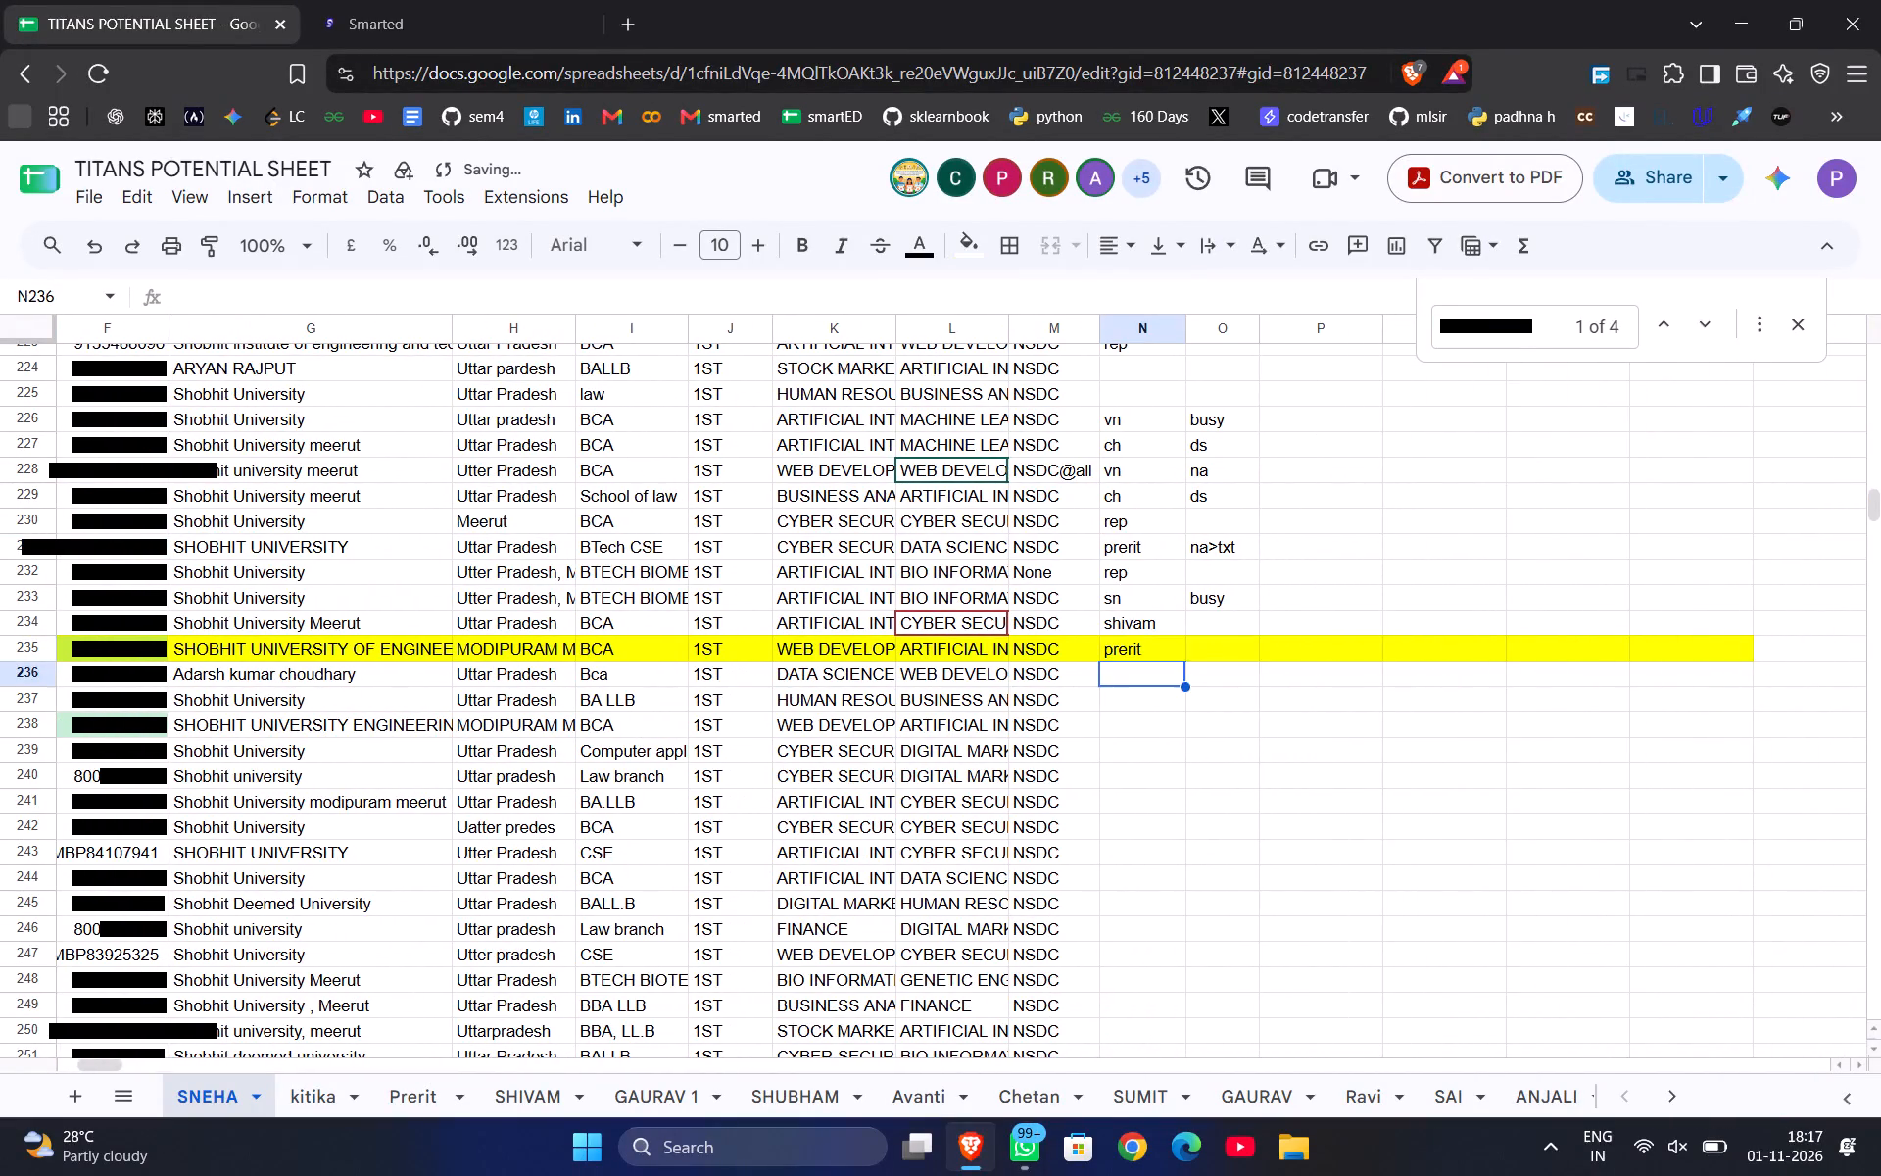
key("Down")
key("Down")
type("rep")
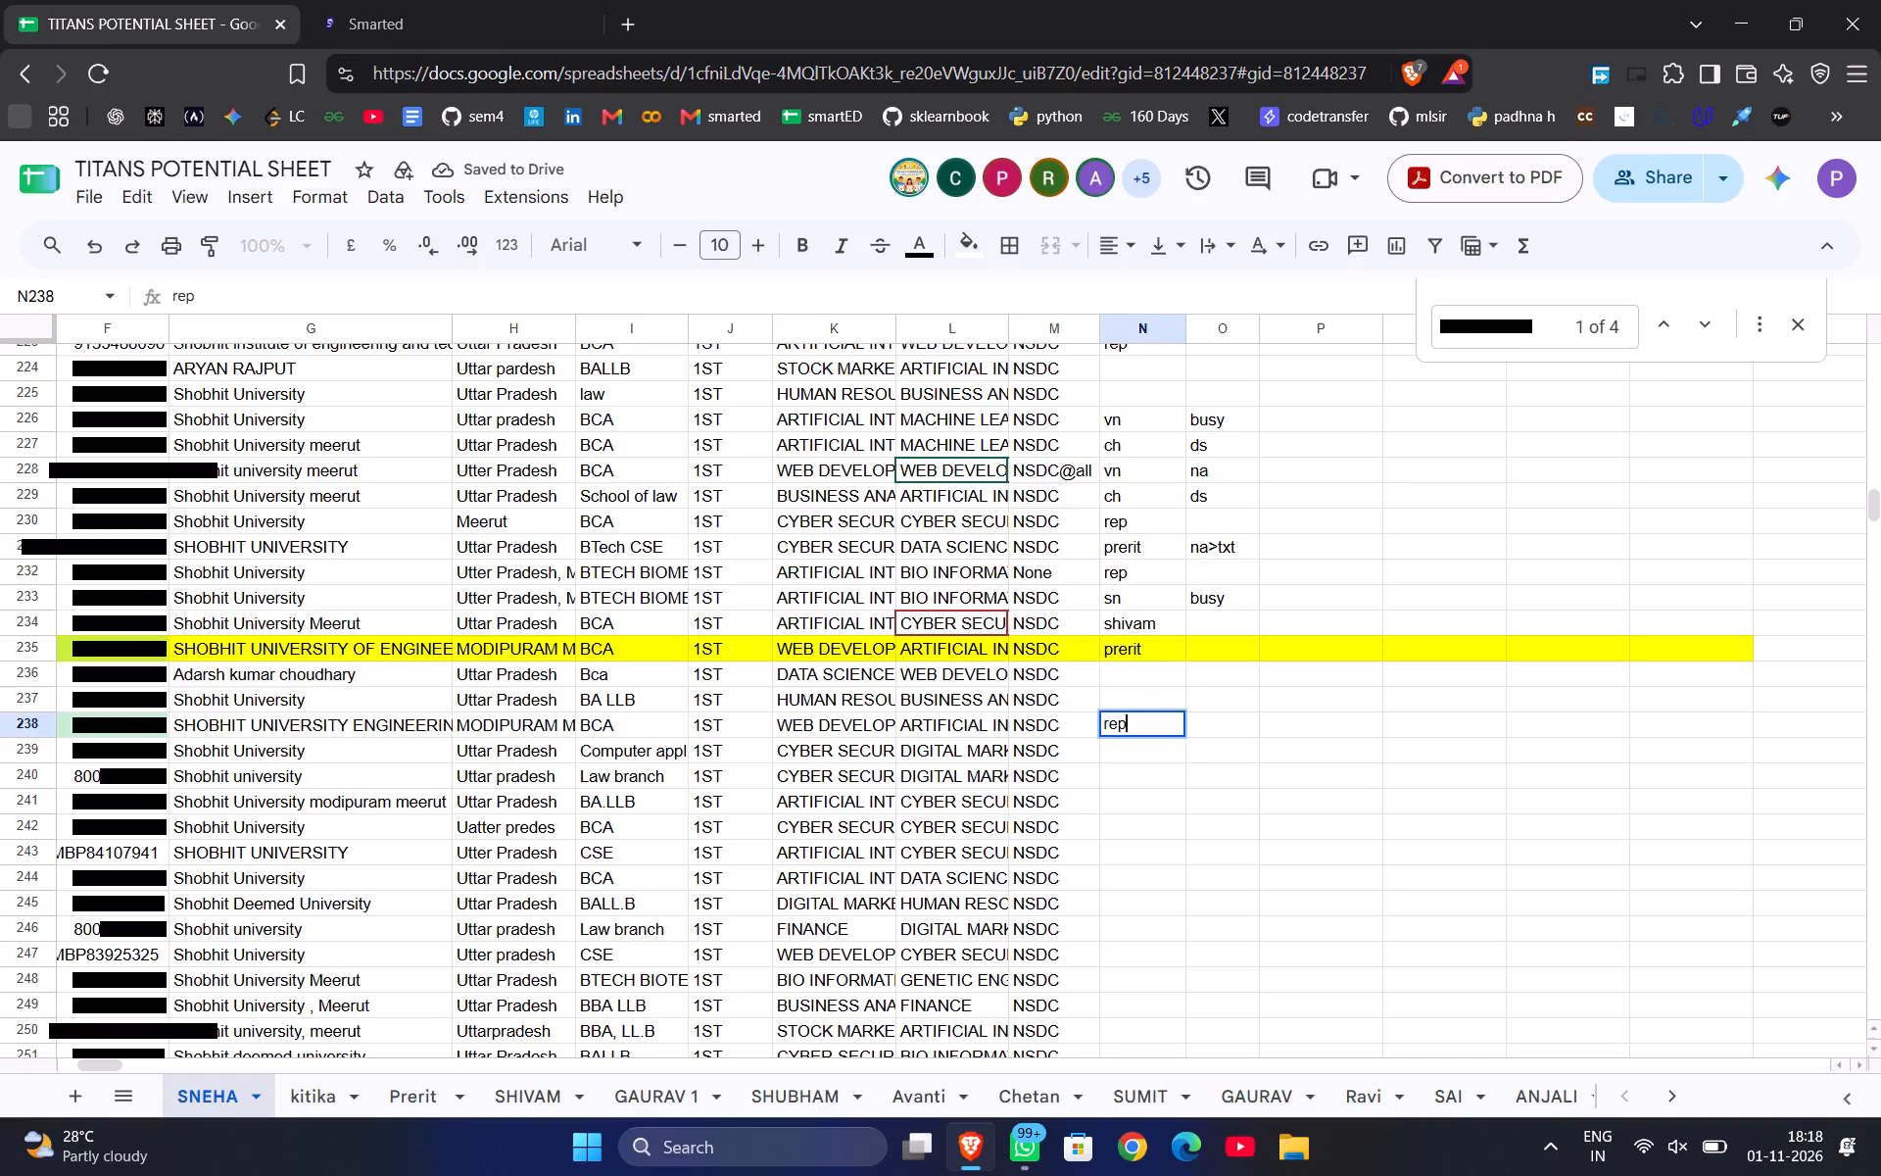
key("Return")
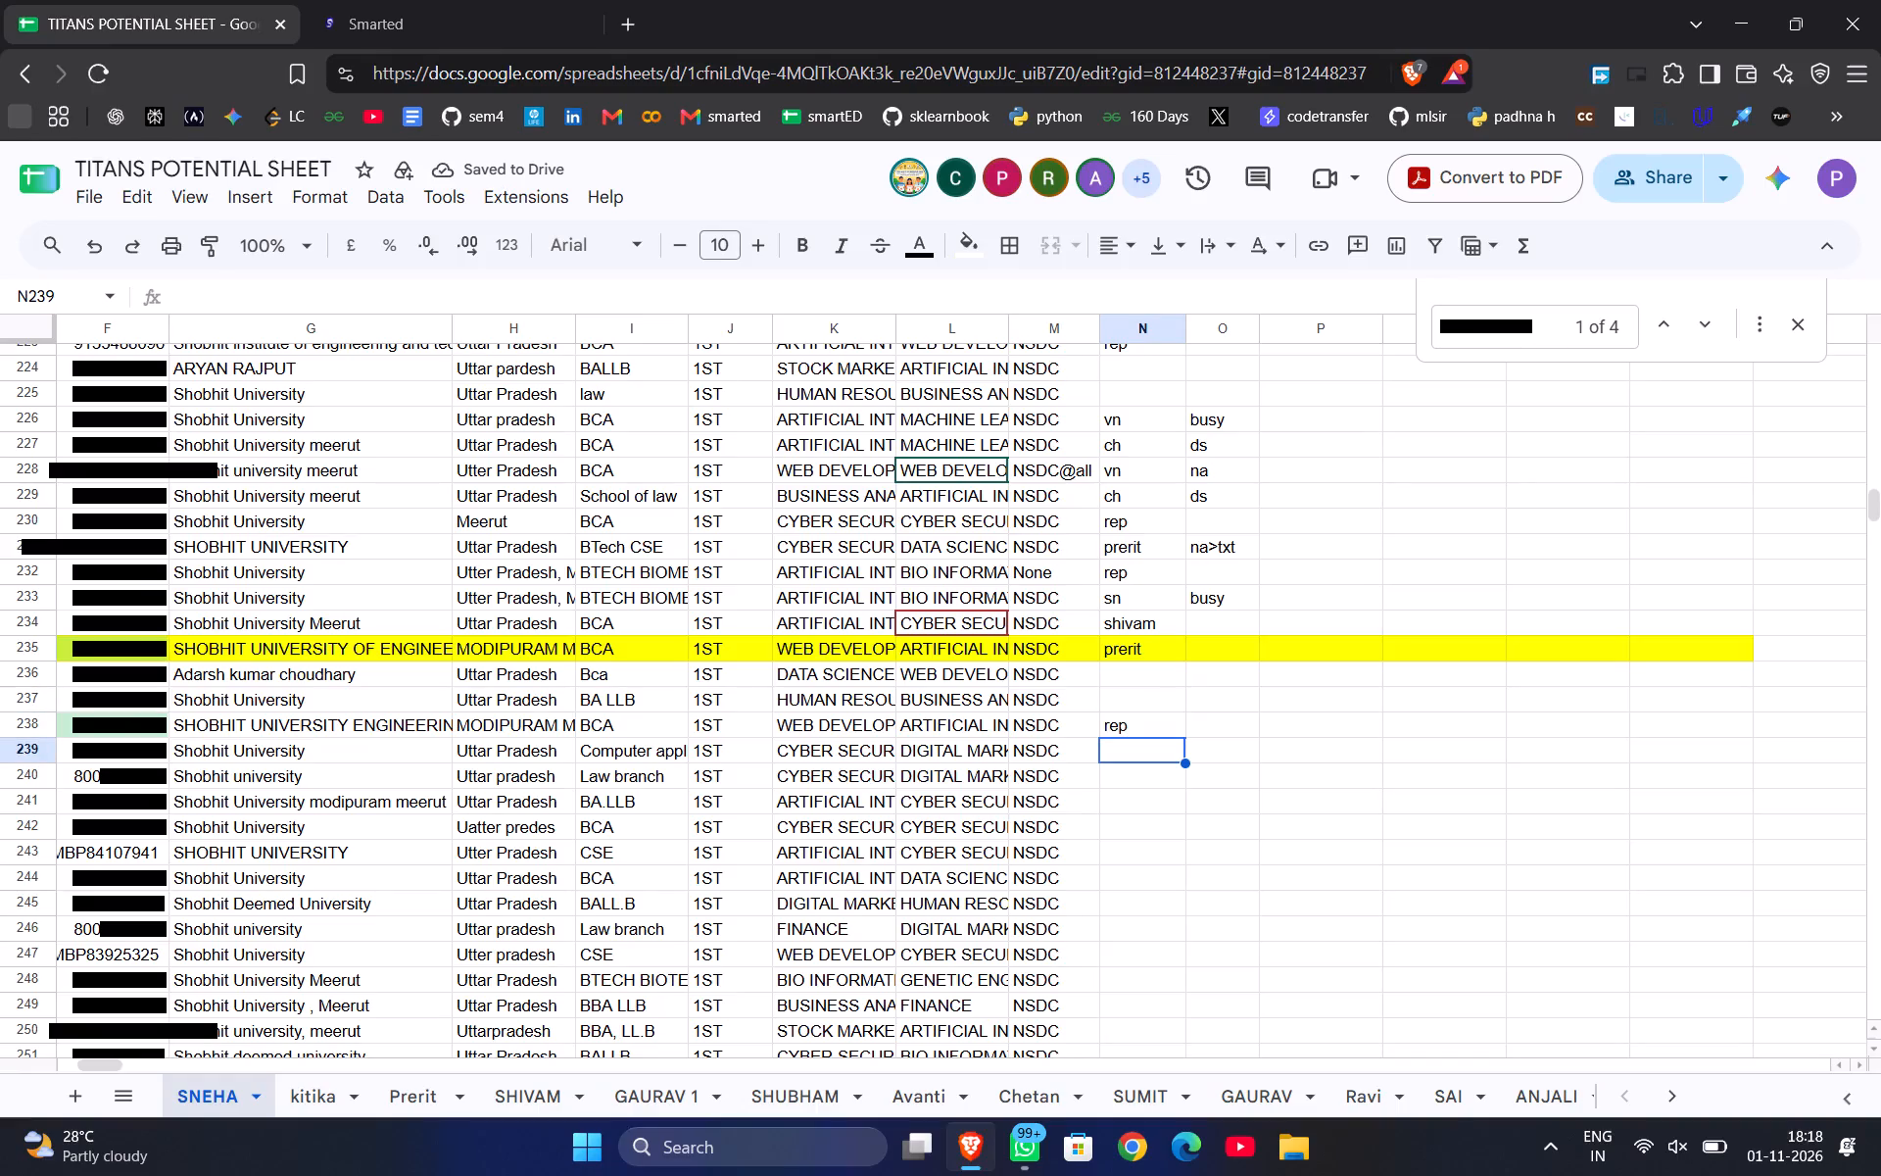
Select the empty call remark cell in column O for the highlighted lead in row 235.
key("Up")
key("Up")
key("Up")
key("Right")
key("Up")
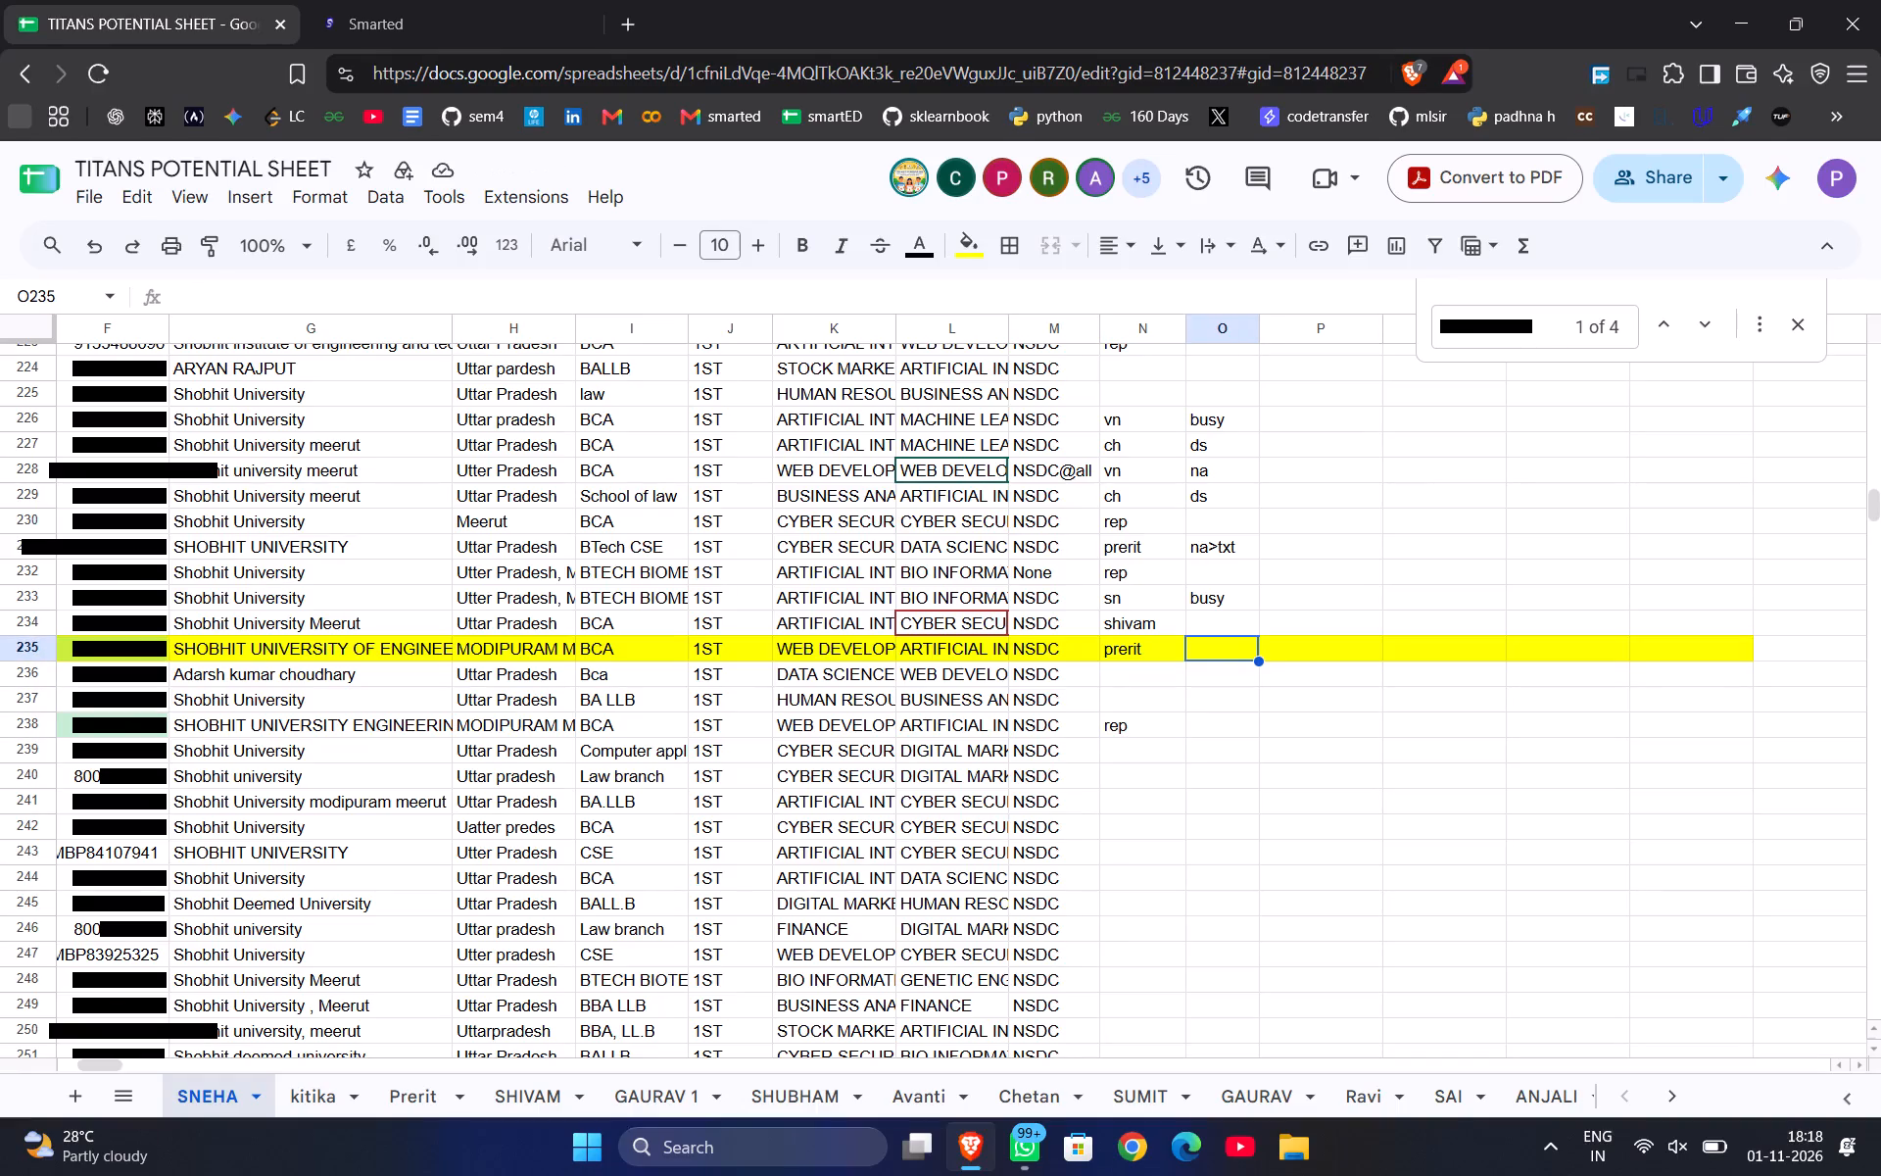
Look through the SNEHA sheet's lead rows down to the end, and check the caller assignment of the highlighted lead in row 235.
scroll(1134, 646, "right", 3)
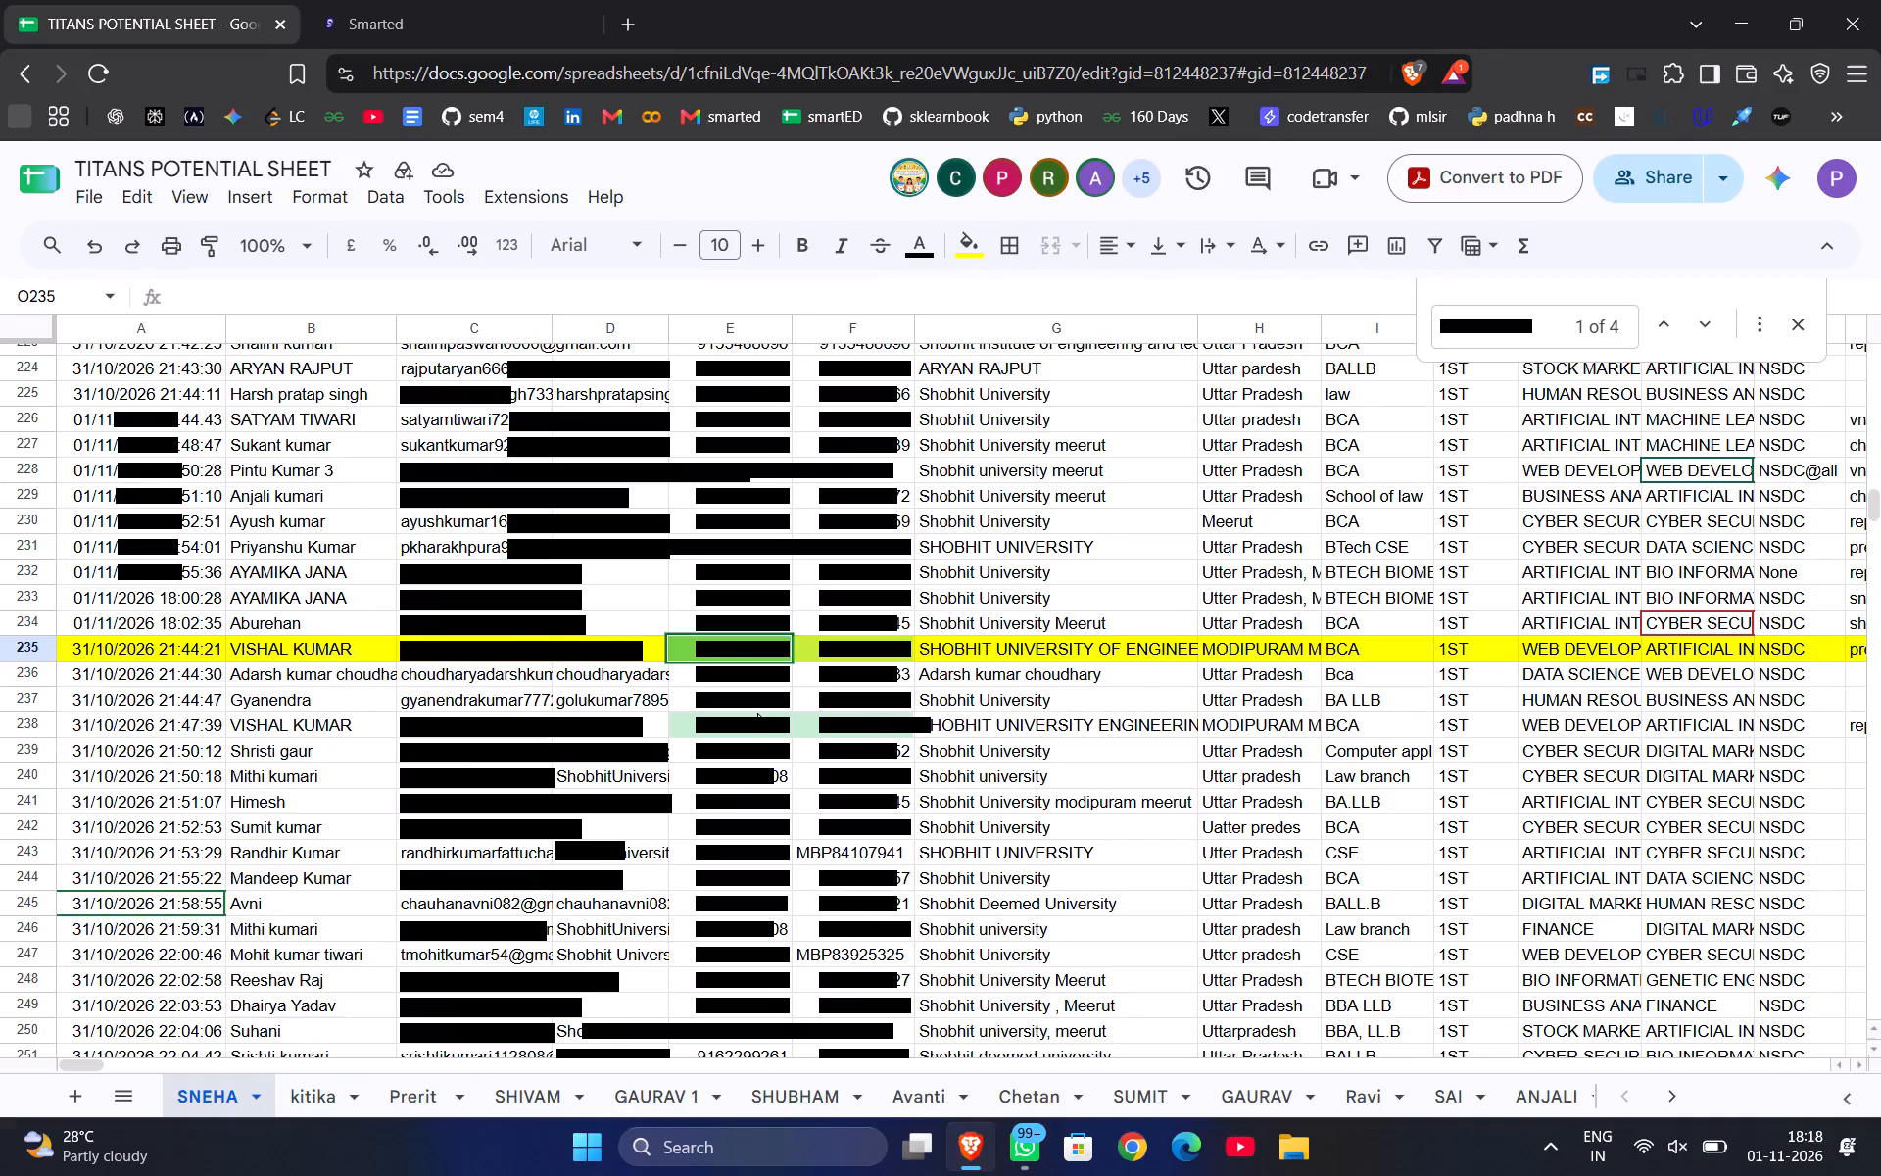
scroll(968, 786, "down", 5)
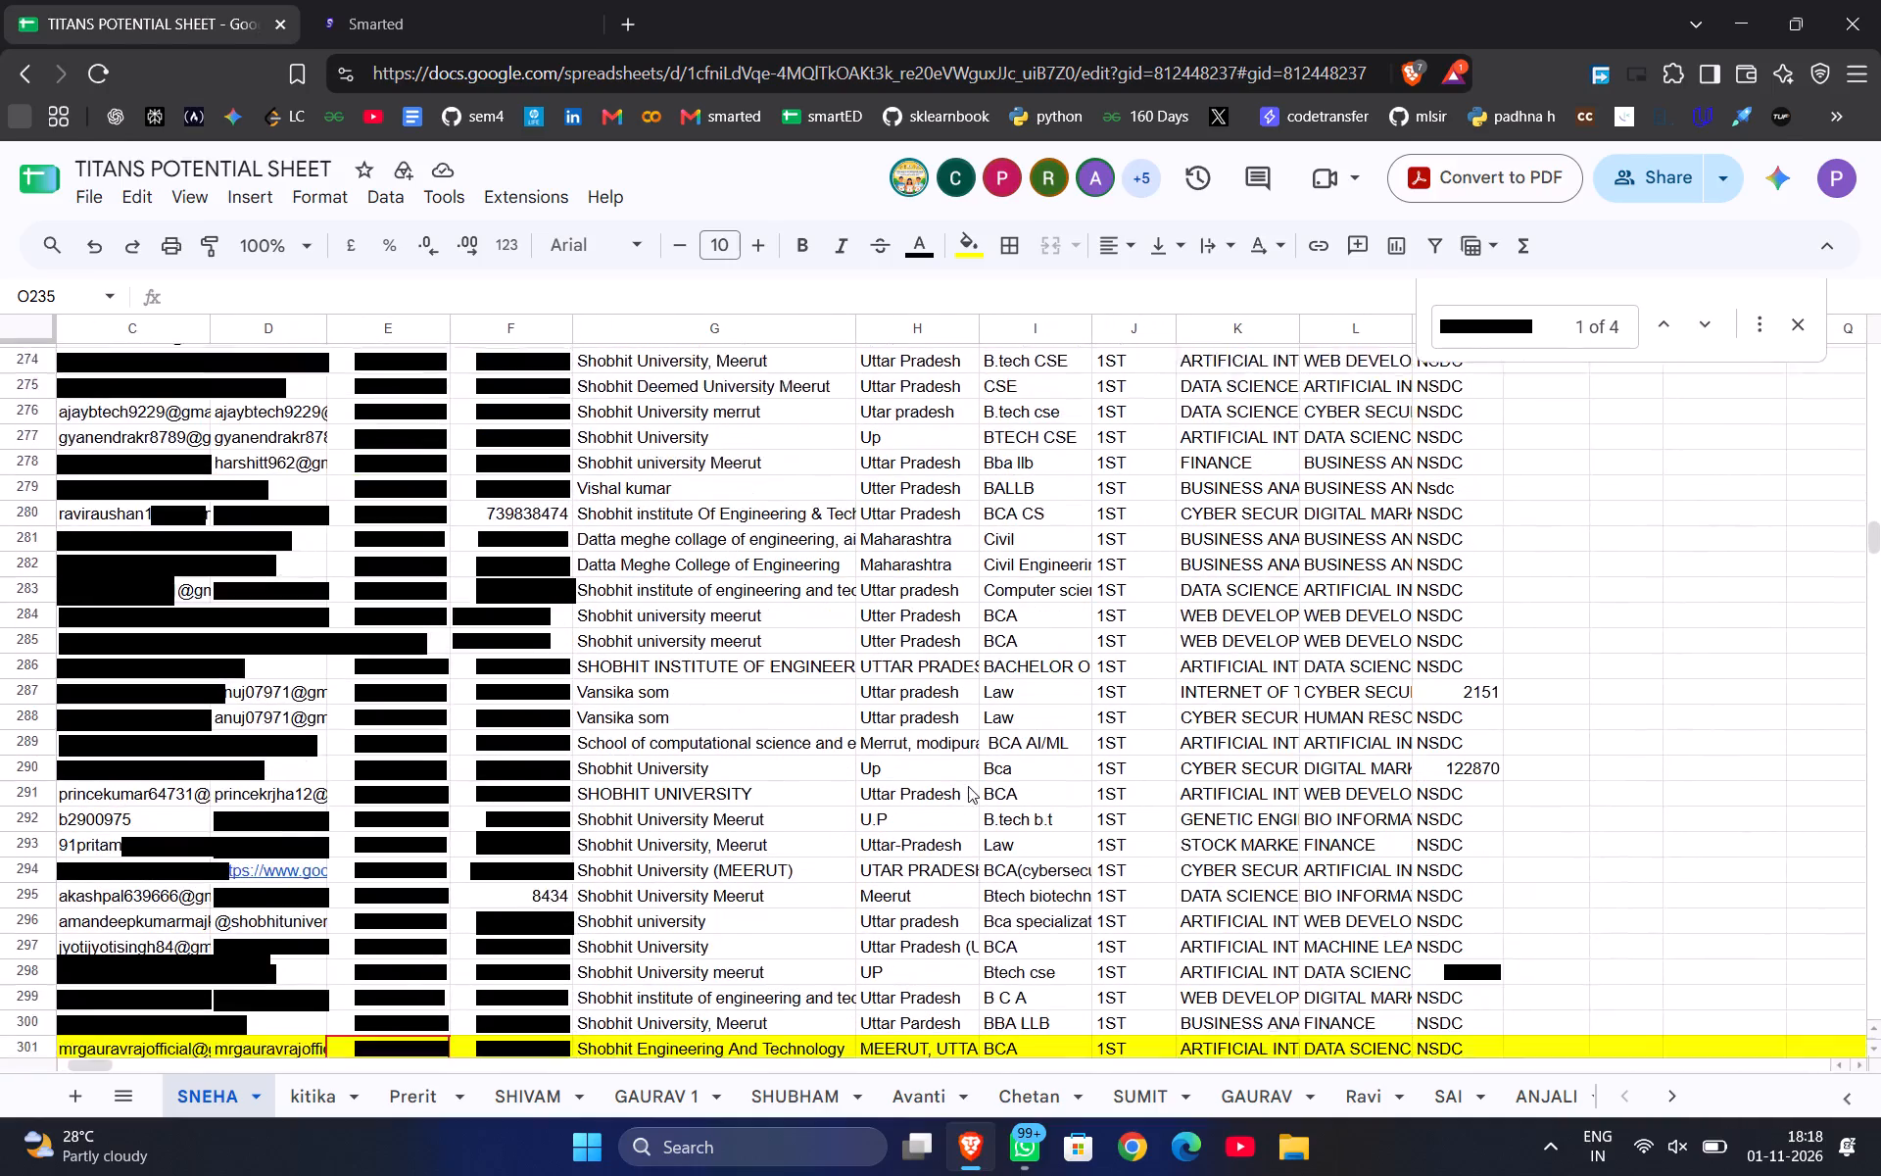
scroll(968, 786, "down", 4)
scroll(968, 786, "up", 5)
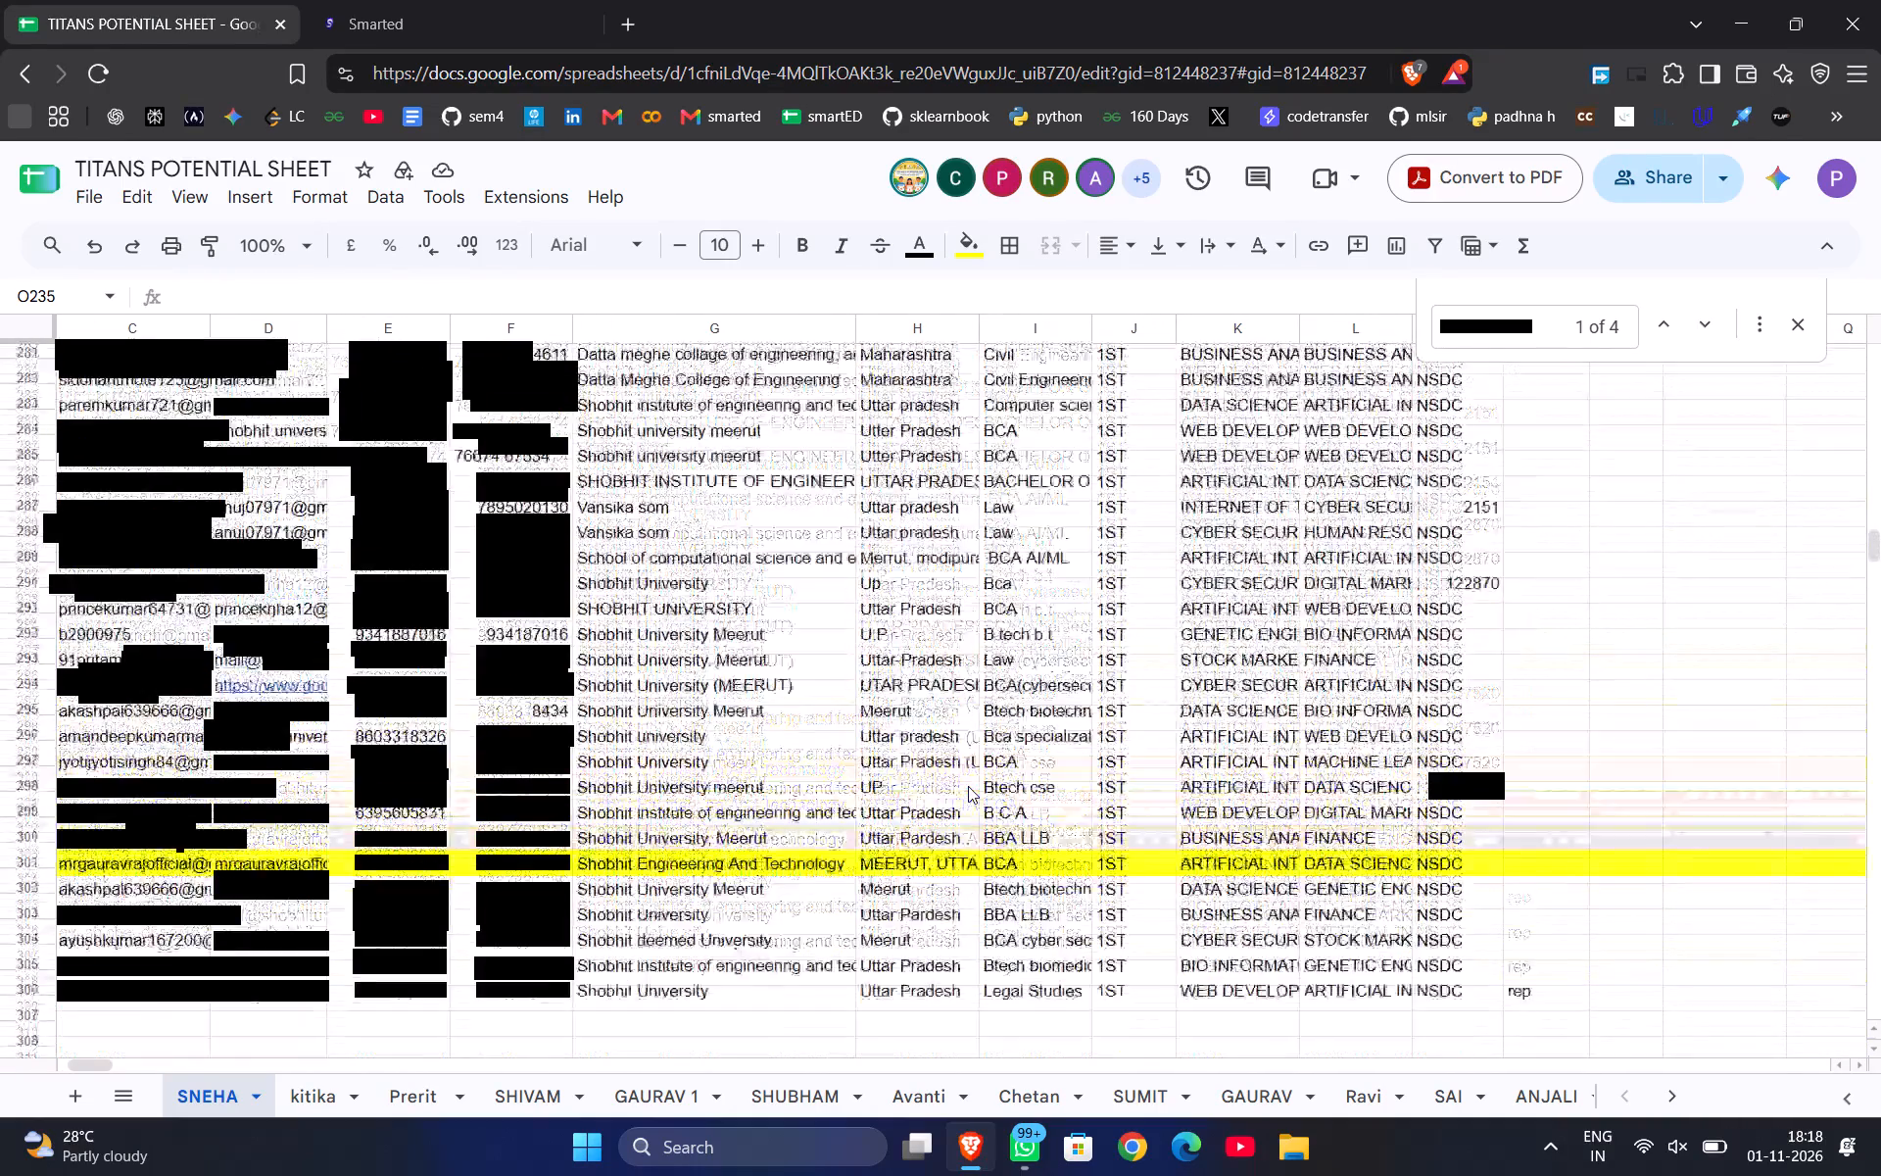
scroll(968, 786, "up", 5)
scroll(968, 786, "down", 6)
scroll(968, 786, "up", 2)
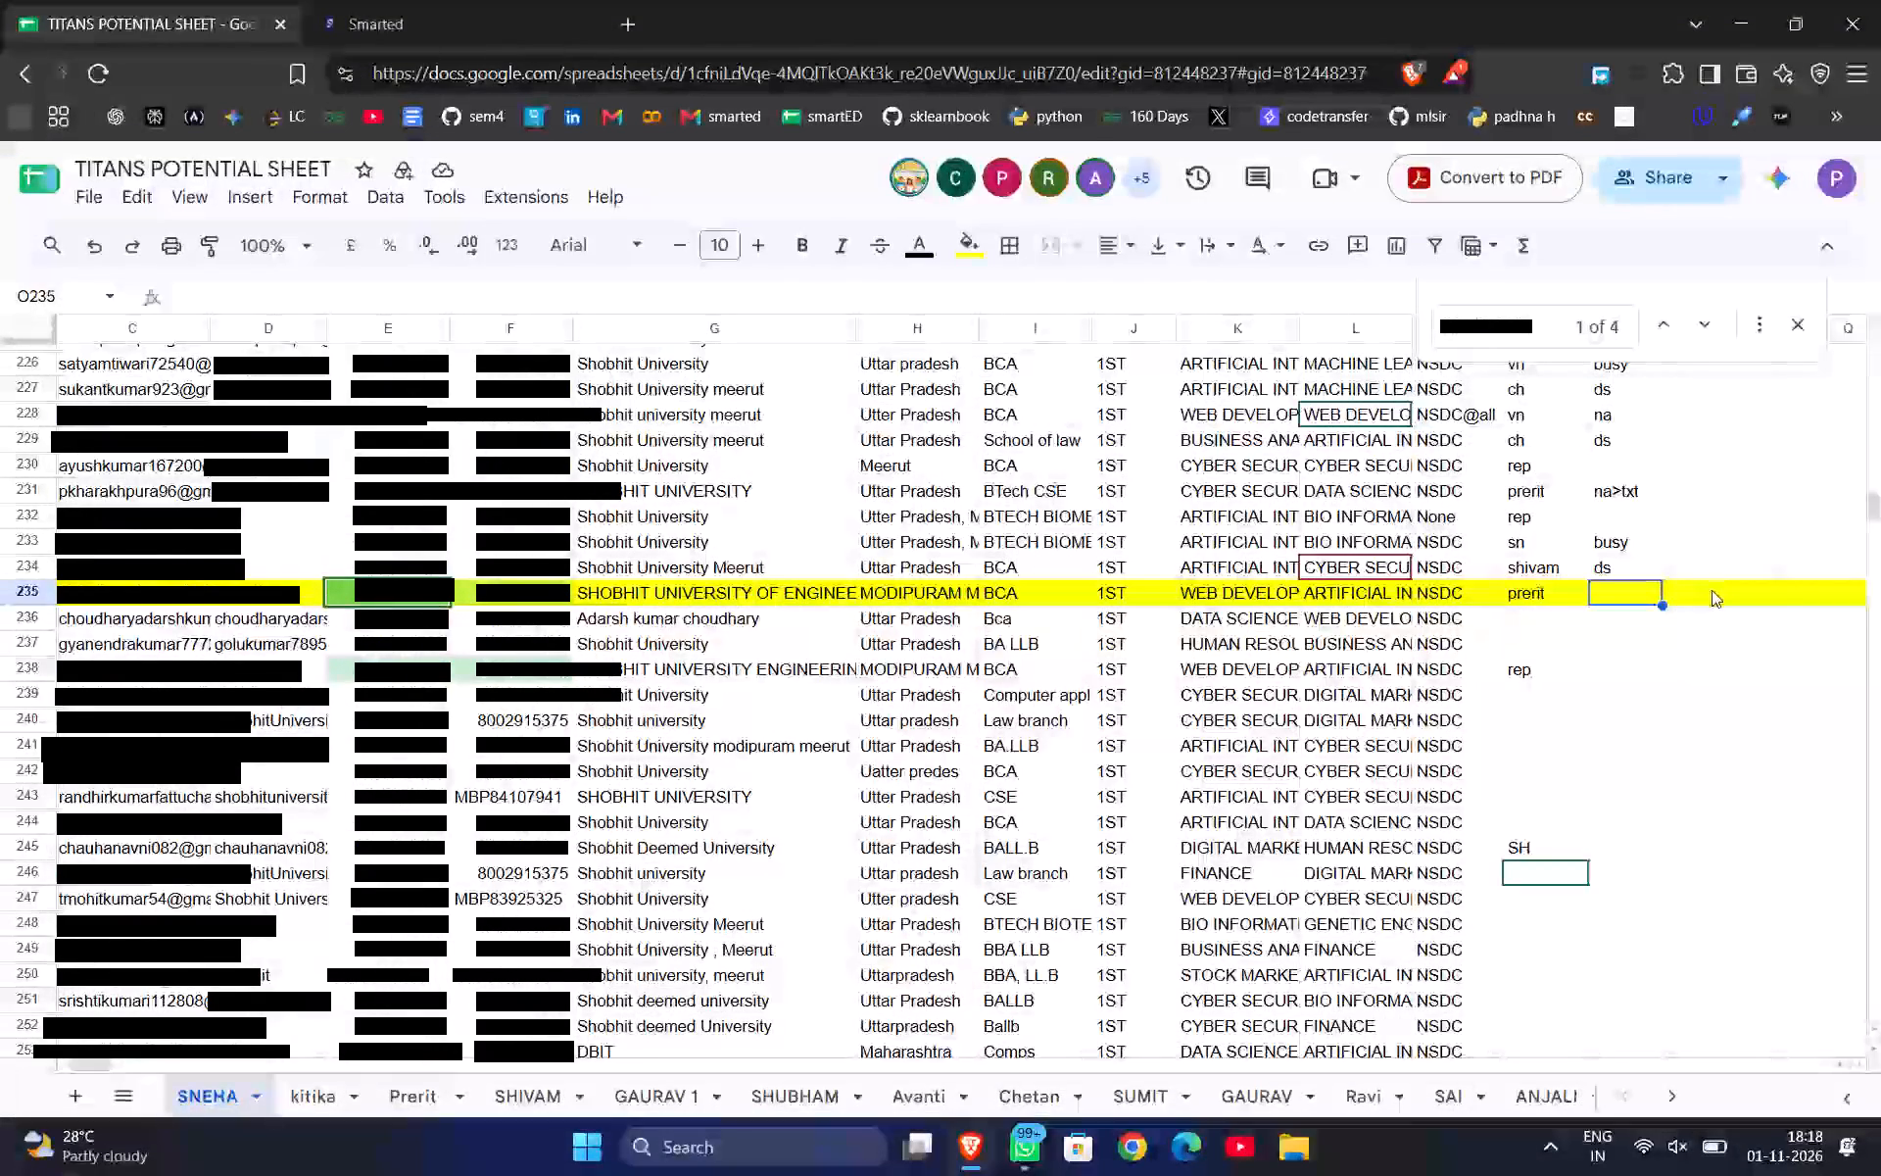
left_click(1712, 590)
left_click(1547, 596)
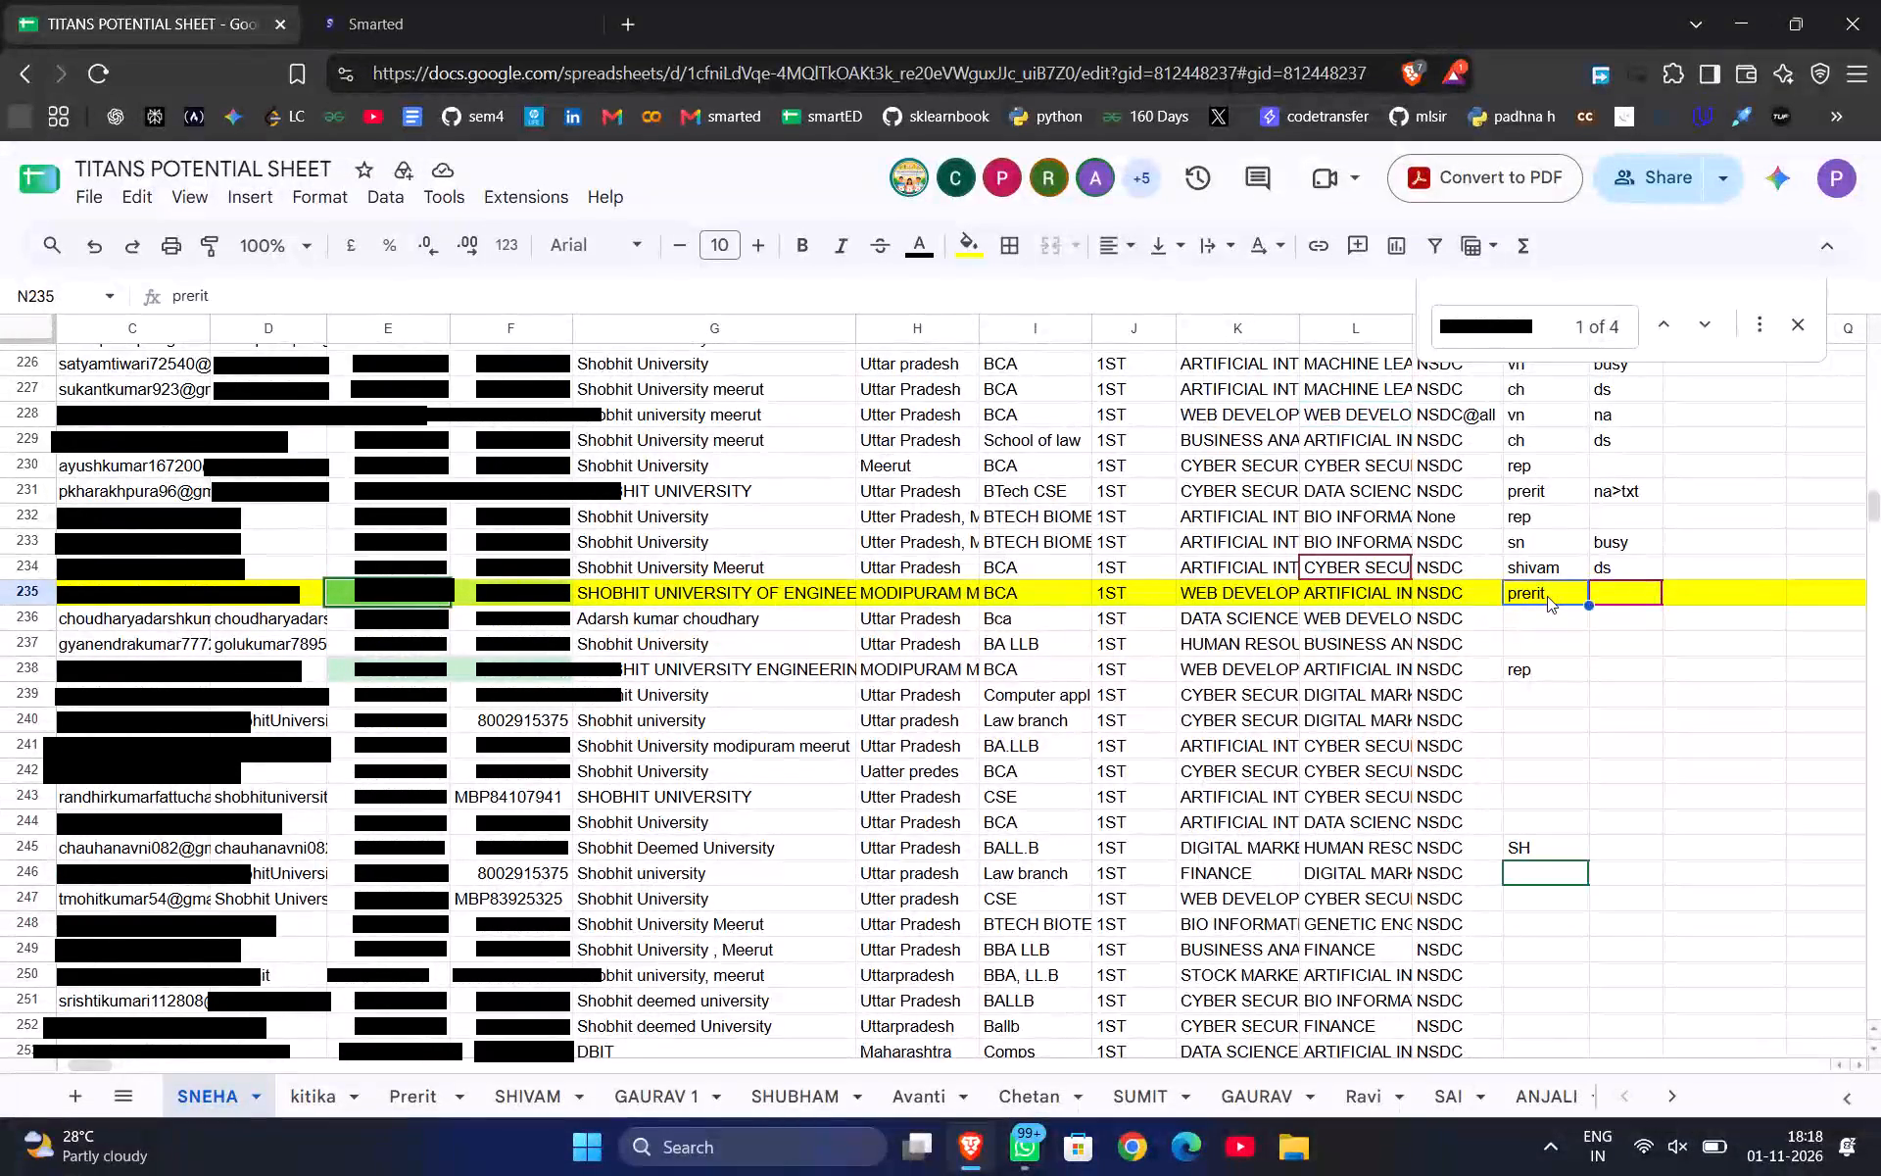
scroll(1547, 596, "right", 8)
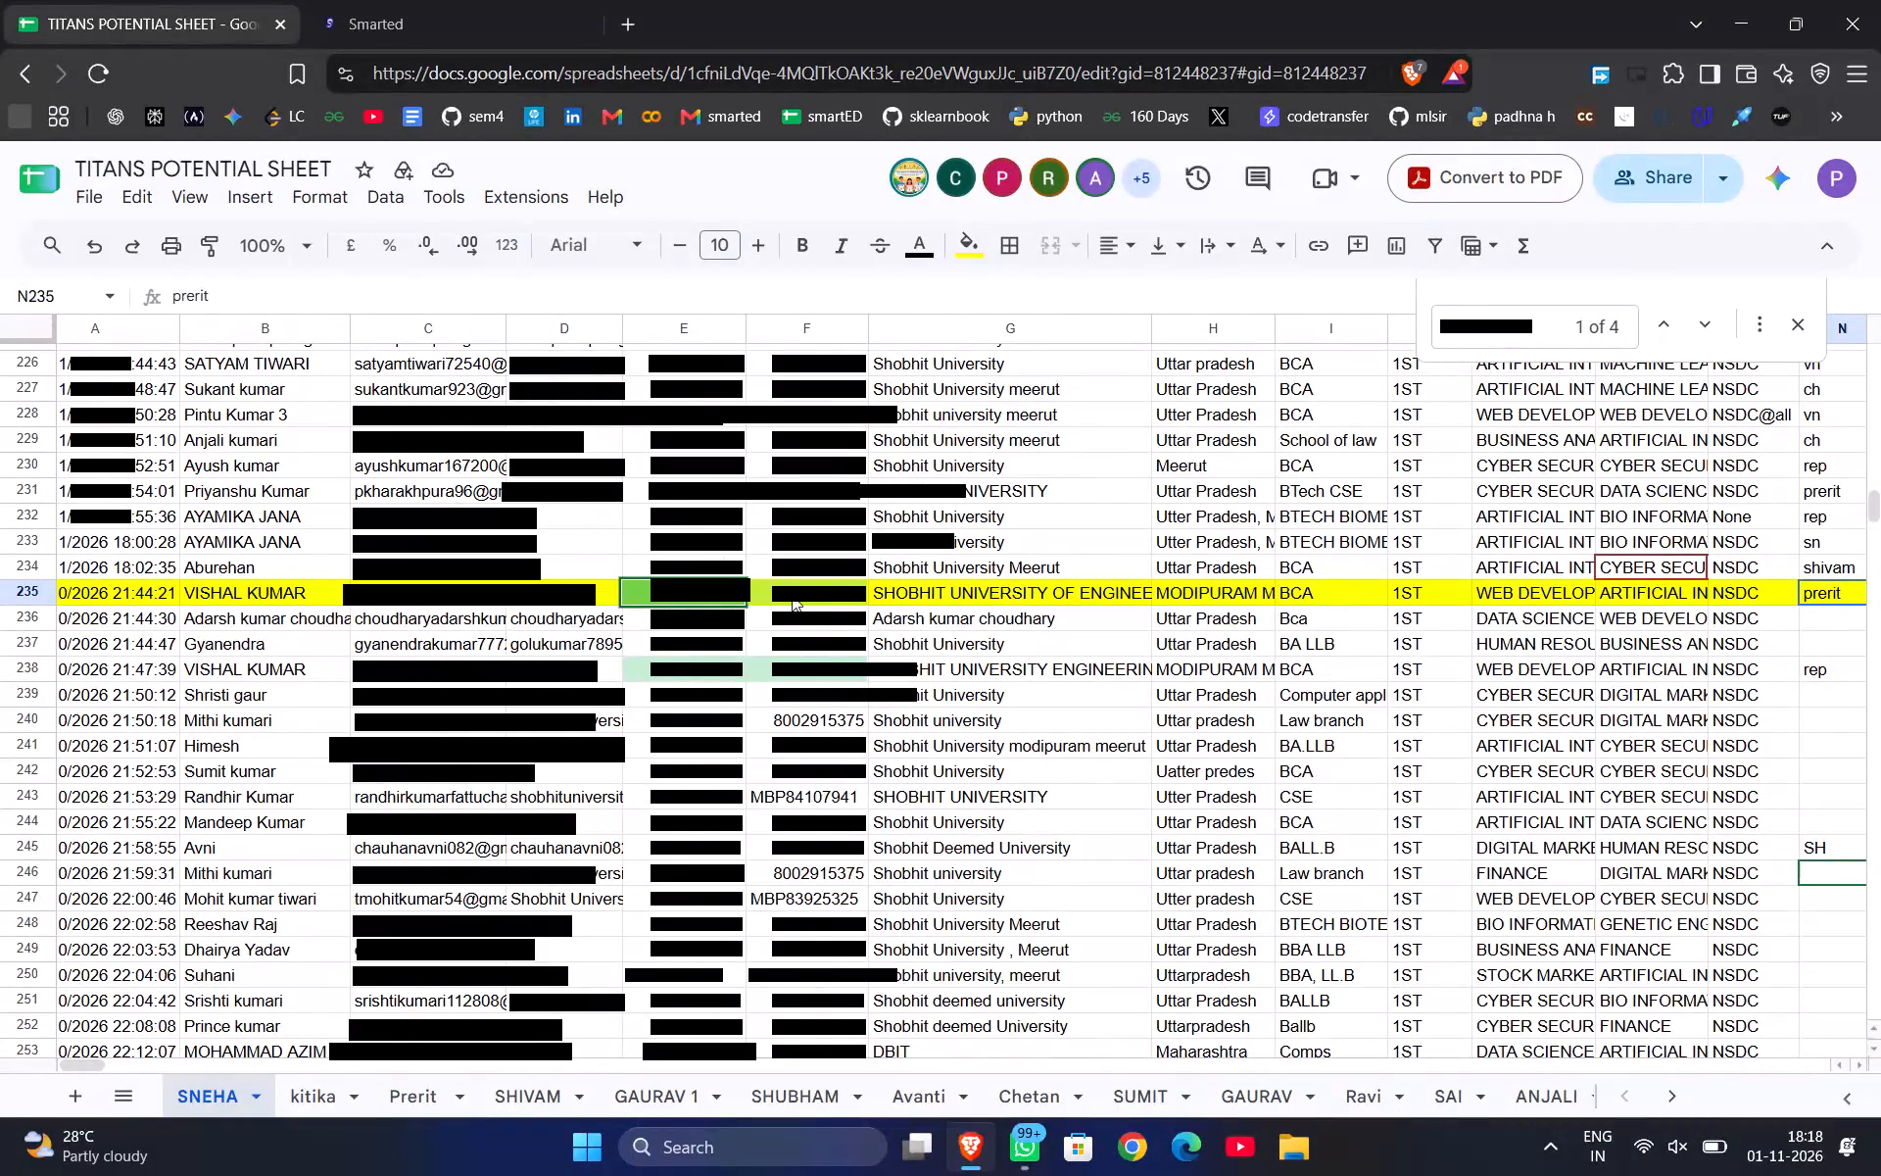
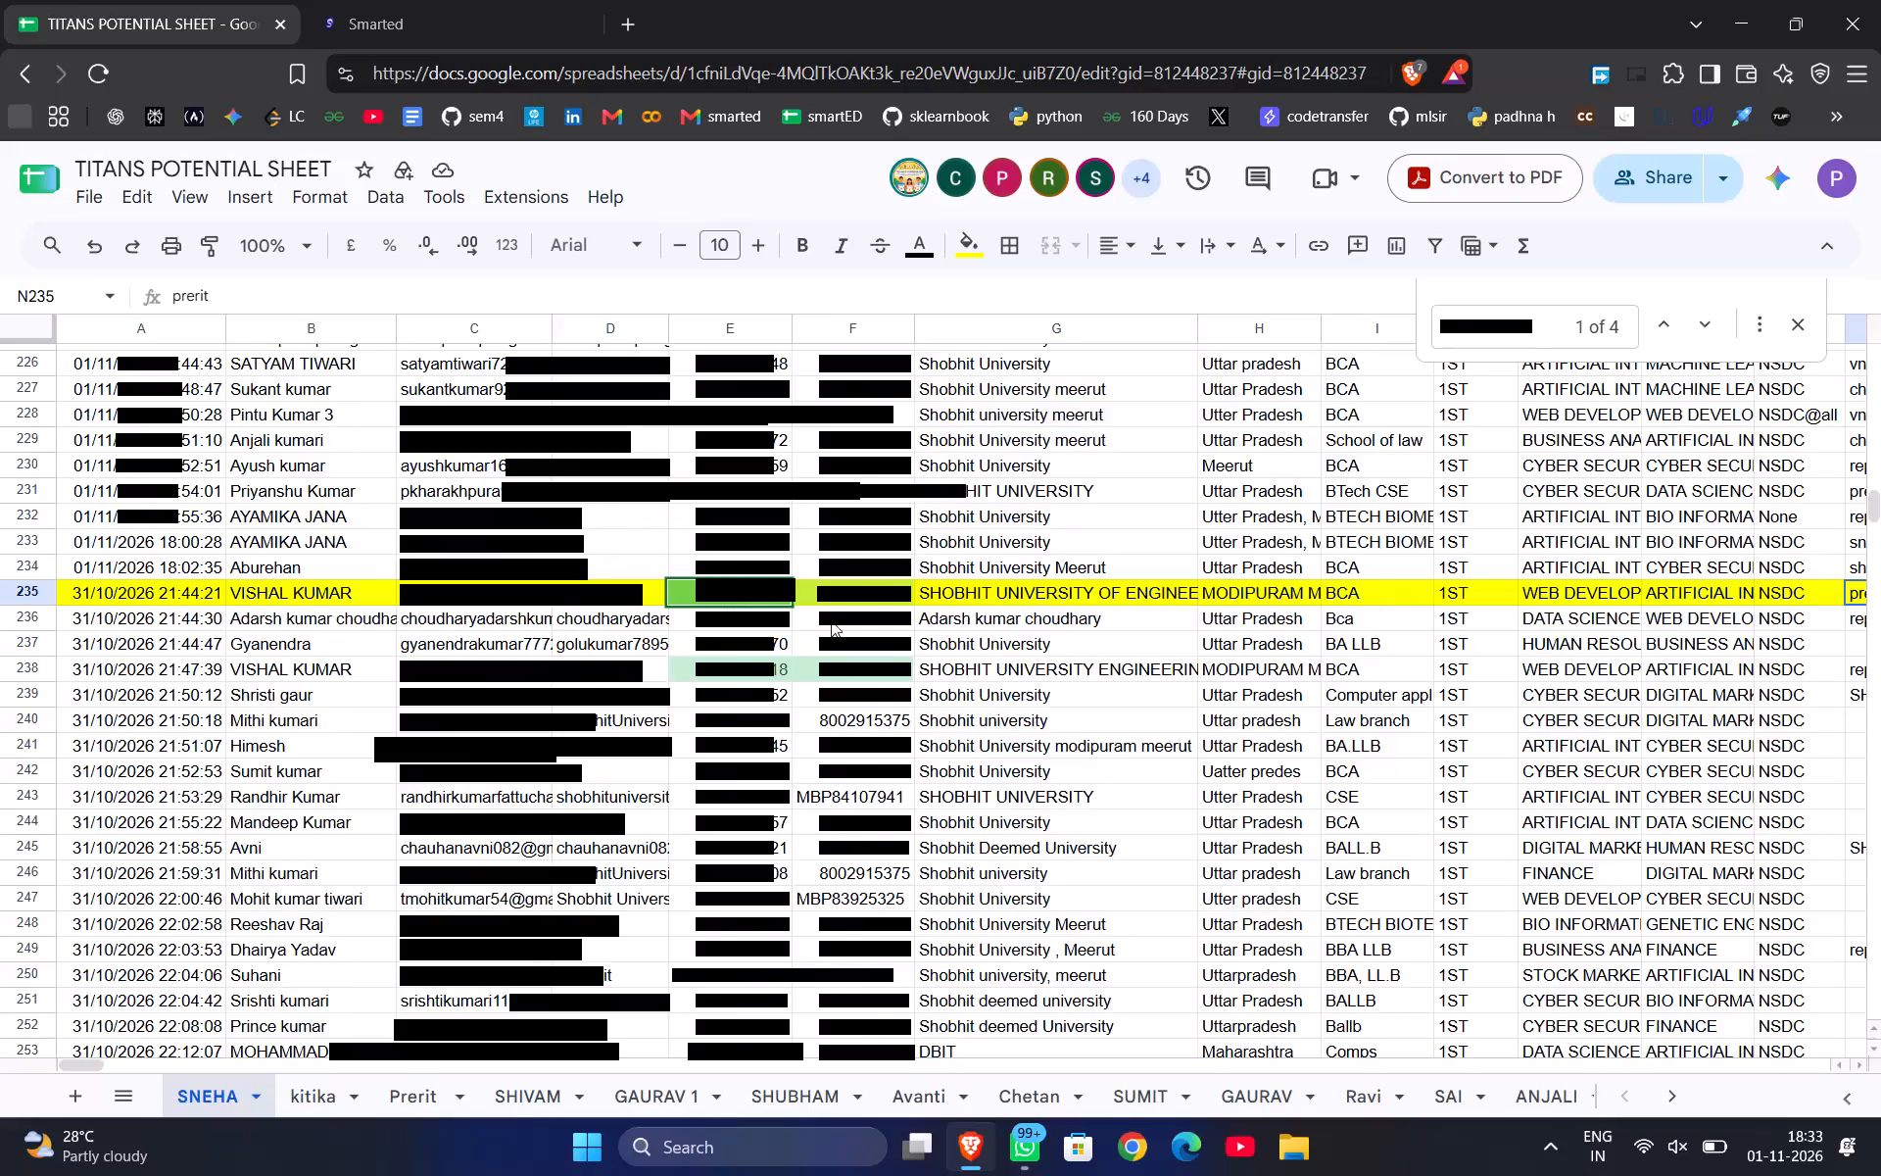
Copy the phone number from column E of the highlighted lead in row 235.
triple_click(748, 592)
left_click(748, 592)
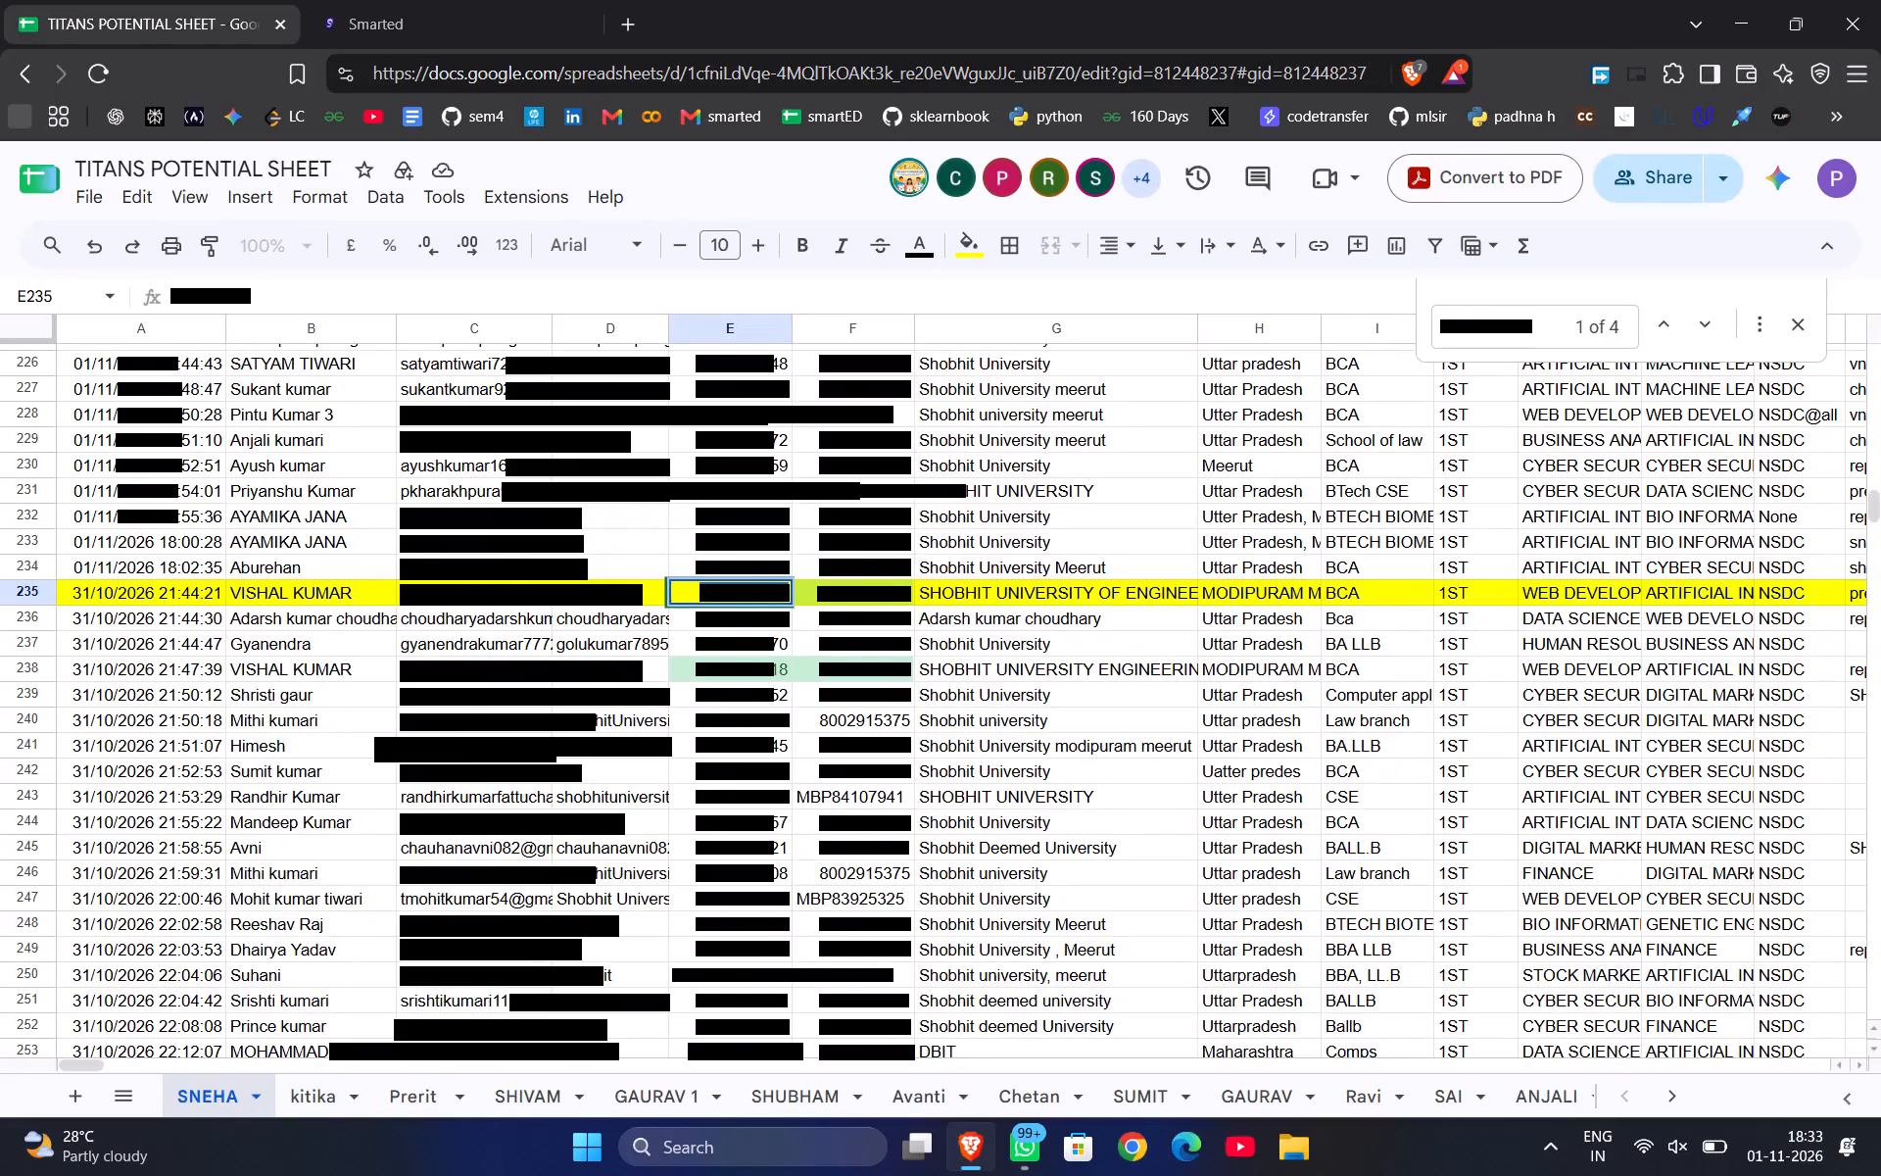
key("ctrl+c")
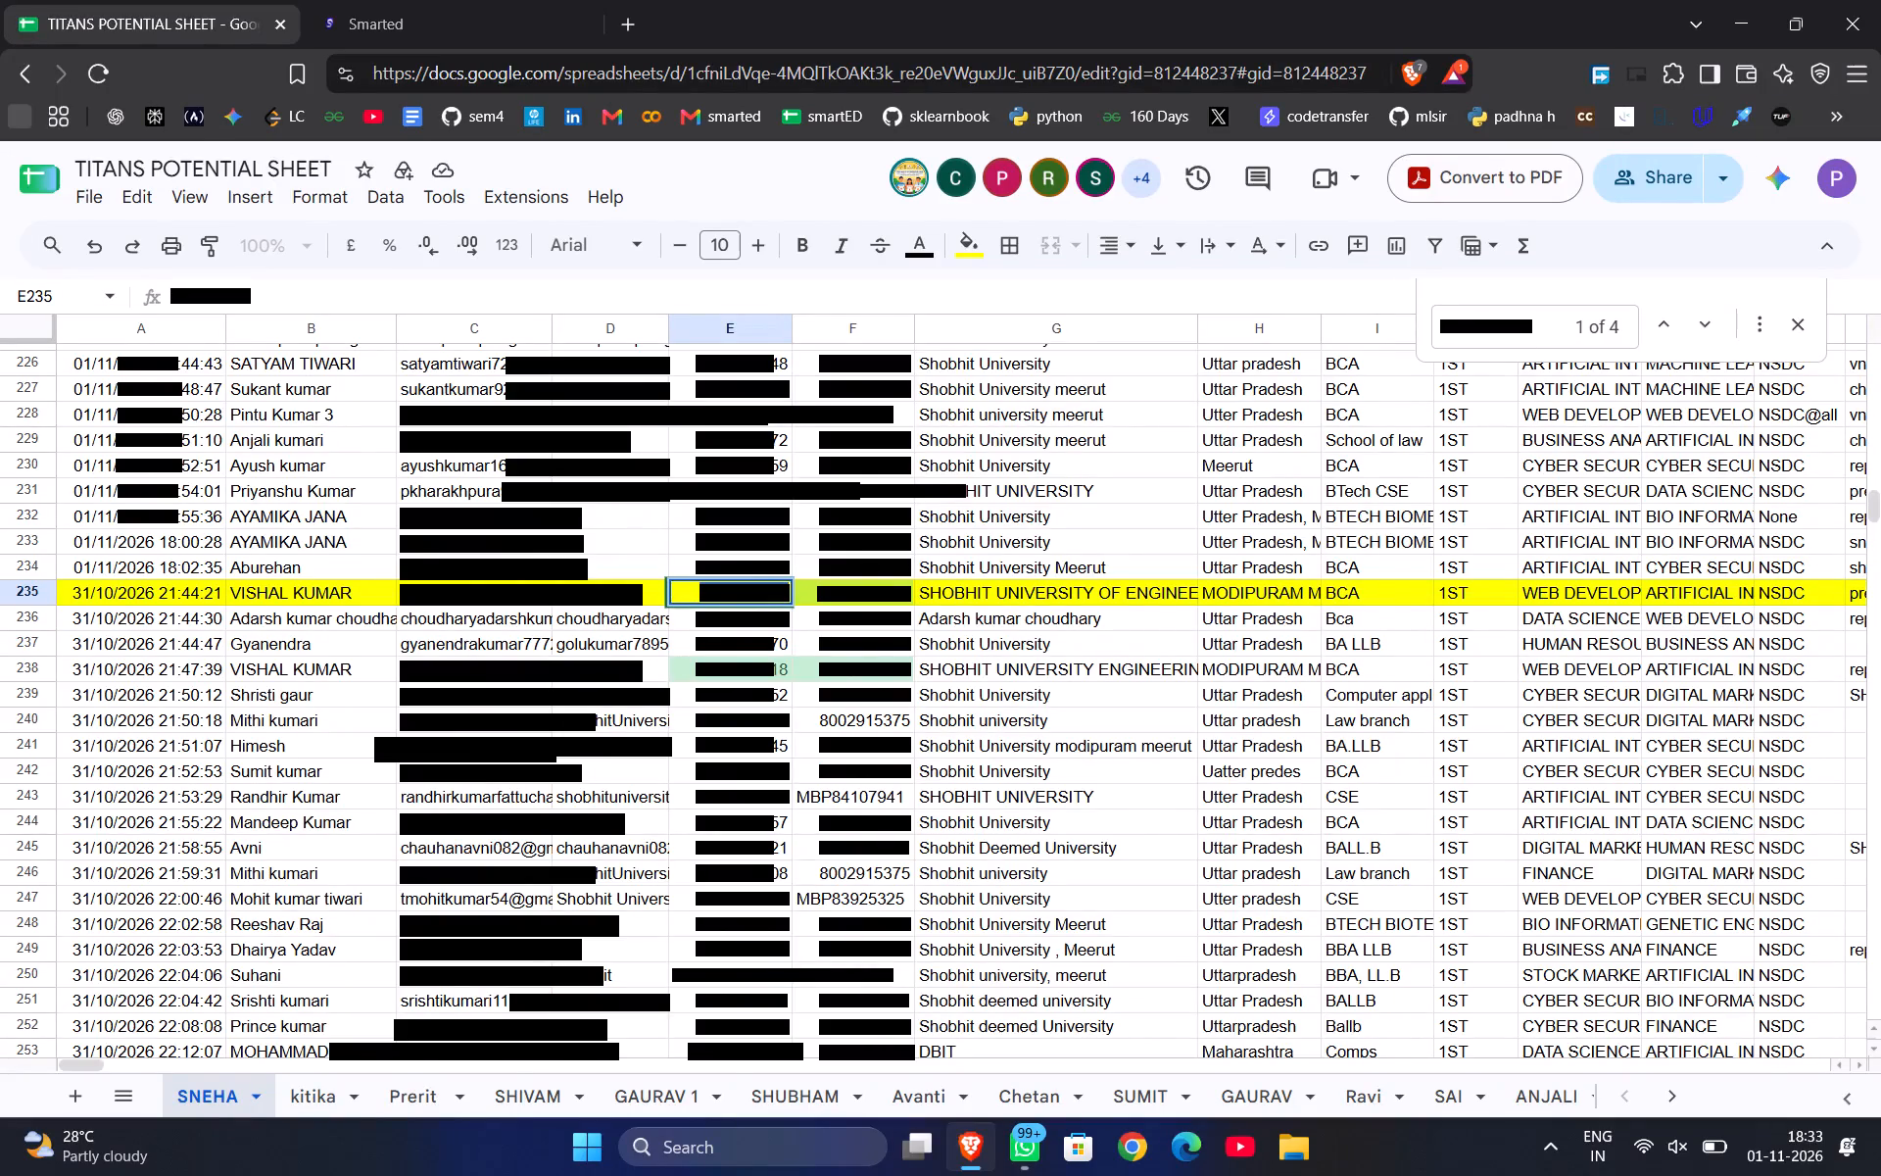
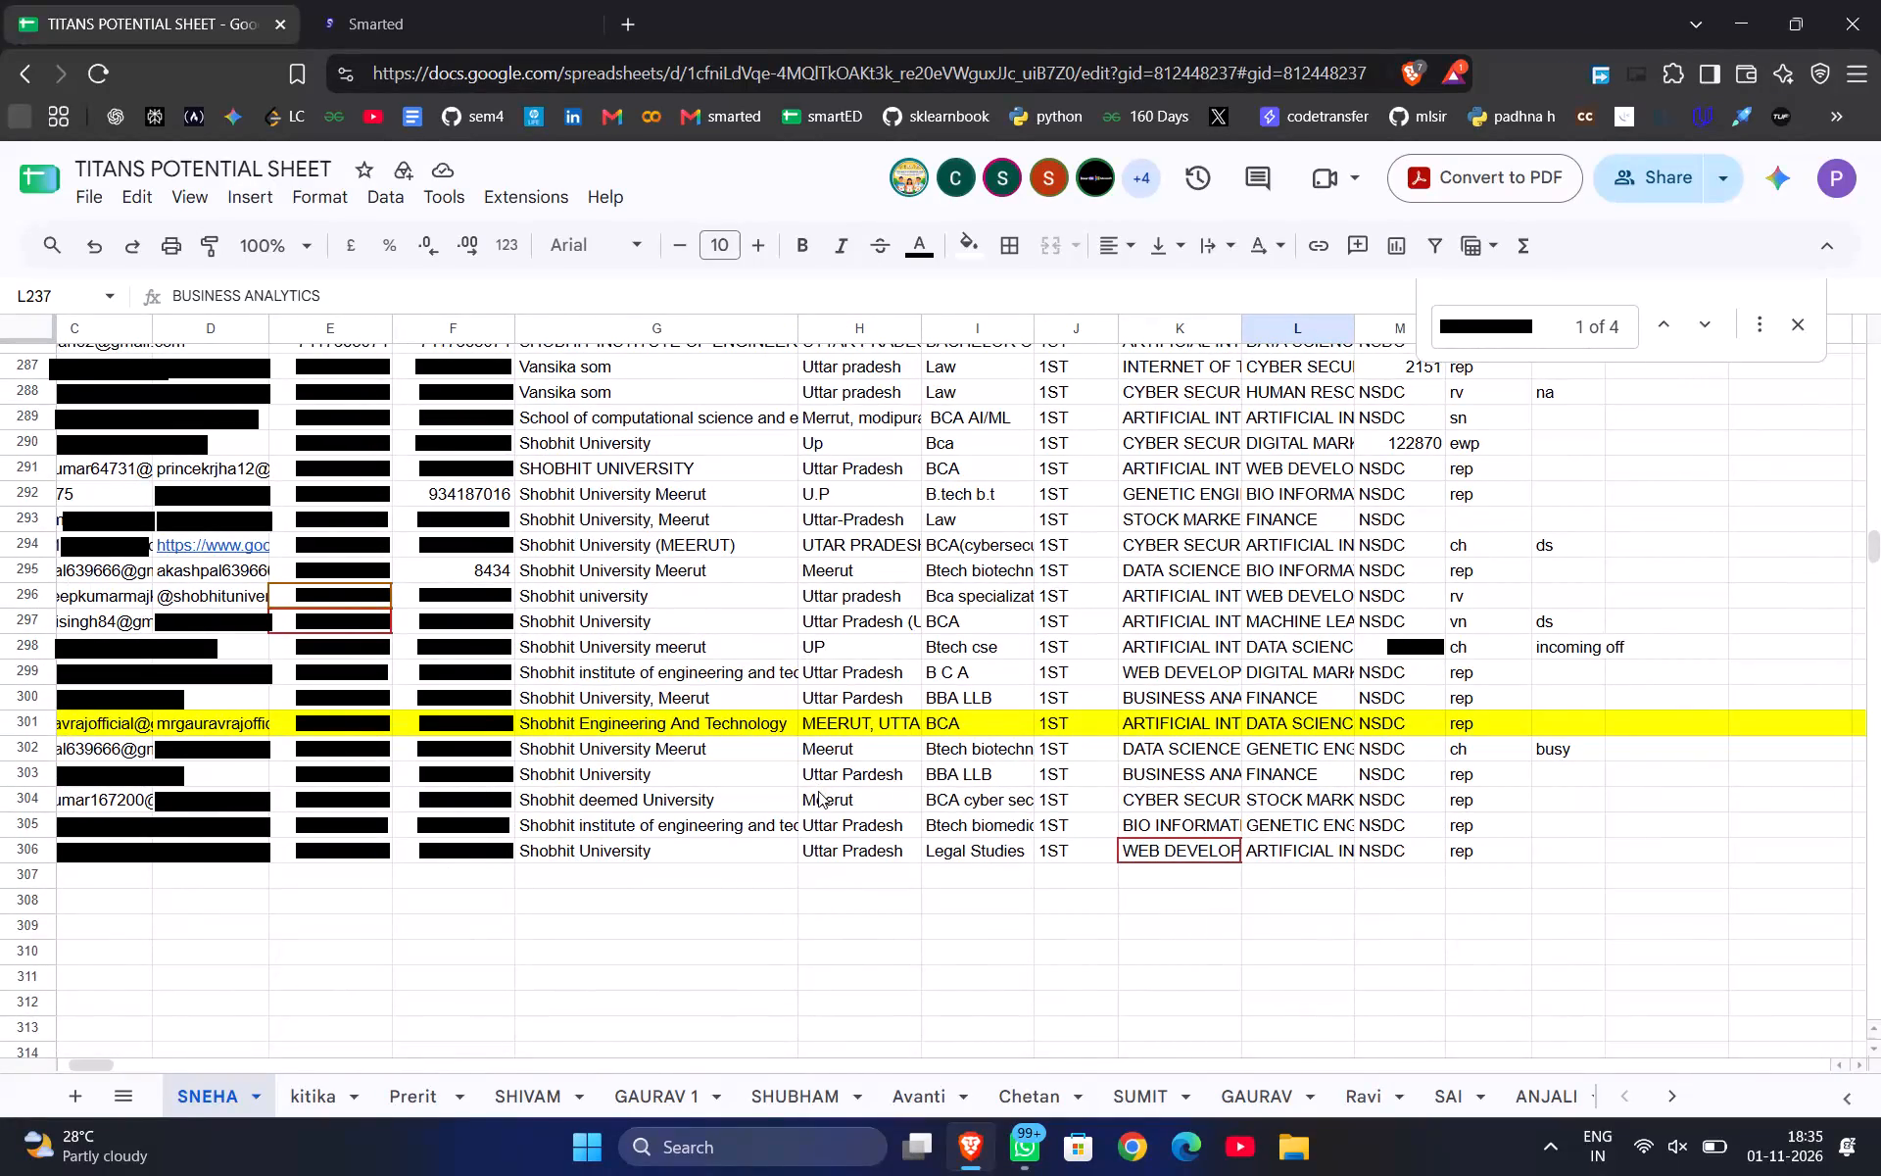
Search the SNEHA sheet for the contact number from column E of the unassigned lead in row 237.
scroll(818, 791, "up", 15)
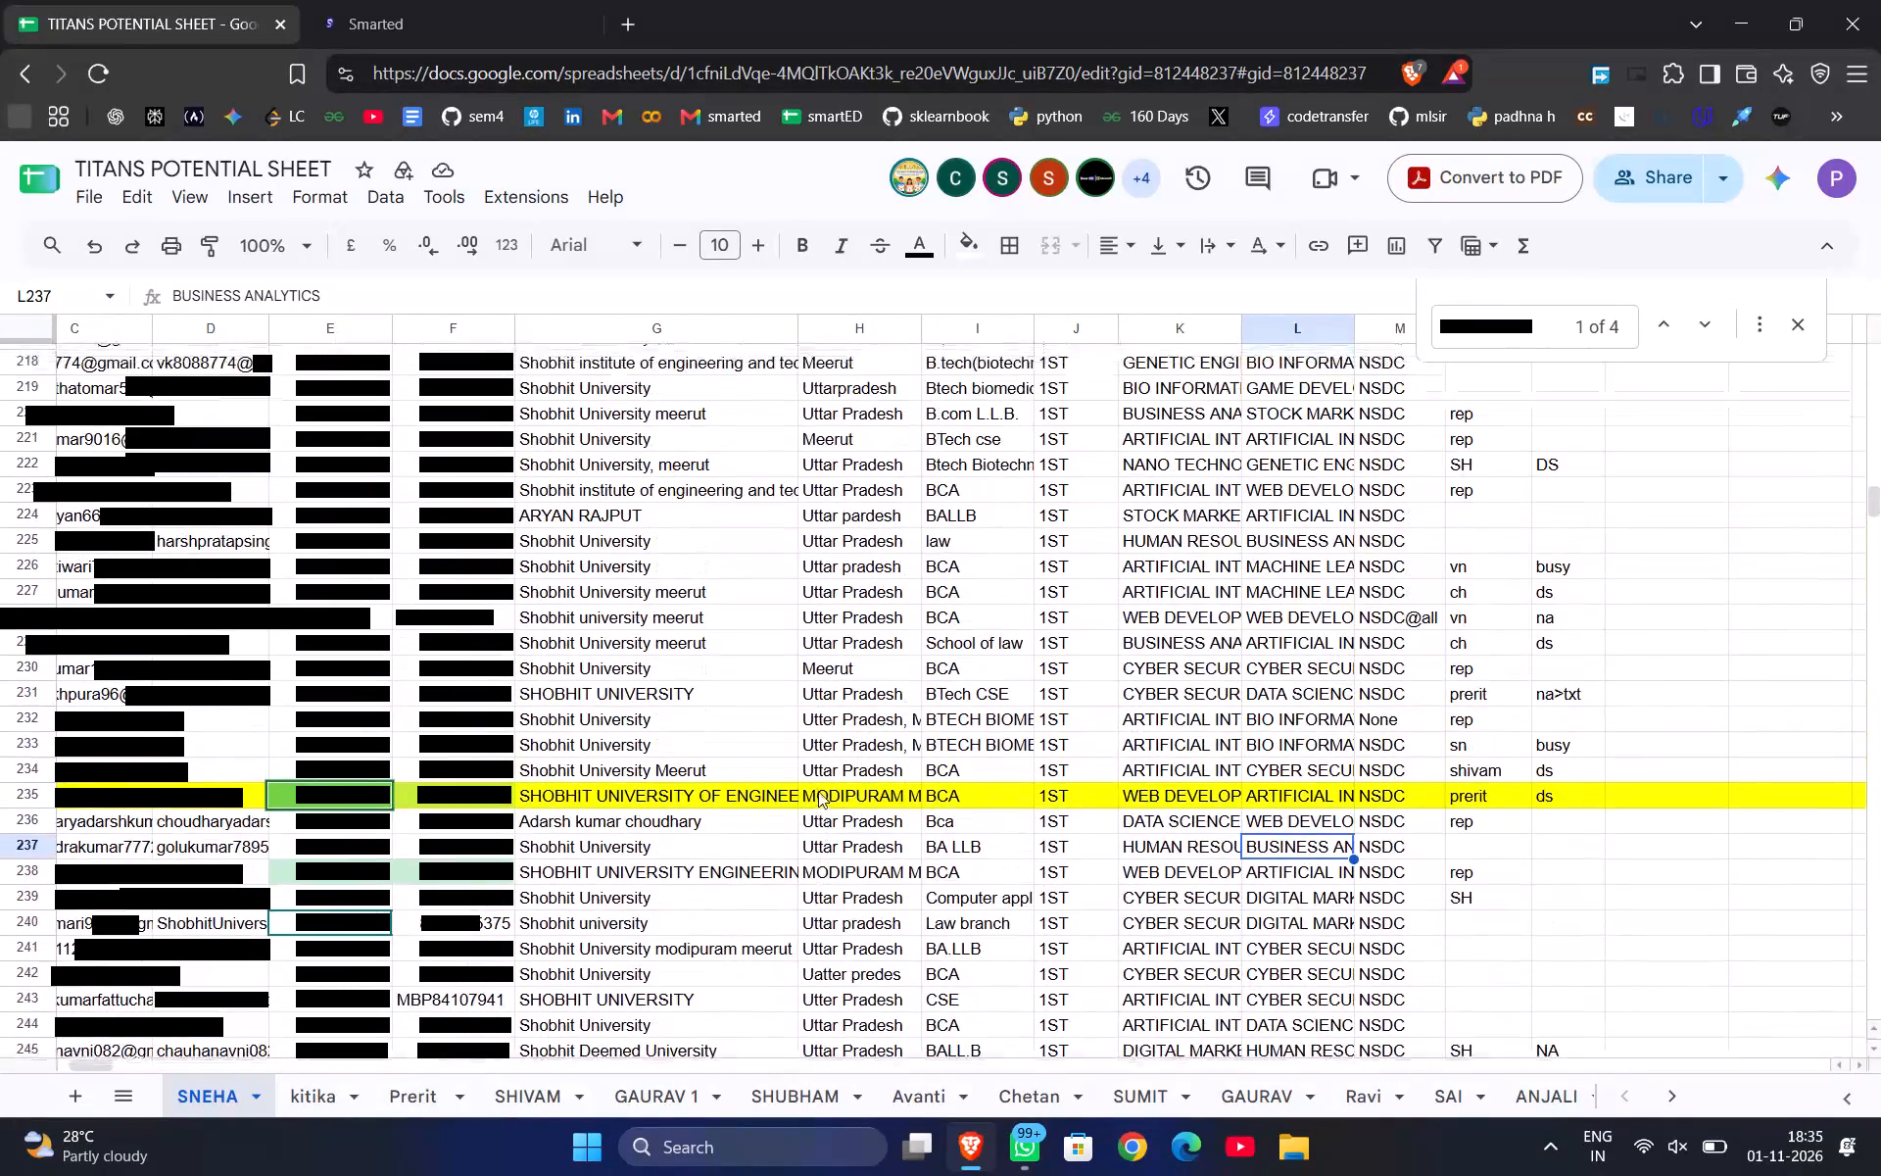
scroll(818, 791, "up", 1)
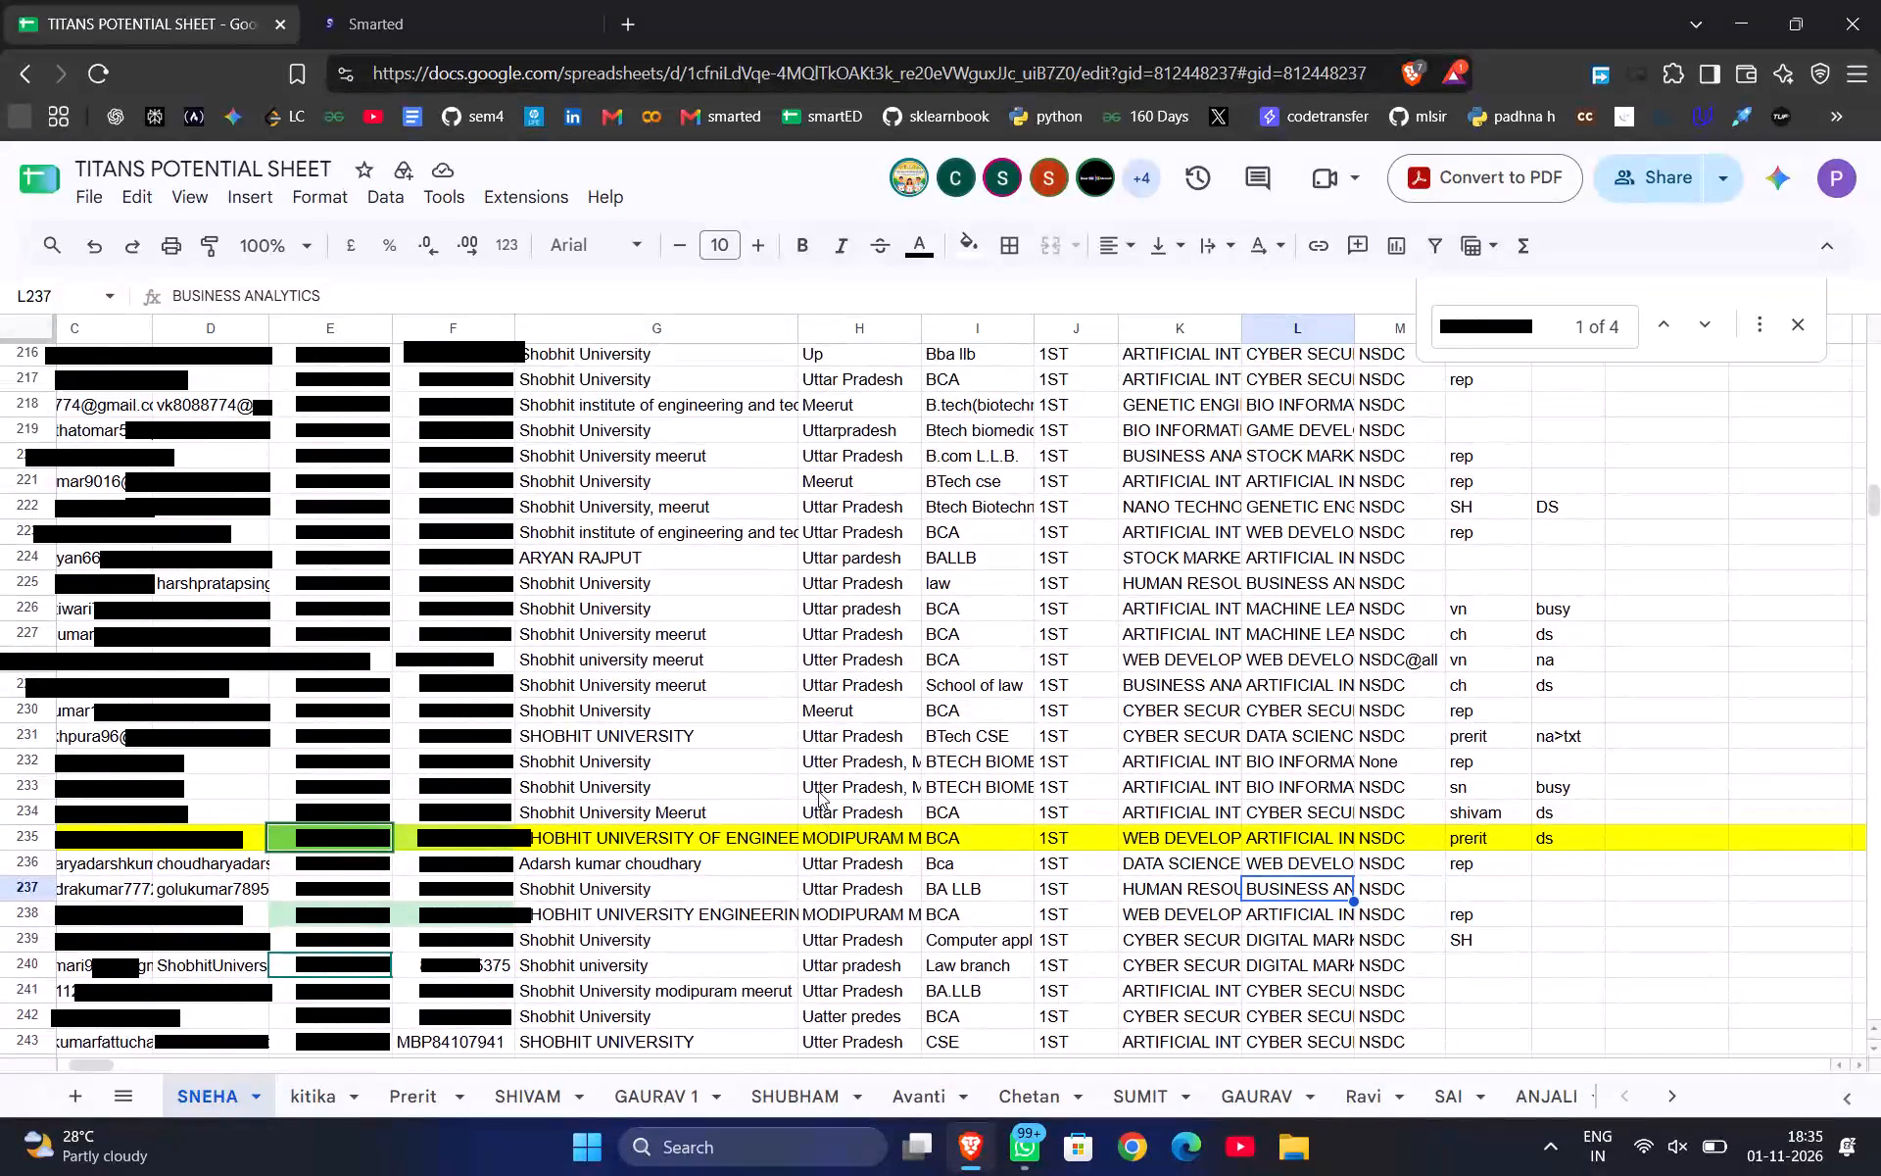
left_click(1467, 897)
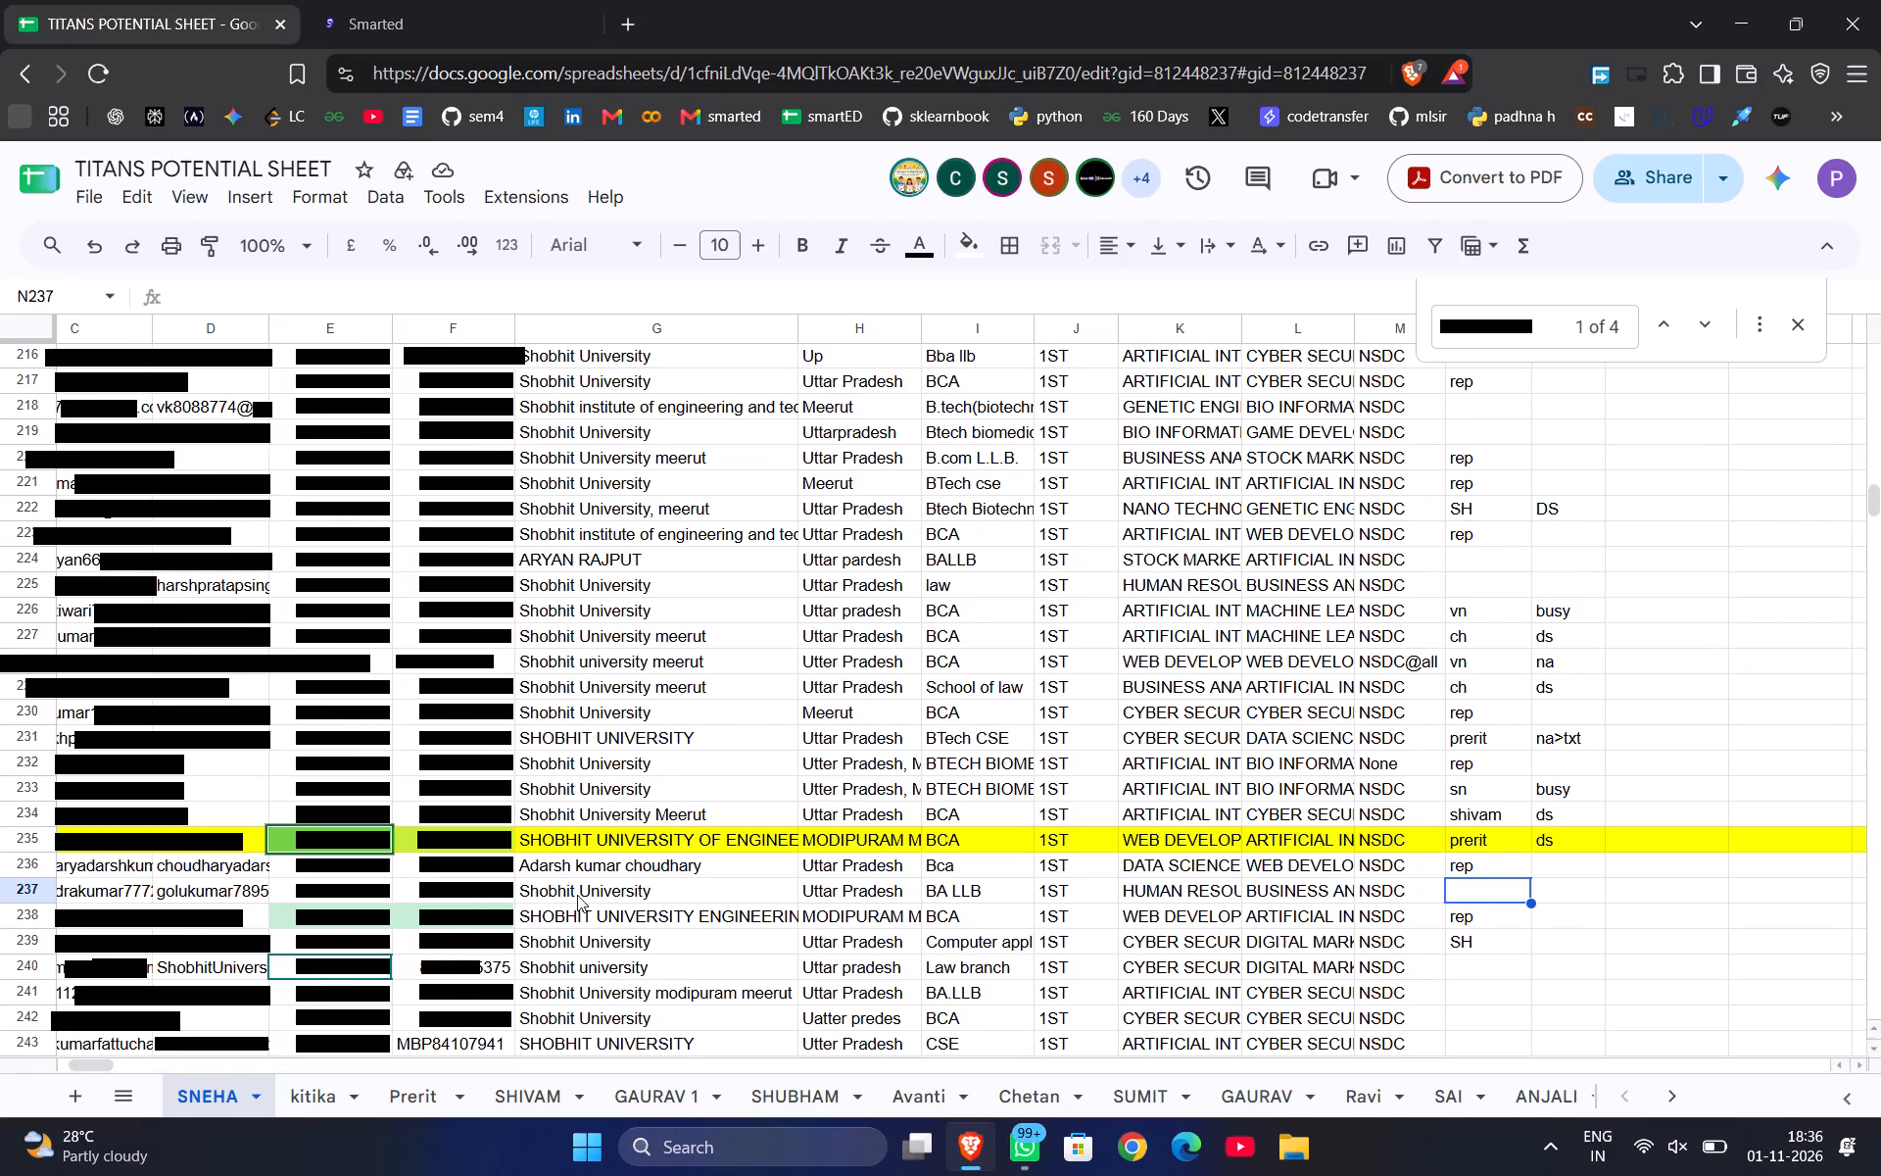
scroll(943, 884, "right", 1)
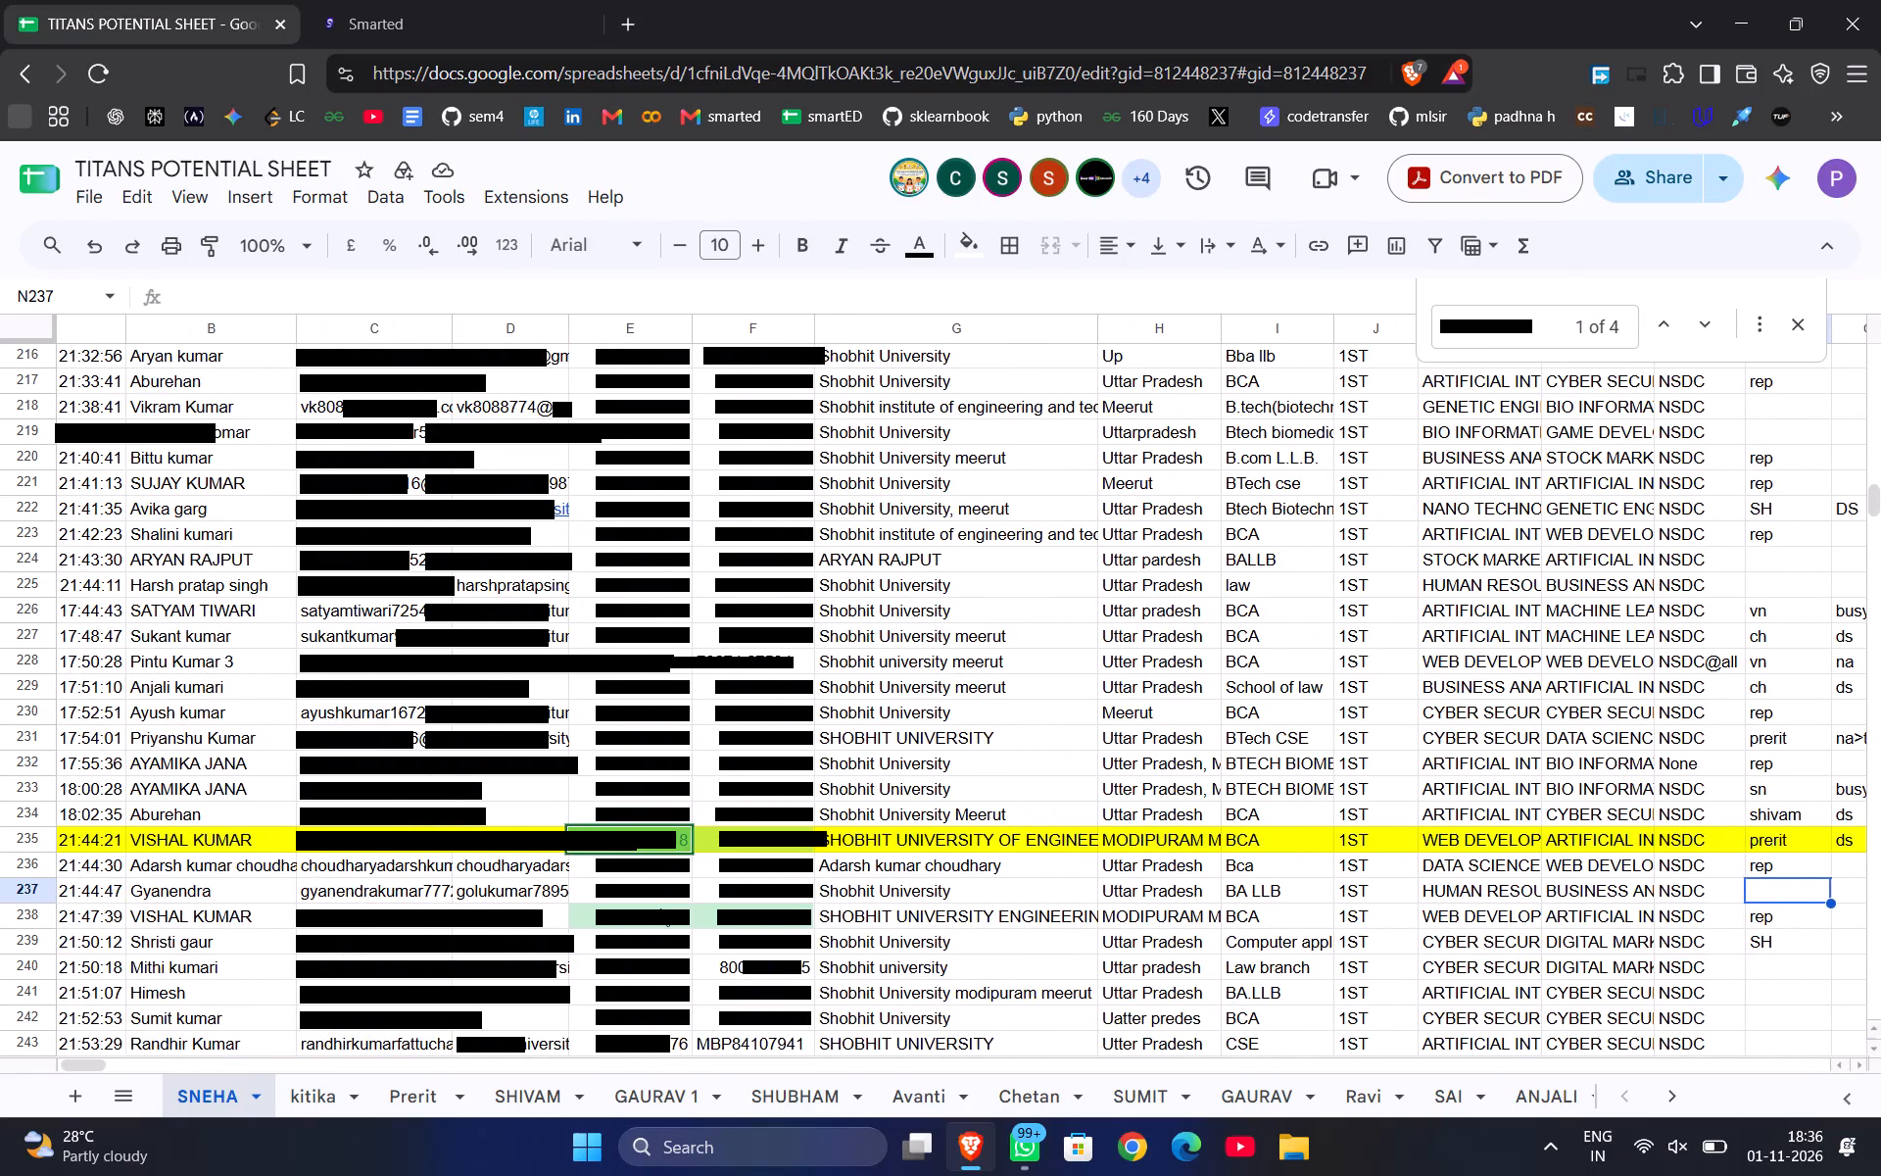
scroll(660, 908, "right", 2)
left_click(729, 892)
key("ctrl+c")
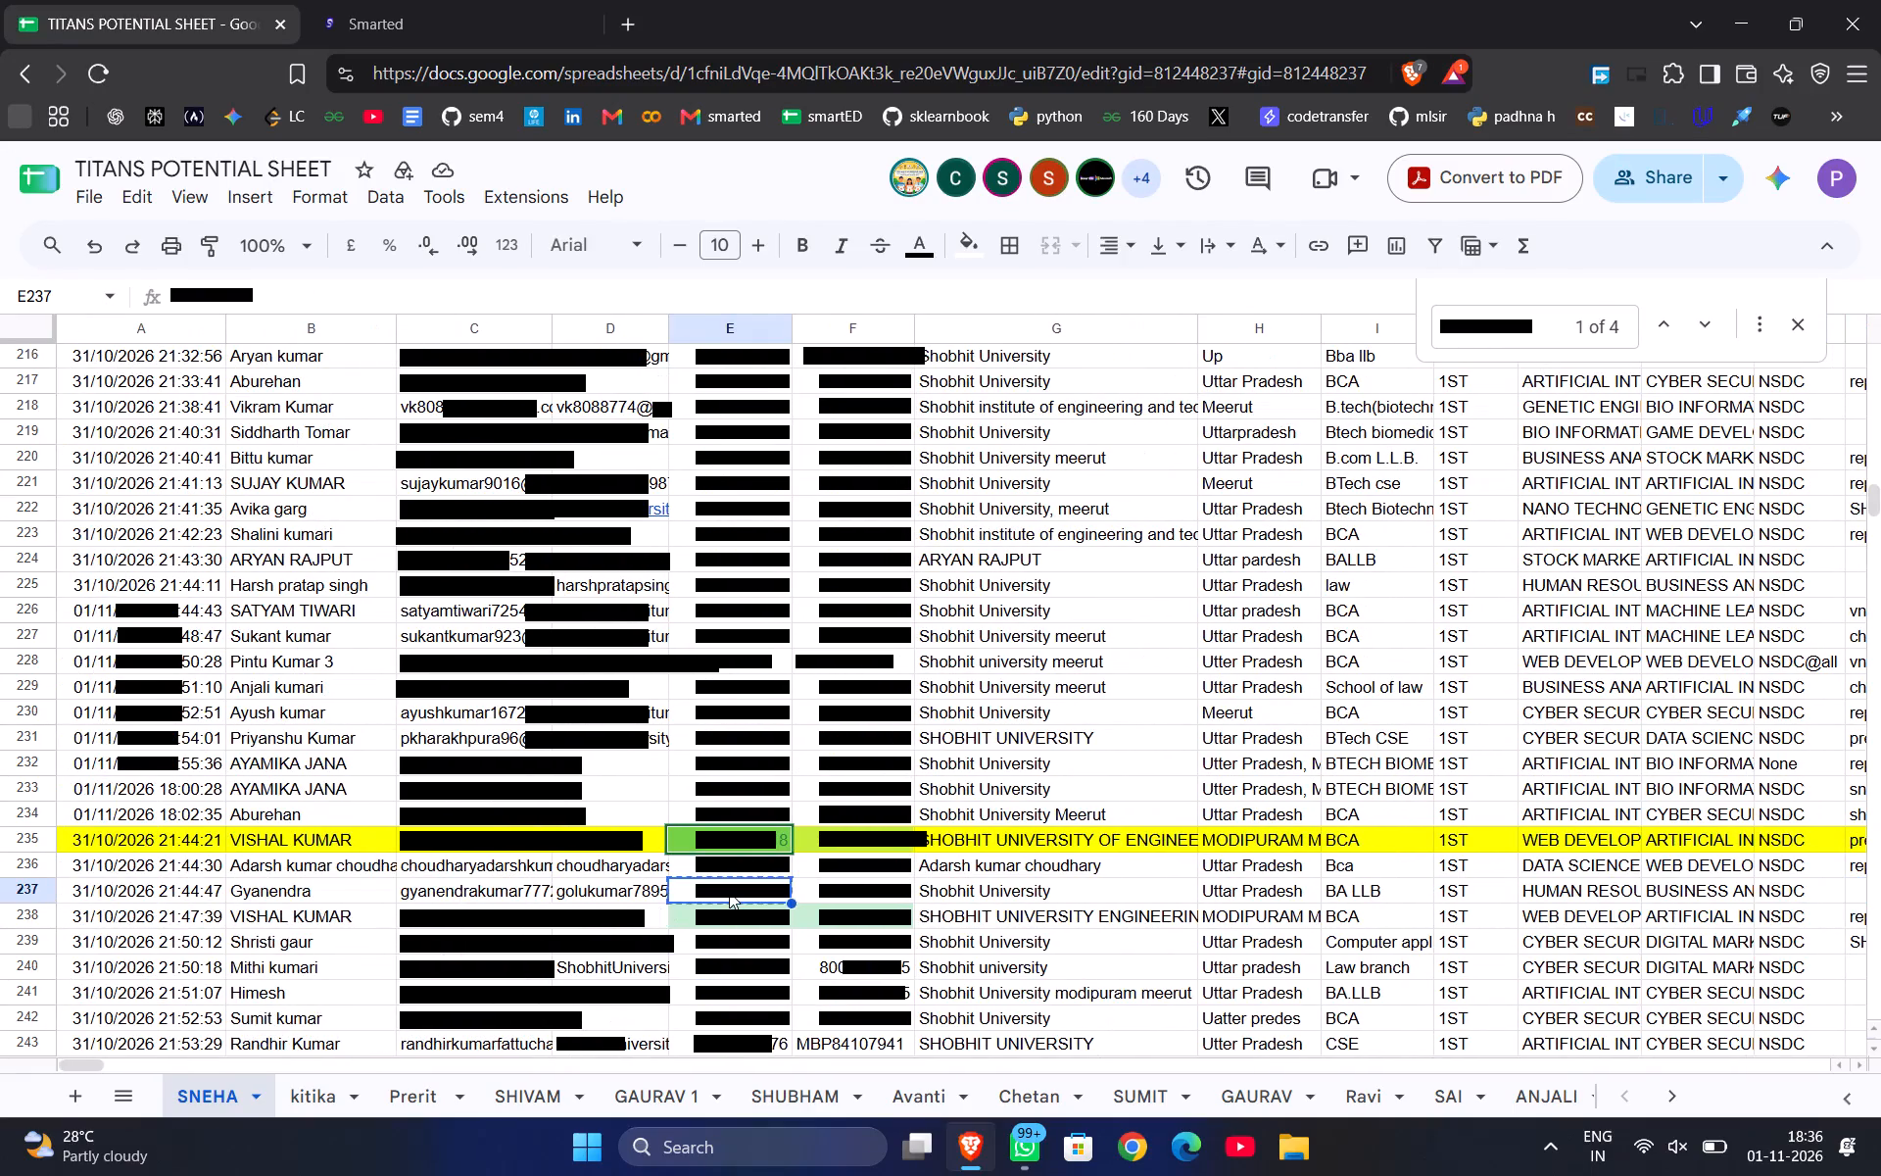
key("ctrl+f")
key("ctrl+v")
scroll(729, 892, "left", 3)
scroll(729, 892, "right", 1)
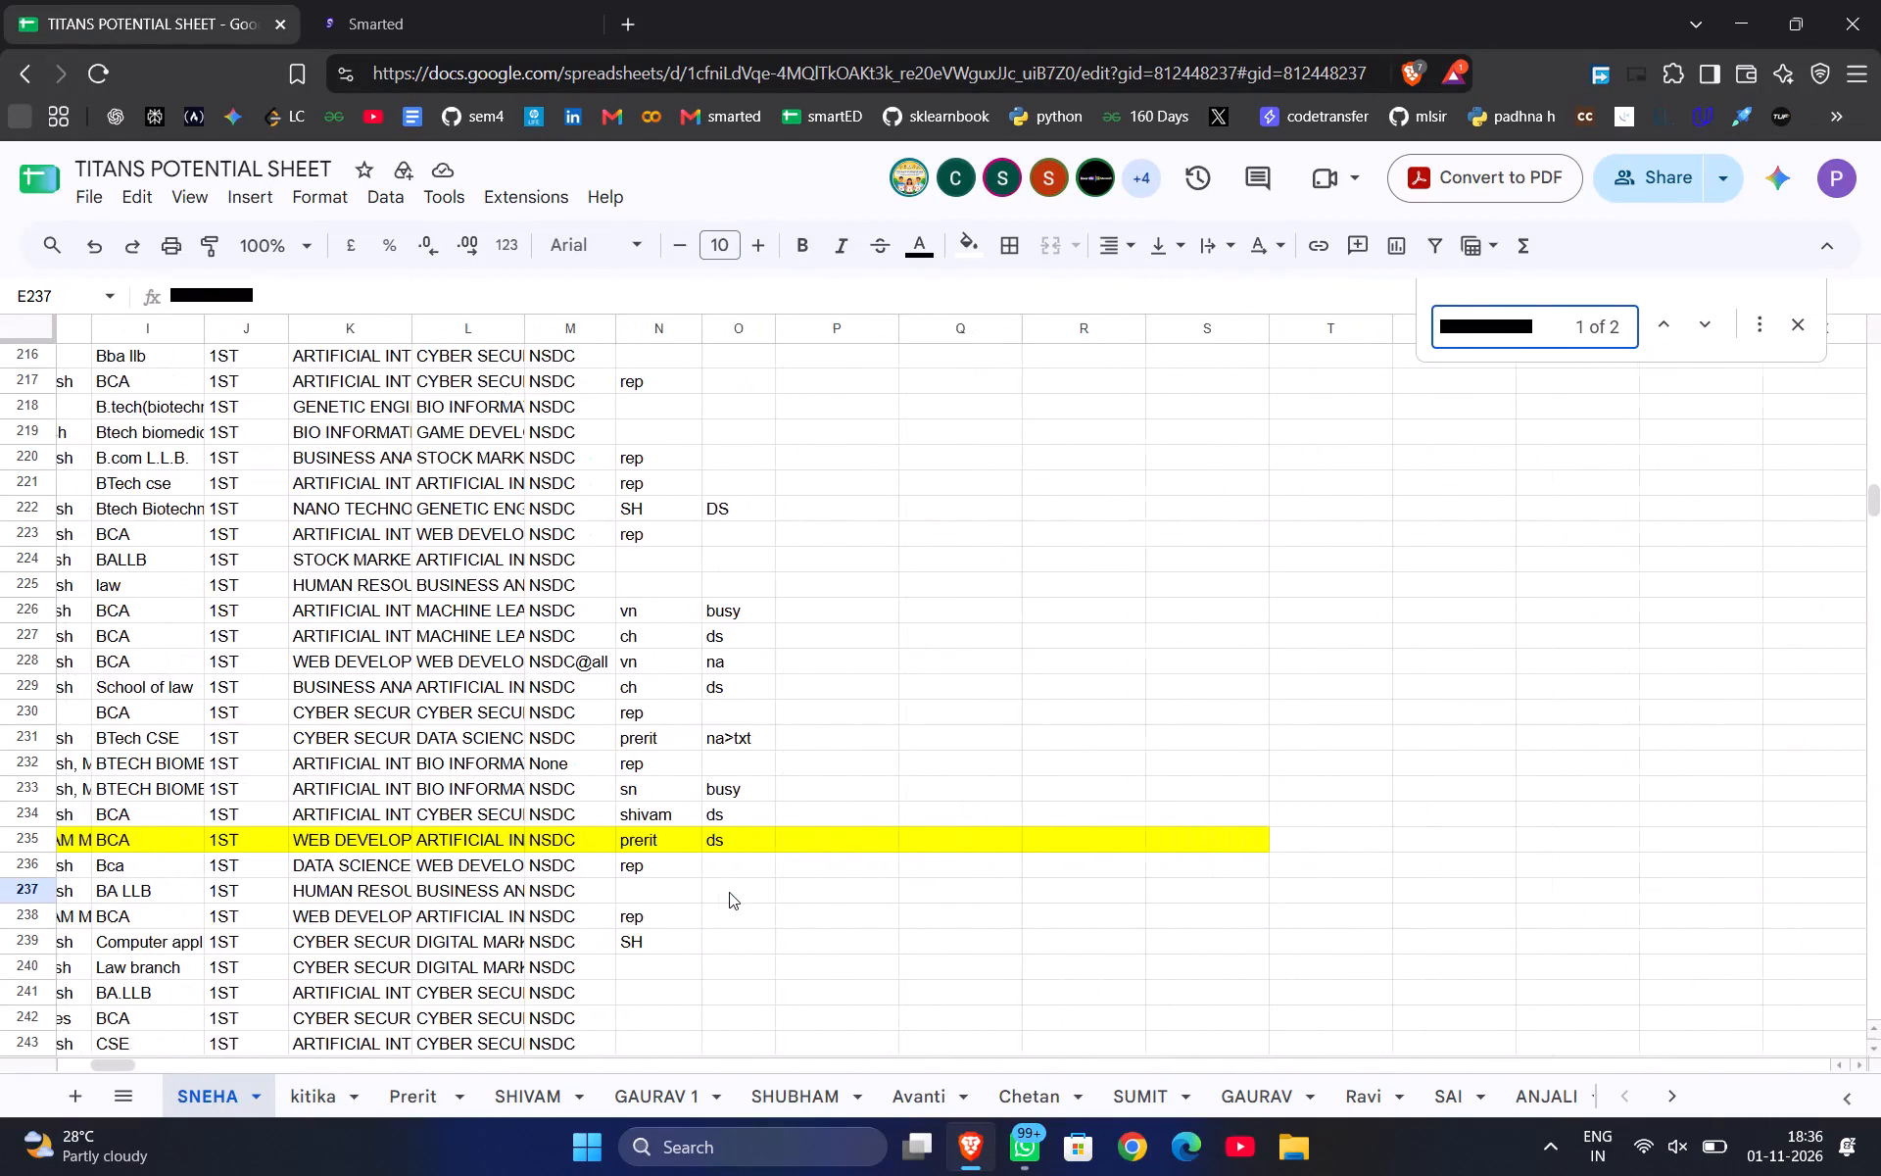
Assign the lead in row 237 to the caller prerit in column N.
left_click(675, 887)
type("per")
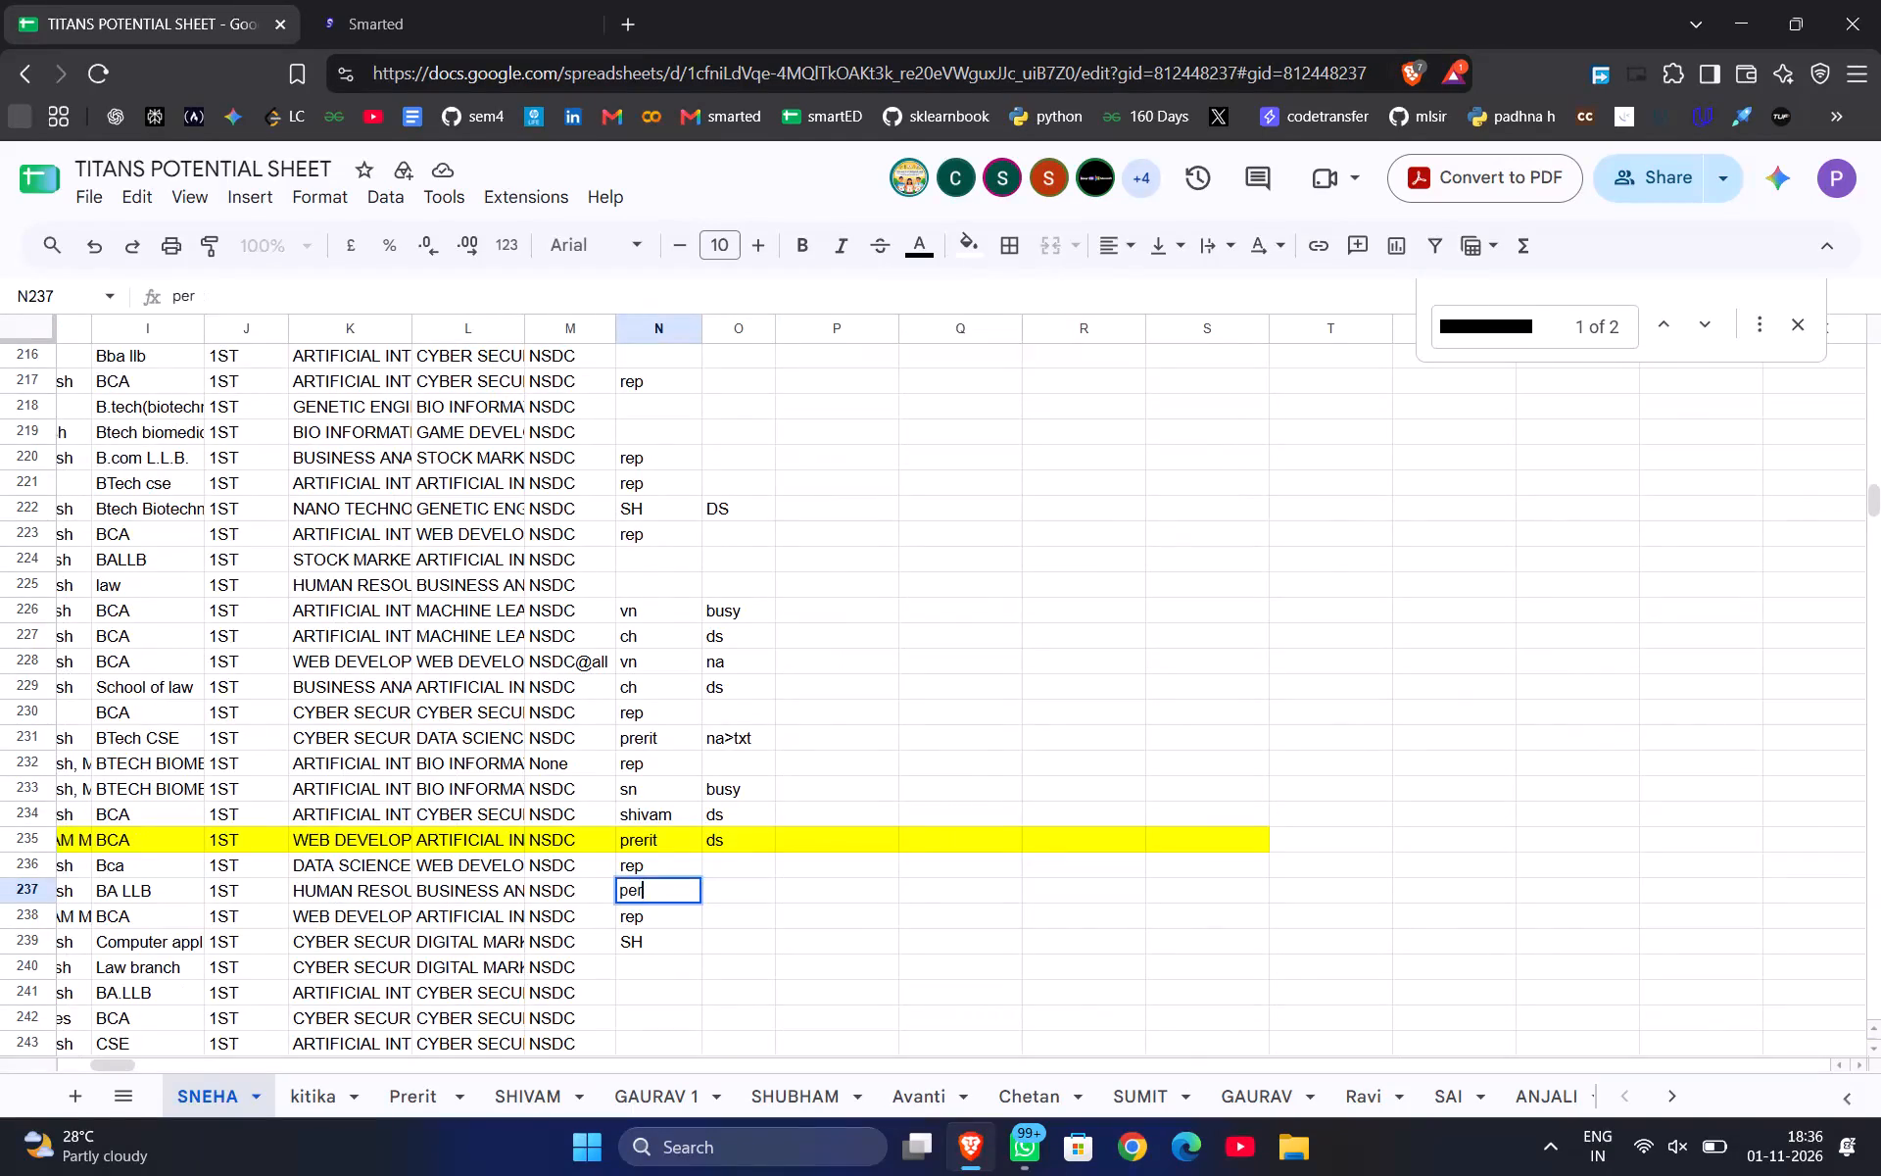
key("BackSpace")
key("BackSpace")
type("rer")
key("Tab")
Copy the contact number in column E for the lead in row 237.
scroll(675, 887, "right", 4)
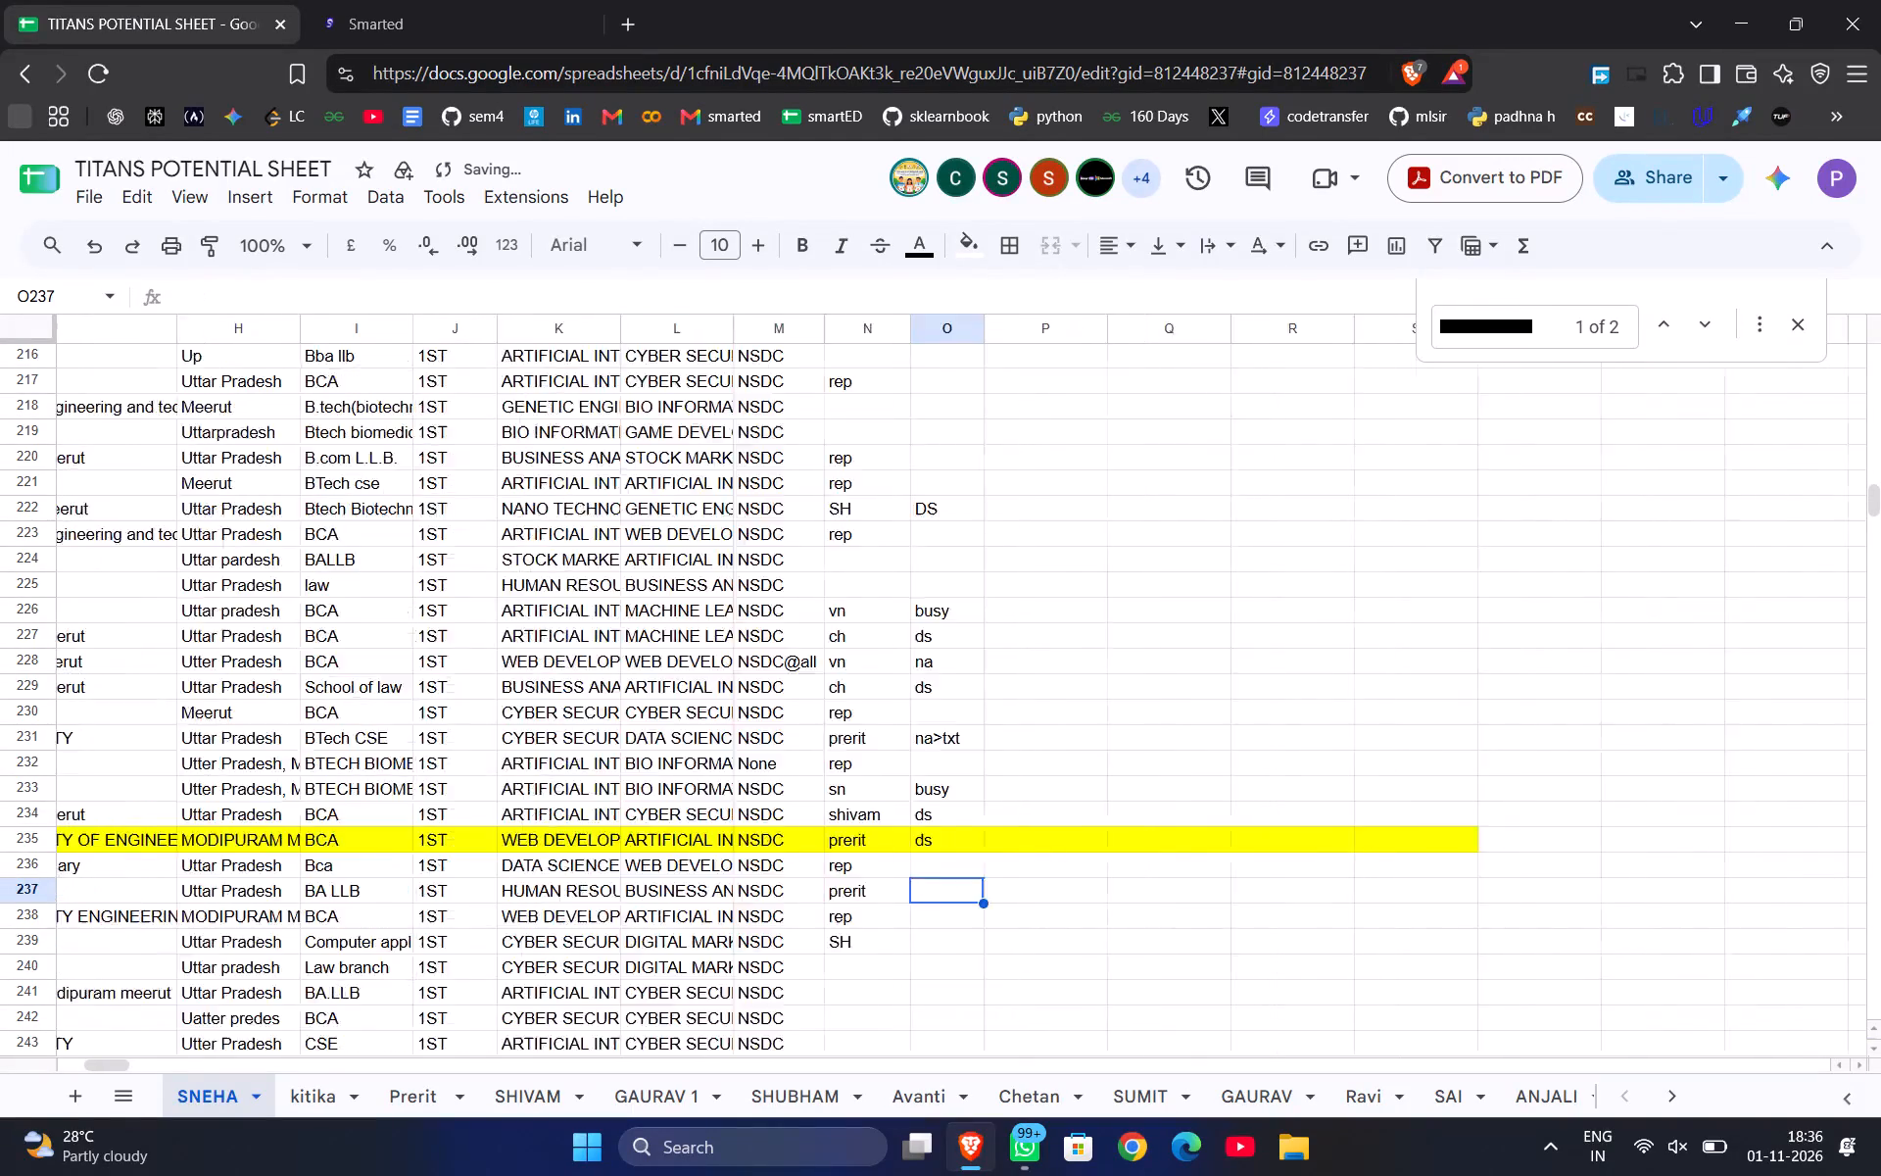
scroll(675, 887, "right", 5)
left_click(750, 878)
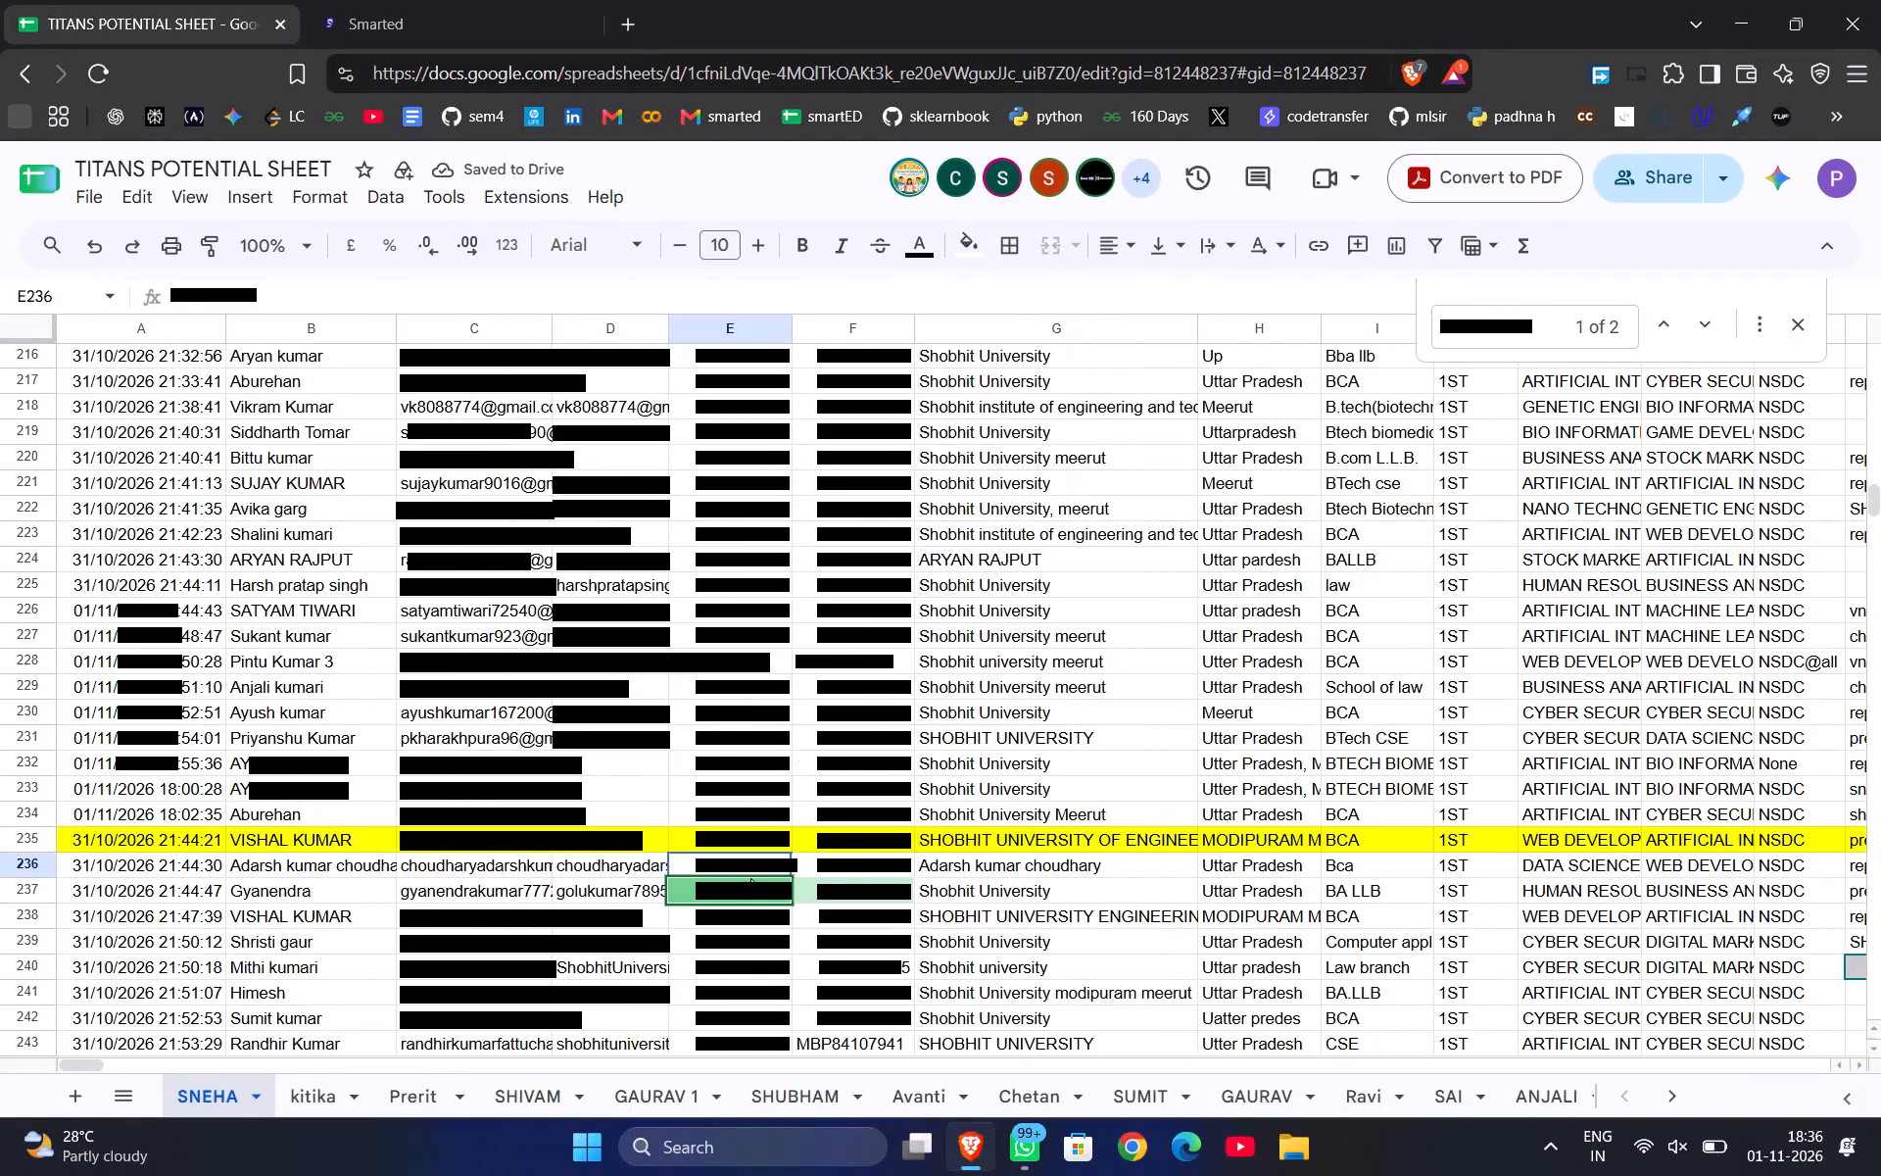
left_click_drag(750, 878, 745, 887)
triple_click(745, 887)
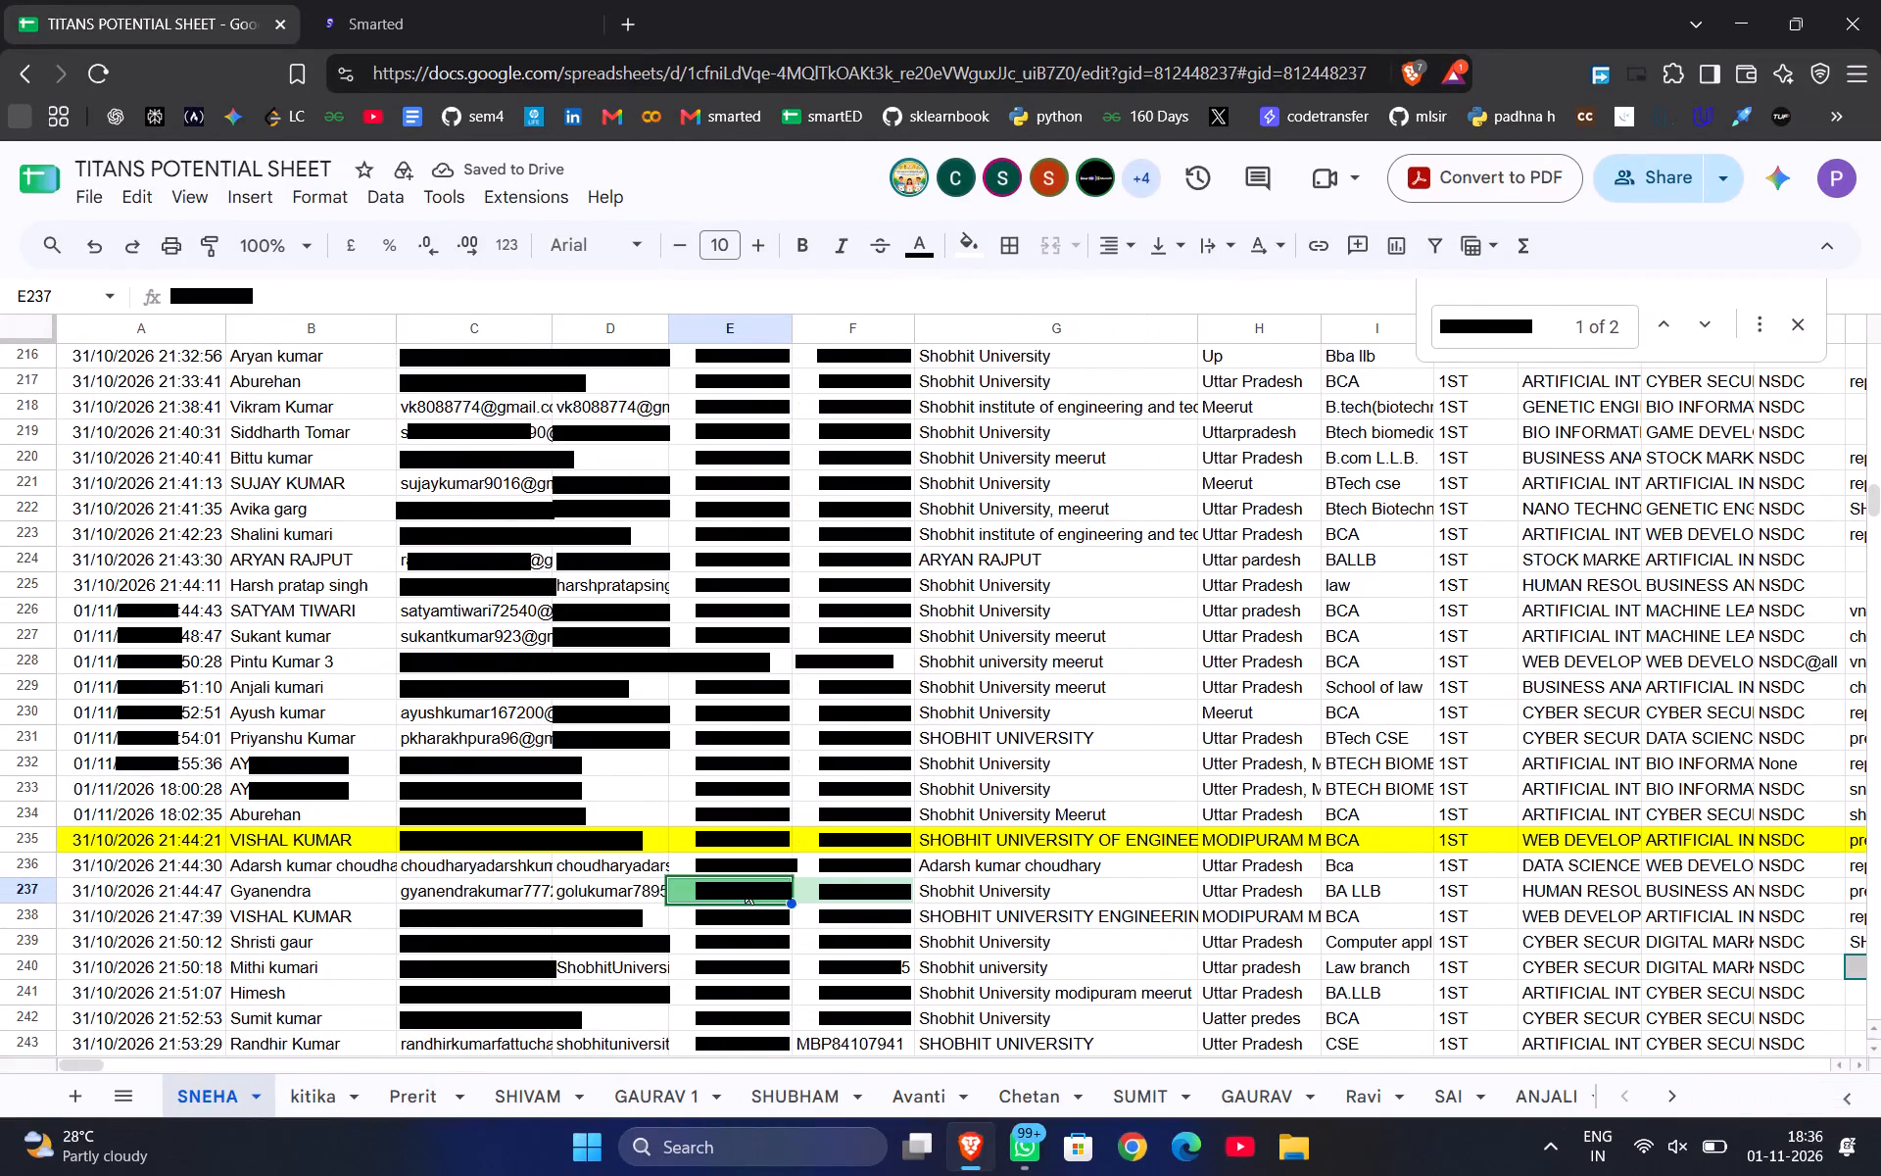
left_click(745, 887)
key("ctrl+c")
key("ctrl+c")
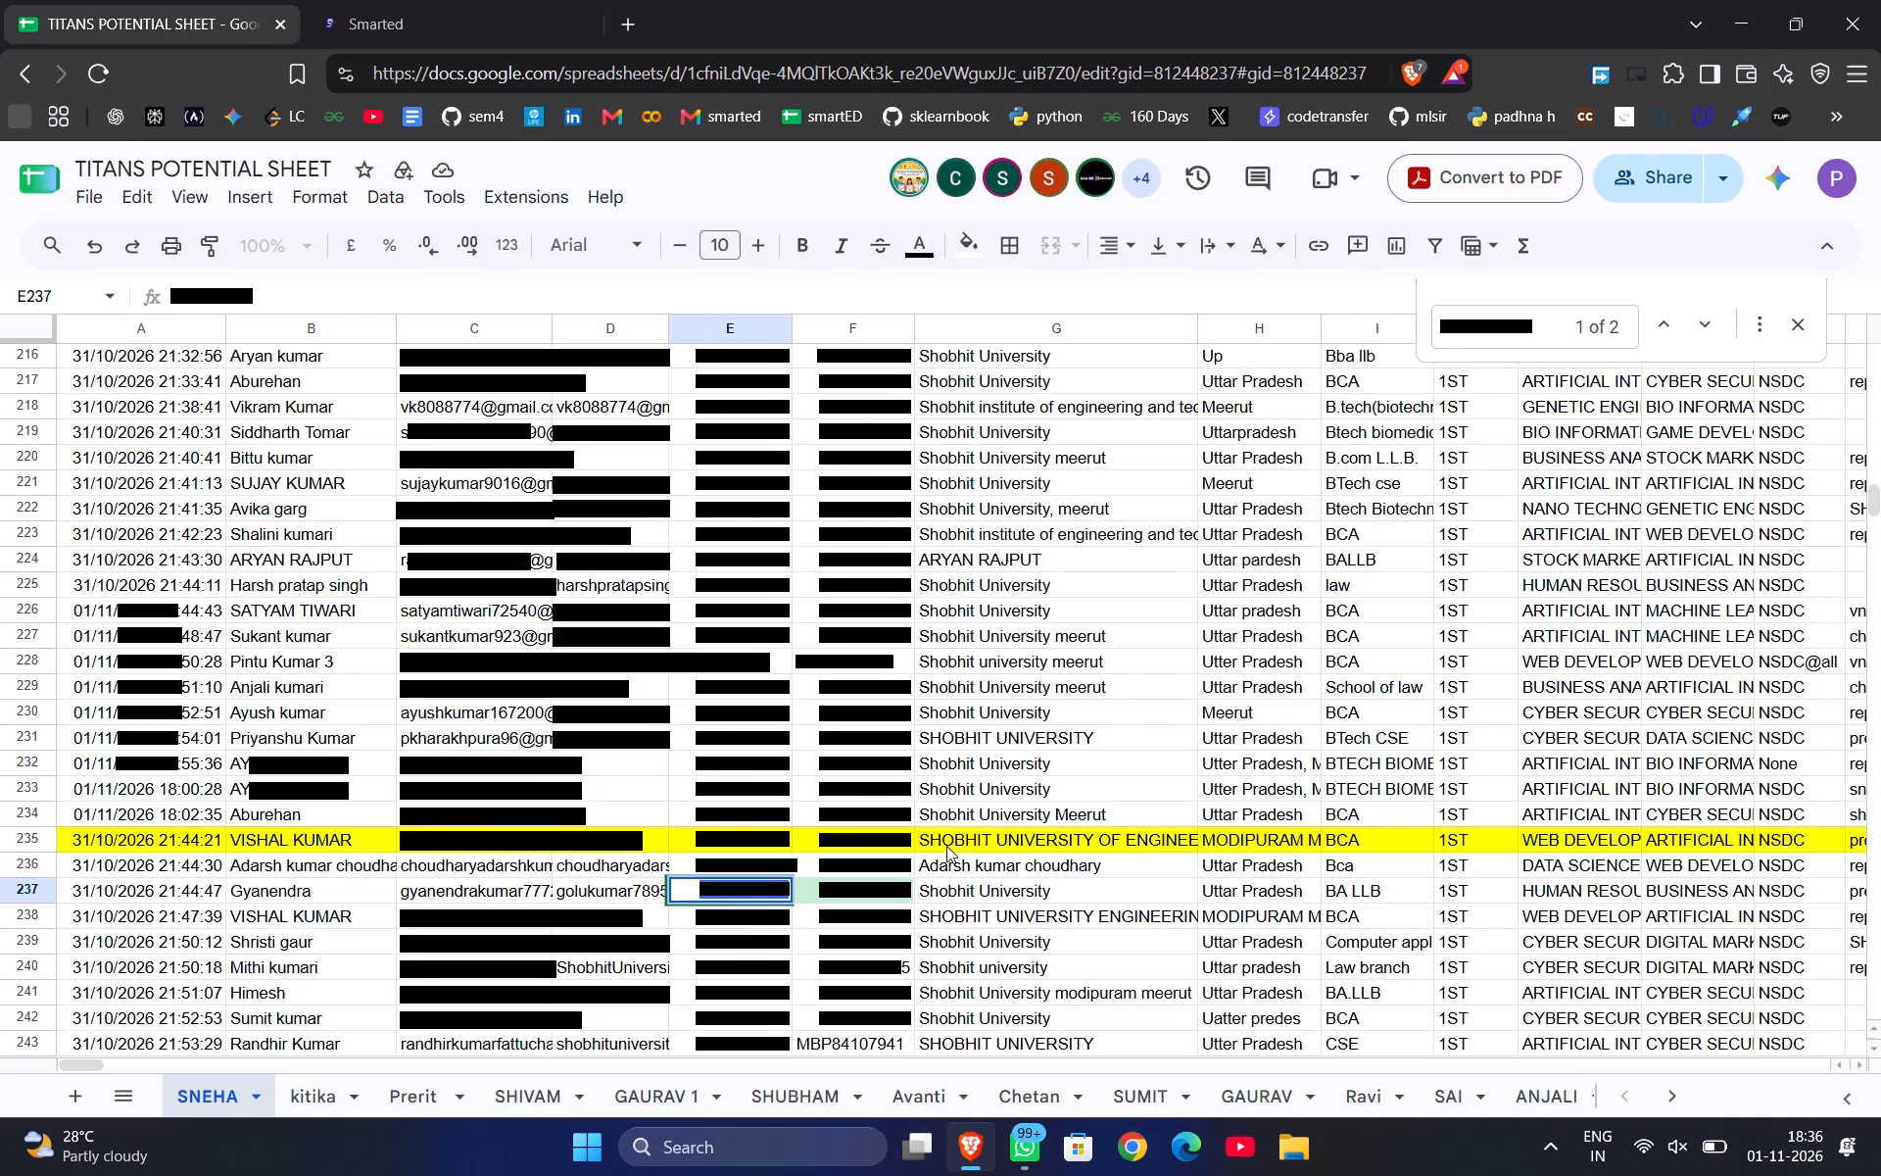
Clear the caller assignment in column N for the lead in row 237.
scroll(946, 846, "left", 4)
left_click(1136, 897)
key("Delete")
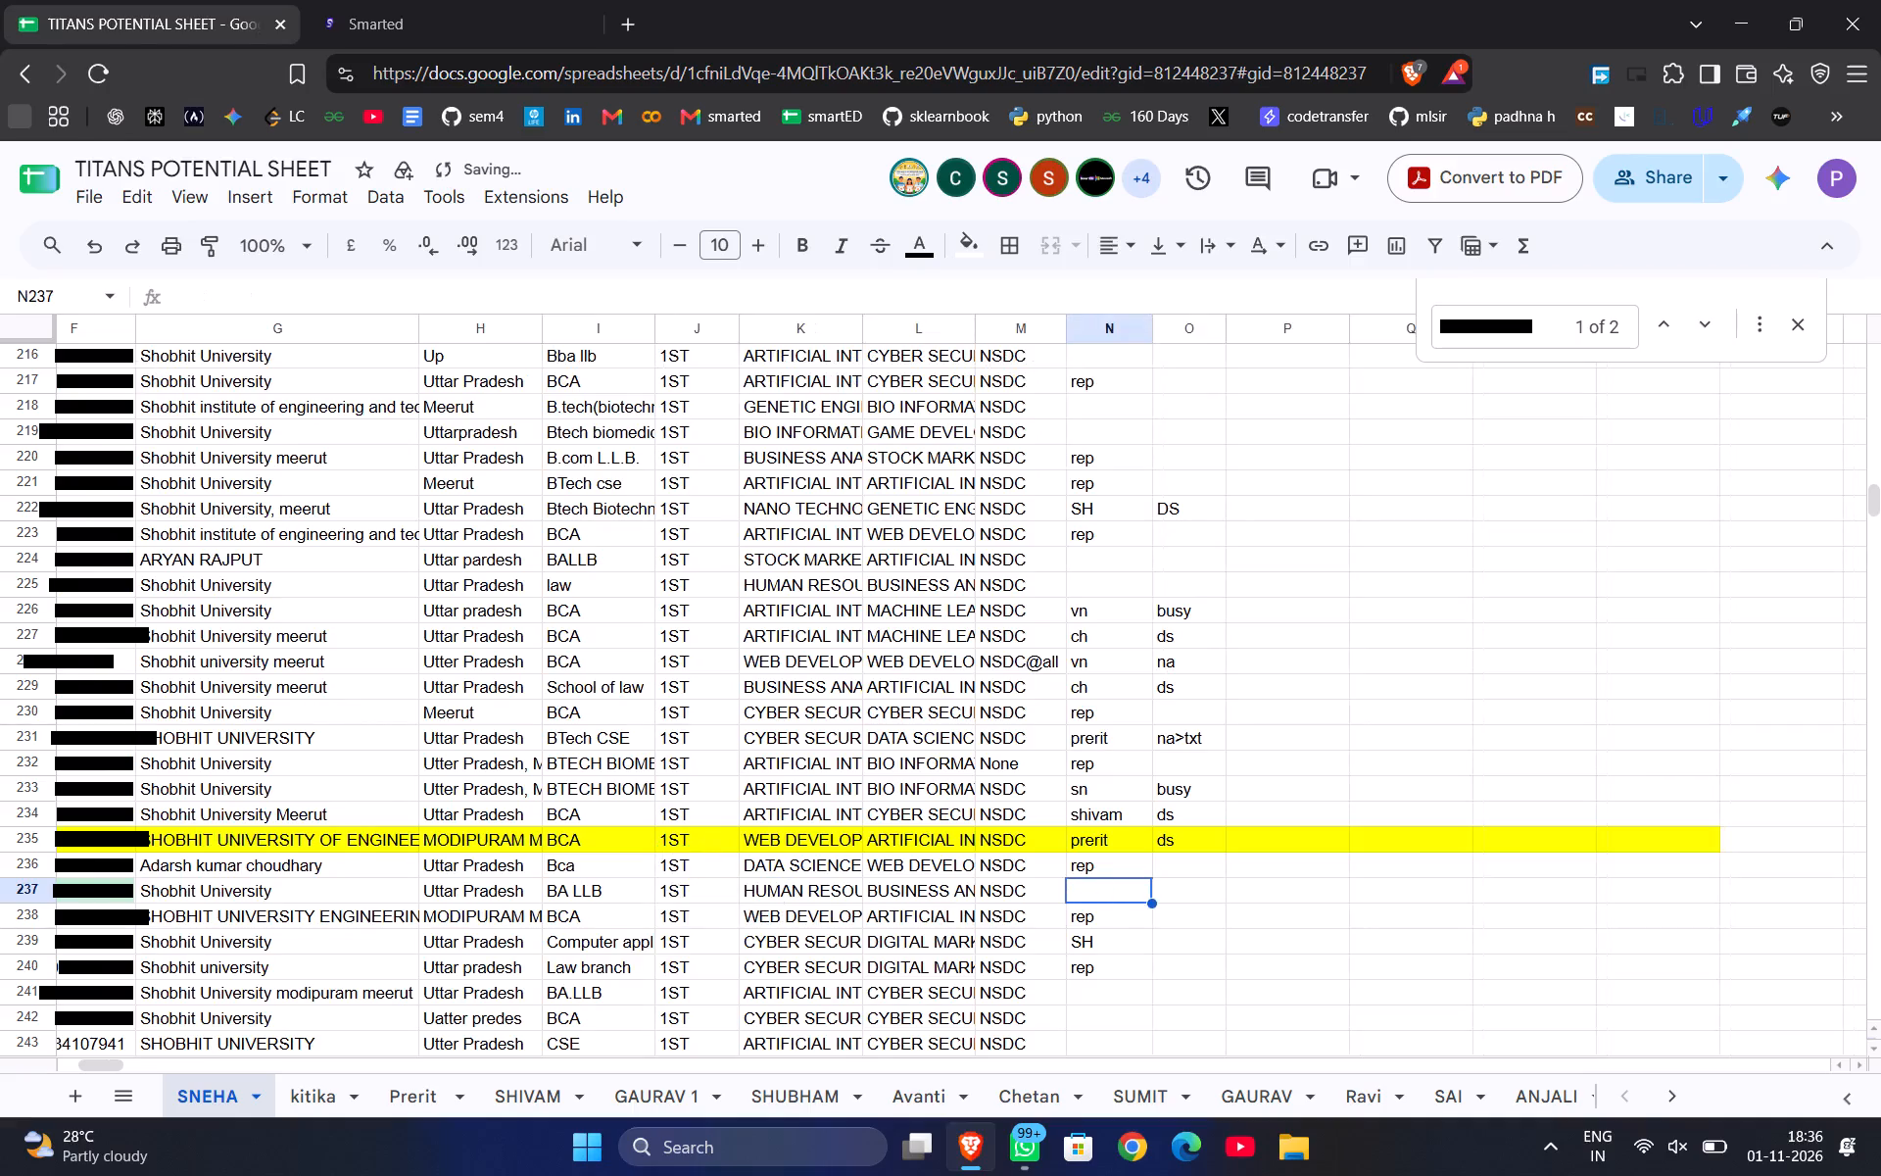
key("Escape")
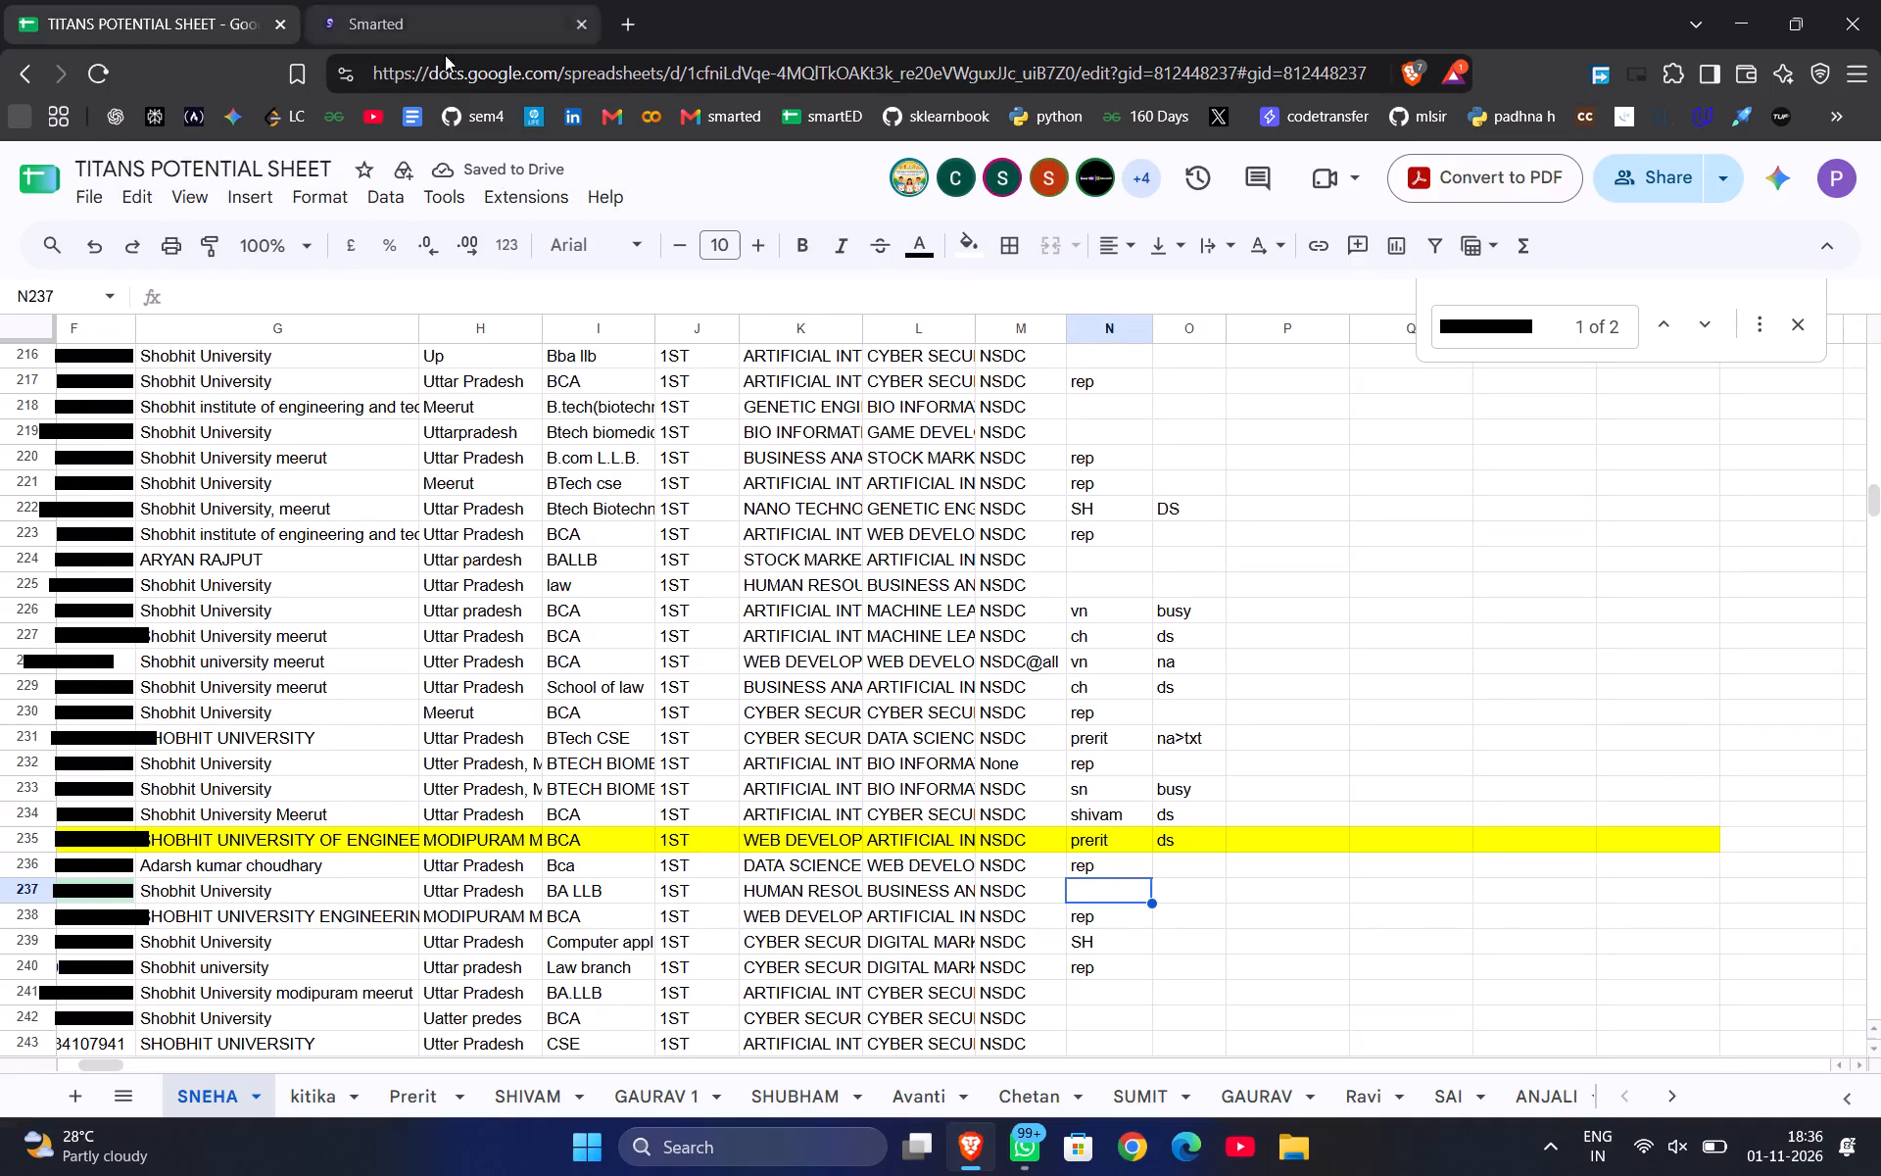
Leave the TITANS POTENTIAL SHEET and open the Google Sheets home page.
left_click(830, 129)
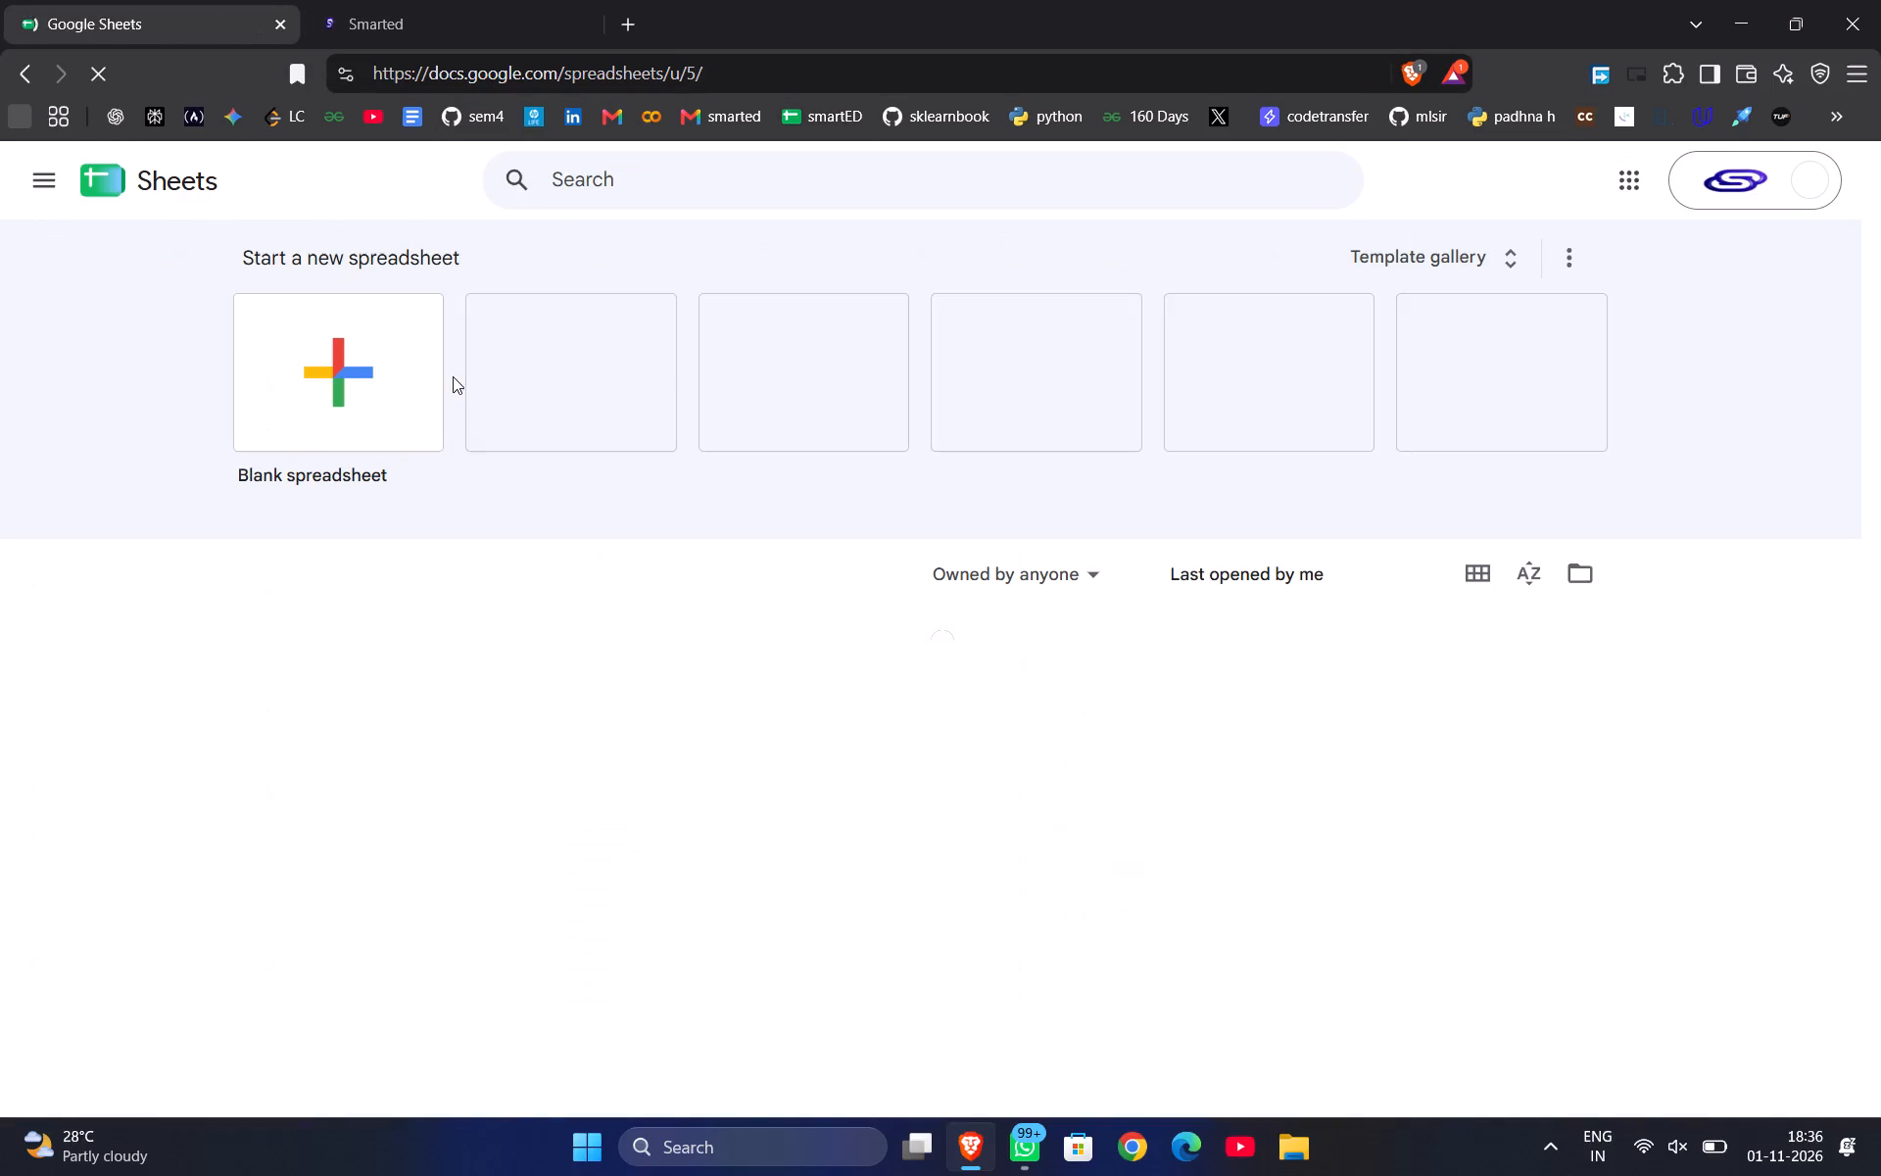
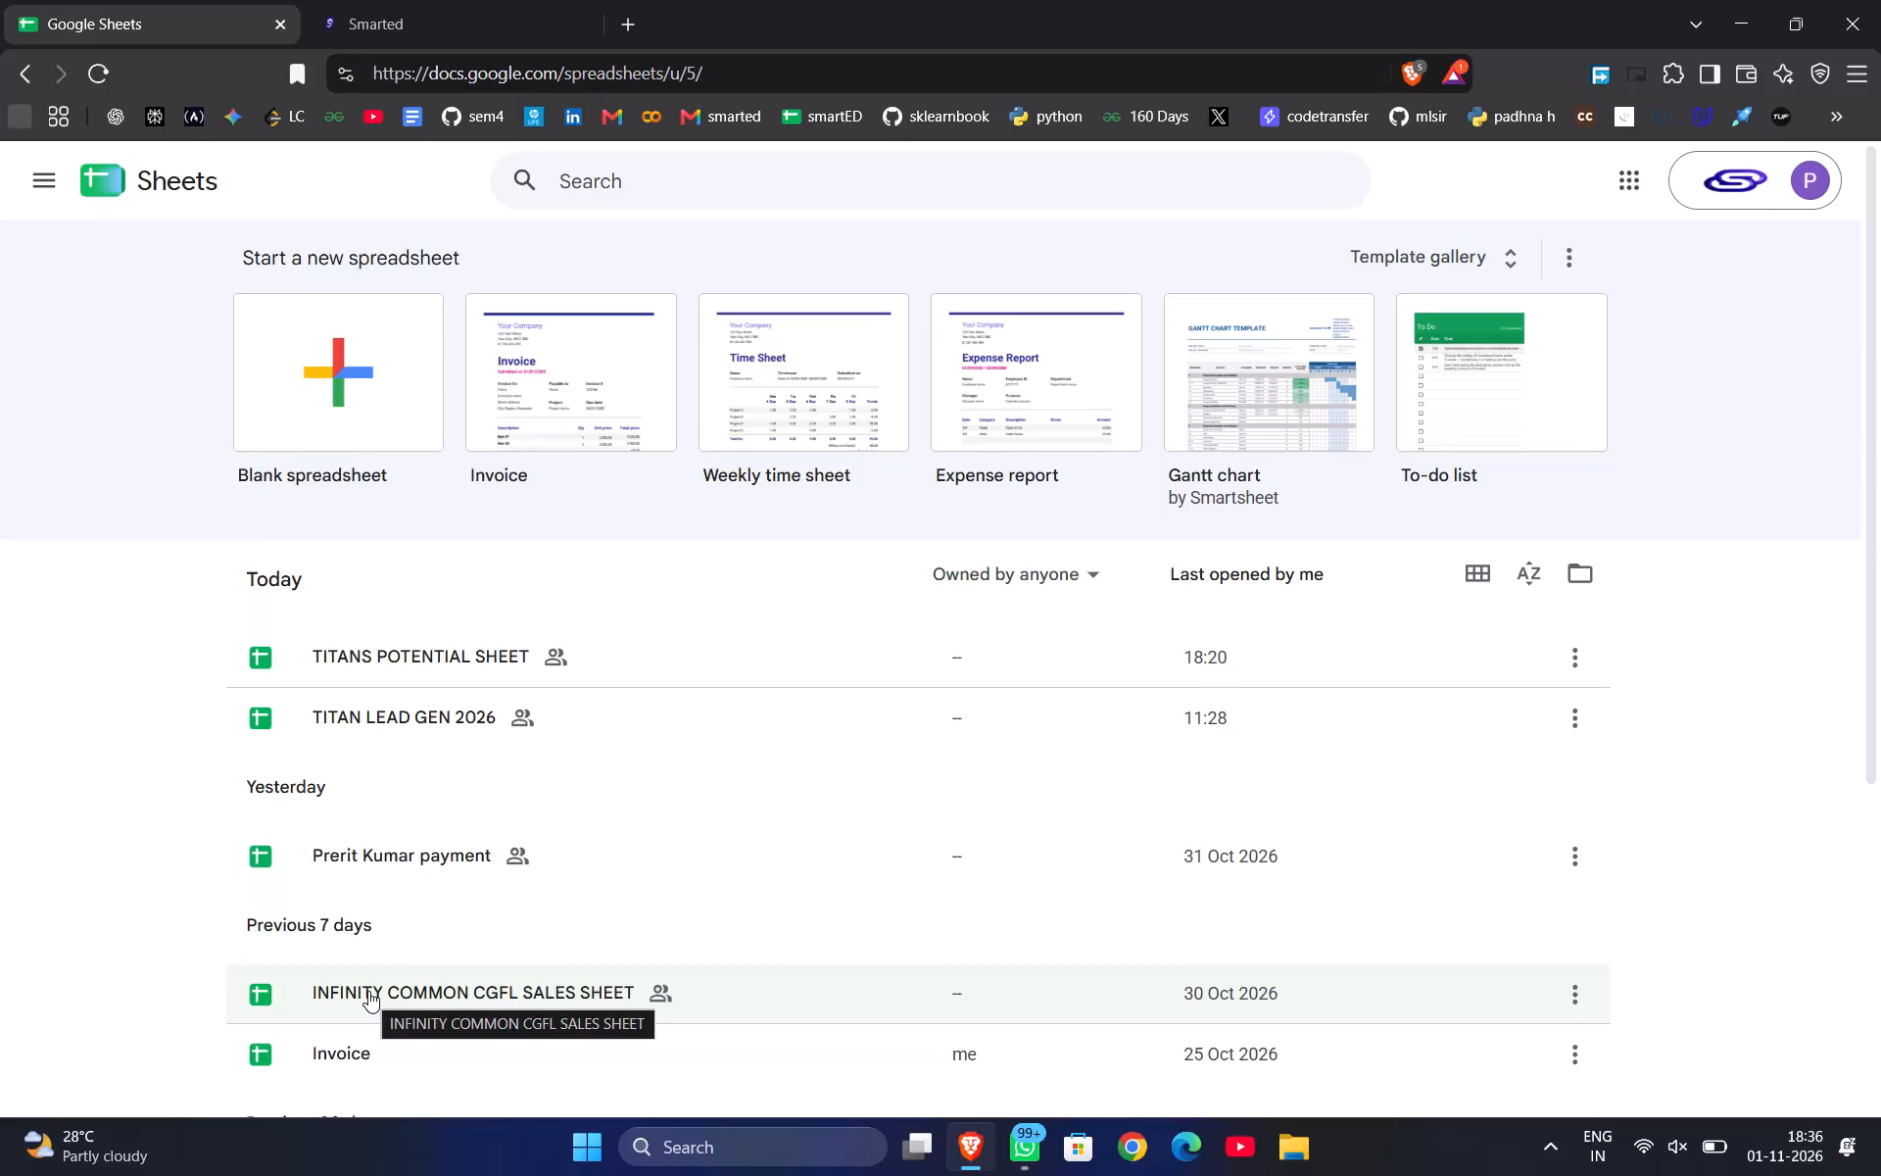
Reopen the TITANS POTENTIAL SHEET from today's recently opened spreadsheets.
left_click(470, 635)
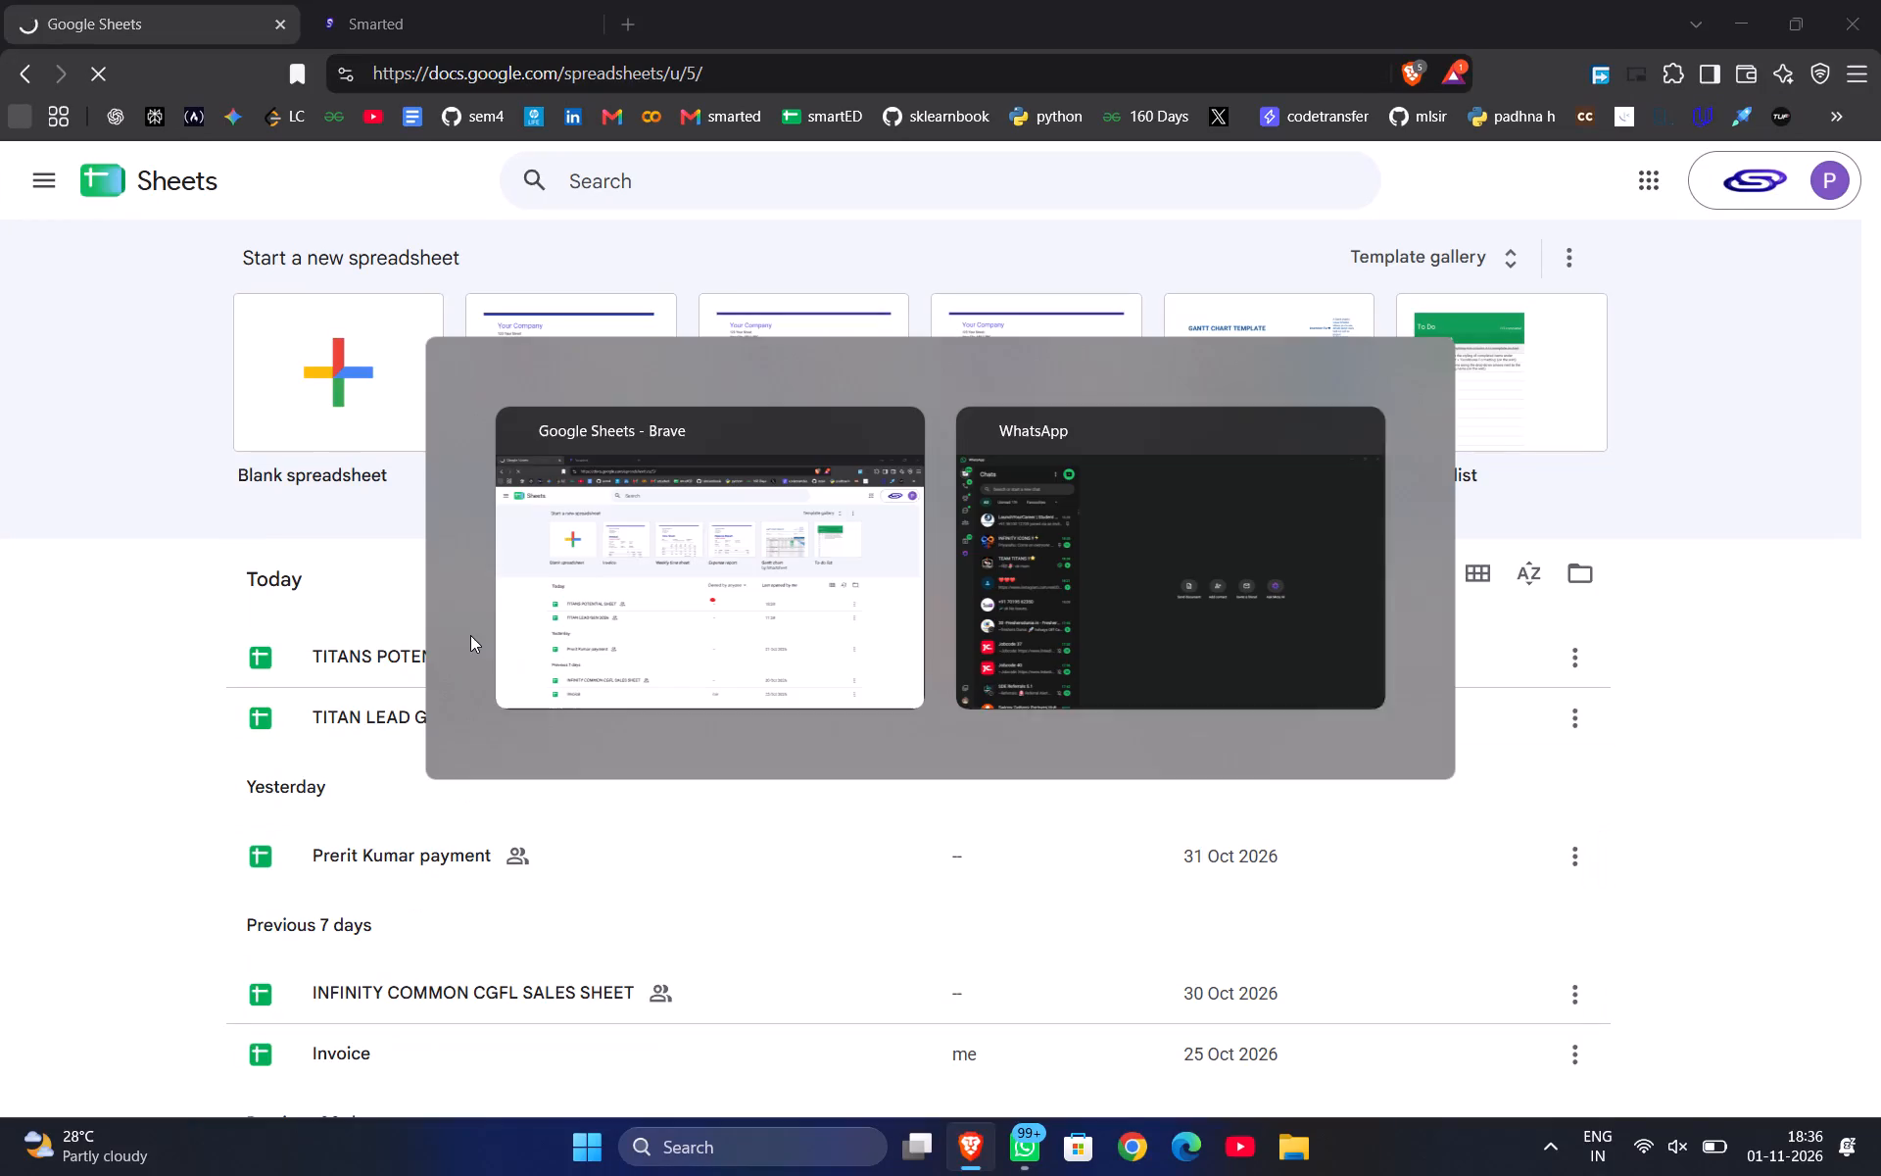
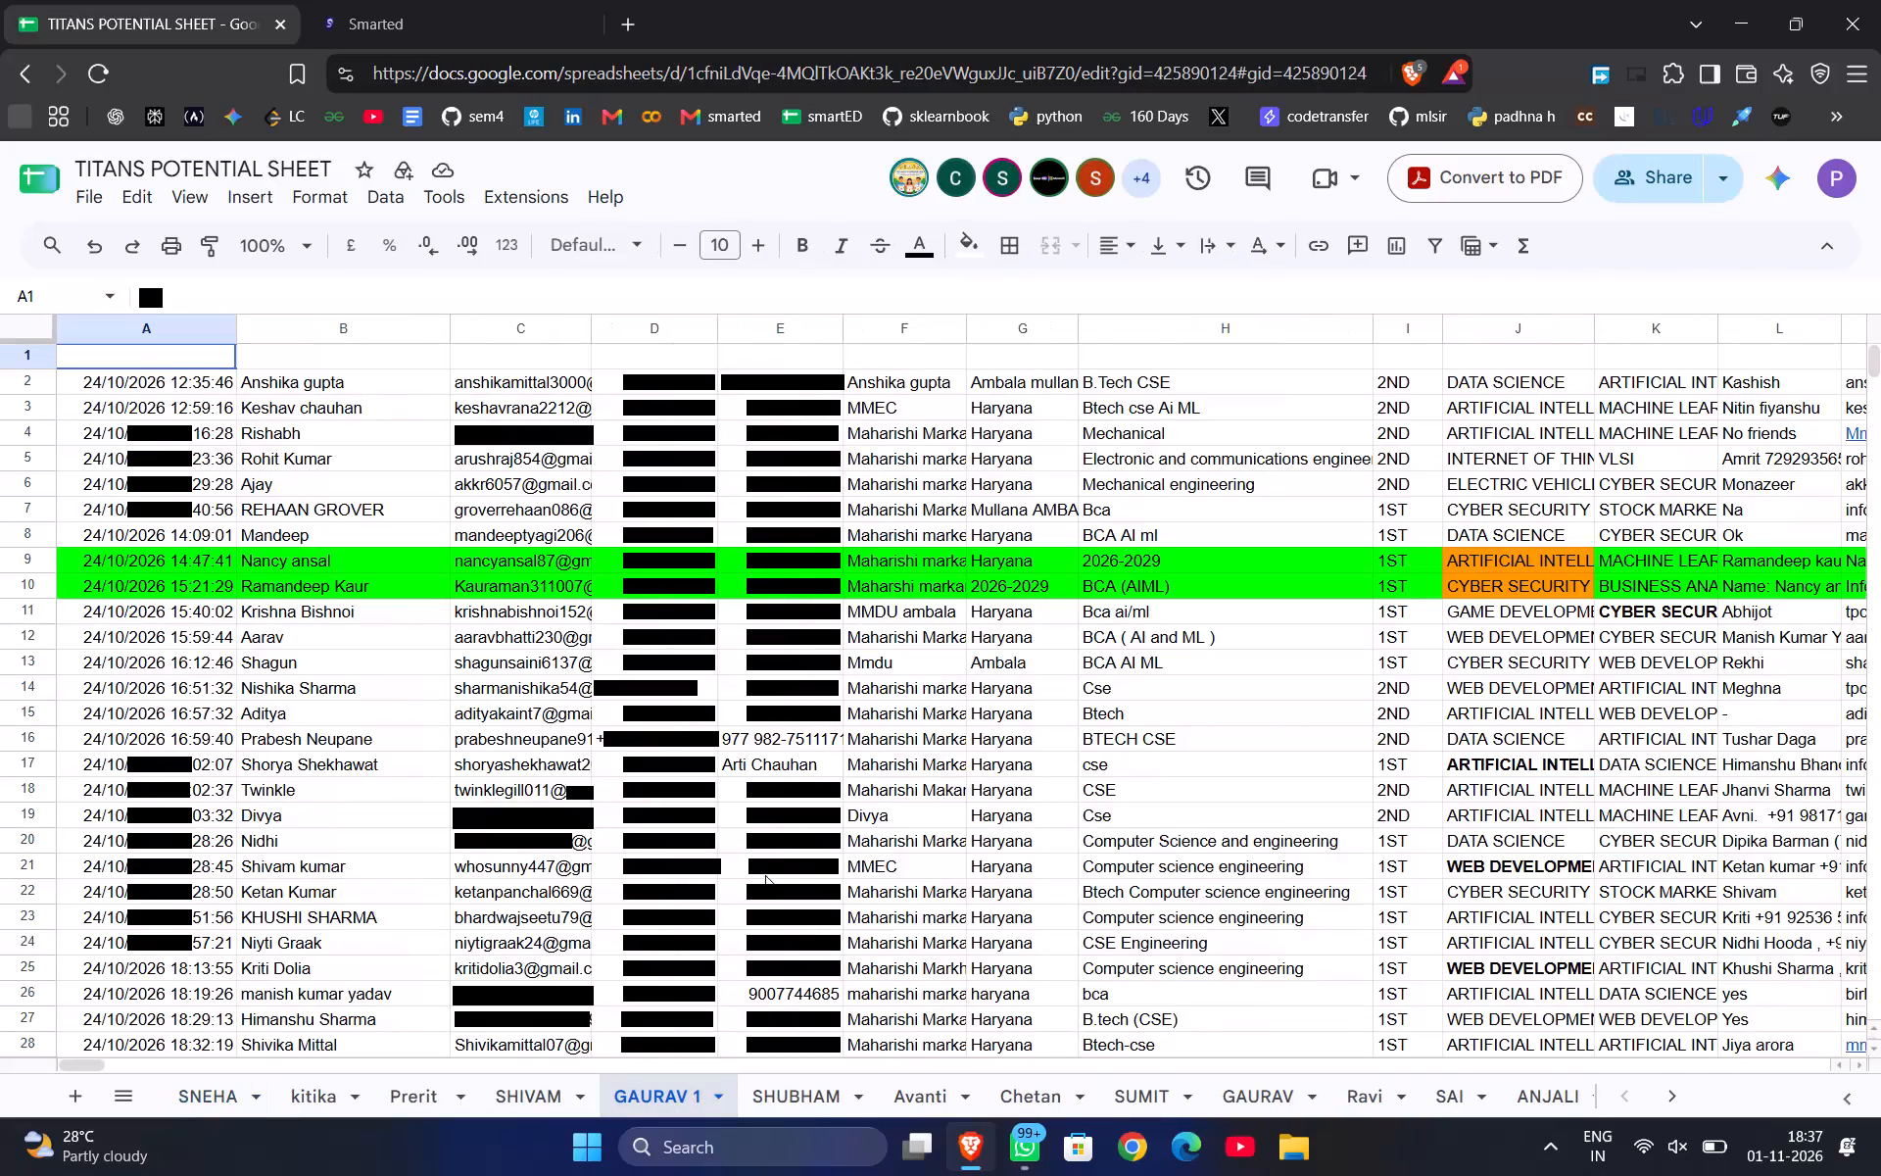
Examine the last filled lead rows of the GAURAV 1 sheet, checking student details, assigned callers and recorded call outcomes.
left_click(765, 875)
key("ctrl+Down")
key("ctrl+Down")
key("ctrl+Down")
key("ctrl+Down")
key("ctrl+Down")
key("ctrl+Down")
key("ctrl+Down")
key("ctrl+Down")
key("ctrl+Down")
key("ctrl+Down")
key("ctrl+Down")
key("ctrl+Down")
key("ctrl+Down")
key("ctrl+Down")
key("ctrl+Down")
key("ctrl+Down")
key("ctrl+Down")
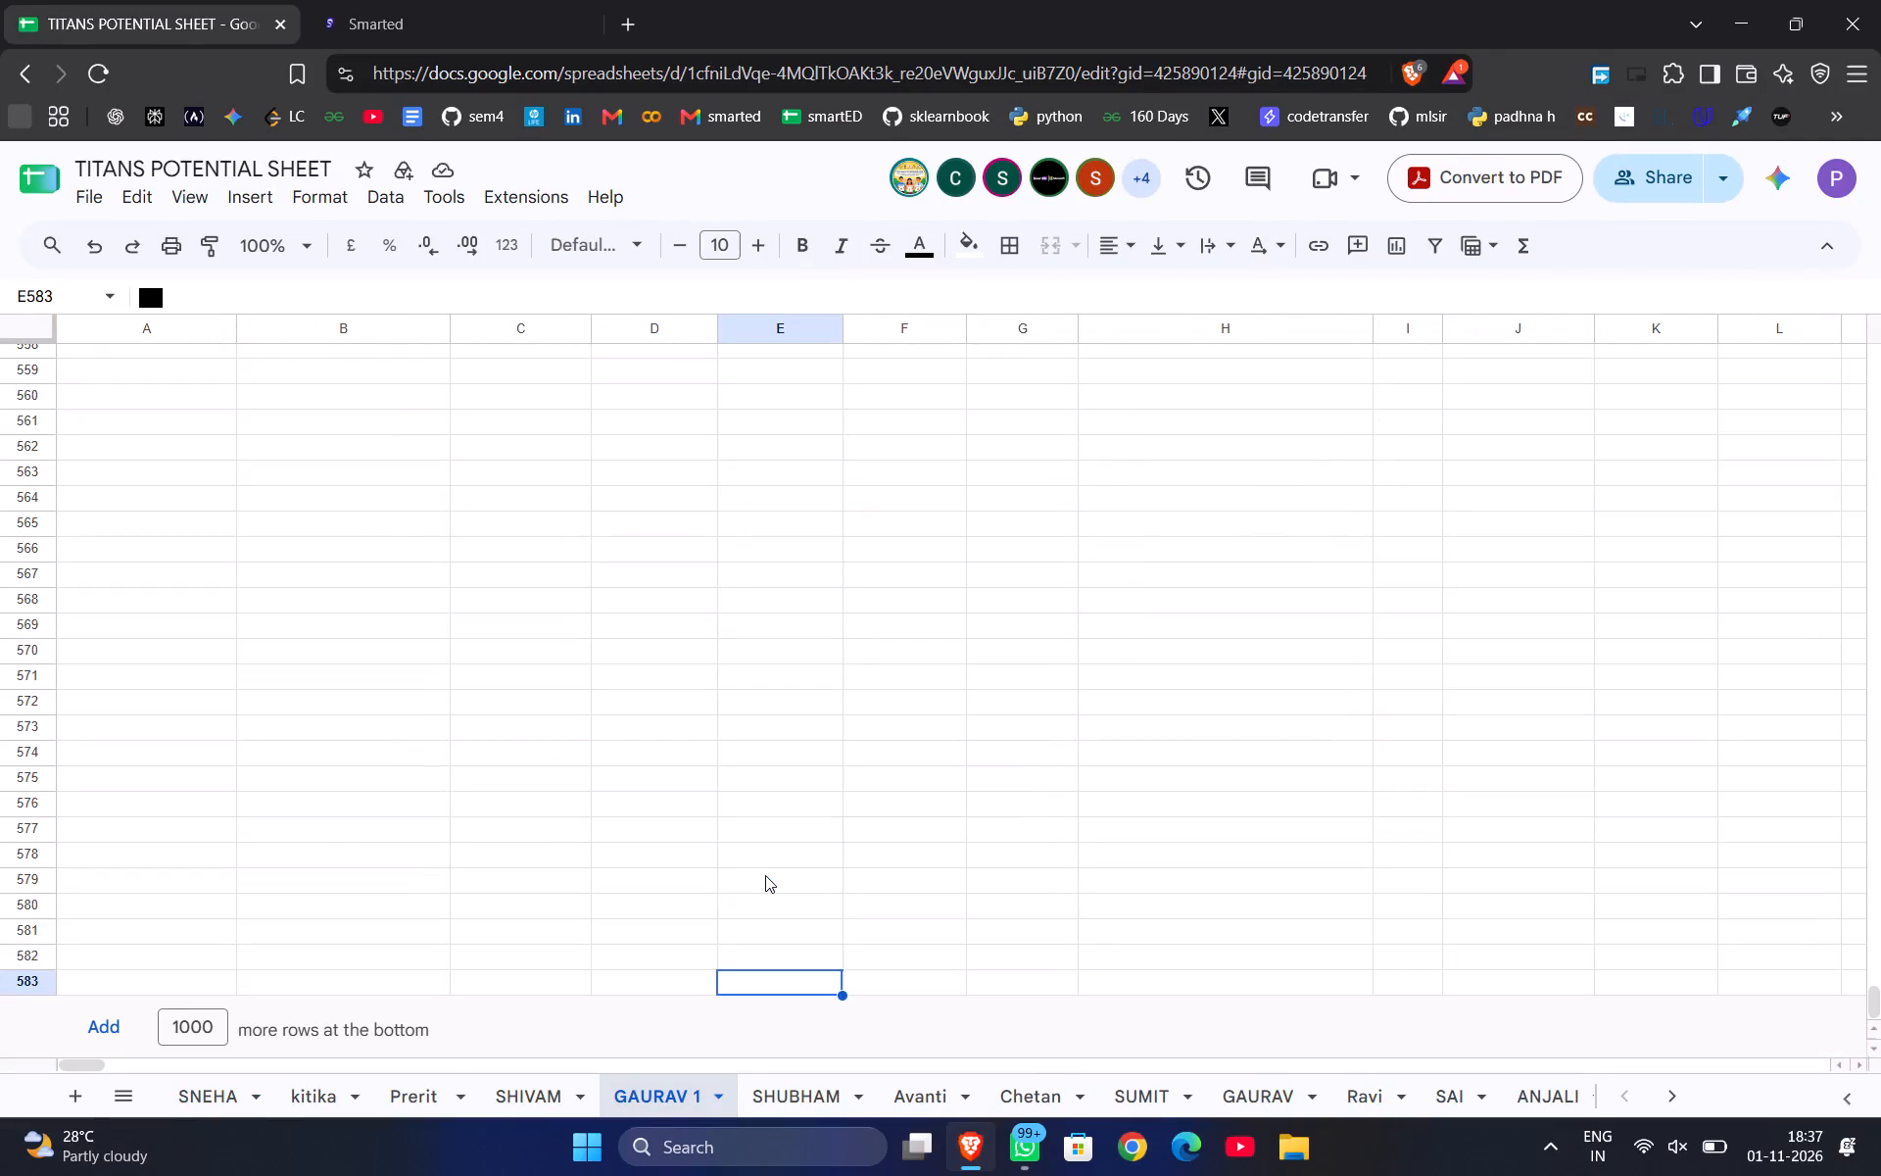
key("ctrl+Down")
key("ctrl+Up")
scroll(765, 875, "up", 4)
scroll(765, 875, "left", 5)
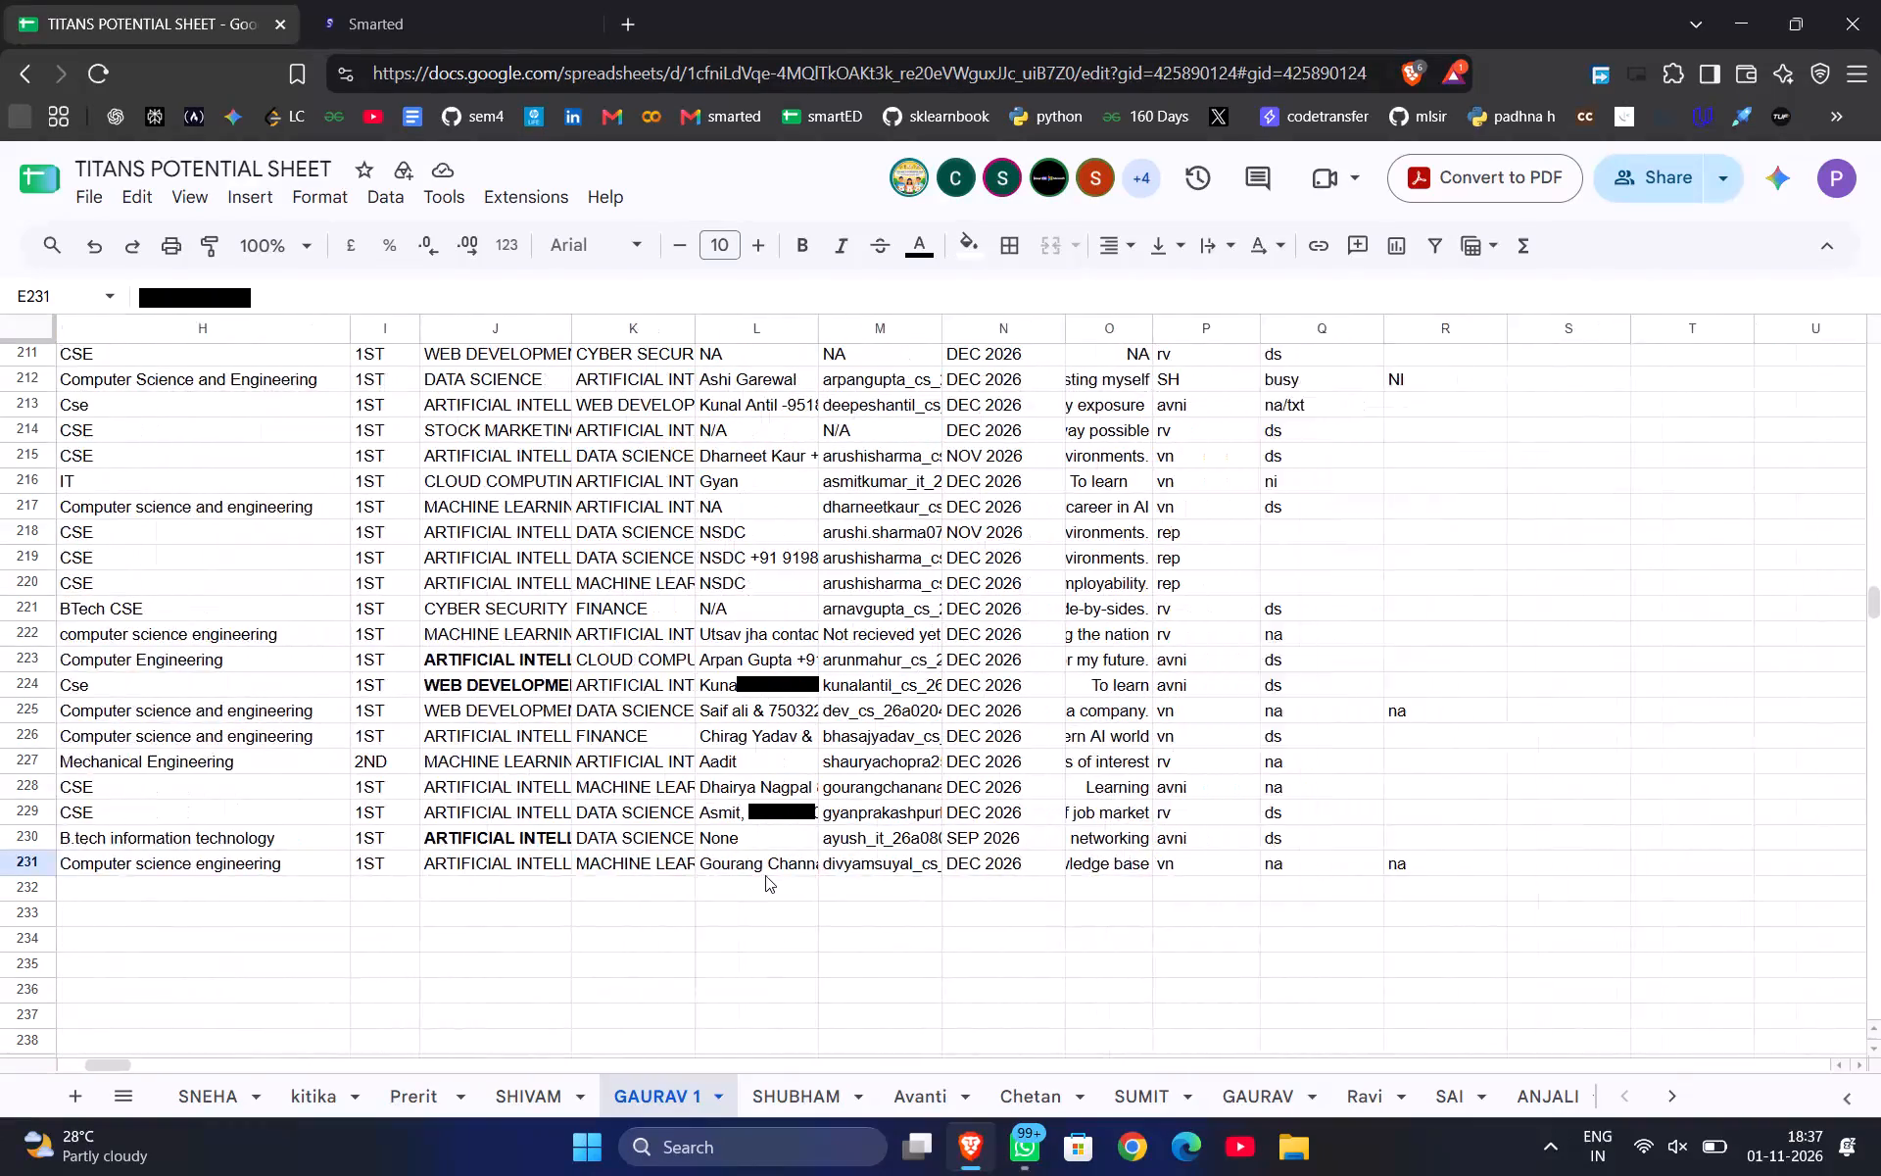
left_click(819, 906)
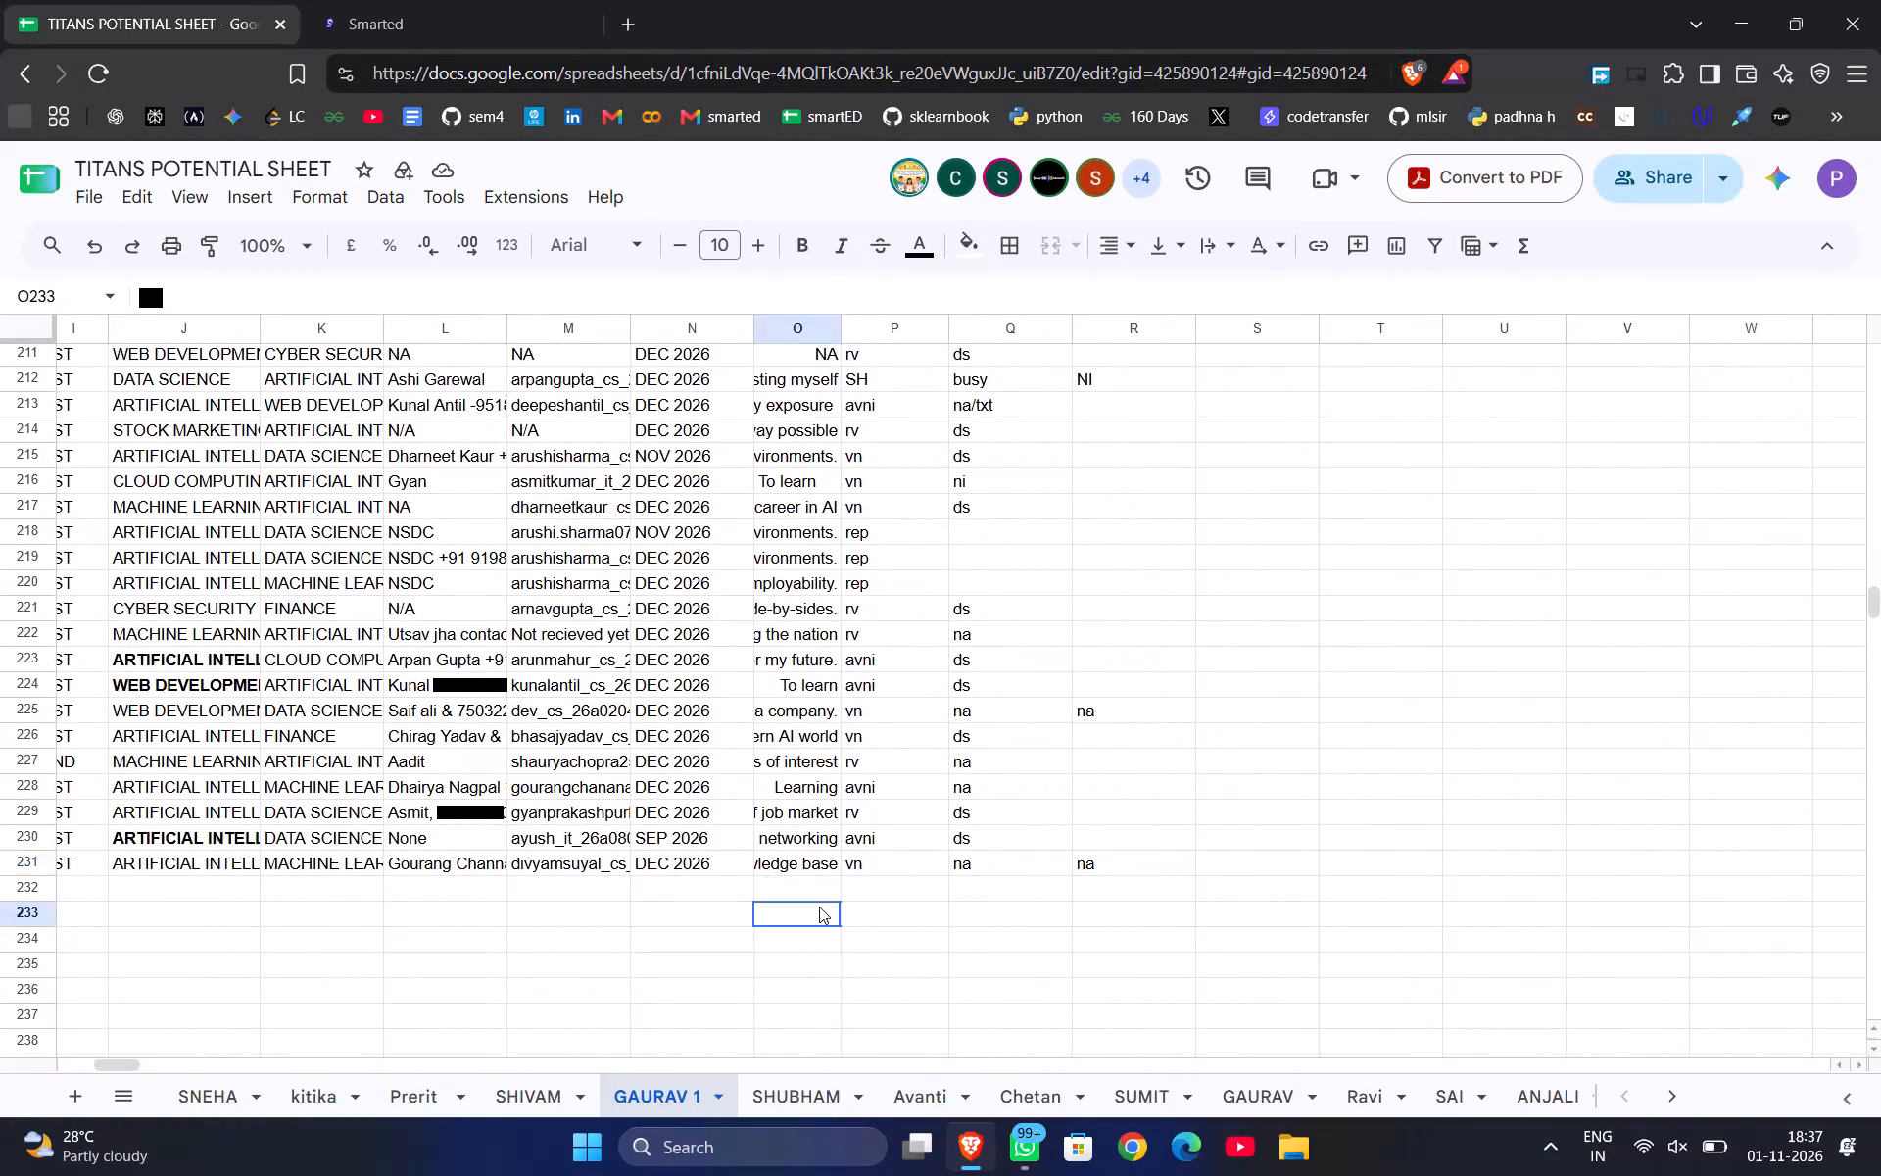
scroll(841, 962, "right", 2)
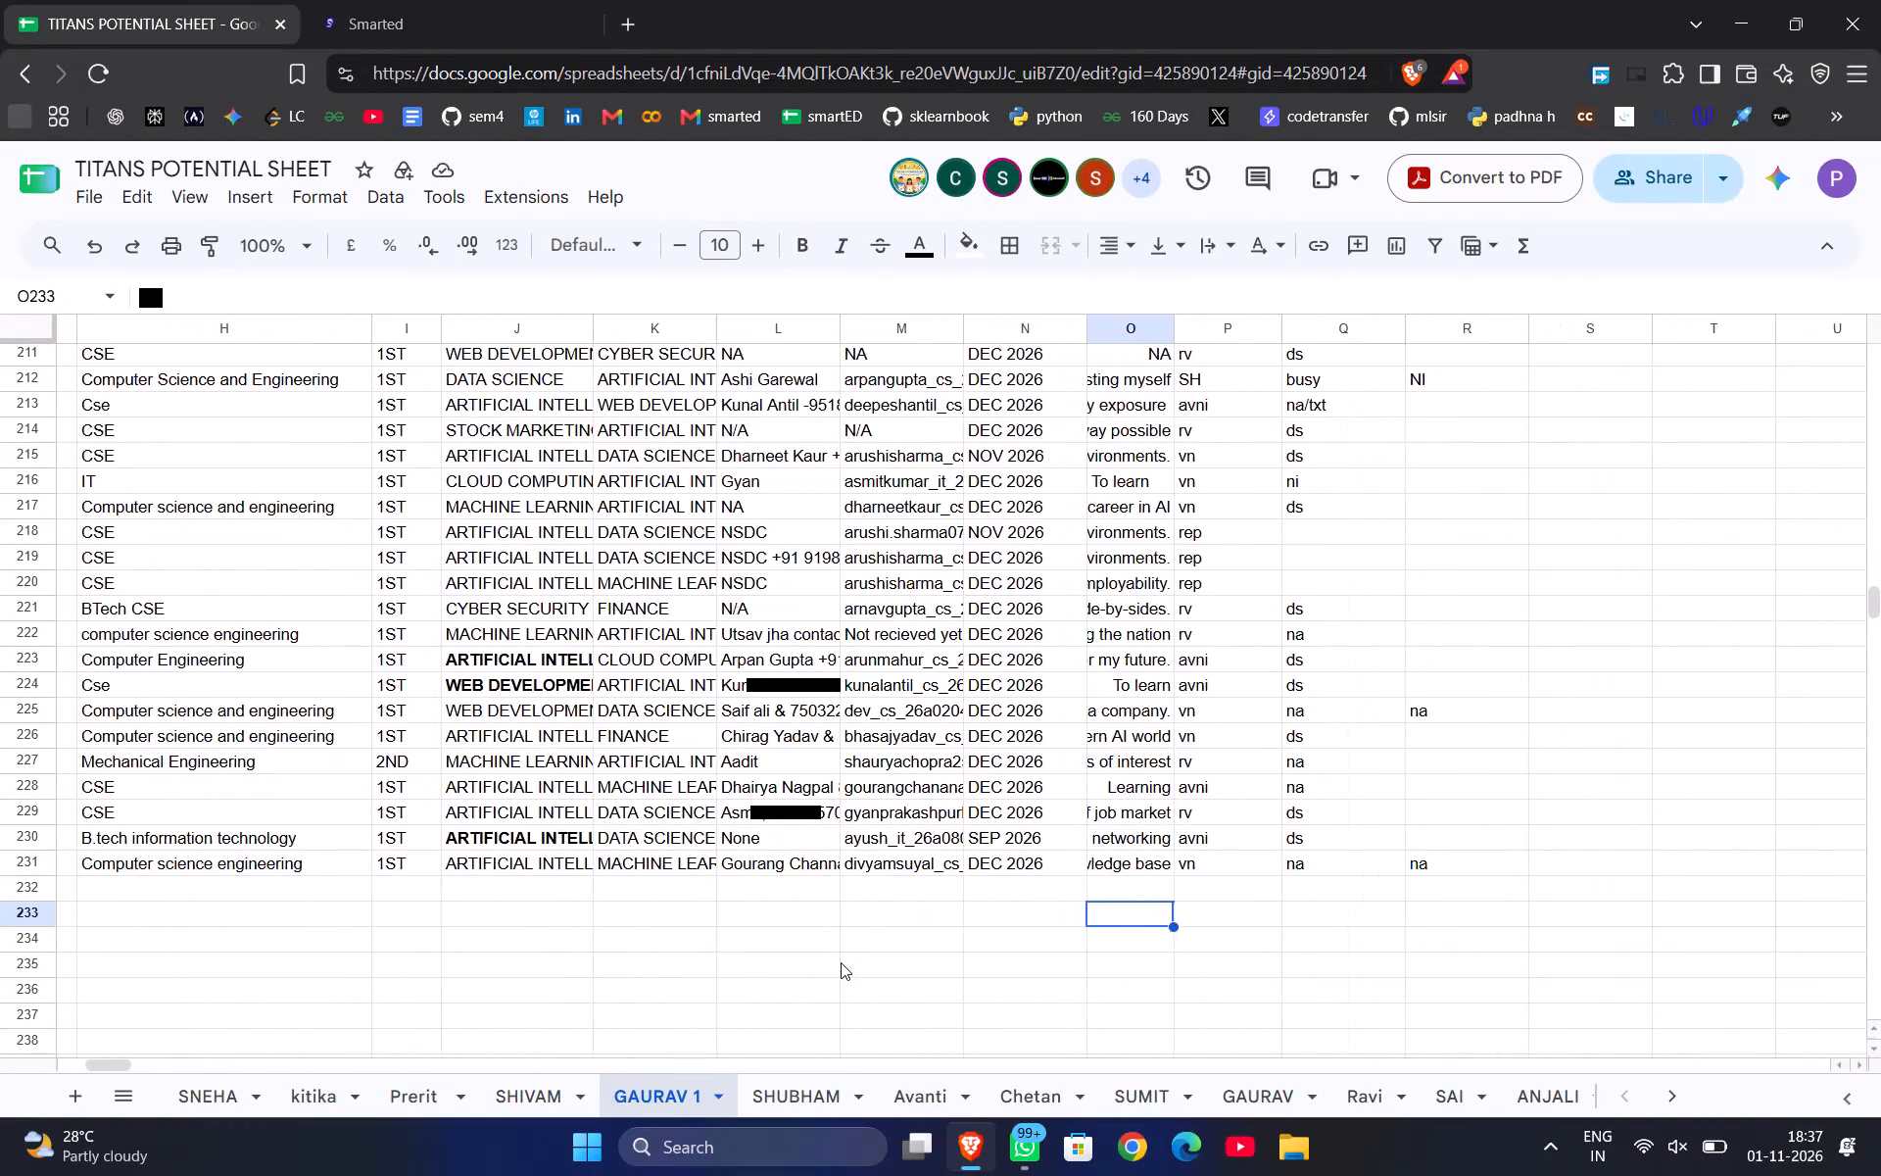
scroll(841, 962, "right", 17)
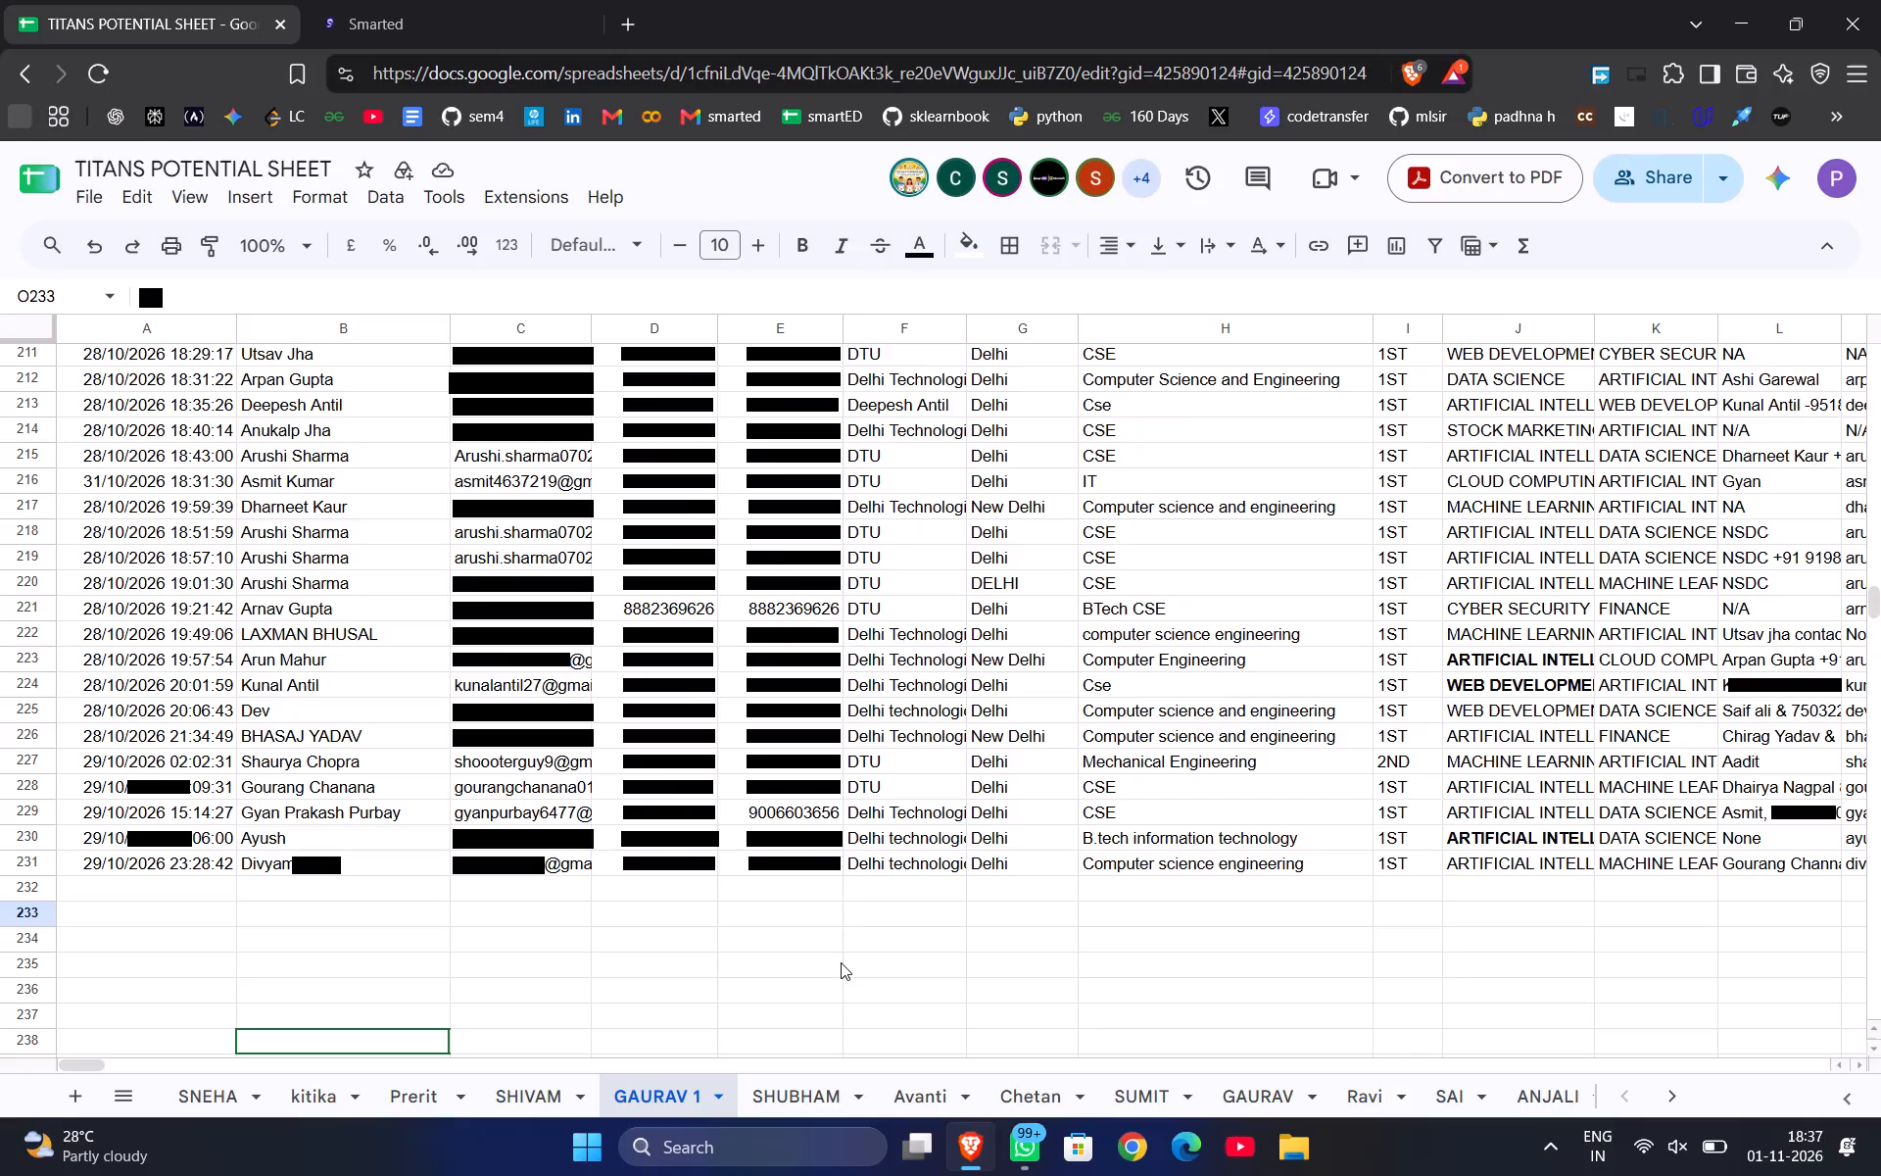
scroll(841, 962, "left", 3)
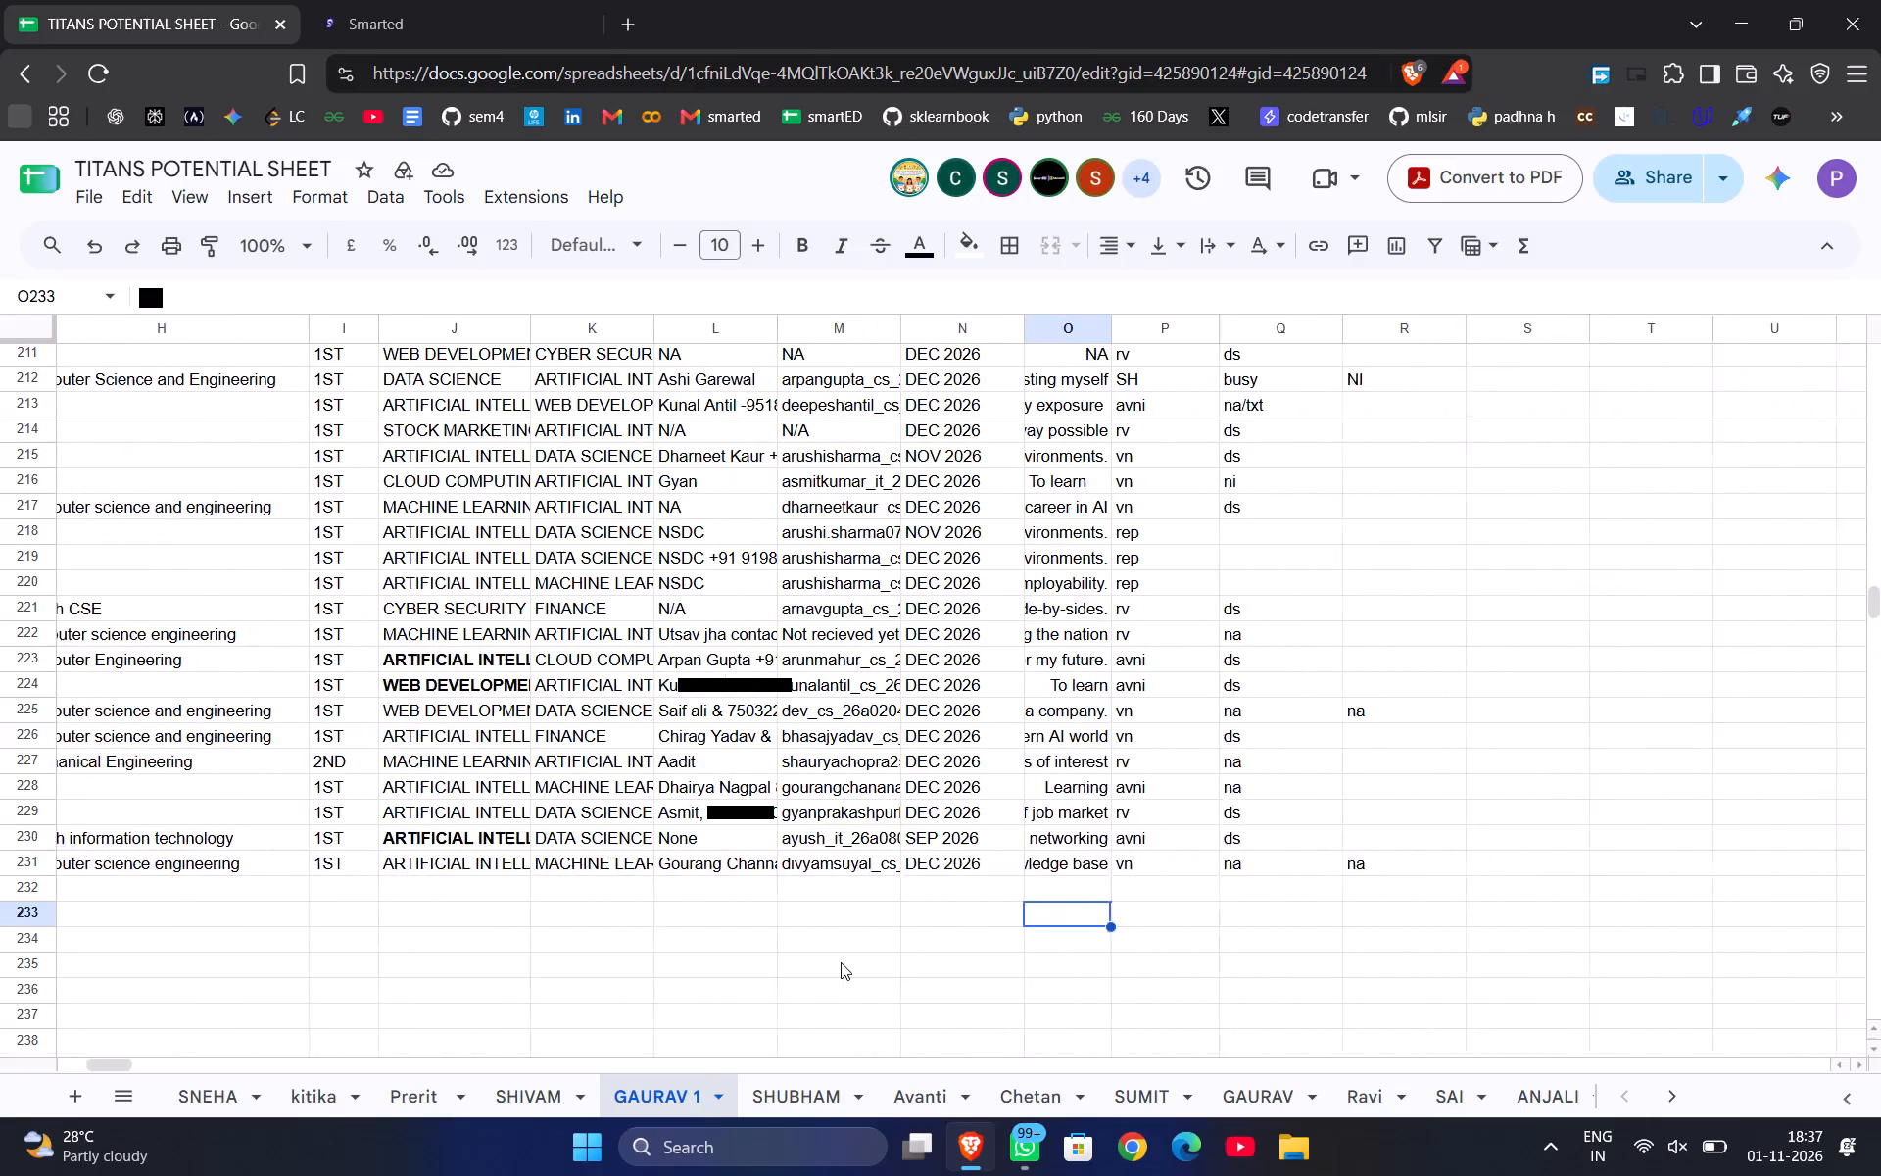
scroll(841, 962, "right", 3)
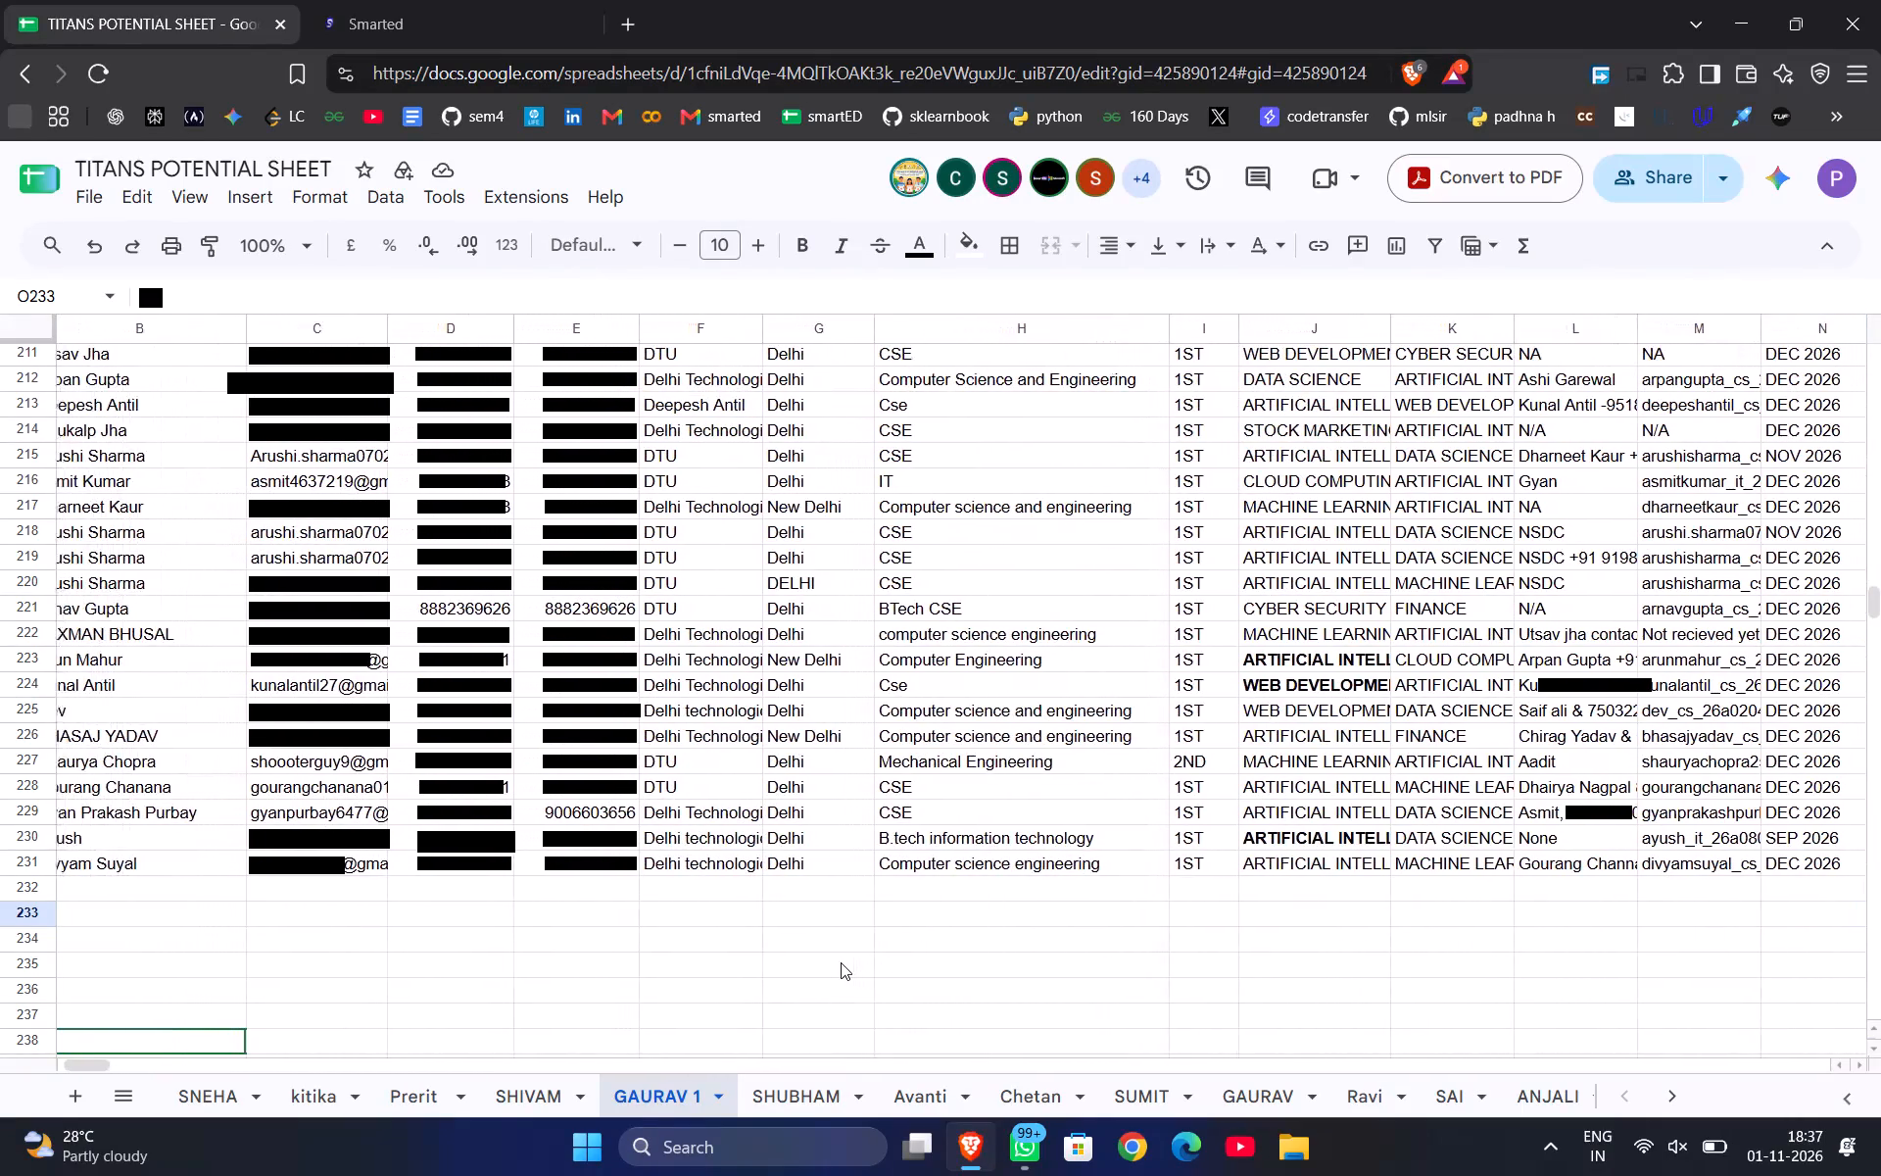
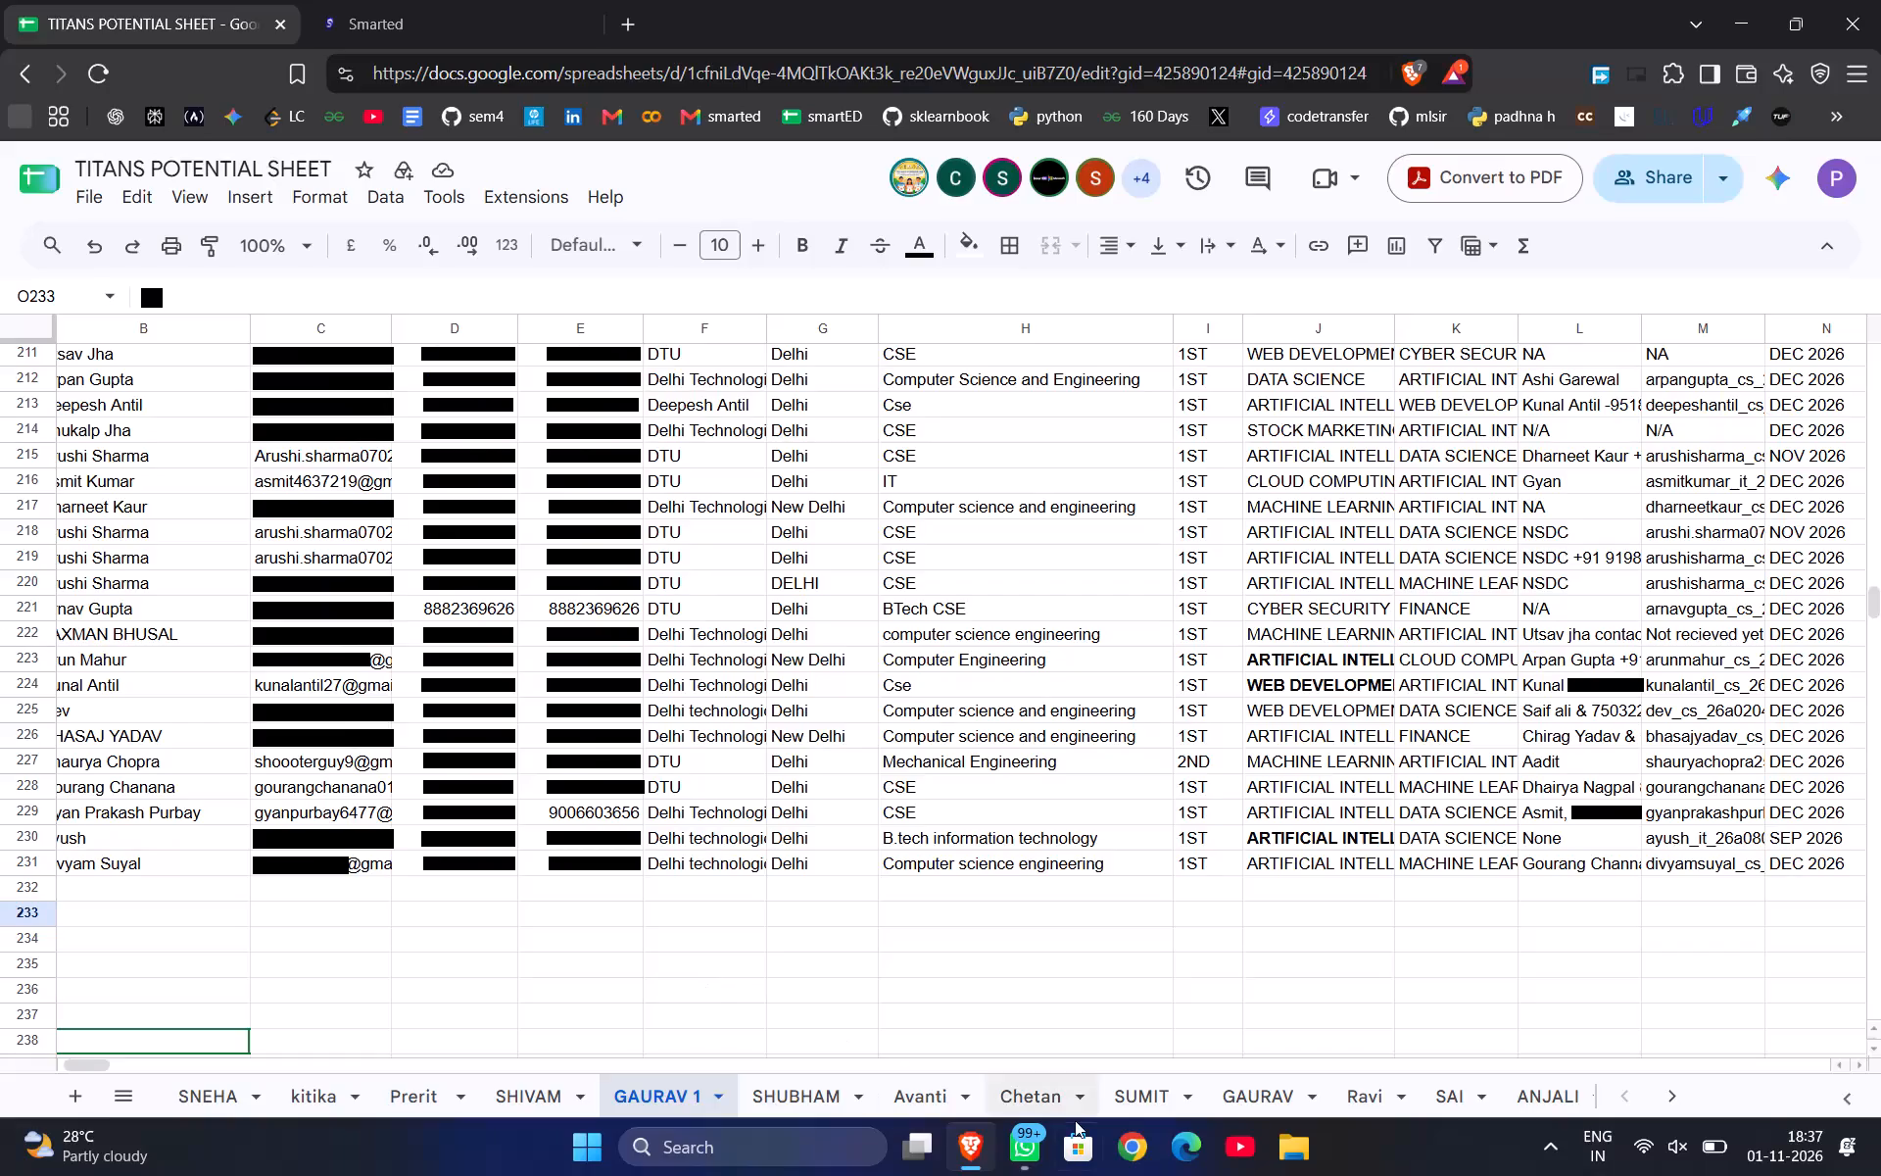
Examine the lead rows of the GAURAV sheet, checking their assigned callers and recorded call outcomes.
left_click(1244, 1102)
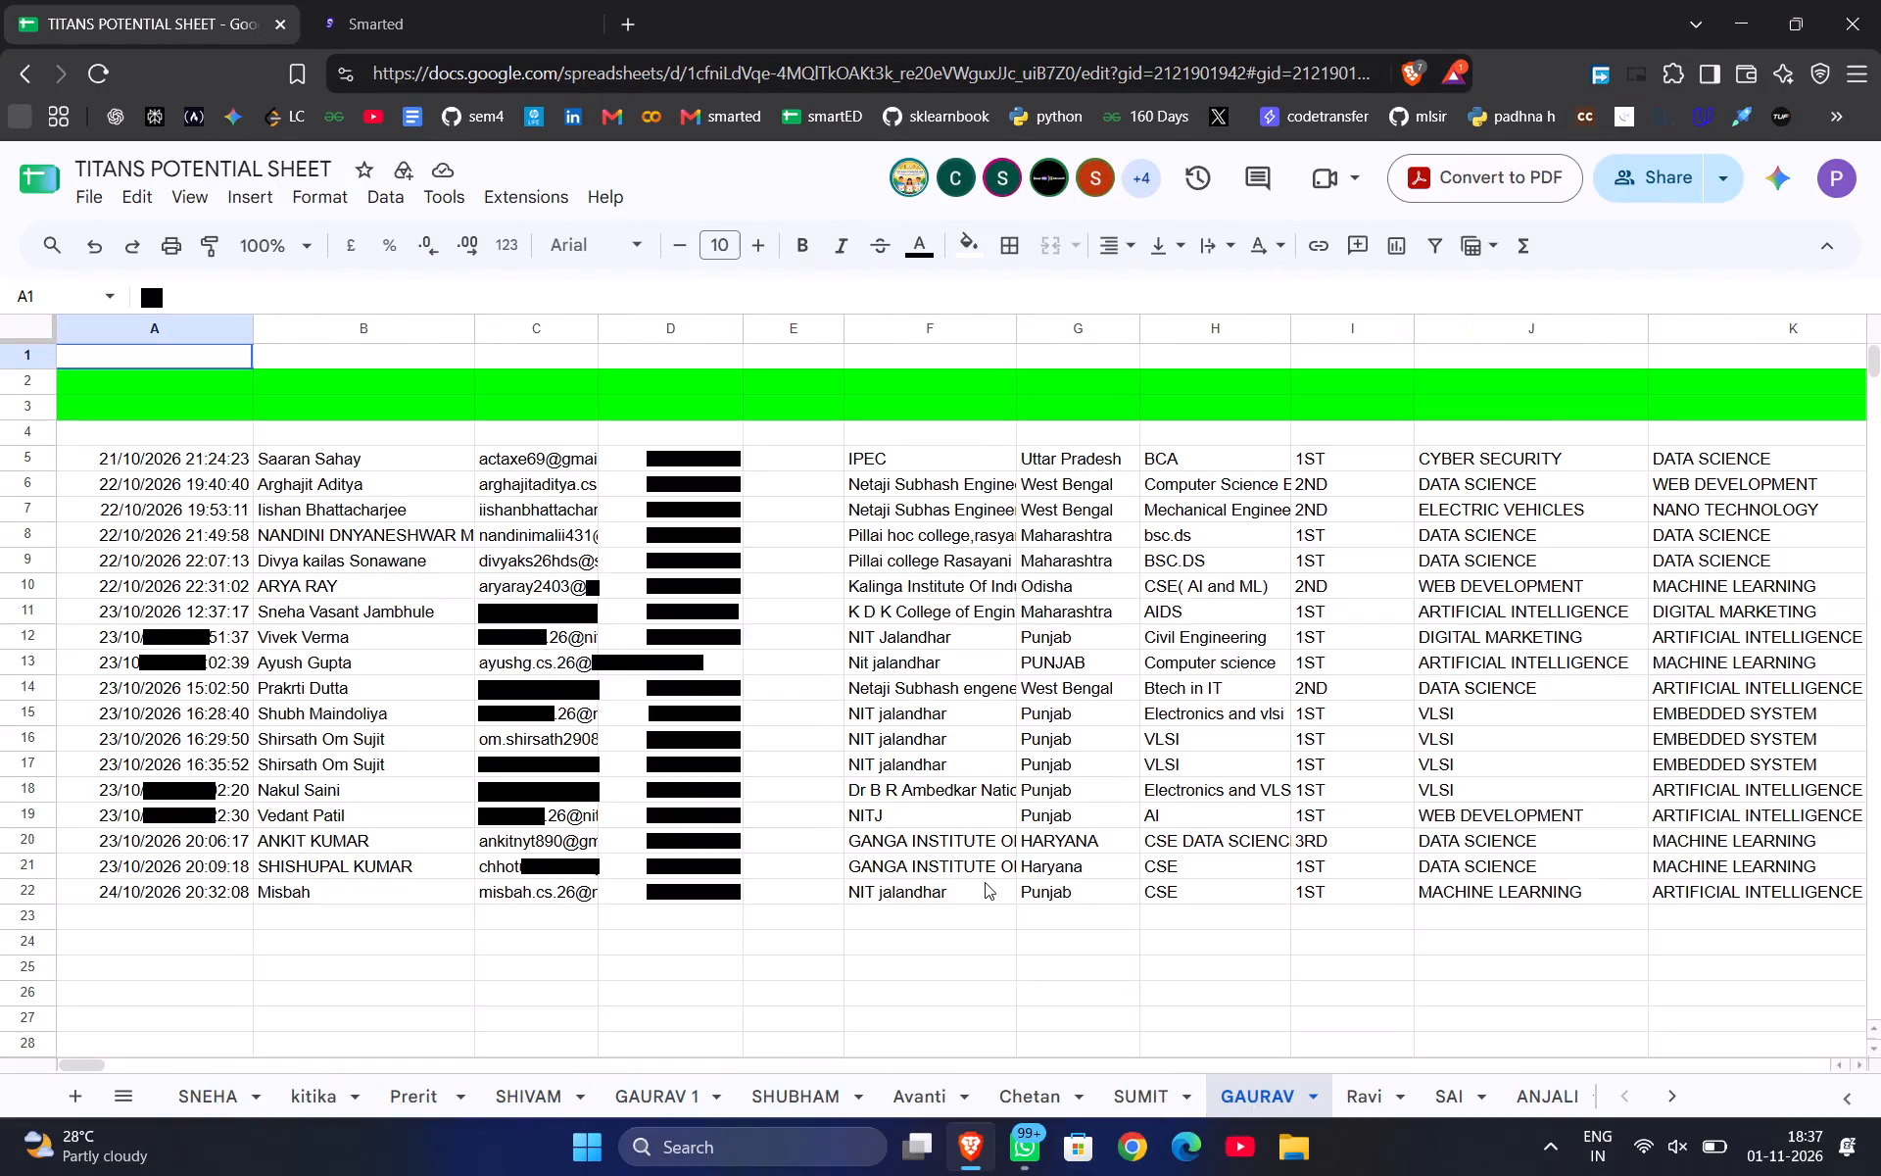
scroll(985, 882, "left", 8)
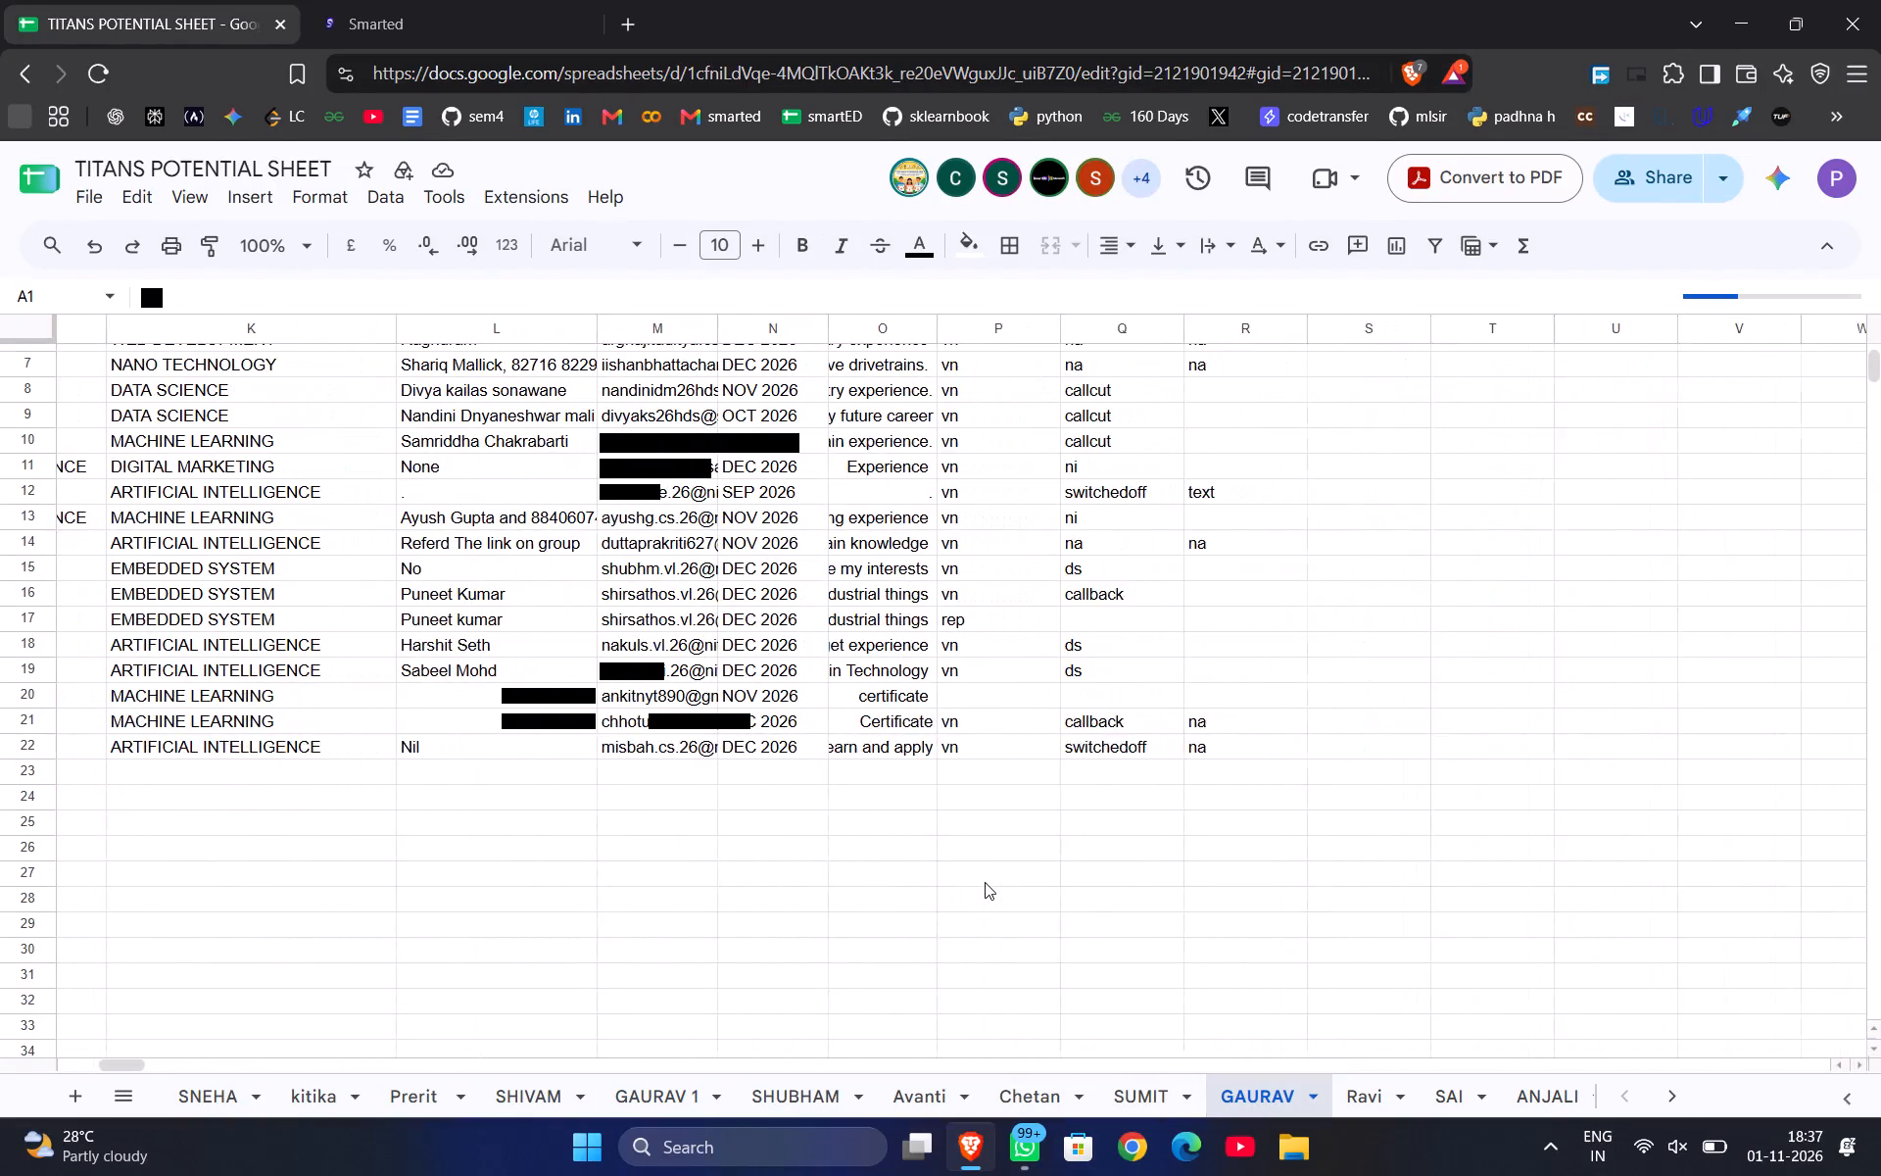
scroll(985, 882, "right", 2)
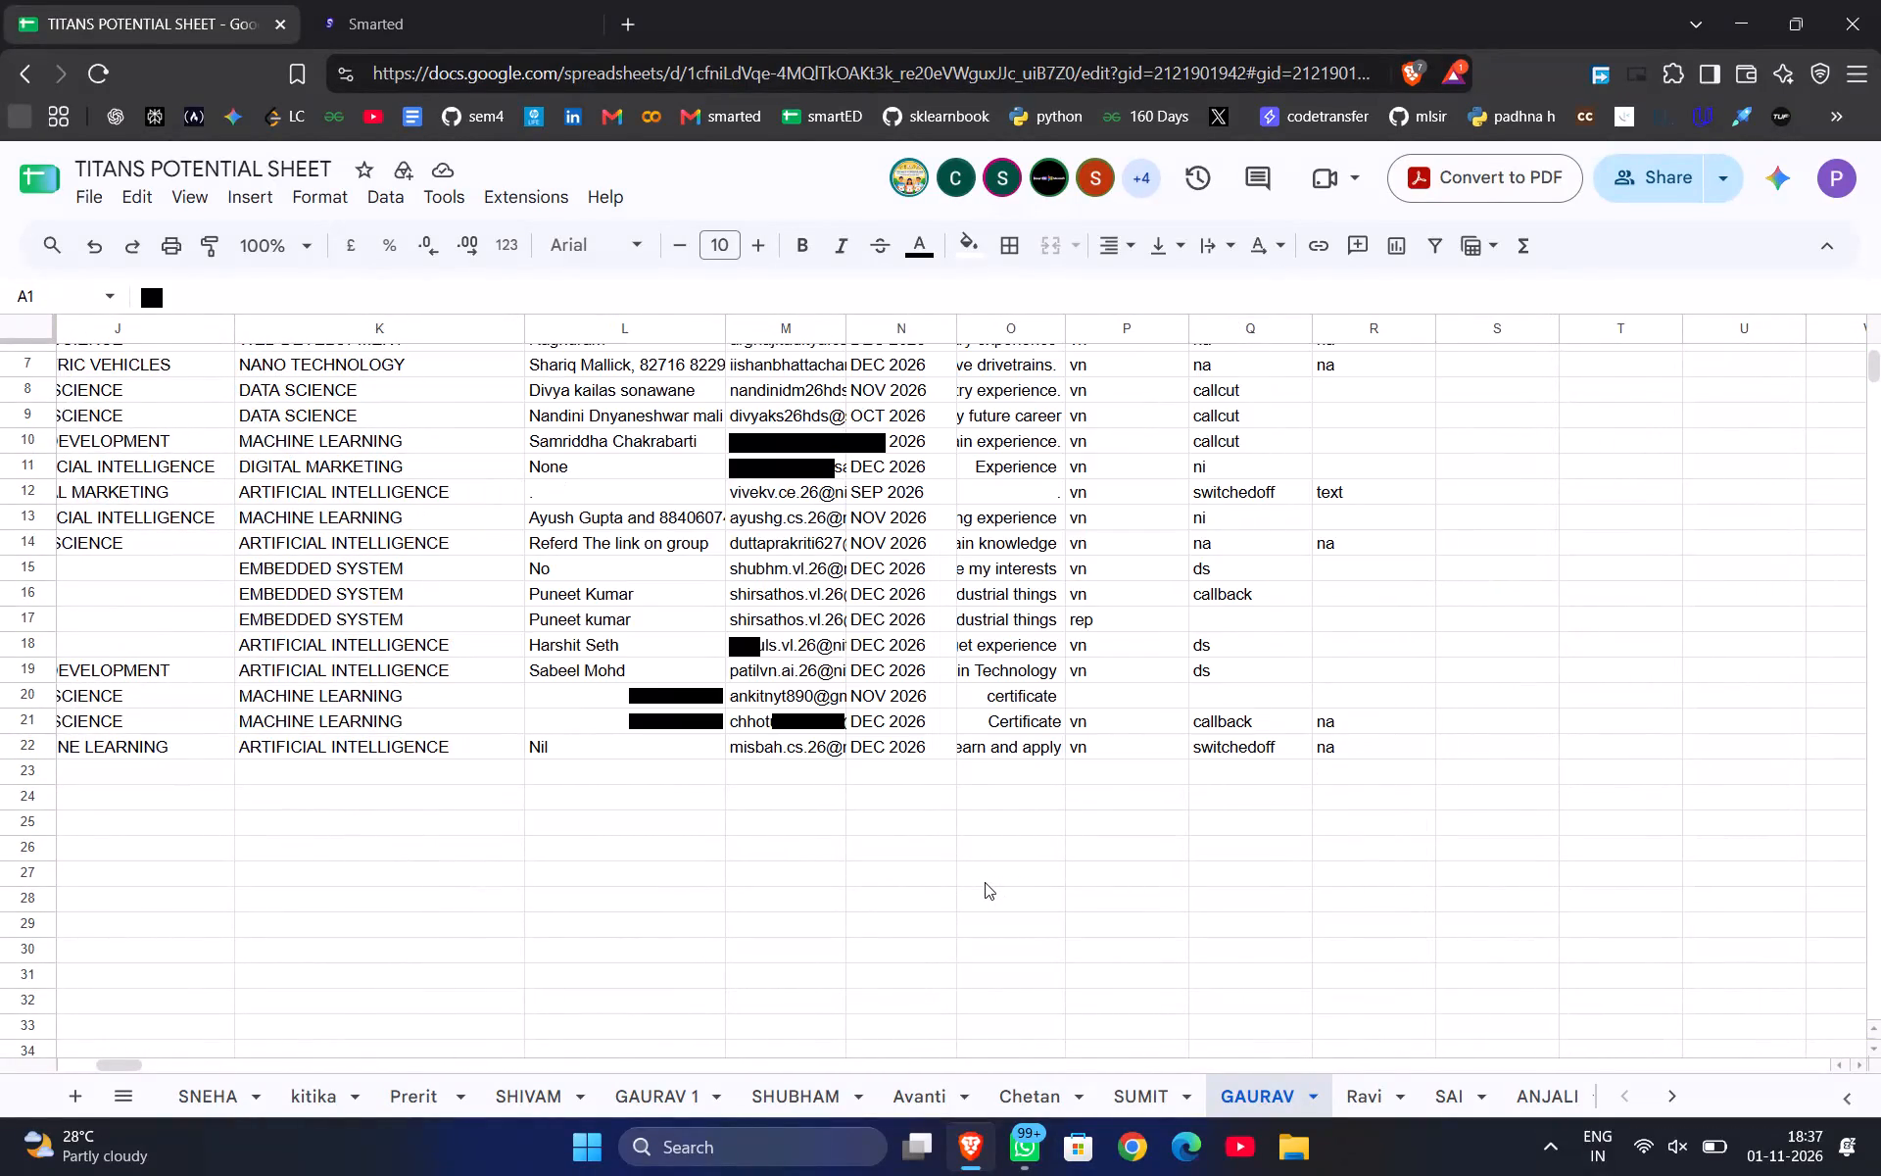
Return to the GAURAV 1 sheet and check the callers and call outcomes in its last filled lead rows.
left_click(675, 1102)
scroll(1129, 995, "left", 3)
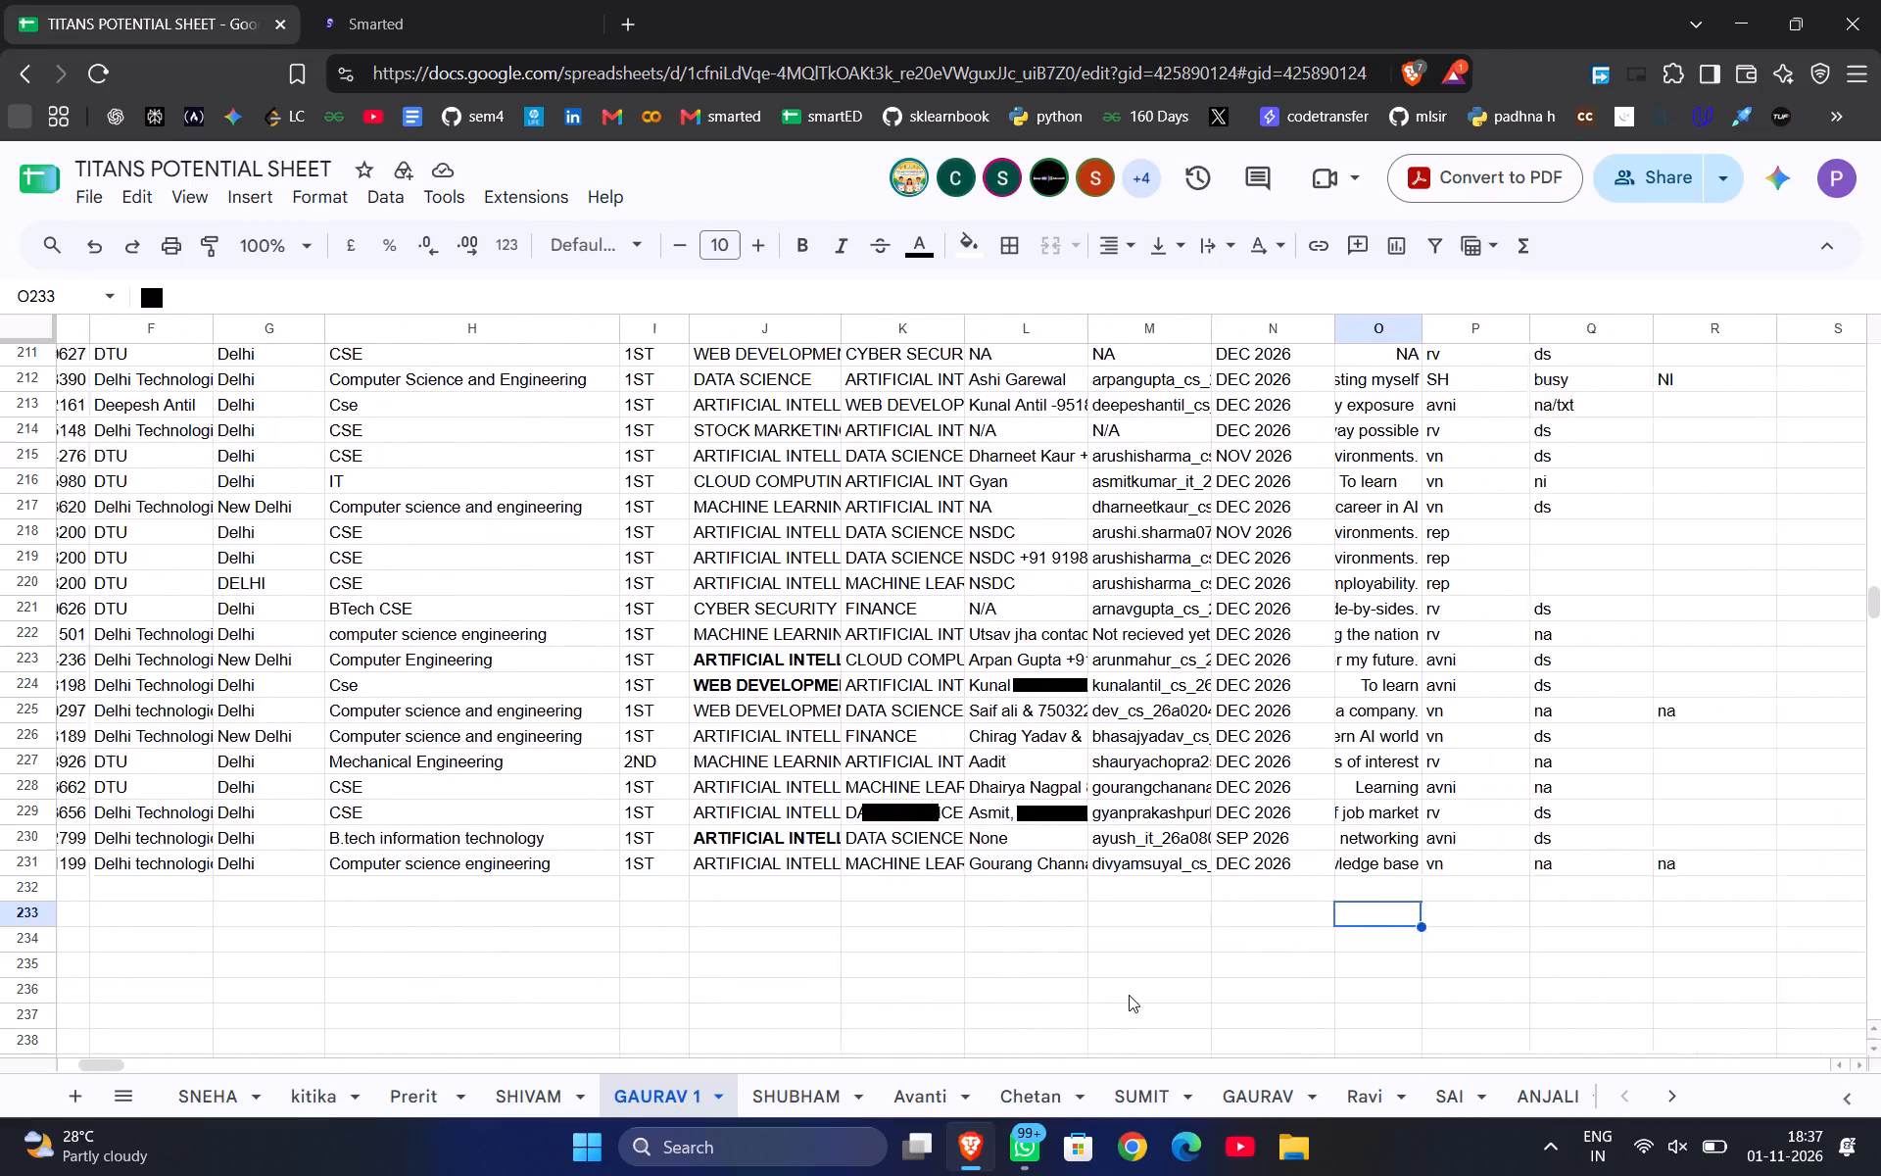
left_click(1129, 995)
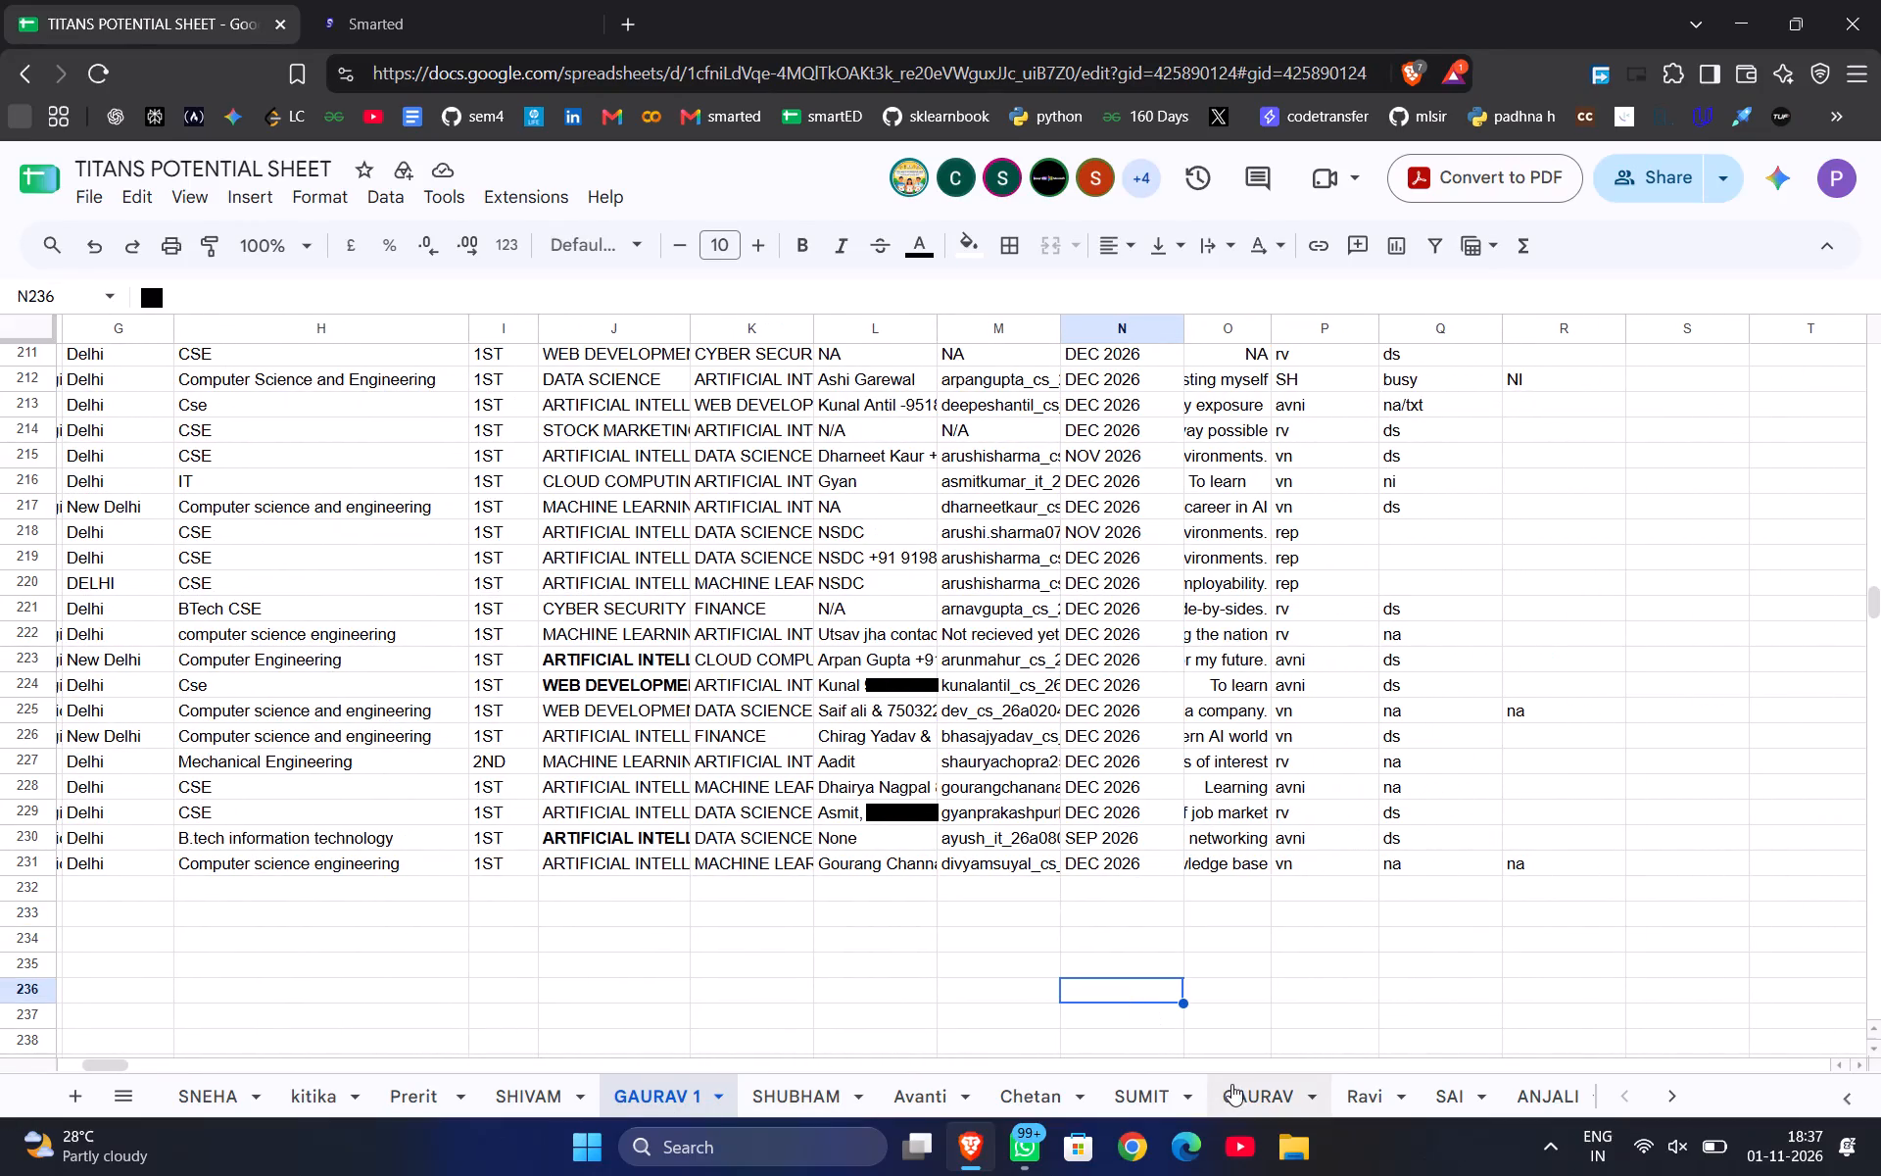
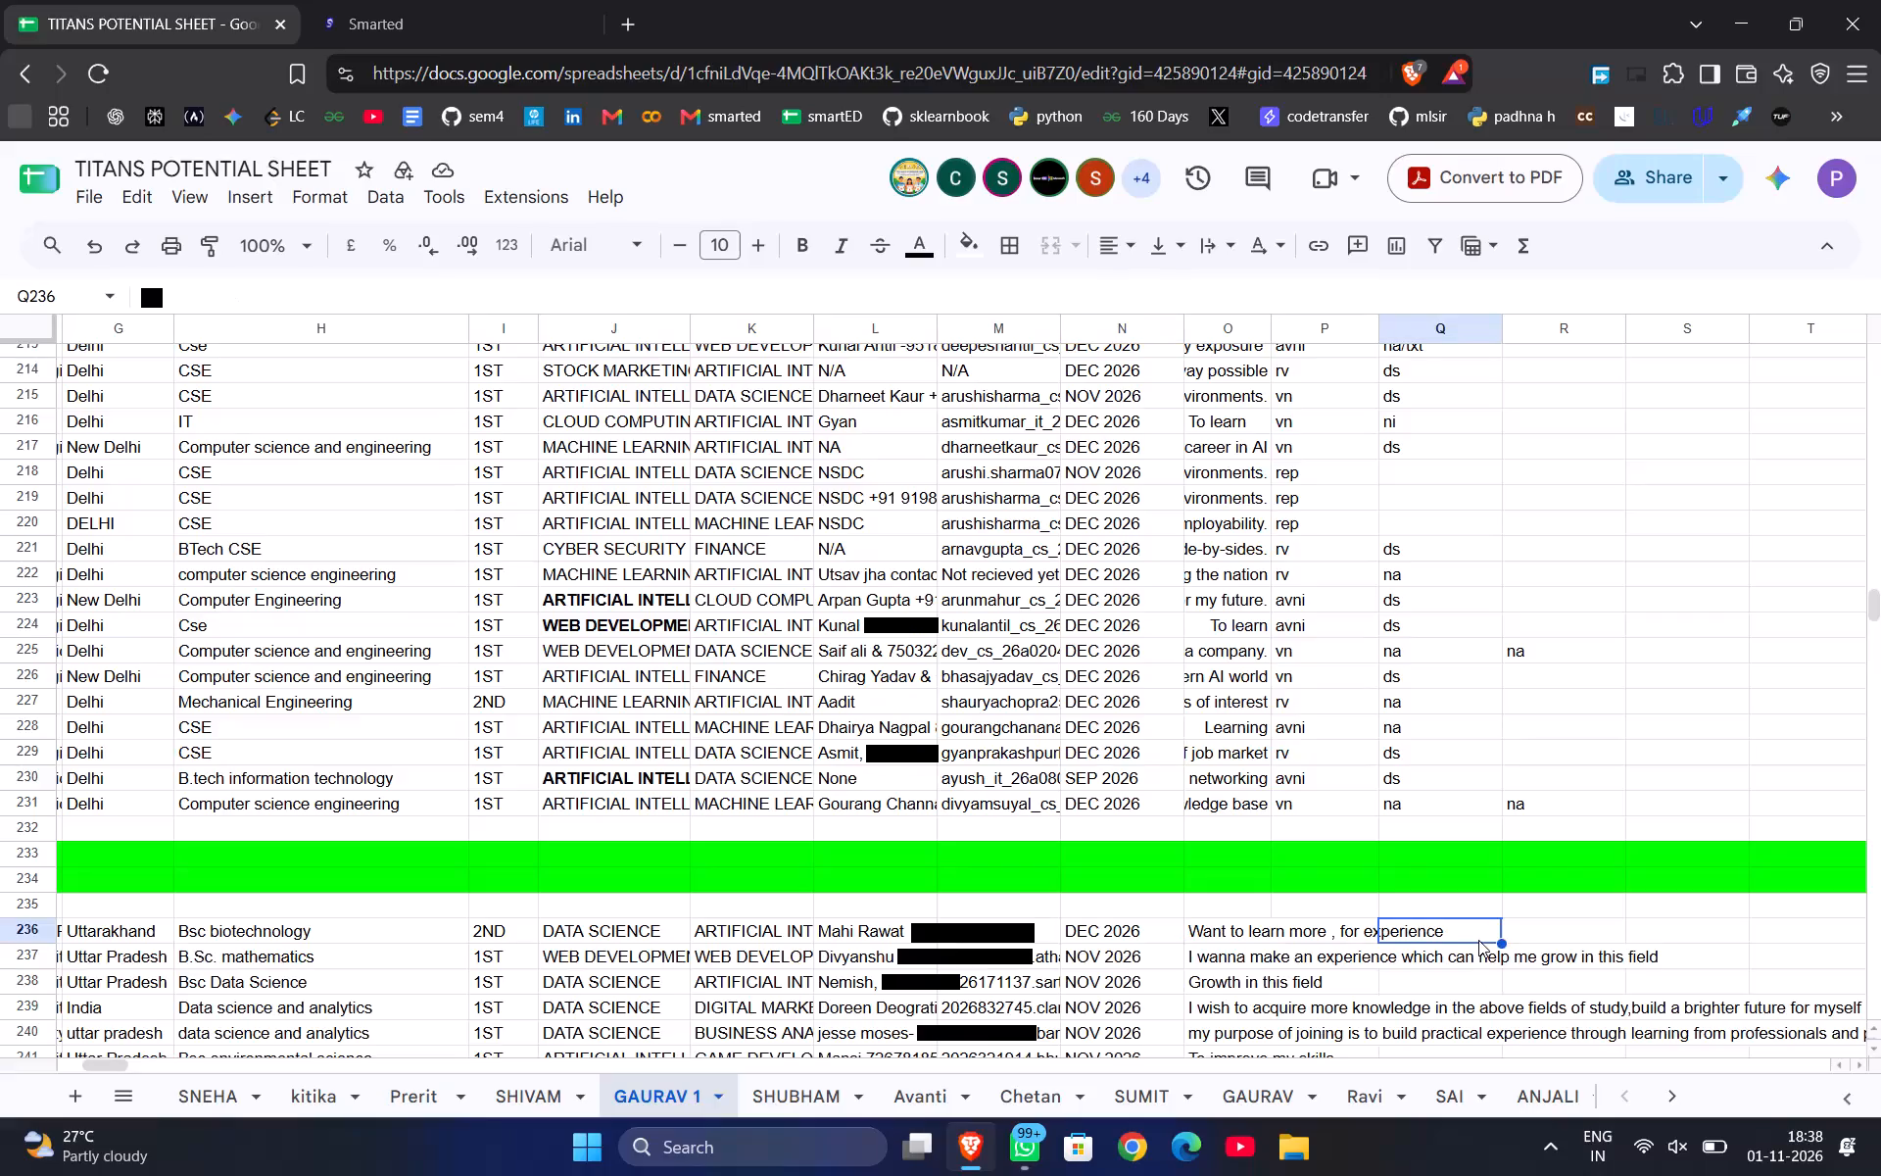
Assign the lead in row 236 of the GAURAV 1 sheet to prerit in column Q.
type("prerit")
key("Tab")
Search the GAURAV 1 sheet for the column D phone number of the row 236 lead, and copy that number again.
scroll(1478, 940, "right", 7)
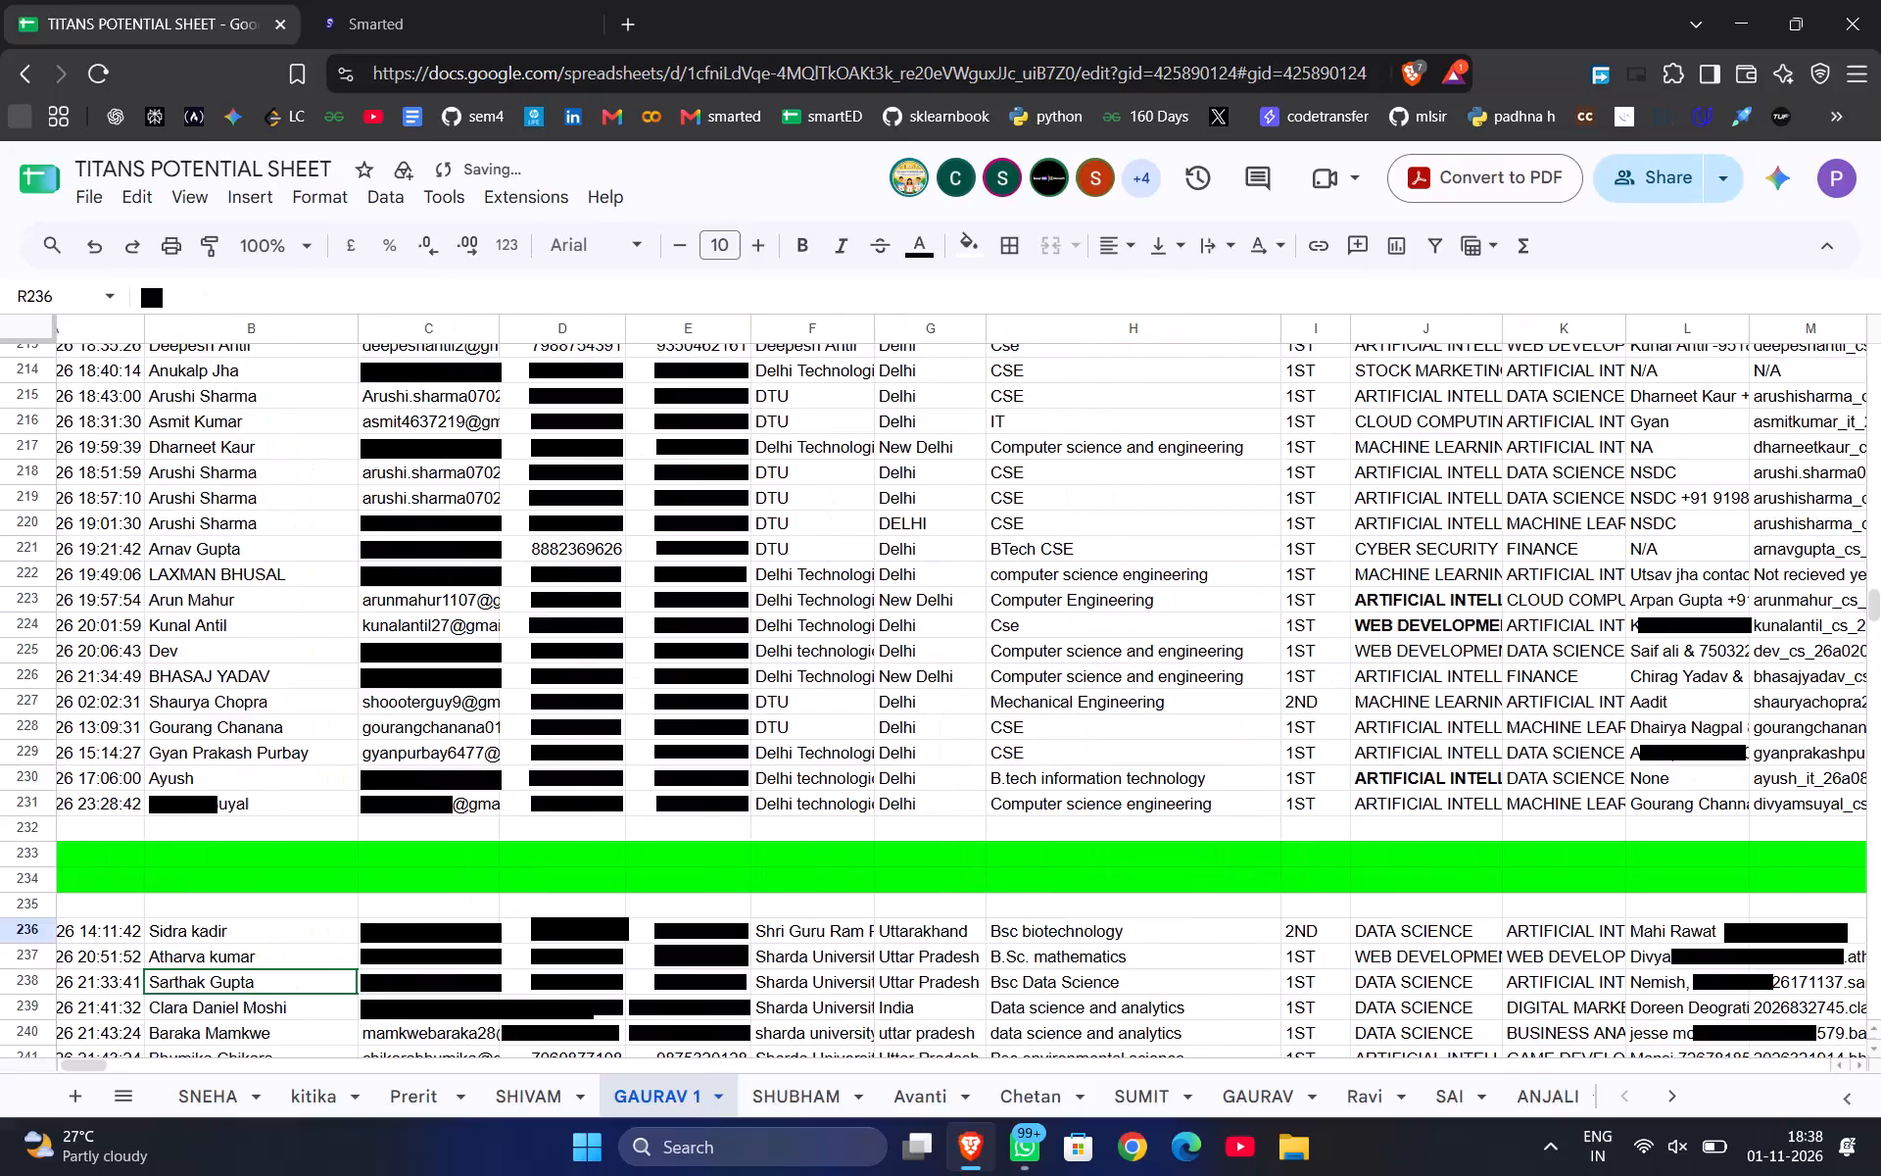
left_click(696, 928)
key("ctrl+c")
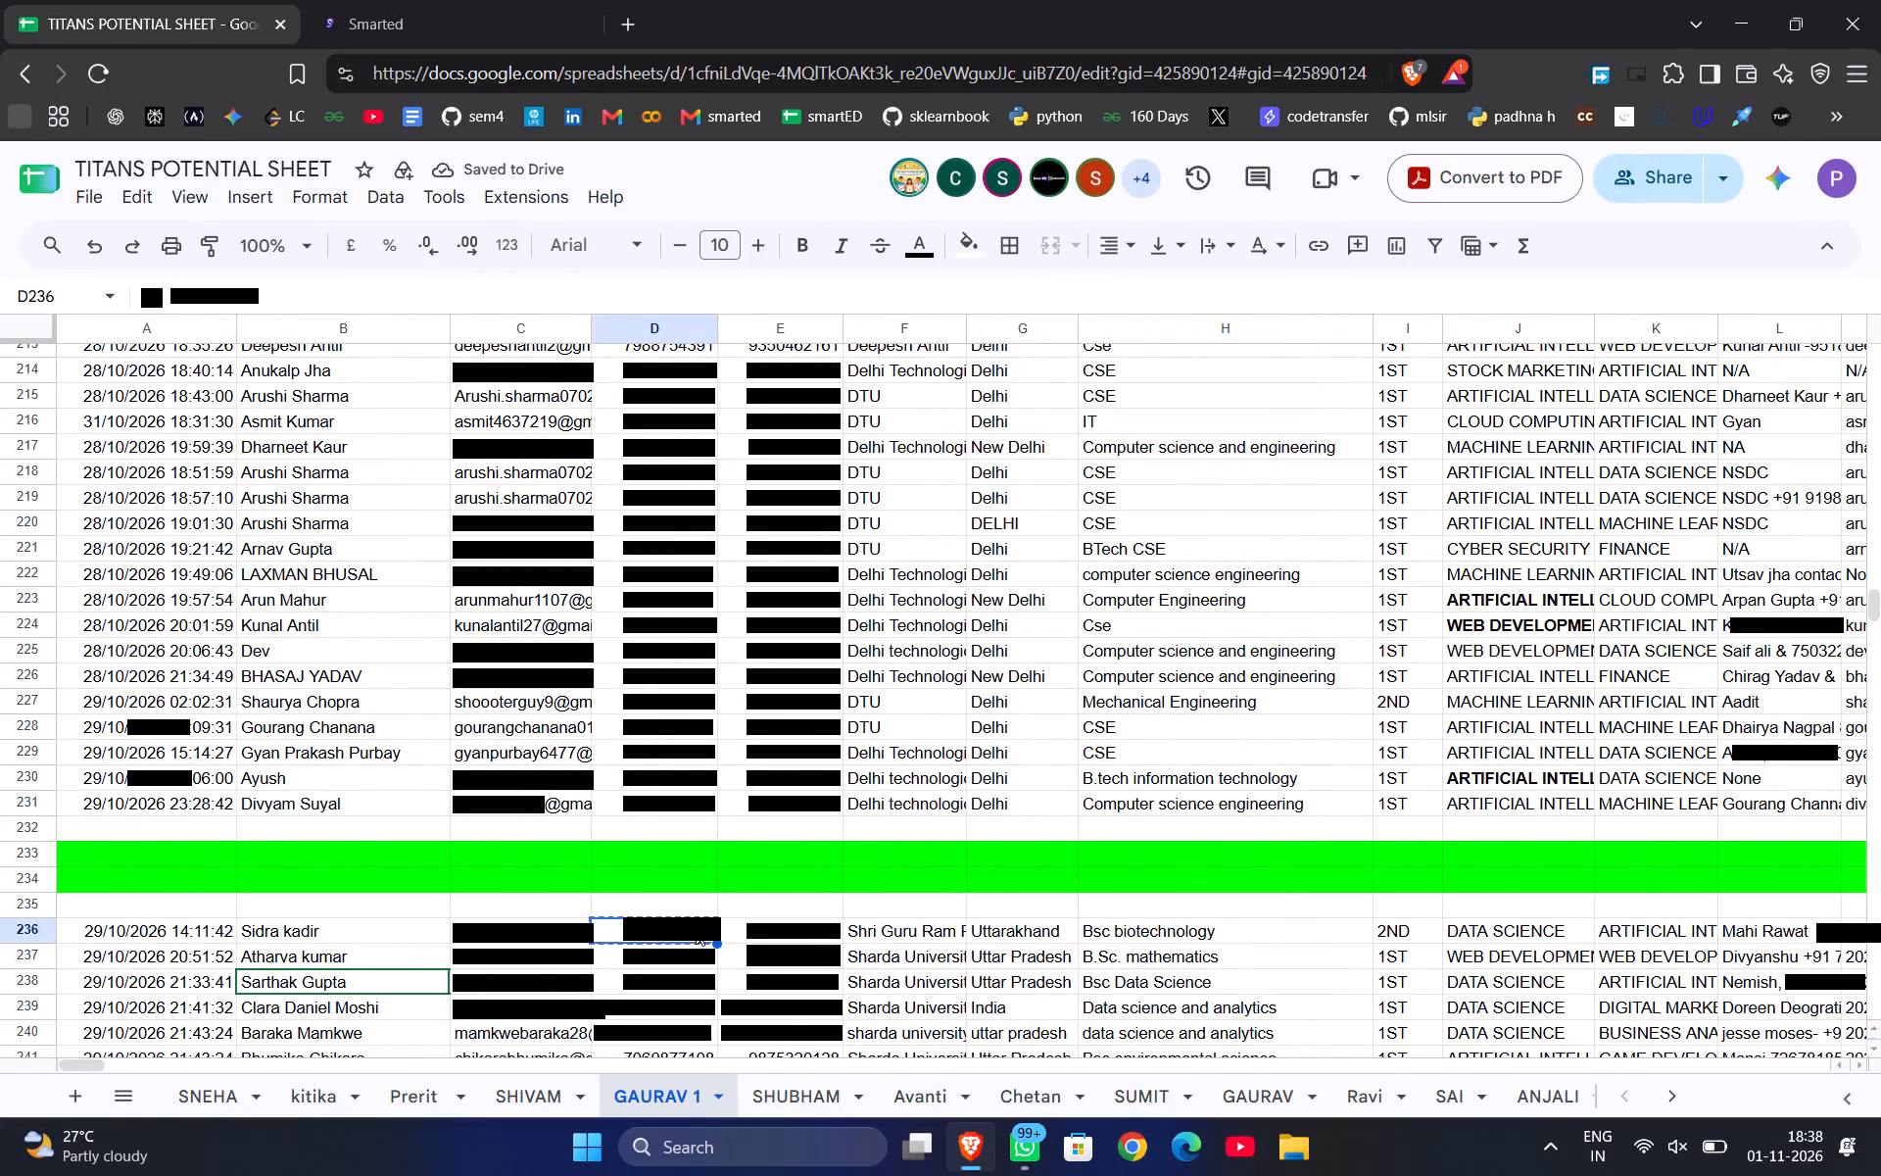
key("ctrl+f")
key("ctrl+v")
triple_click(696, 928)
left_click(696, 928, "ctrl")
key("ctrl+c")
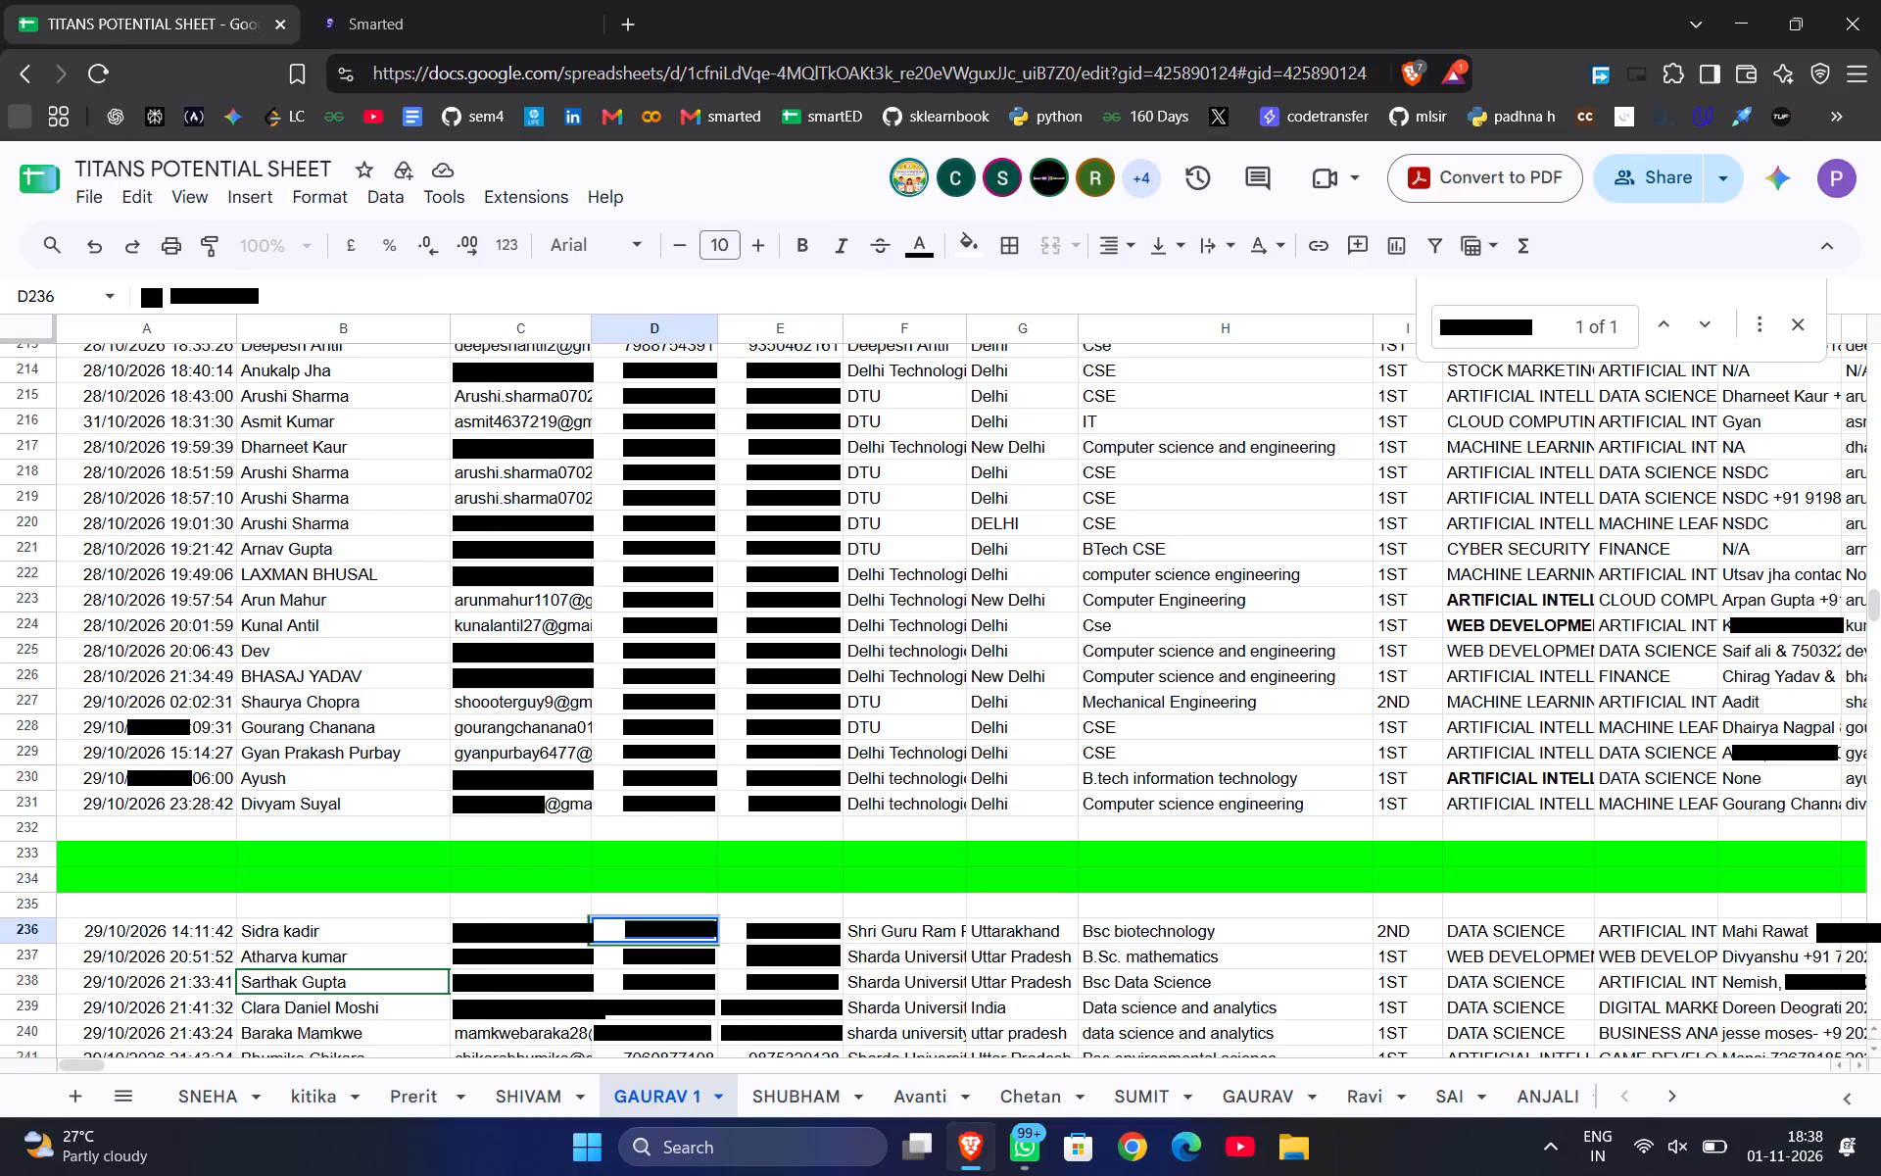
Return to the prerit entry in row 236 and select the empty column R cell beside it for the call outcome.
scroll(877, 949, "left", 3)
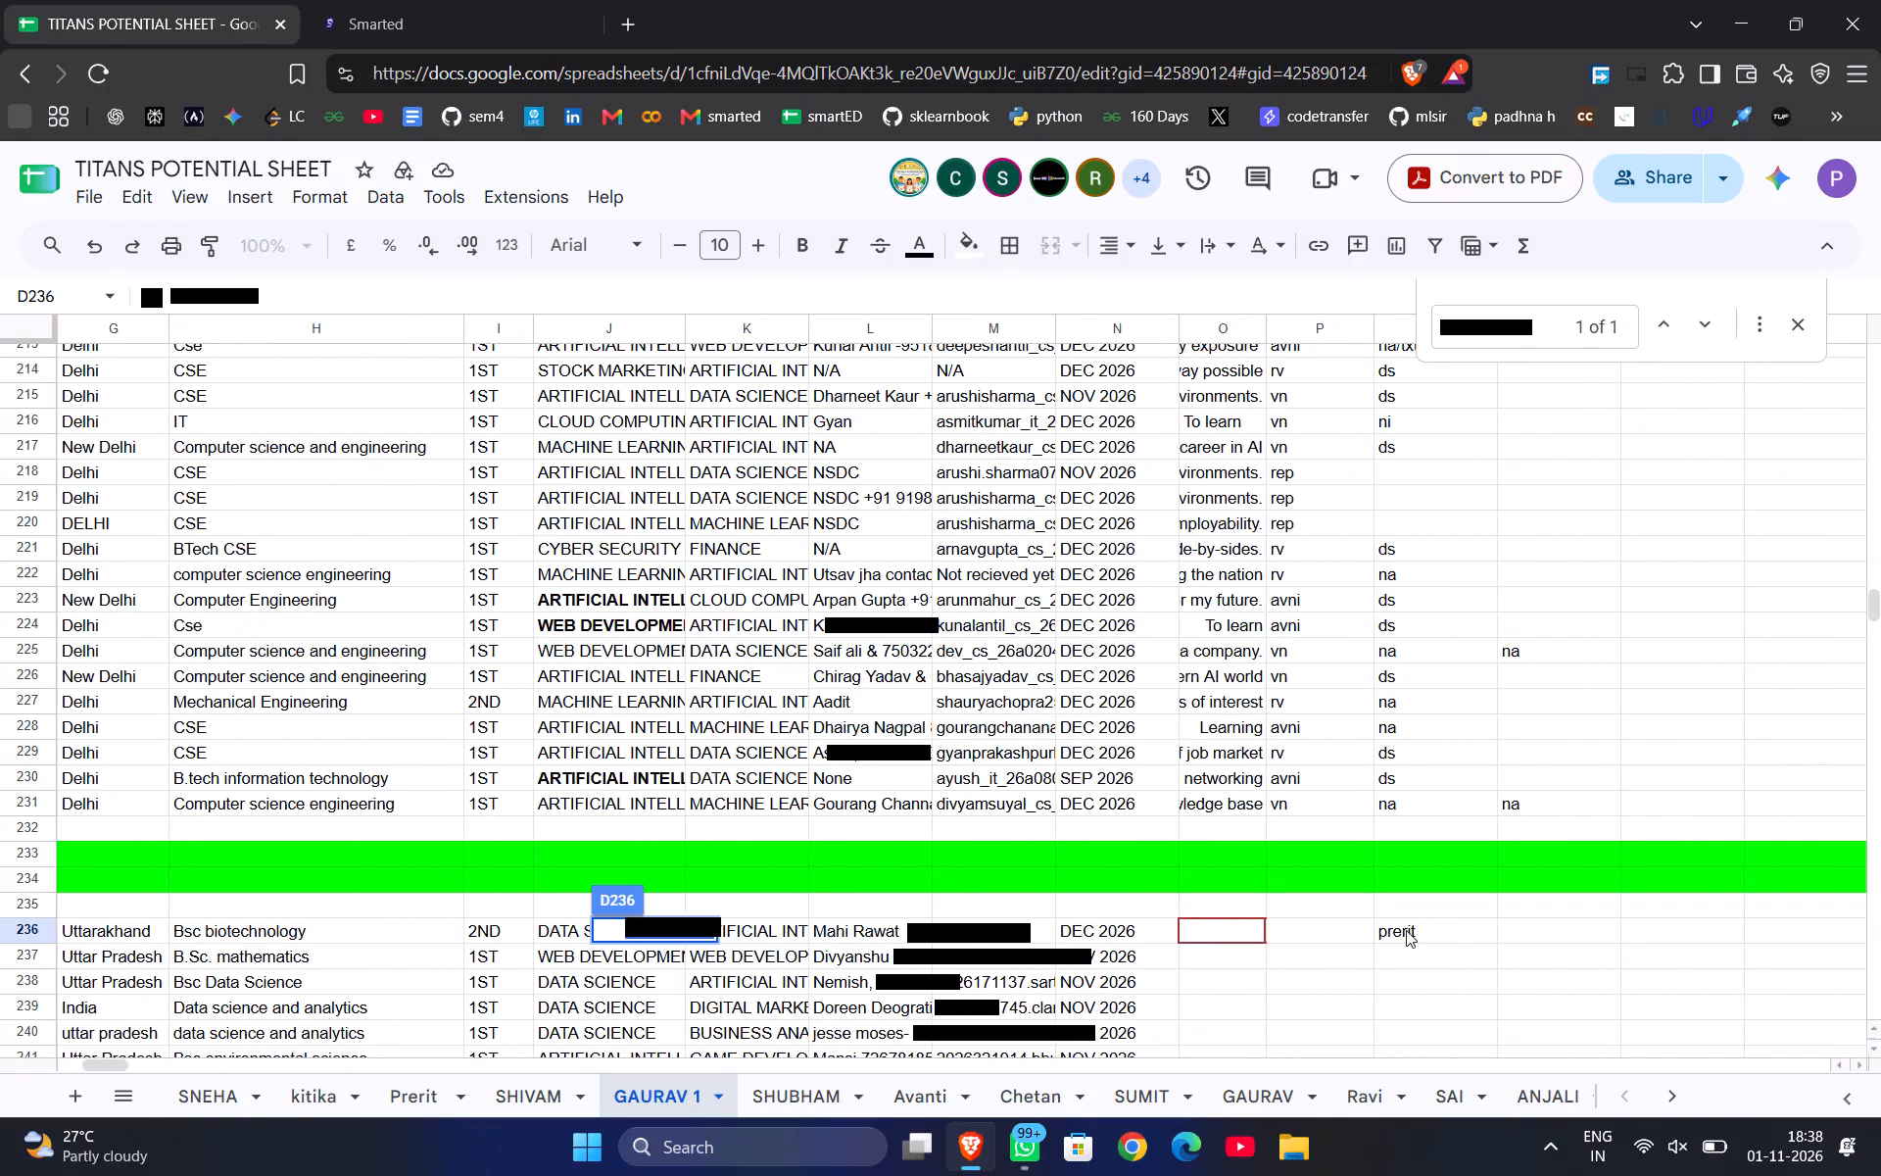
left_click(1406, 930)
scroll(1406, 930, "right", 2)
scroll(1406, 930, "down", 1)
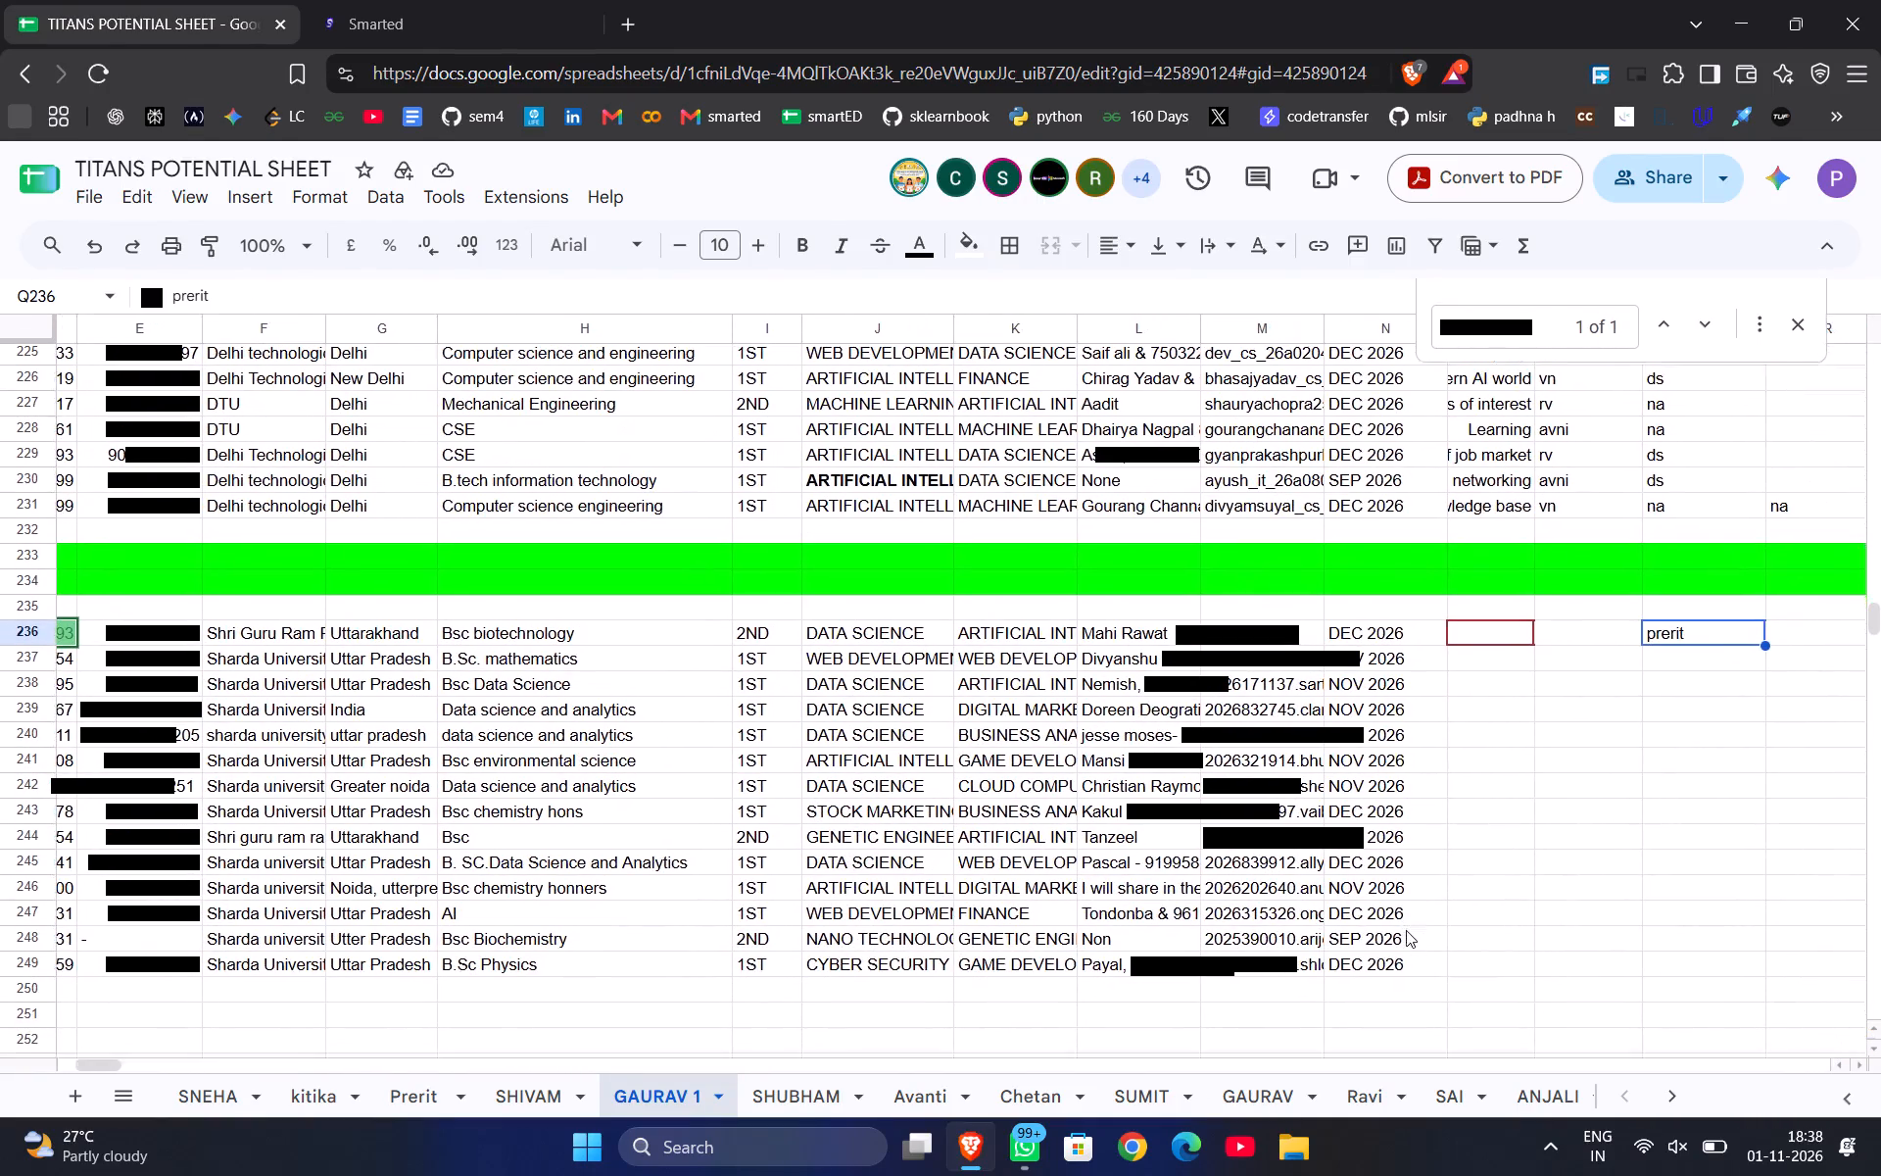
left_click(1688, 657)
left_click(1683, 626)
scroll(1683, 626, "left", 2)
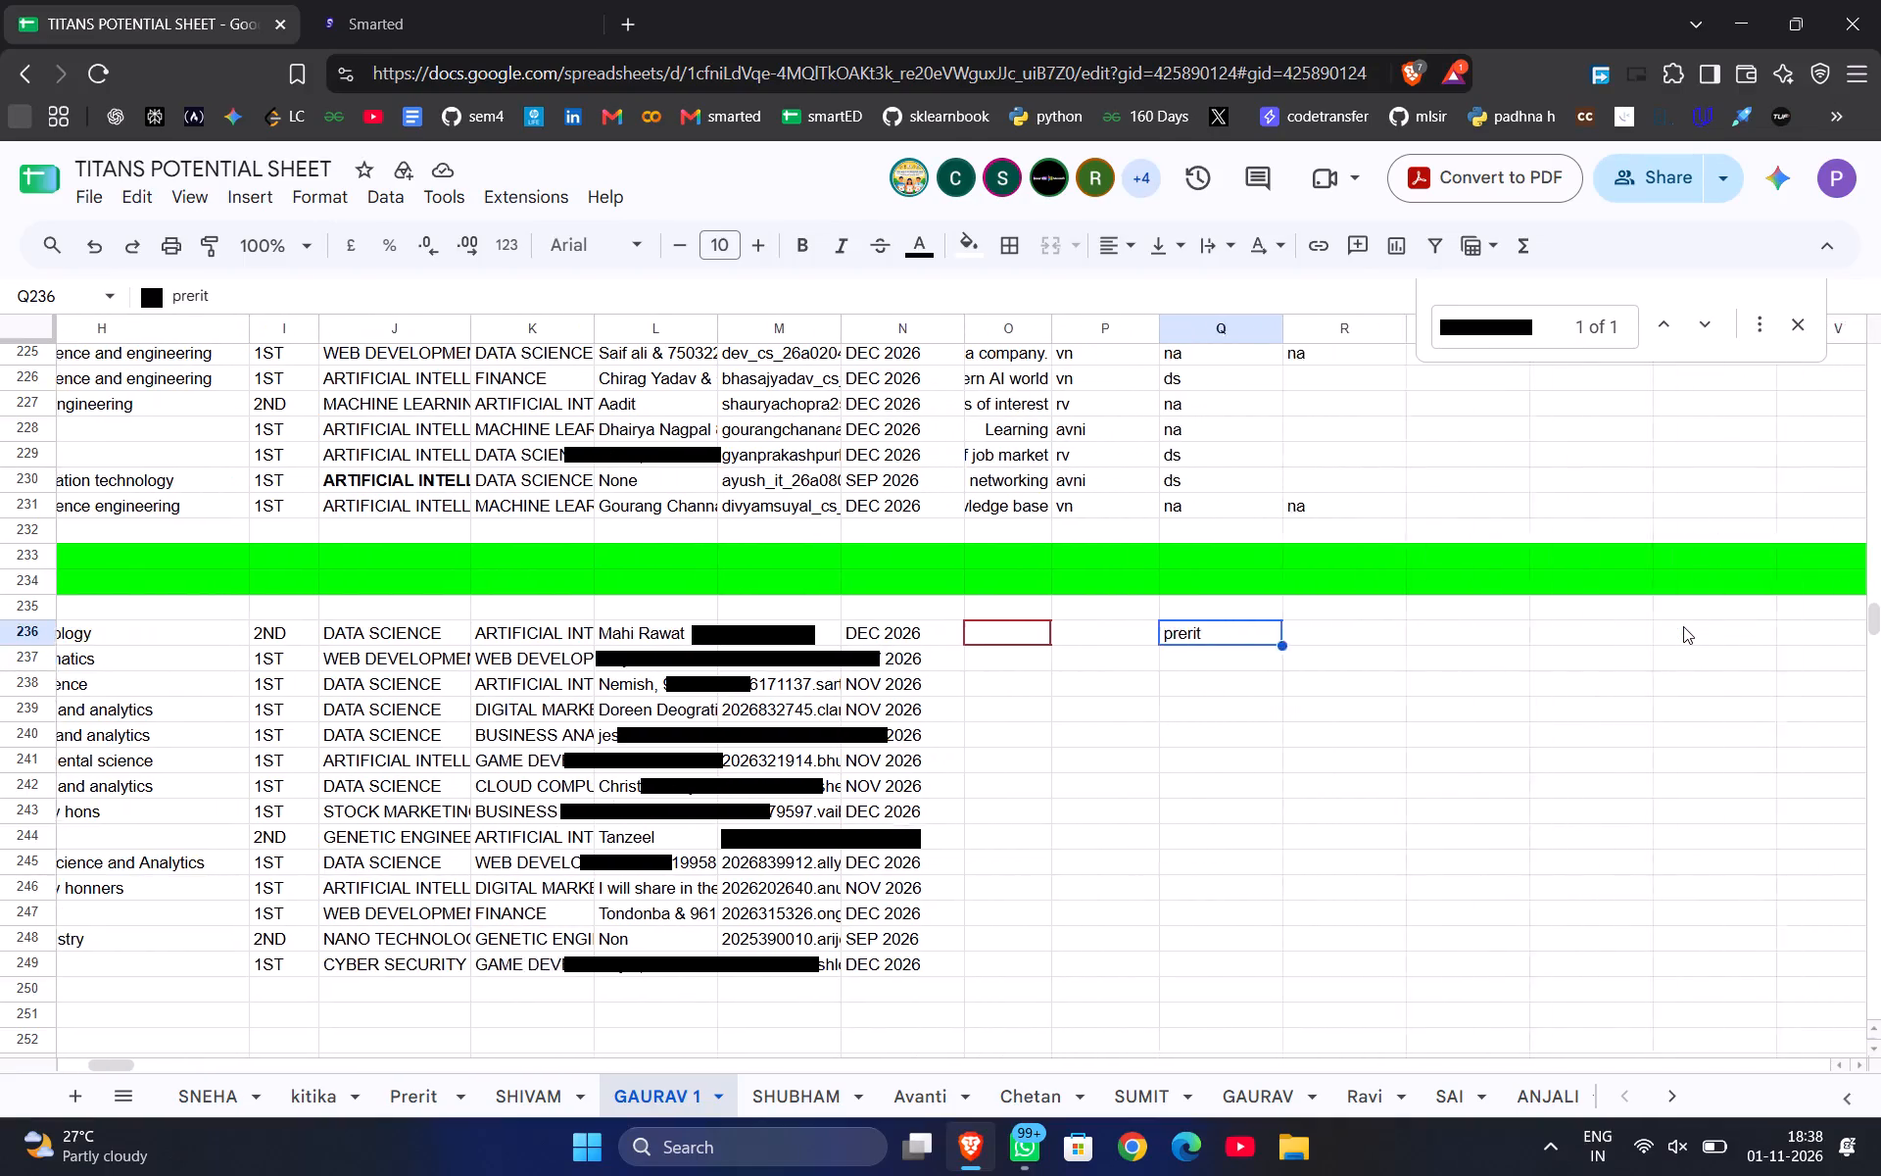
left_click(1291, 628)
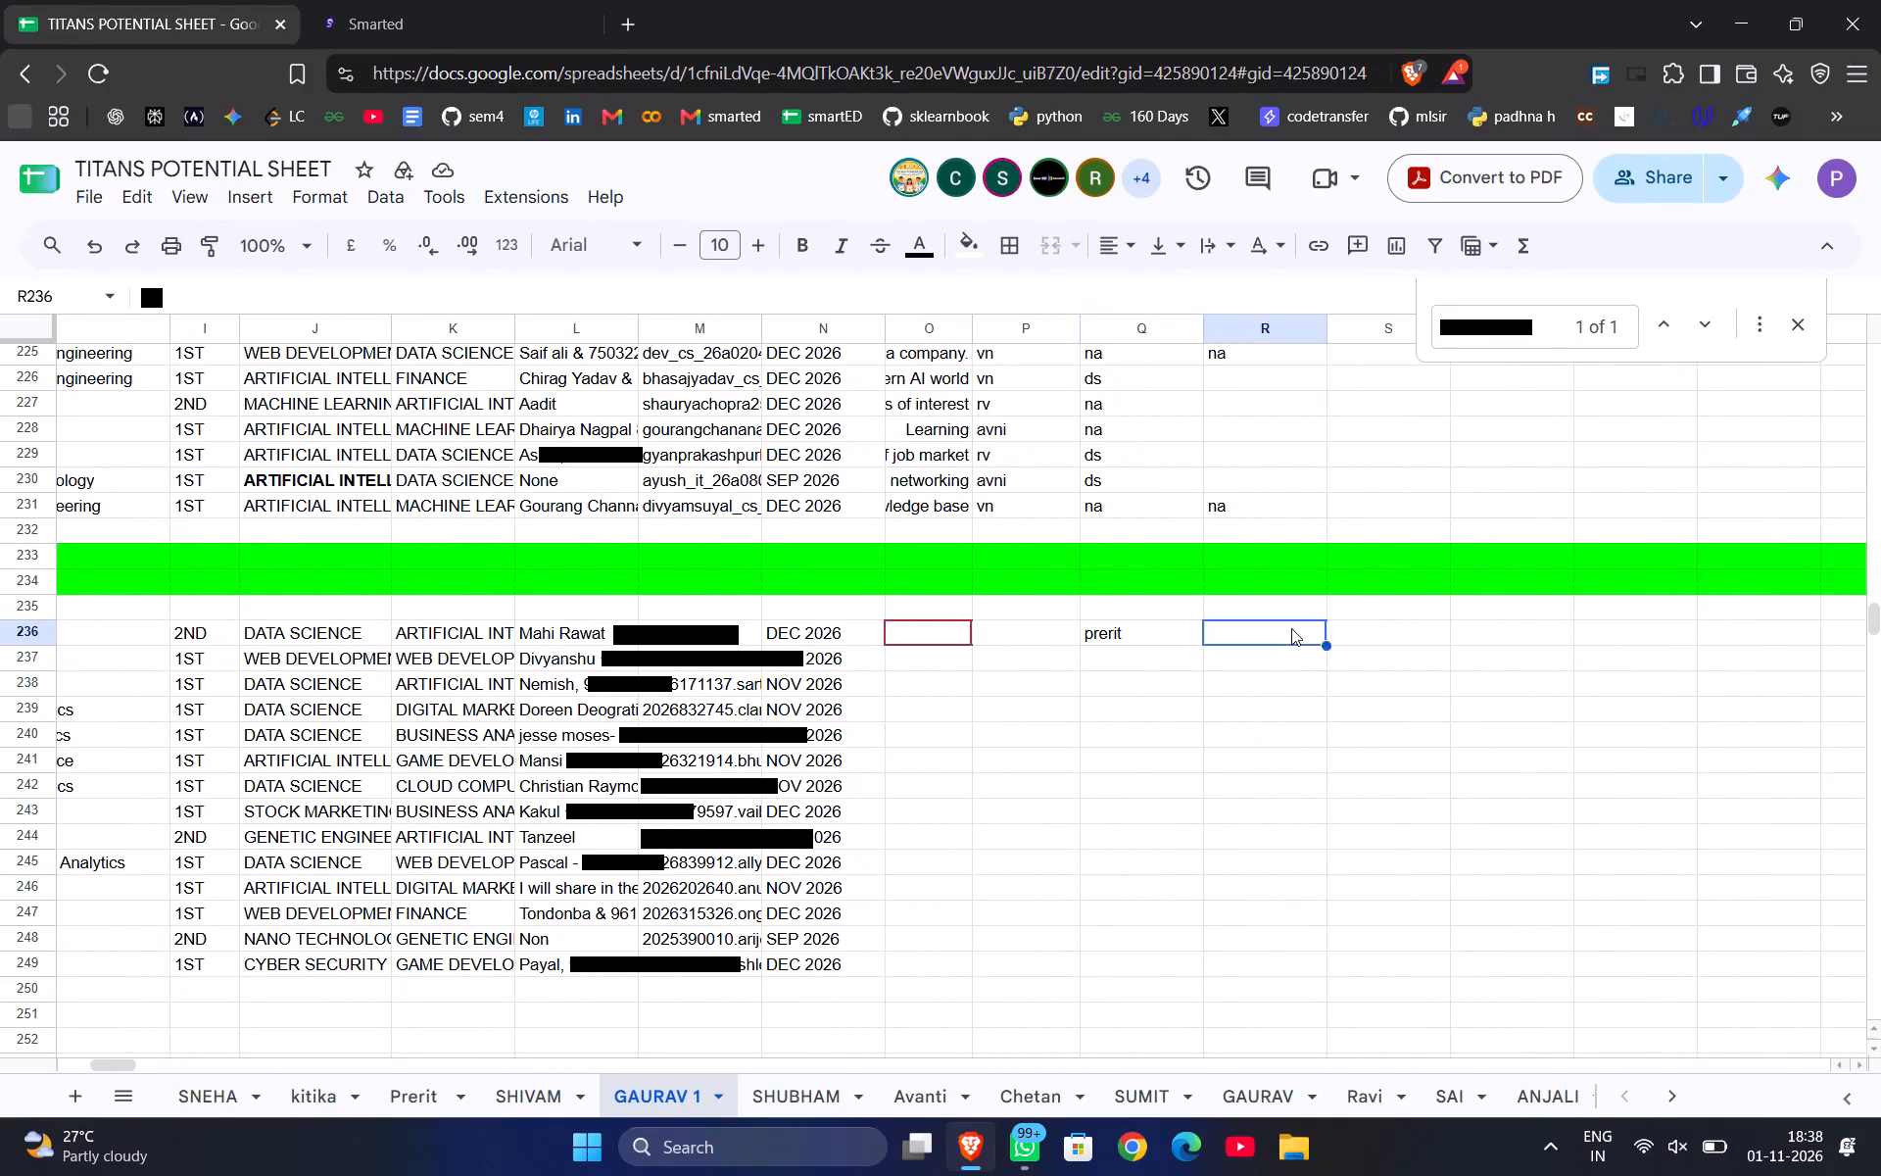
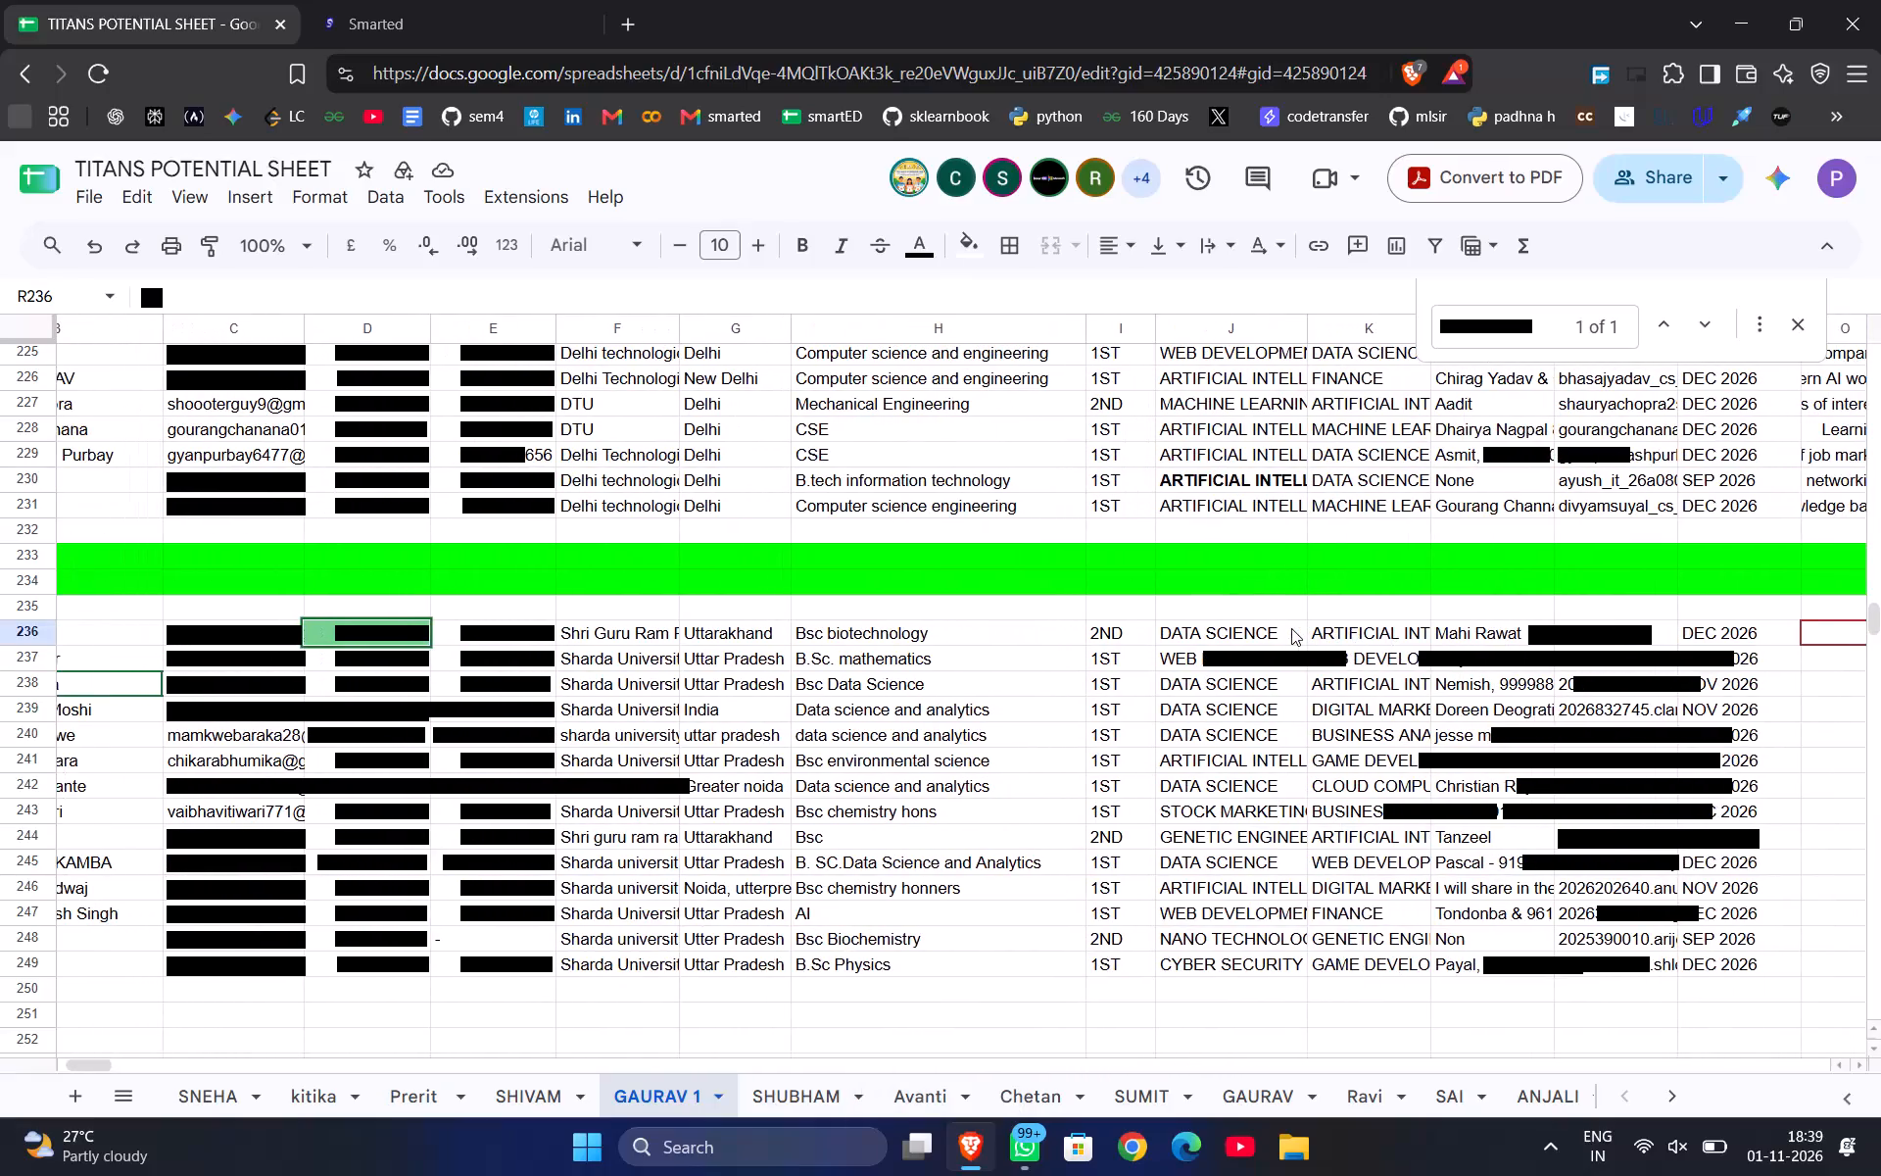
Select the column F university cell of the row 236 lead in the GAURAV 1 sheet to read its full name.
scroll(1291, 628, "right", 3)
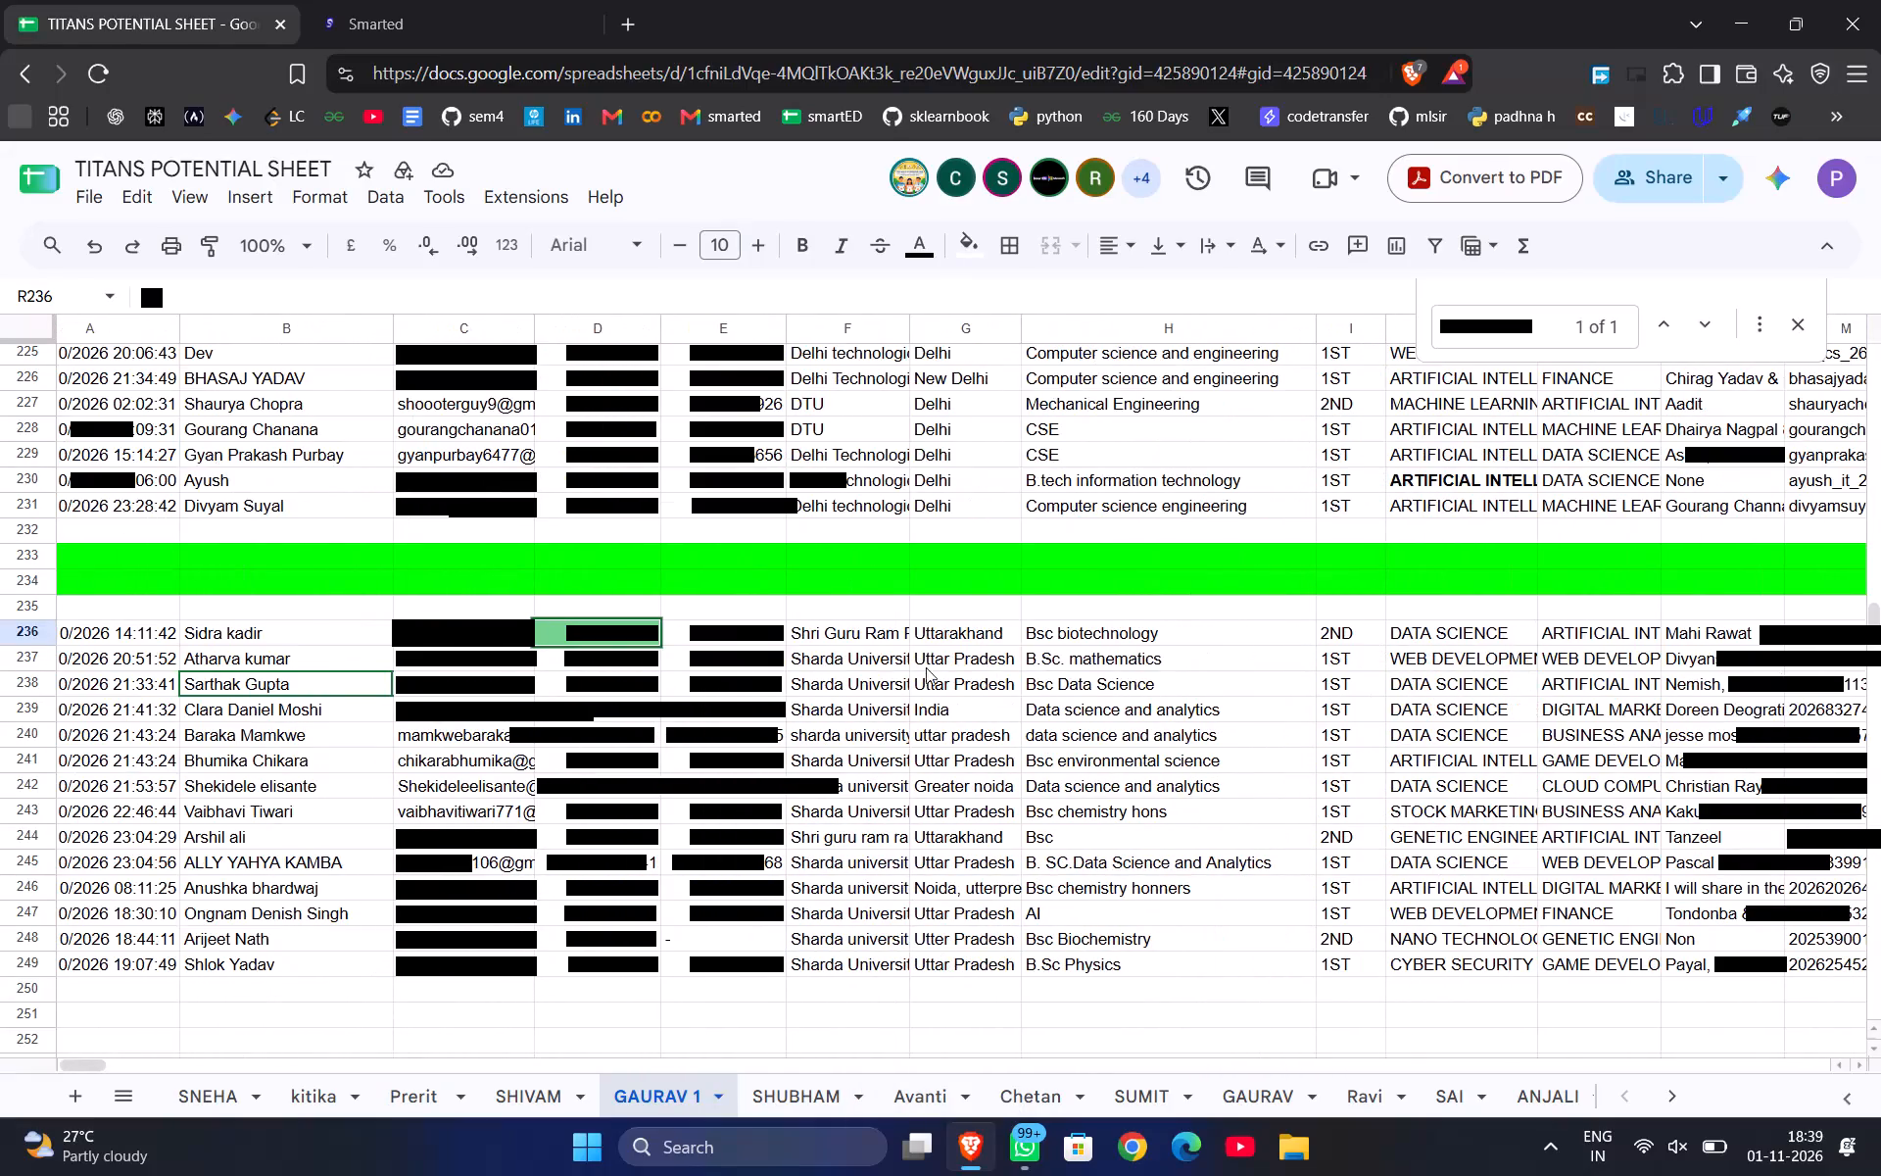
left_click(869, 650)
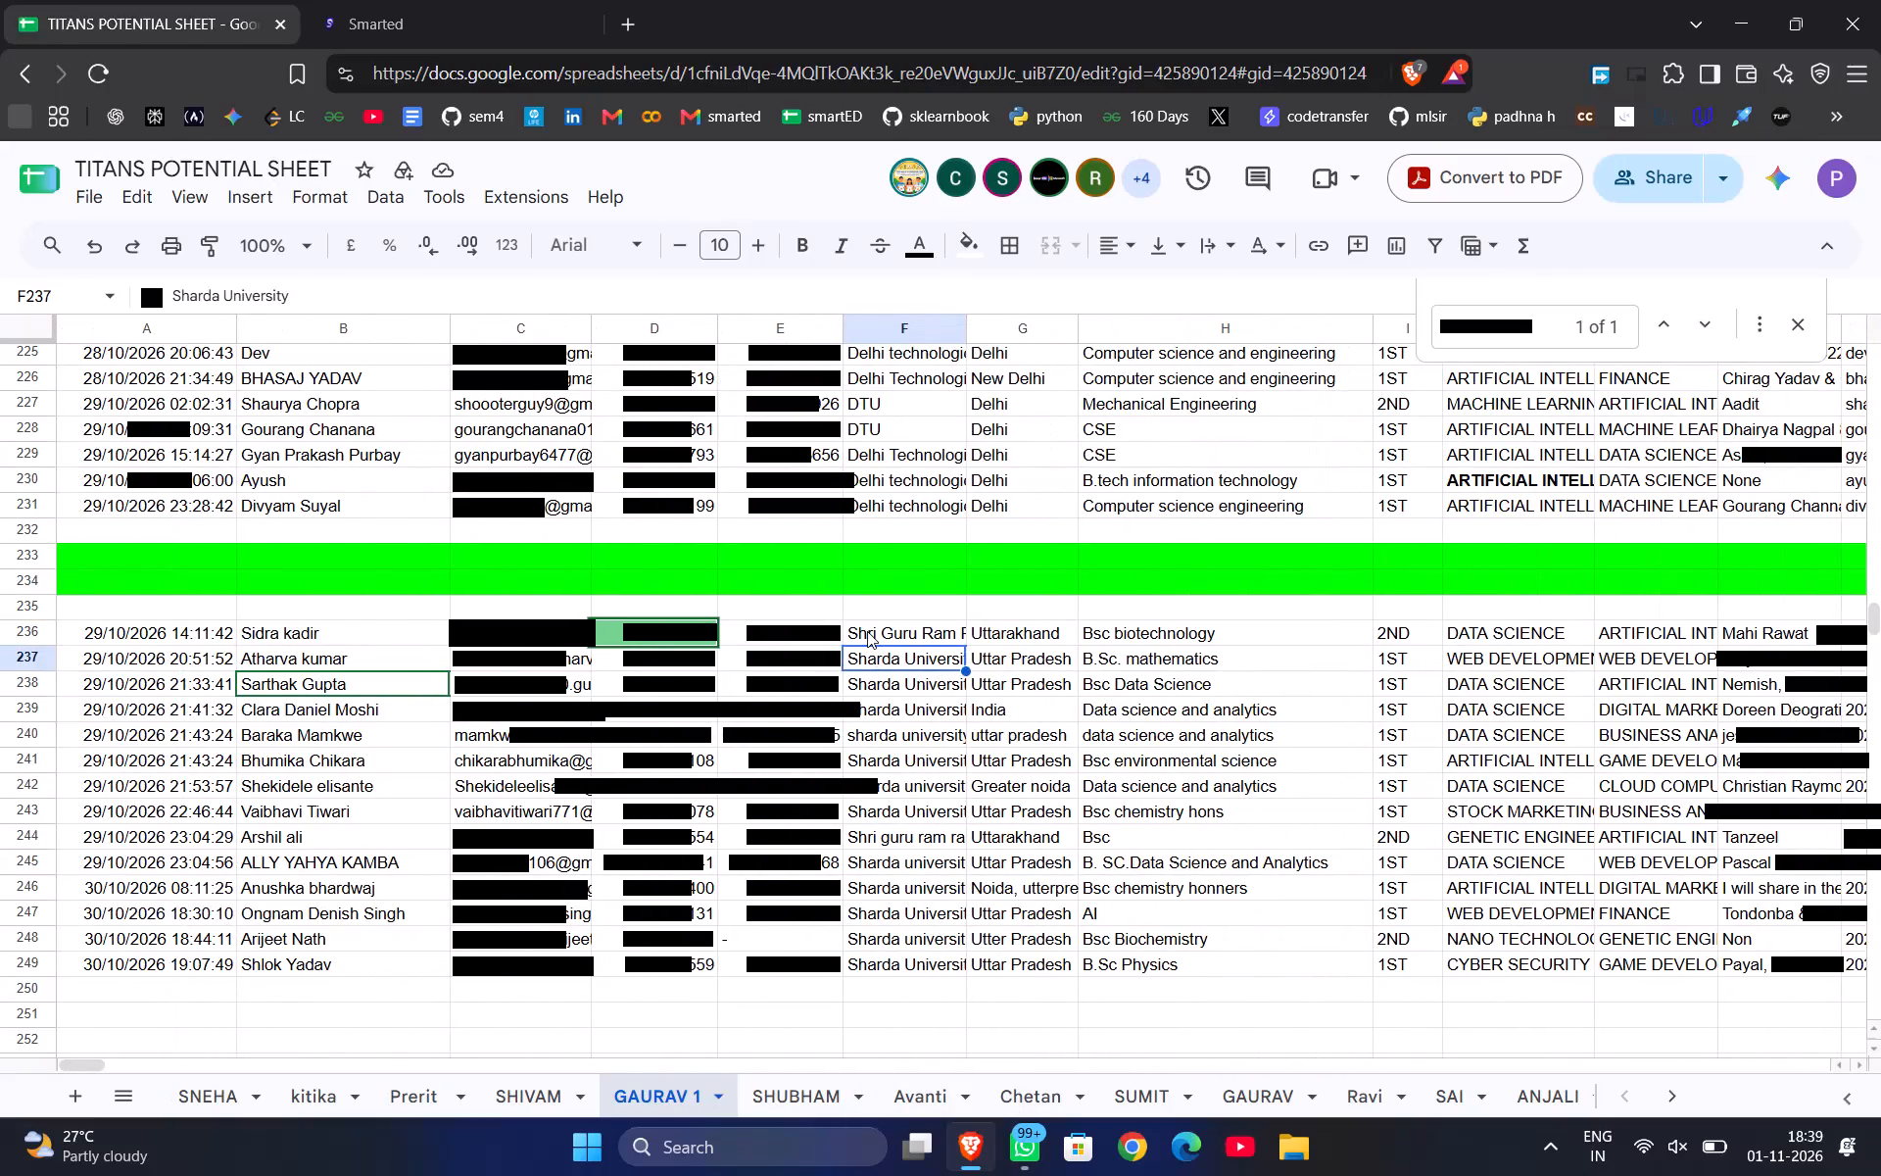
left_click(867, 631)
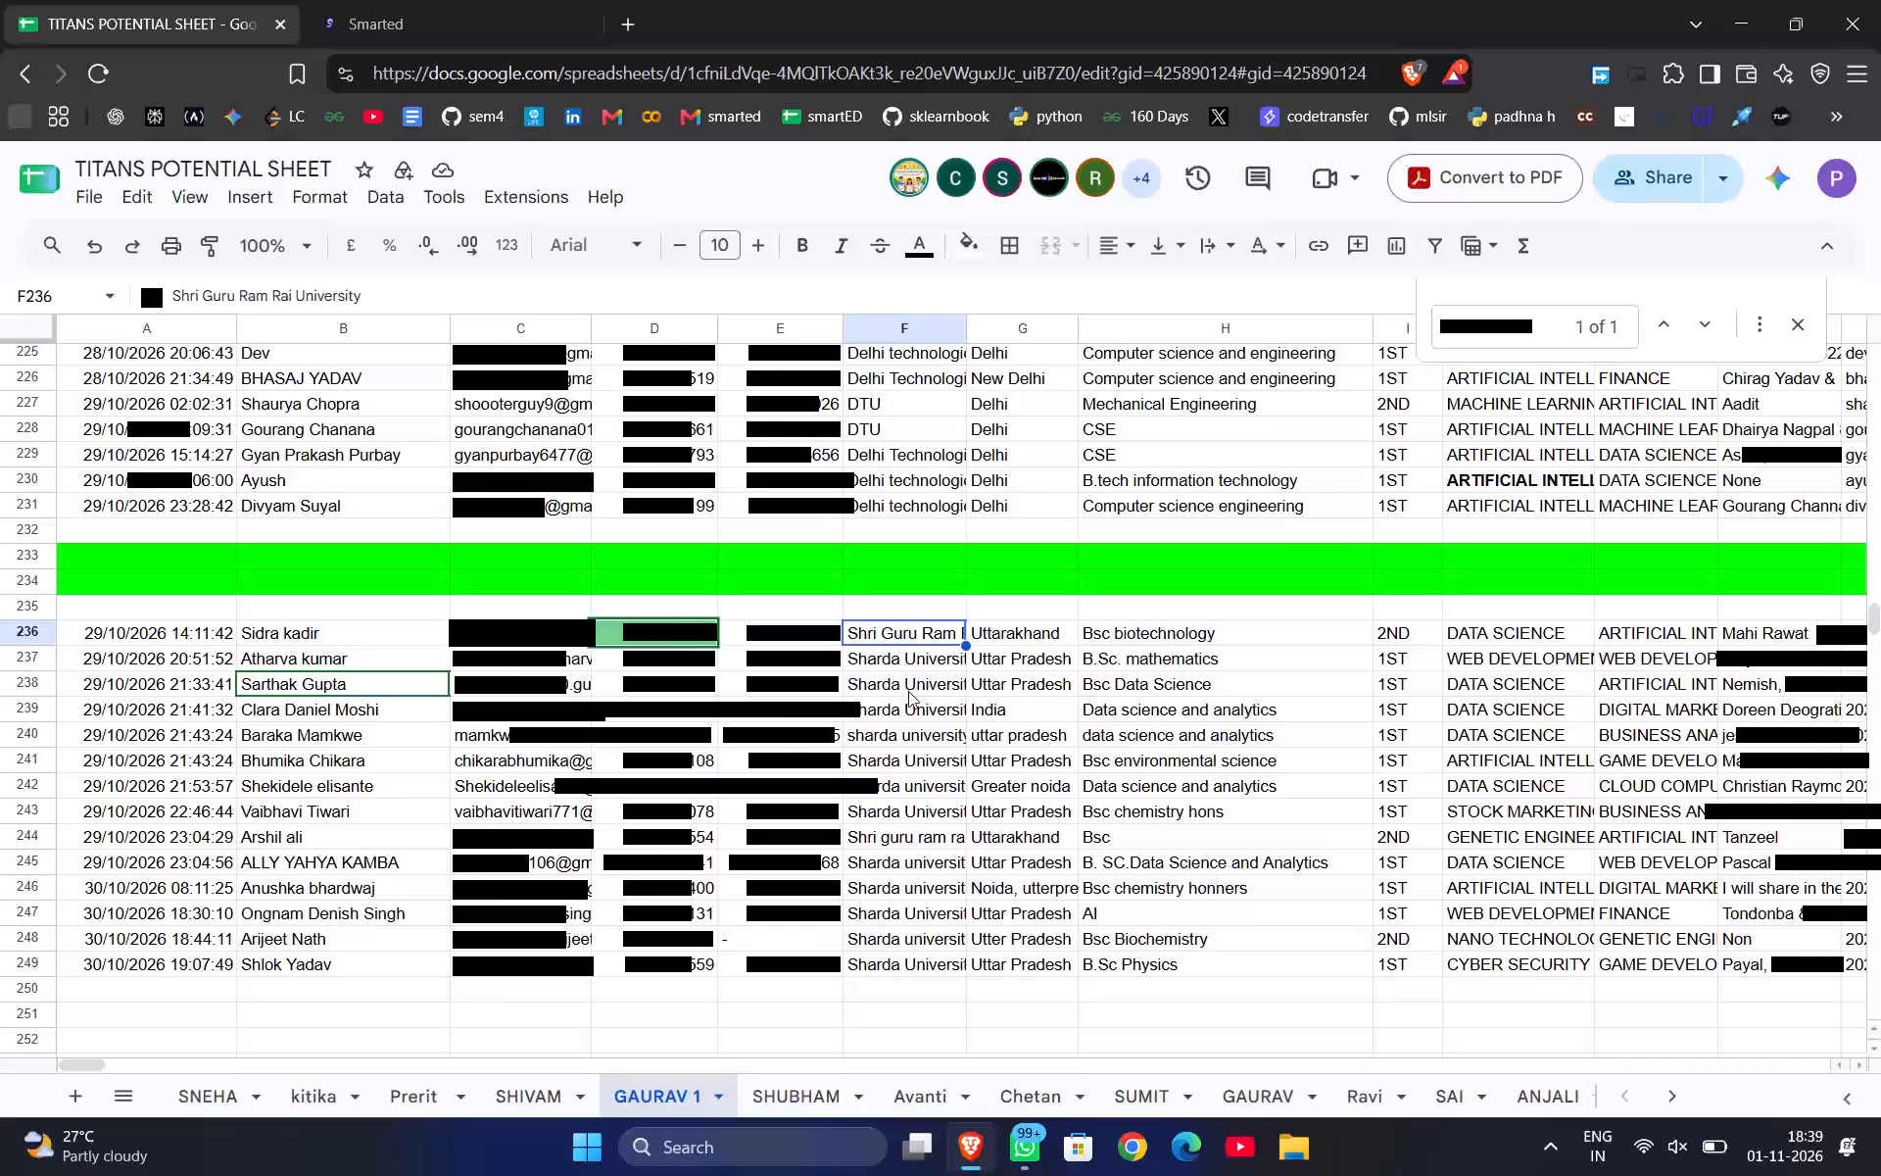
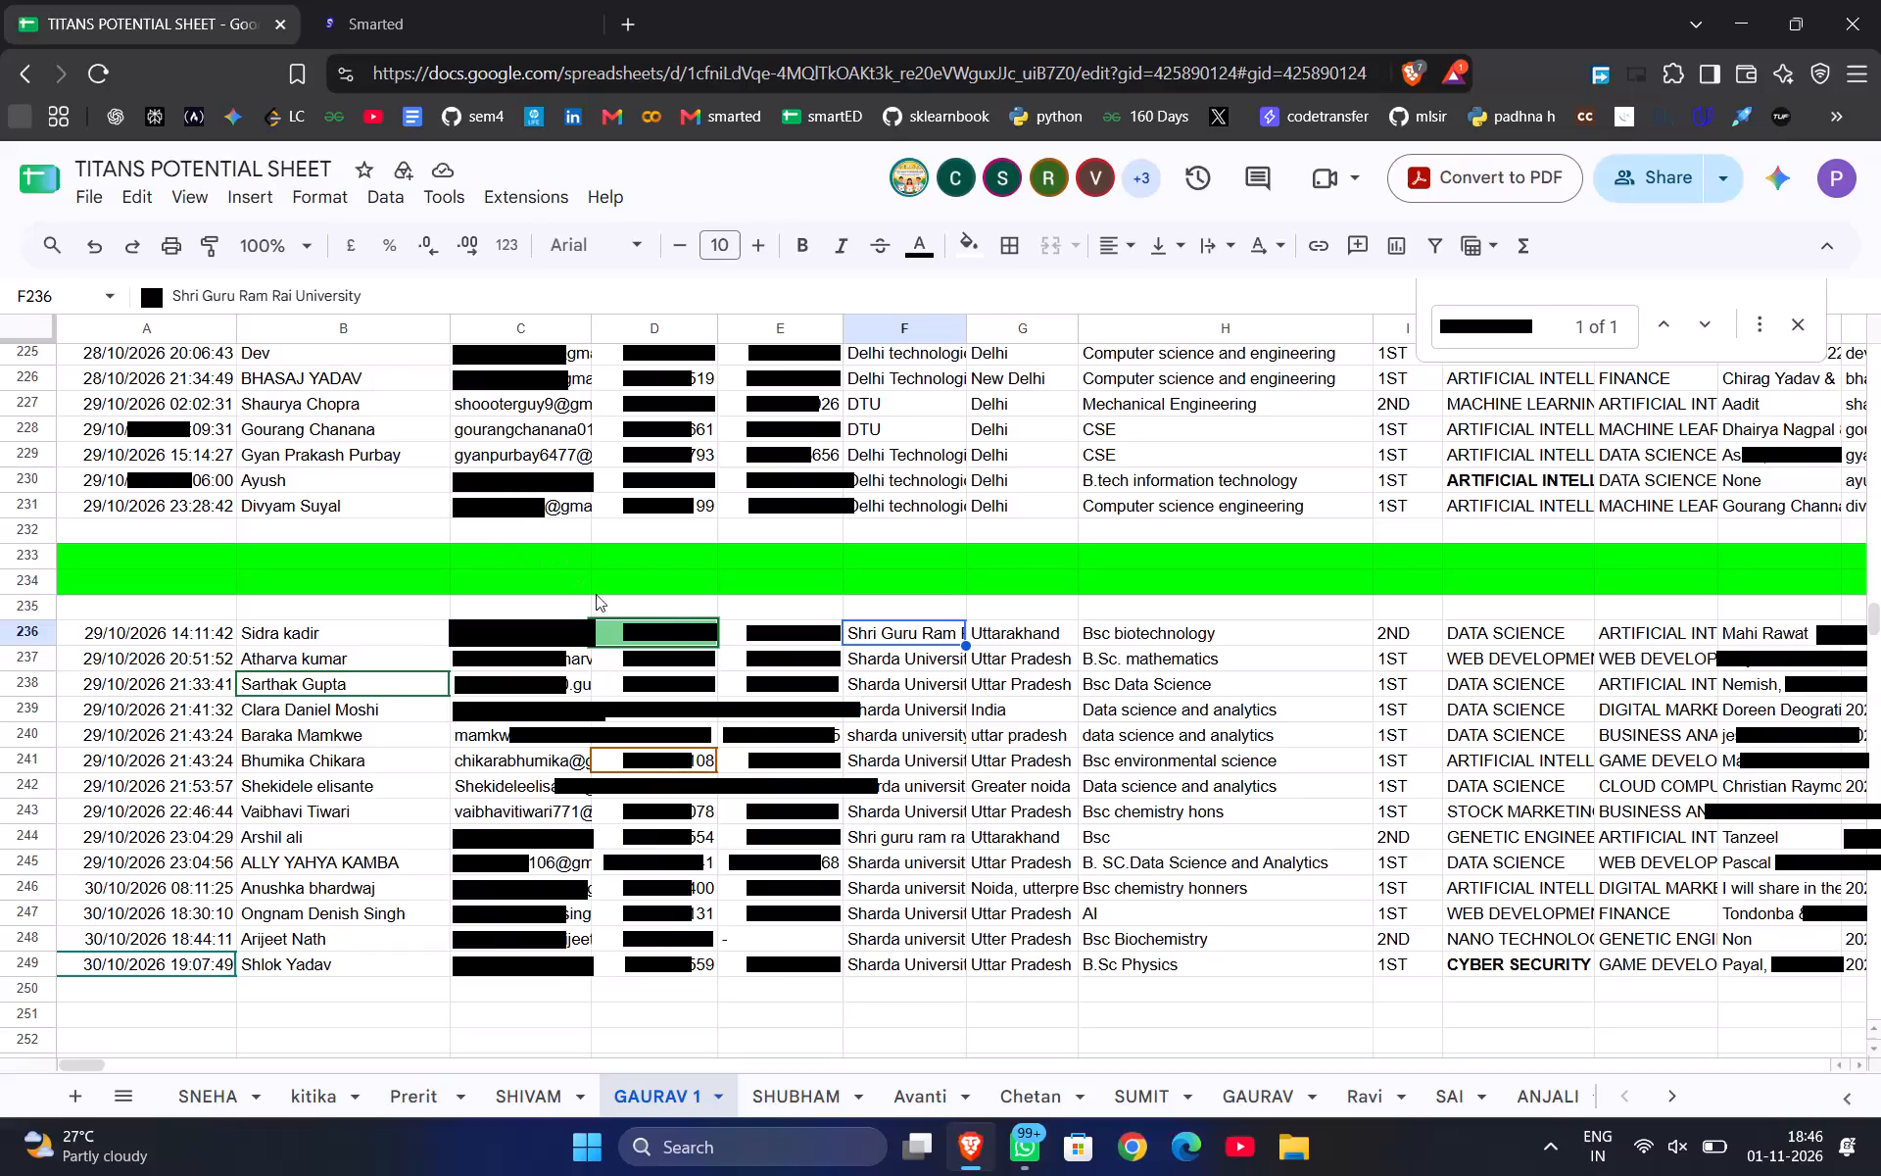
Copy the phone number from the column D cell of the row 236 lead.
triple_click(666, 628)
left_click(666, 628)
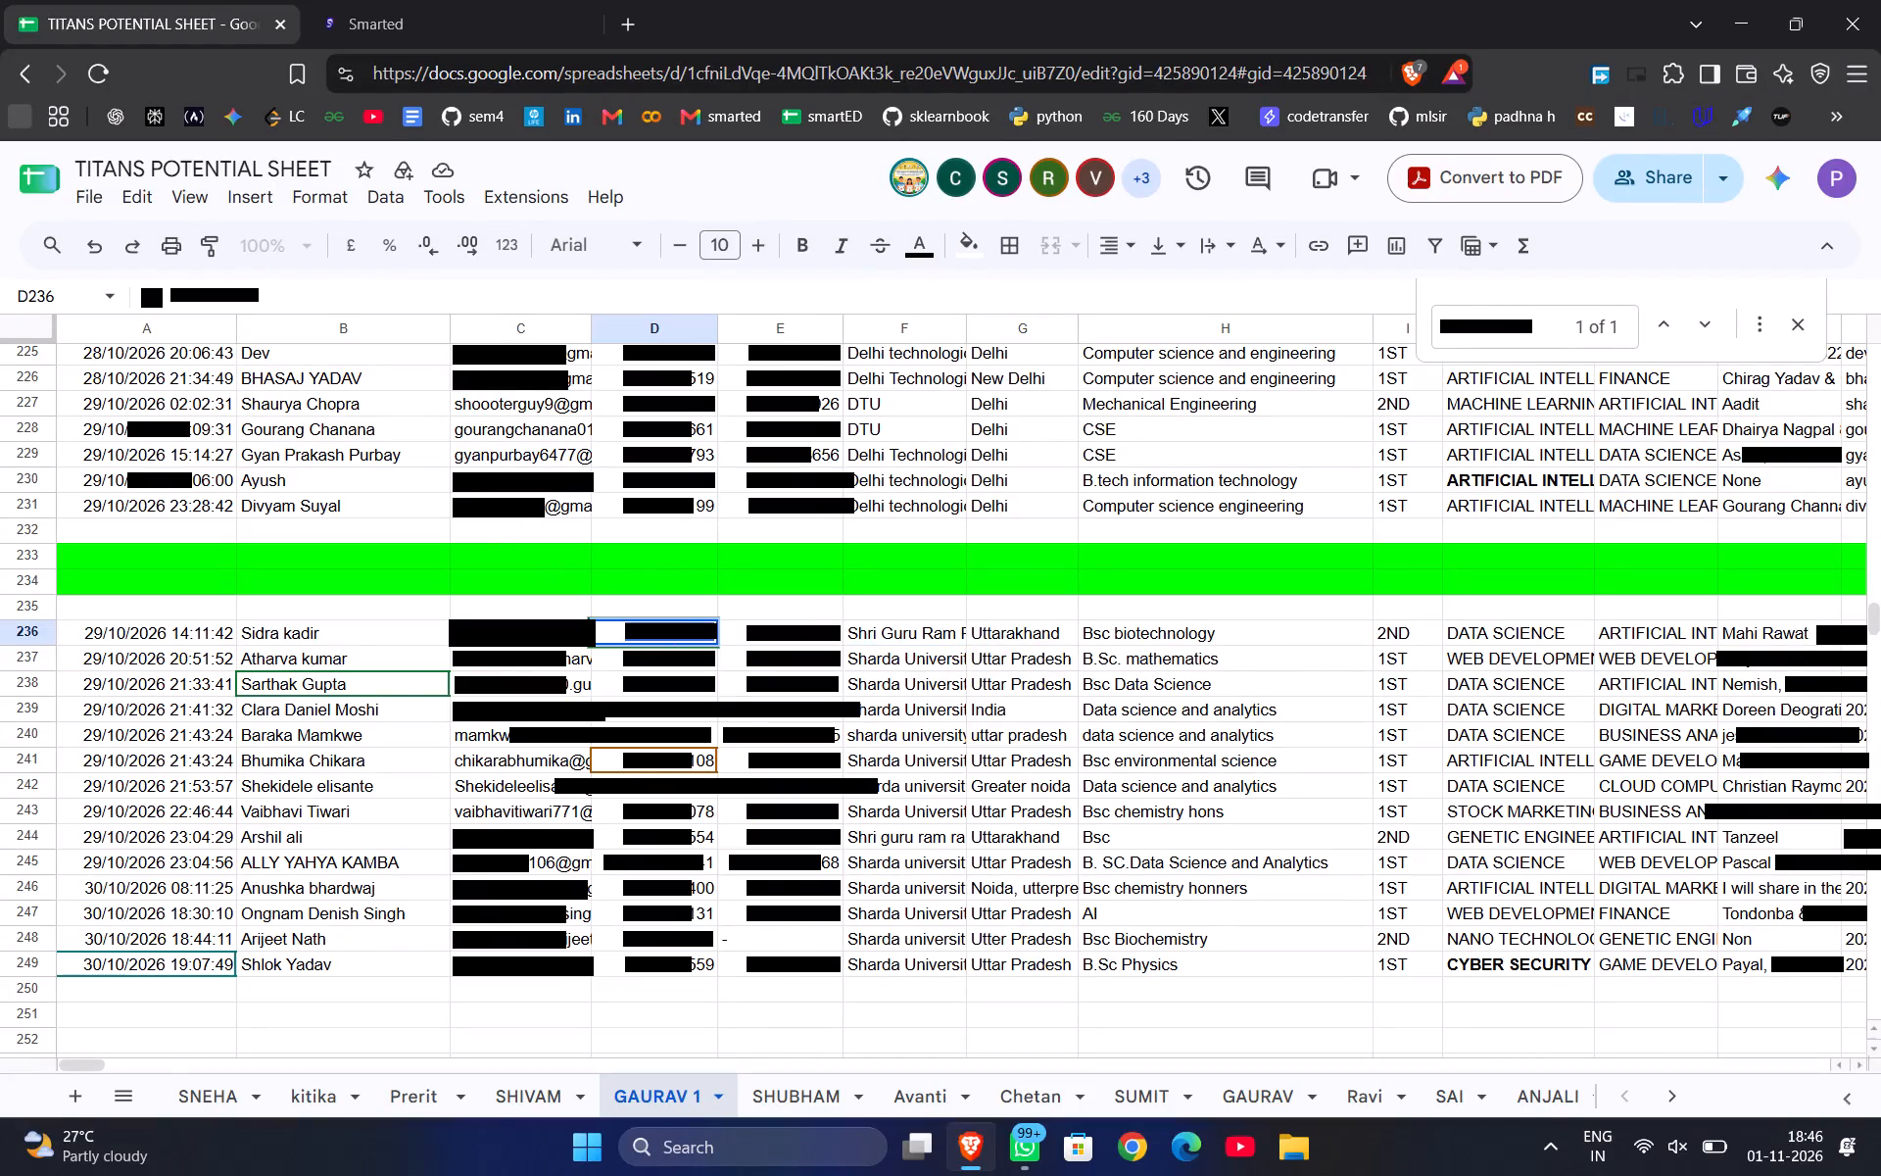
key("ctrl+c")
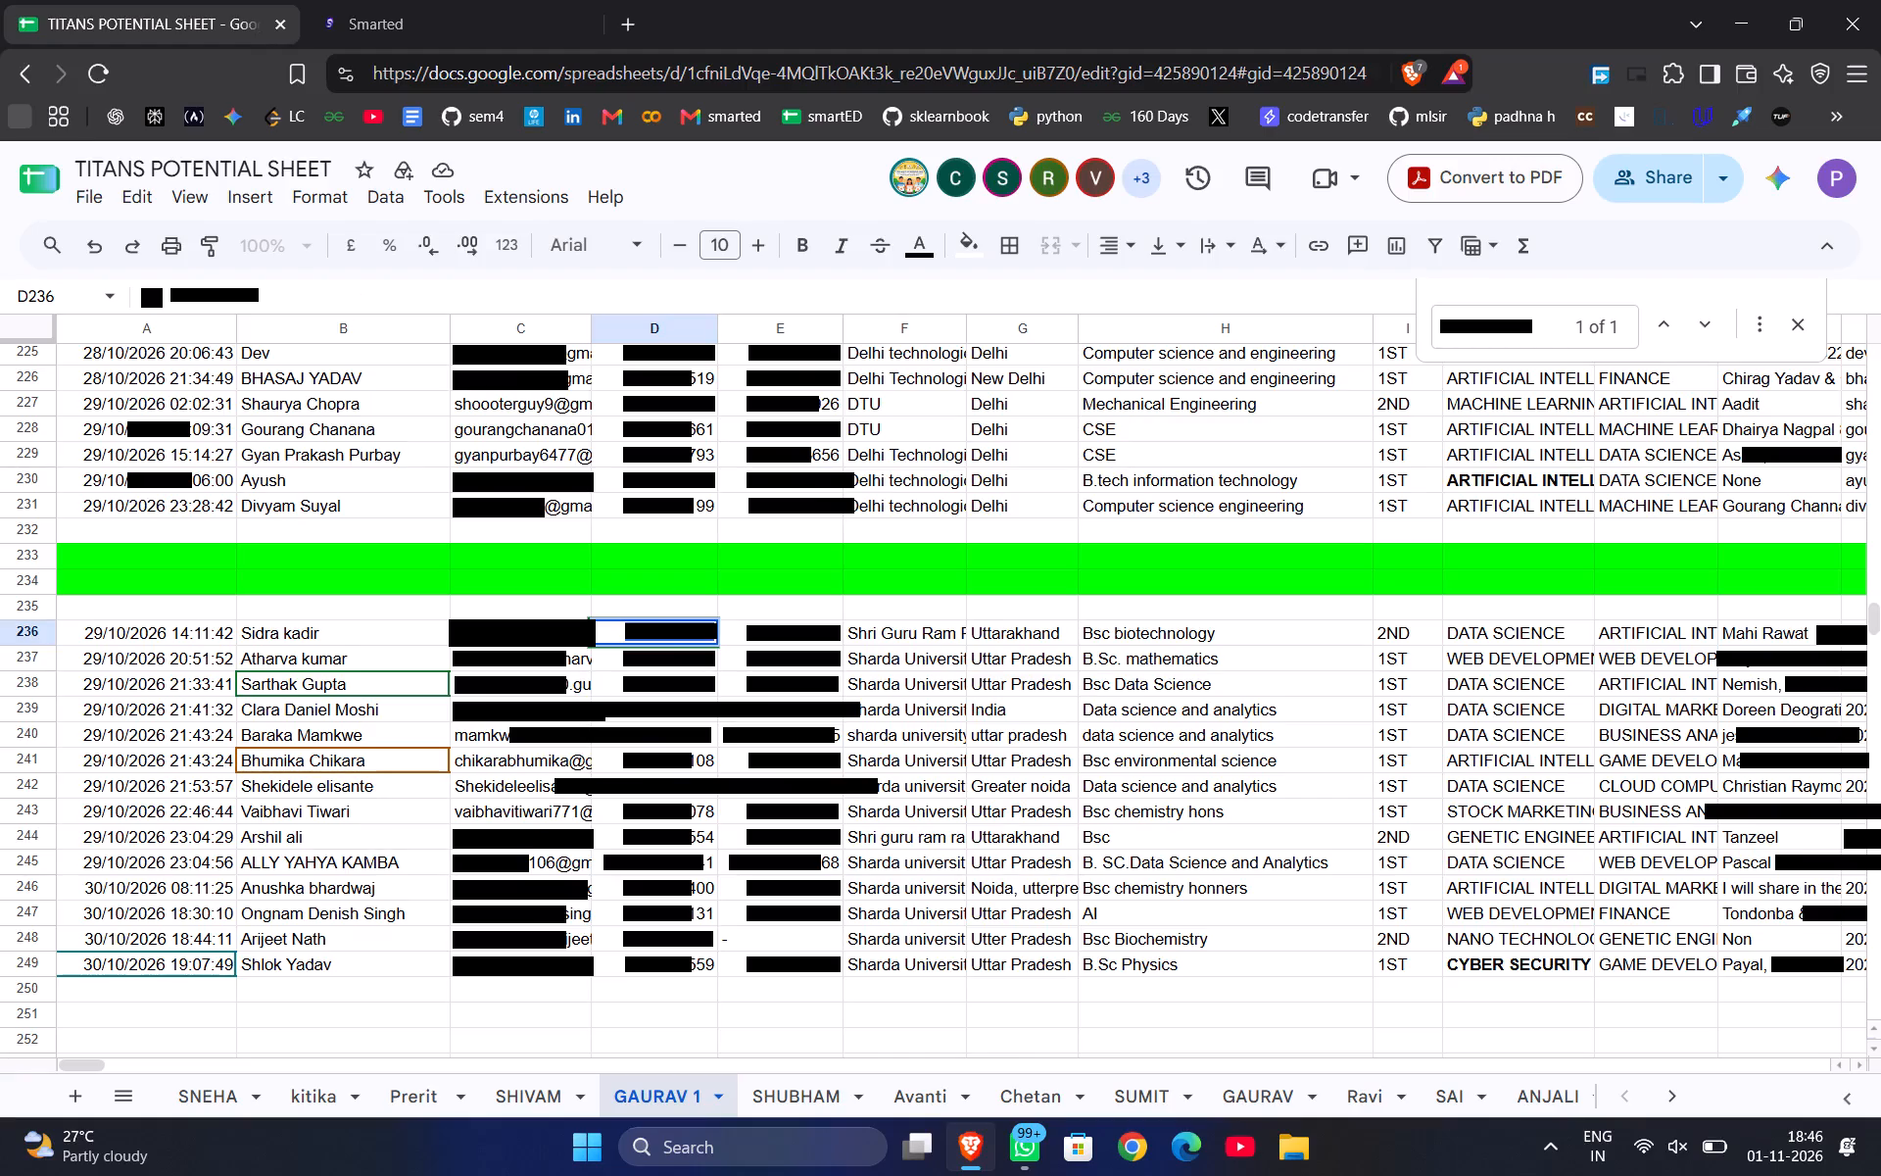
key("ctrl+c")
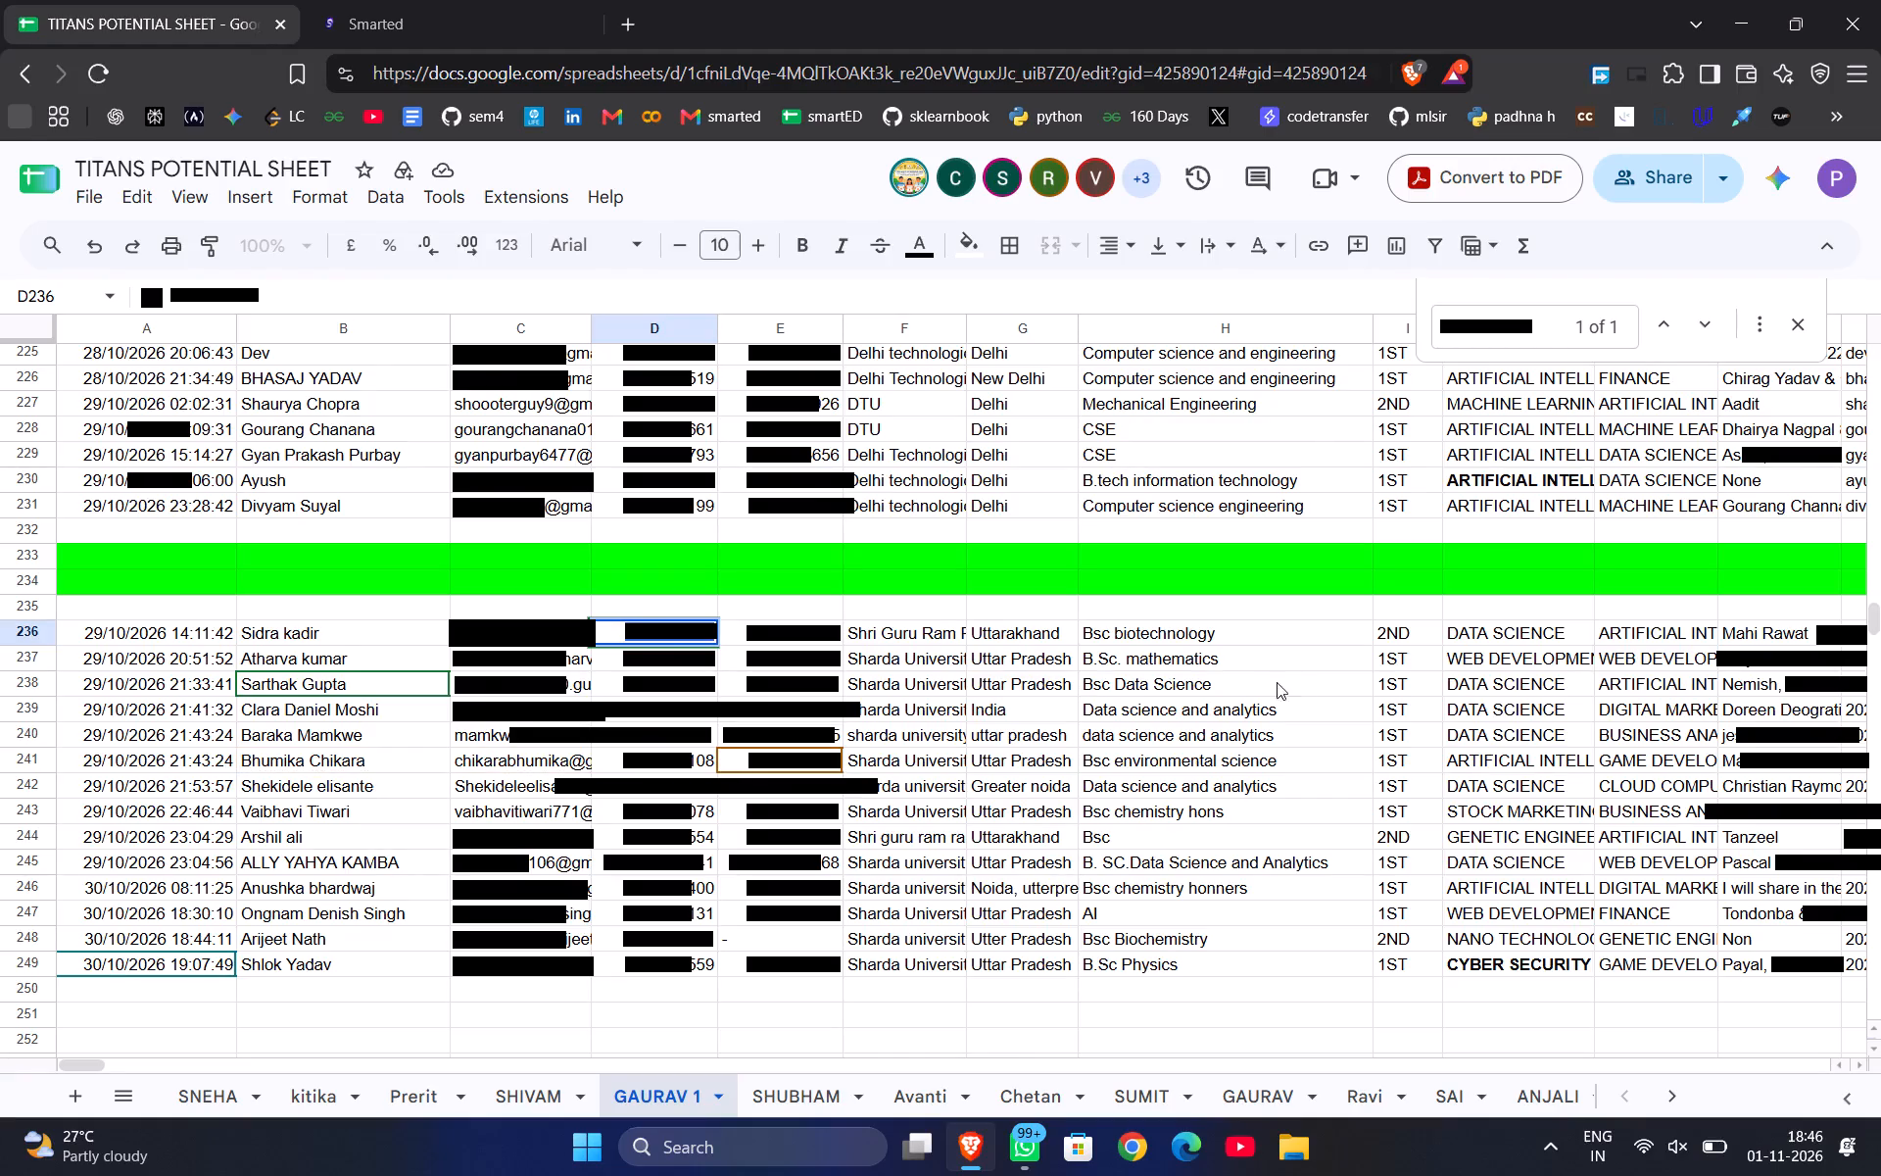
Enter the call outcome "ds" in column R of row 236, beside the "prerit" assignment.
scroll(1310, 678, "left", 5)
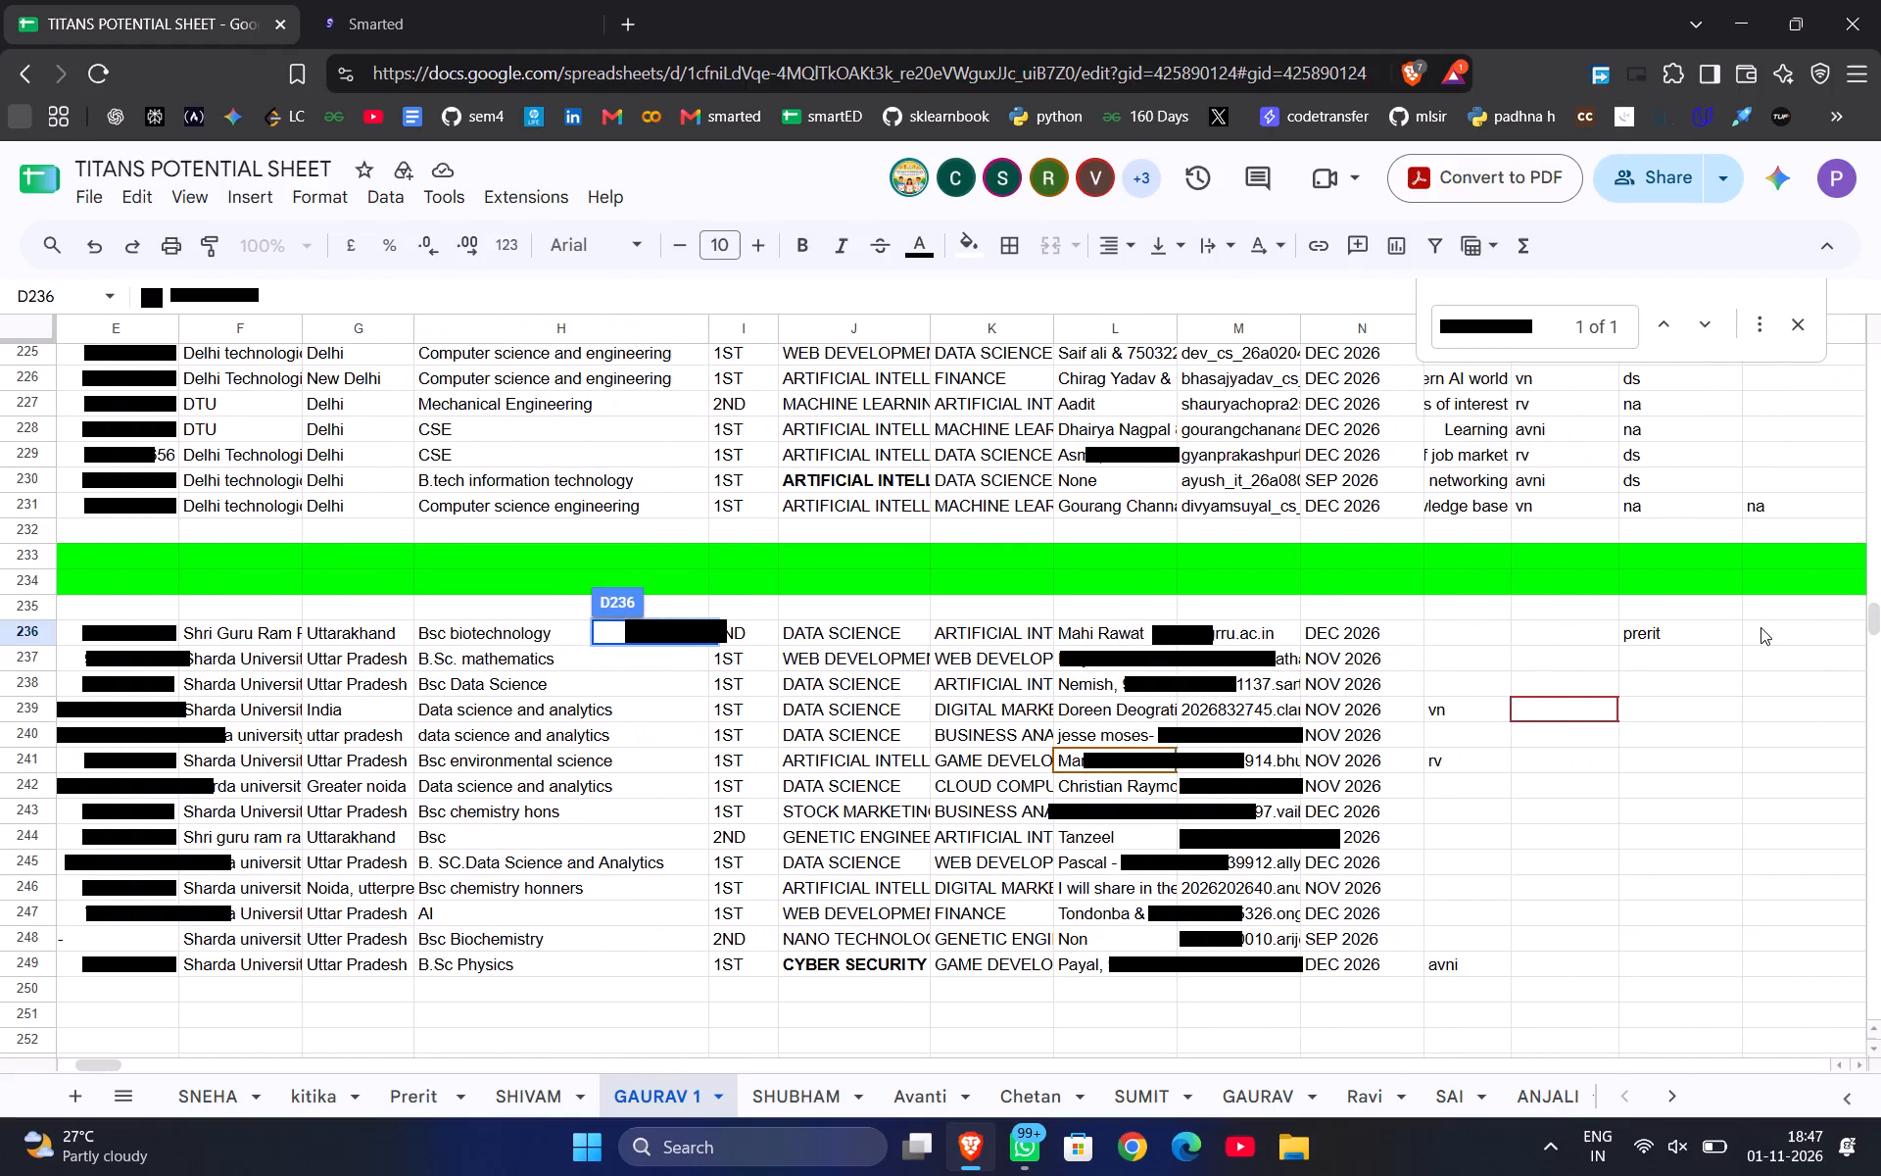
left_click(1760, 627)
type("ds")
key("Left")
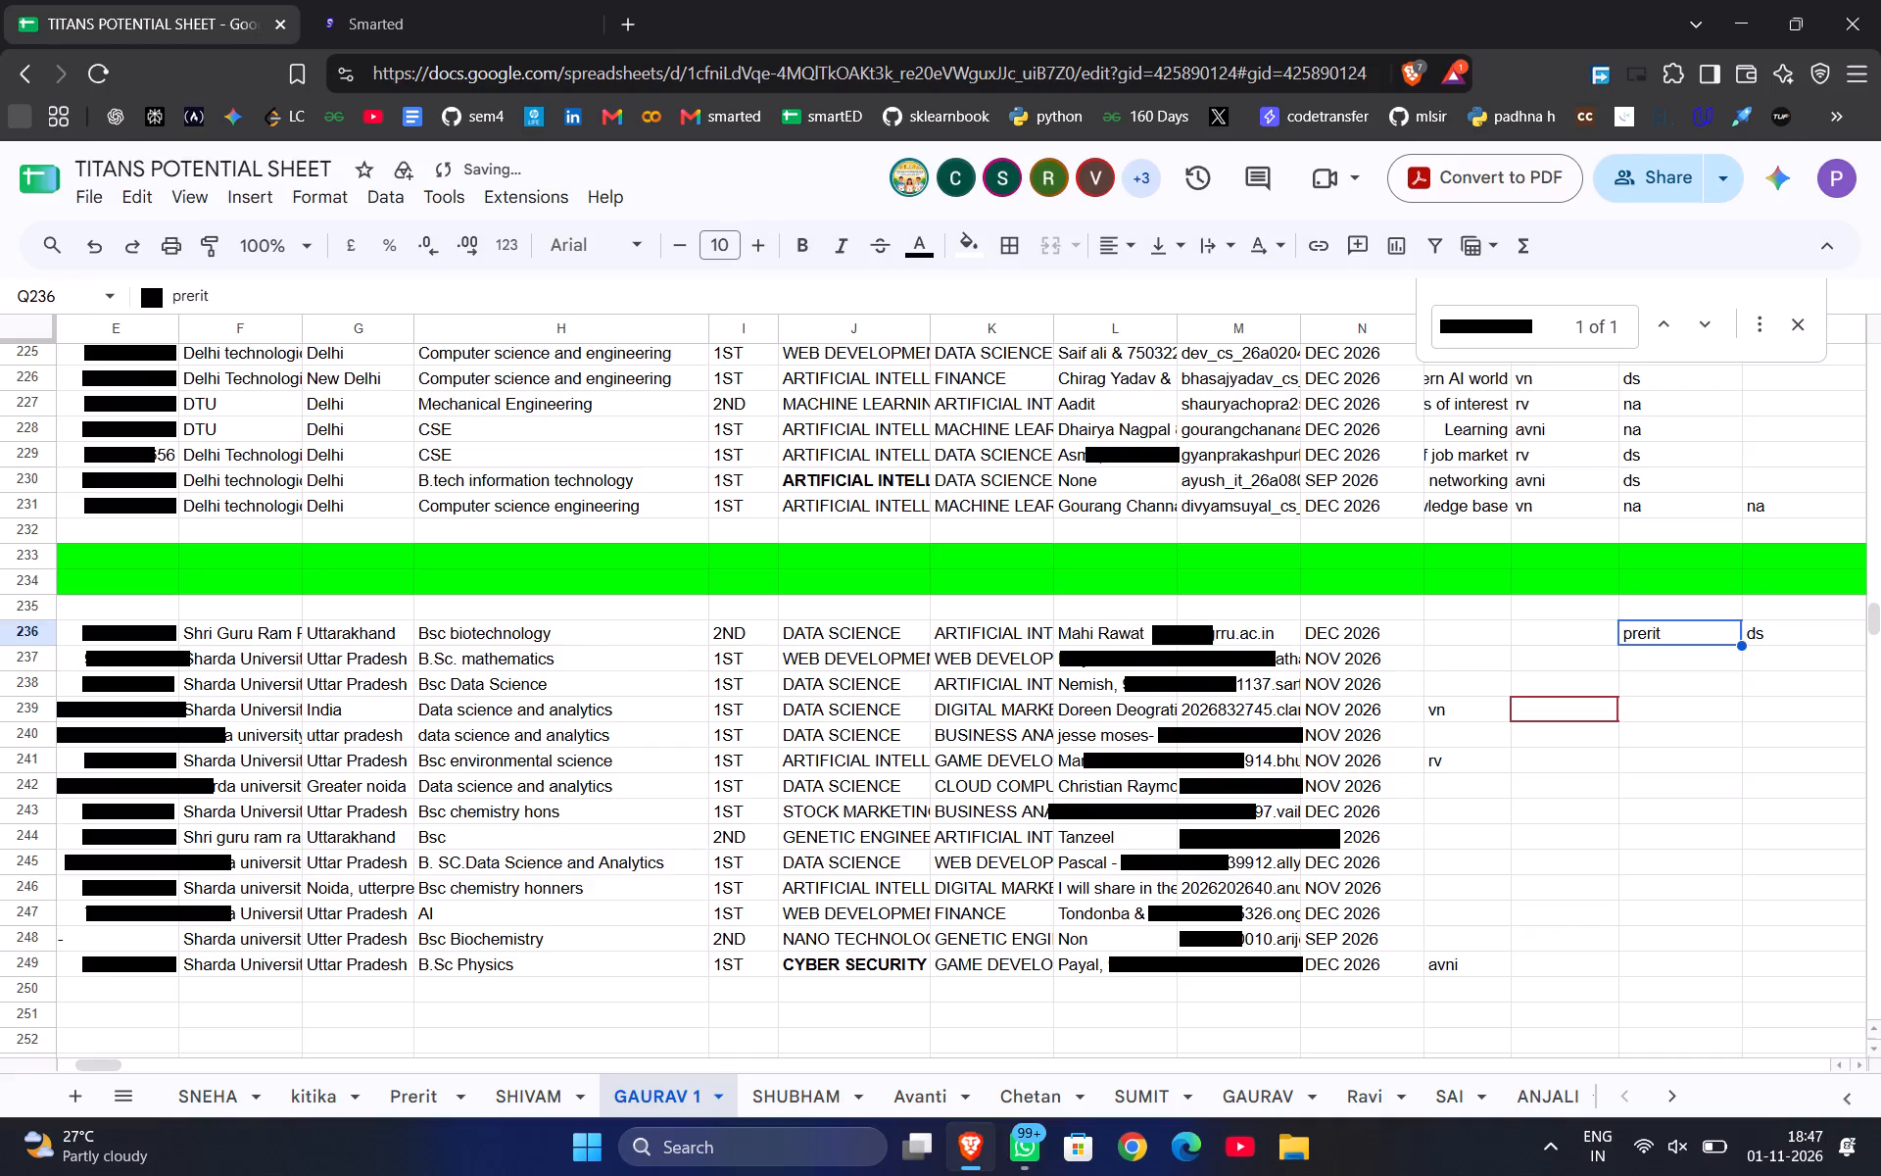
Move the "prerit" and "ds" entries of row 236 from columns Q and R to columns O and P.
key("shift+Right")
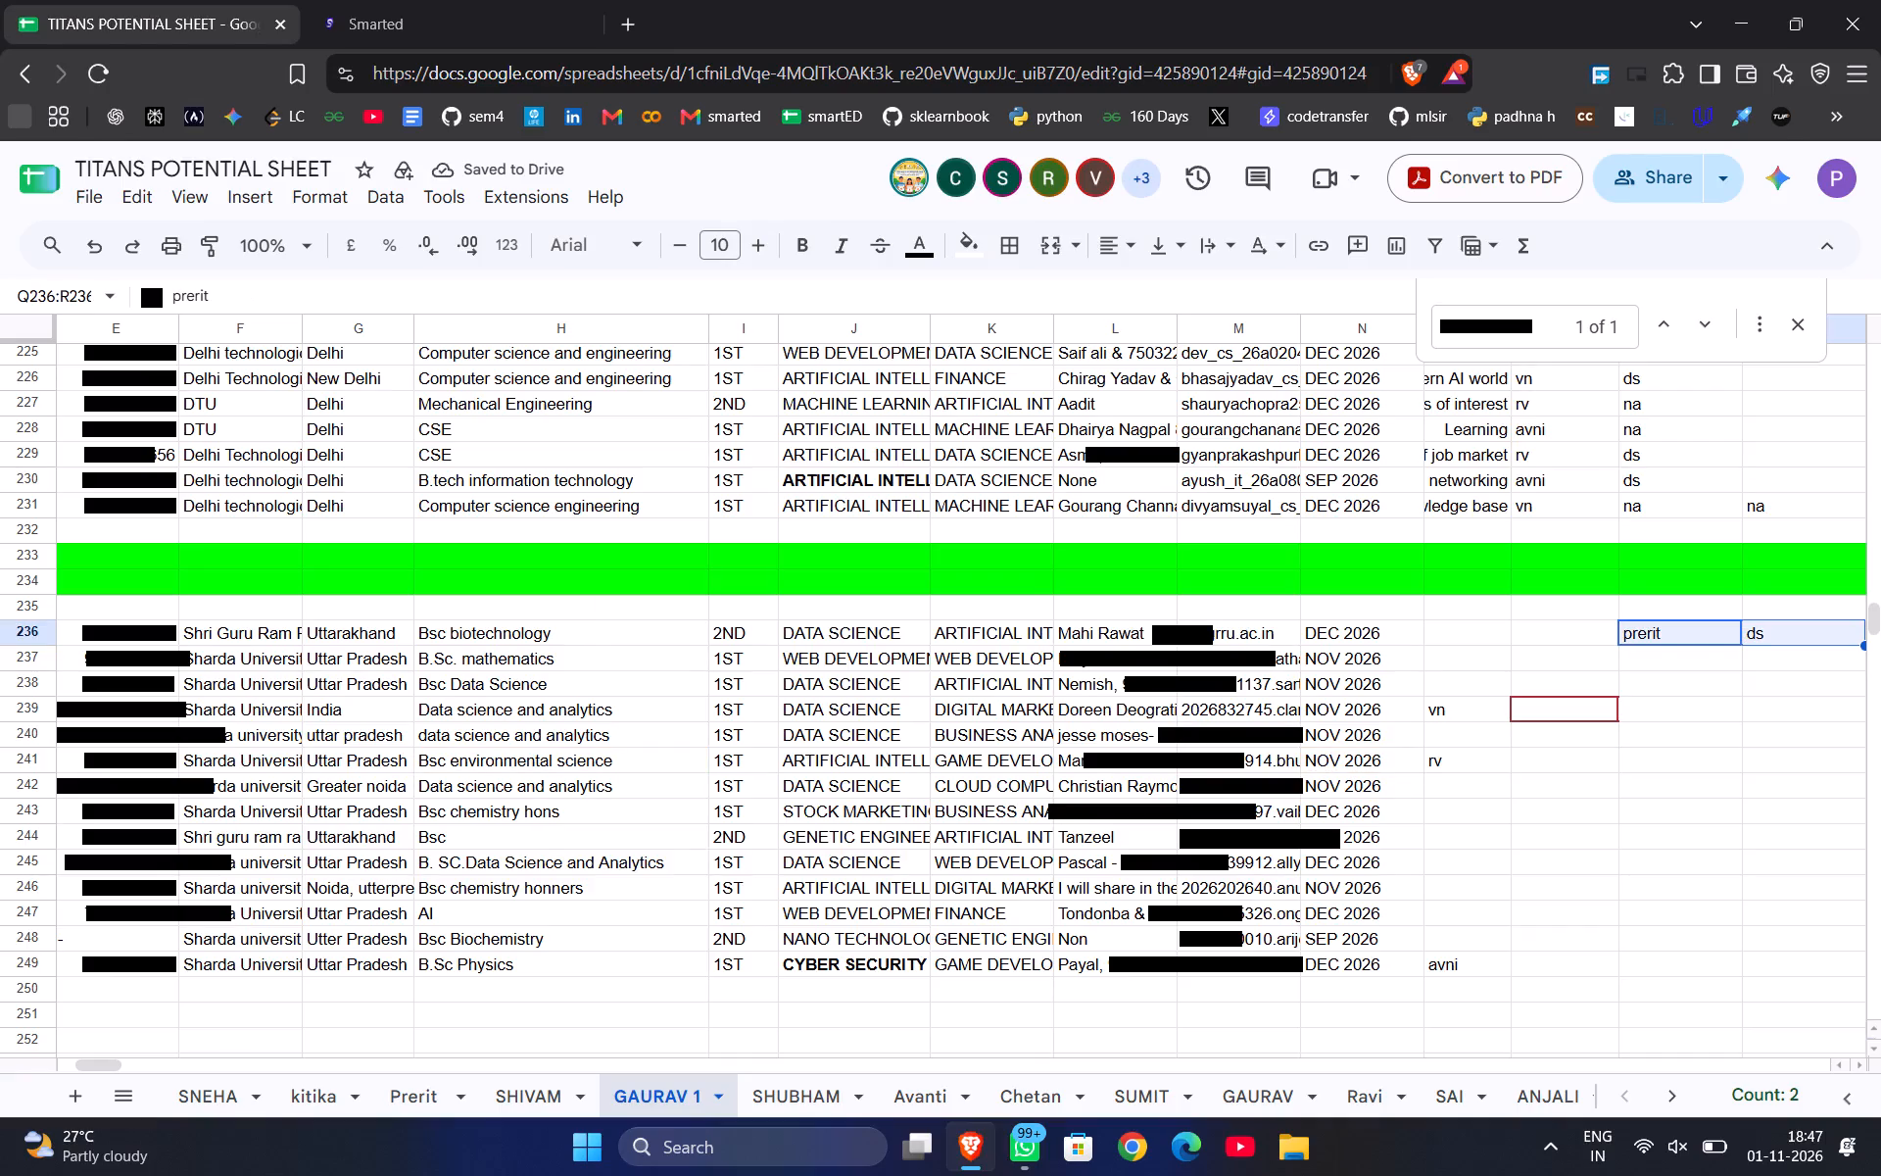
key("ctrl+x")
key("Left")
key("Left")
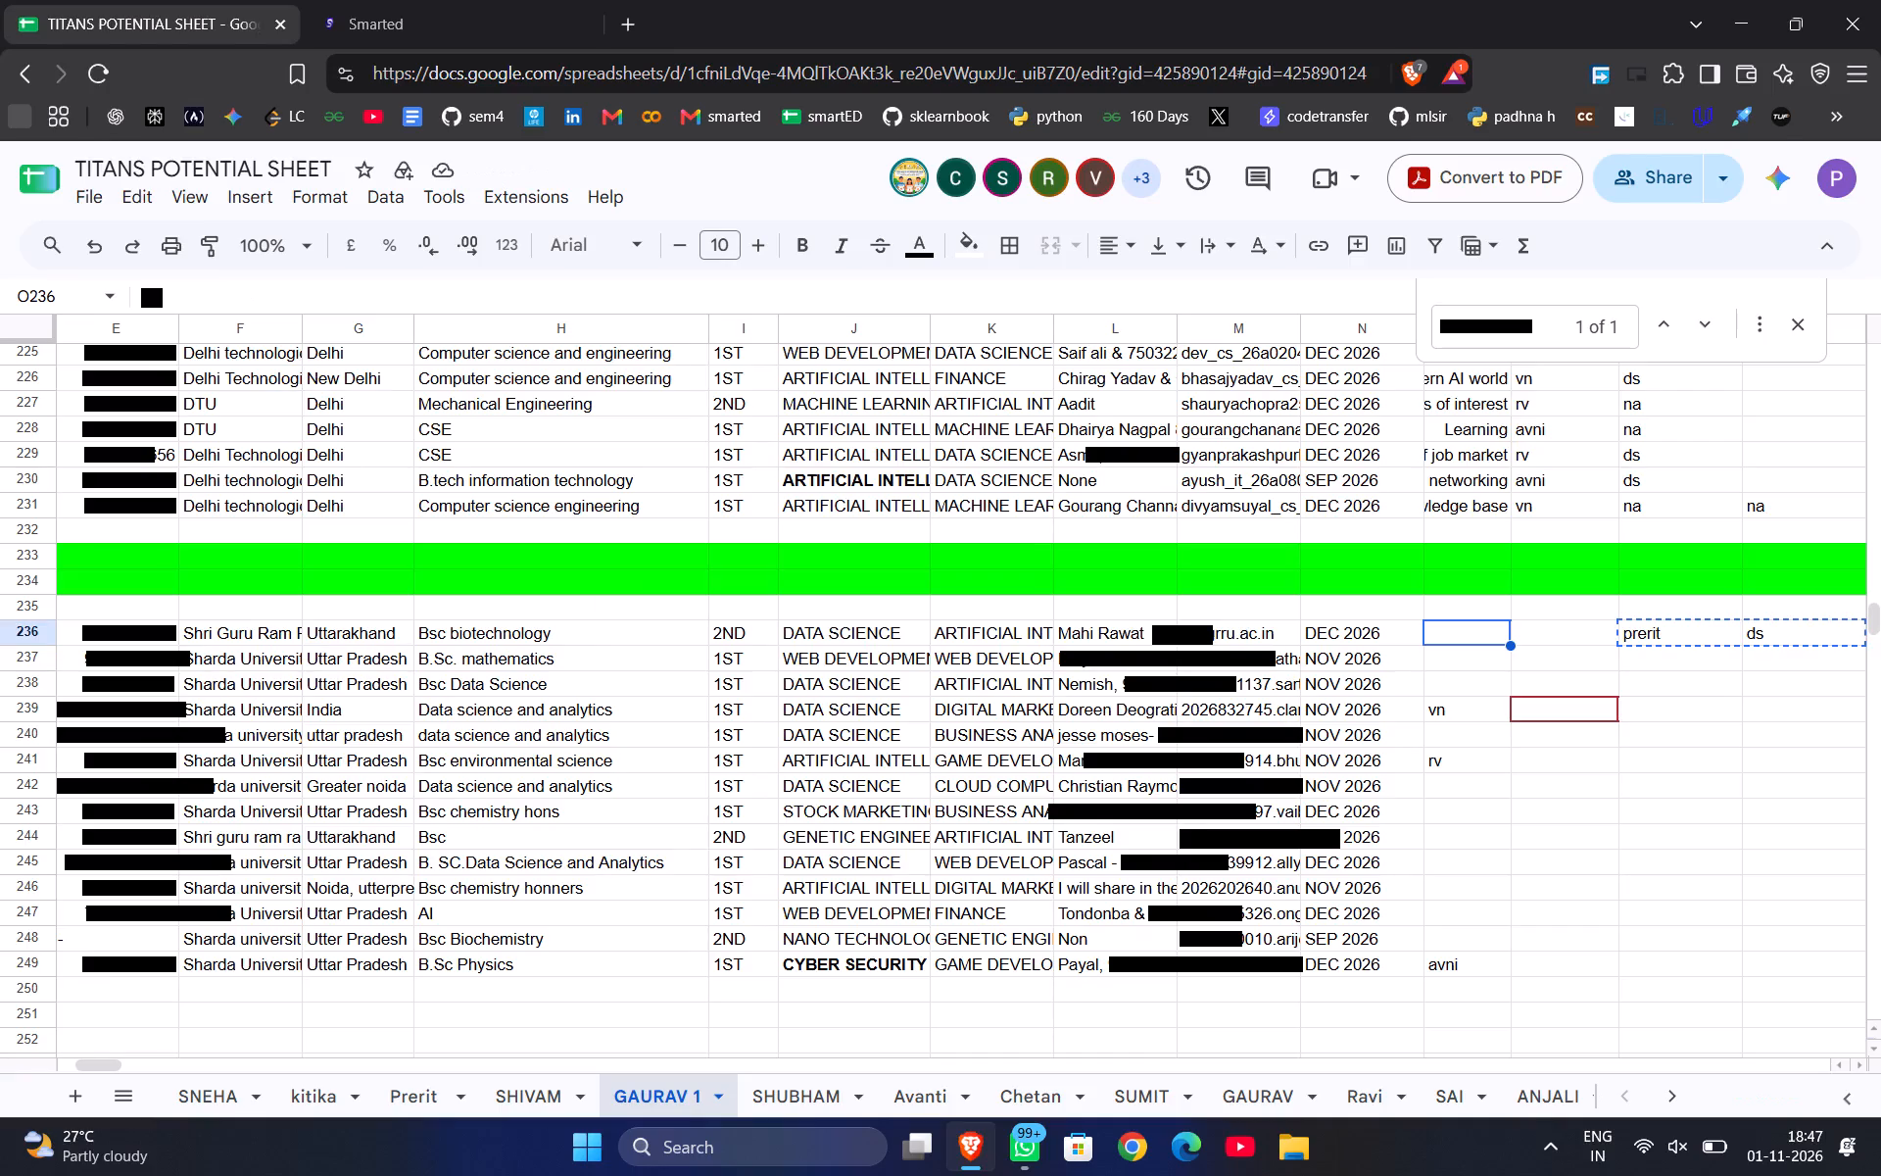
key("ctrl+v")
left_click(1335, 634)
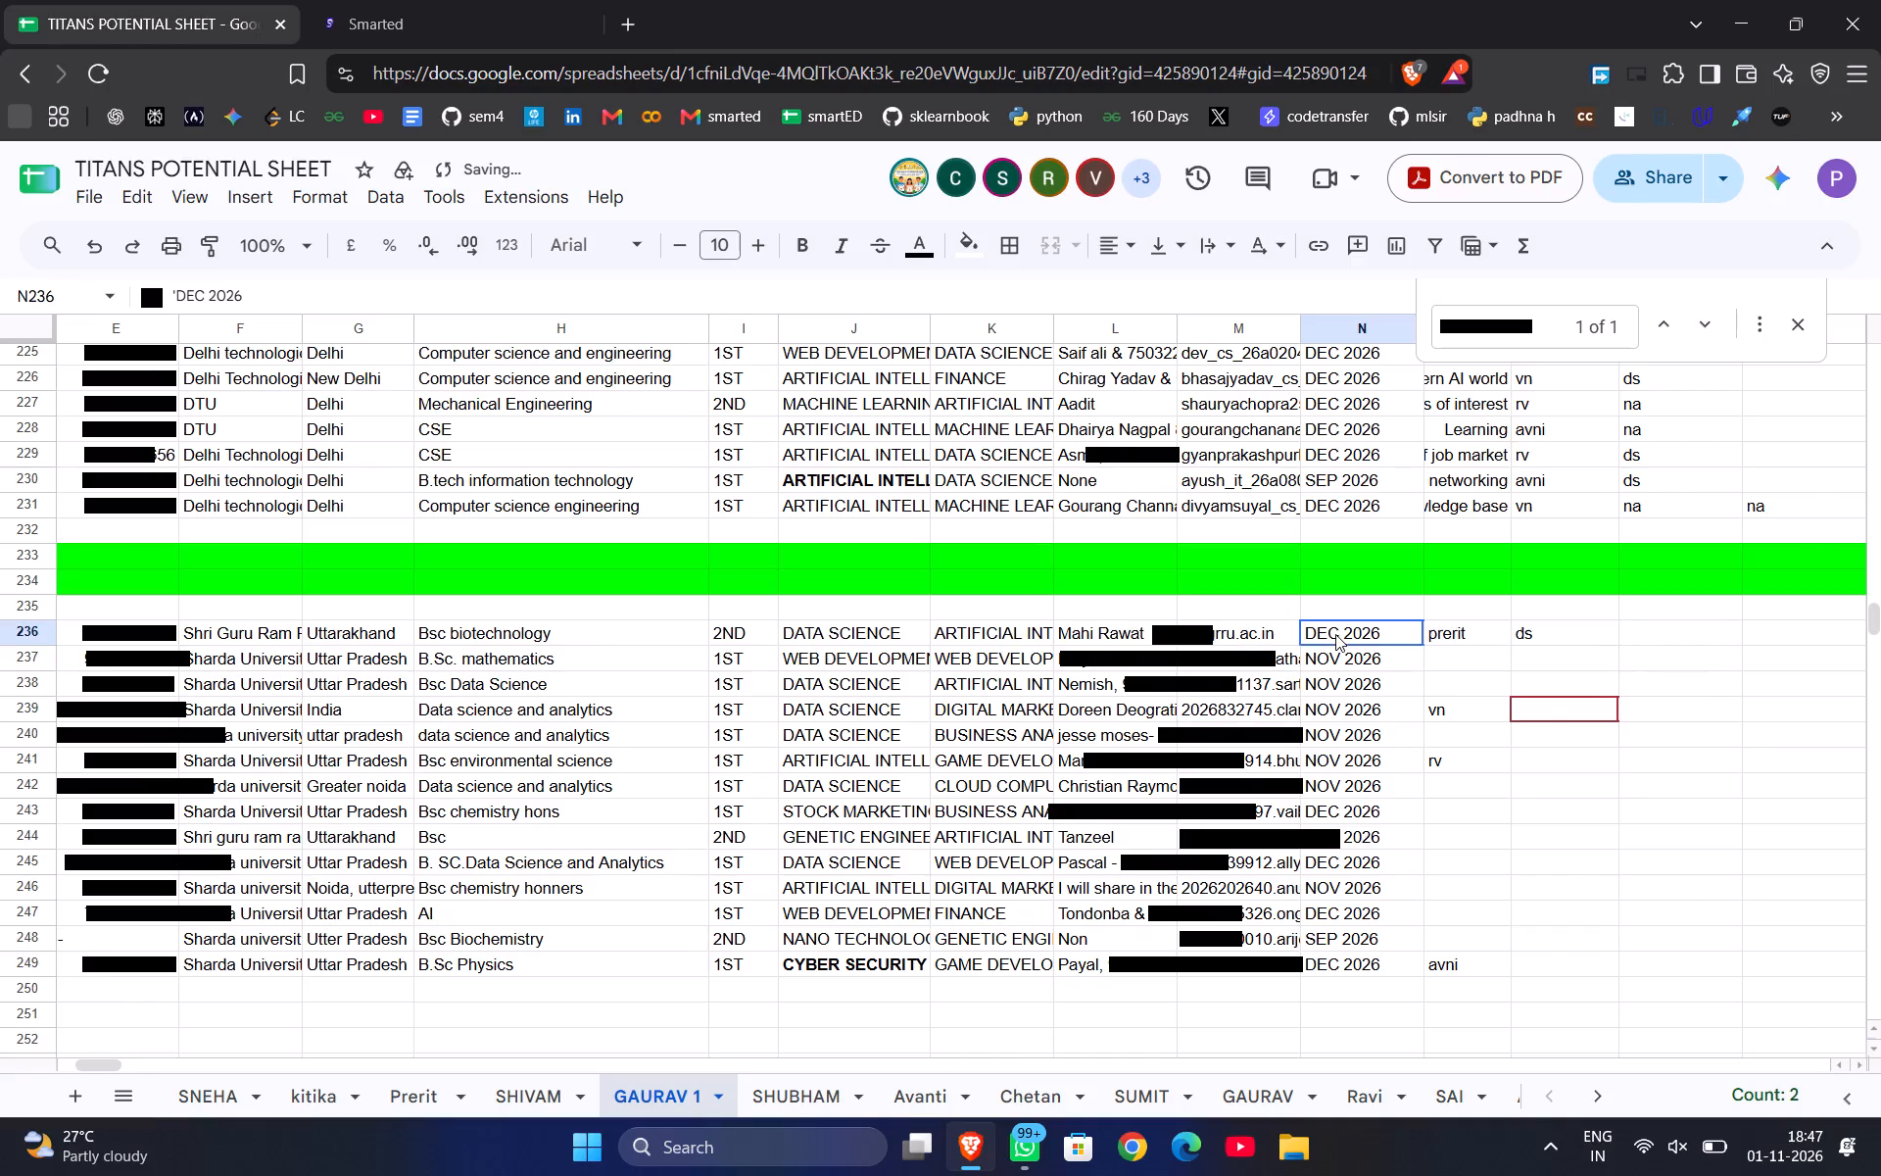
Open the column D phone number cell of the row 236 lead again.
scroll(1335, 634, "right", 7)
triple_click(627, 636)
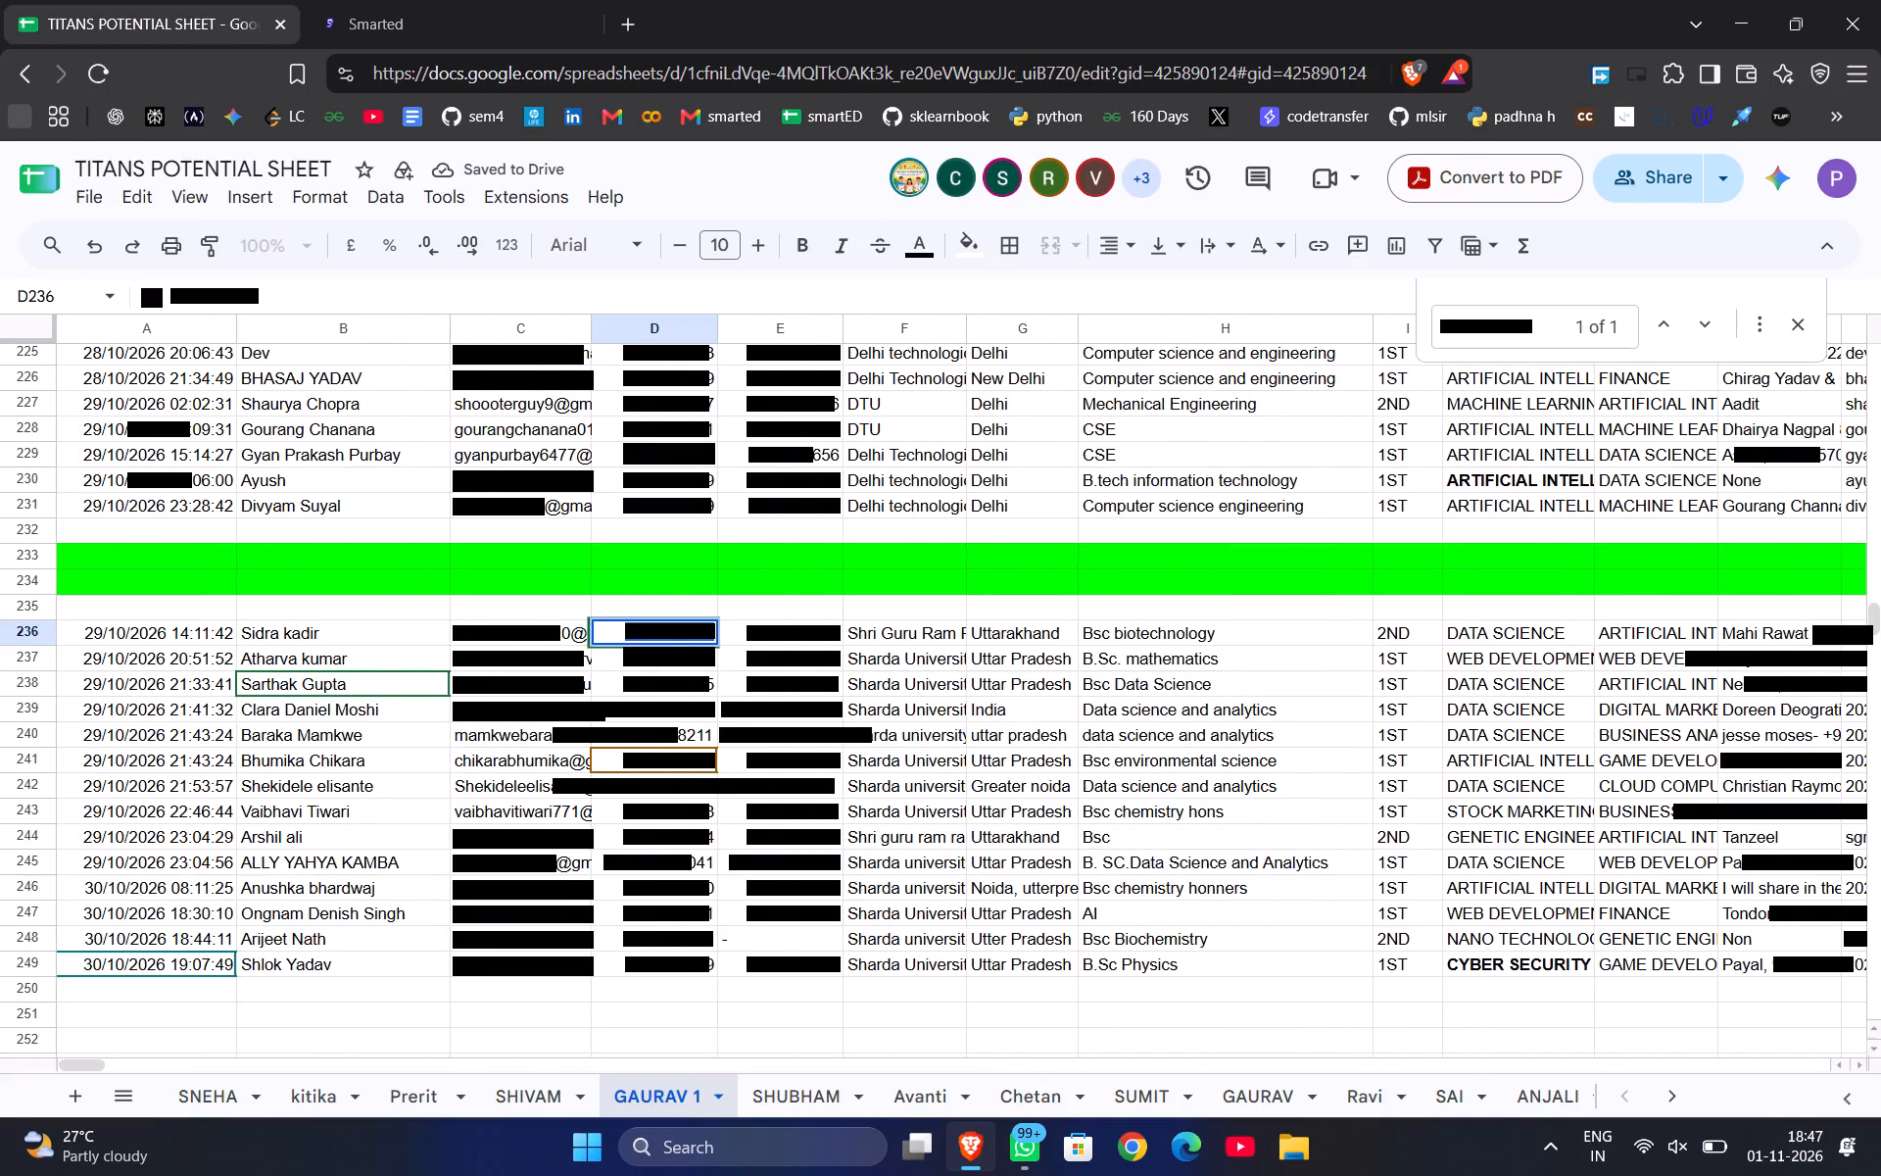
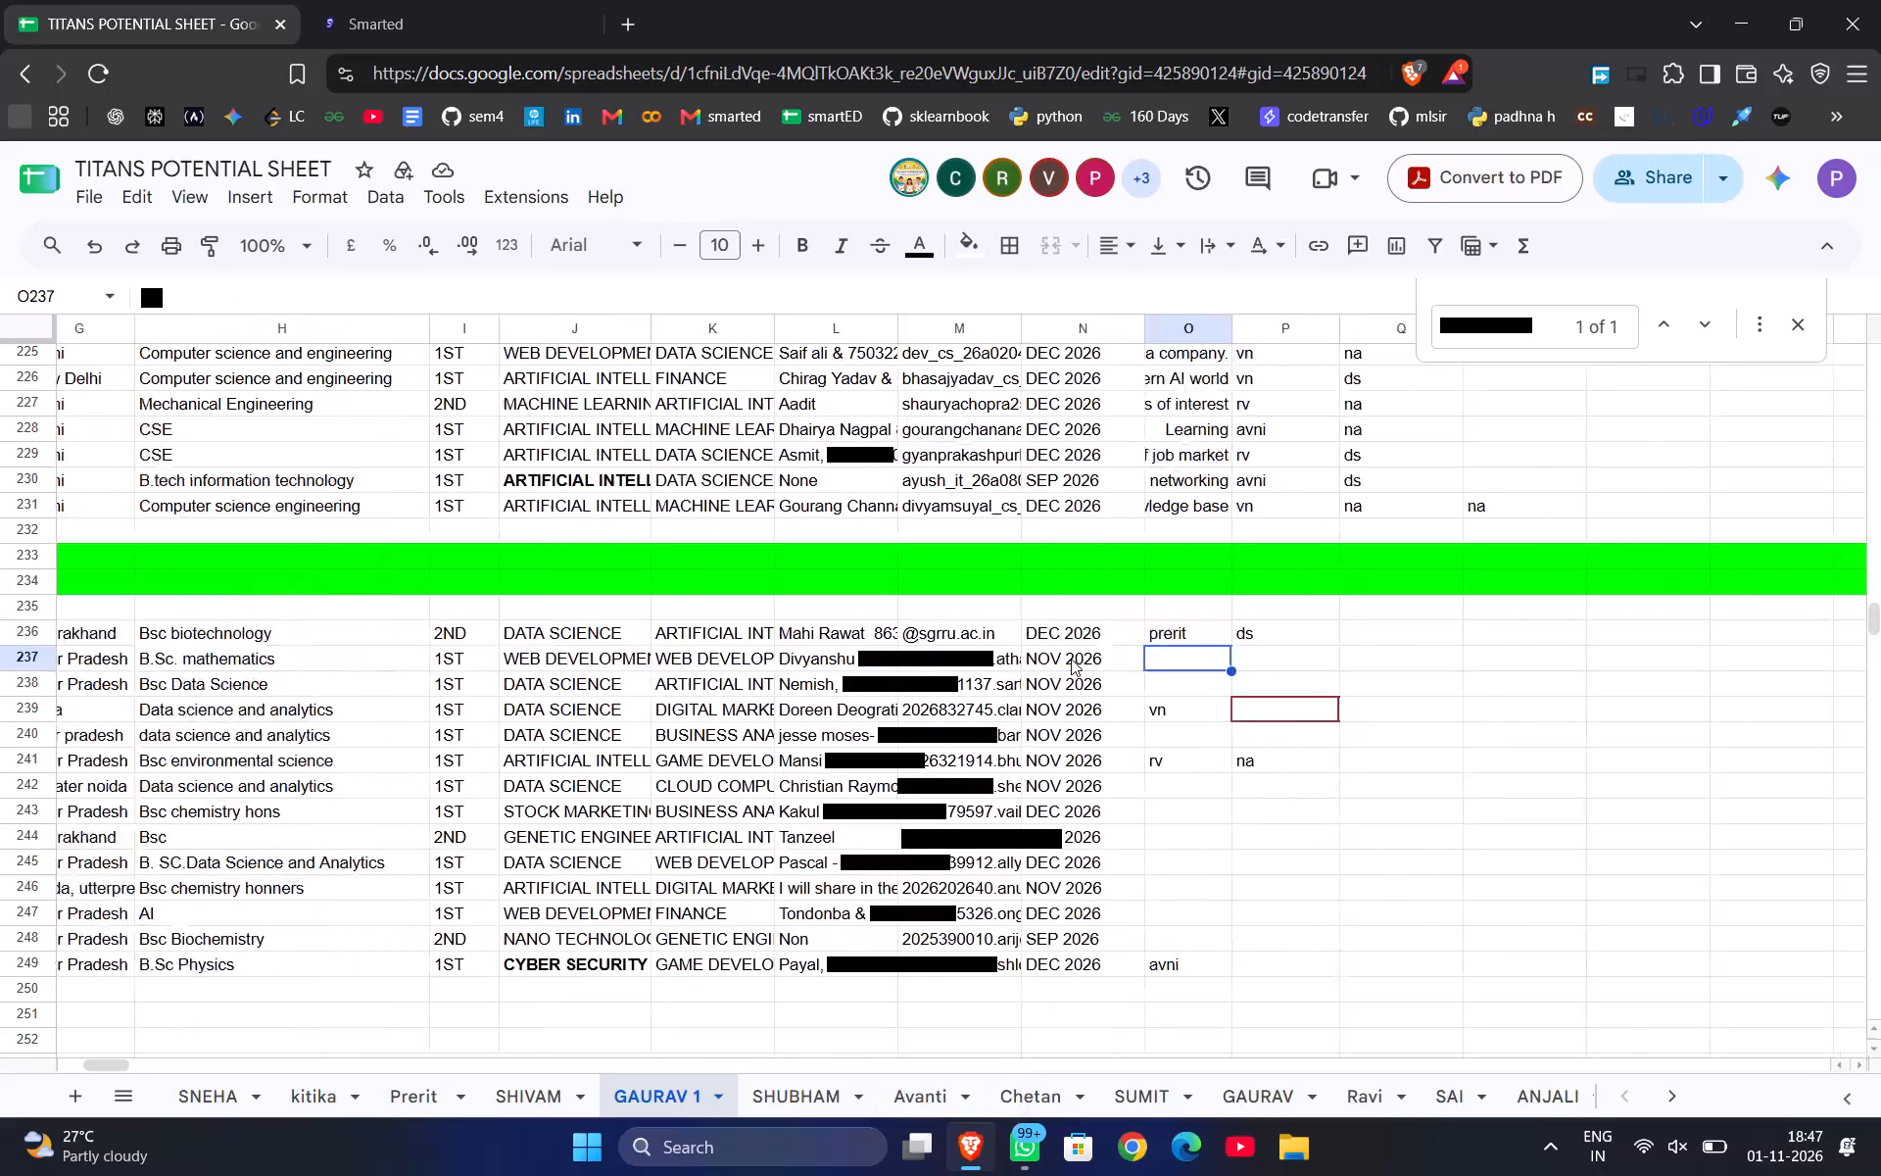
Search the sheet for the phone number copied from column D of the row 237 lead.
scroll(1071, 659, "right", 3)
left_click(675, 671)
key("ctrl+c")
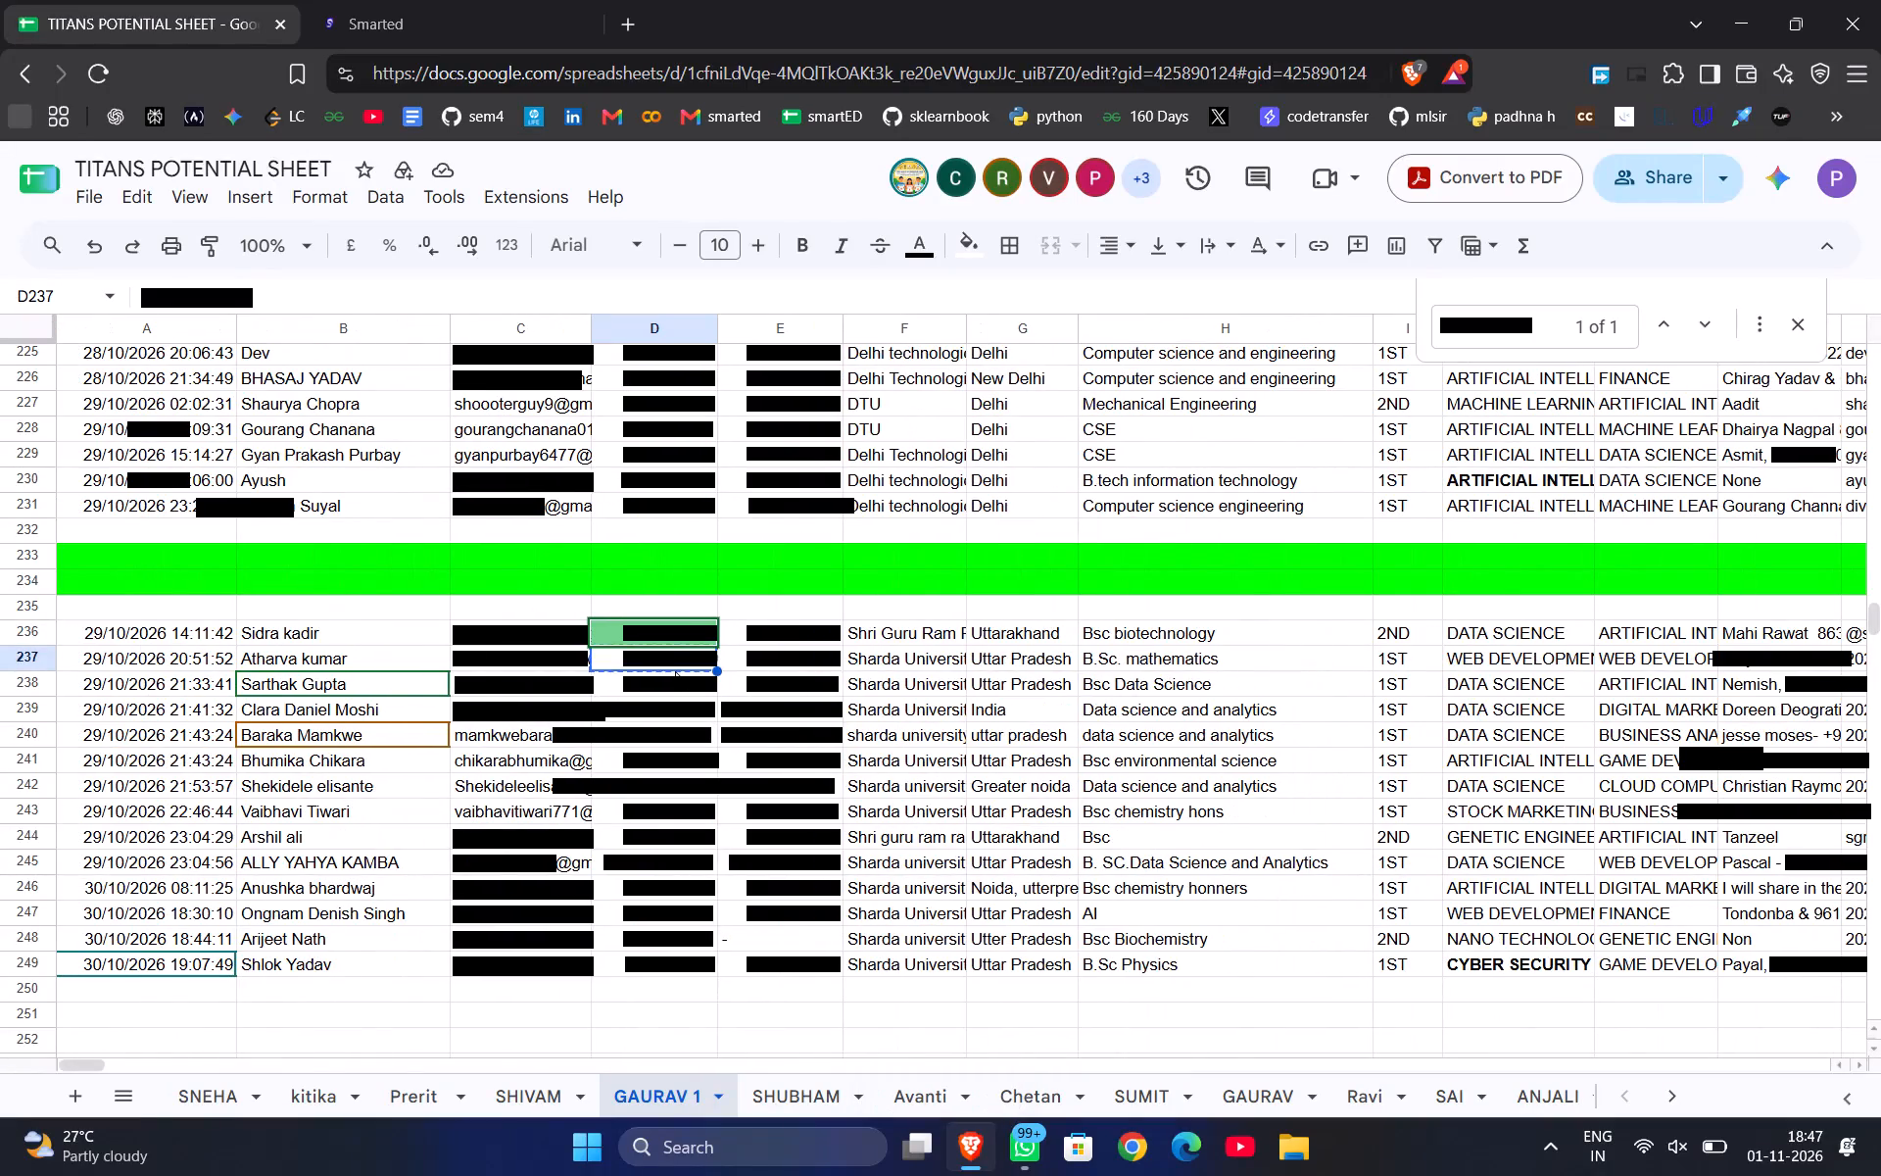
key("ctrl+f")
key("ctrl+v")
Assign the row 237 lead to "prerit" in column O.
scroll(675, 671, "left", 4)
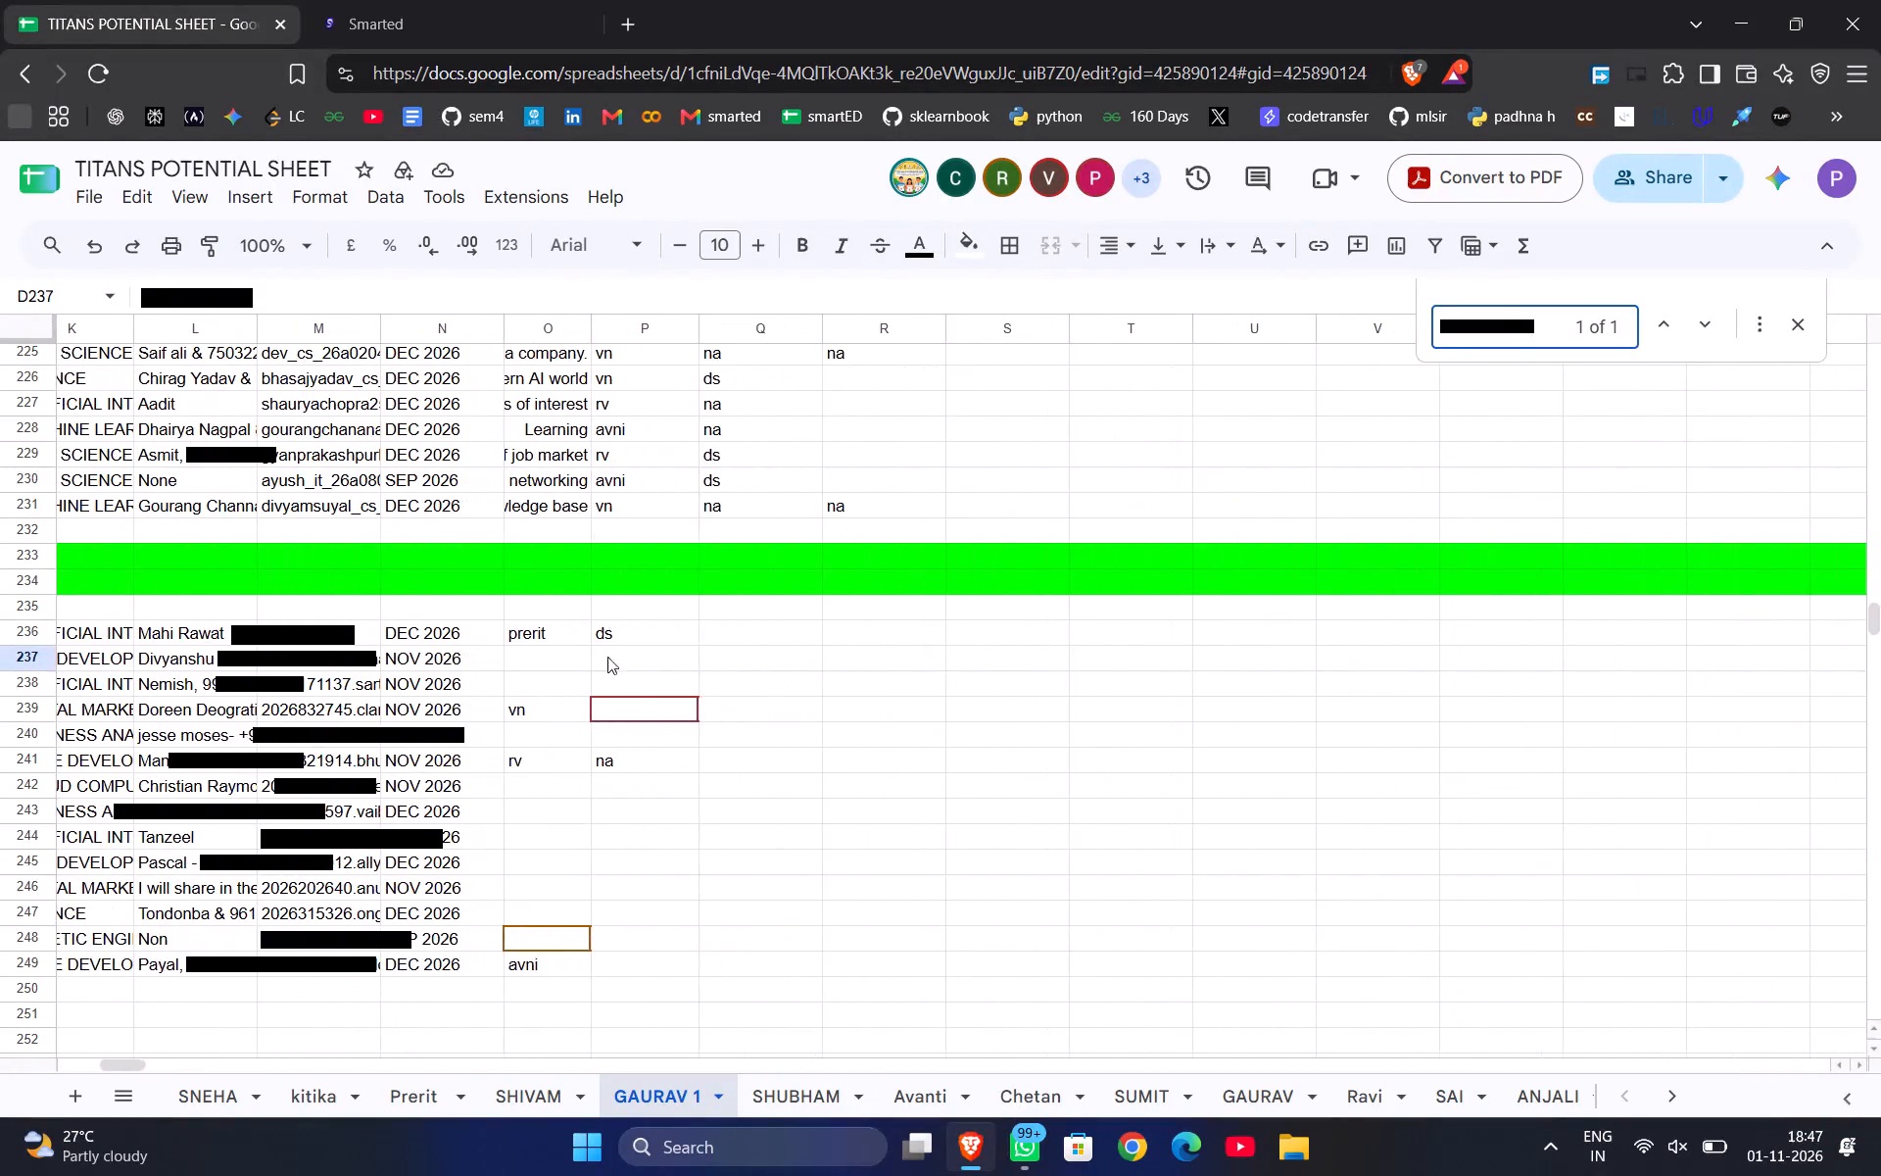
left_click(564, 655)
type("prerit")
key("Tab")
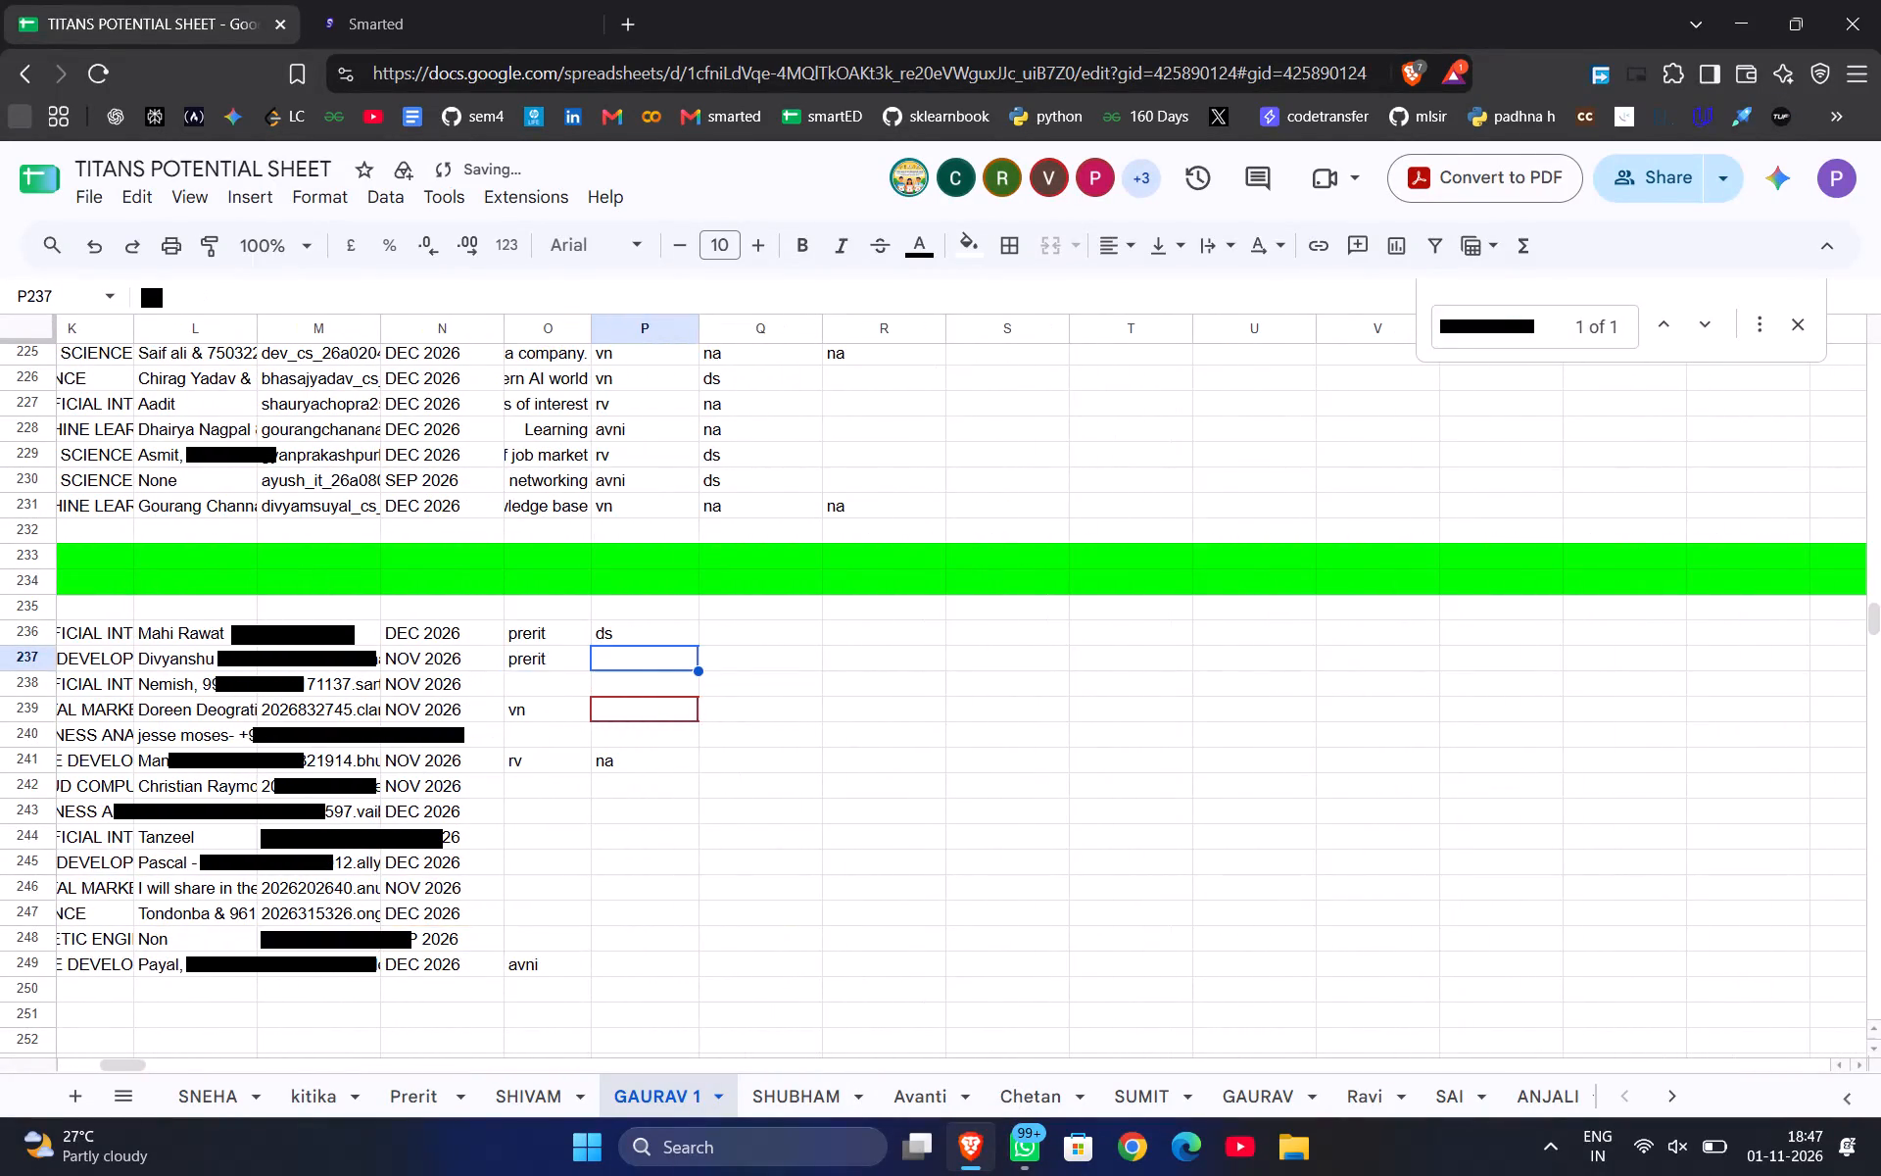
Copy the phone number from the column D cell of the row 237 lead and select that row.
scroll(564, 655, "right", 9)
triple_click(636, 653)
key("ctrl+c")
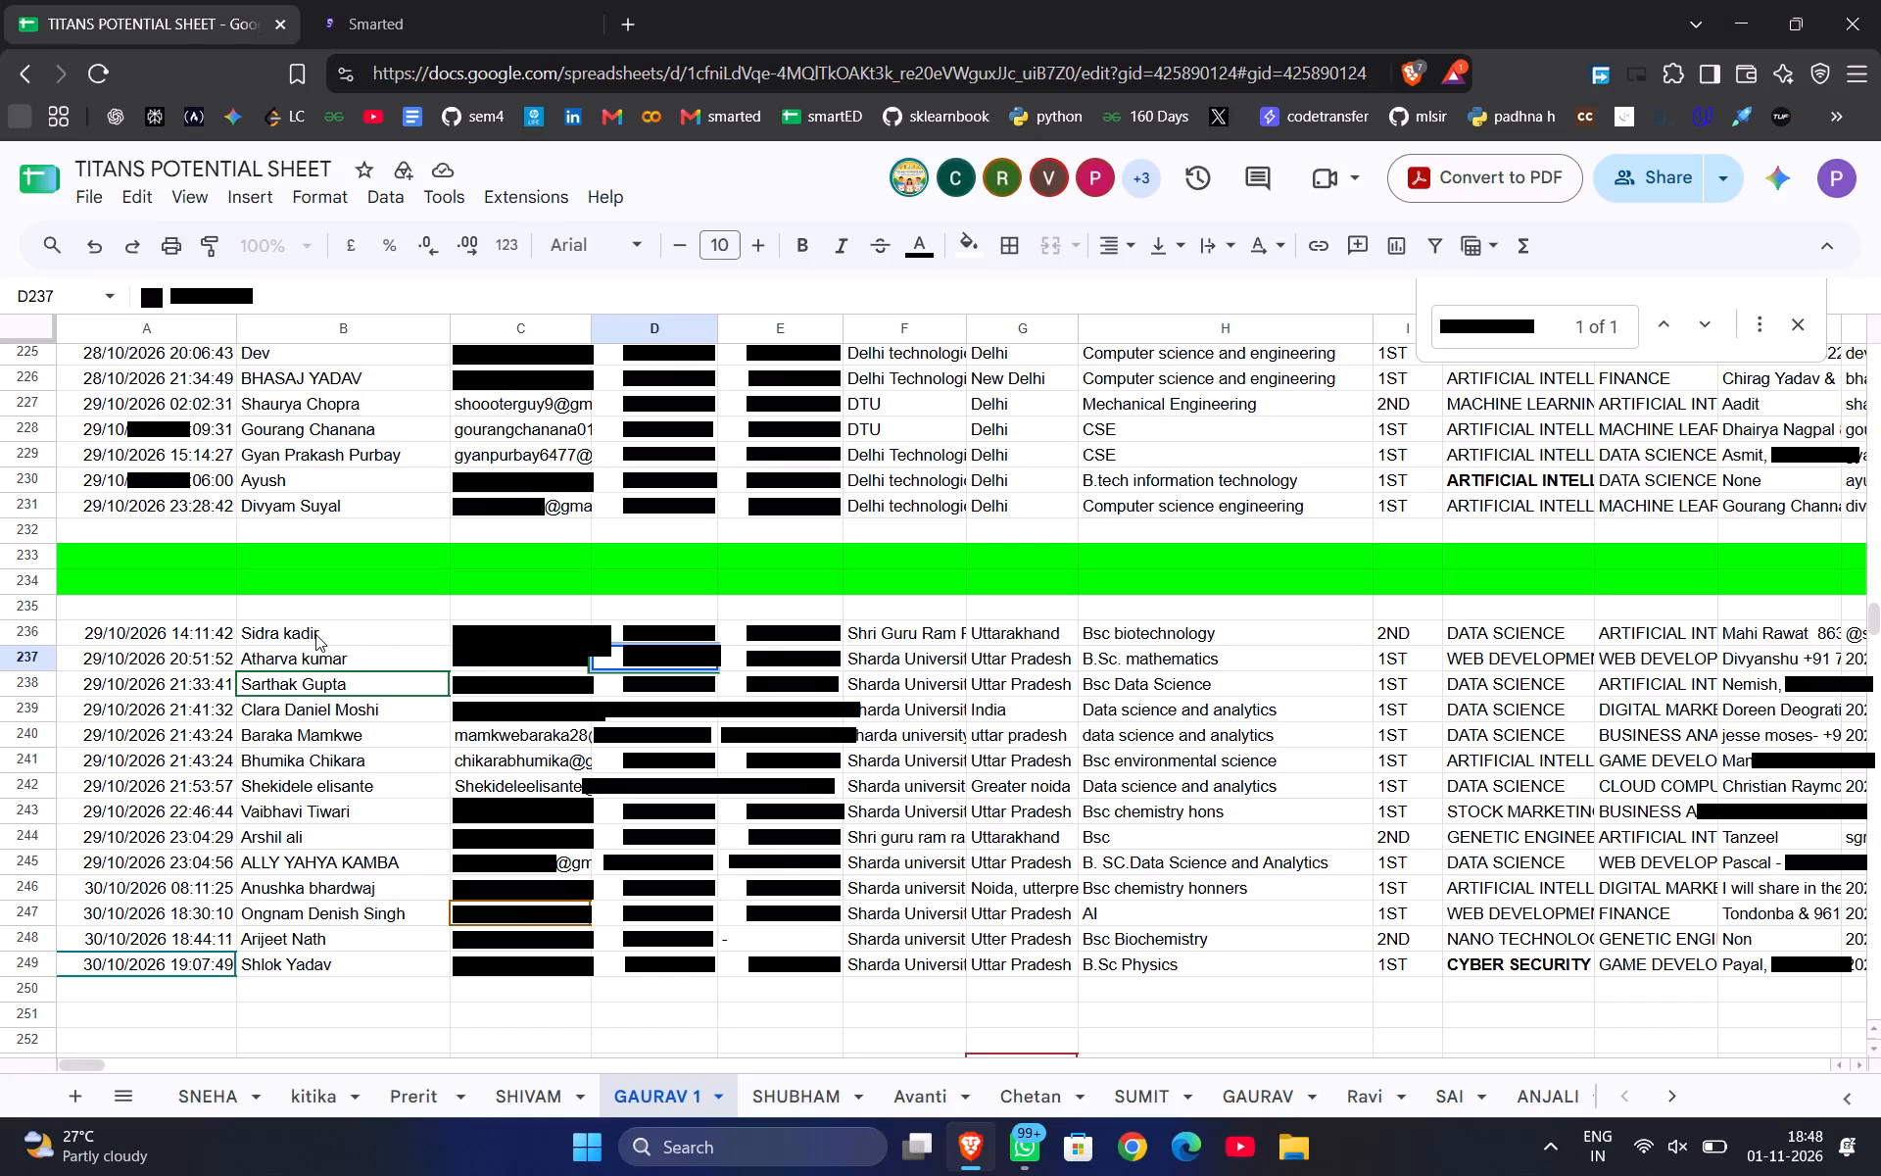
left_click(0, 666)
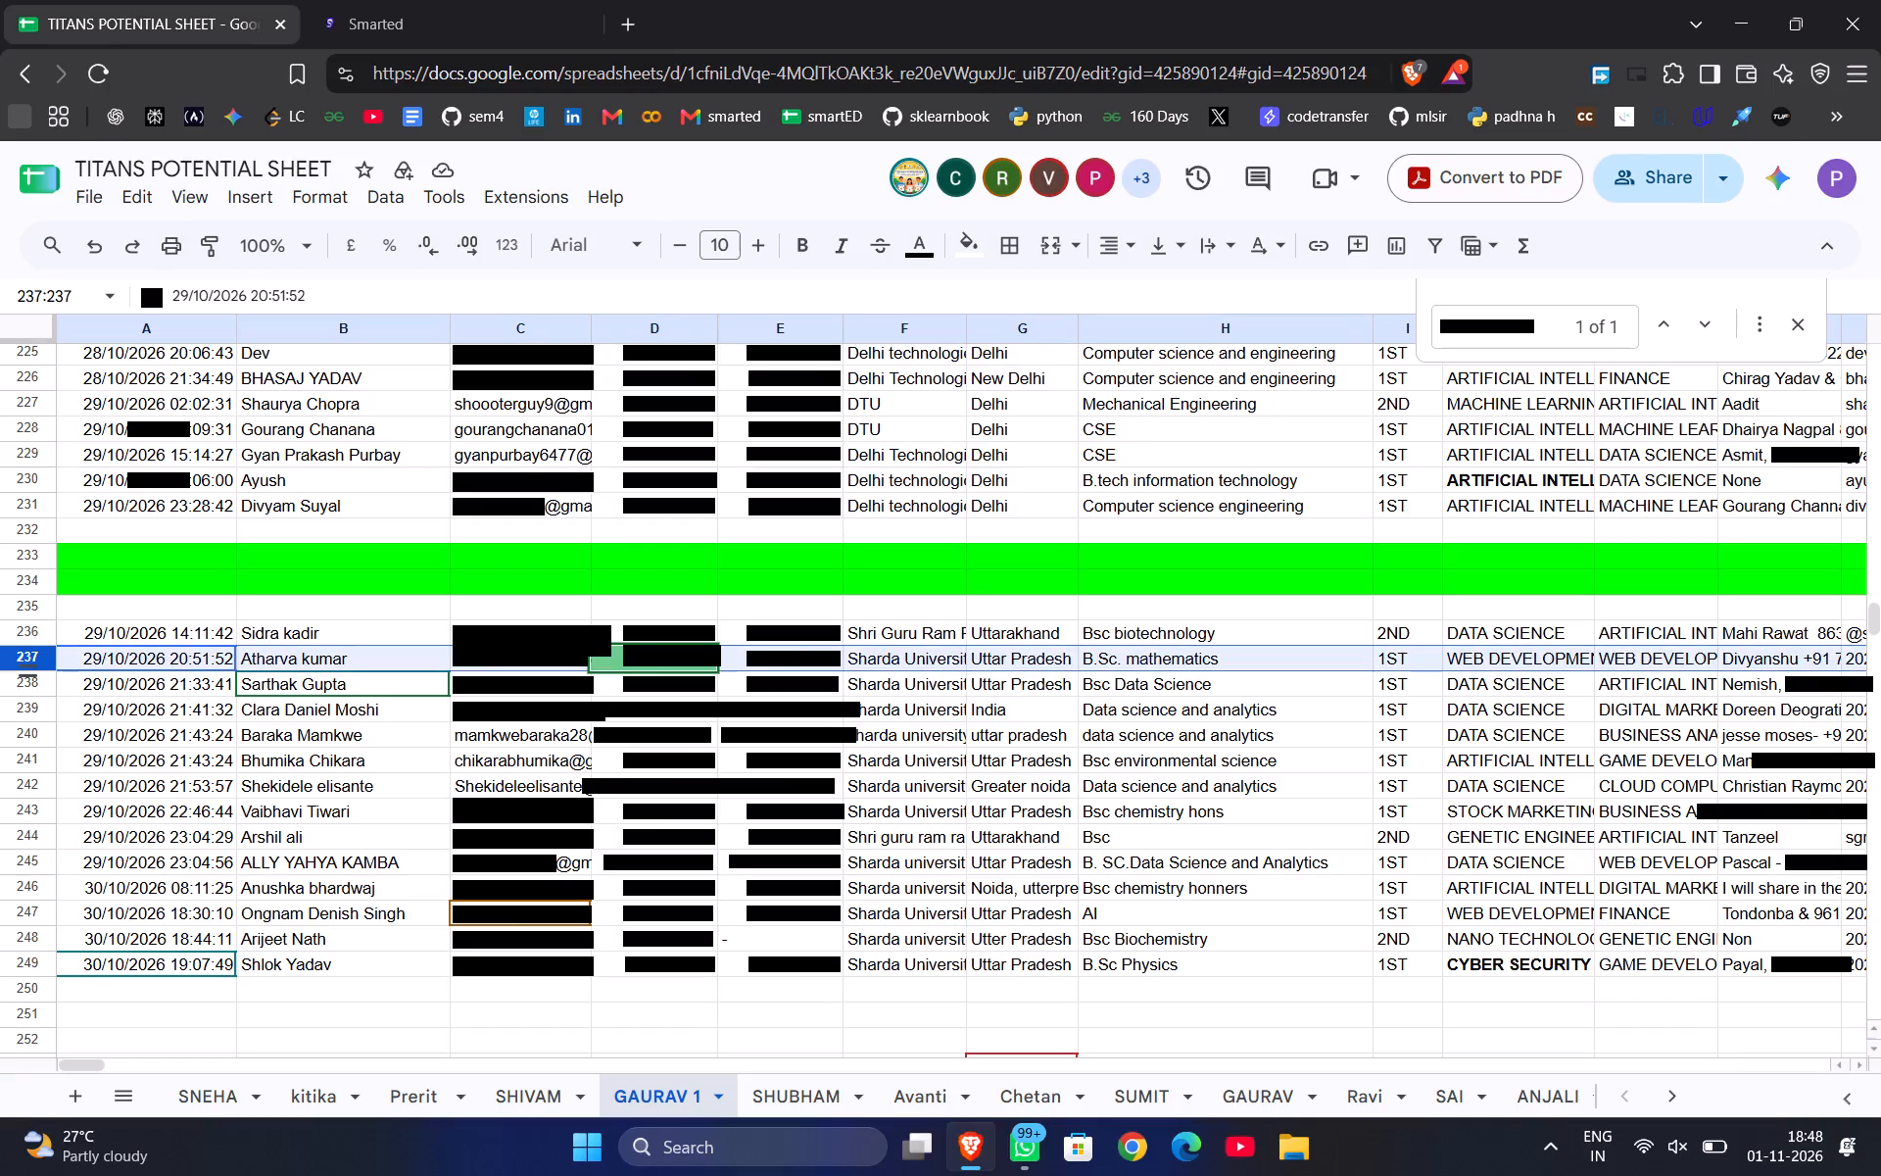
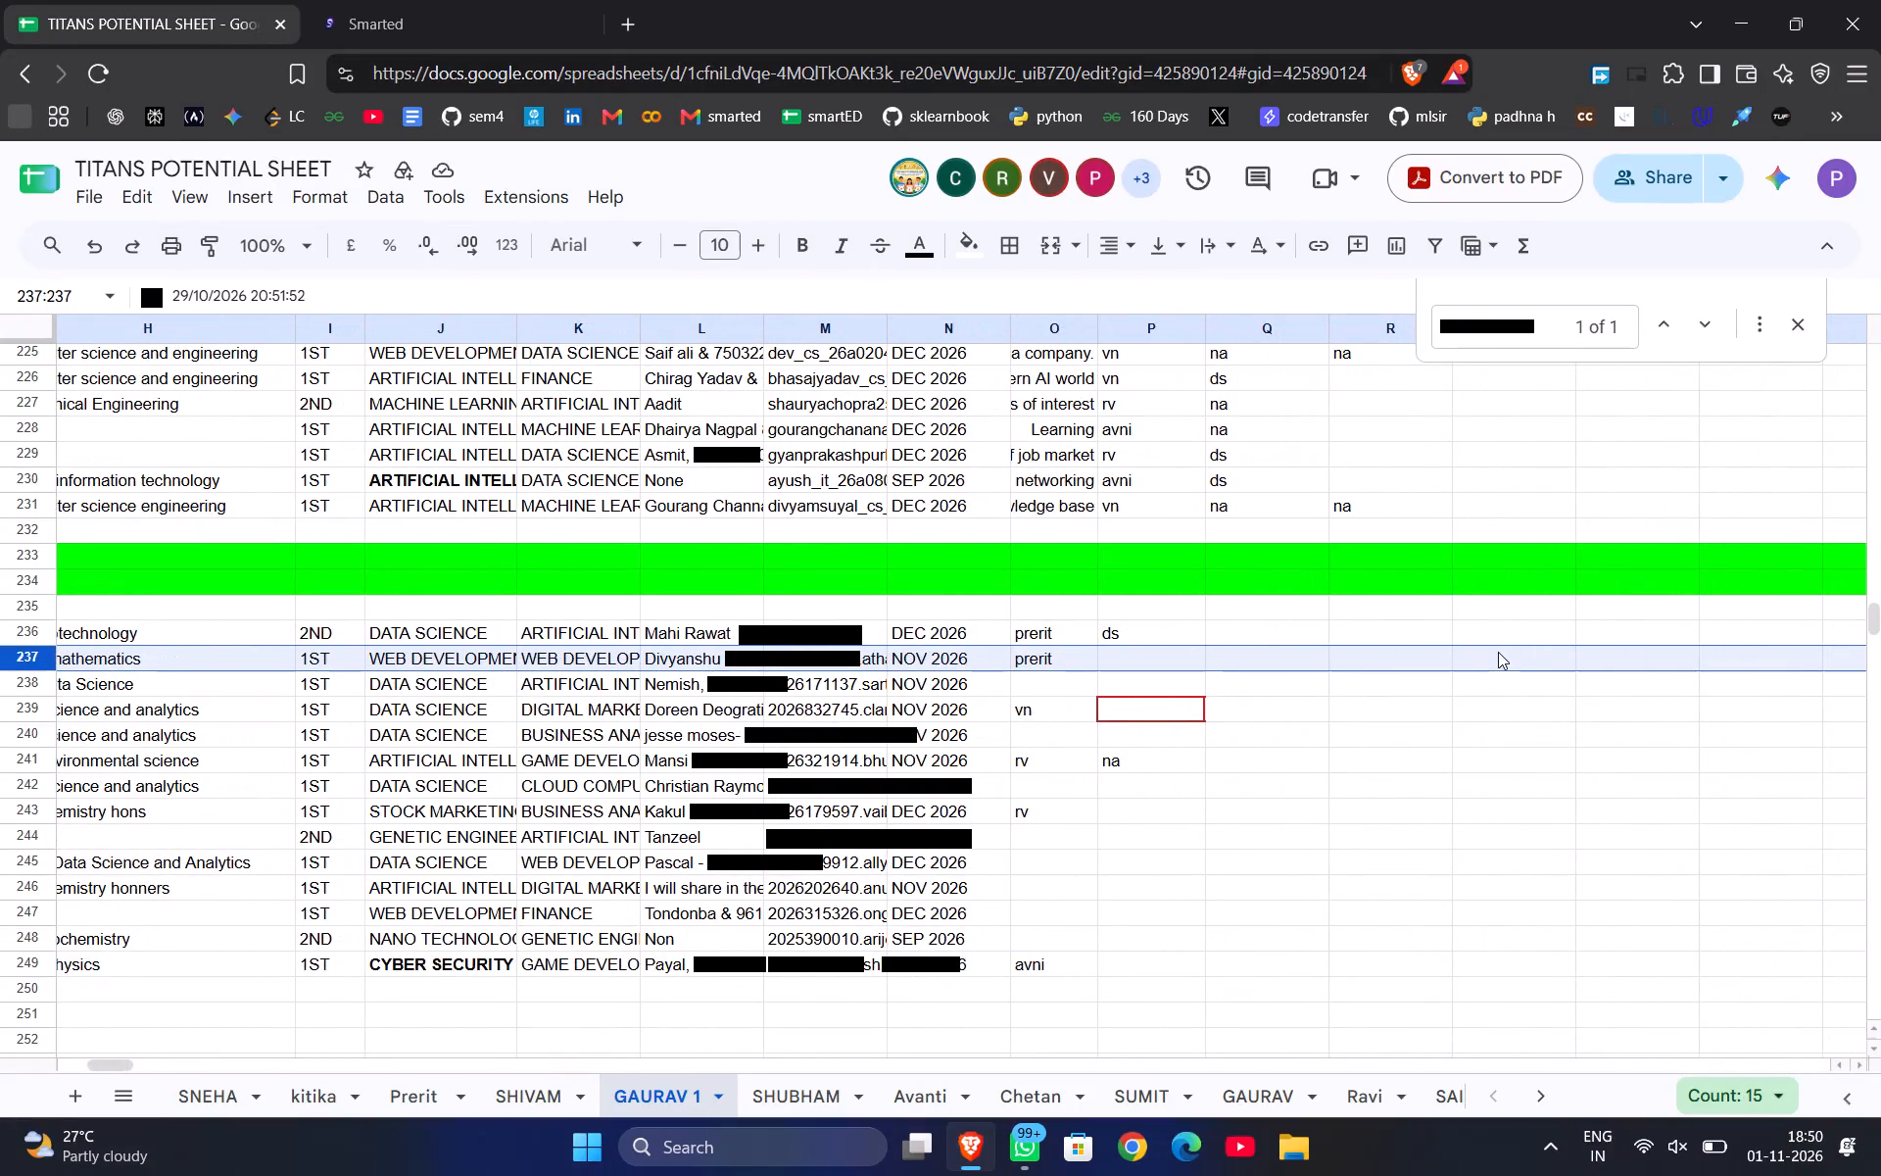
Select the empty call outcome cell in column P for the row 237 lead.
left_click(1120, 654)
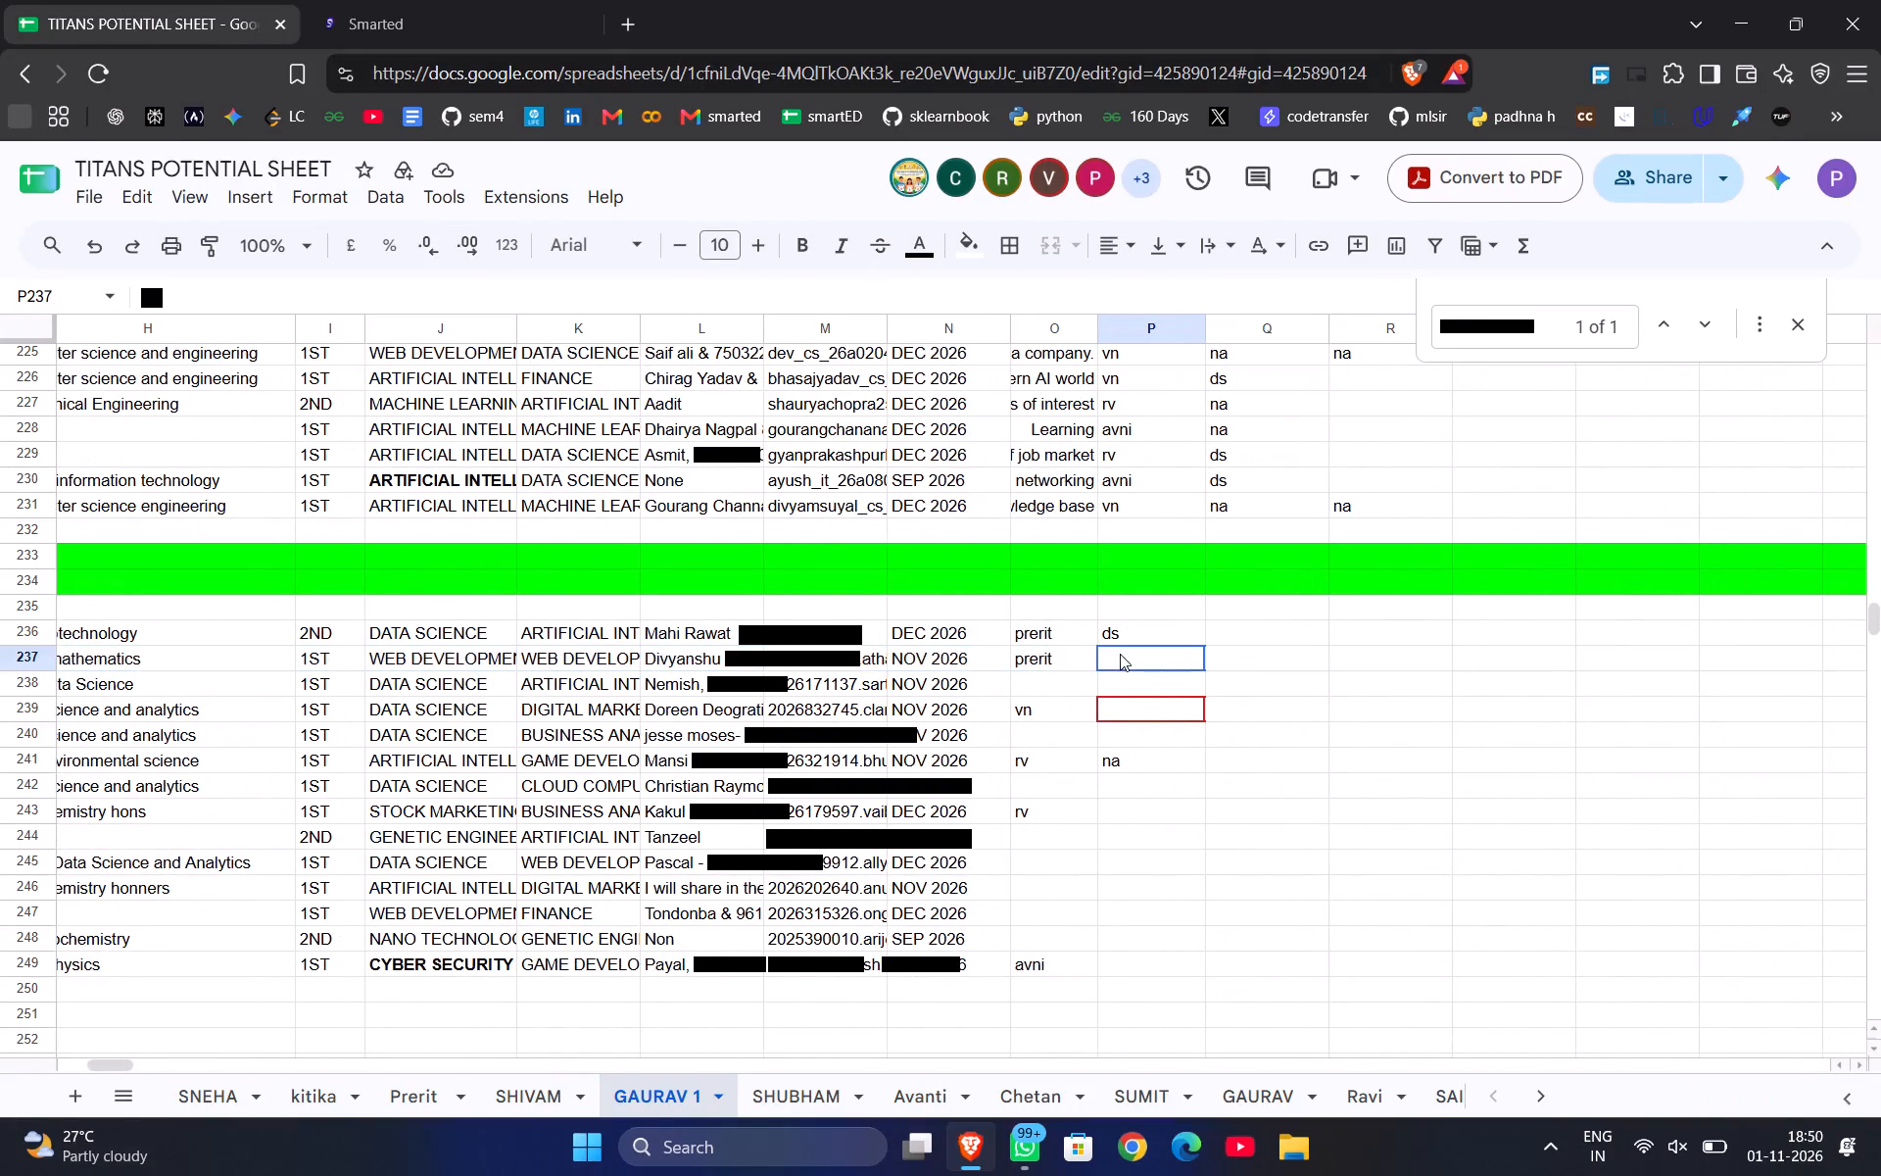
scroll(1120, 654, "right", 7)
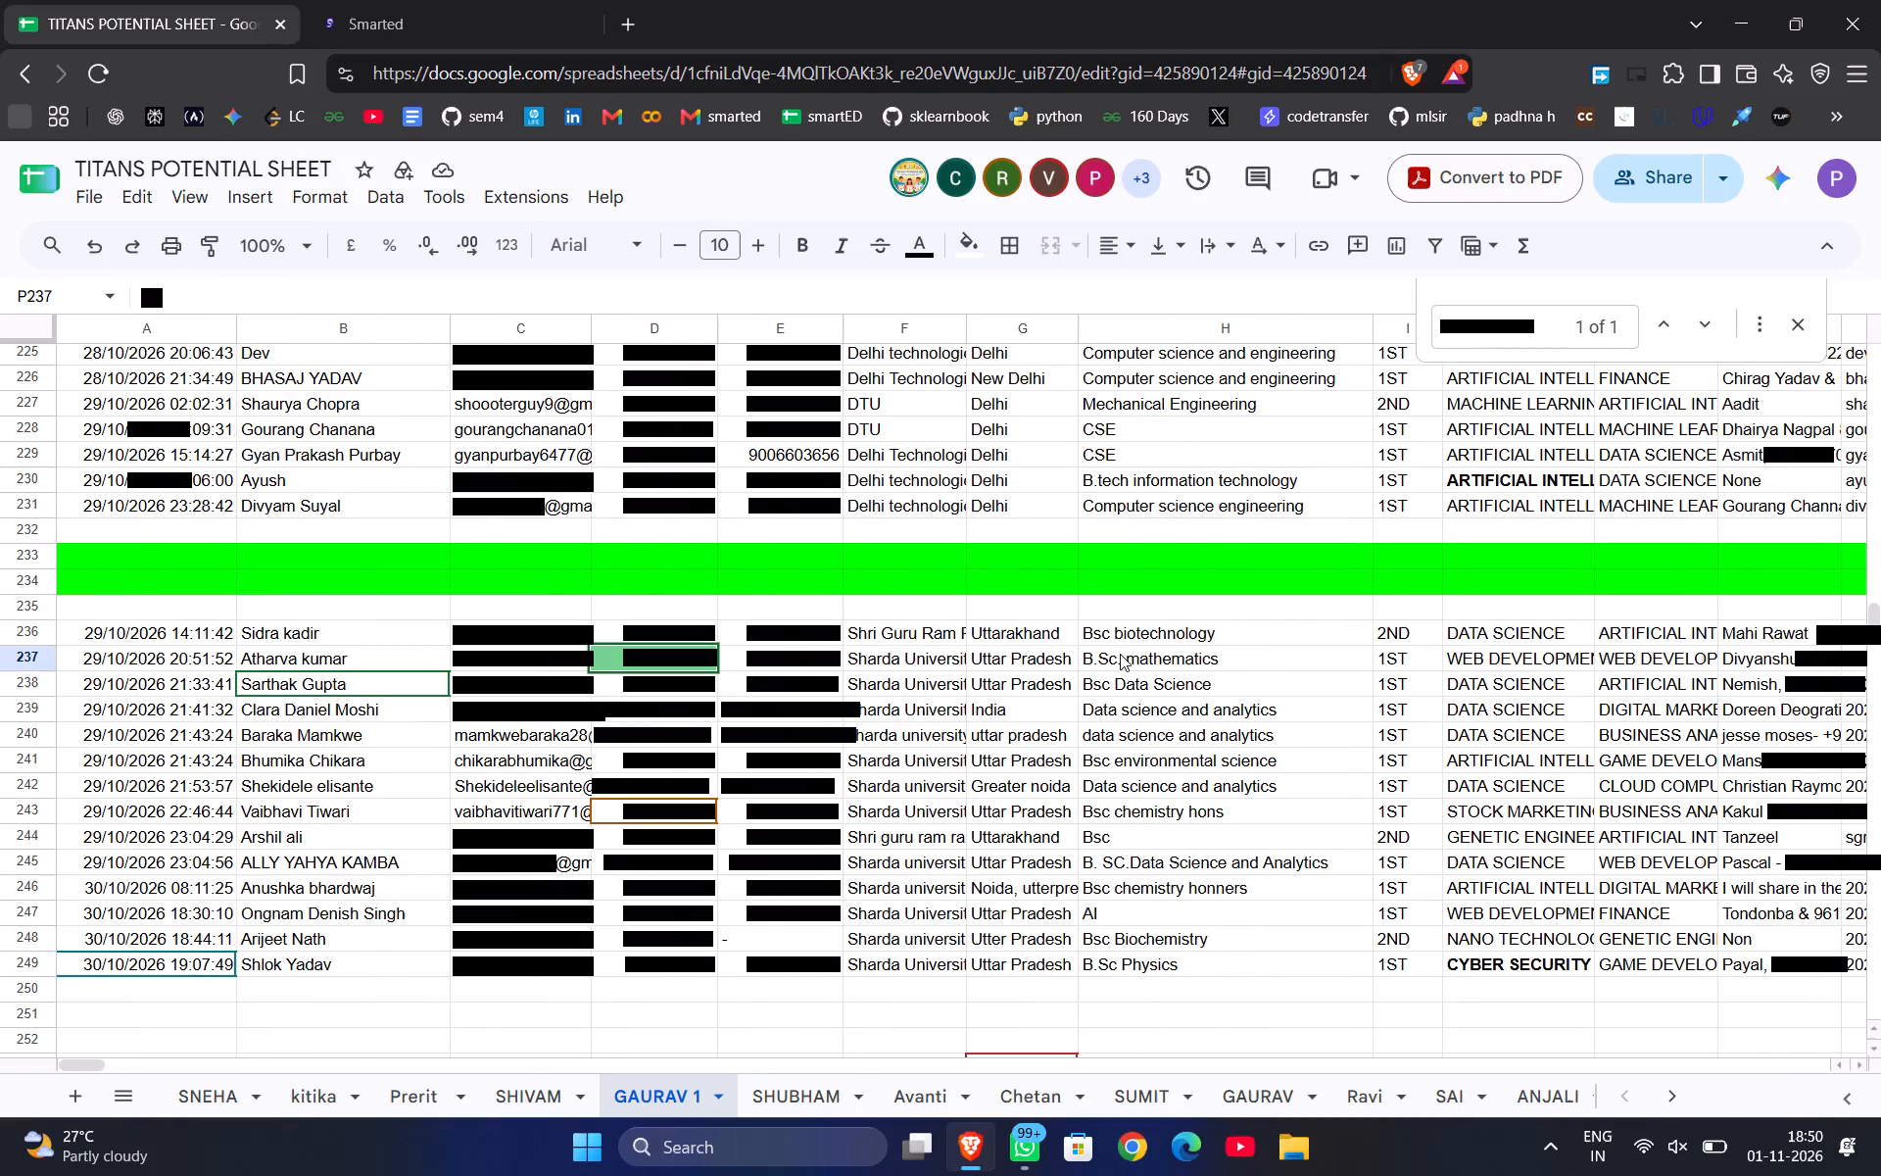
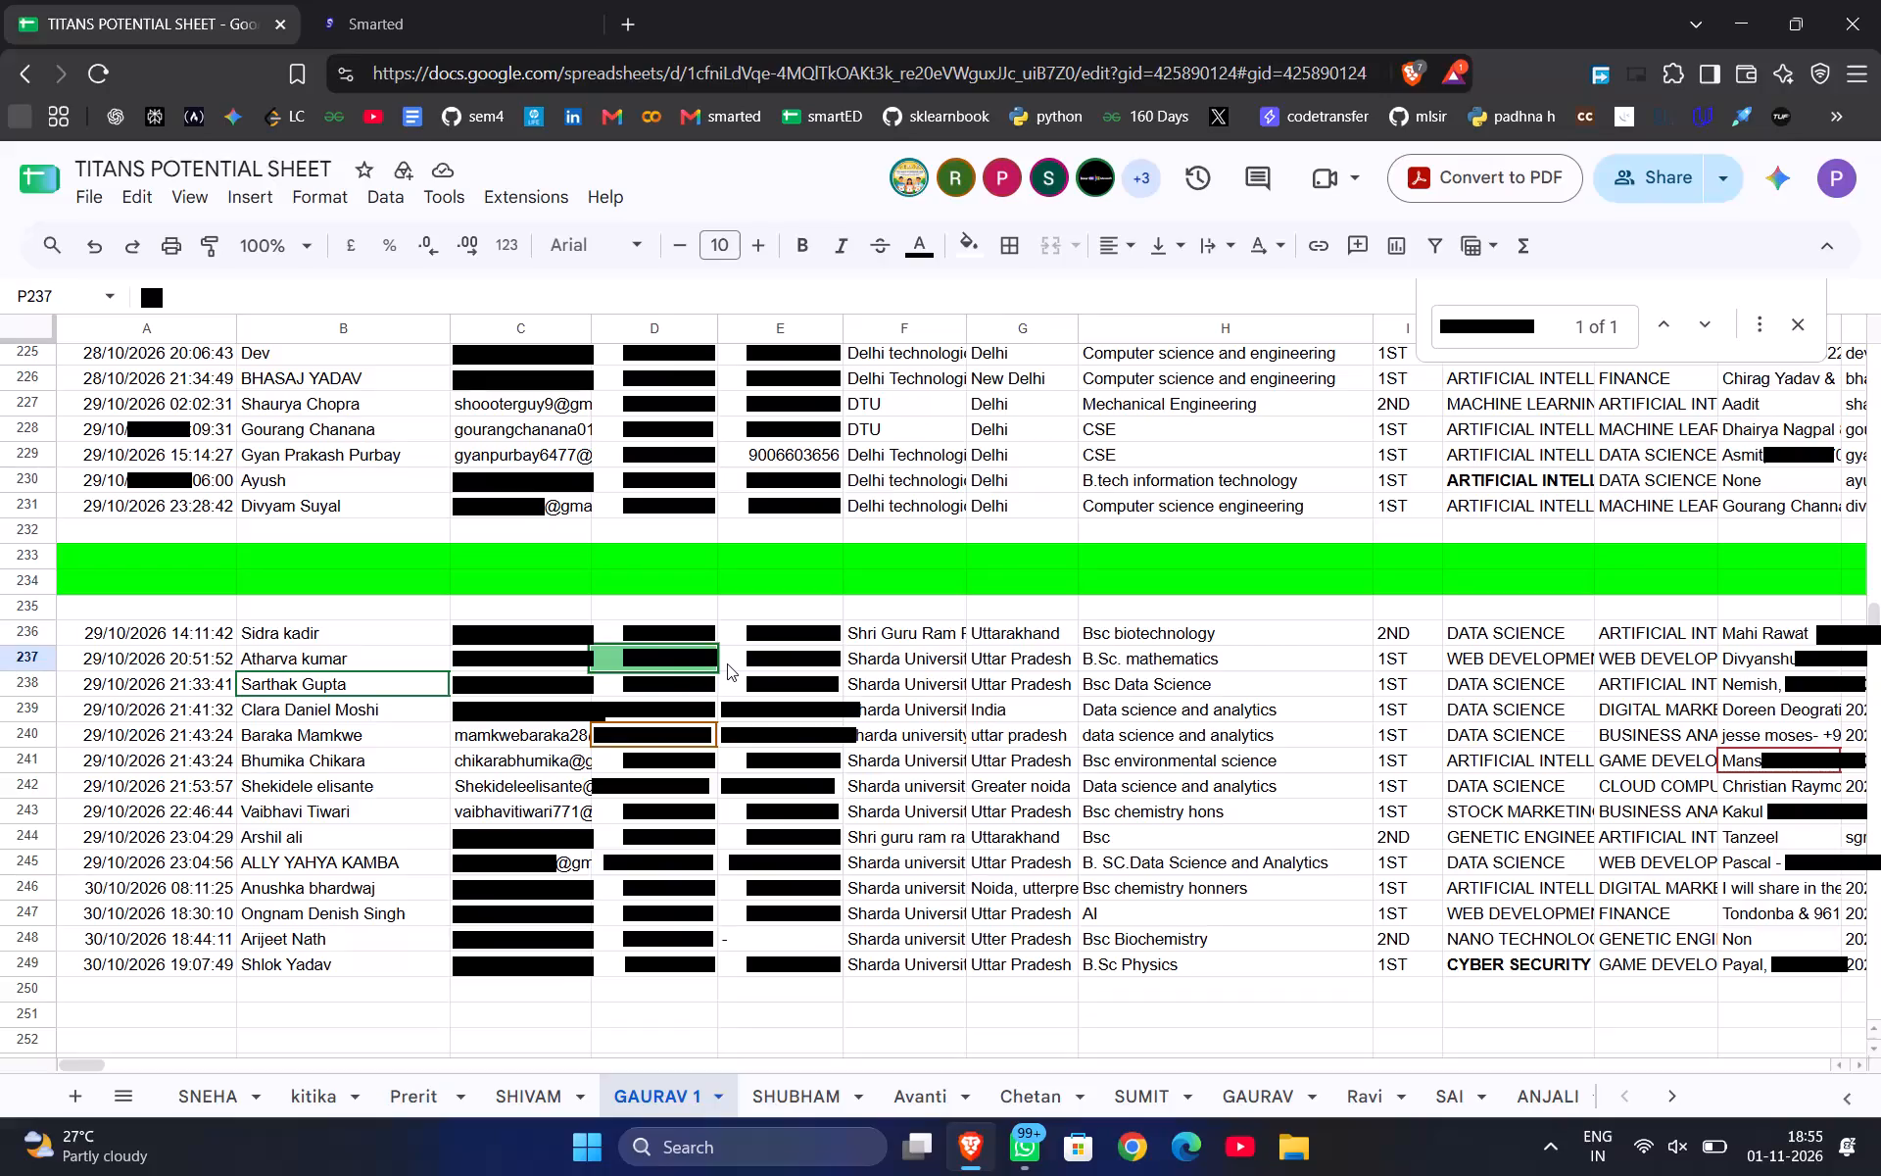
Open the column D contact cell of the row 237 lead to view its full contents.
left_click(678, 666)
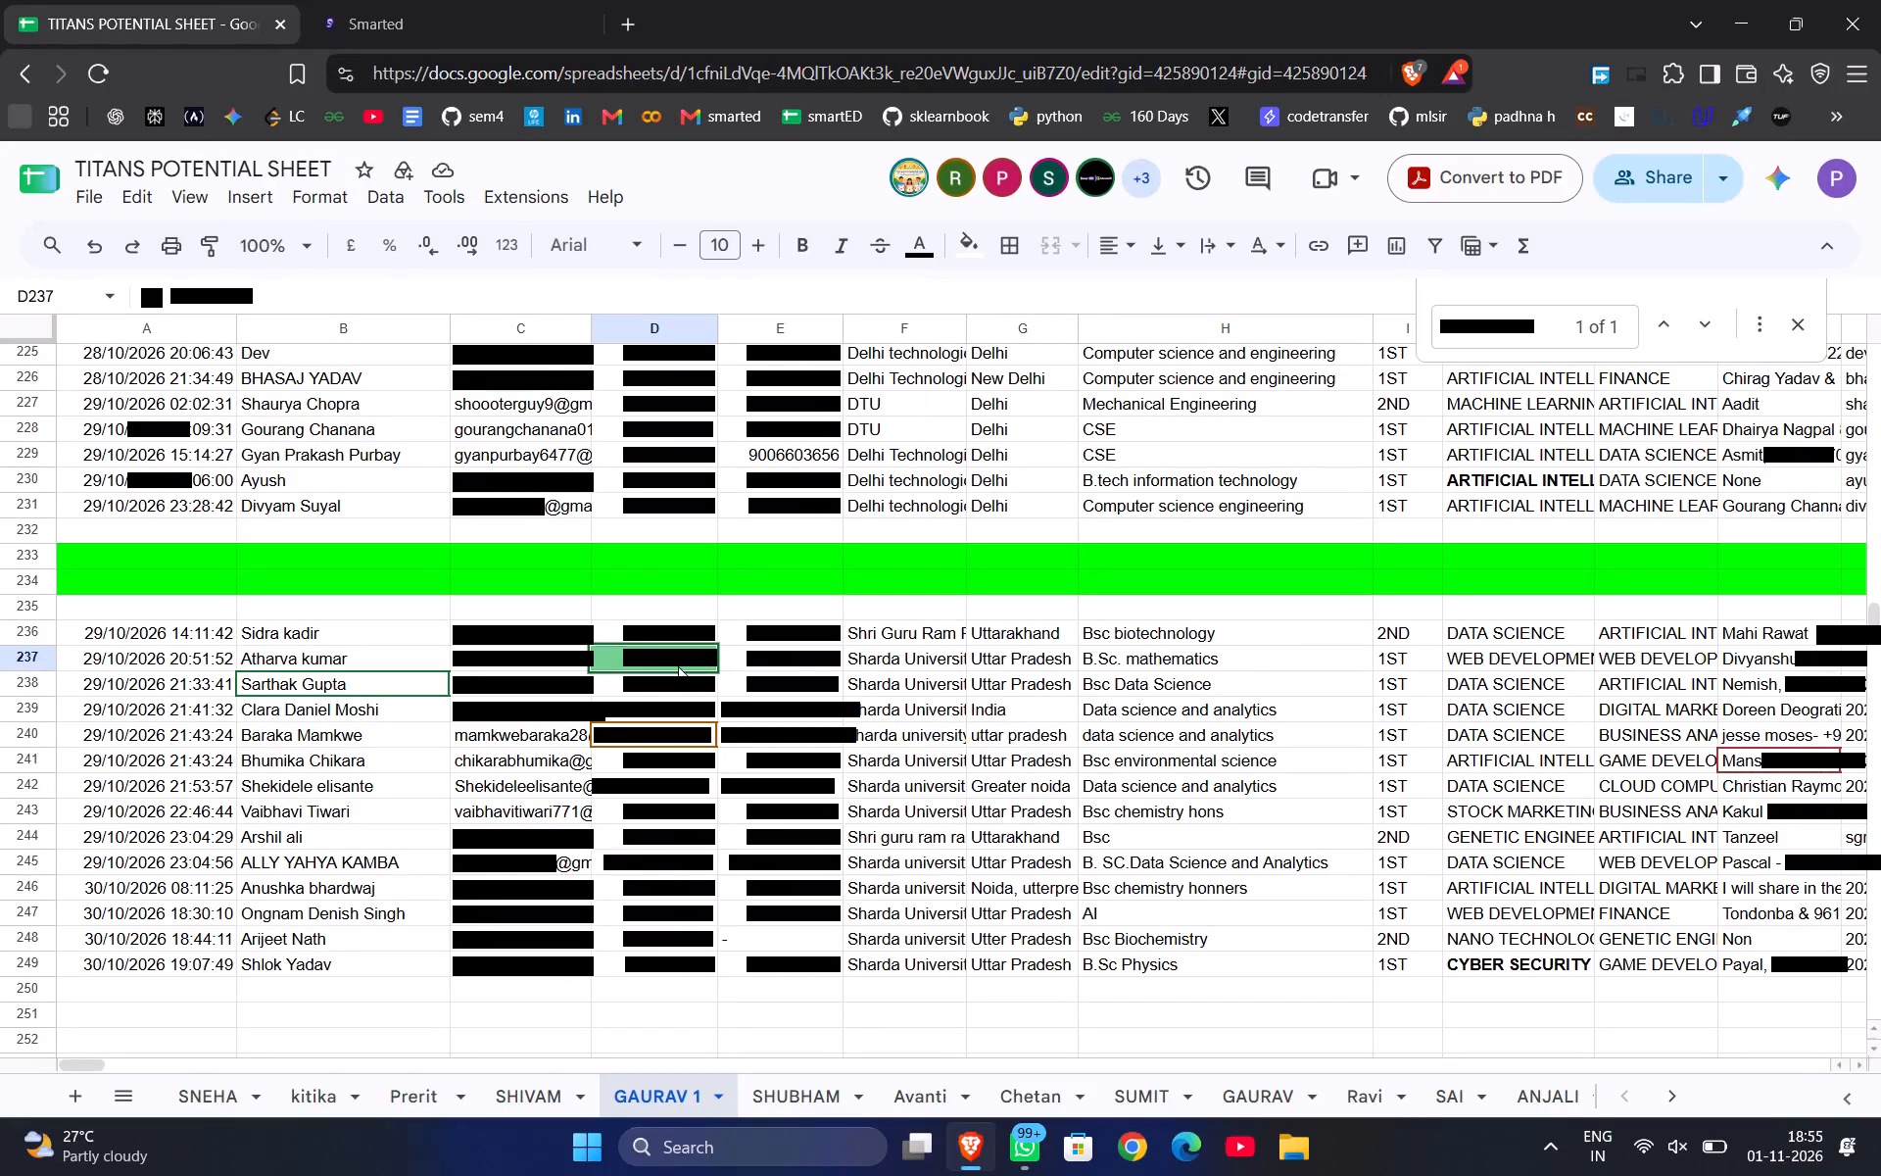
left_click_drag(678, 666, 668, 659)
triple_click(668, 659)
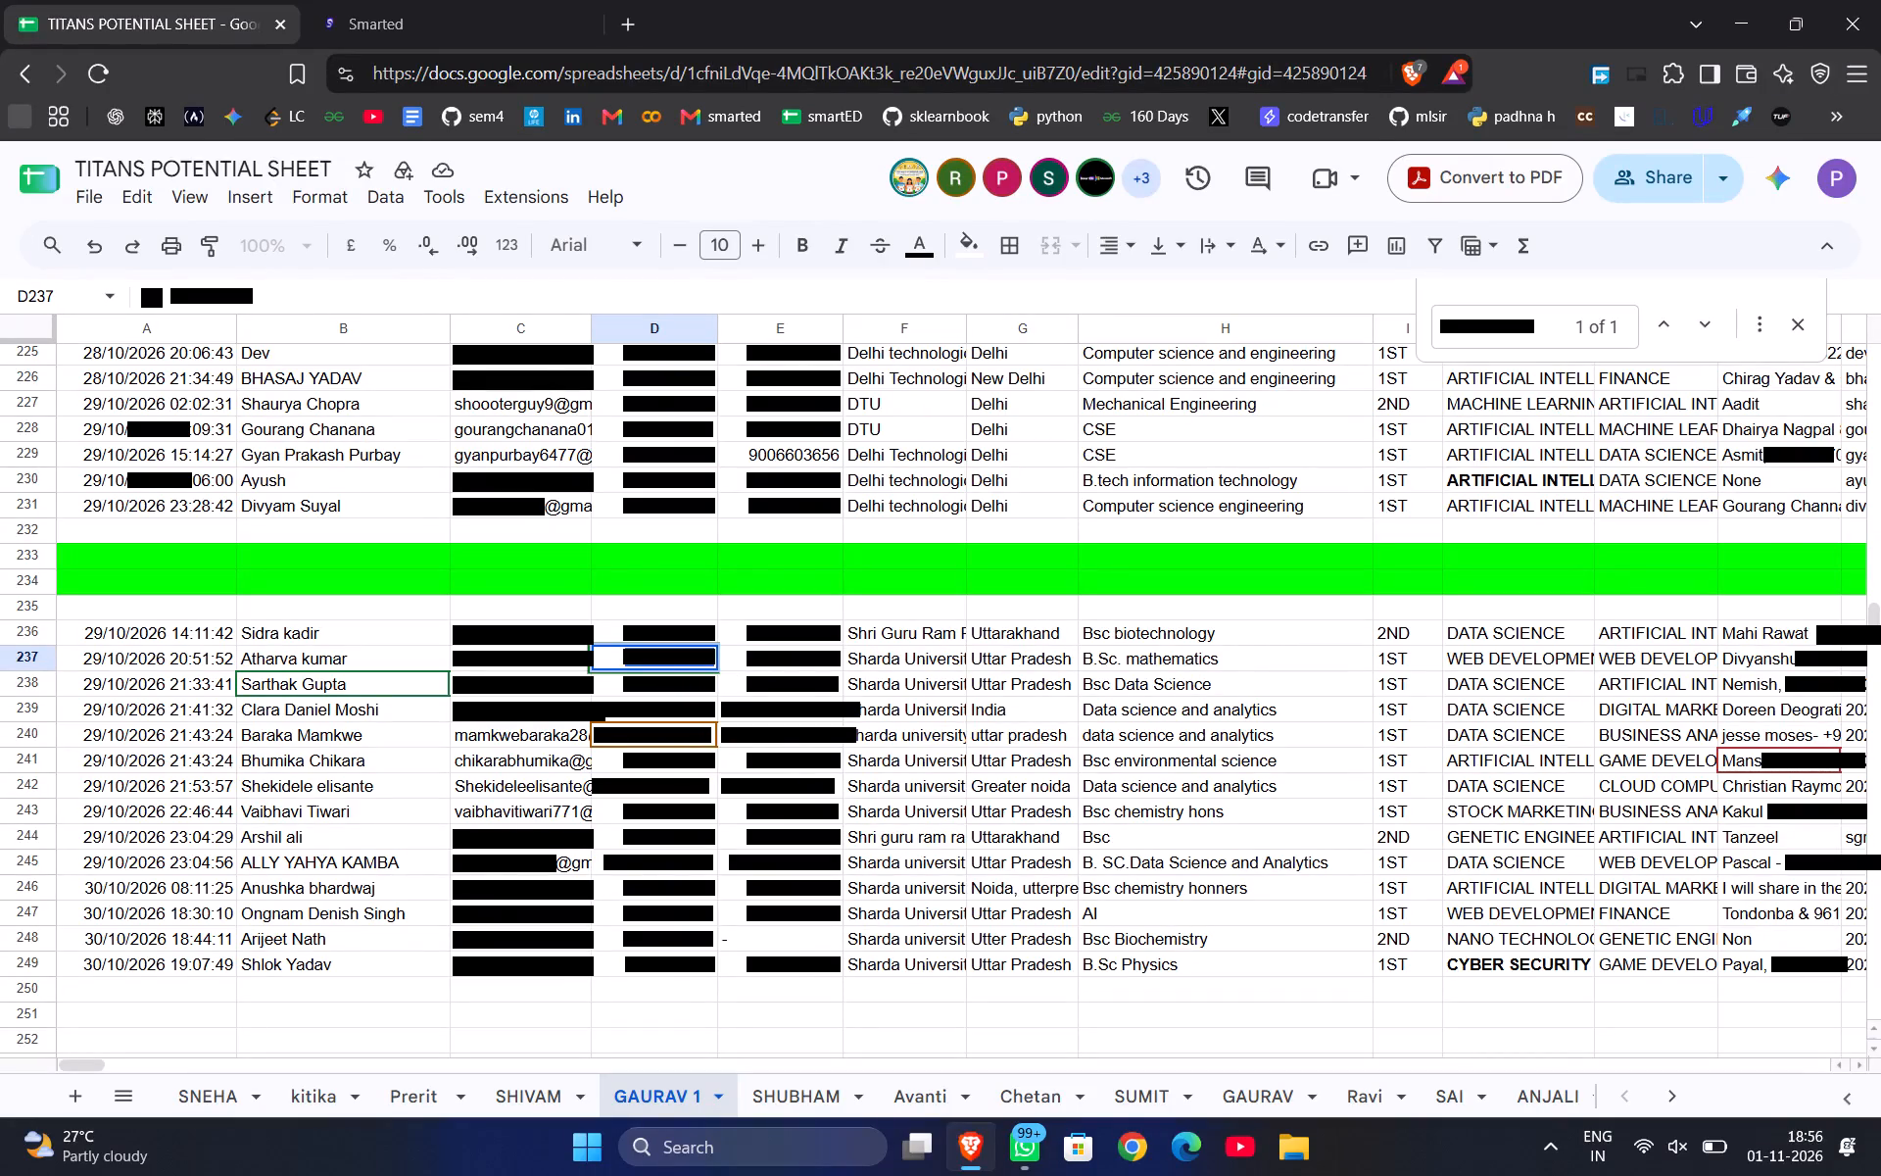
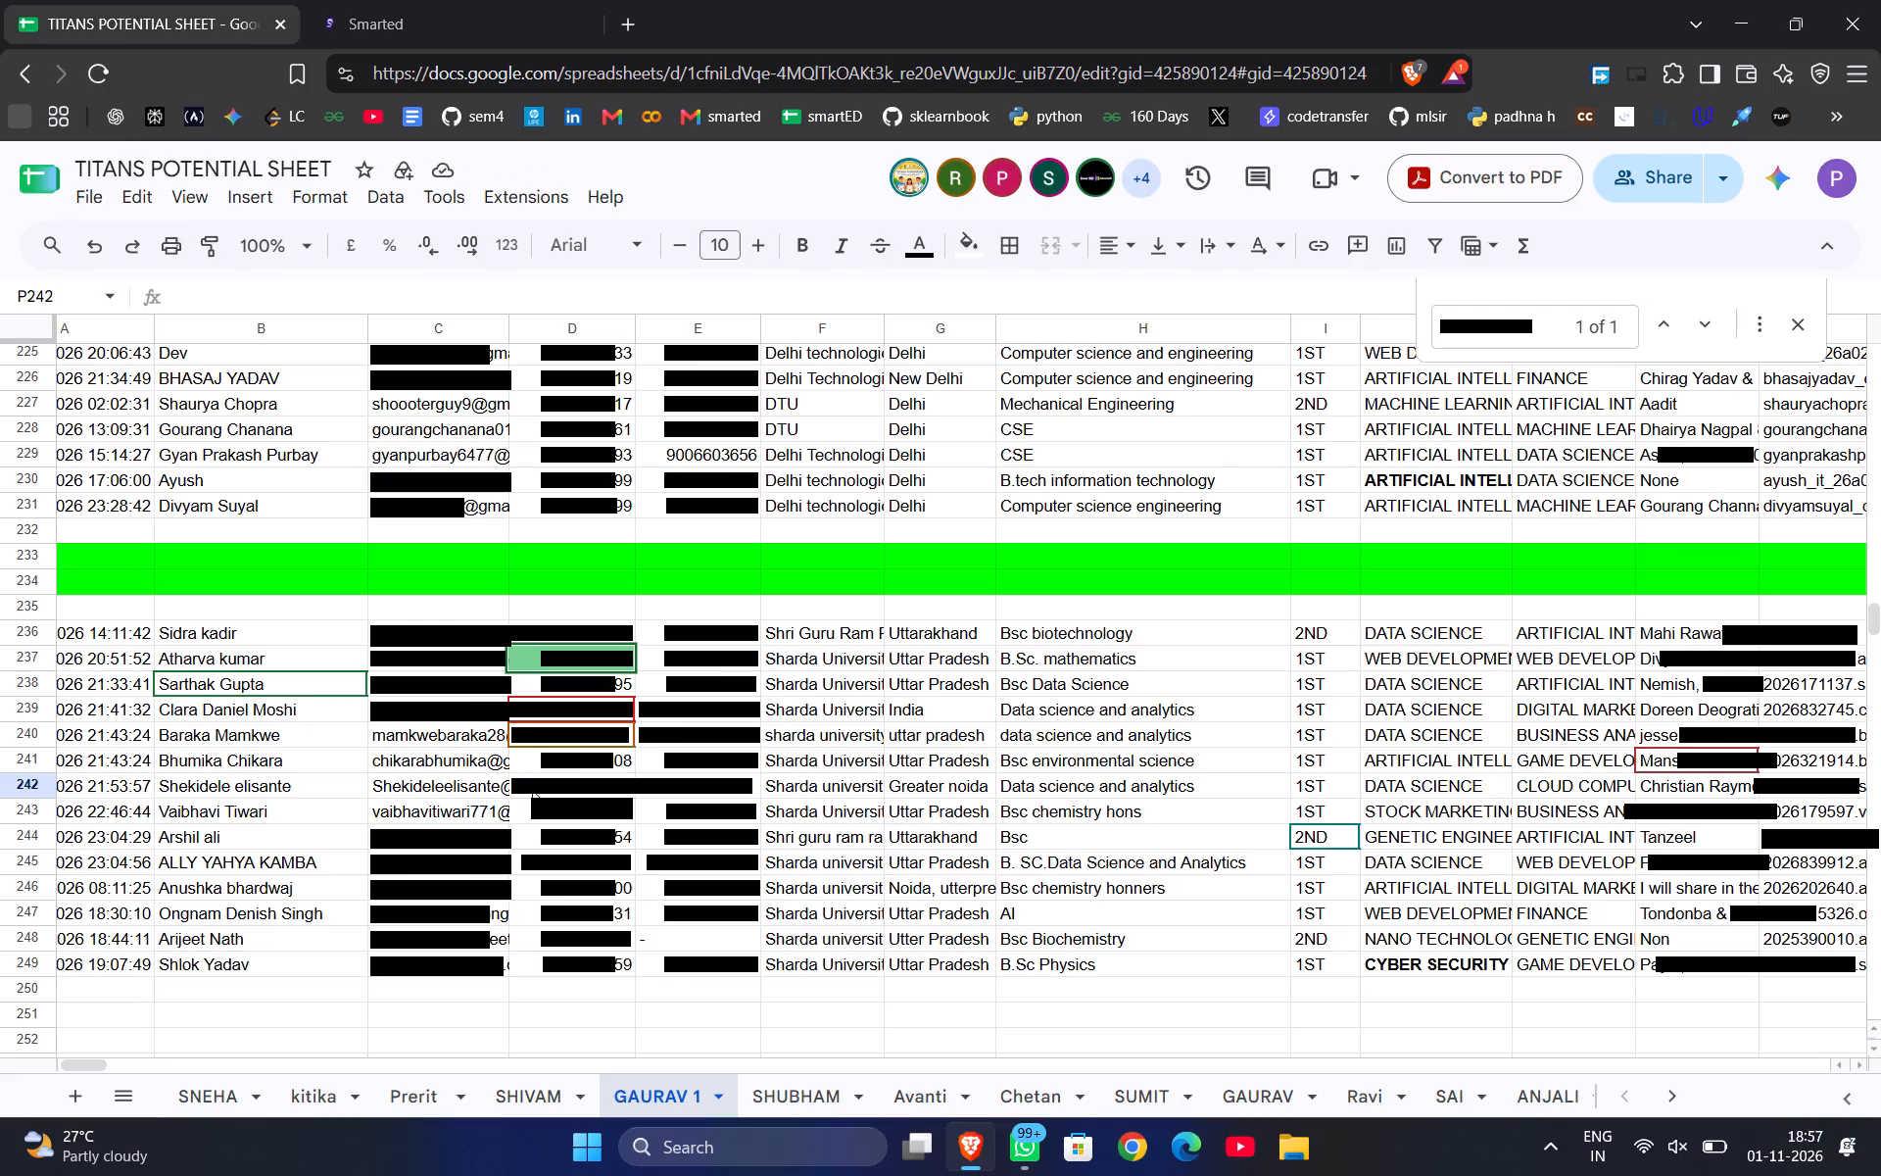
Clear the assignee entry "prerit" from column O of the row 242 lead.
scroll(619, 779, "left", 1)
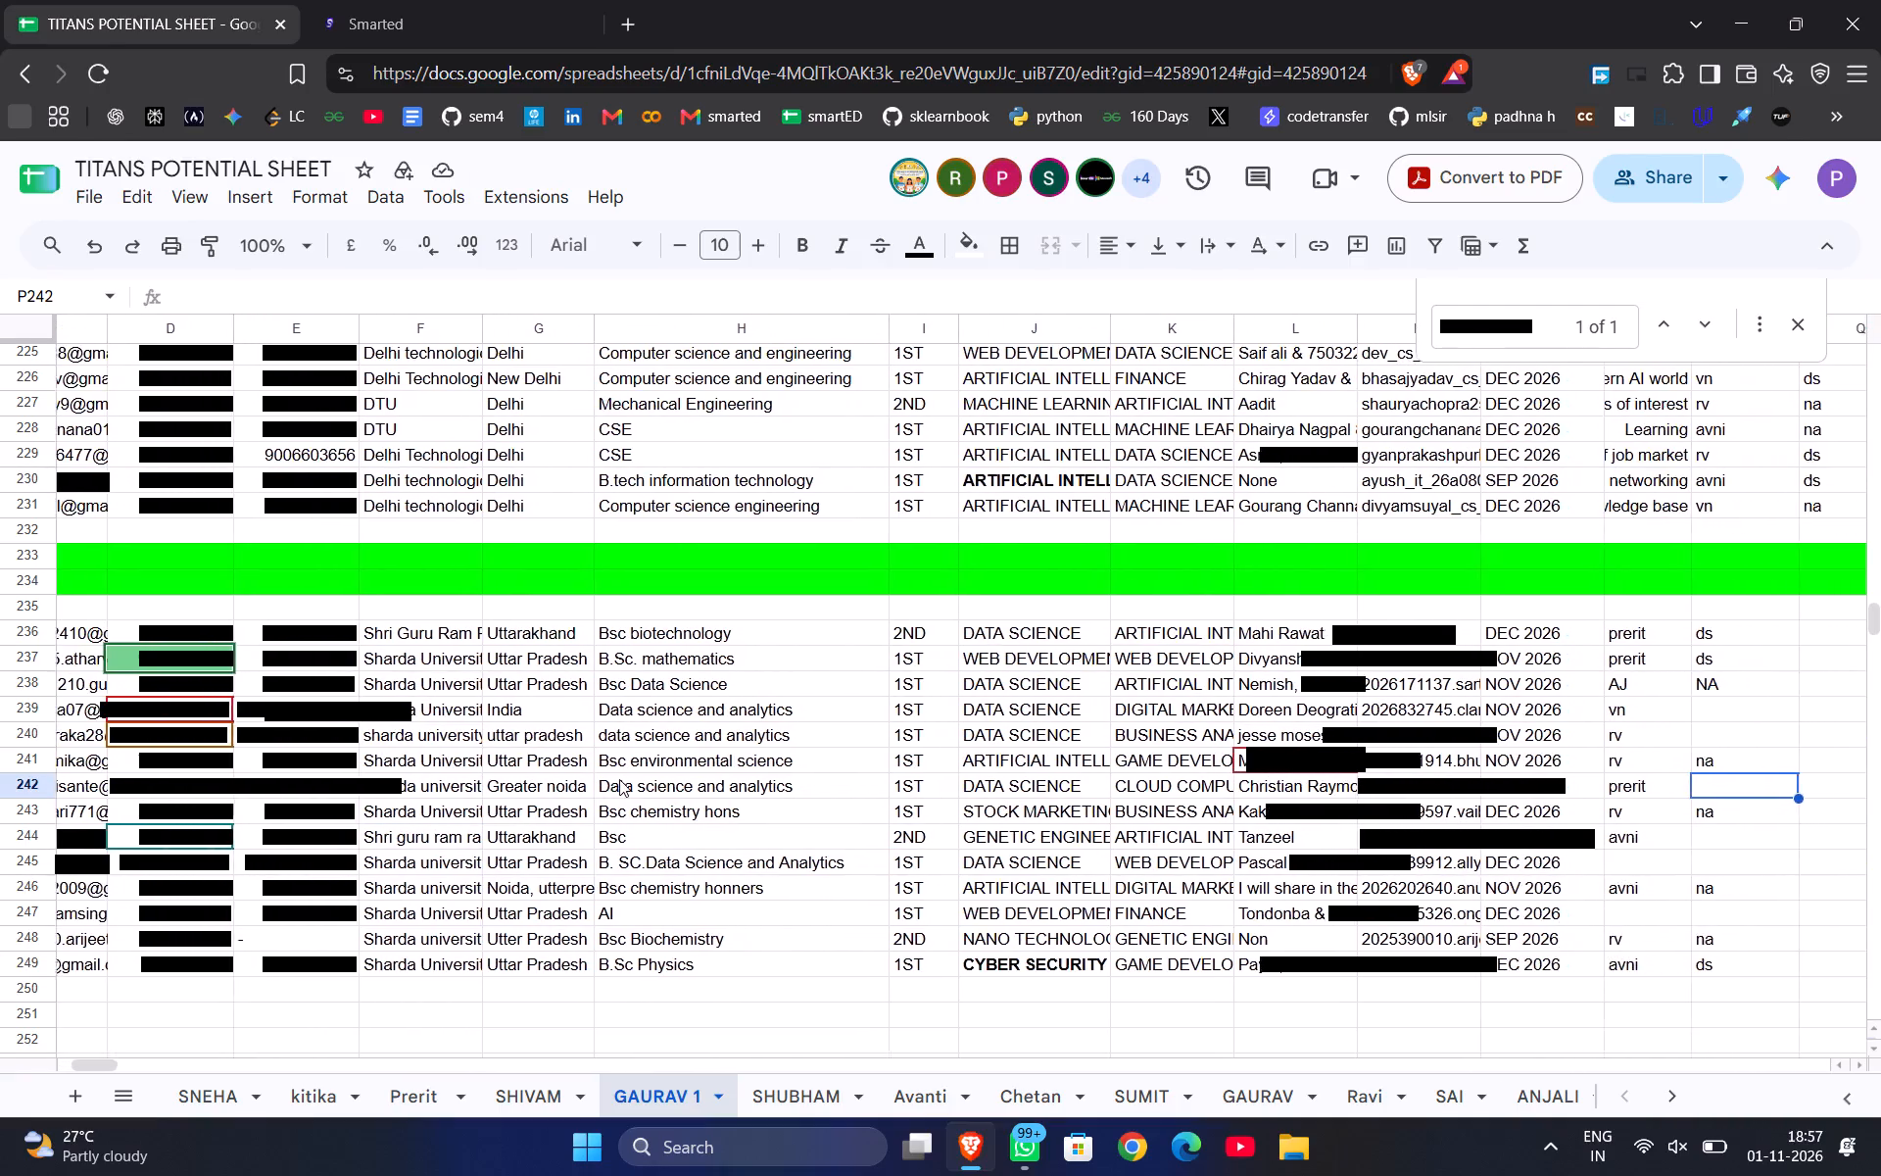
scroll(619, 779, "left", 2)
left_click(1220, 782)
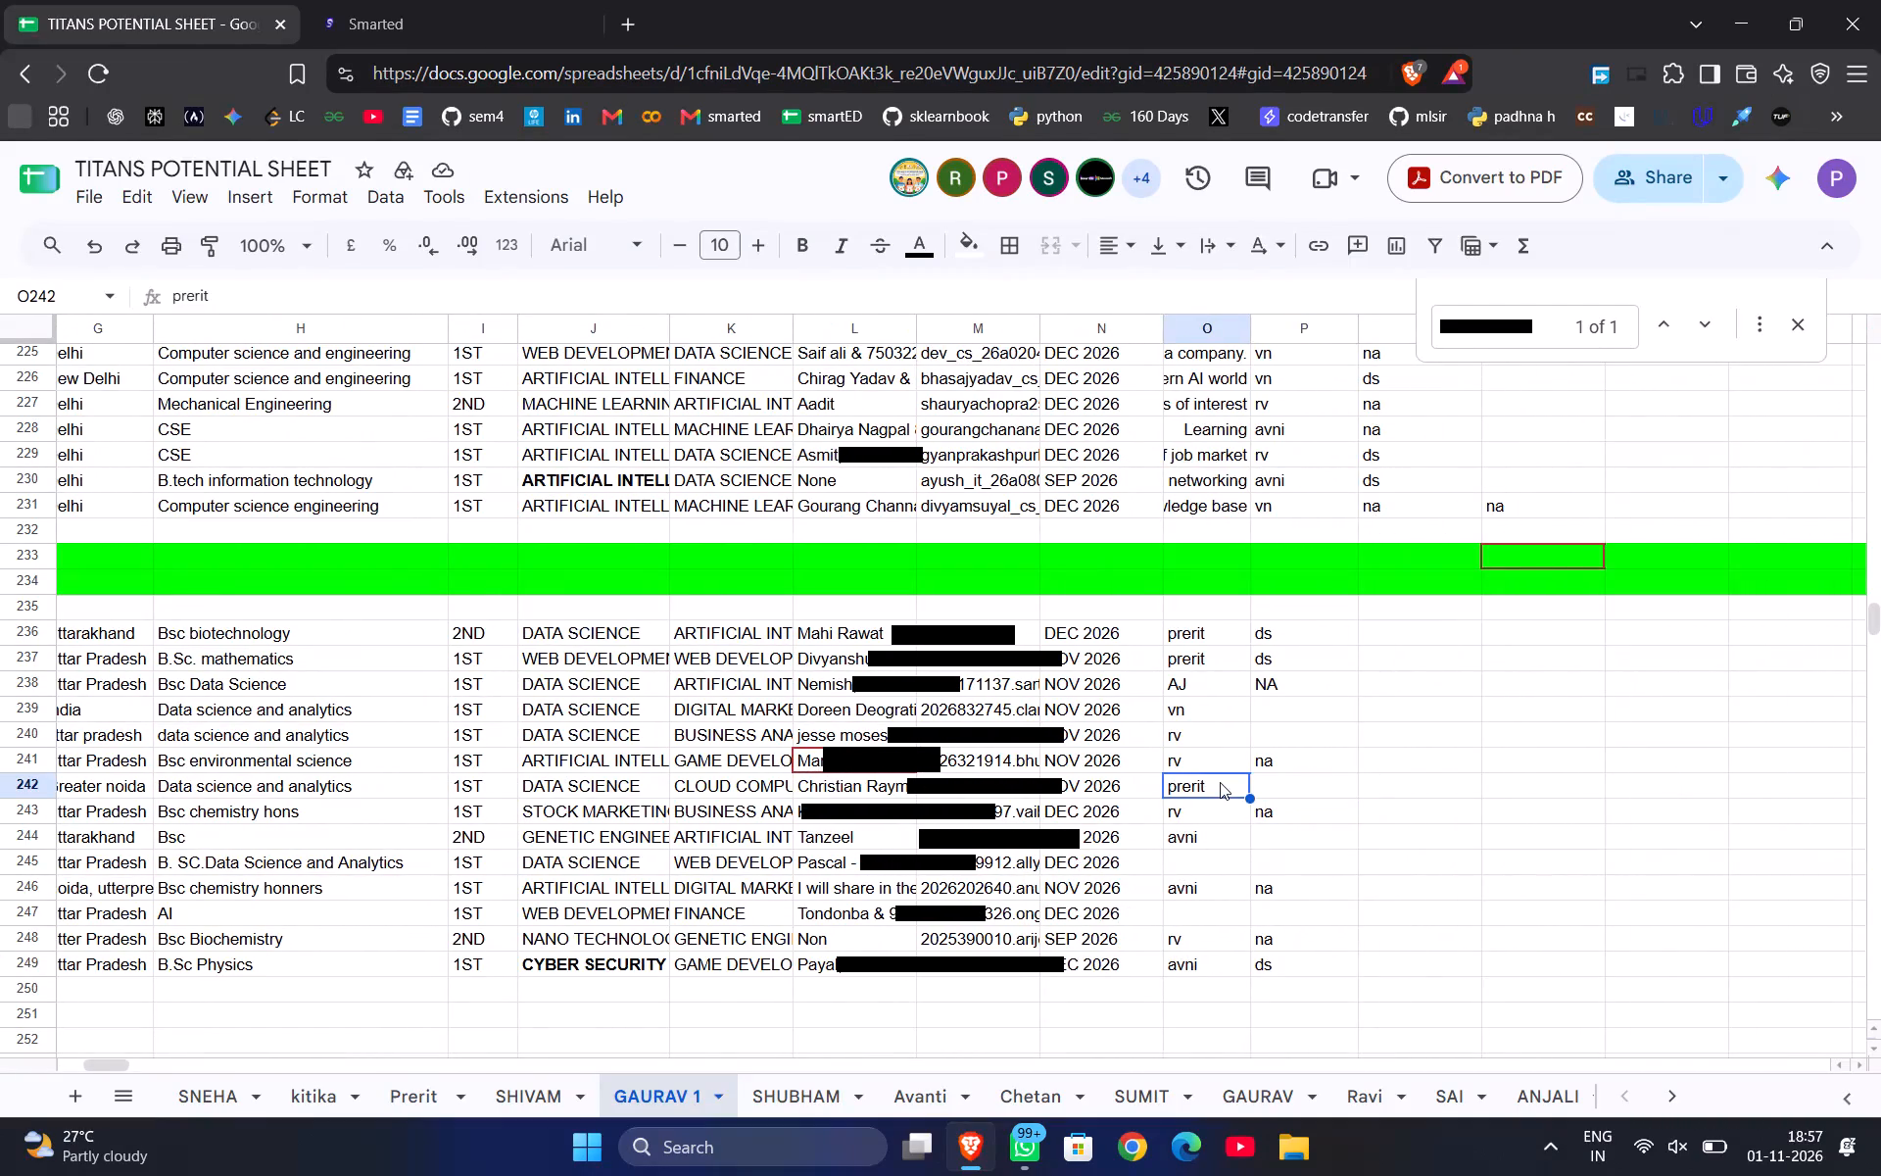
key("Delete")
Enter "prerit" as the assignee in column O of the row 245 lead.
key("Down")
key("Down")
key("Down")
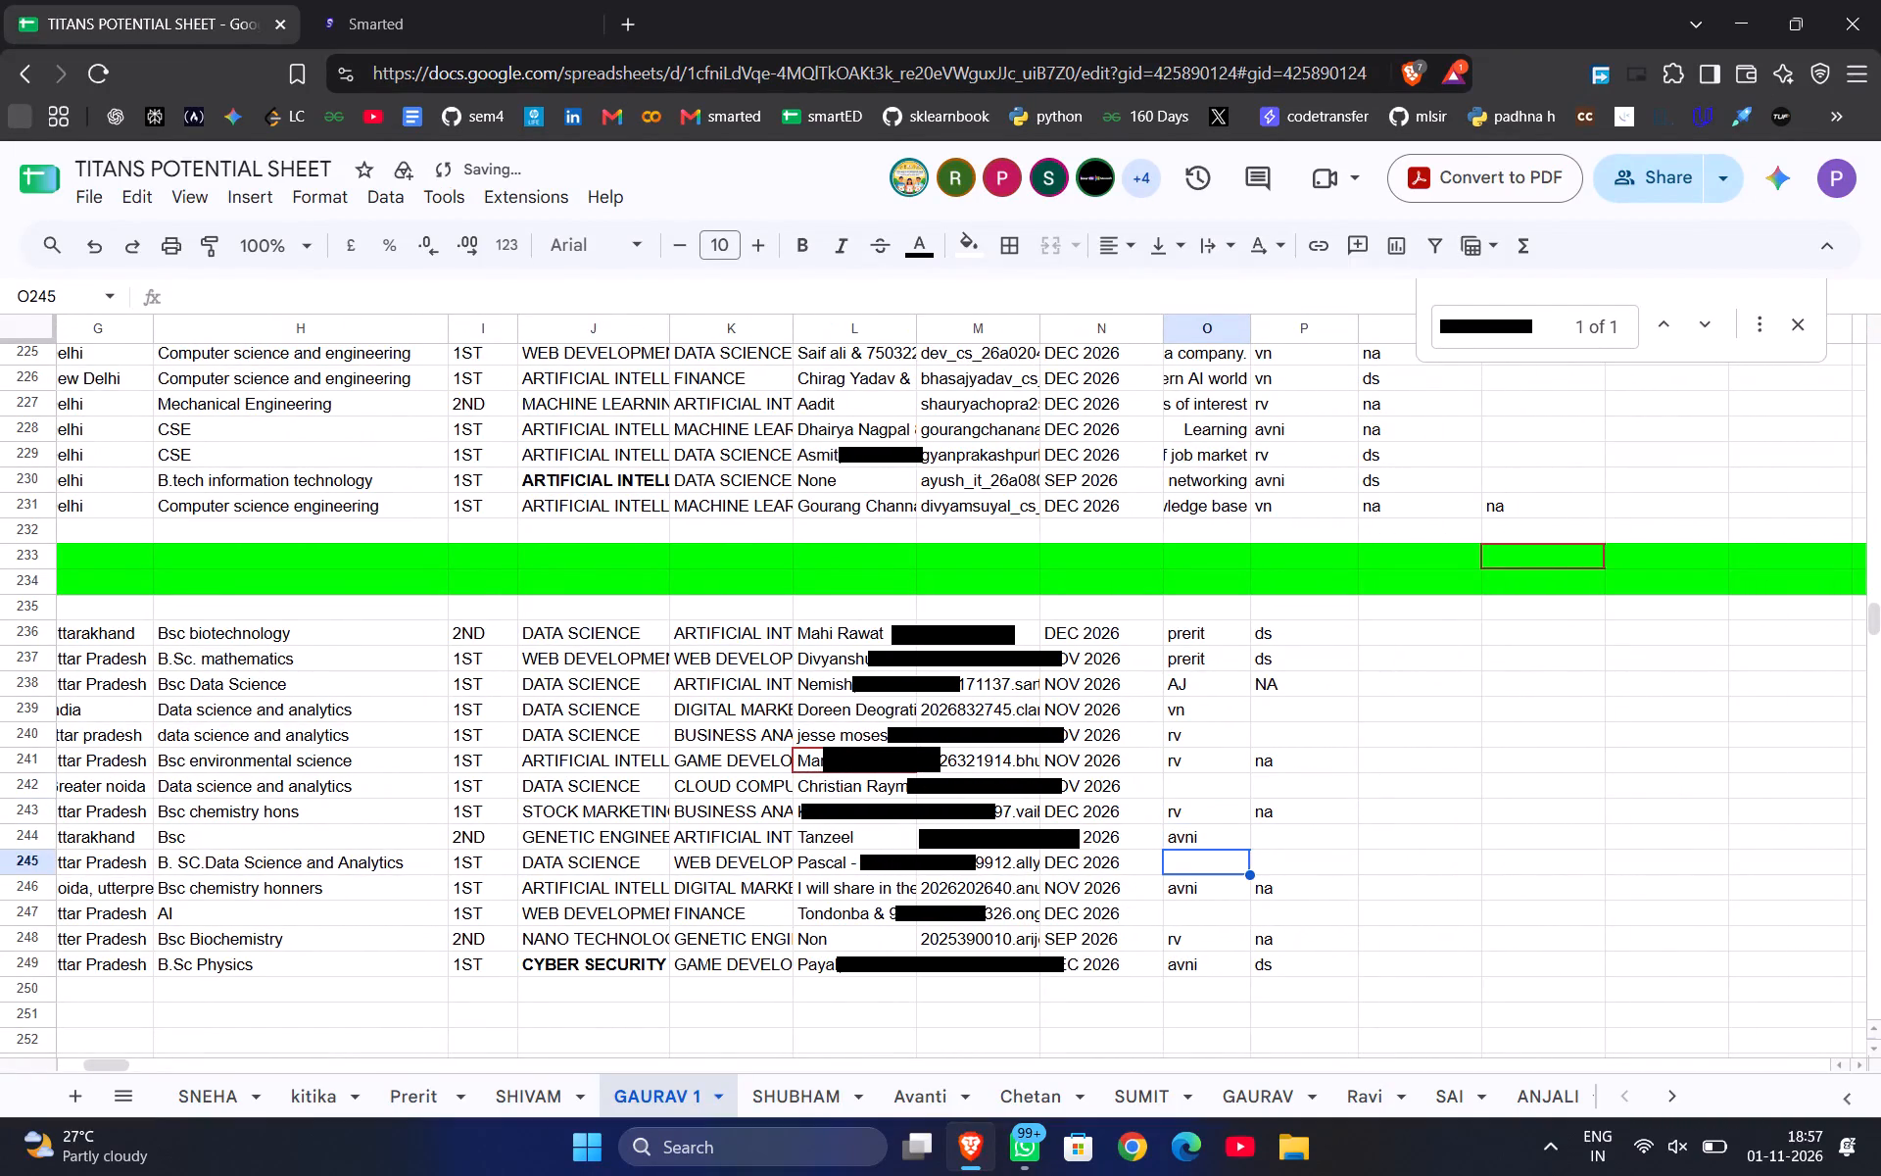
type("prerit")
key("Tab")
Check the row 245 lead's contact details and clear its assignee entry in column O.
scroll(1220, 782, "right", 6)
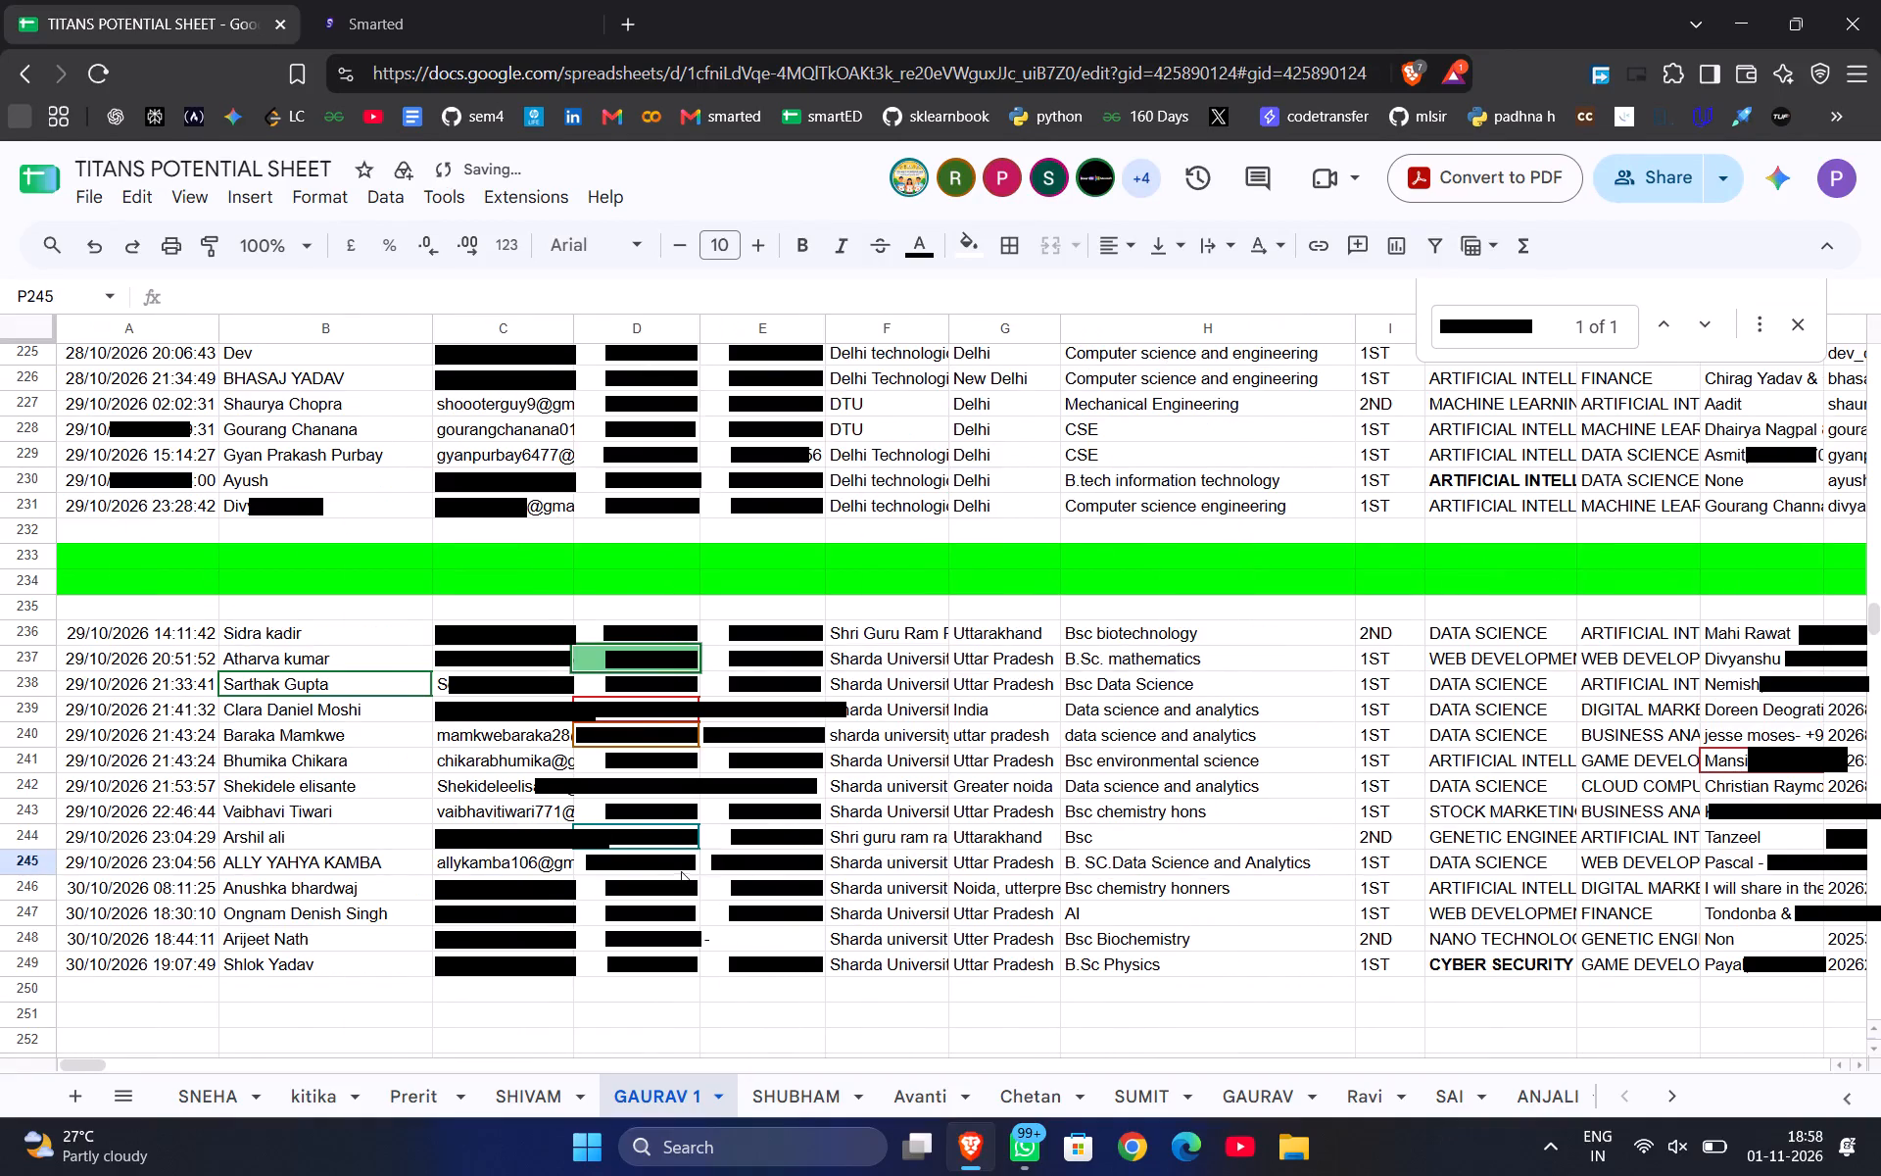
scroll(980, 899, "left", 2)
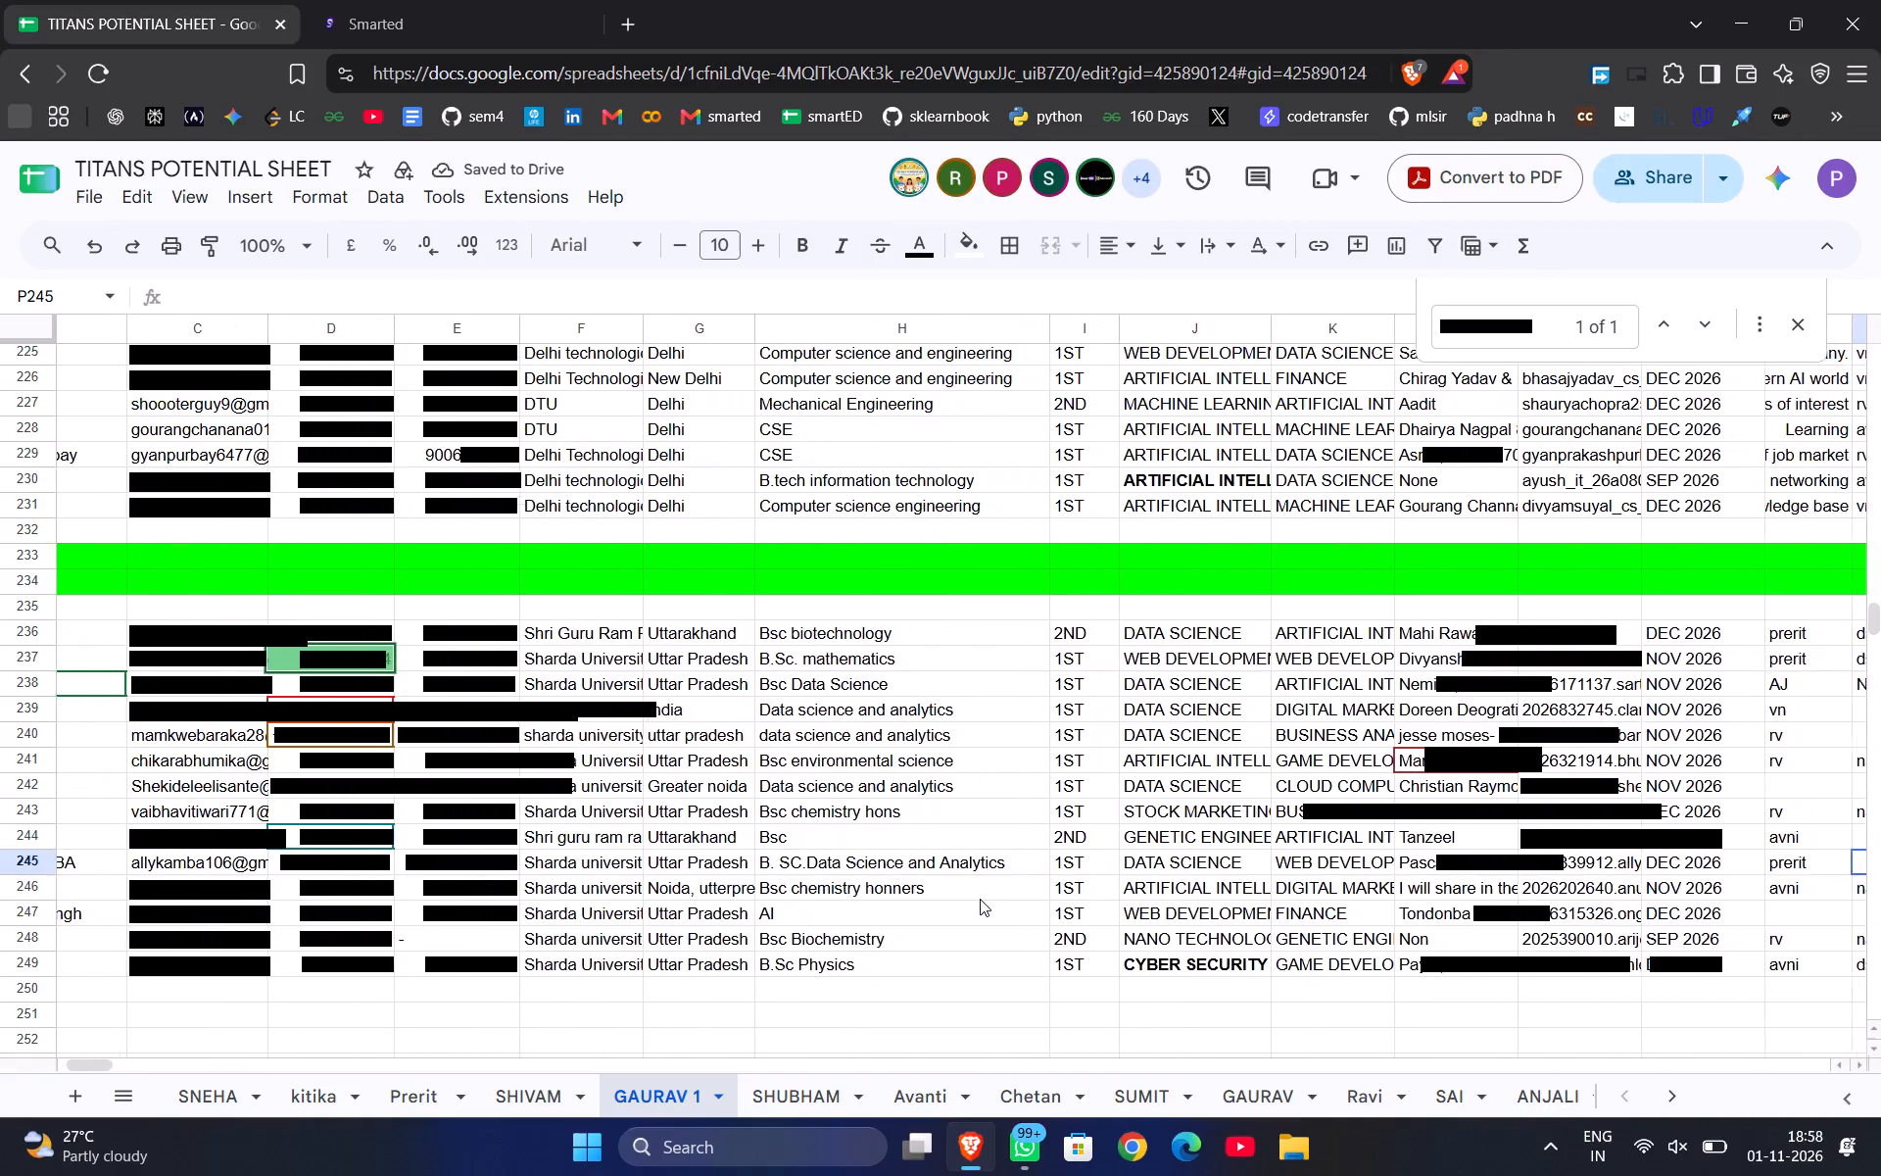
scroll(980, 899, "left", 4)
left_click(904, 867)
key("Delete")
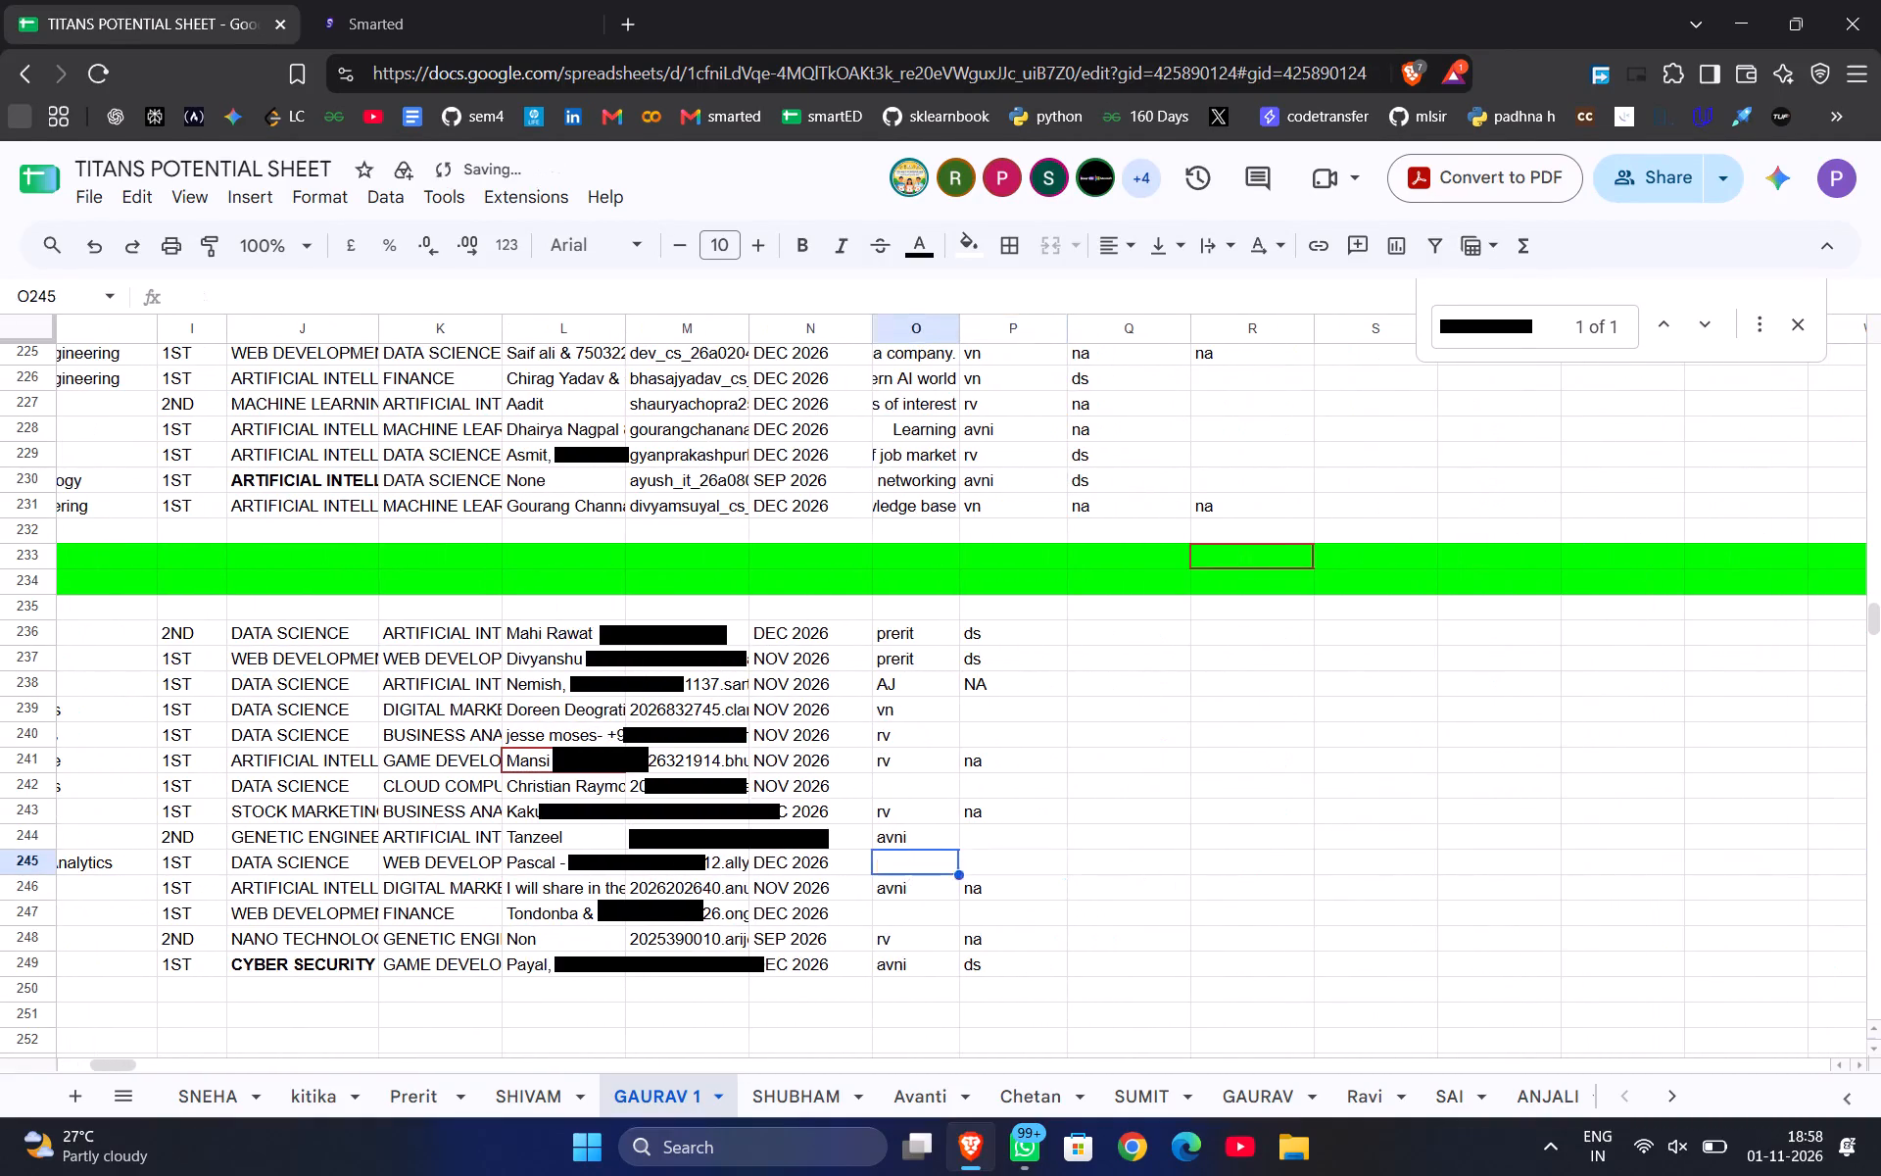
Search the sheet for the contact number copied from column D of the row 247 lead.
key("Down")
key("Down")
scroll(904, 867, "right", 6)
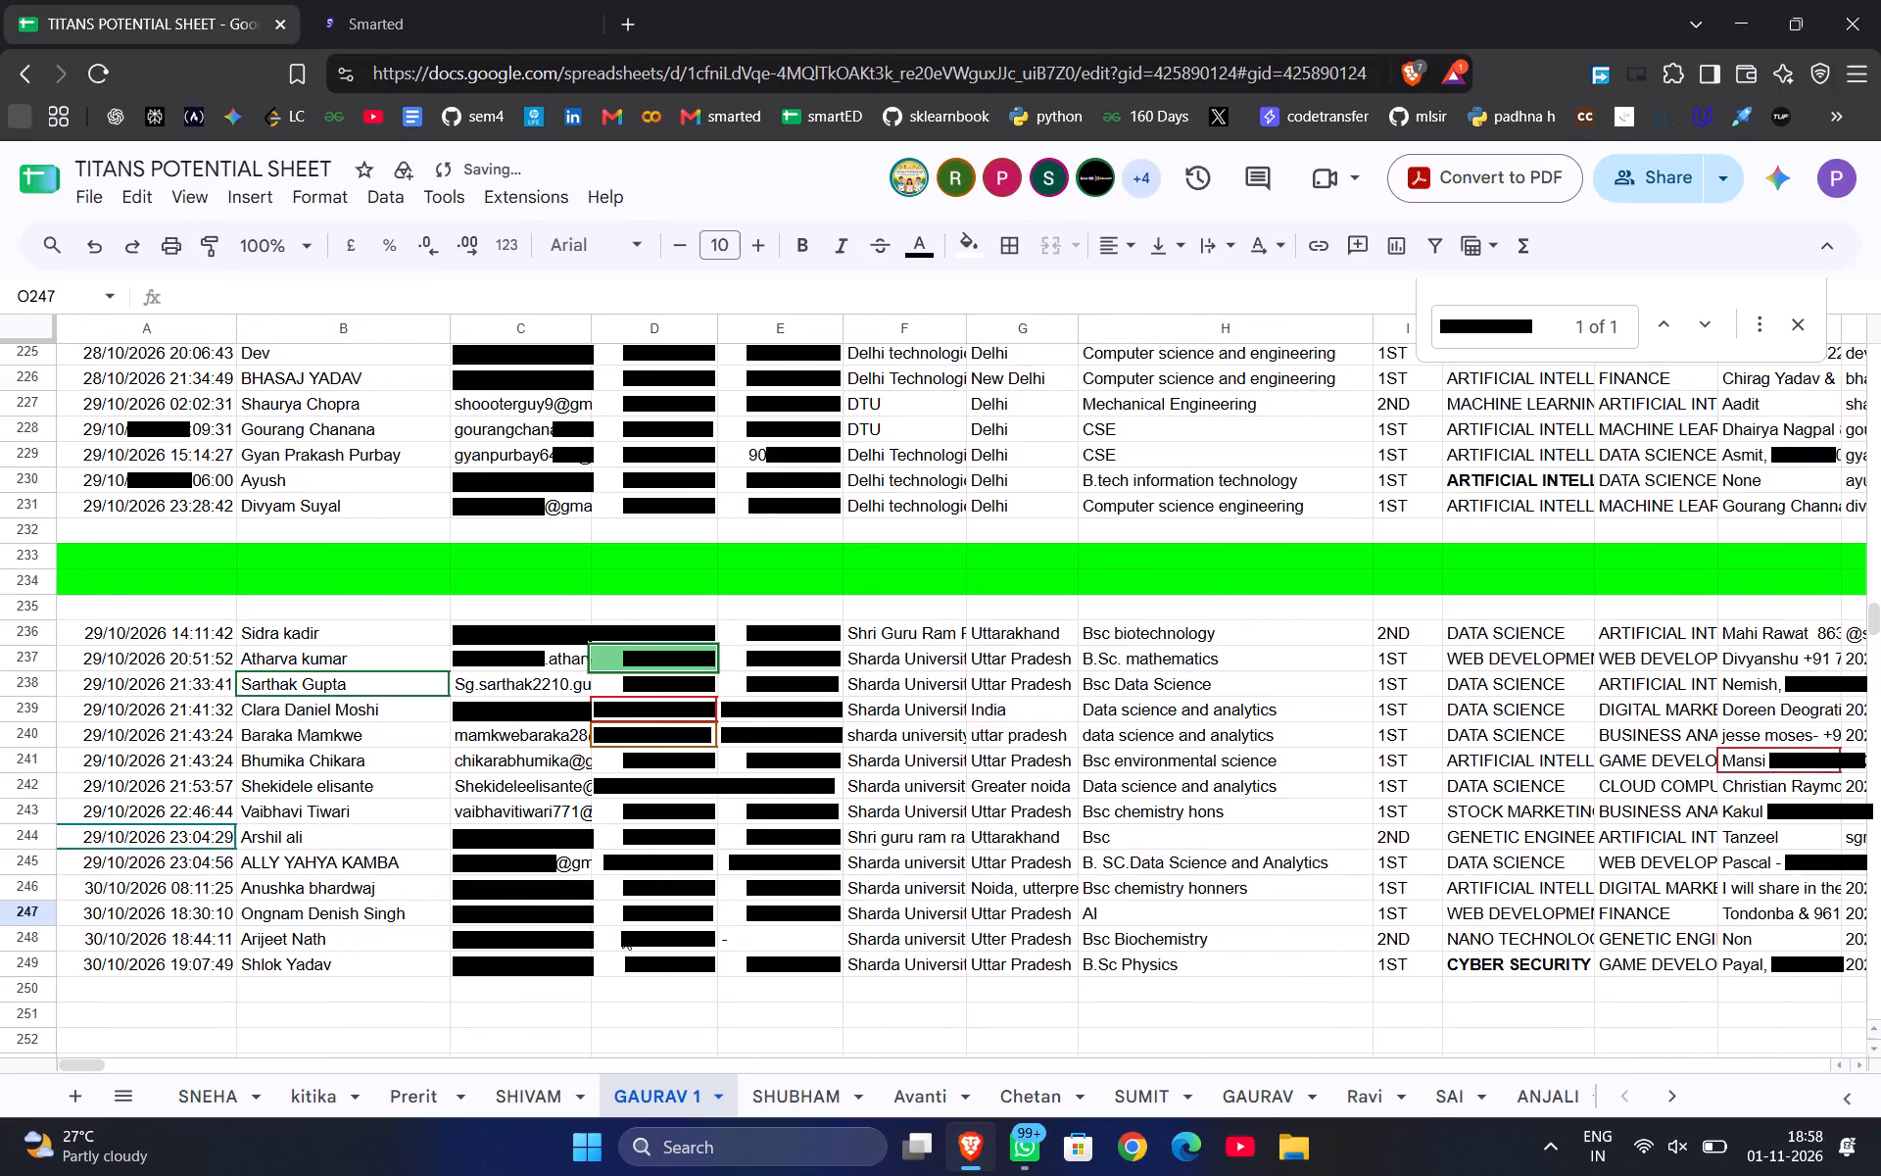
left_click(692, 905)
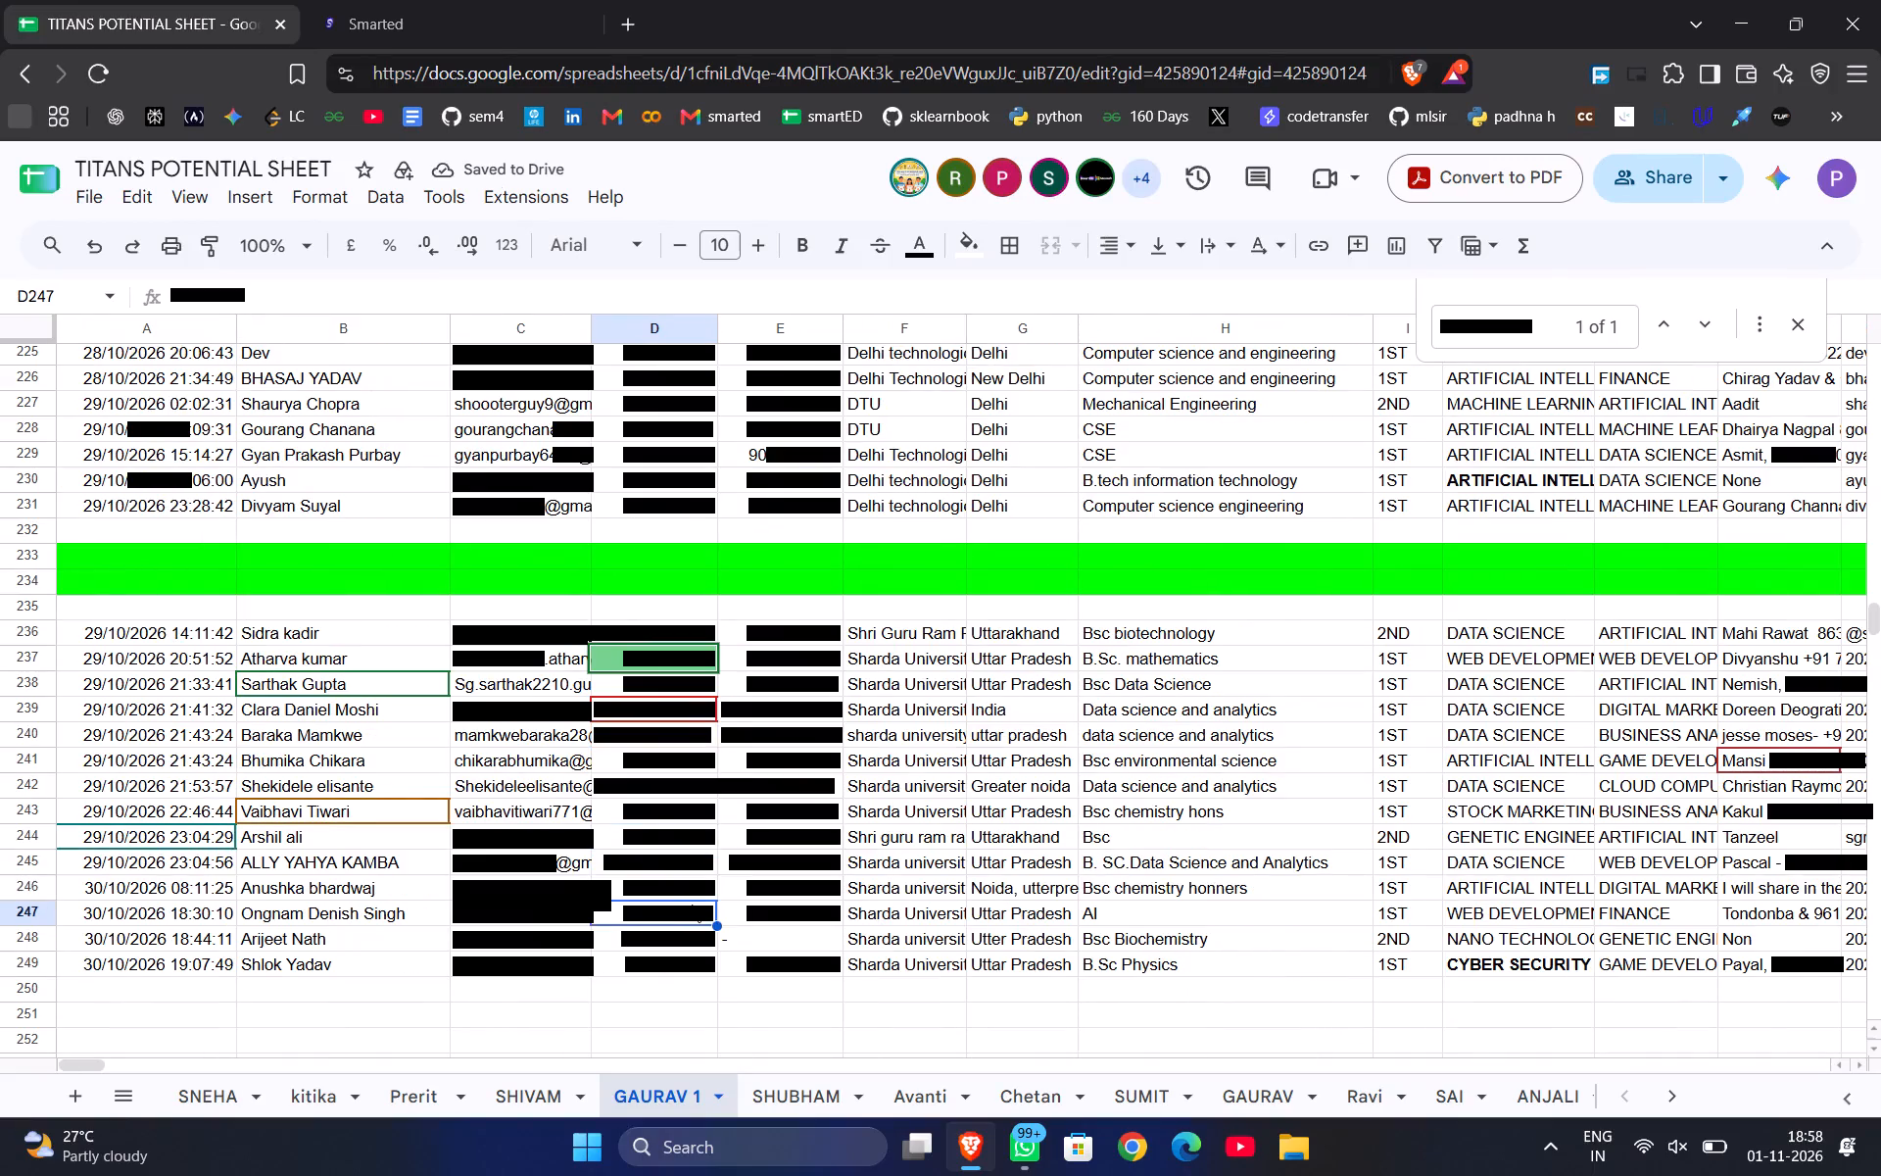
key("ctrl+c")
key("ctrl+f")
key("ctrl+v")
Enter the assignee name beginning with "pre" in column O of the row 247 lead.
scroll(858, 903, "left", 3)
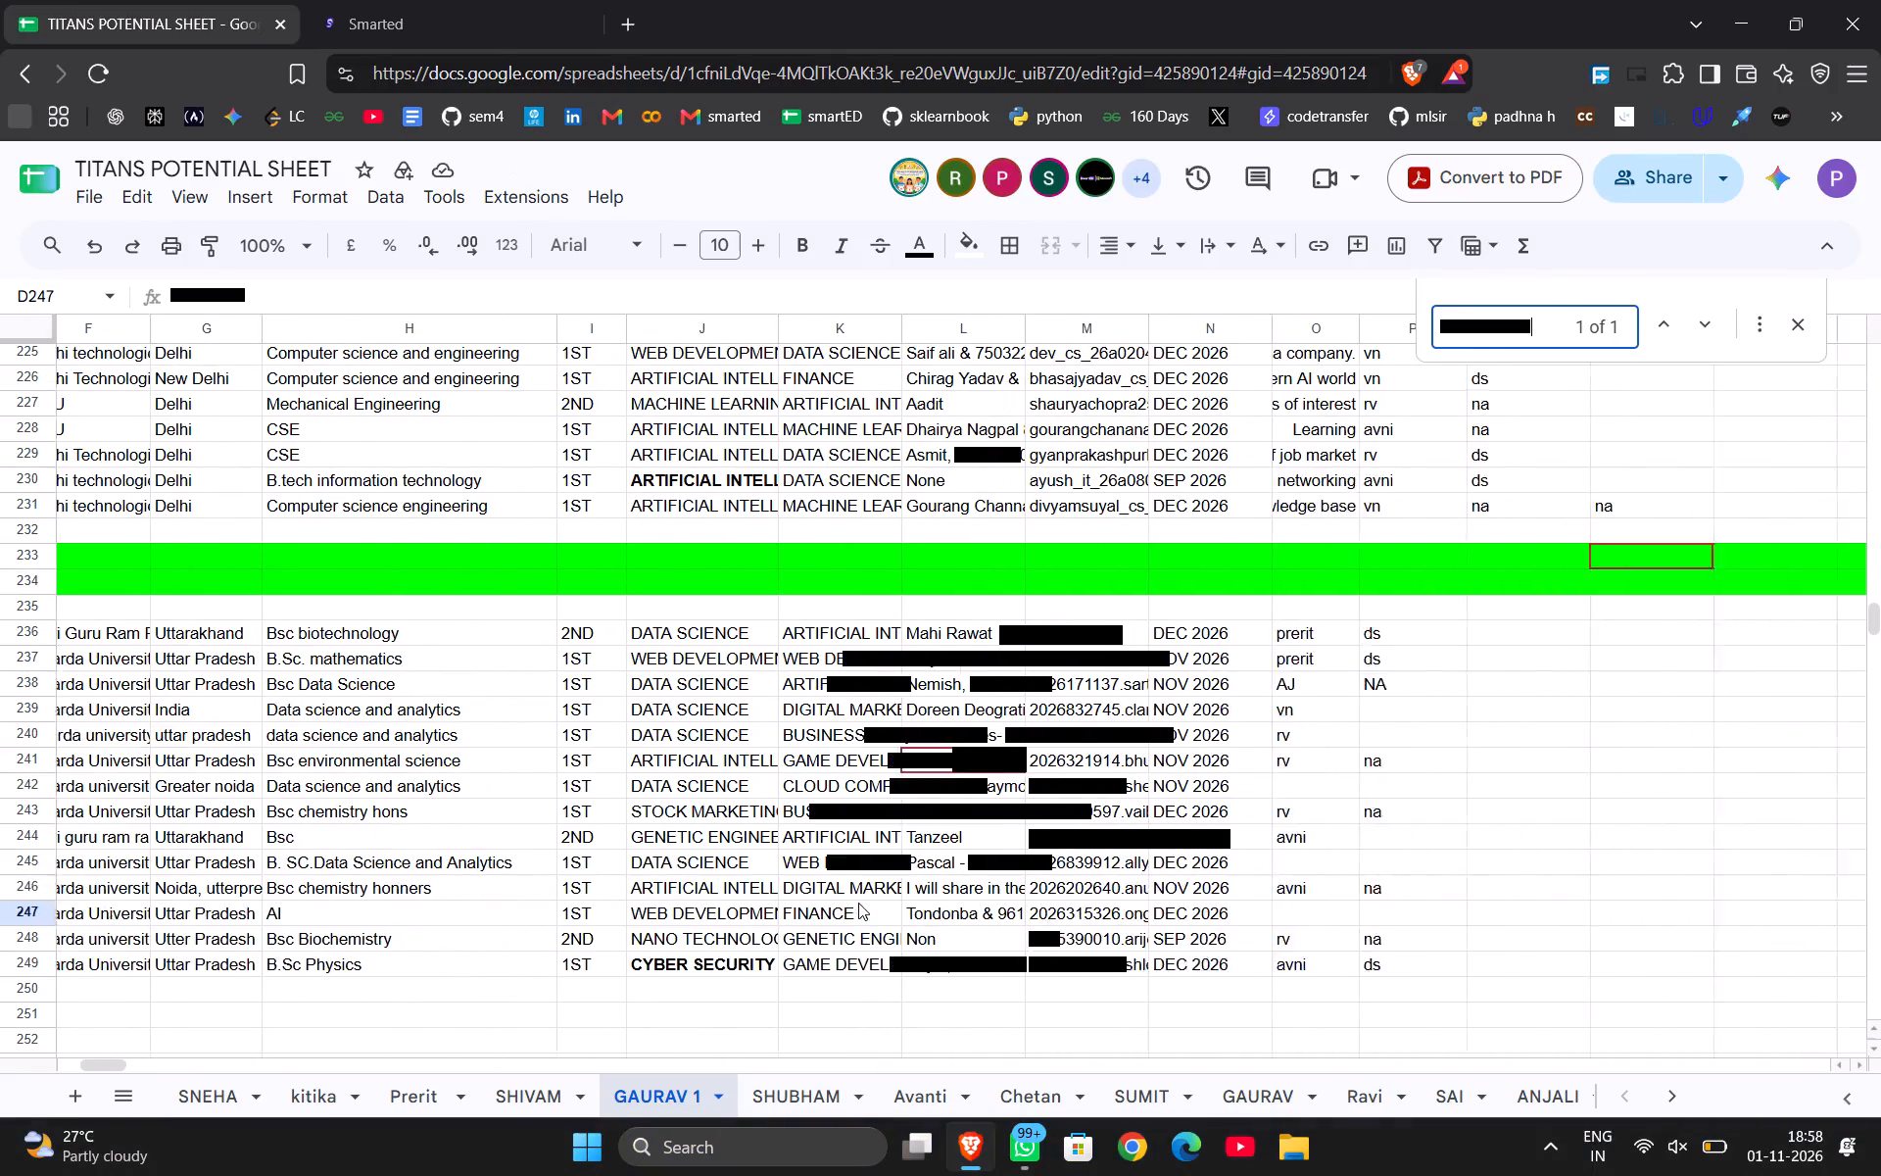
left_click(1158, 915)
type("pre")
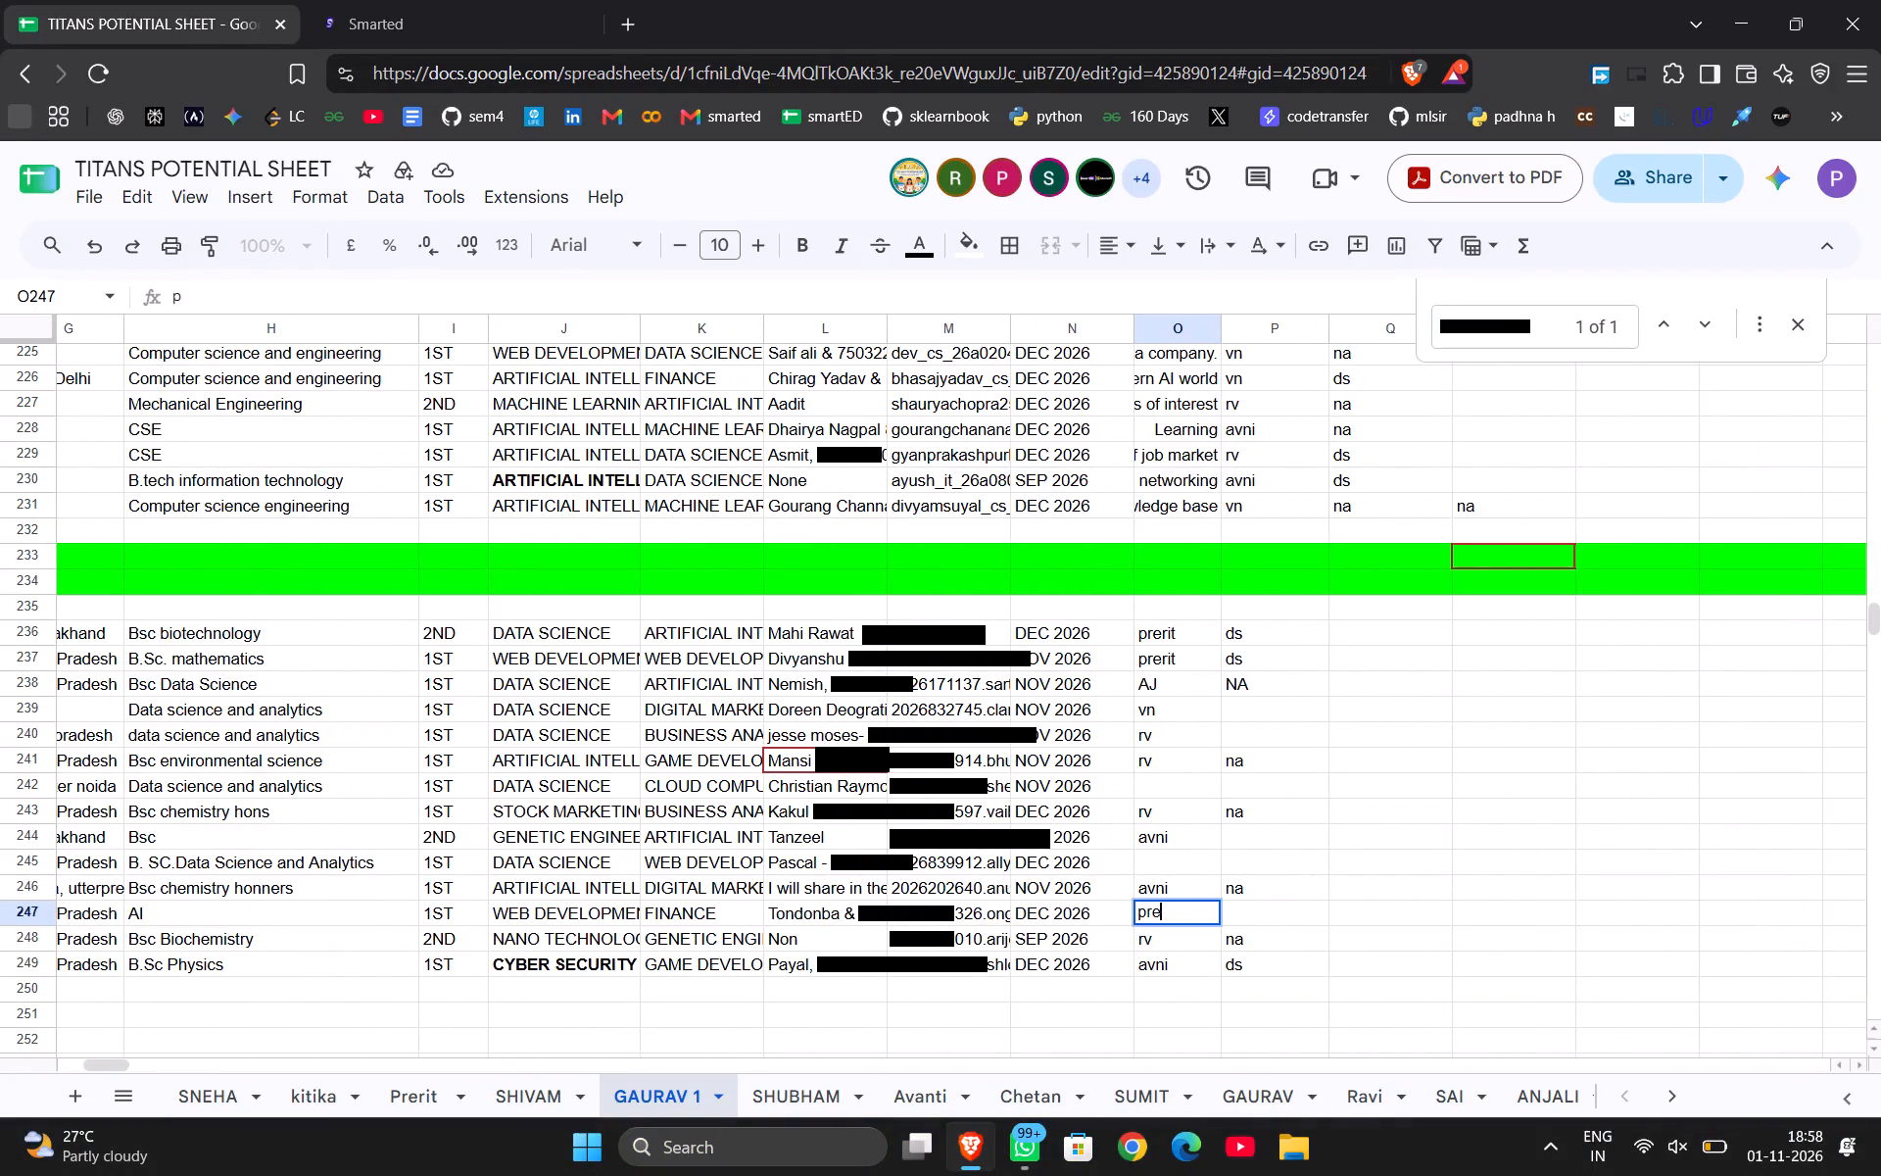
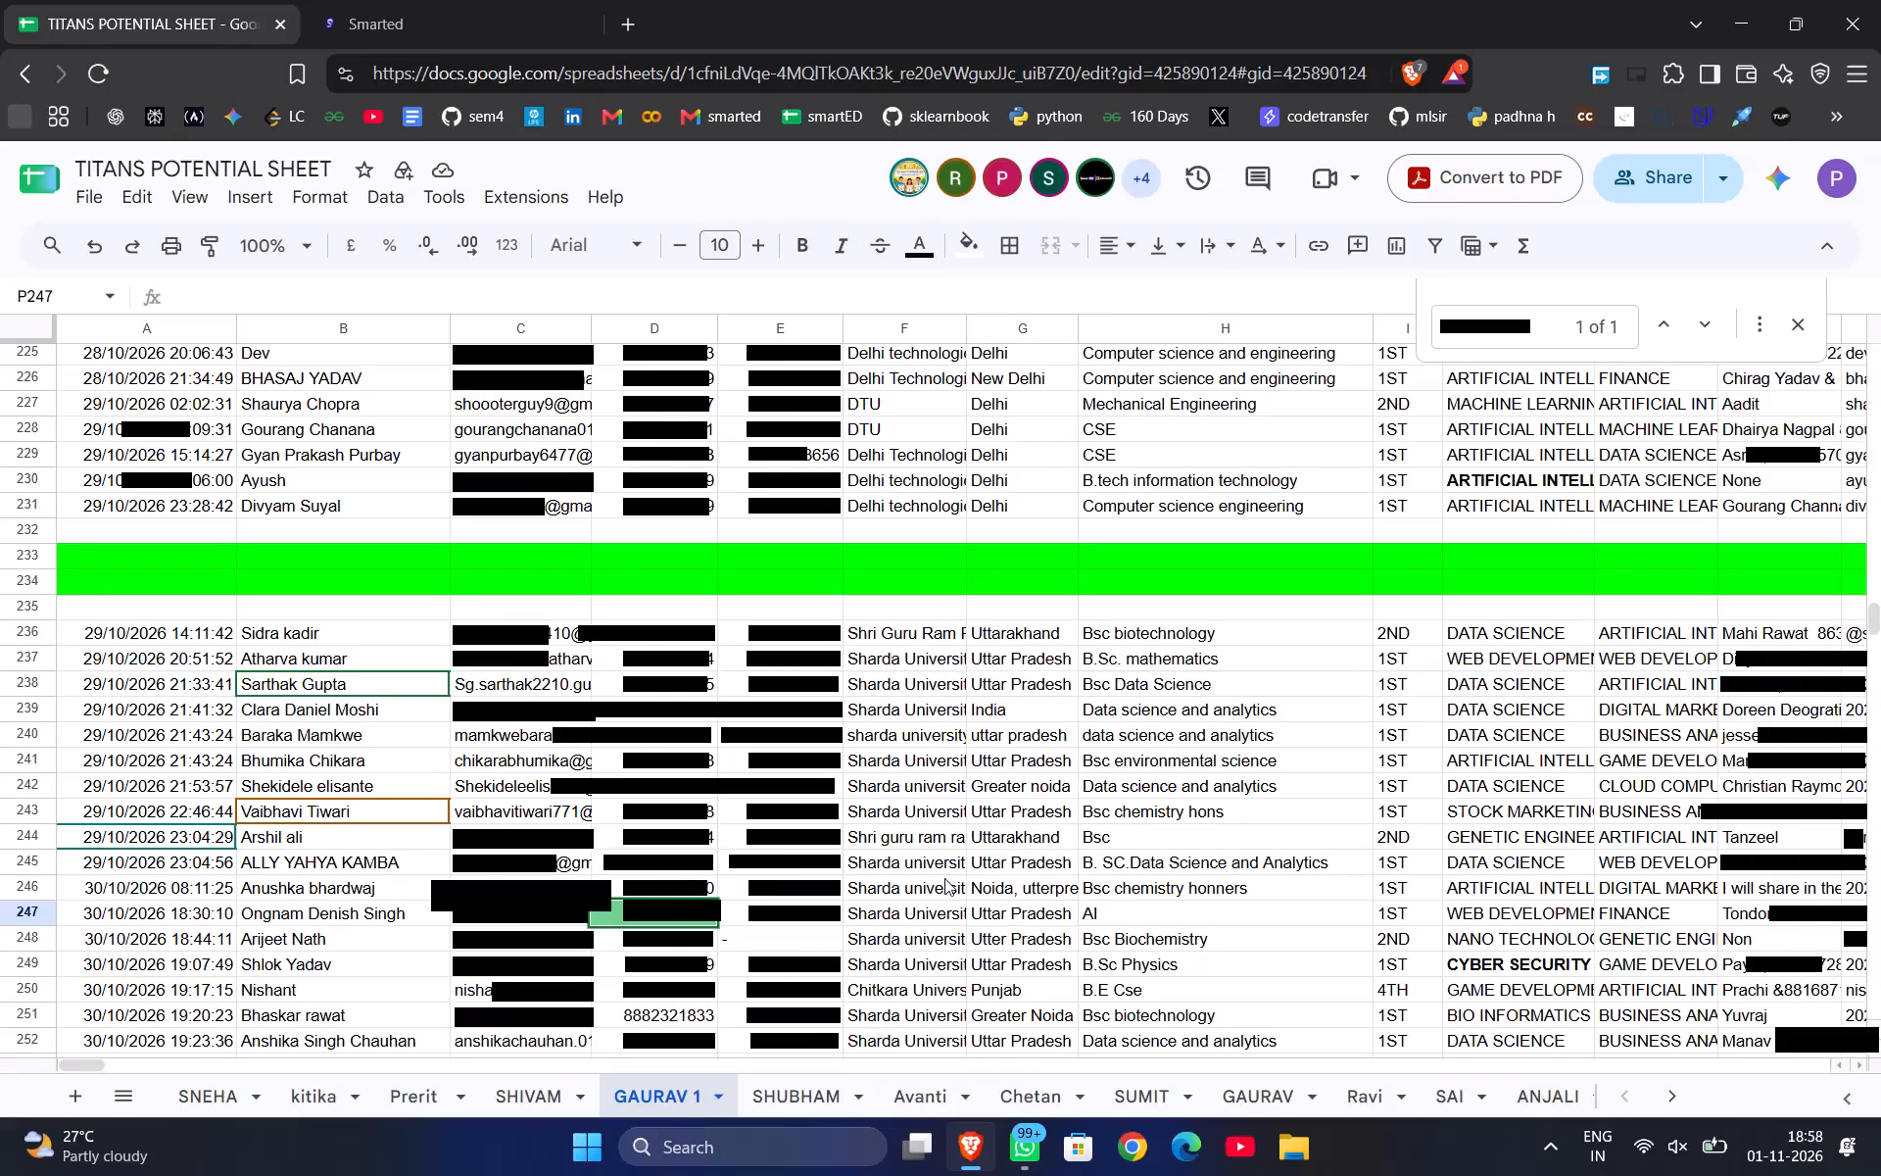
Copy the contact number from column D of the row 247 lead in the GAURAV 1 sheet.
triple_click(633, 910)
key("ctrl+c")
key("ctrl+c")
key("ctrl+c")
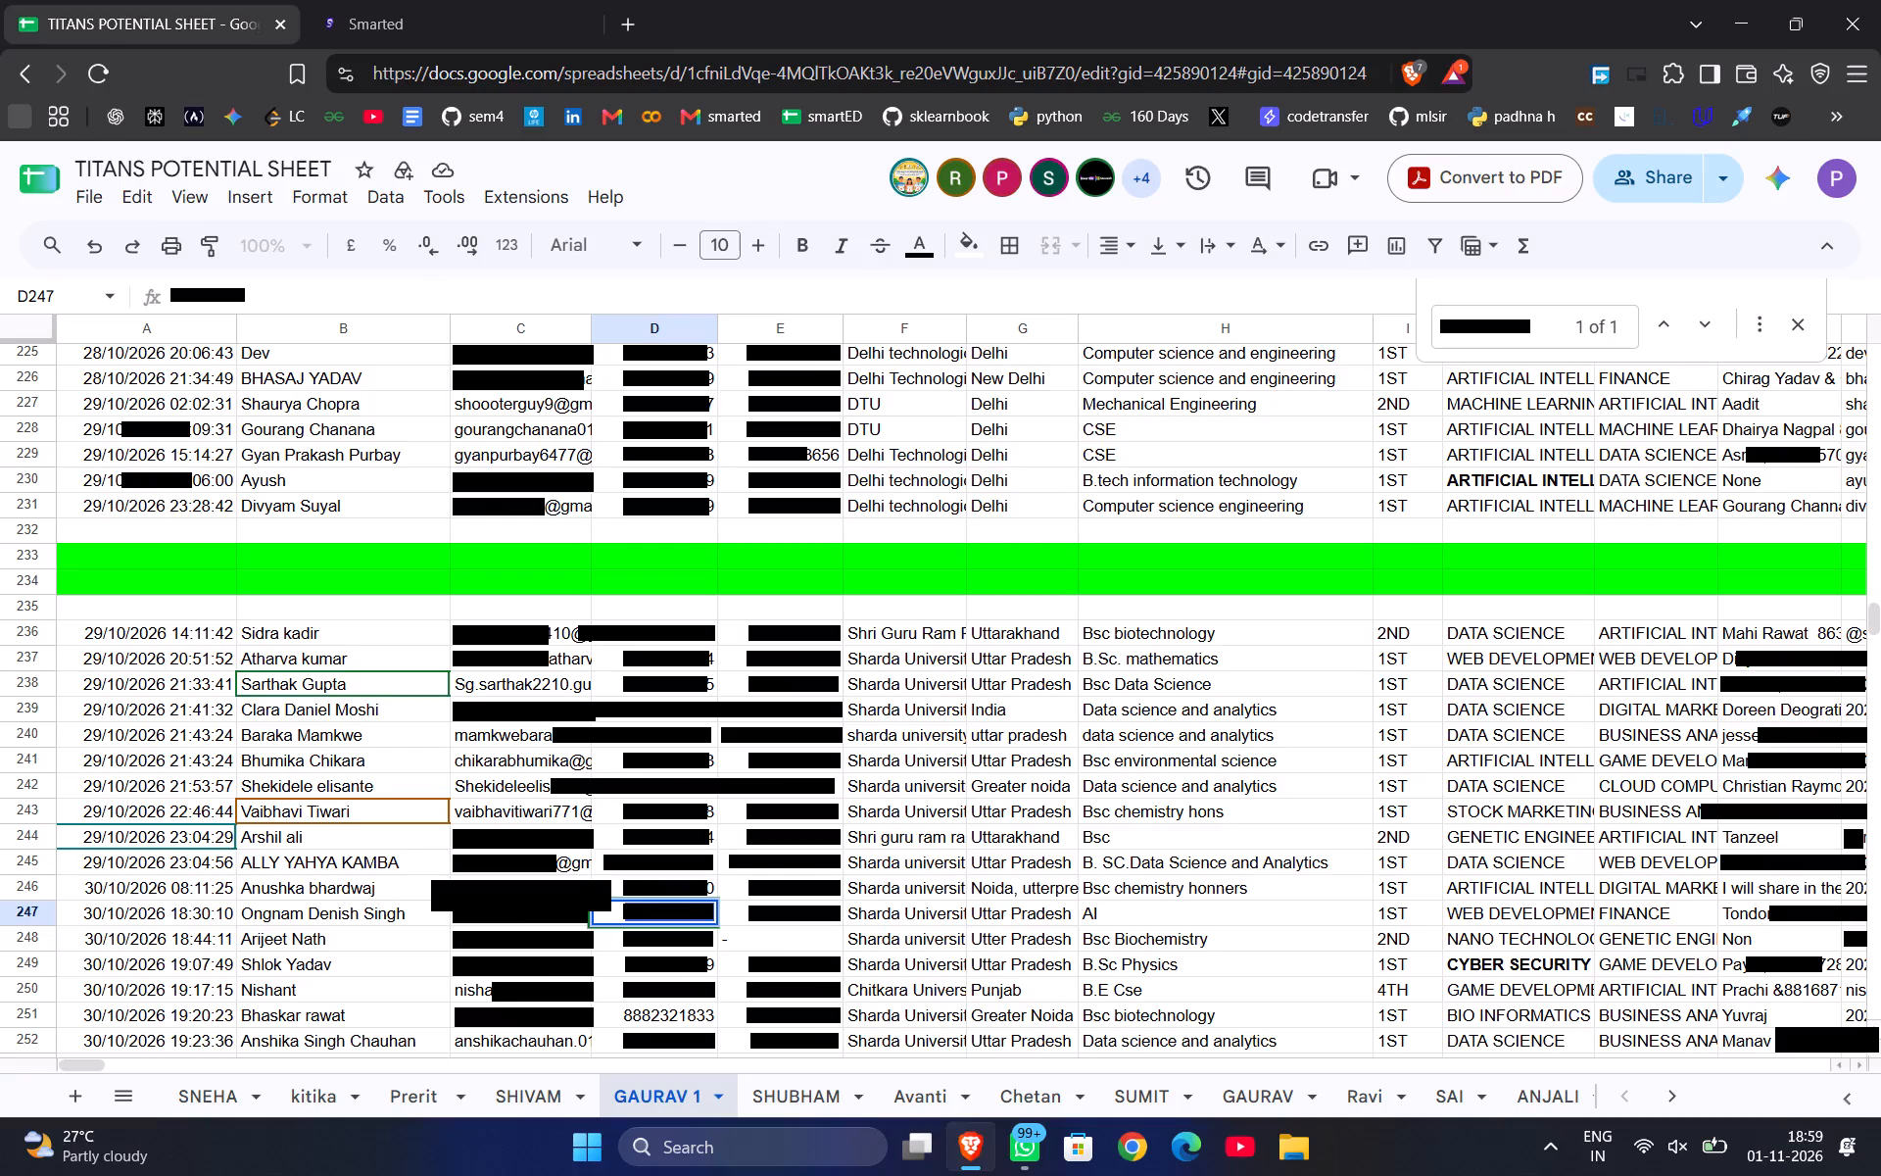
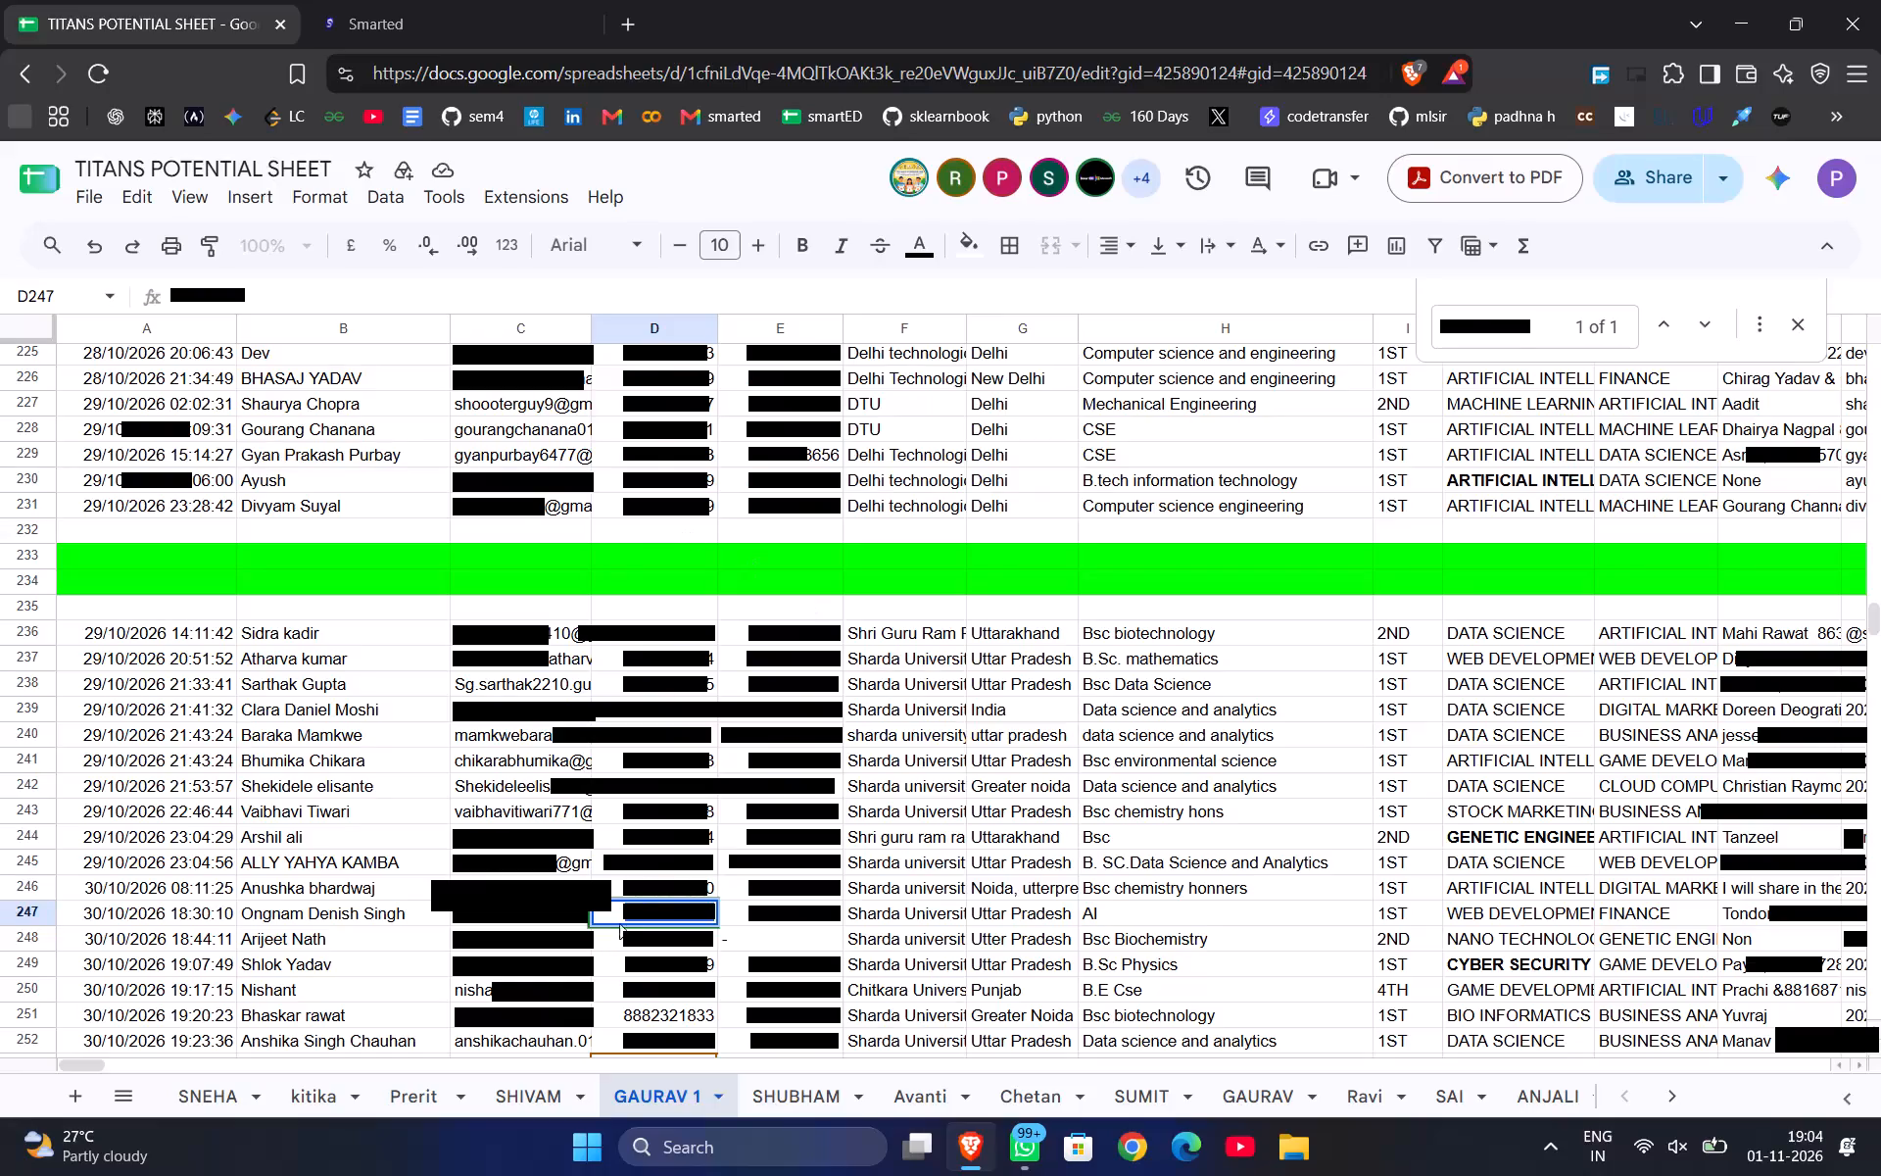
Open the contact number cell in column D of the row 247 lead for editing and select its number.
left_click(656, 902)
triple_click(656, 906)
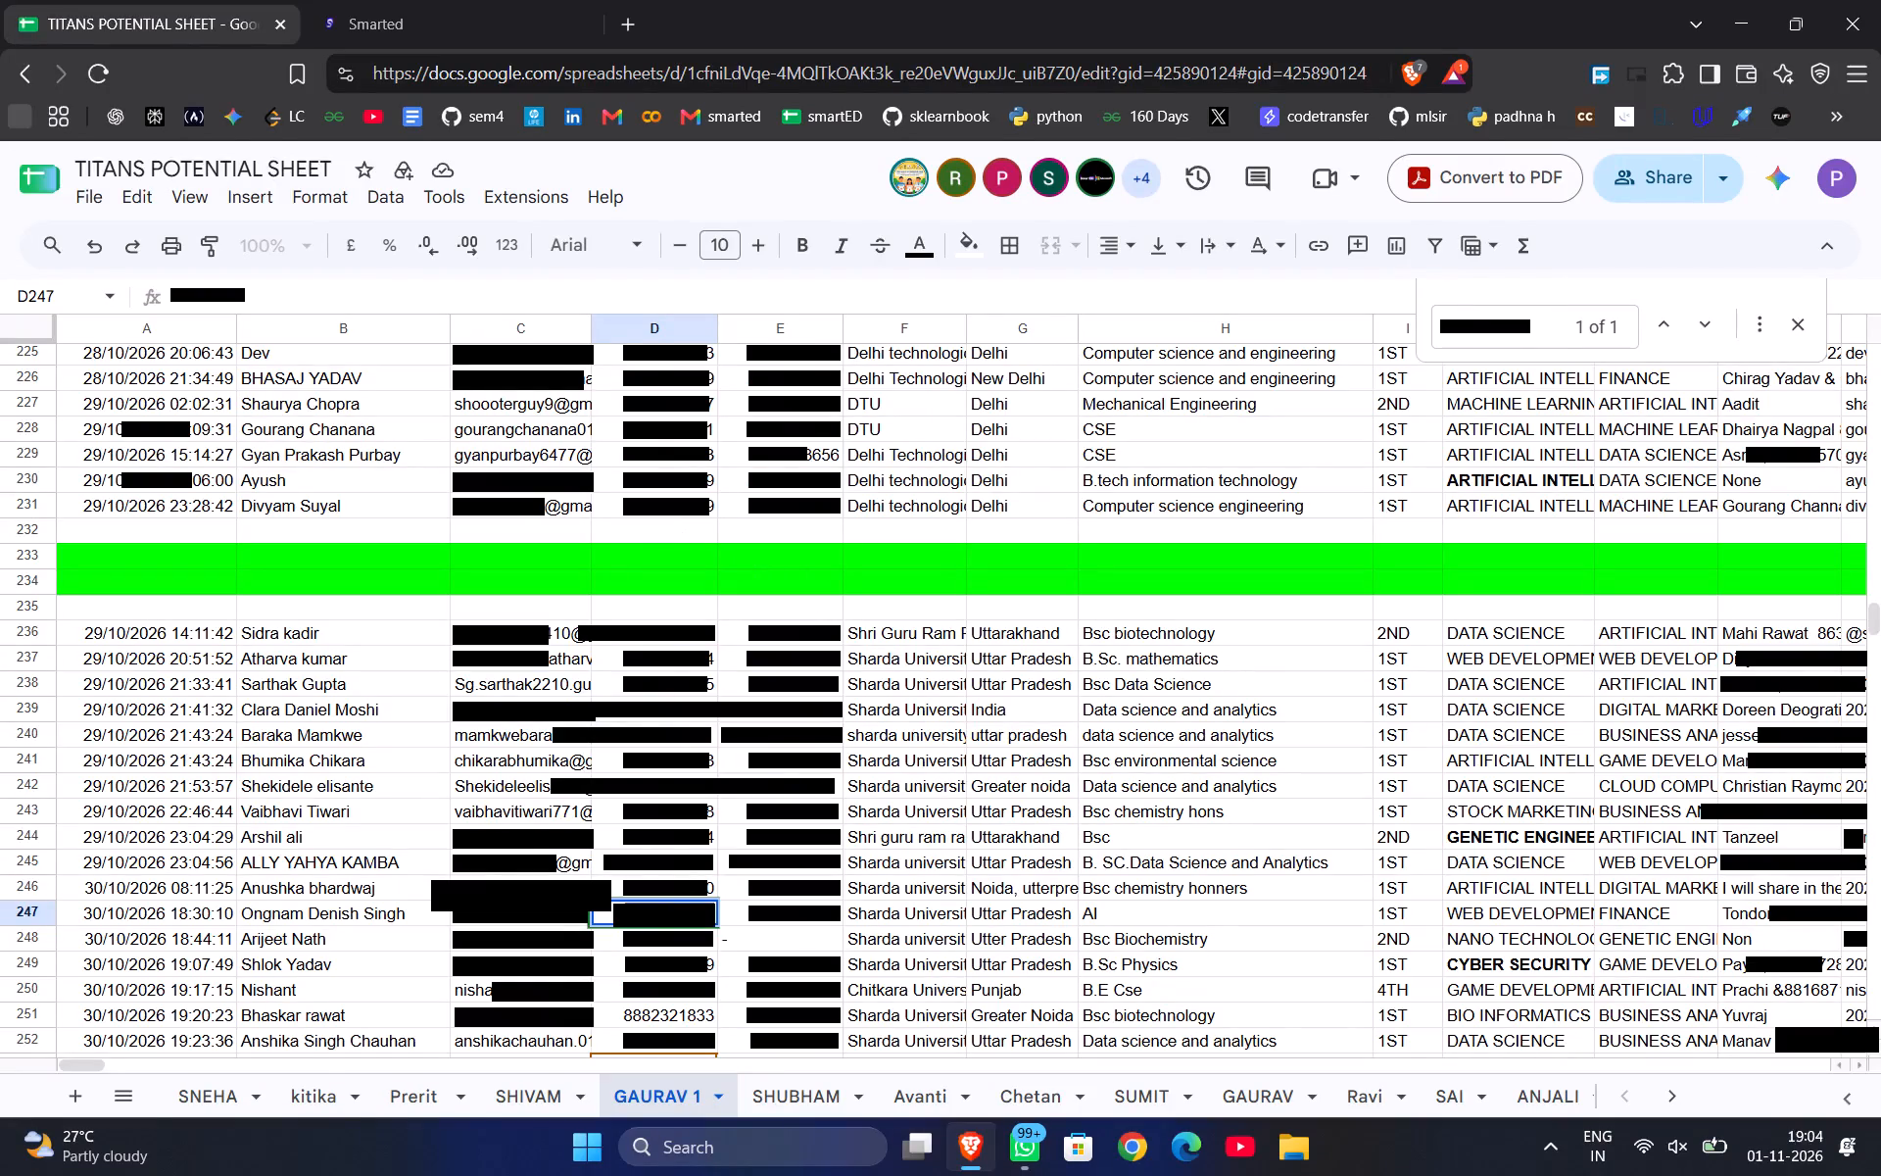
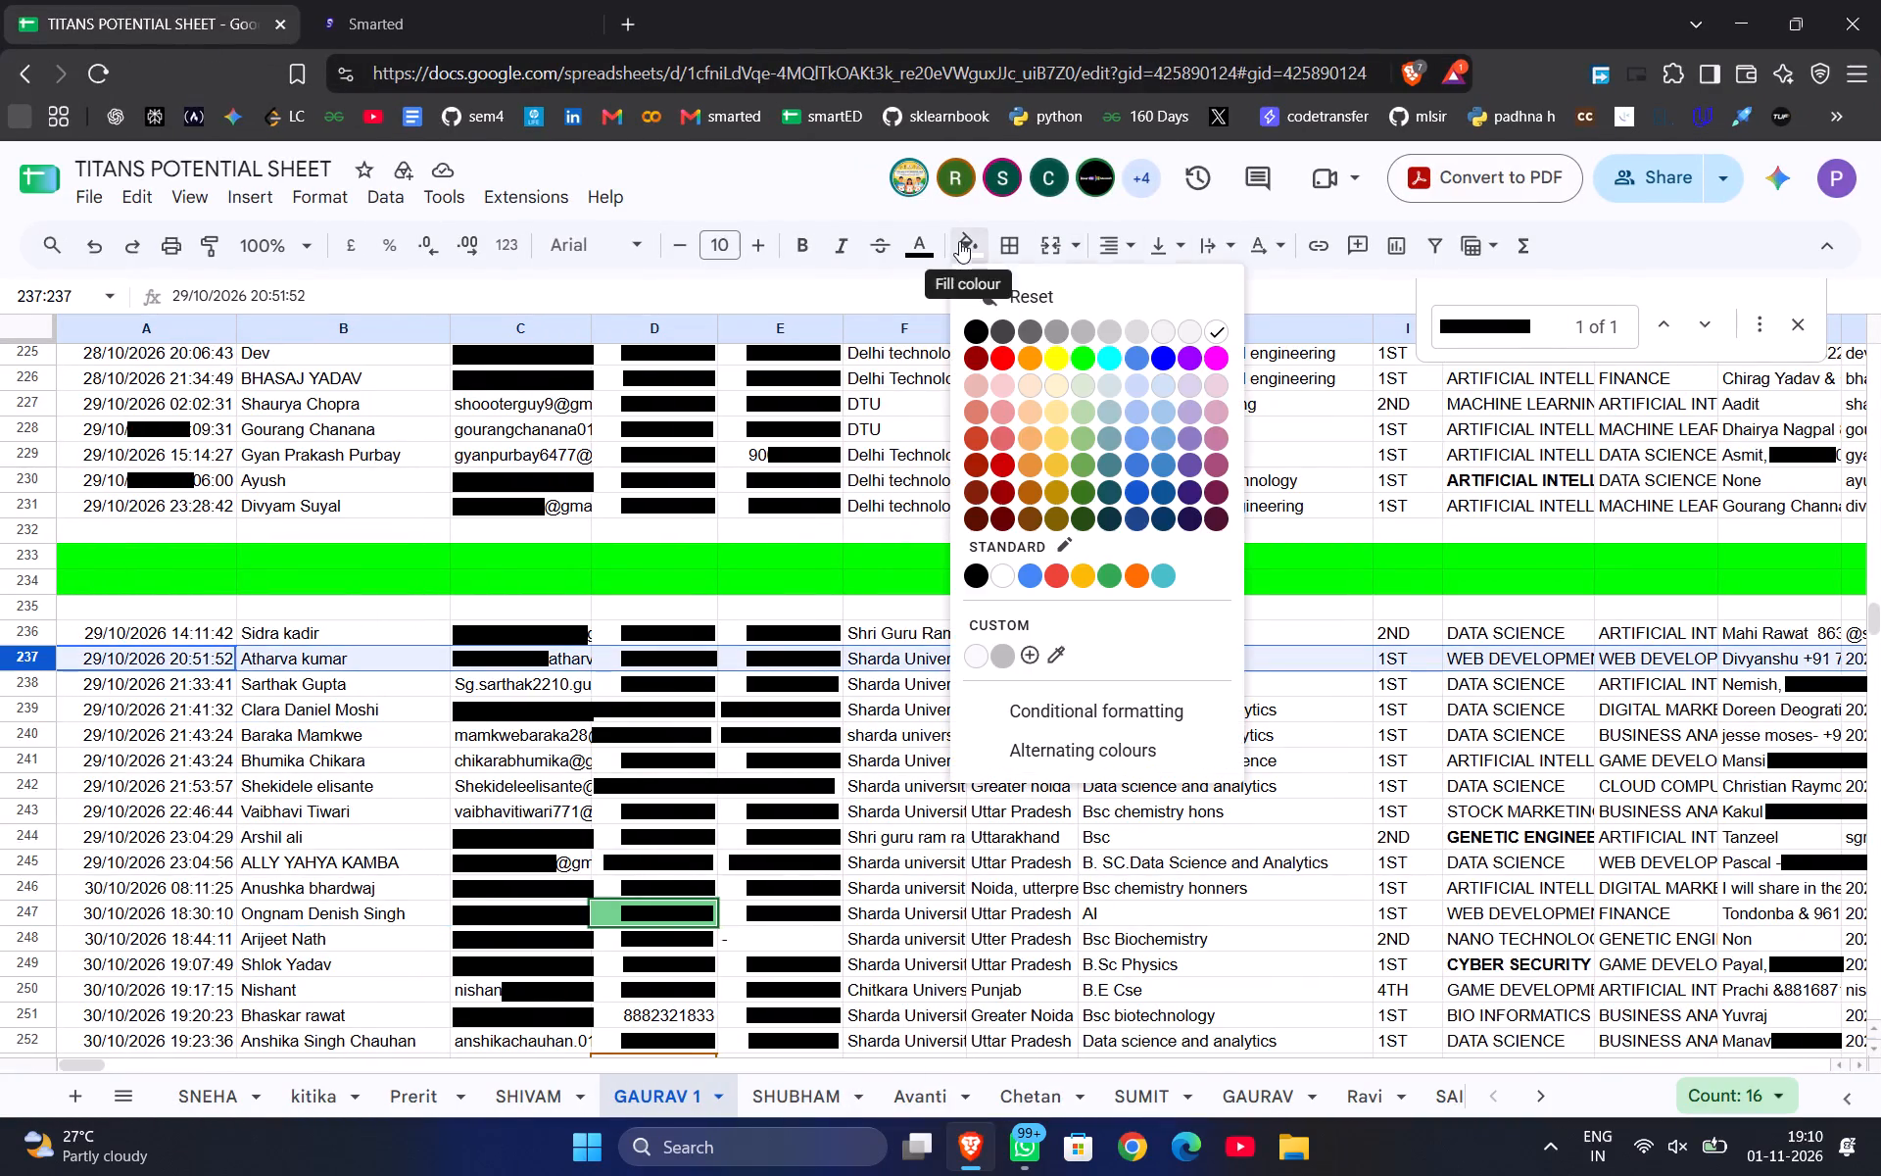
Fill the whole row 237 lead entry with bright green.
left_click(1081, 359)
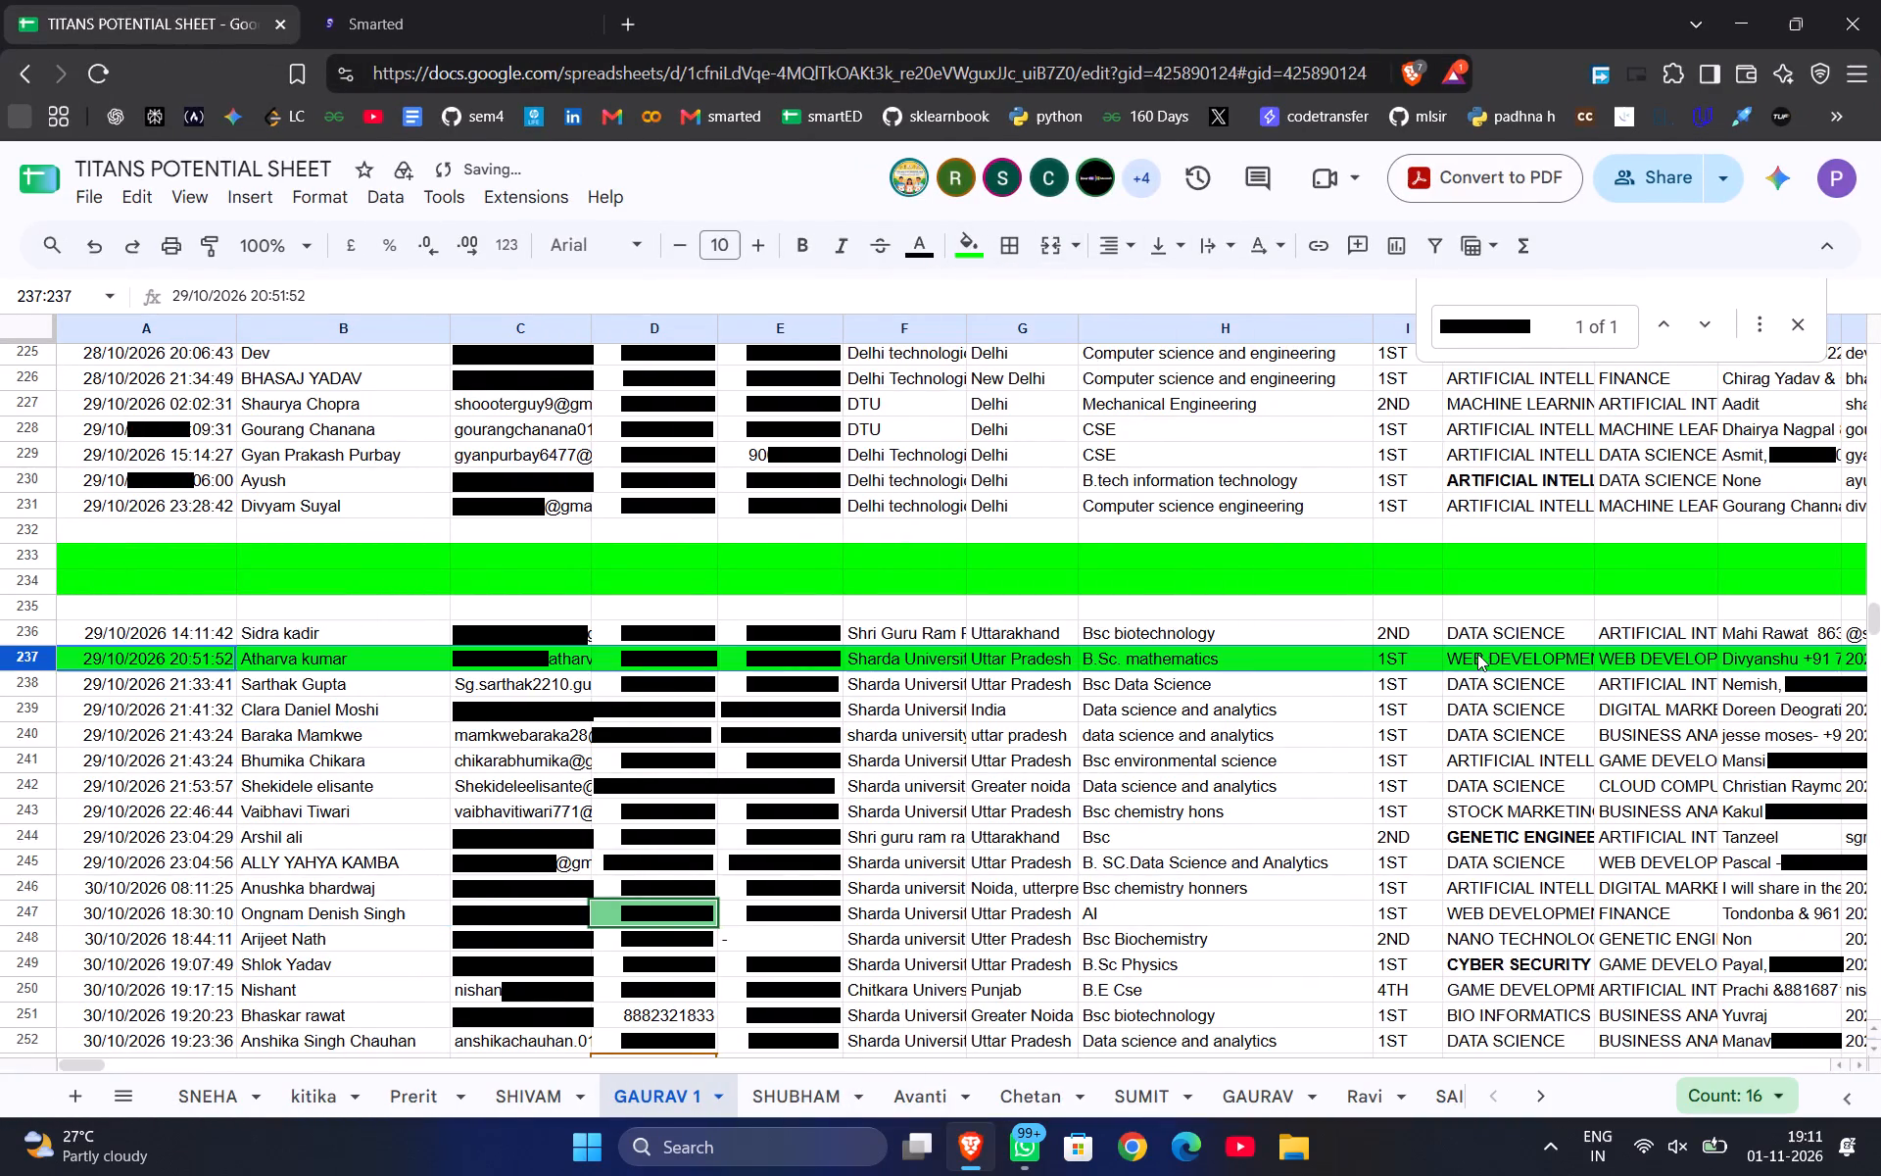
Highlight the row 237 lead's WEB DEVELOPMENT cell in column J with an orange fill.
left_click(1477, 654)
left_click(961, 234)
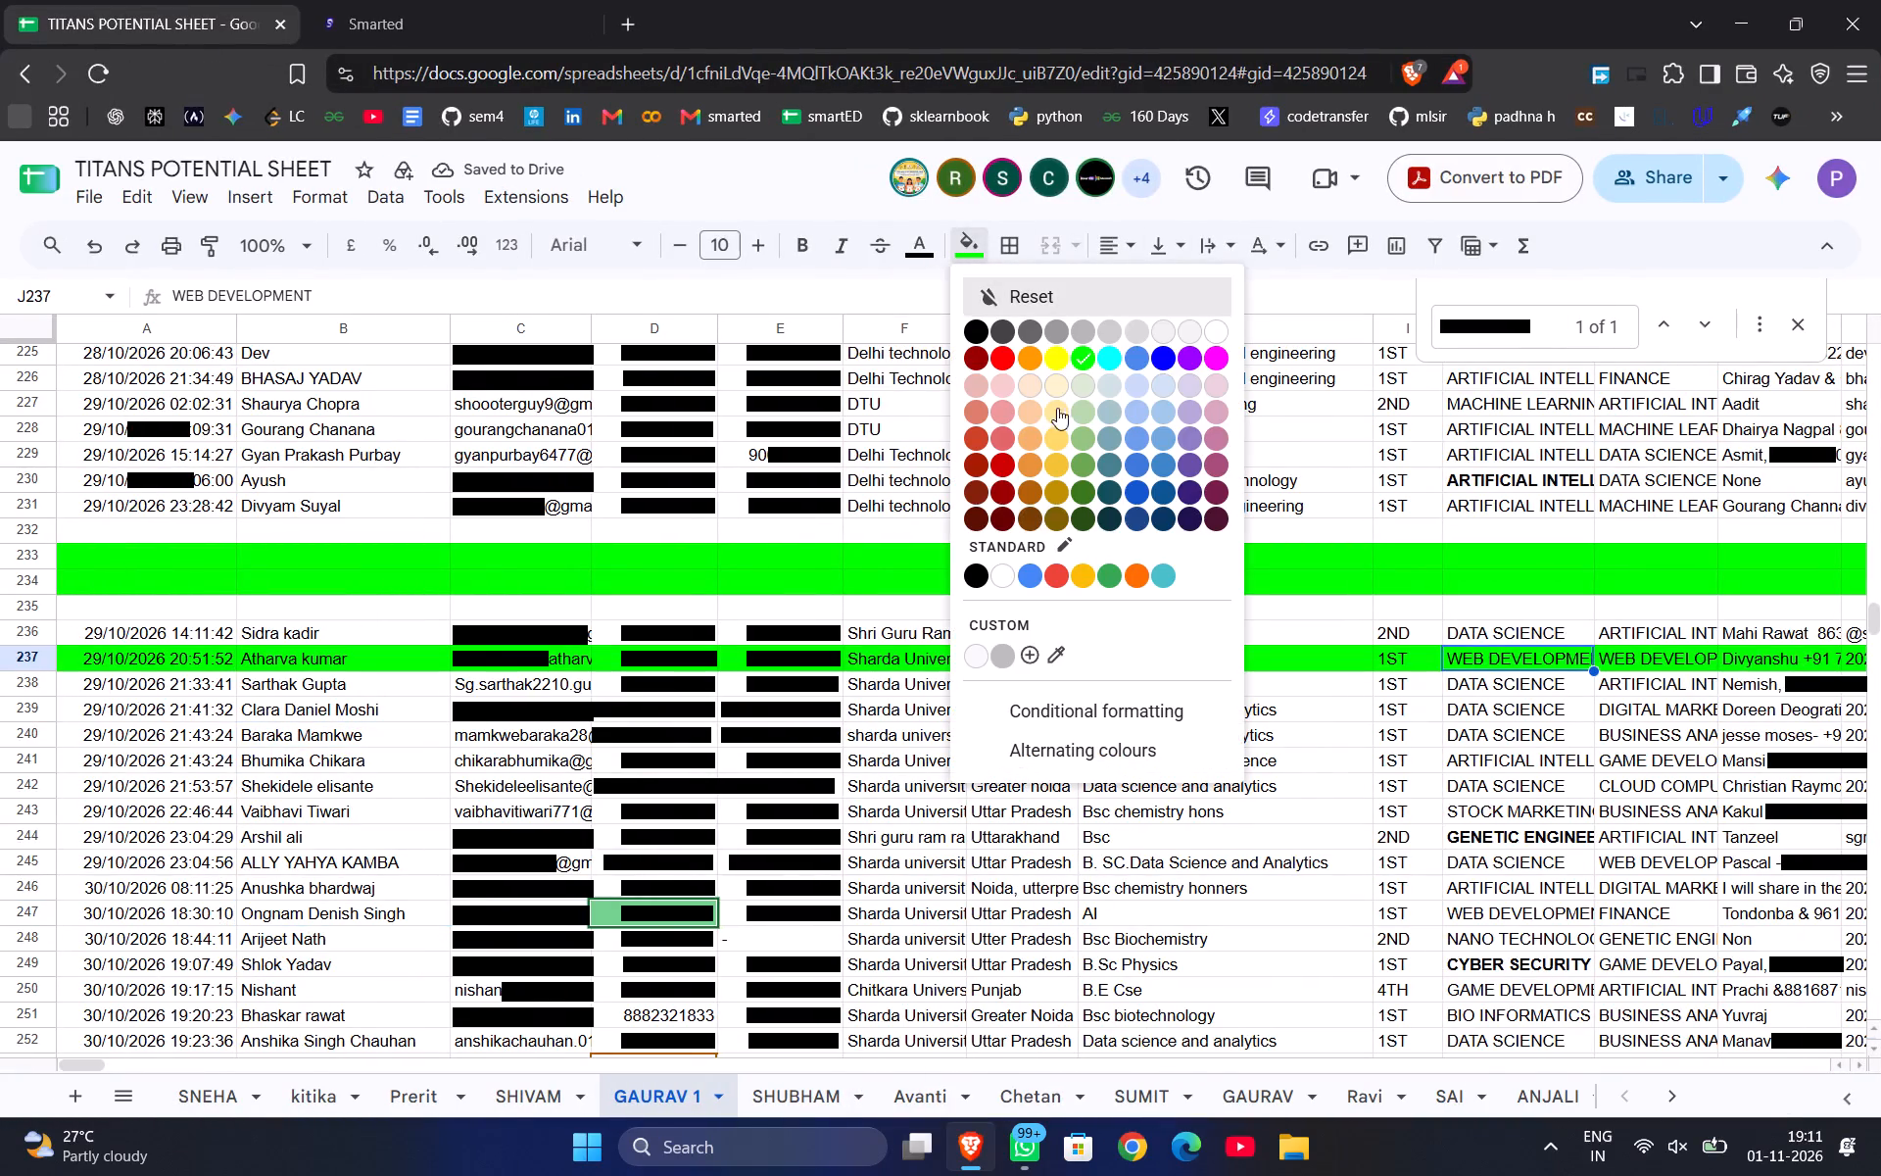
left_click(1021, 357)
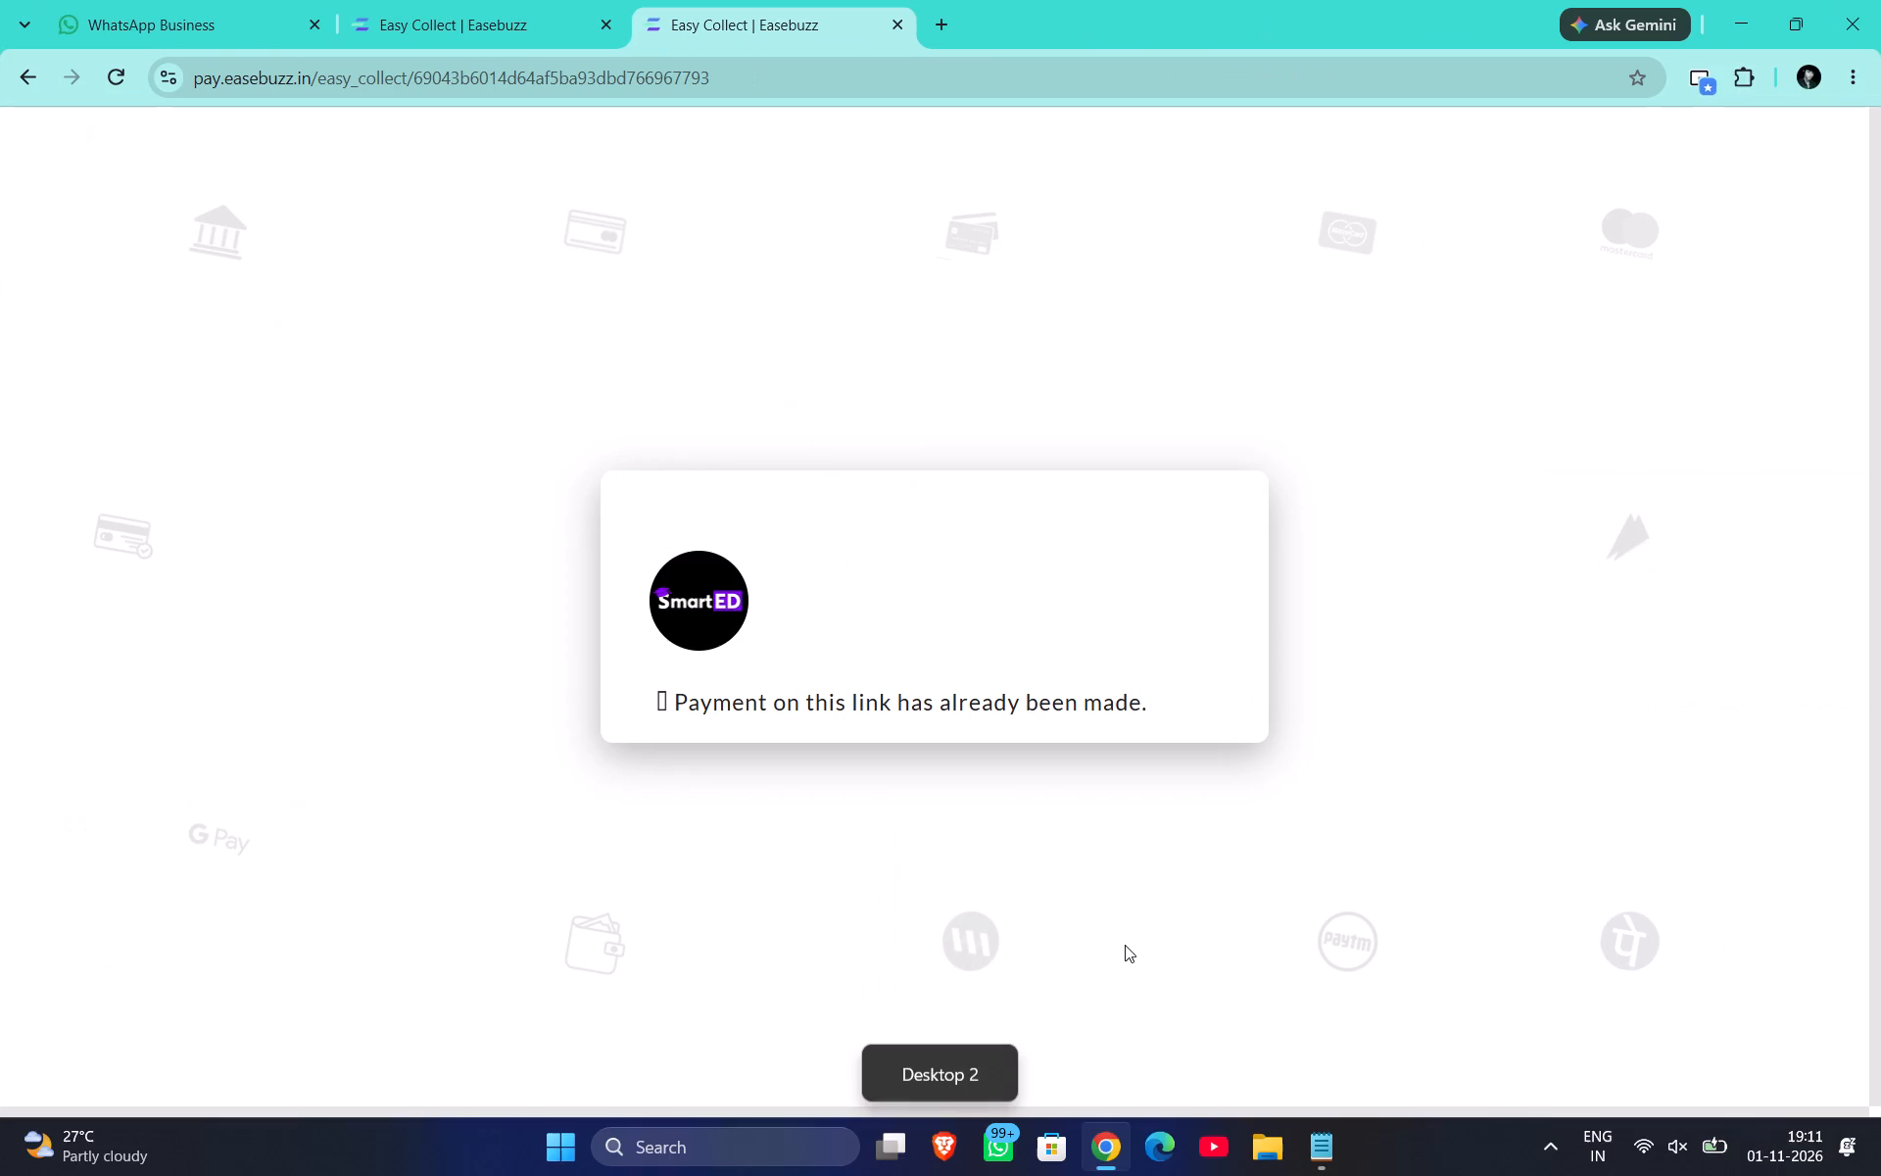
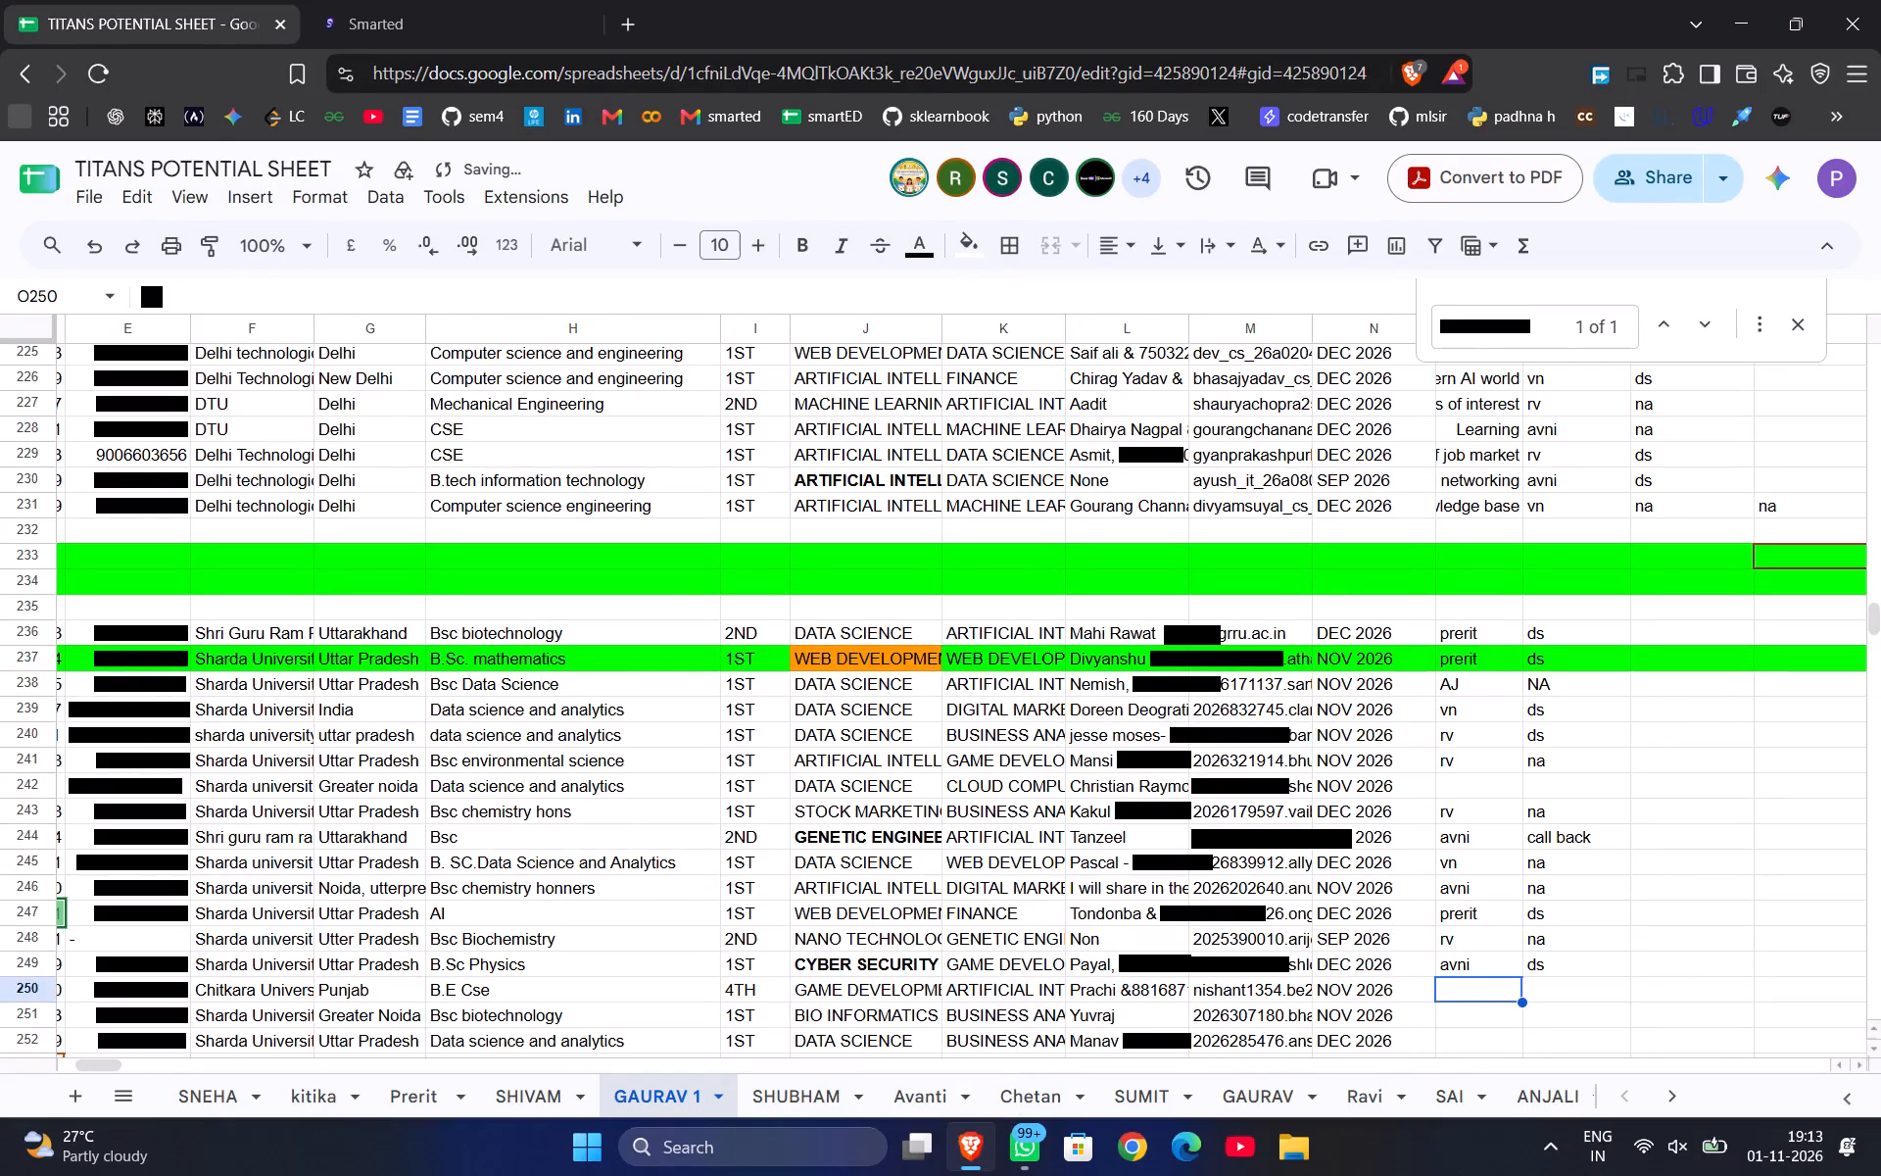
Search the GAURAV 1 sheet for the row 250 lead's contact number from column D and check its entry.
scroll(1563, 920, "down", 5)
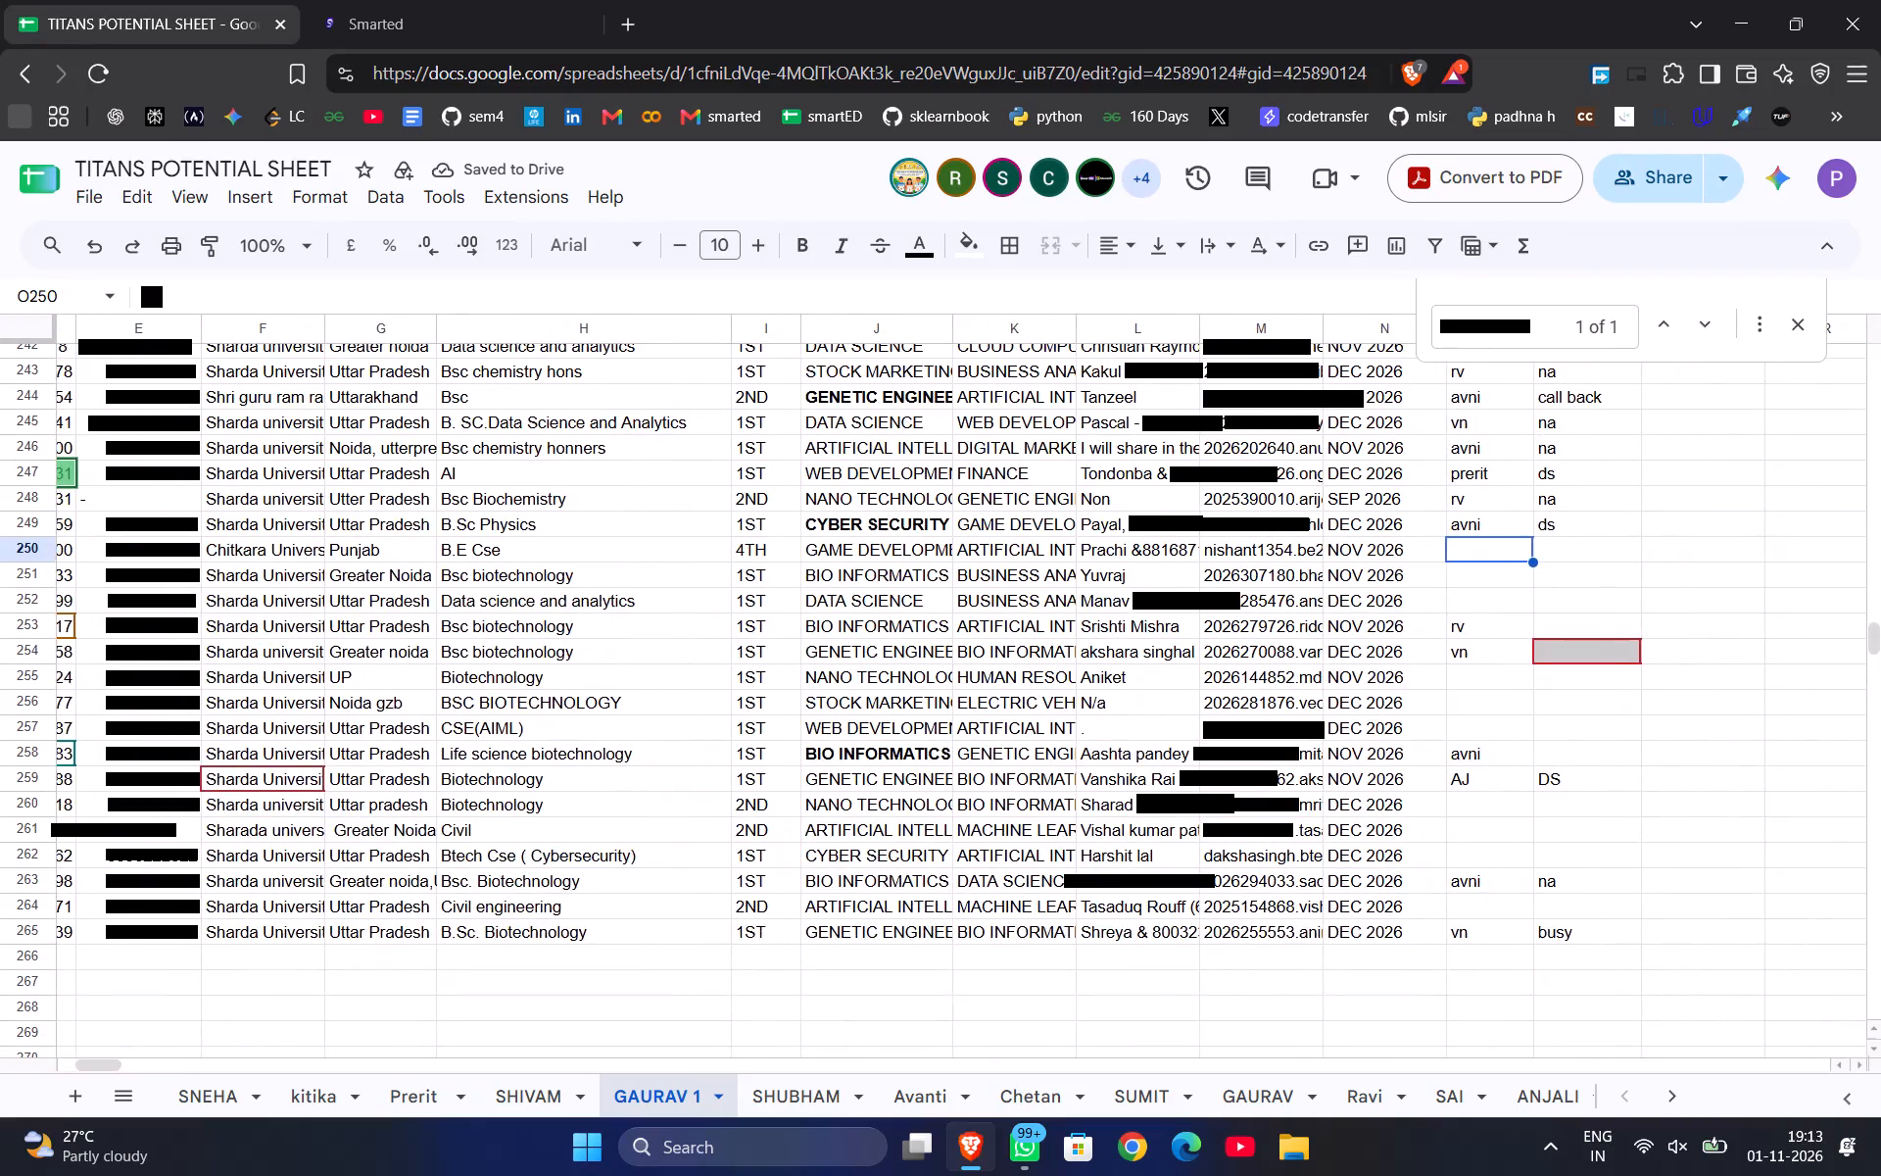
scroll(1563, 920, "right", 5)
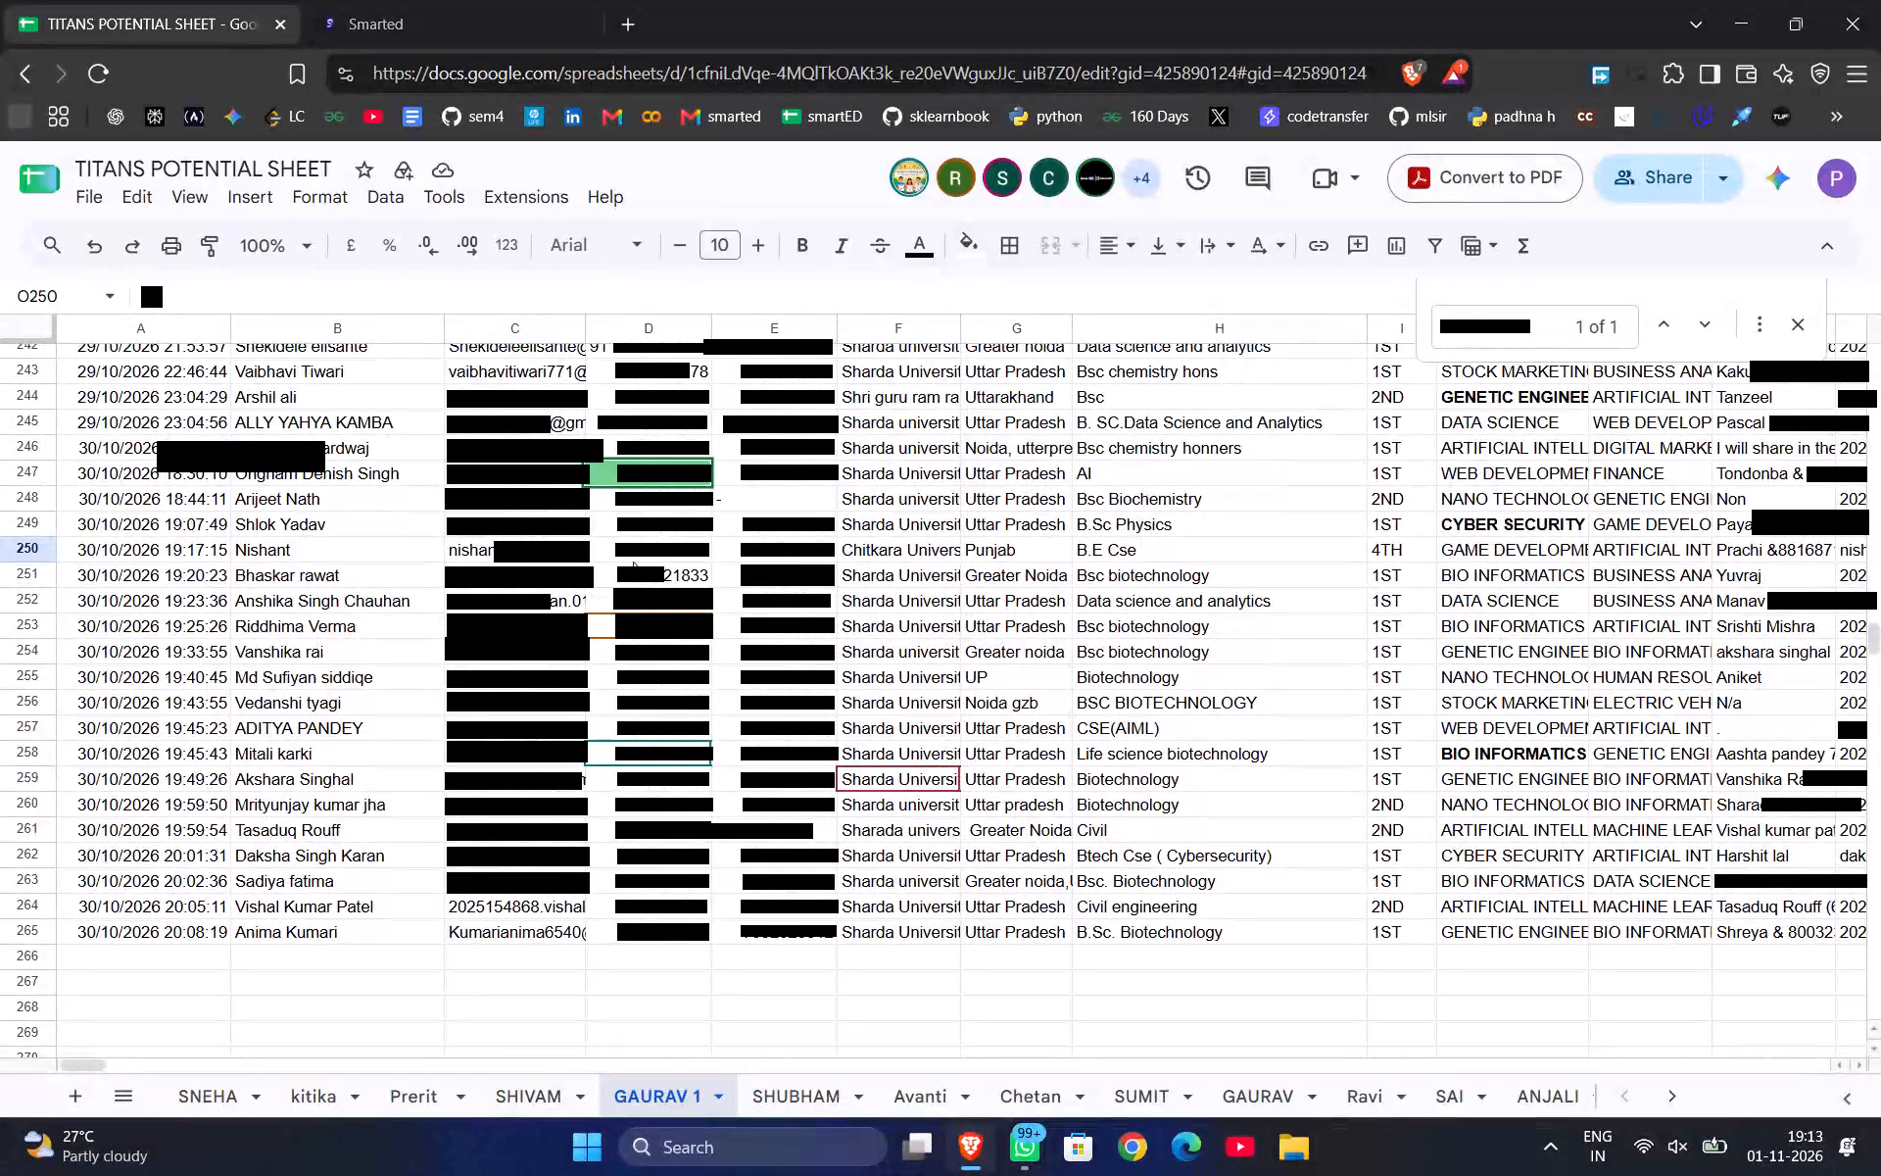
left_click(671, 547)
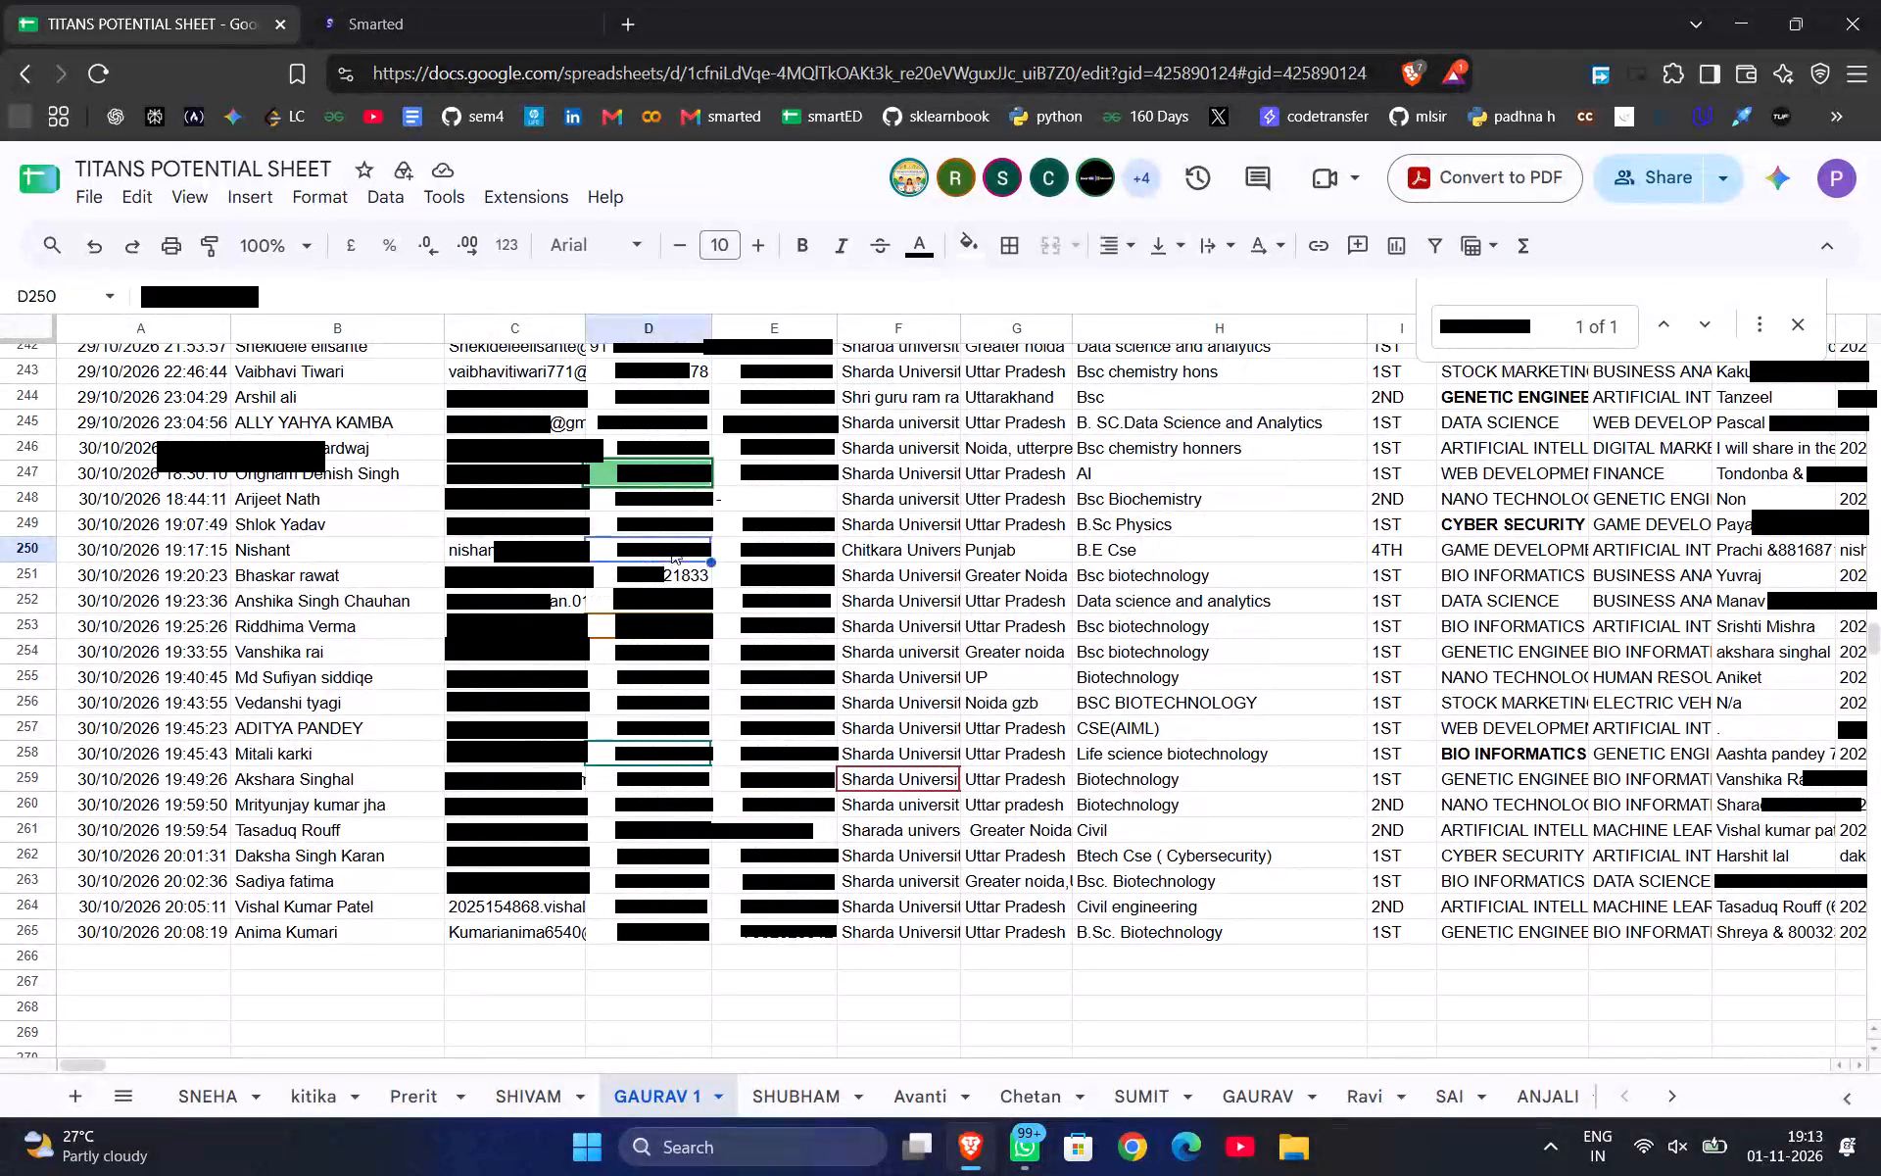
key("ctrl+c")
key("ctrl+f")
key("ctrl+v")
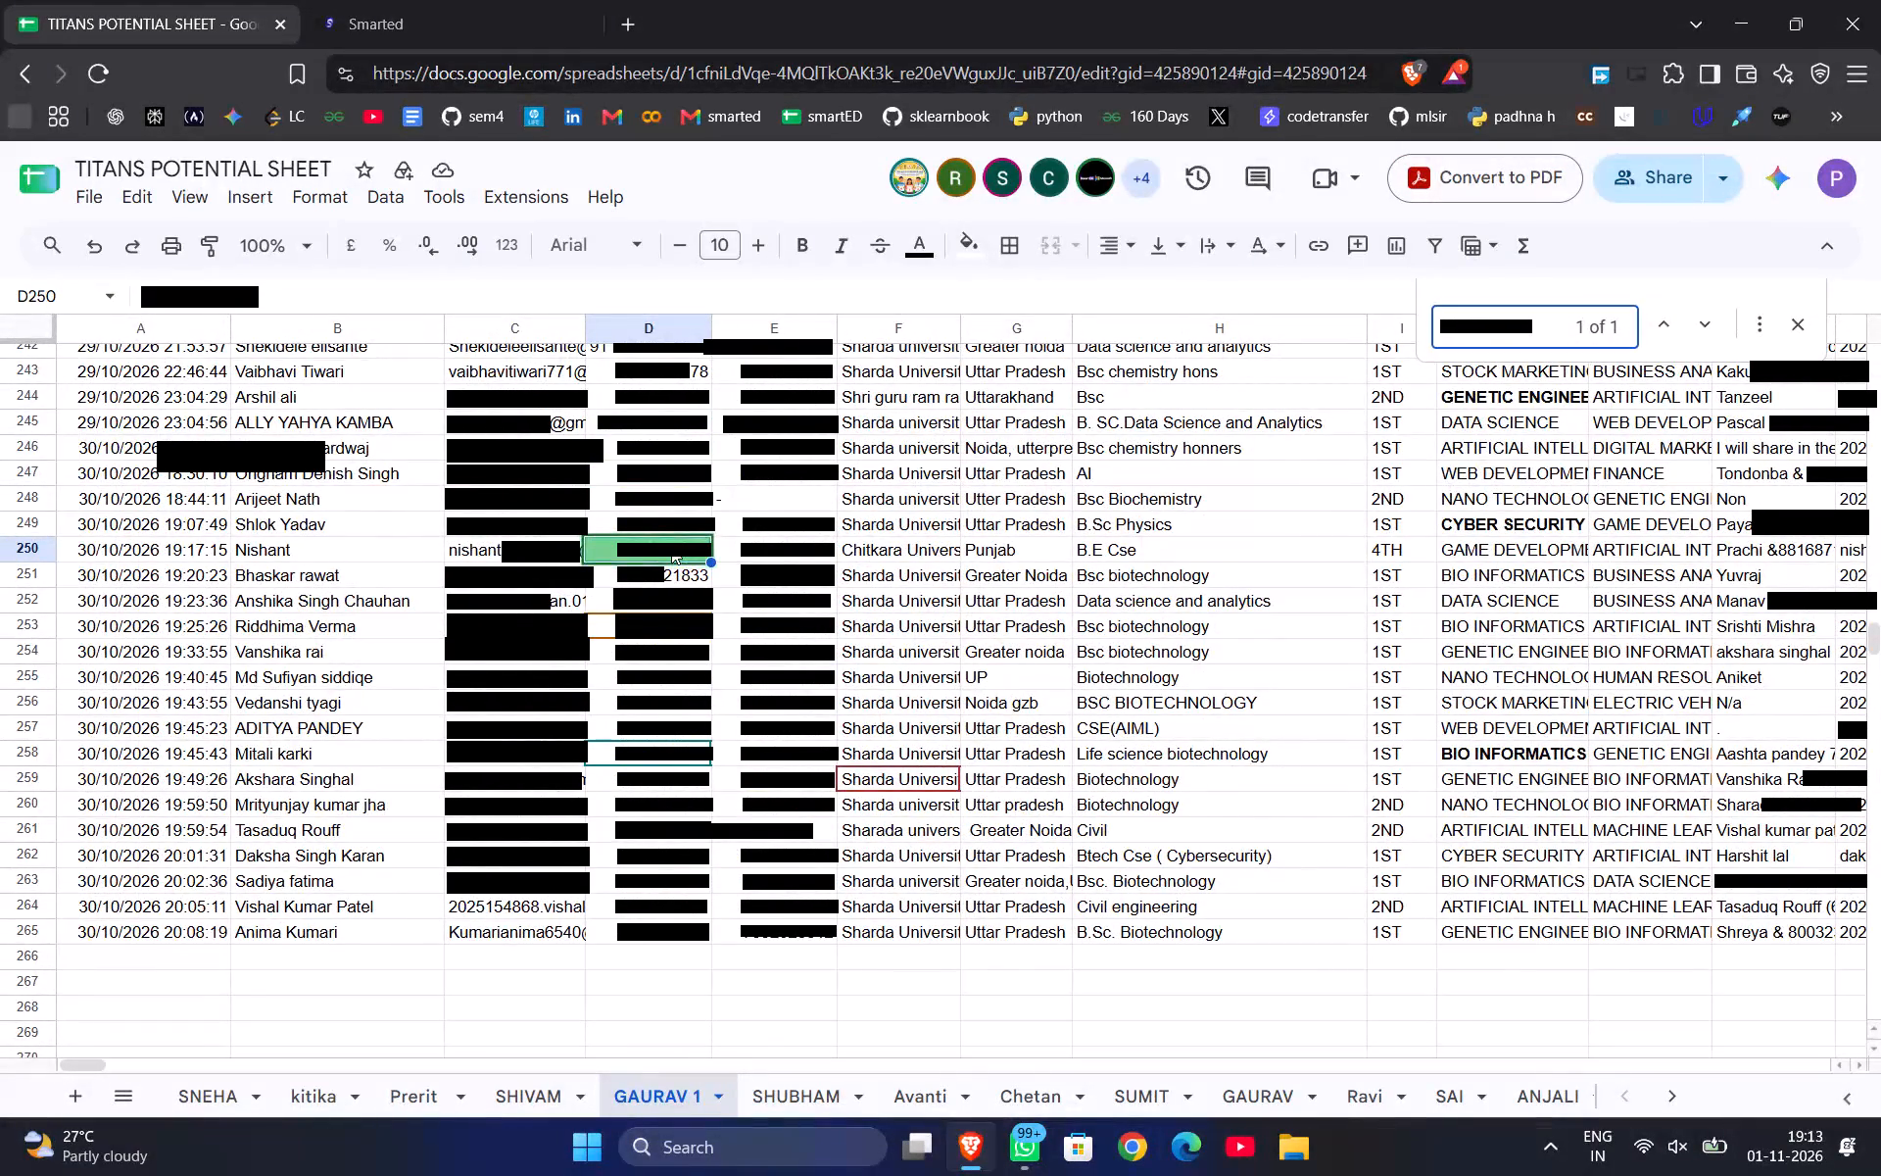
scroll(807, 565, "left", 4)
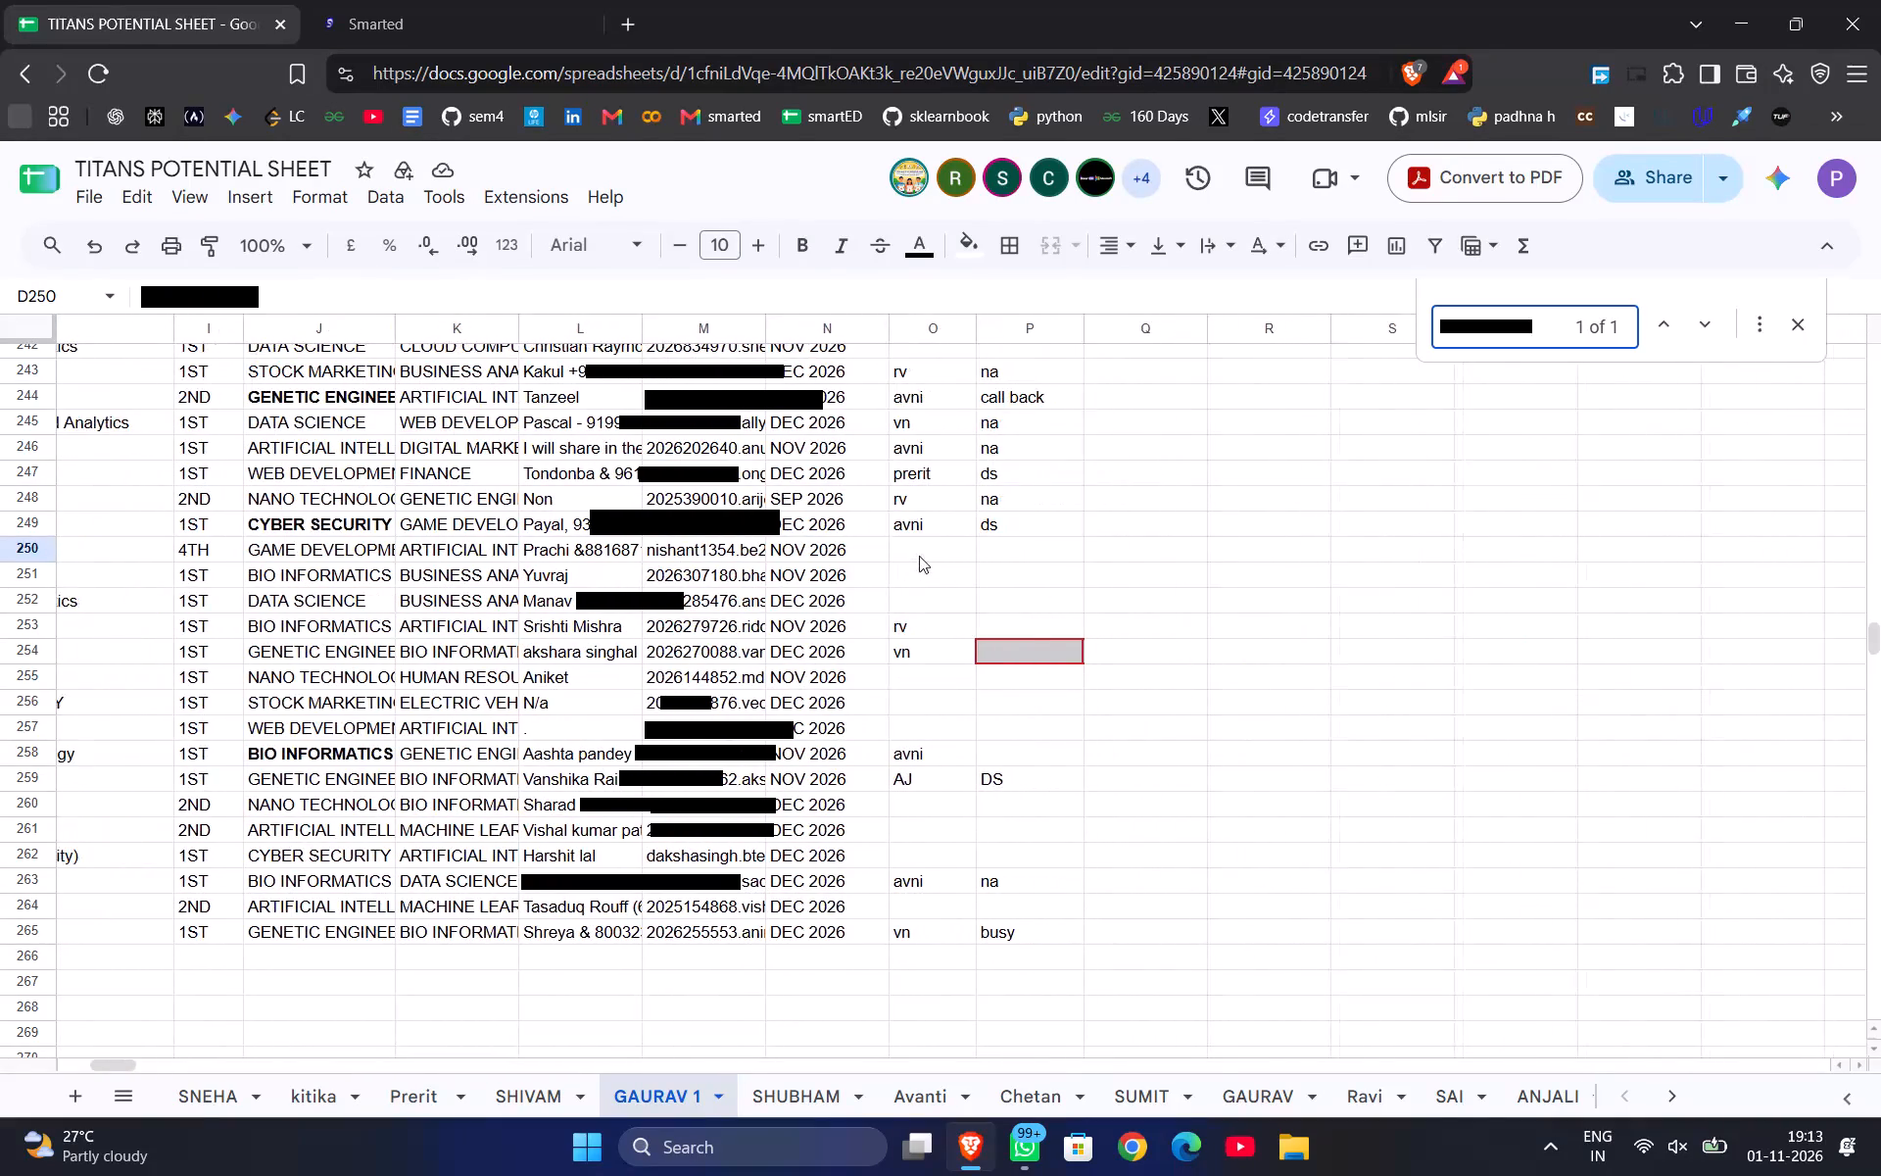
scroll(919, 556, "right", 3)
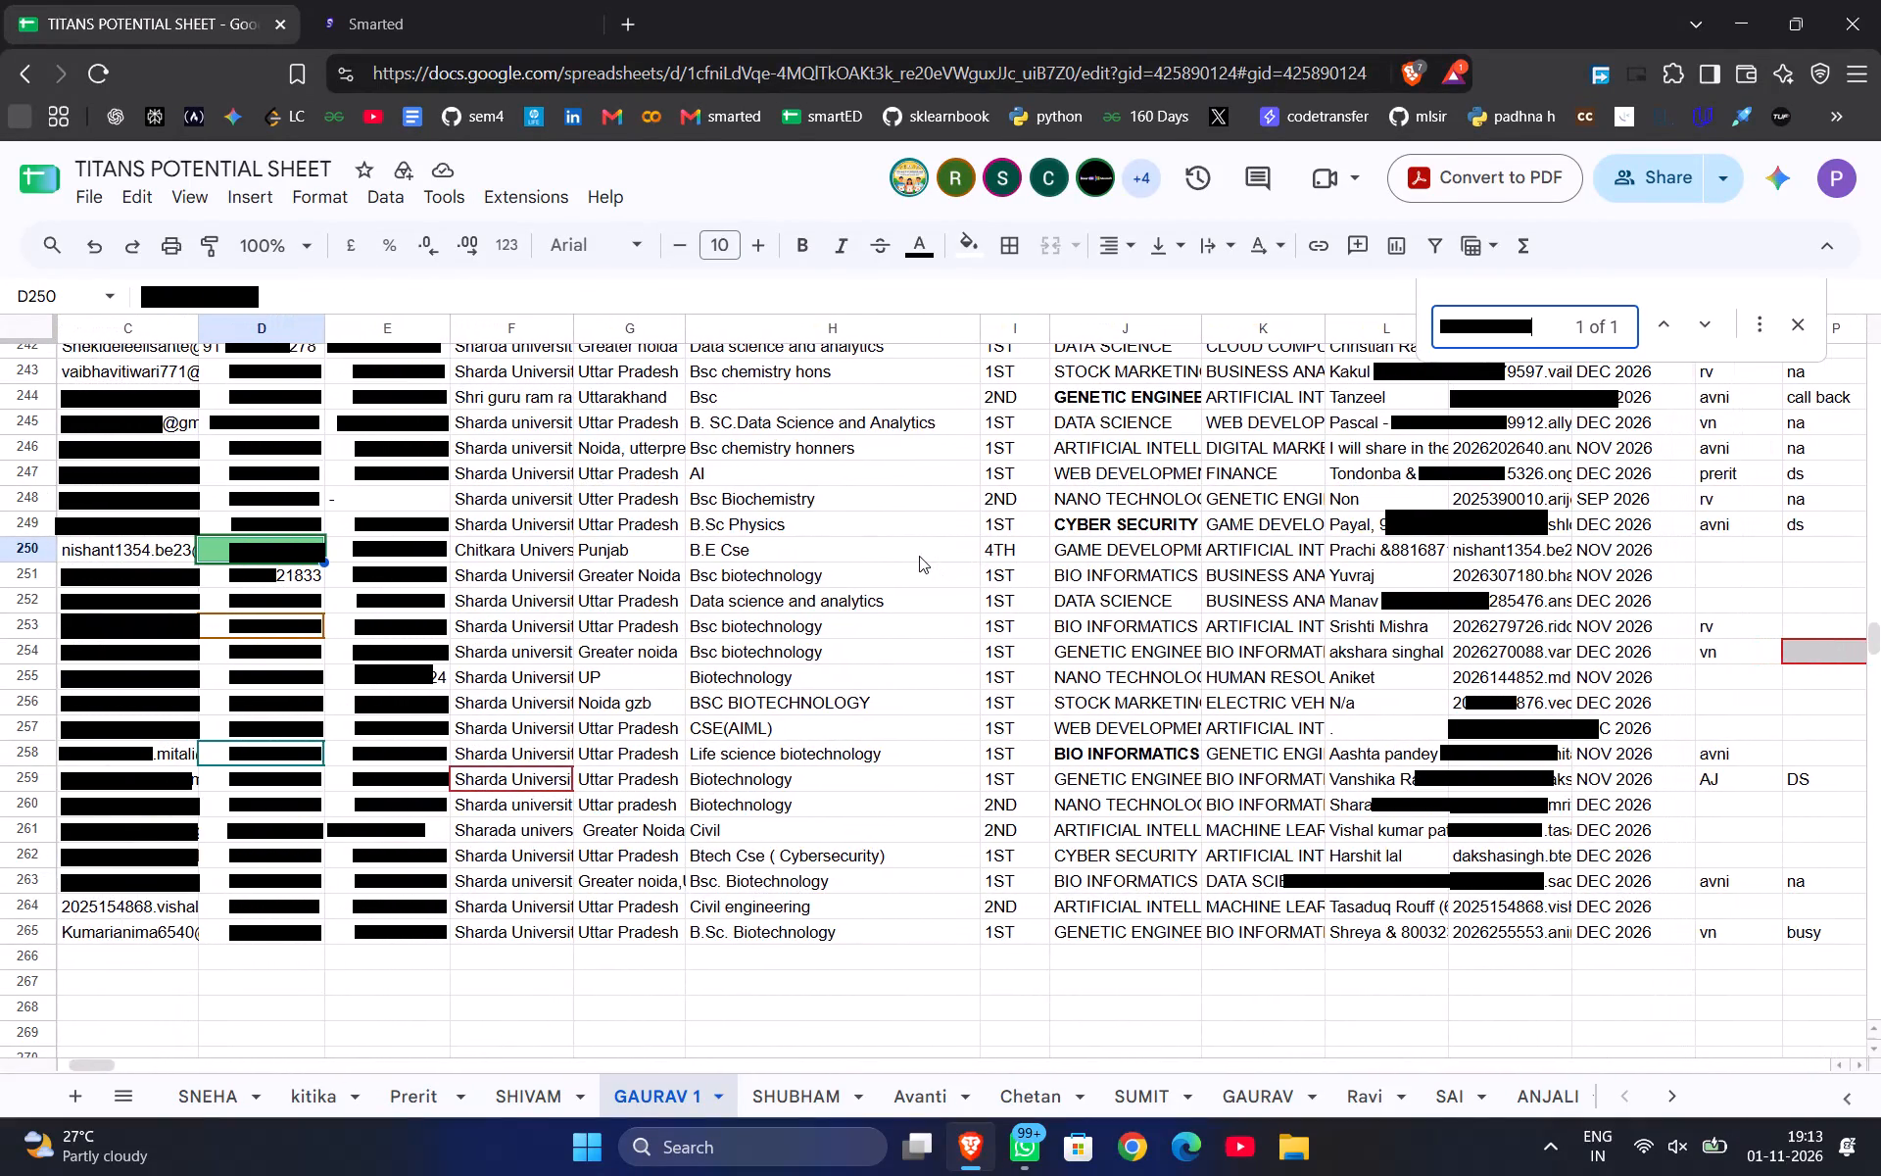
scroll(919, 556, "up", 2)
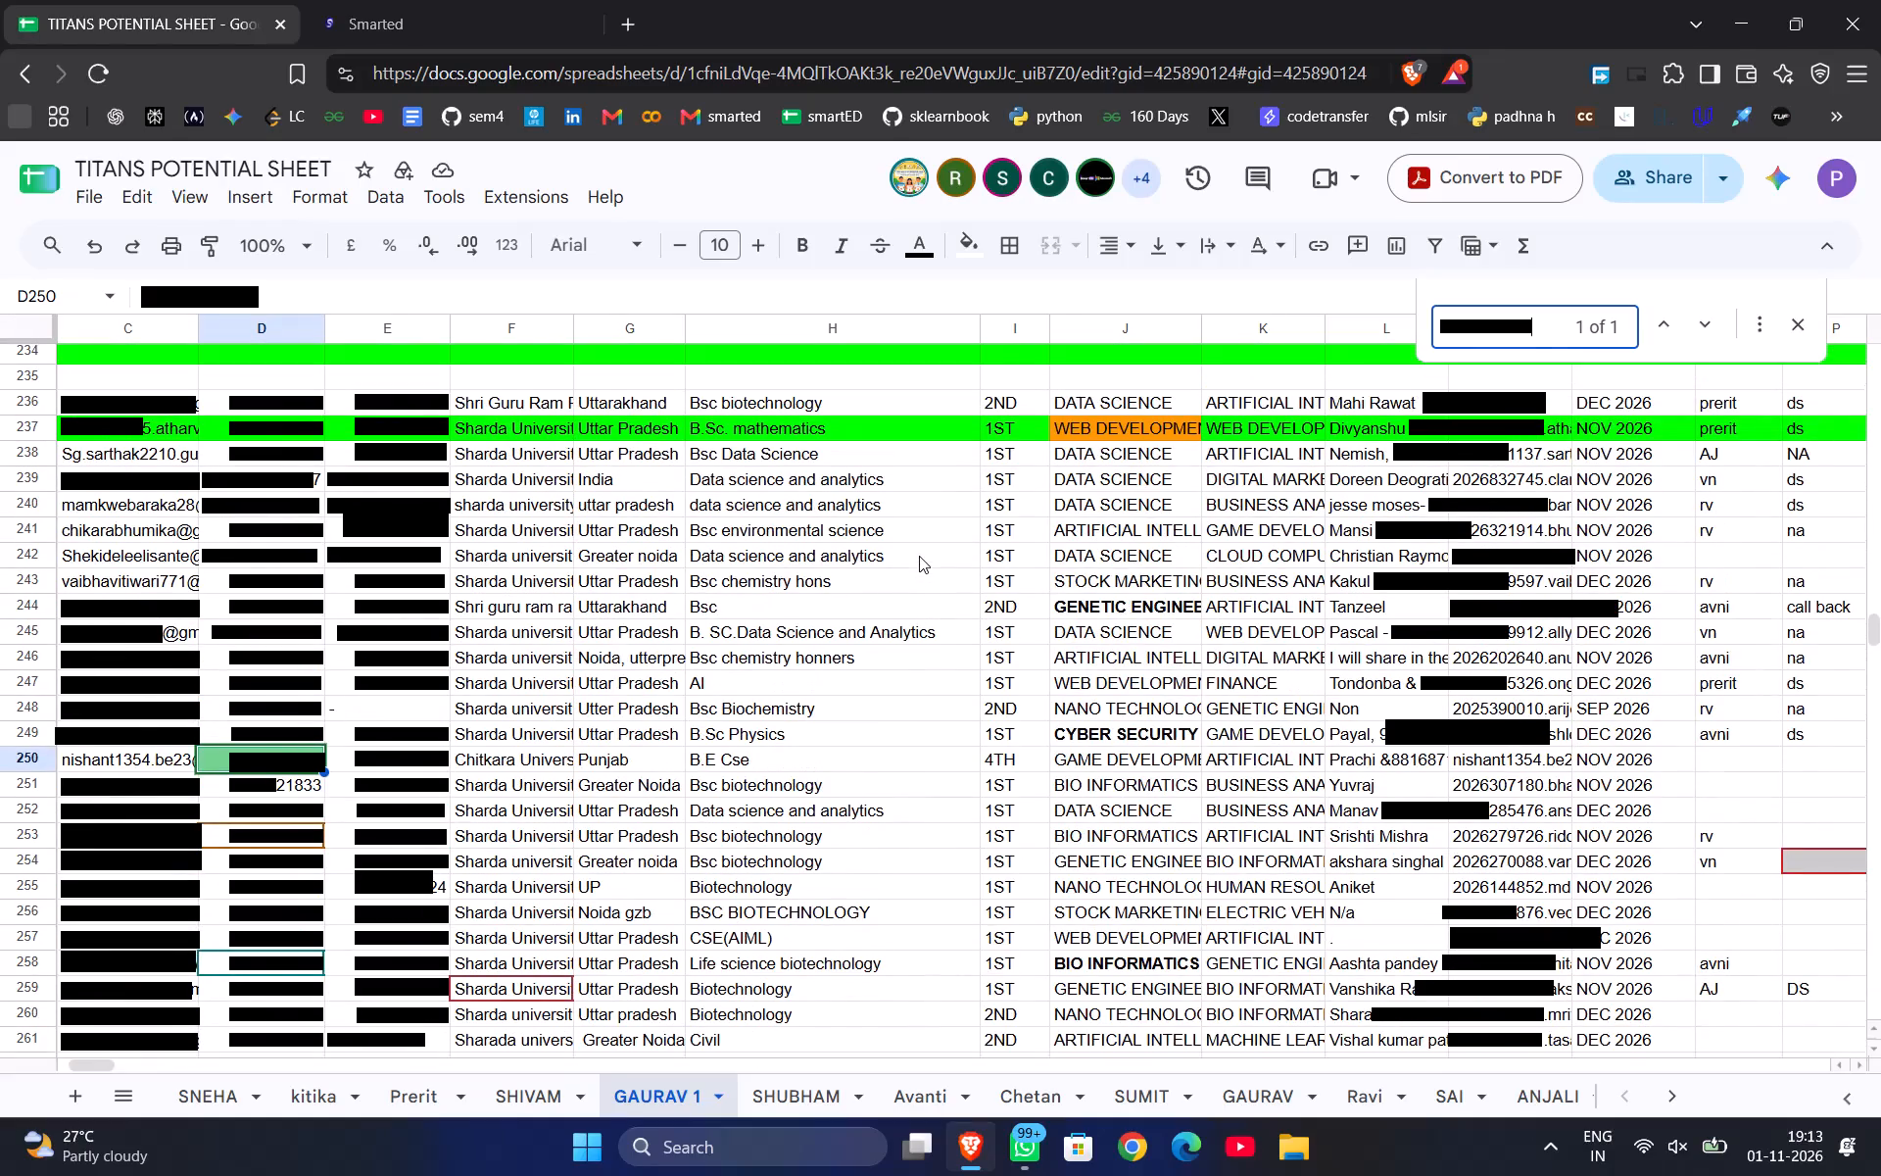
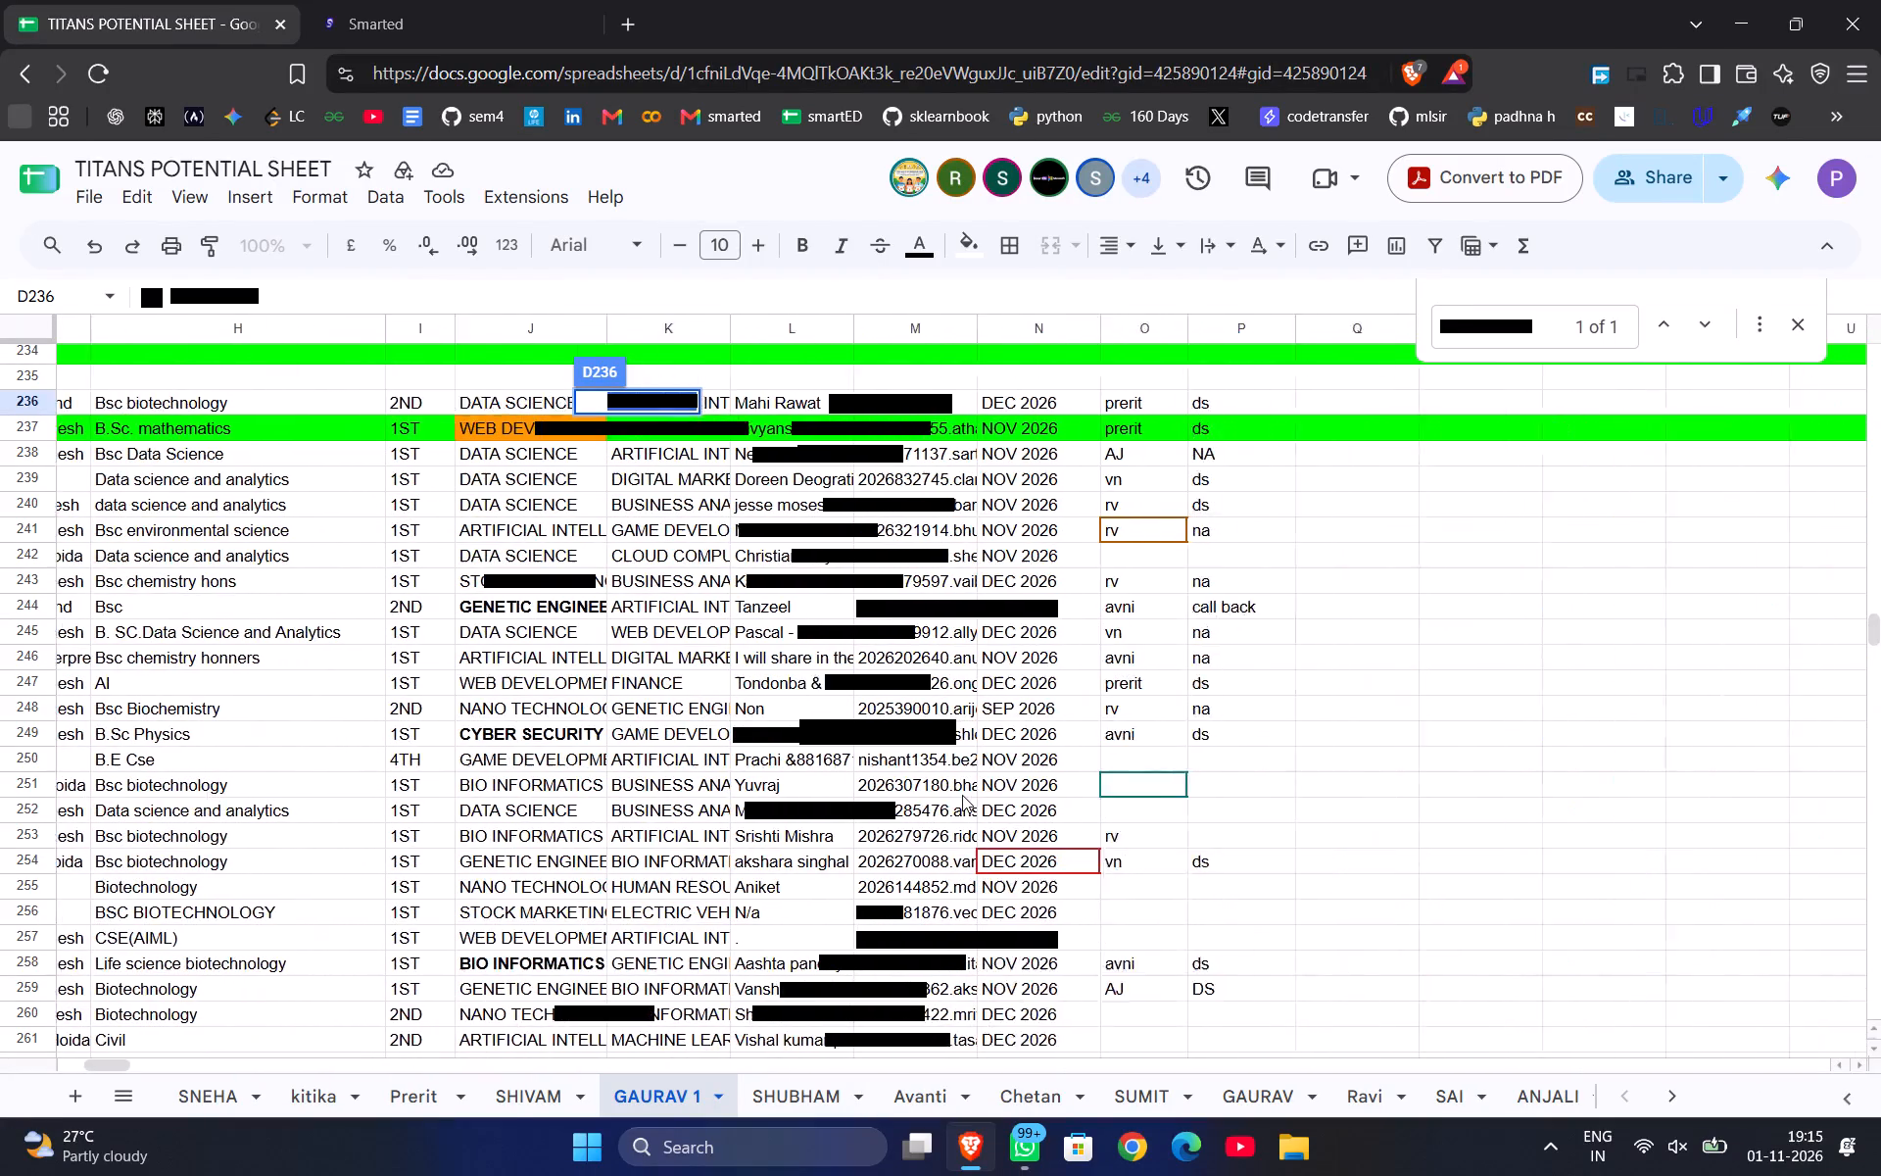
Assign the row 250 lead on the GAURAV 1 sheet by entering "prerit" in column O.
left_click(872, 760)
key("p")
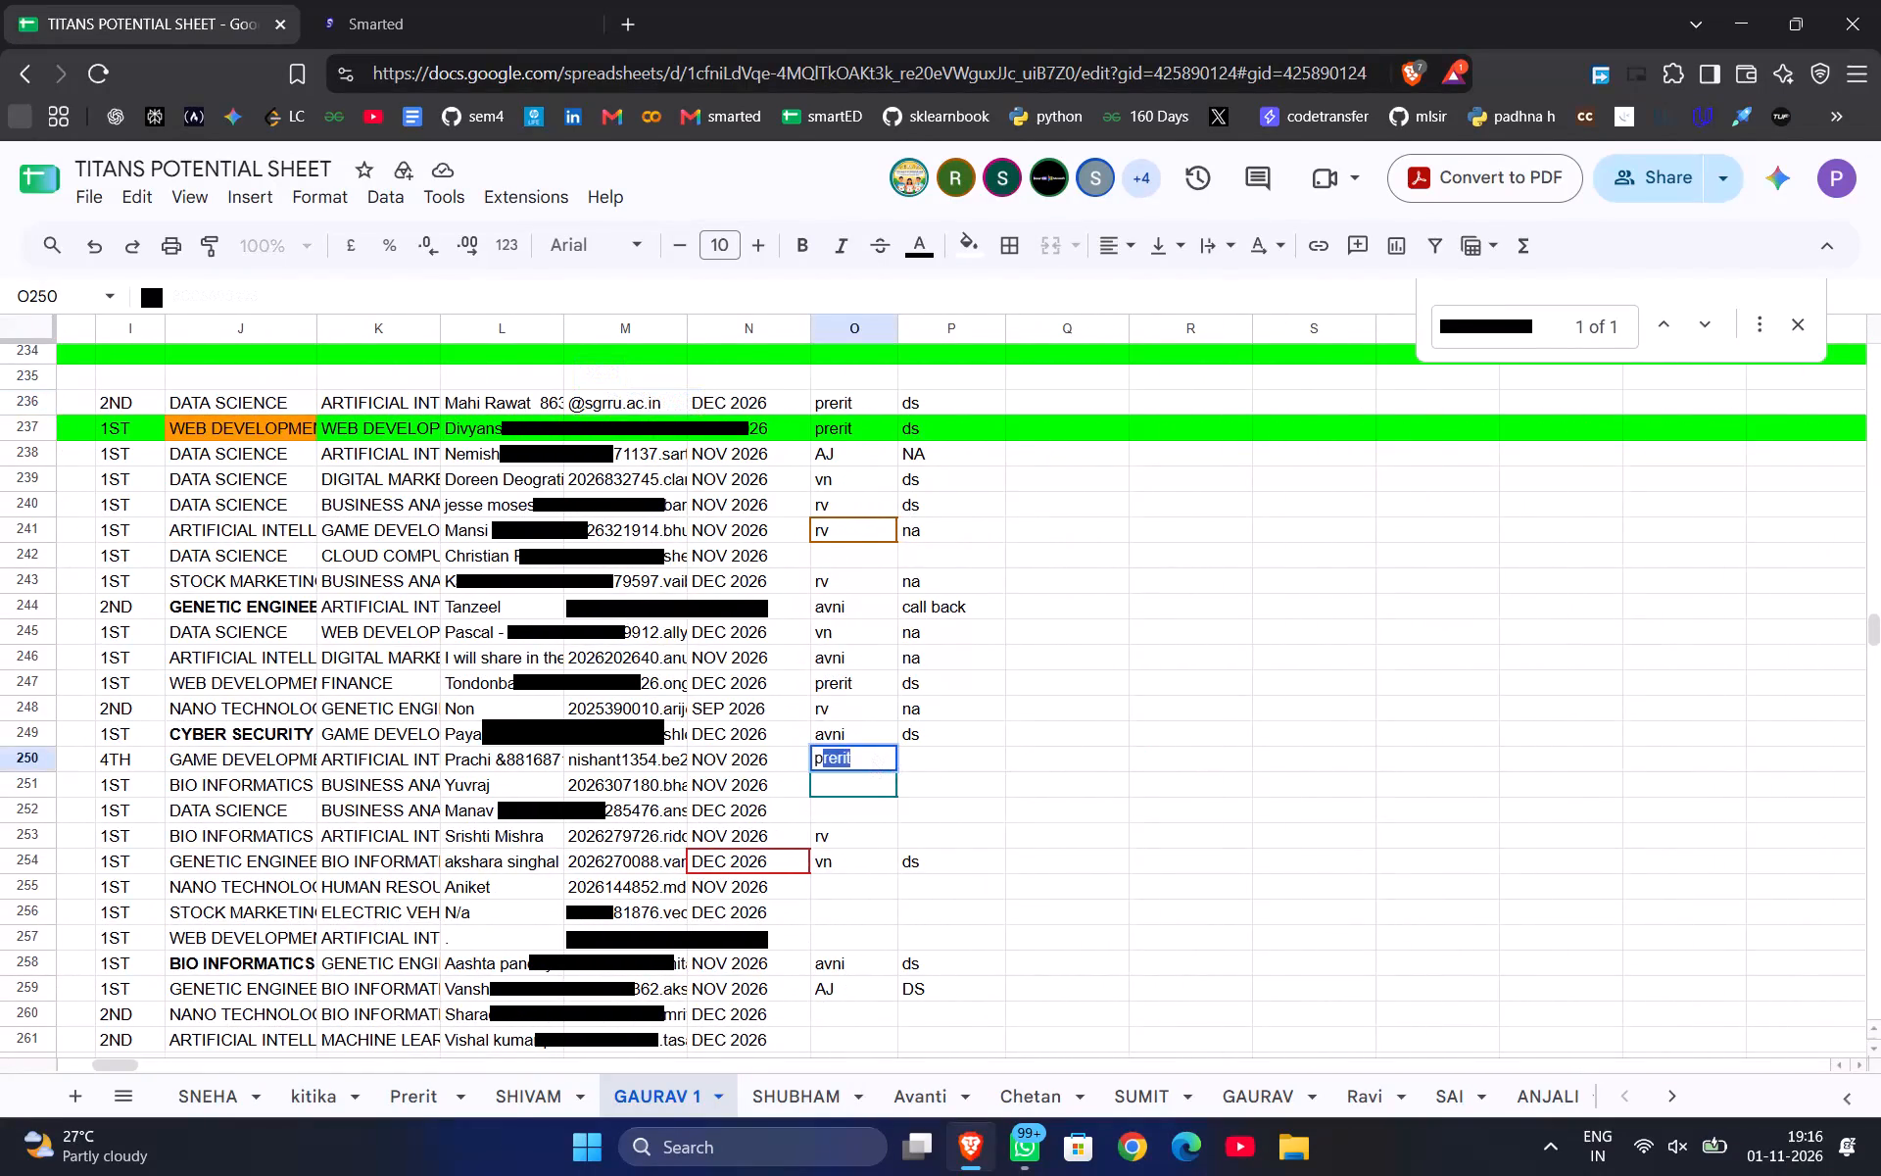
key("Tab")
Copy the row 250 lead's contact number from column D.
scroll(872, 760, "right", 8)
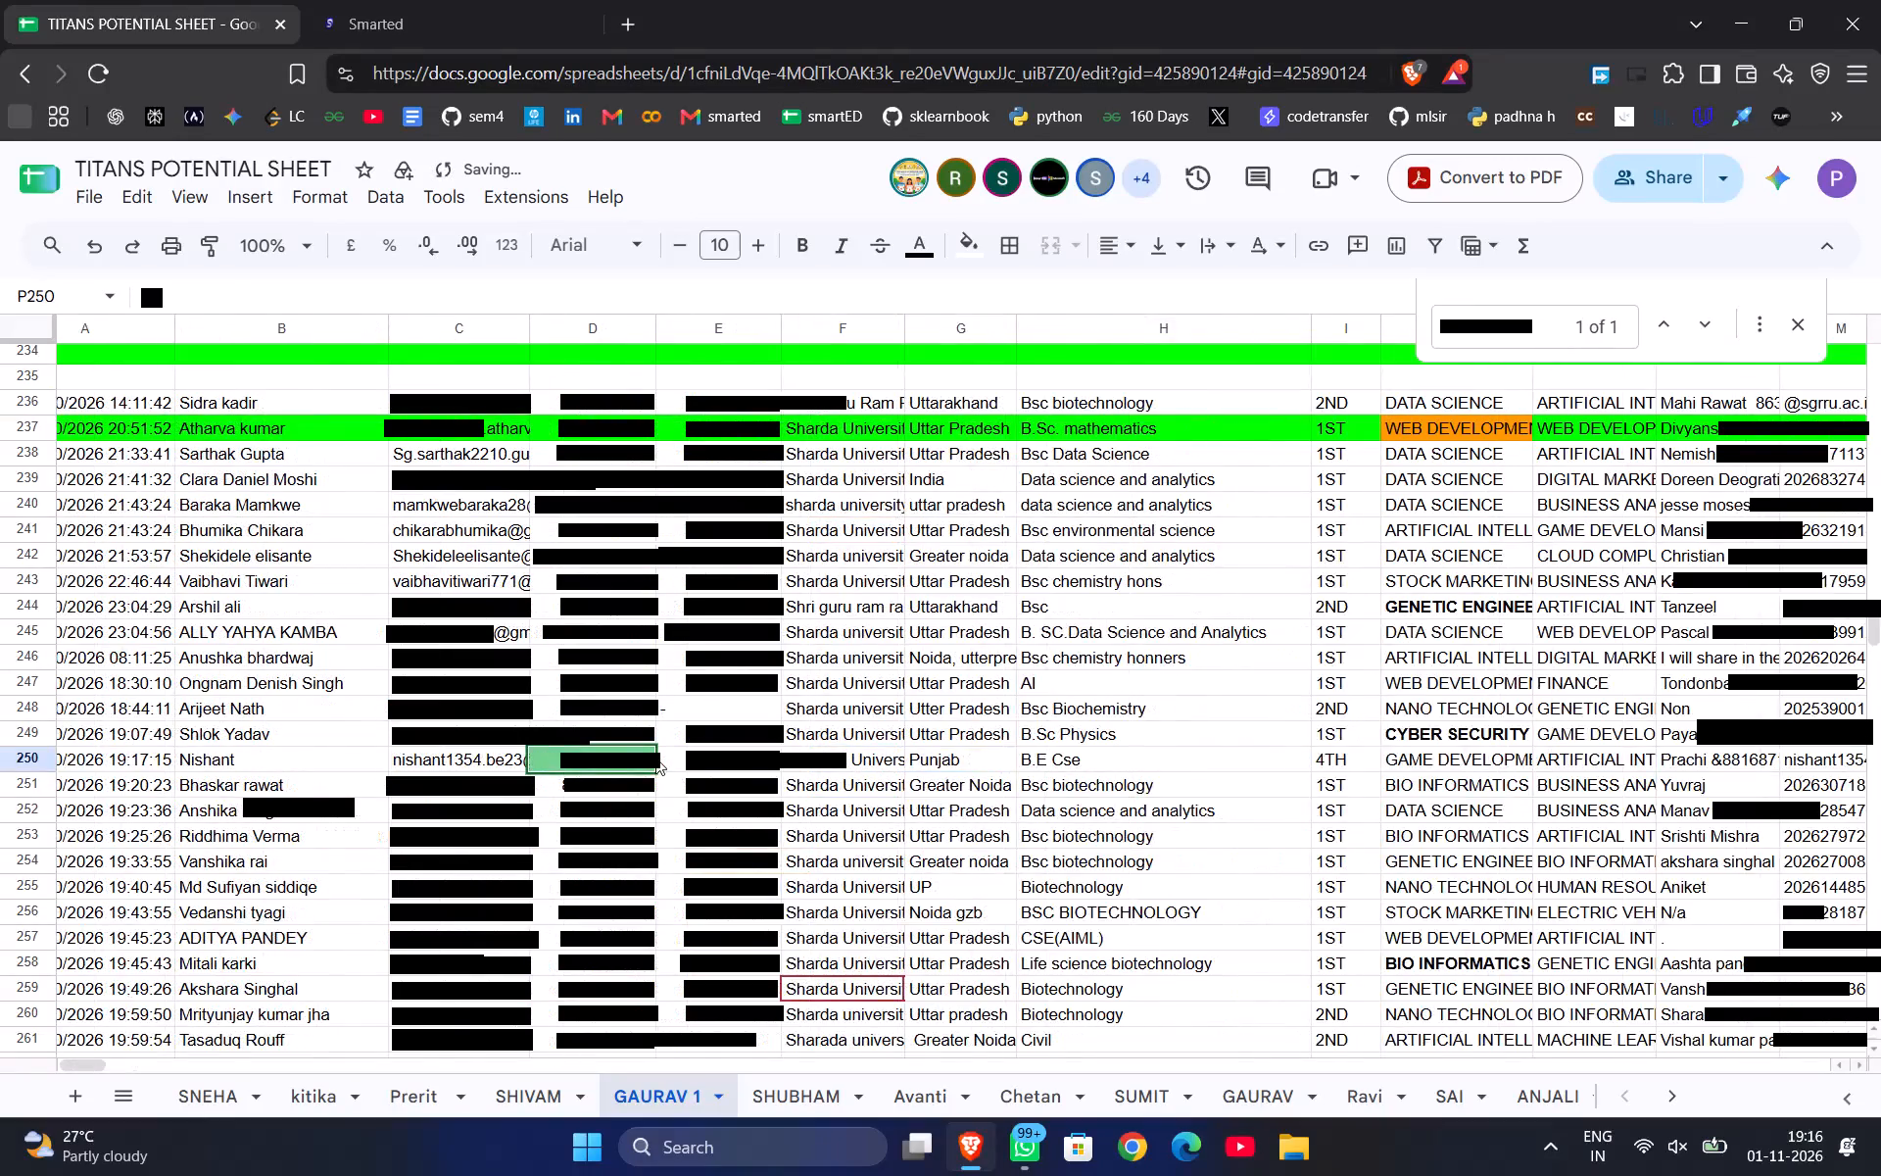
triple_click(655, 758)
key("ctrl+c")
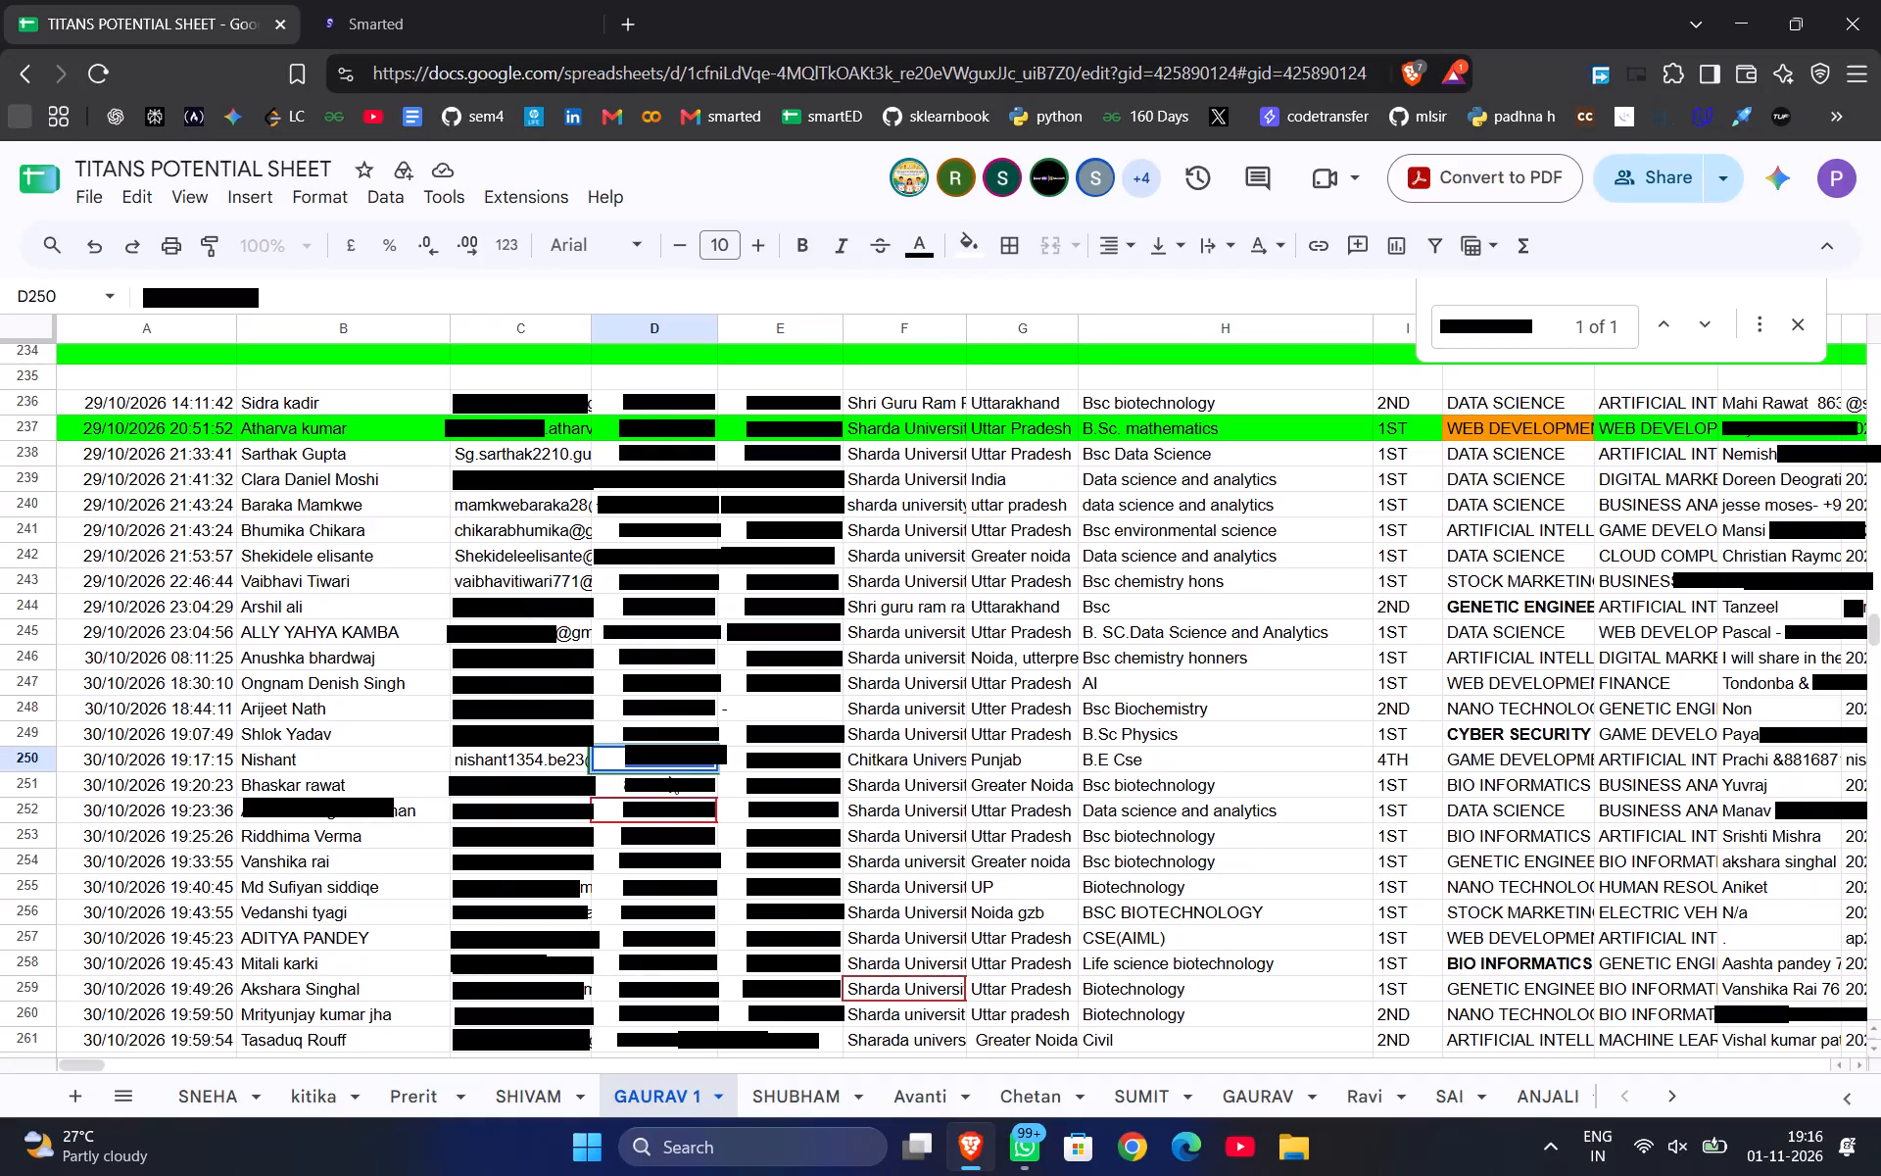
Go to the row 250 lead's call outcome cell in column P, and select the entire row 250.
scroll(748, 752, "left", 3)
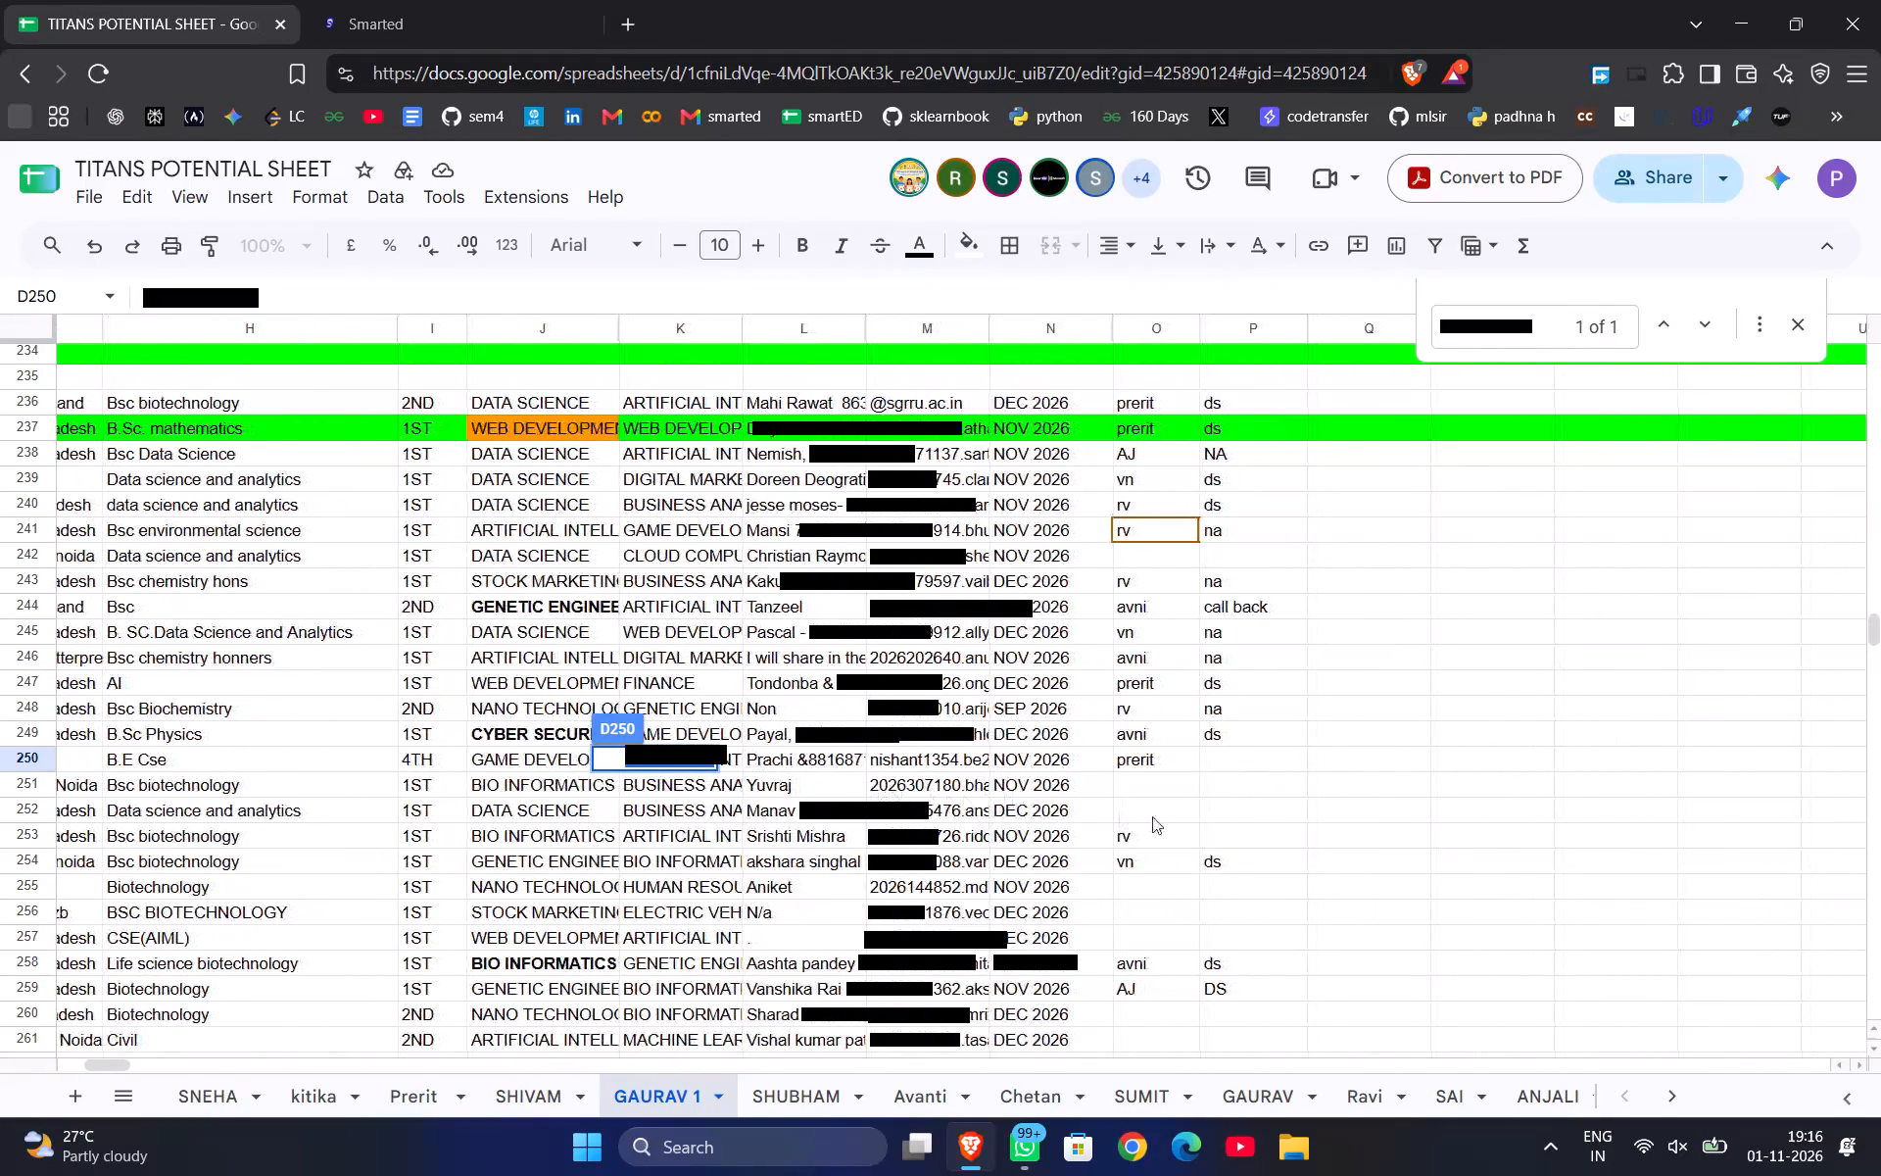
left_click(1211, 764)
scroll(1211, 764, "right", 4)
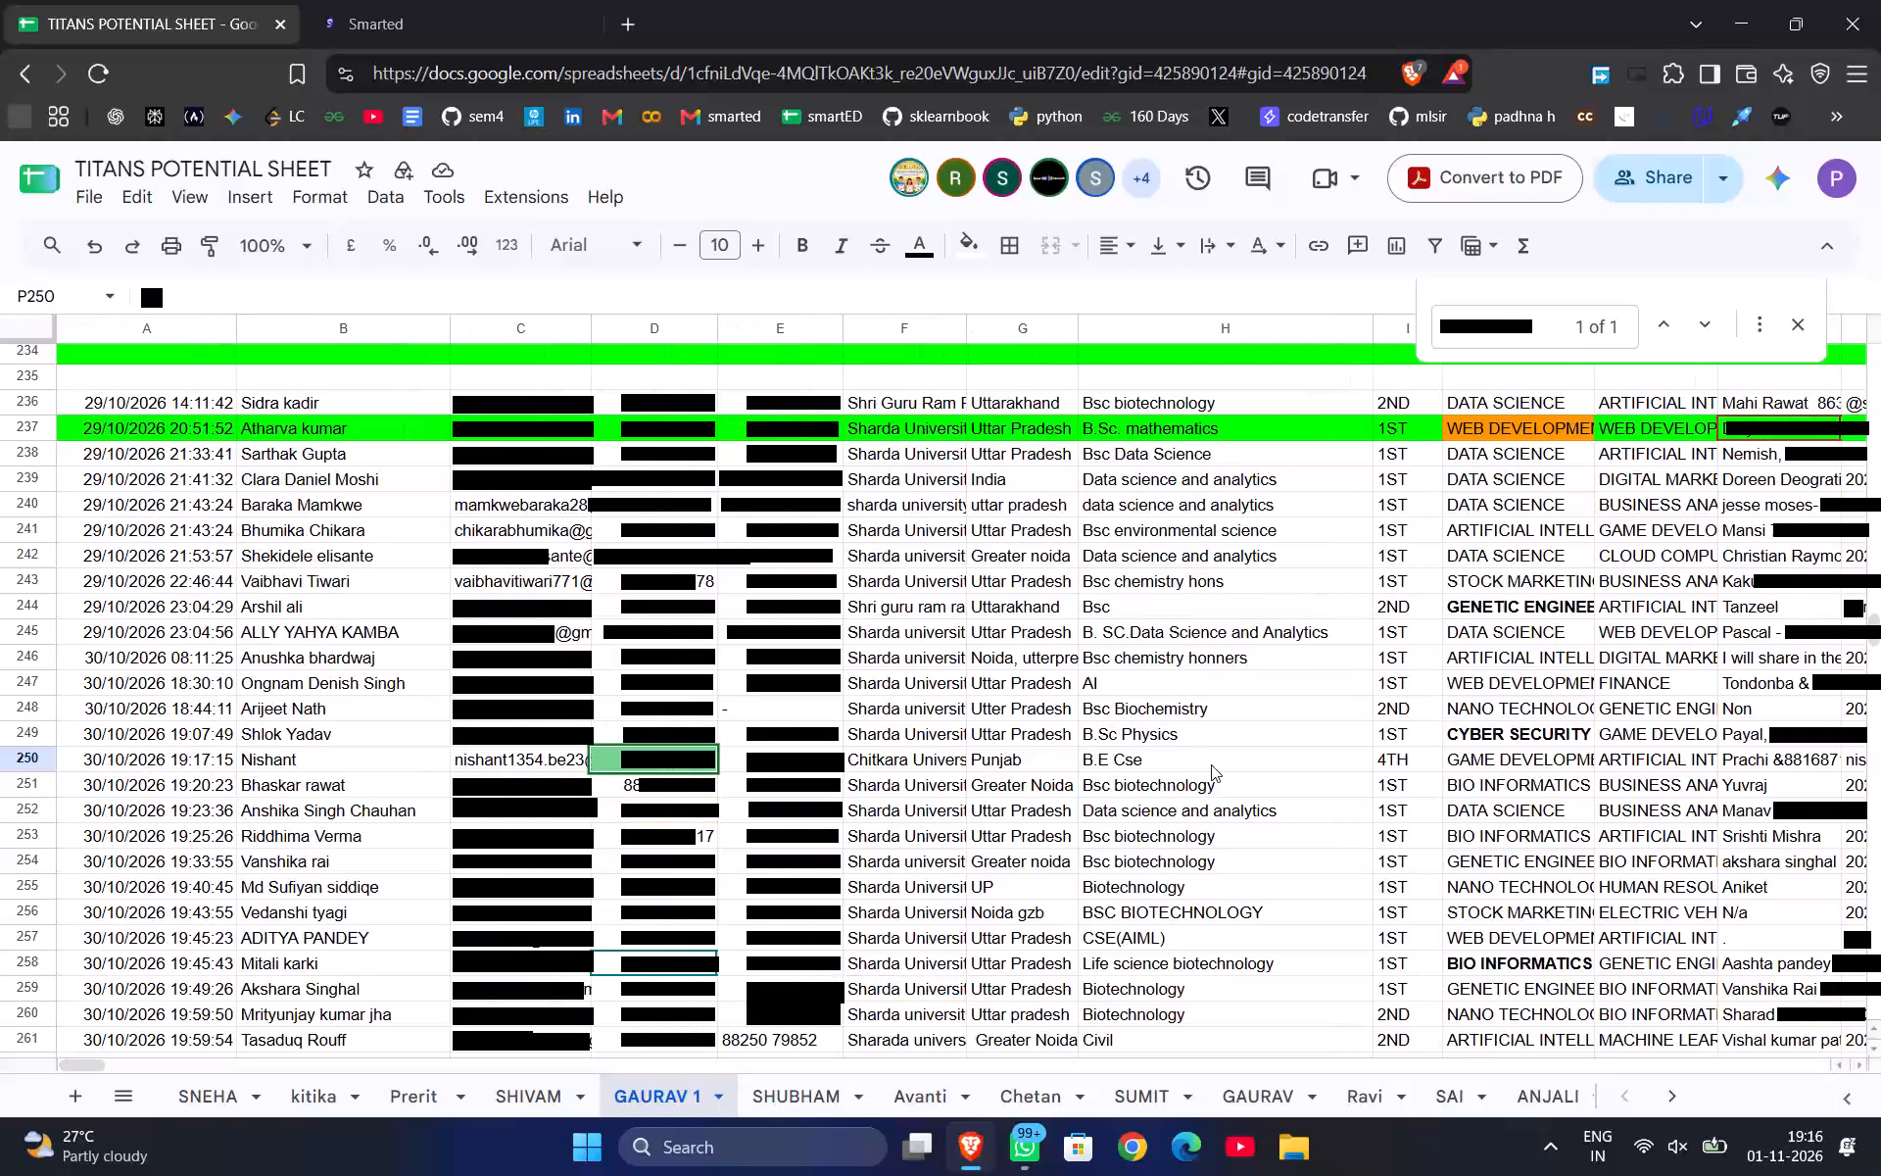
left_click(9, 762)
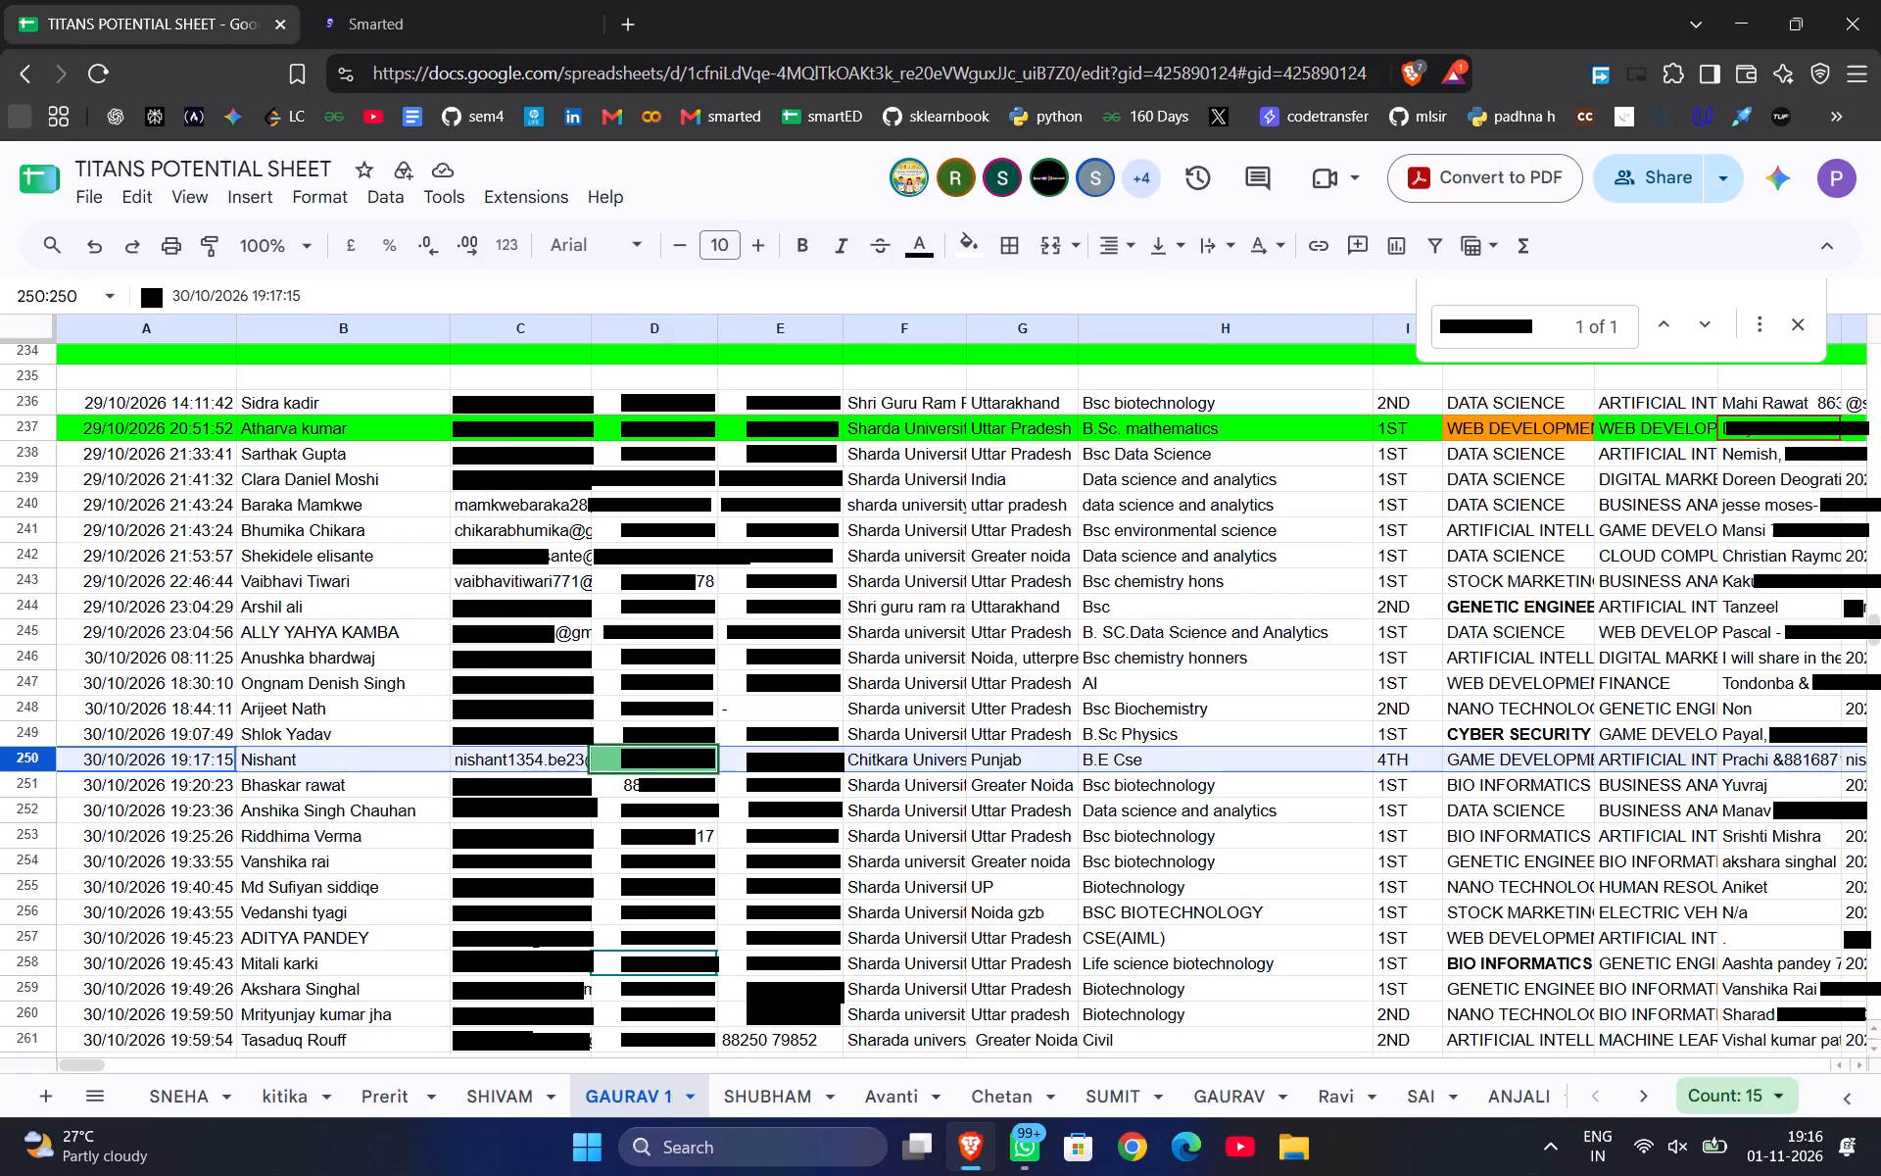
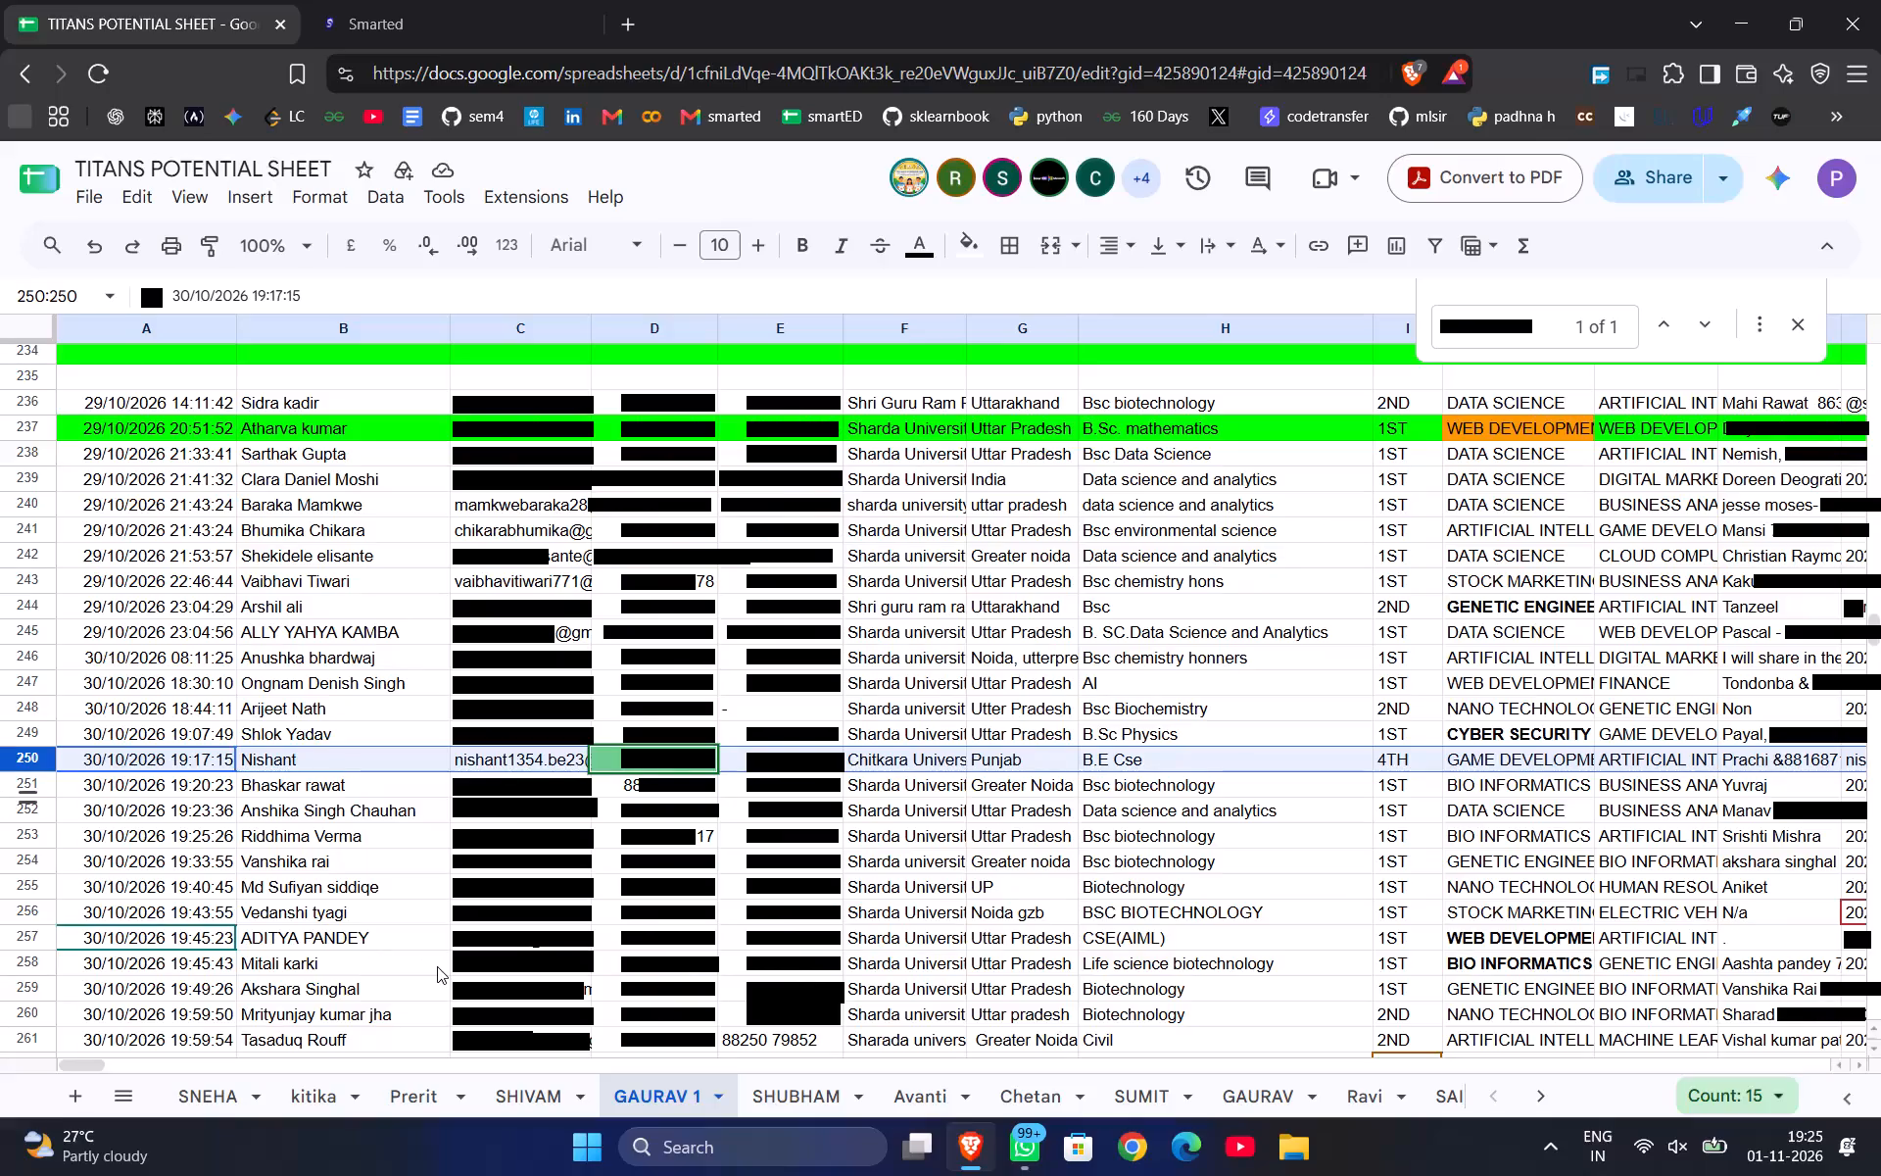
Select the row 250 lead's contact number cell in column D on the GAURAV 1 sheet.
triple_click(663, 764)
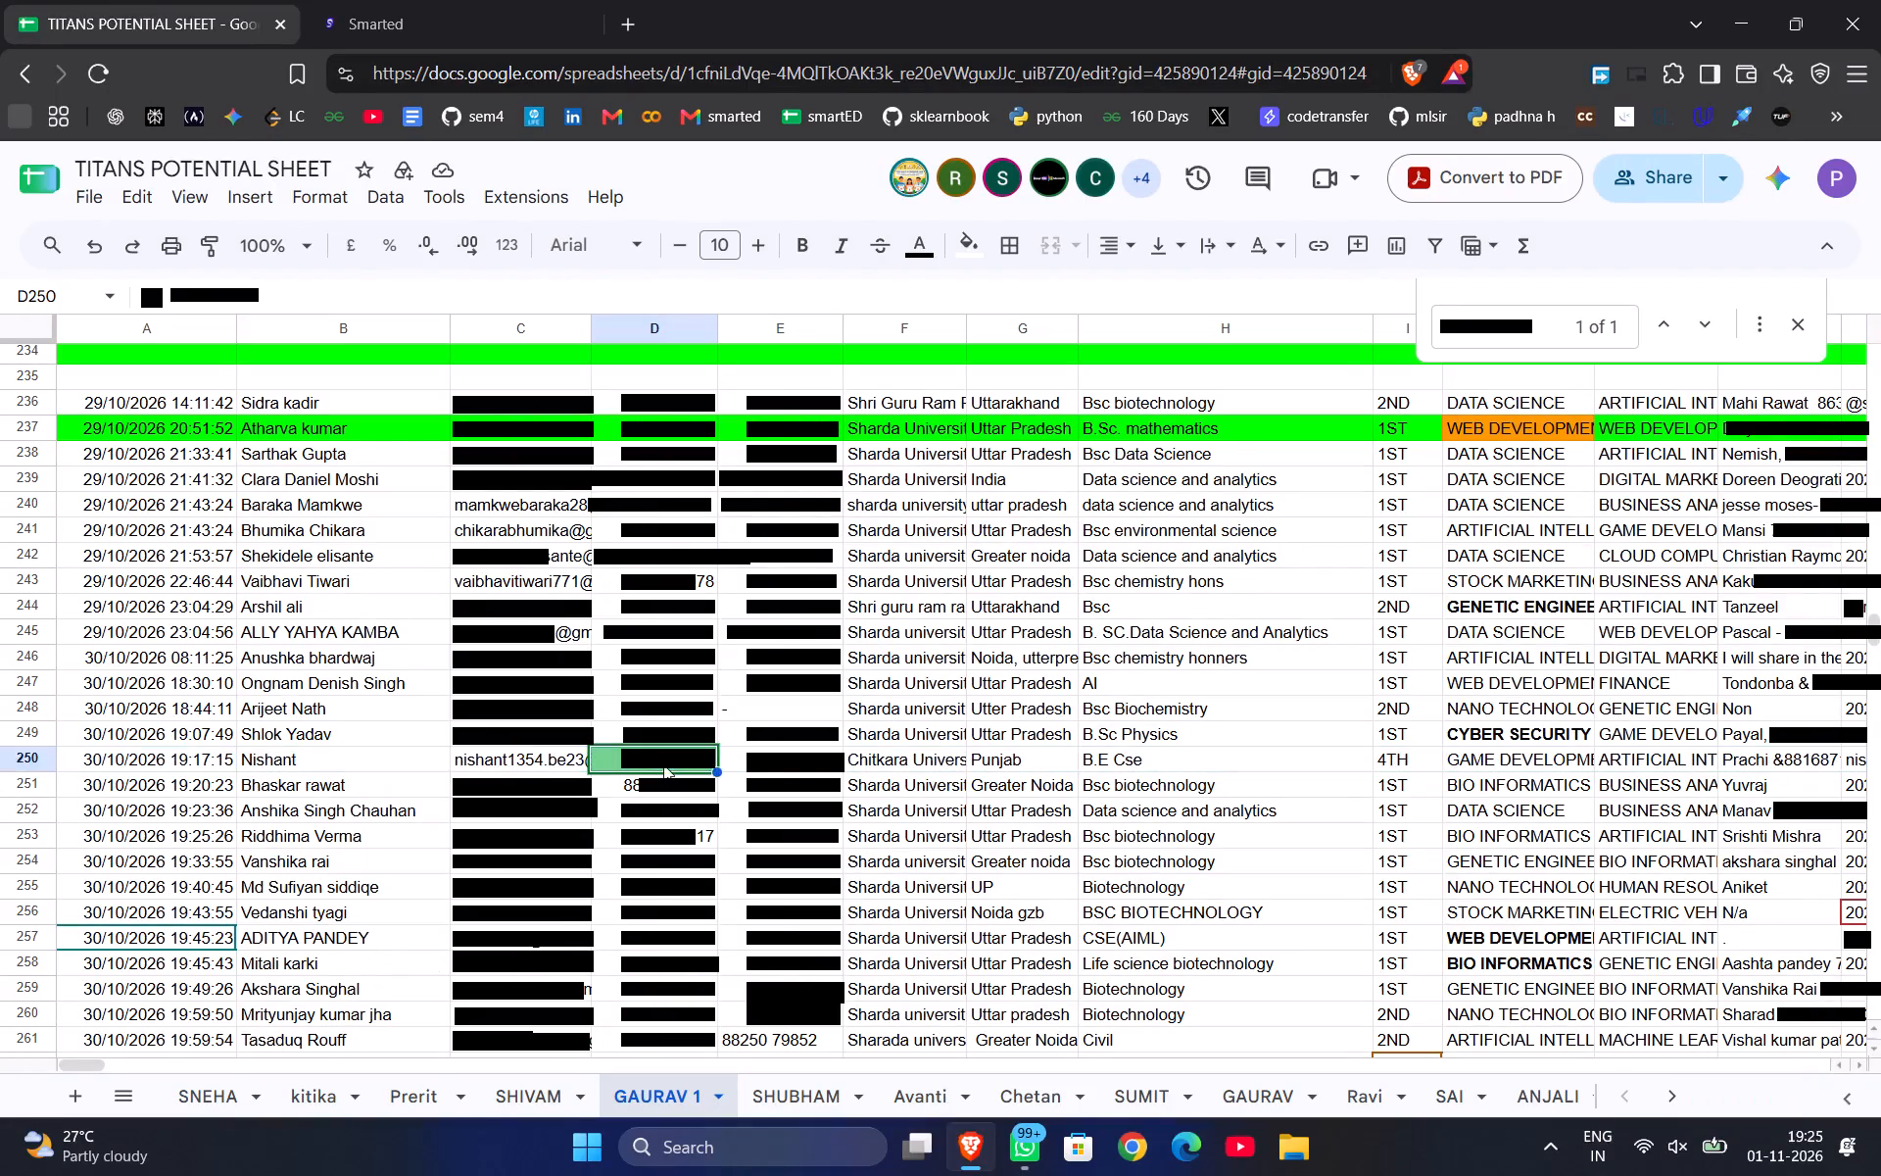
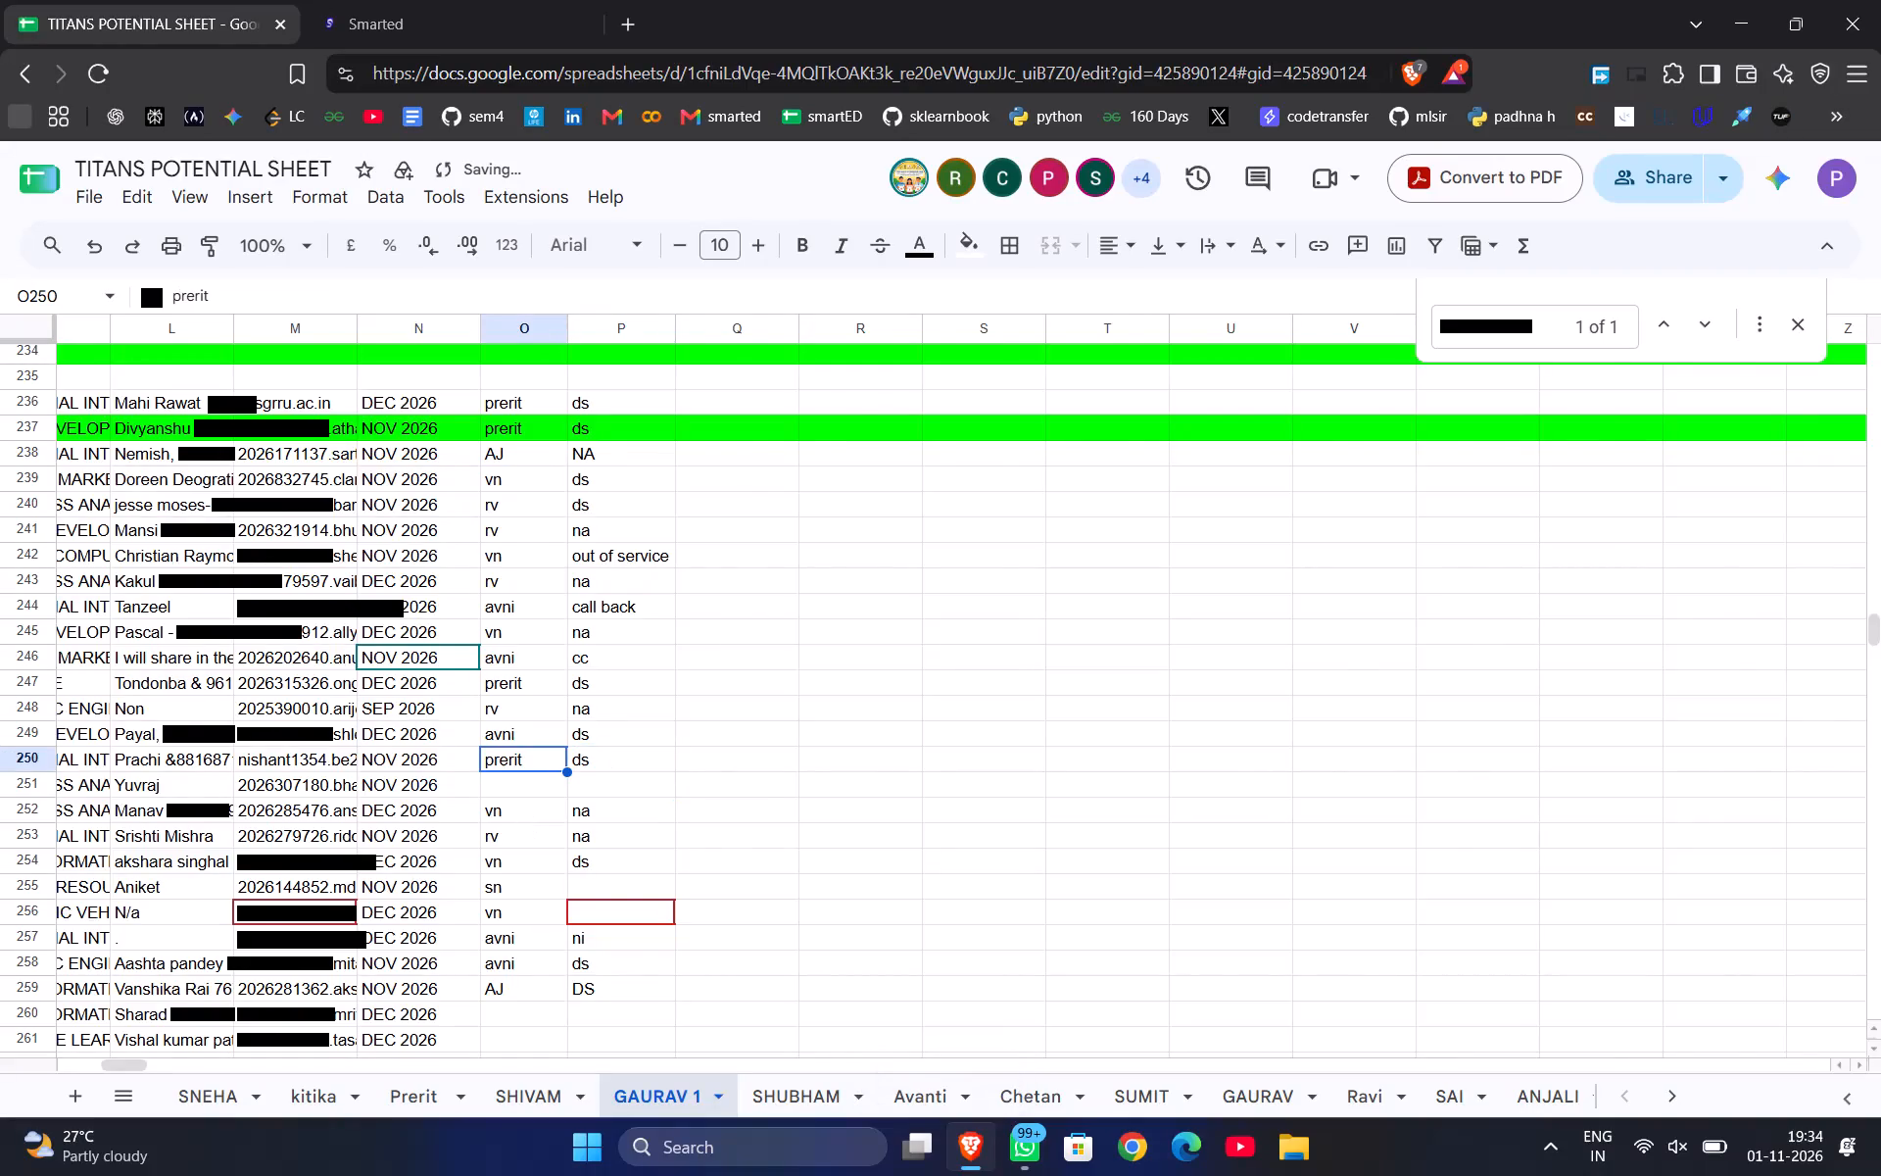
Search the GAURAV 1 sheet for the row 250 lead's contact number copied from column D.
scroll(609, 760, "right", 6)
left_click(540, 756)
key("ctrl+c")
key("ctrl+f")
key("ctrl+v")
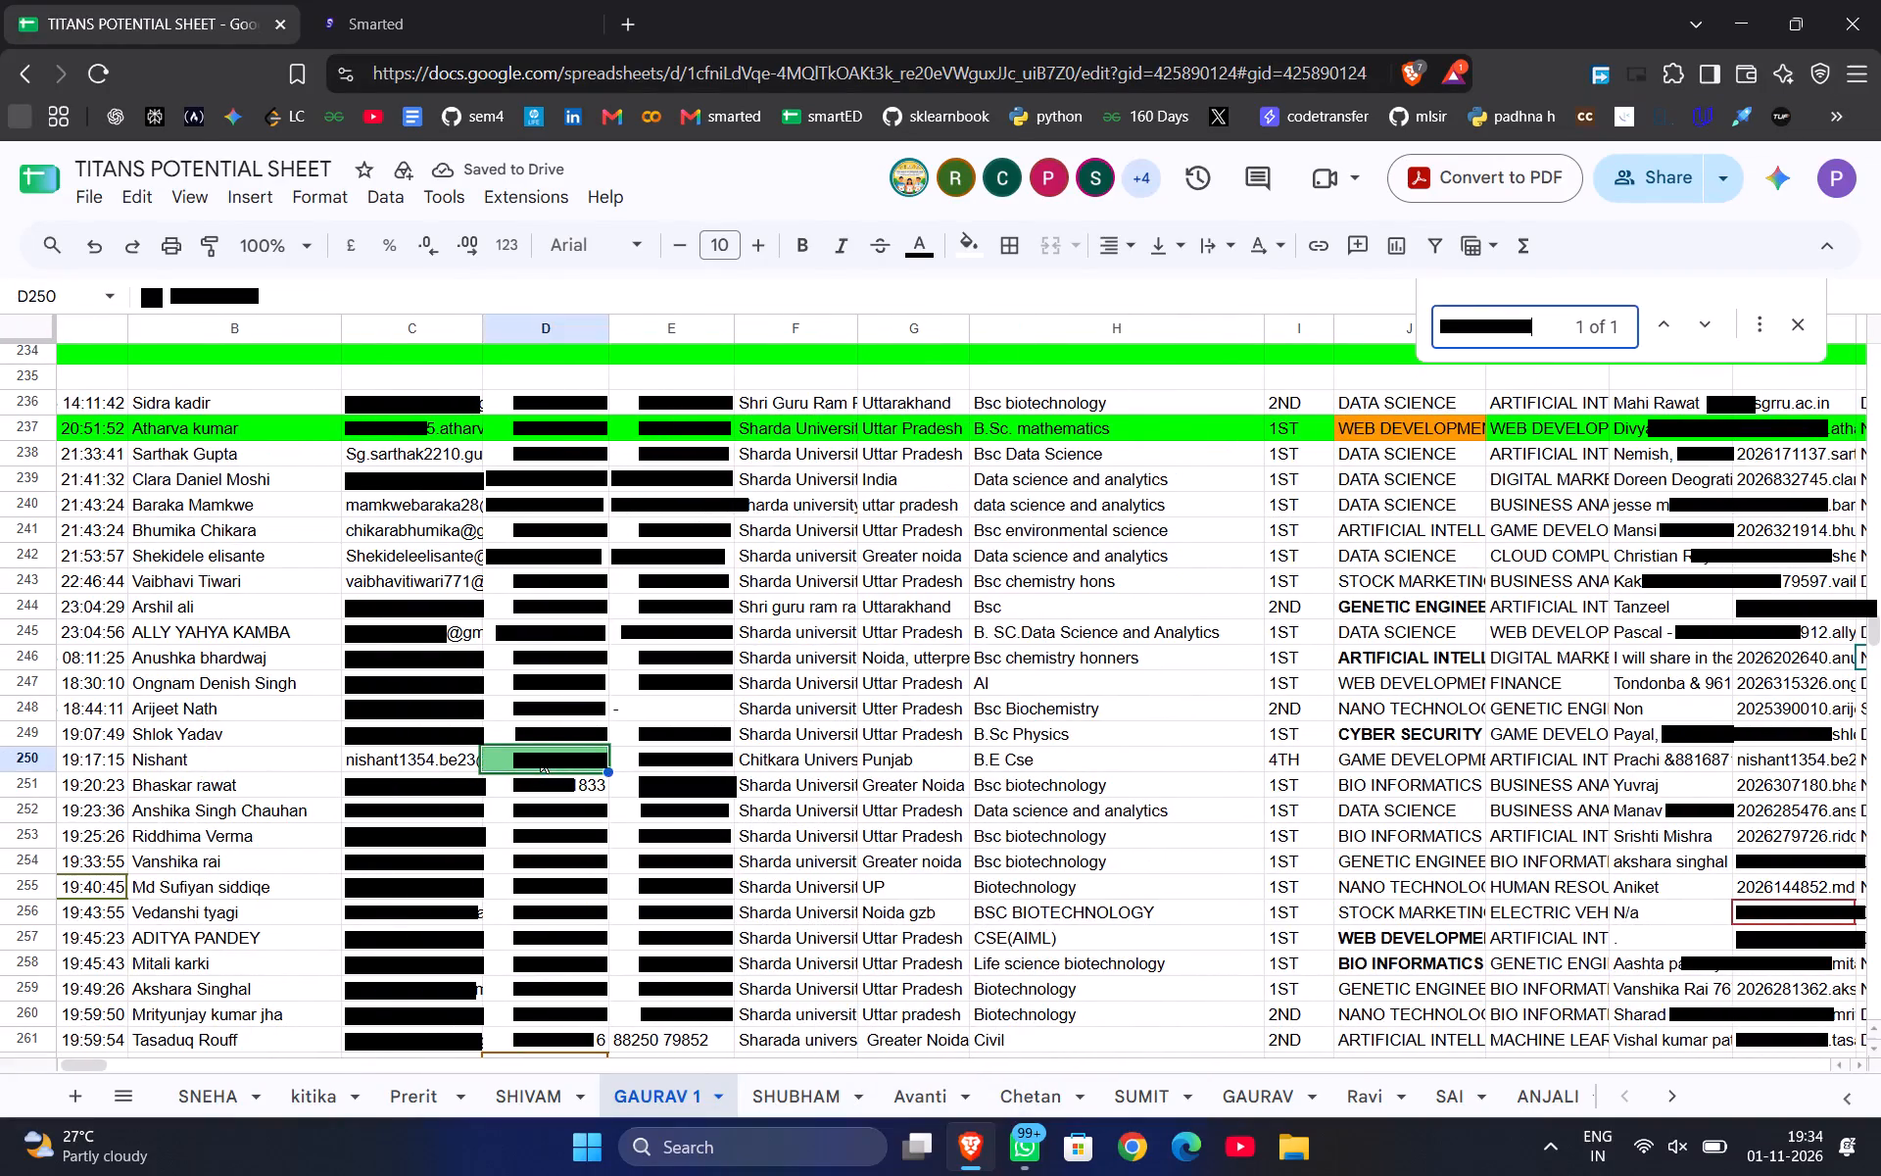
Search the sheet for the row 264 lead's contact number copied from column D.
scroll(540, 756, "down", 1)
scroll(540, 756, "left", 2)
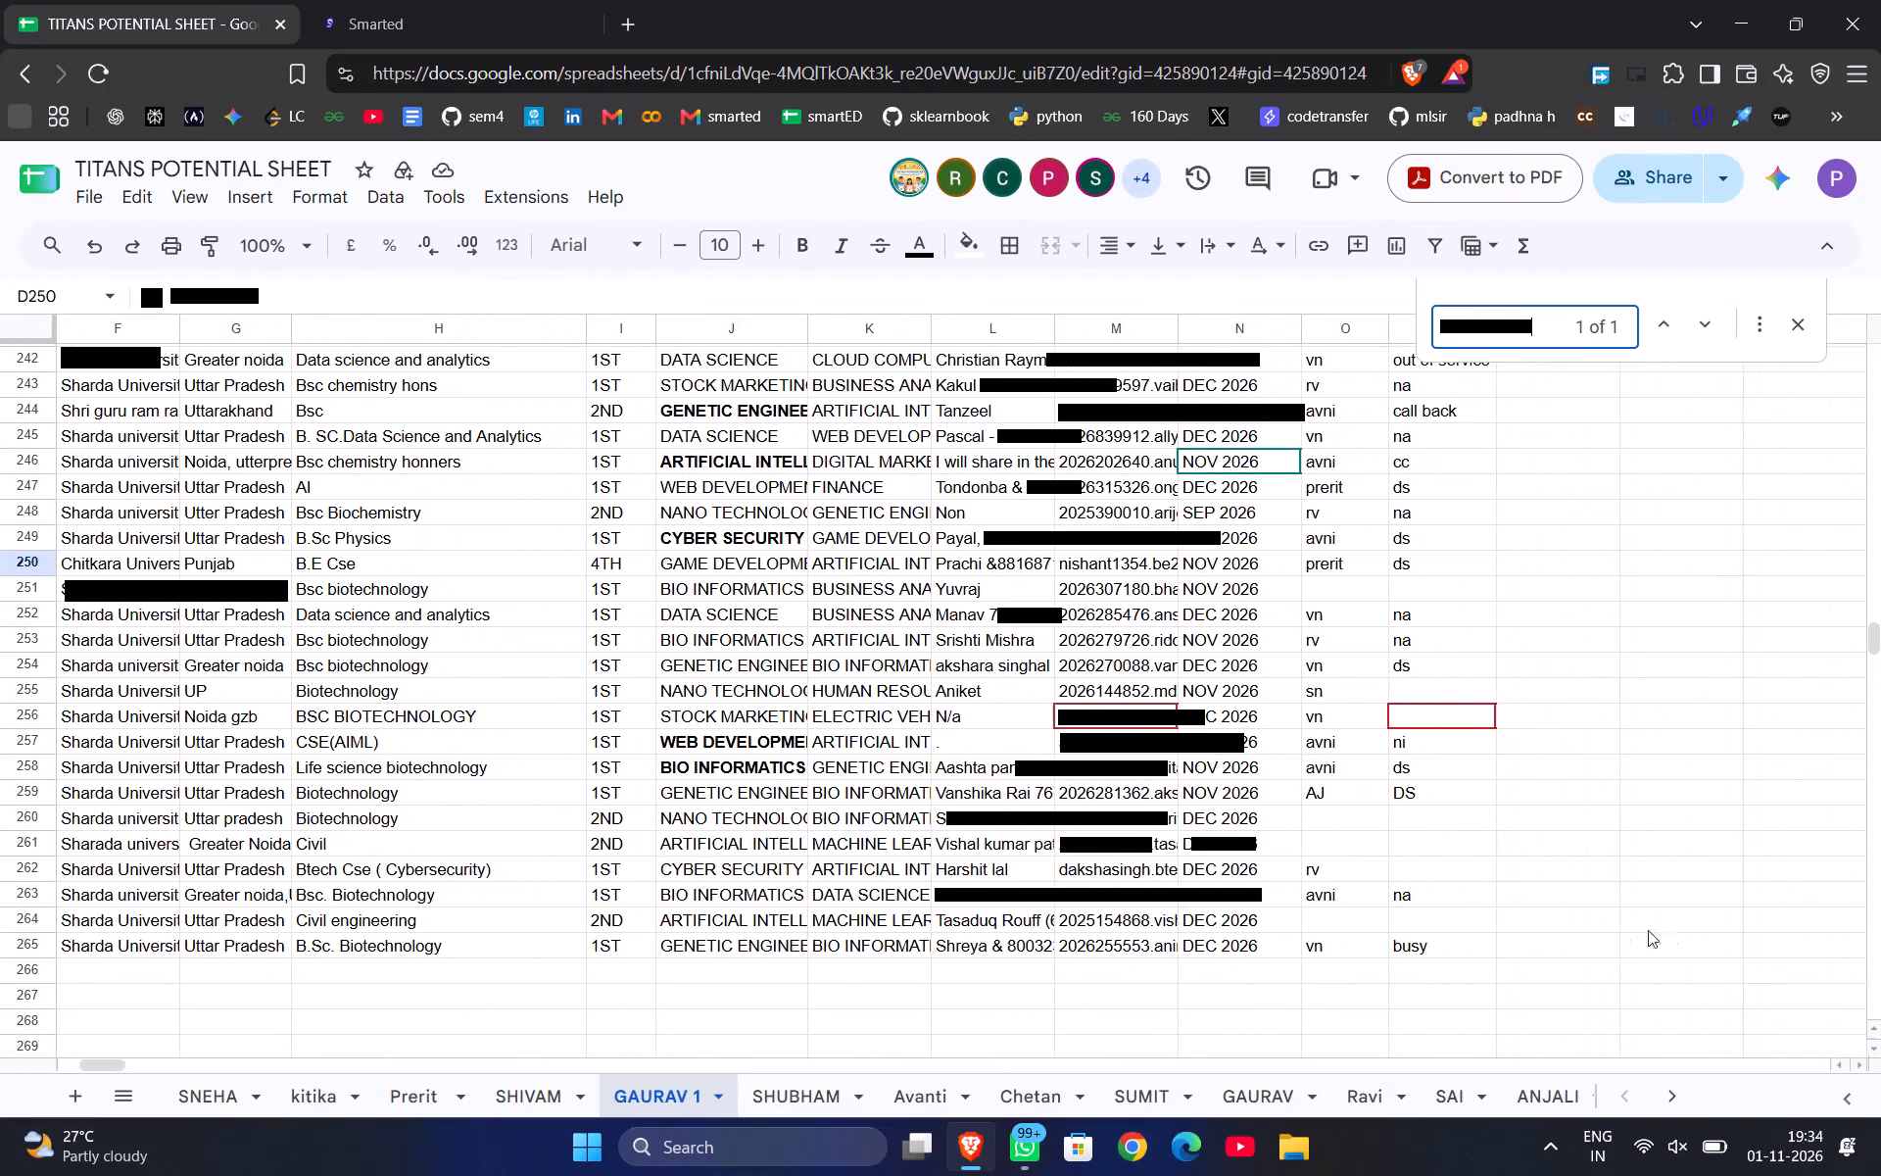
left_click(1340, 919)
scroll(1340, 919, "right", 5)
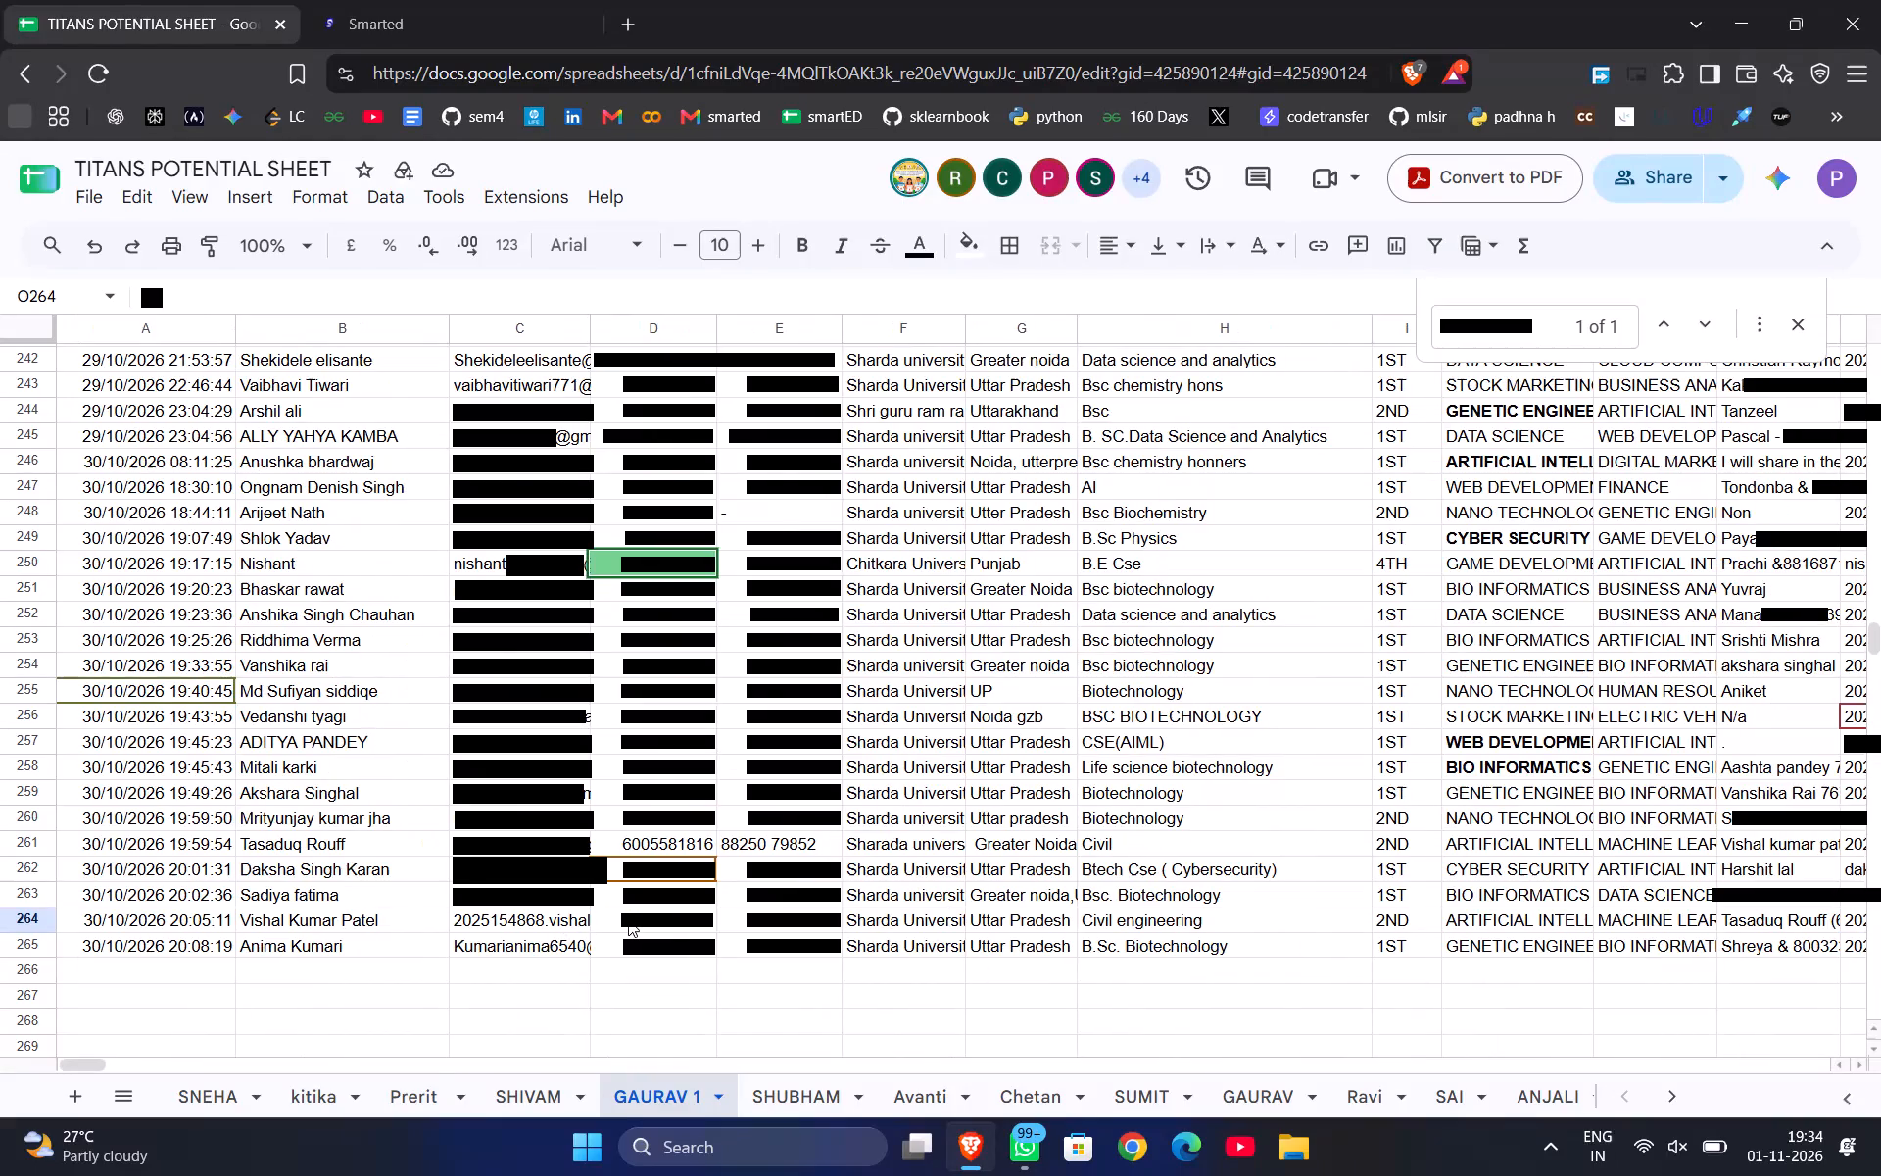
left_click(628, 919)
key("ctrl+c")
key("ctrl+f")
key("ctrl+v")
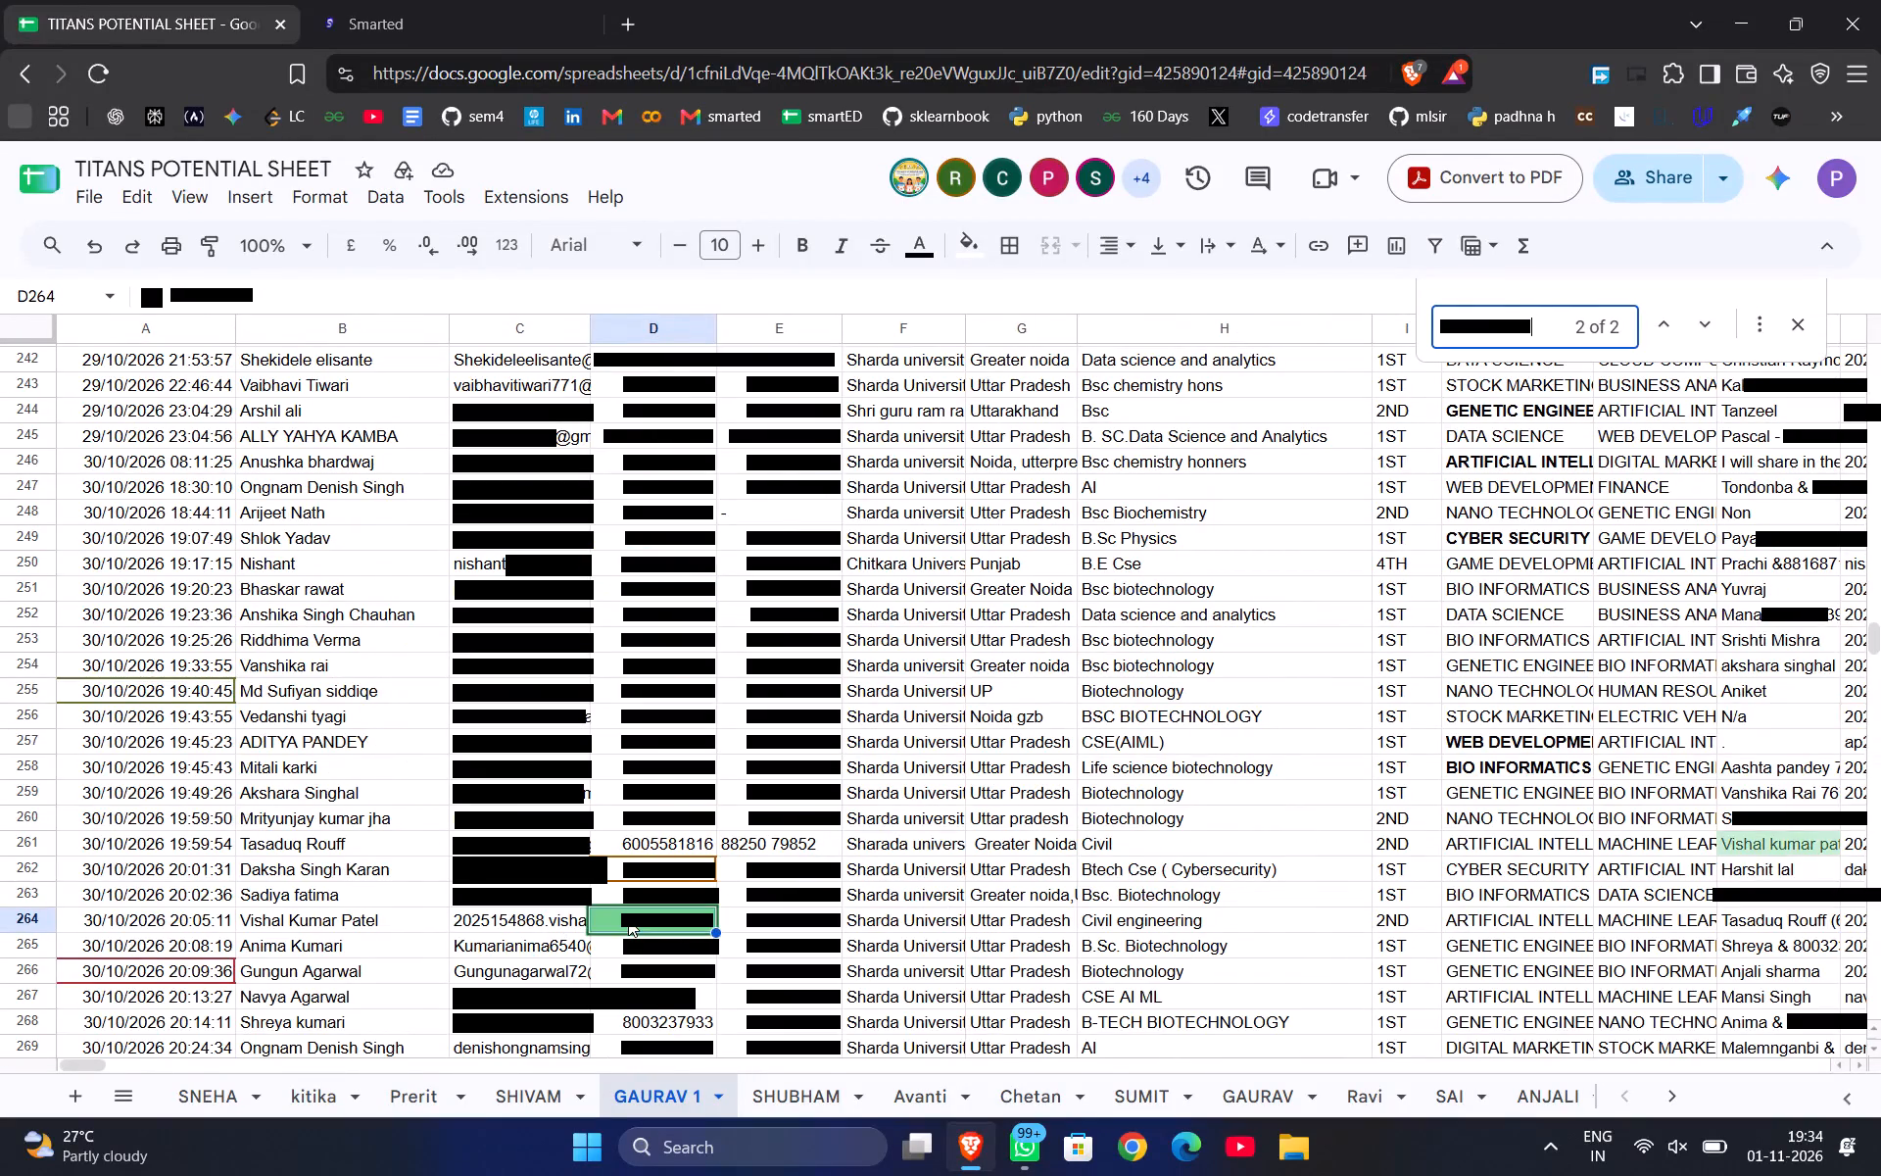
Search the sheet for the row 272 lead's contact number copied from column D.
scroll(628, 919, "down", 1)
scroll(628, 919, "left", 2)
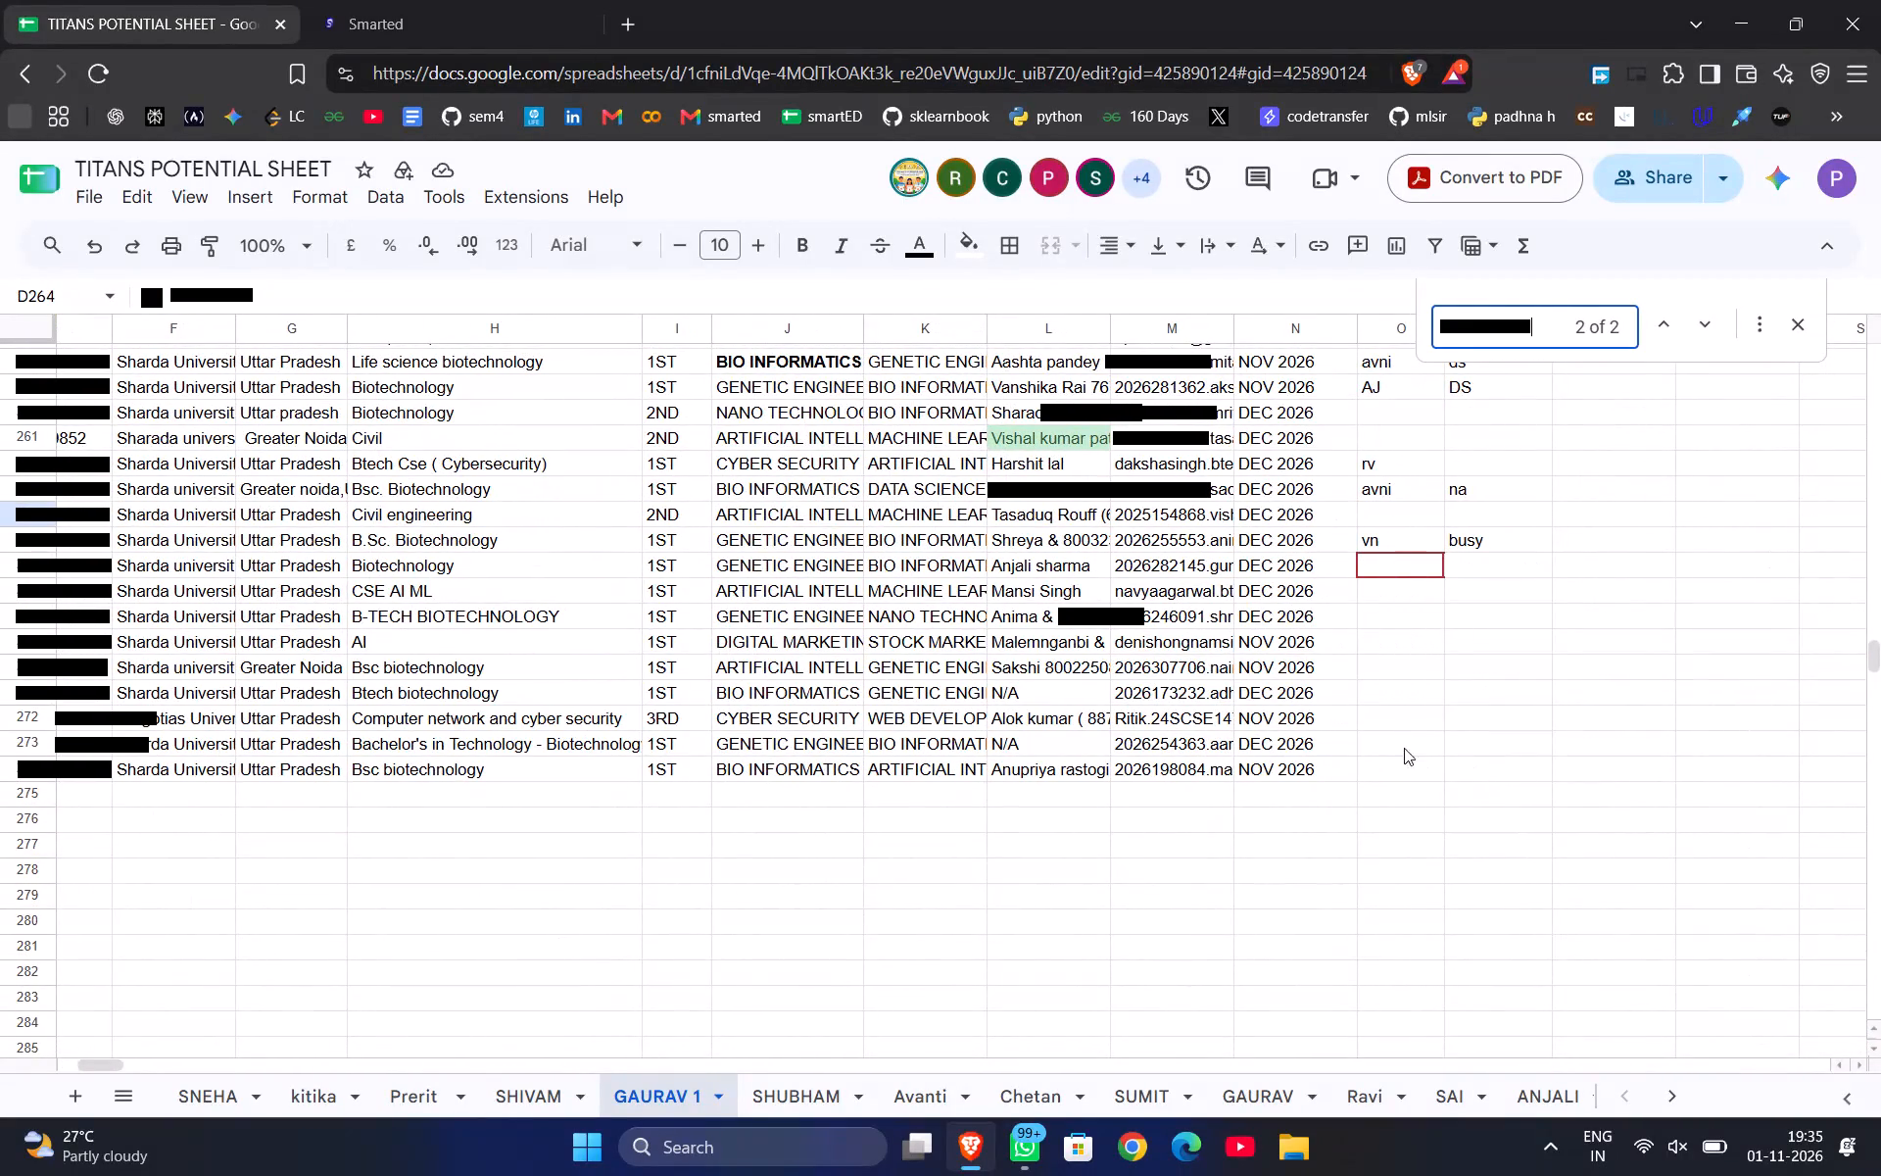
left_click(1396, 732)
scroll(1396, 732, "right", 5)
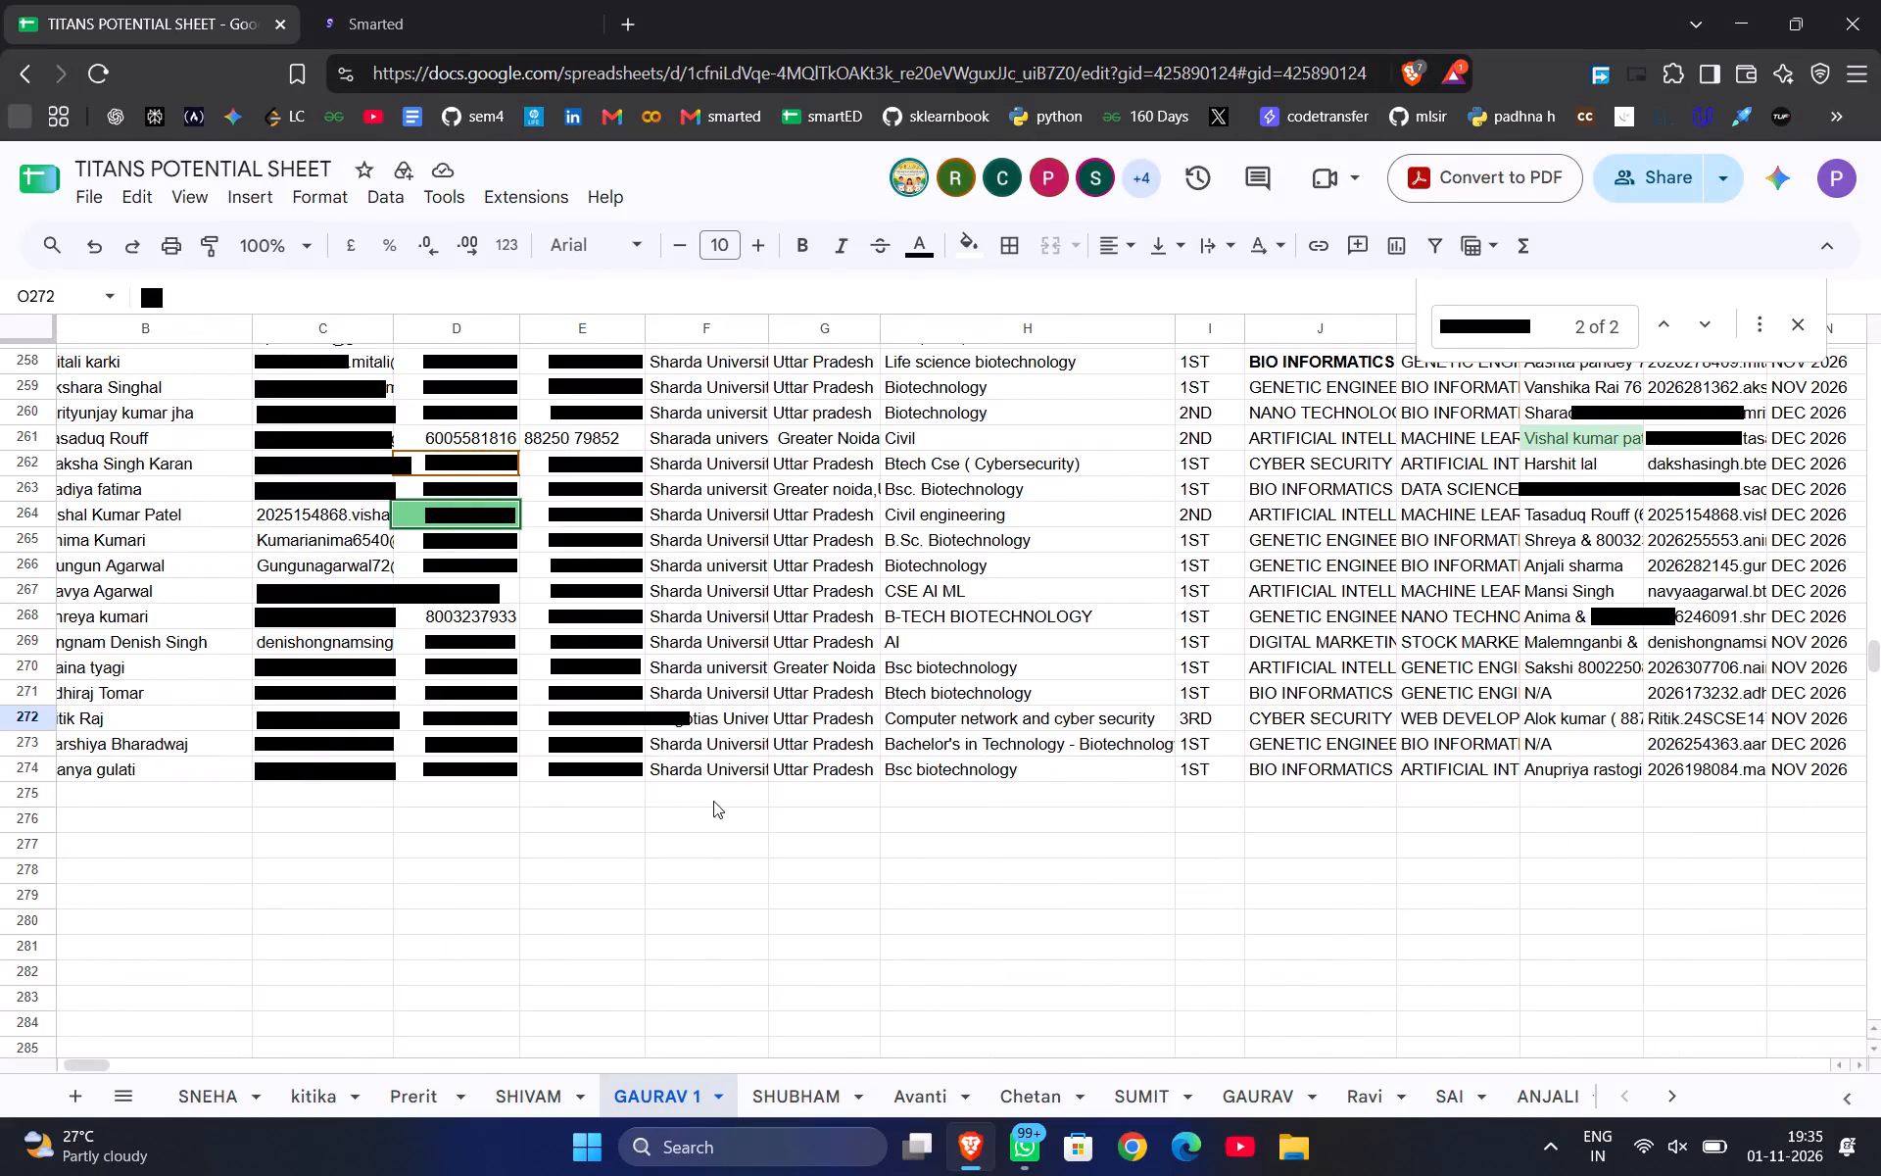
left_click(659, 716)
key("ctrl+c")
key("ctrl+f")
key("ctrl+v")
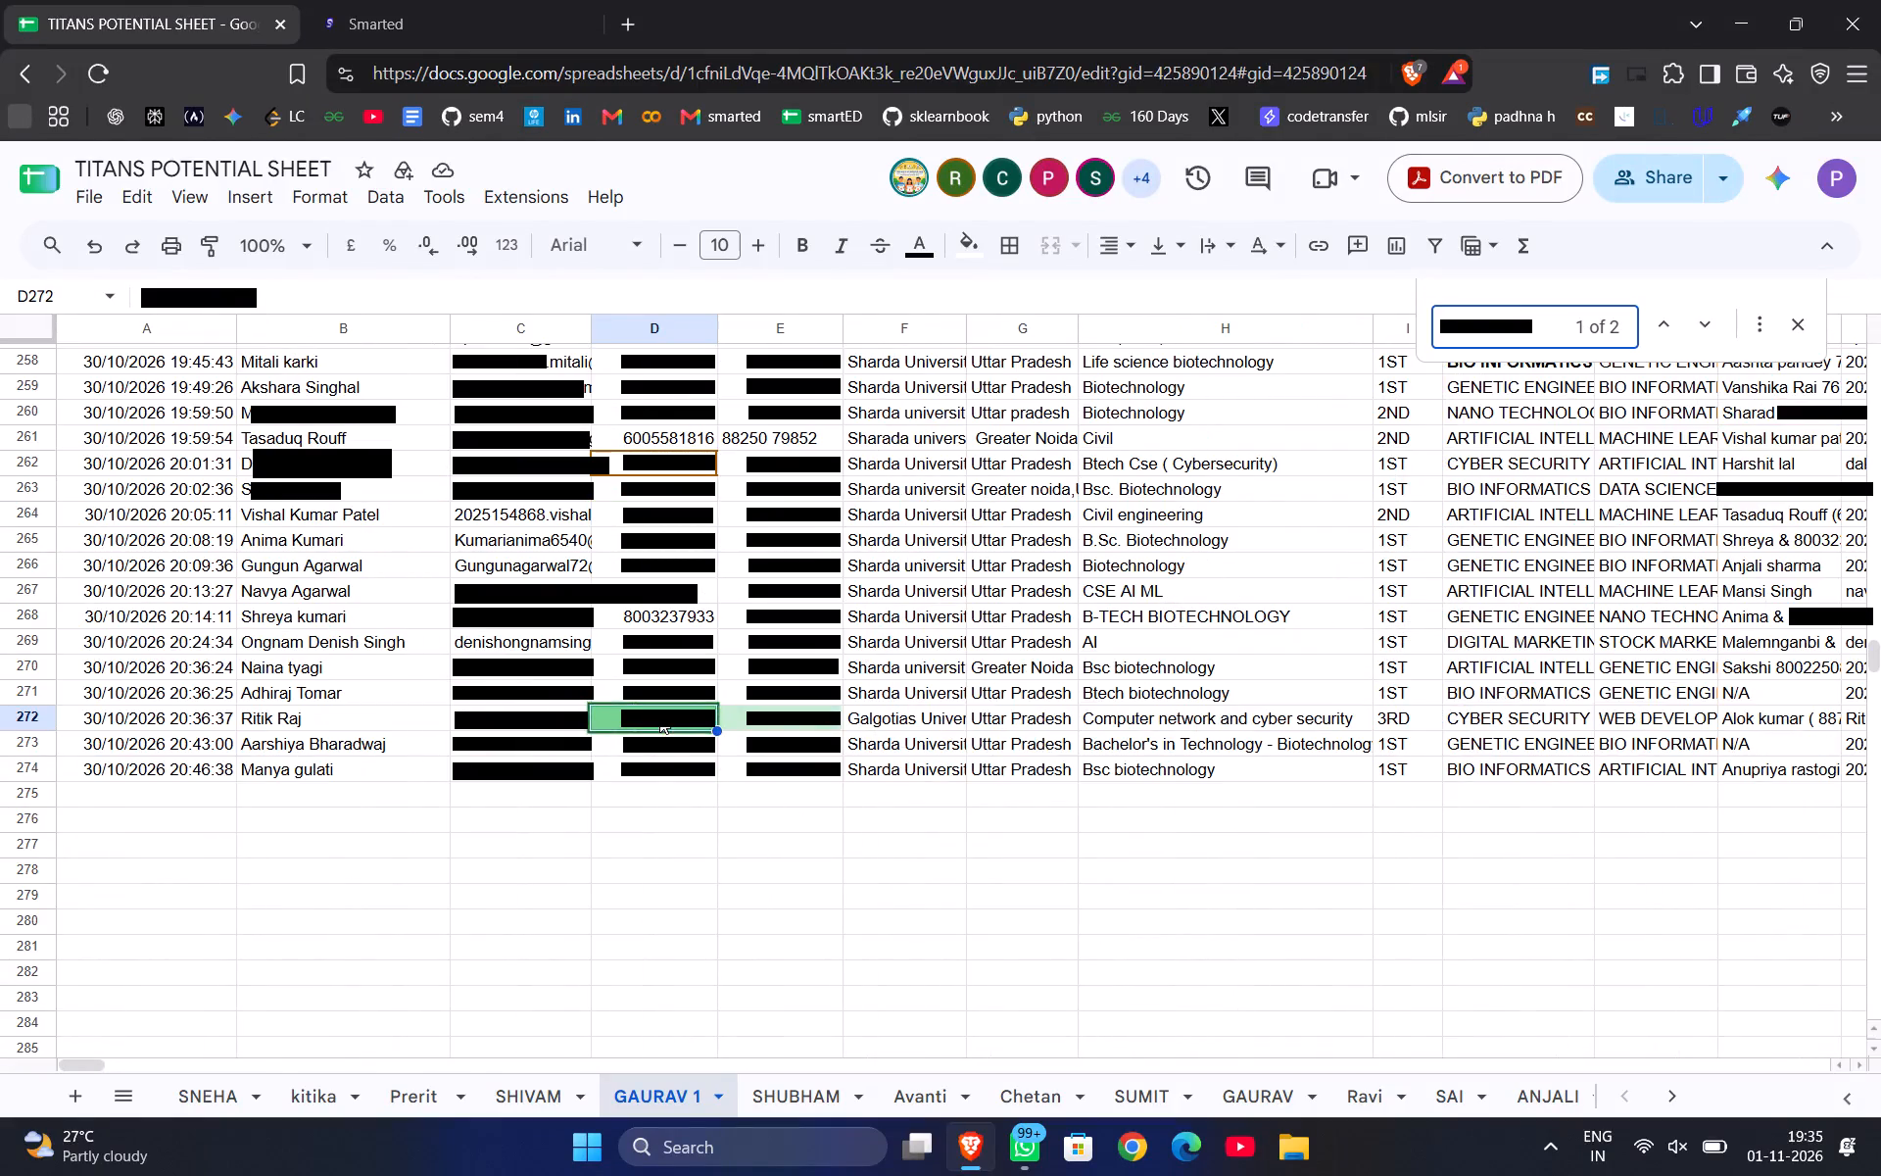
Assign the row 272 lead to prerit in column O.
scroll(659, 716, "left", 4)
scroll(658, 716, "right", 3)
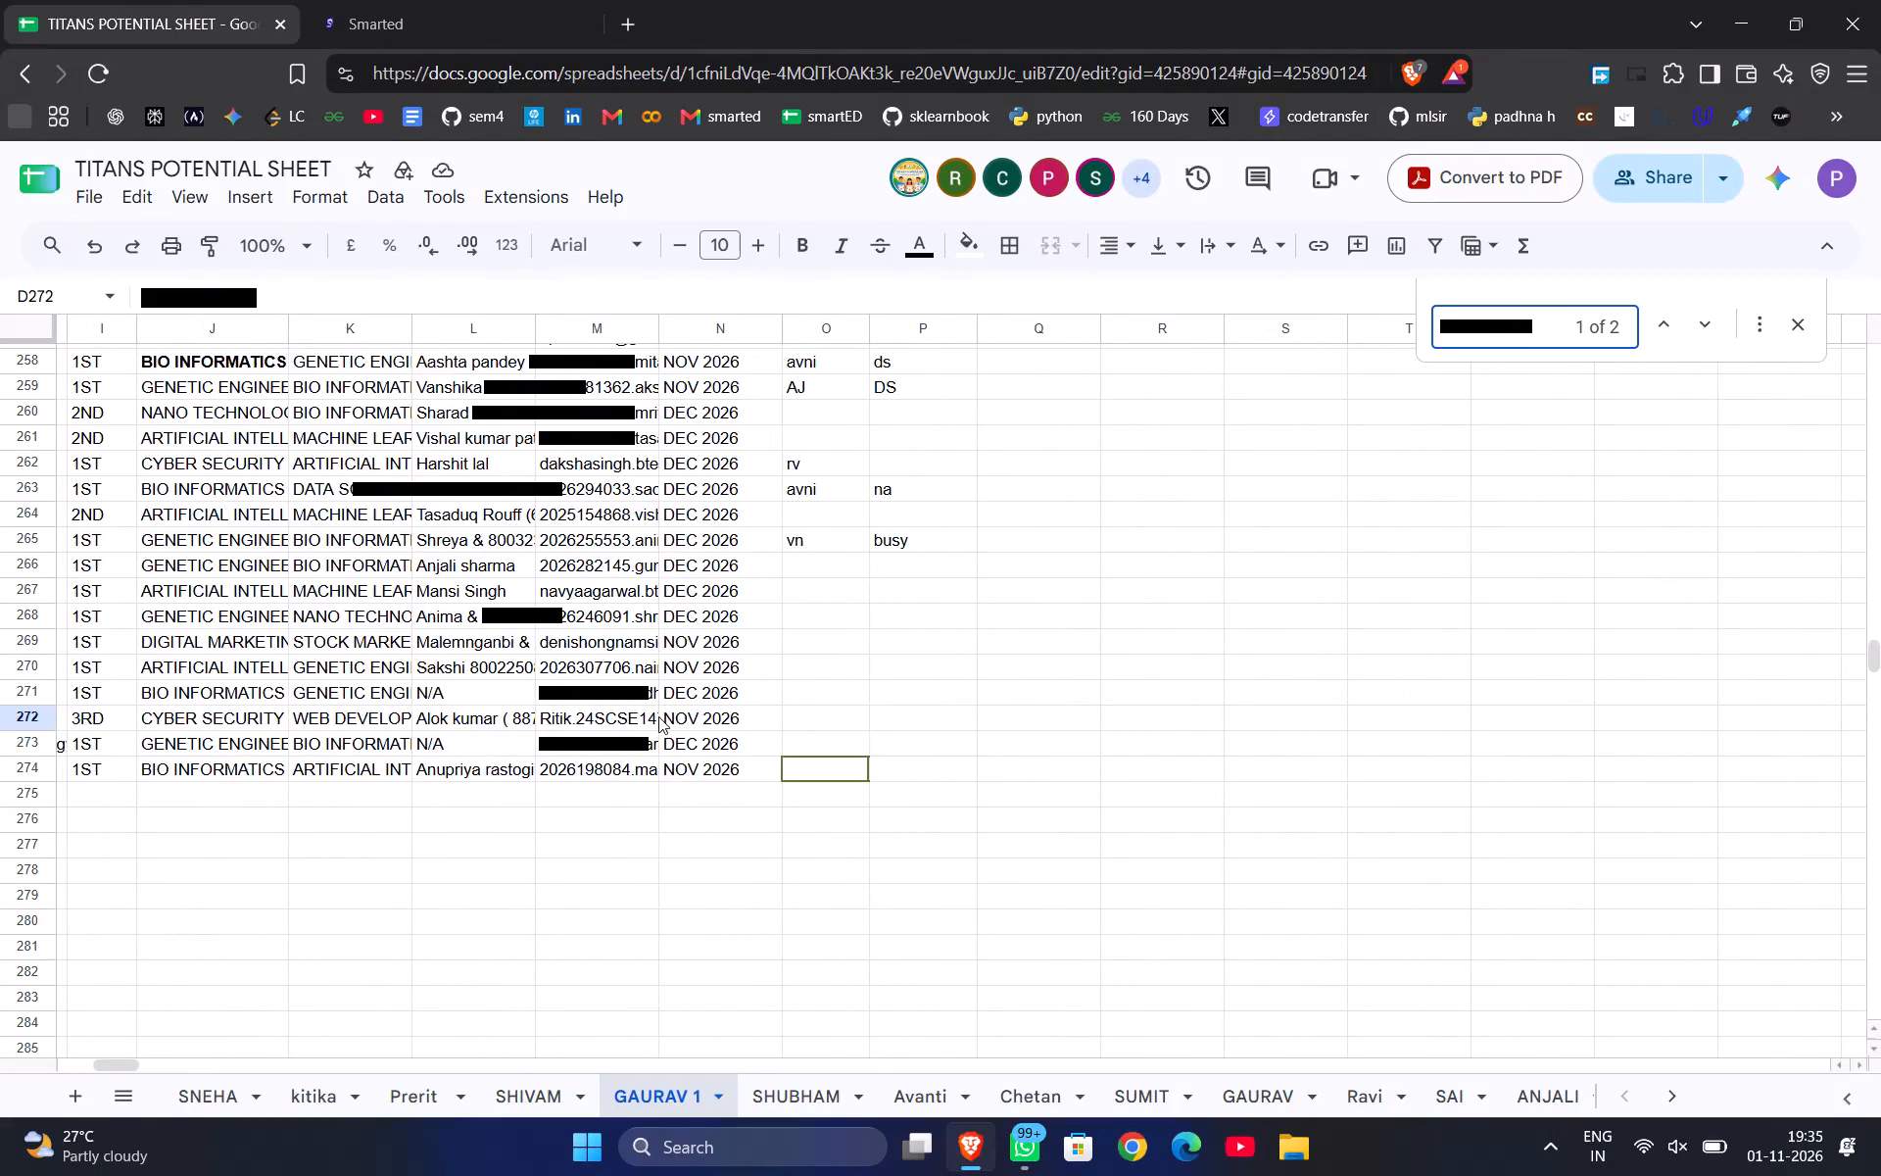
left_click(815, 722)
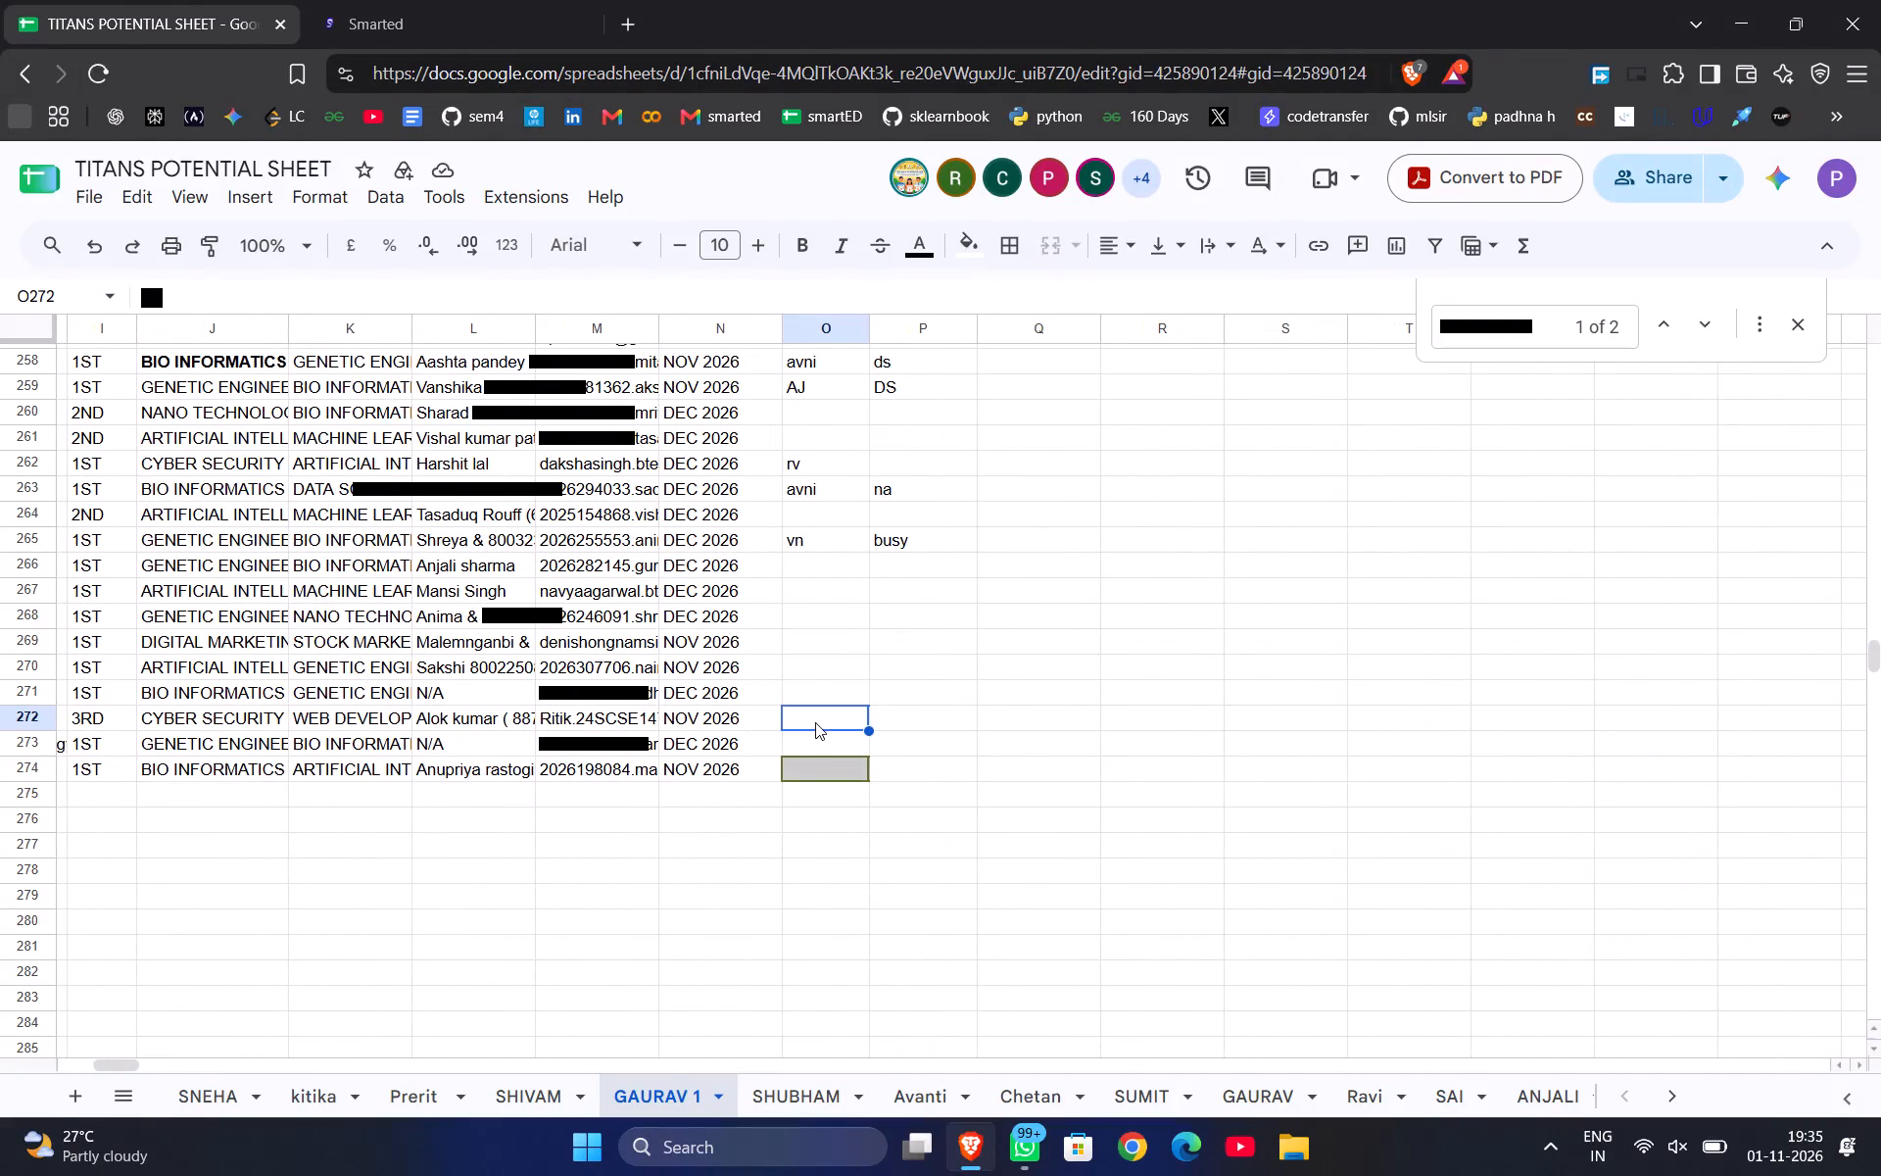
type("prerit")
key("Tab")
scroll(815, 722, "right", 7)
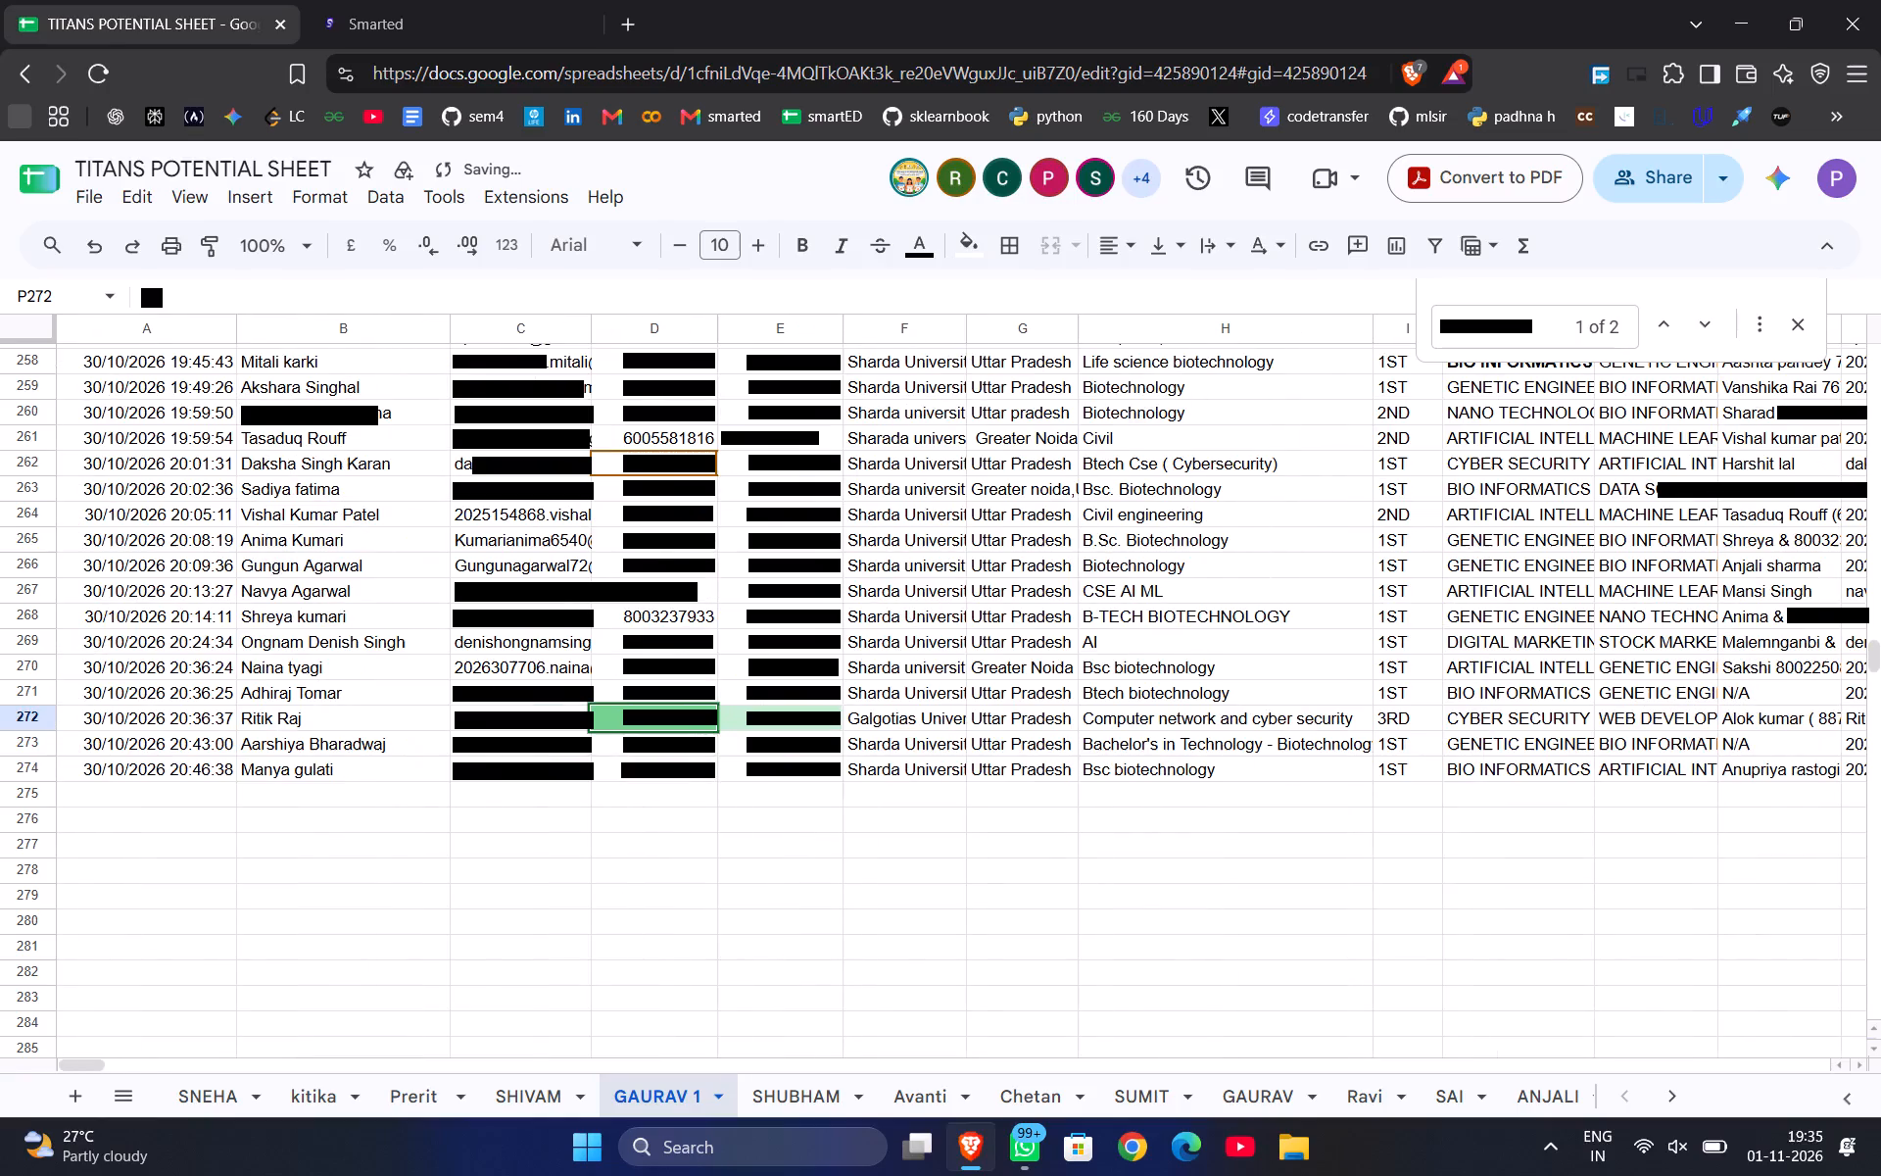
Copy the row 272 lead's contact number from column D and select the adjacent number in column E.
triple_click(677, 720)
left_click(677, 720, "ctrl")
key("ctrl+c")
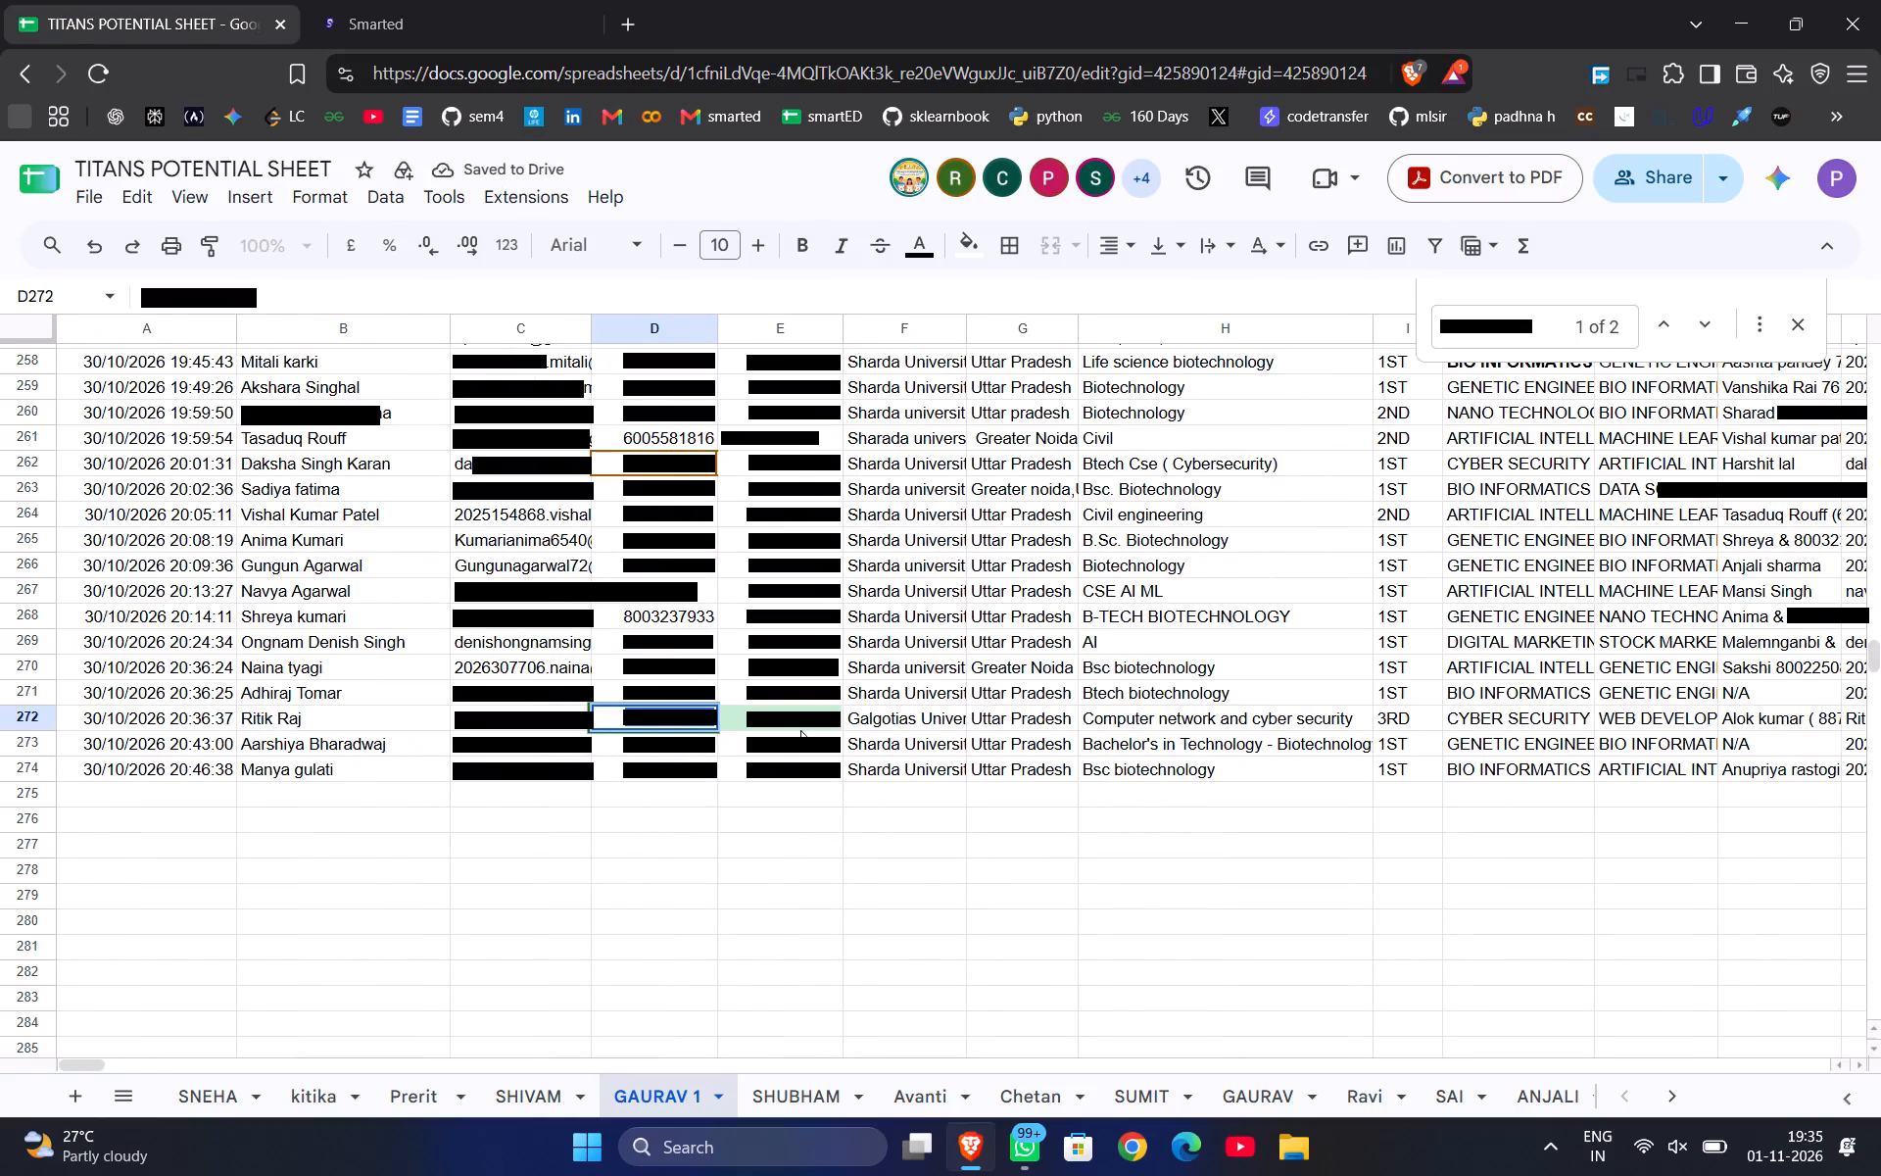
left_click(800, 730)
Record the row 272 lead's call outcome as na>txt in column P.
scroll(800, 730, "left", 5)
scroll(800, 730, "down", 3)
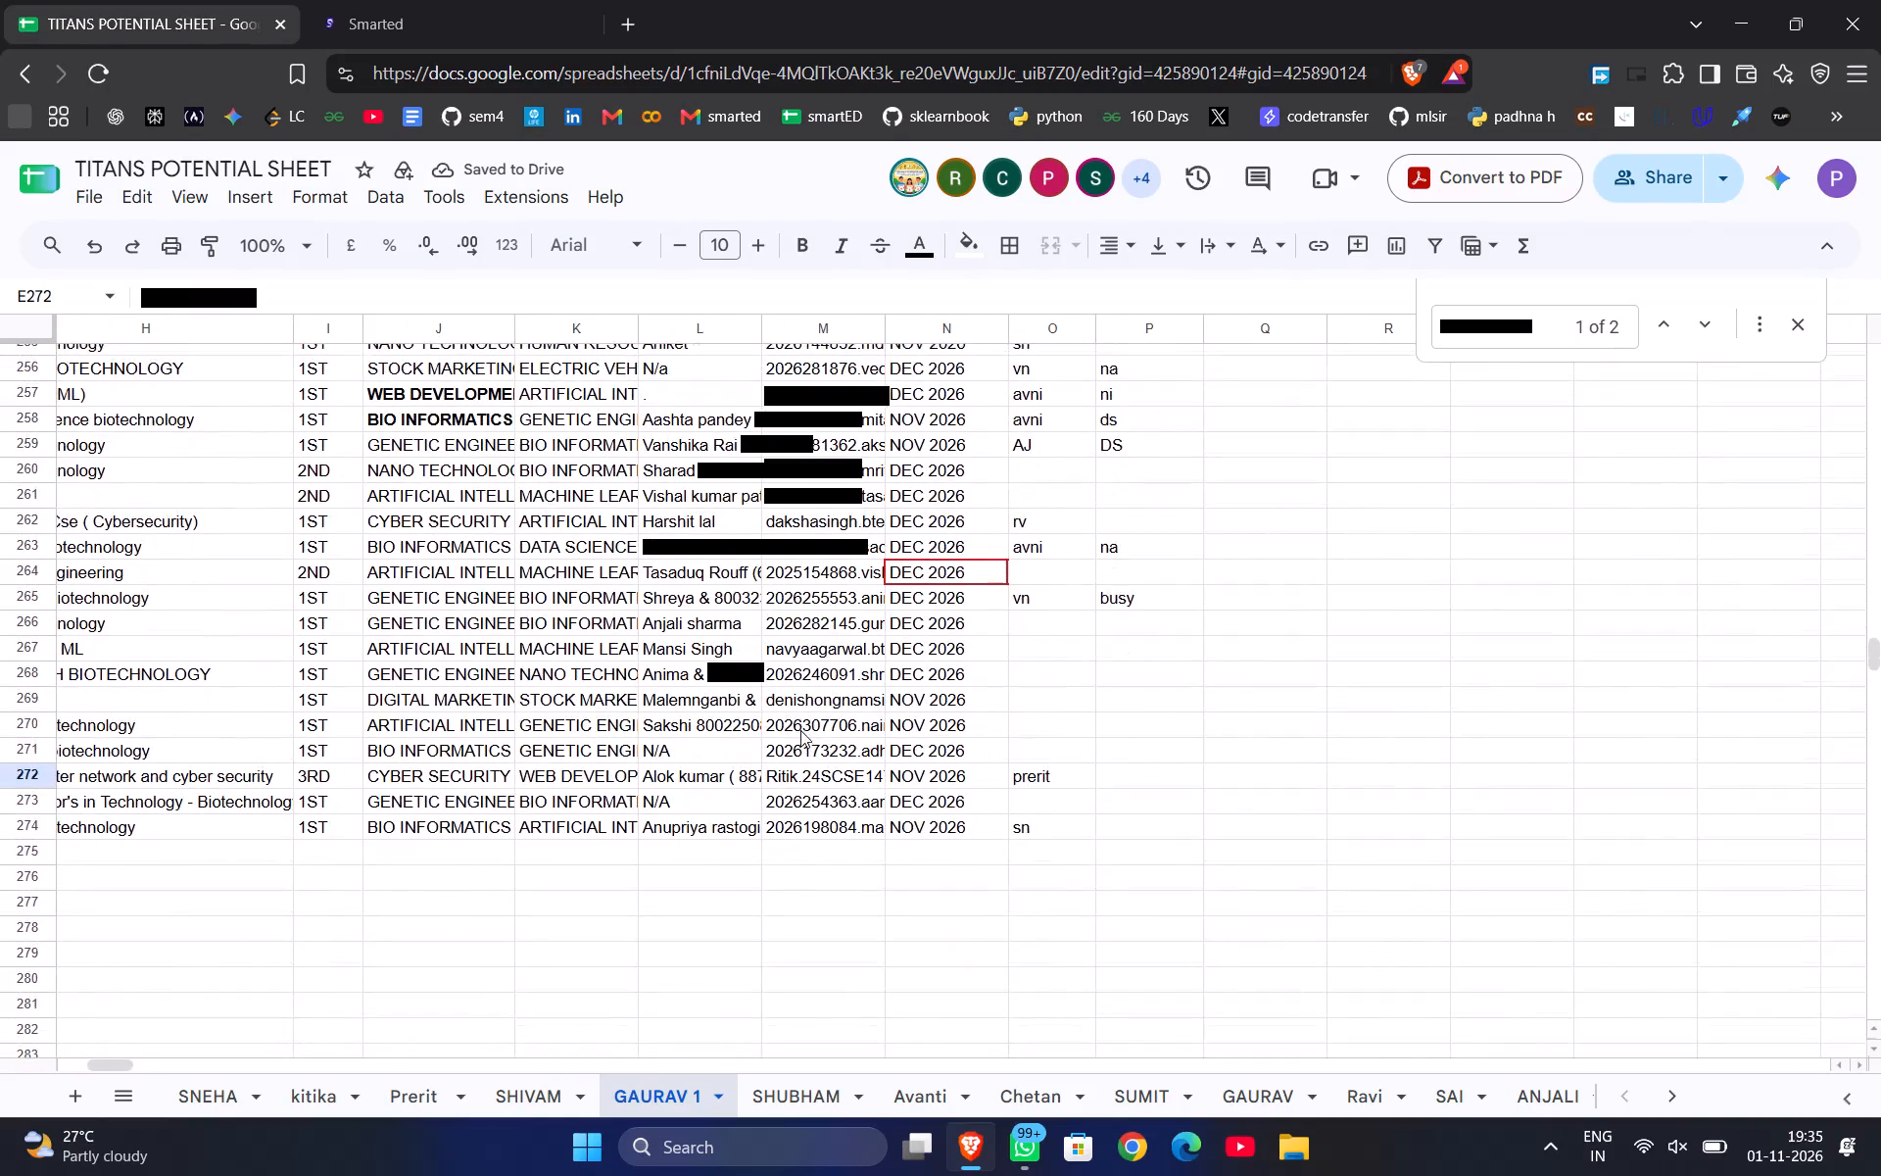
scroll(800, 730, "right", 4)
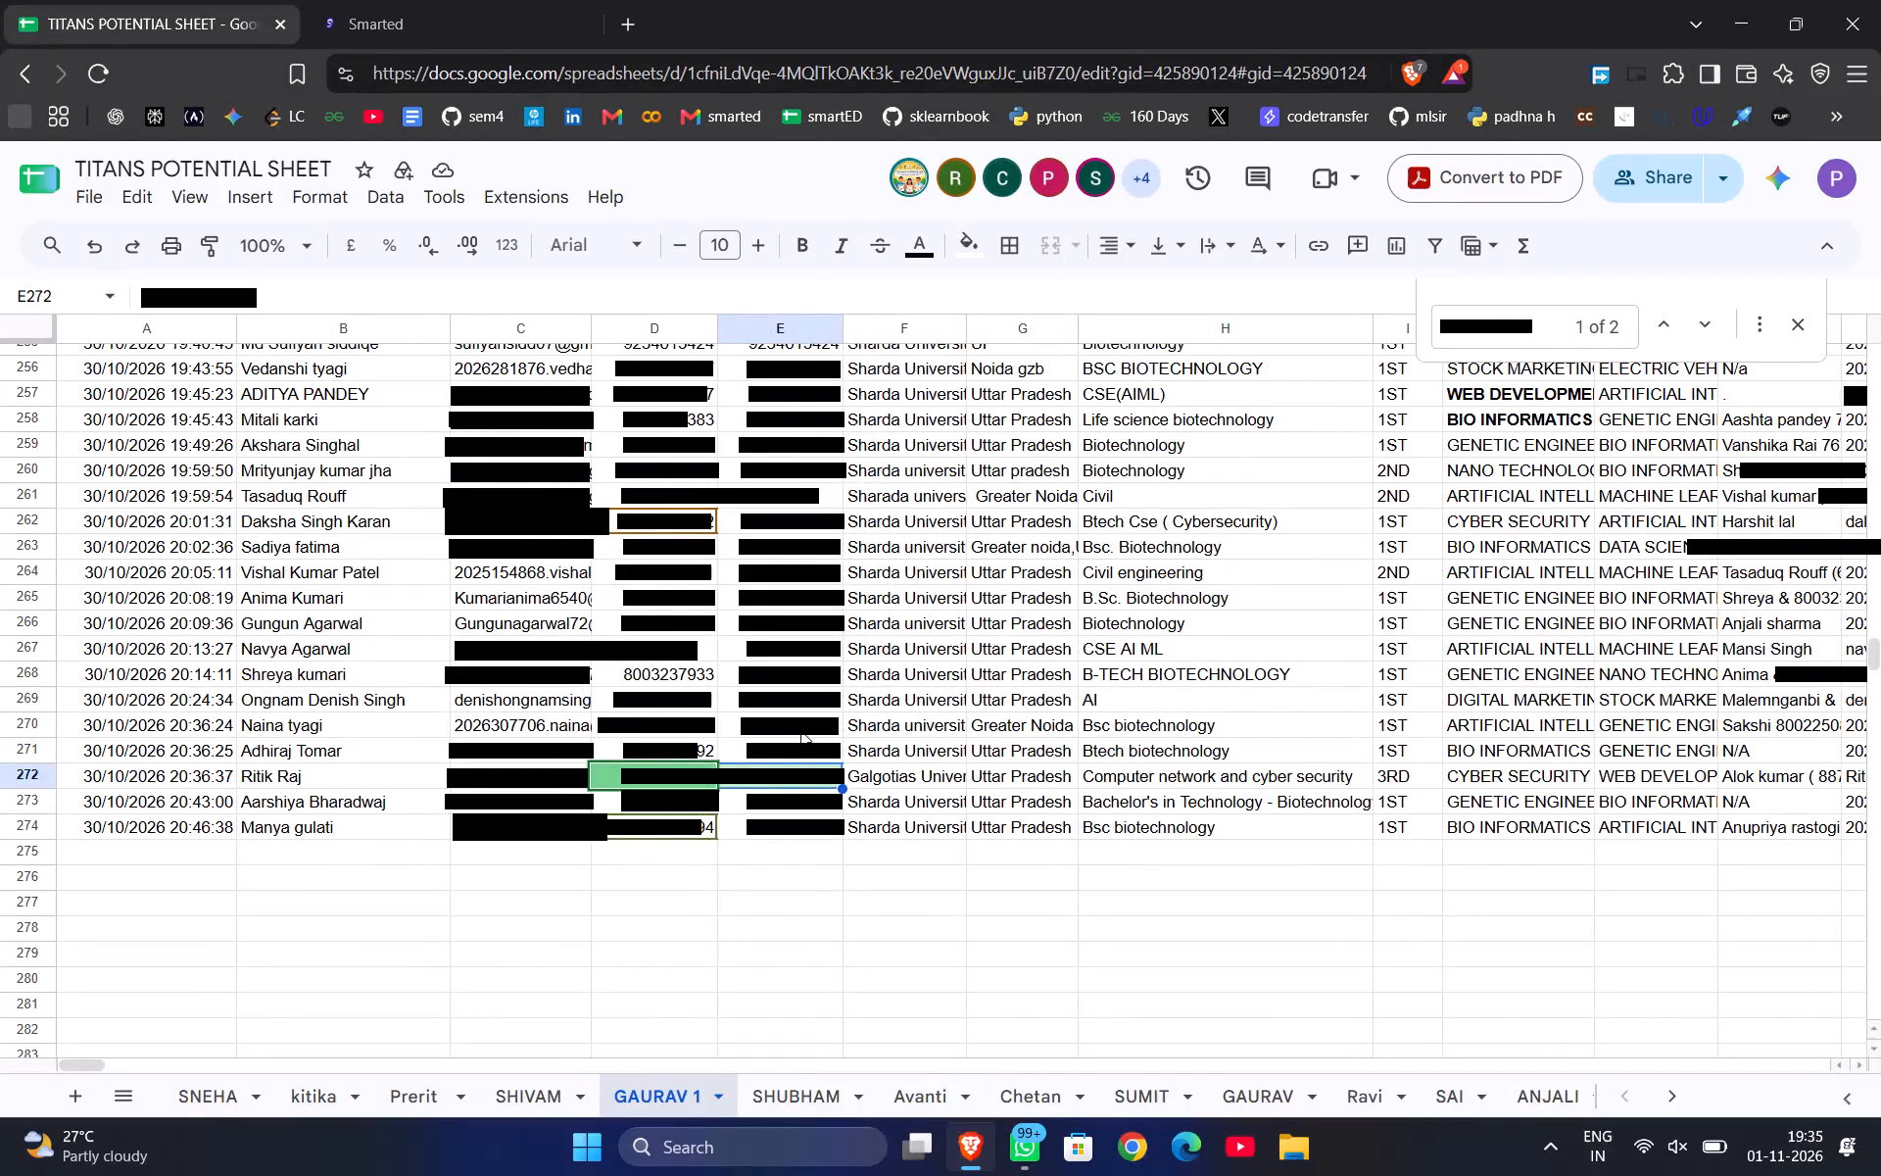
scroll(1053, 746, "left", 5)
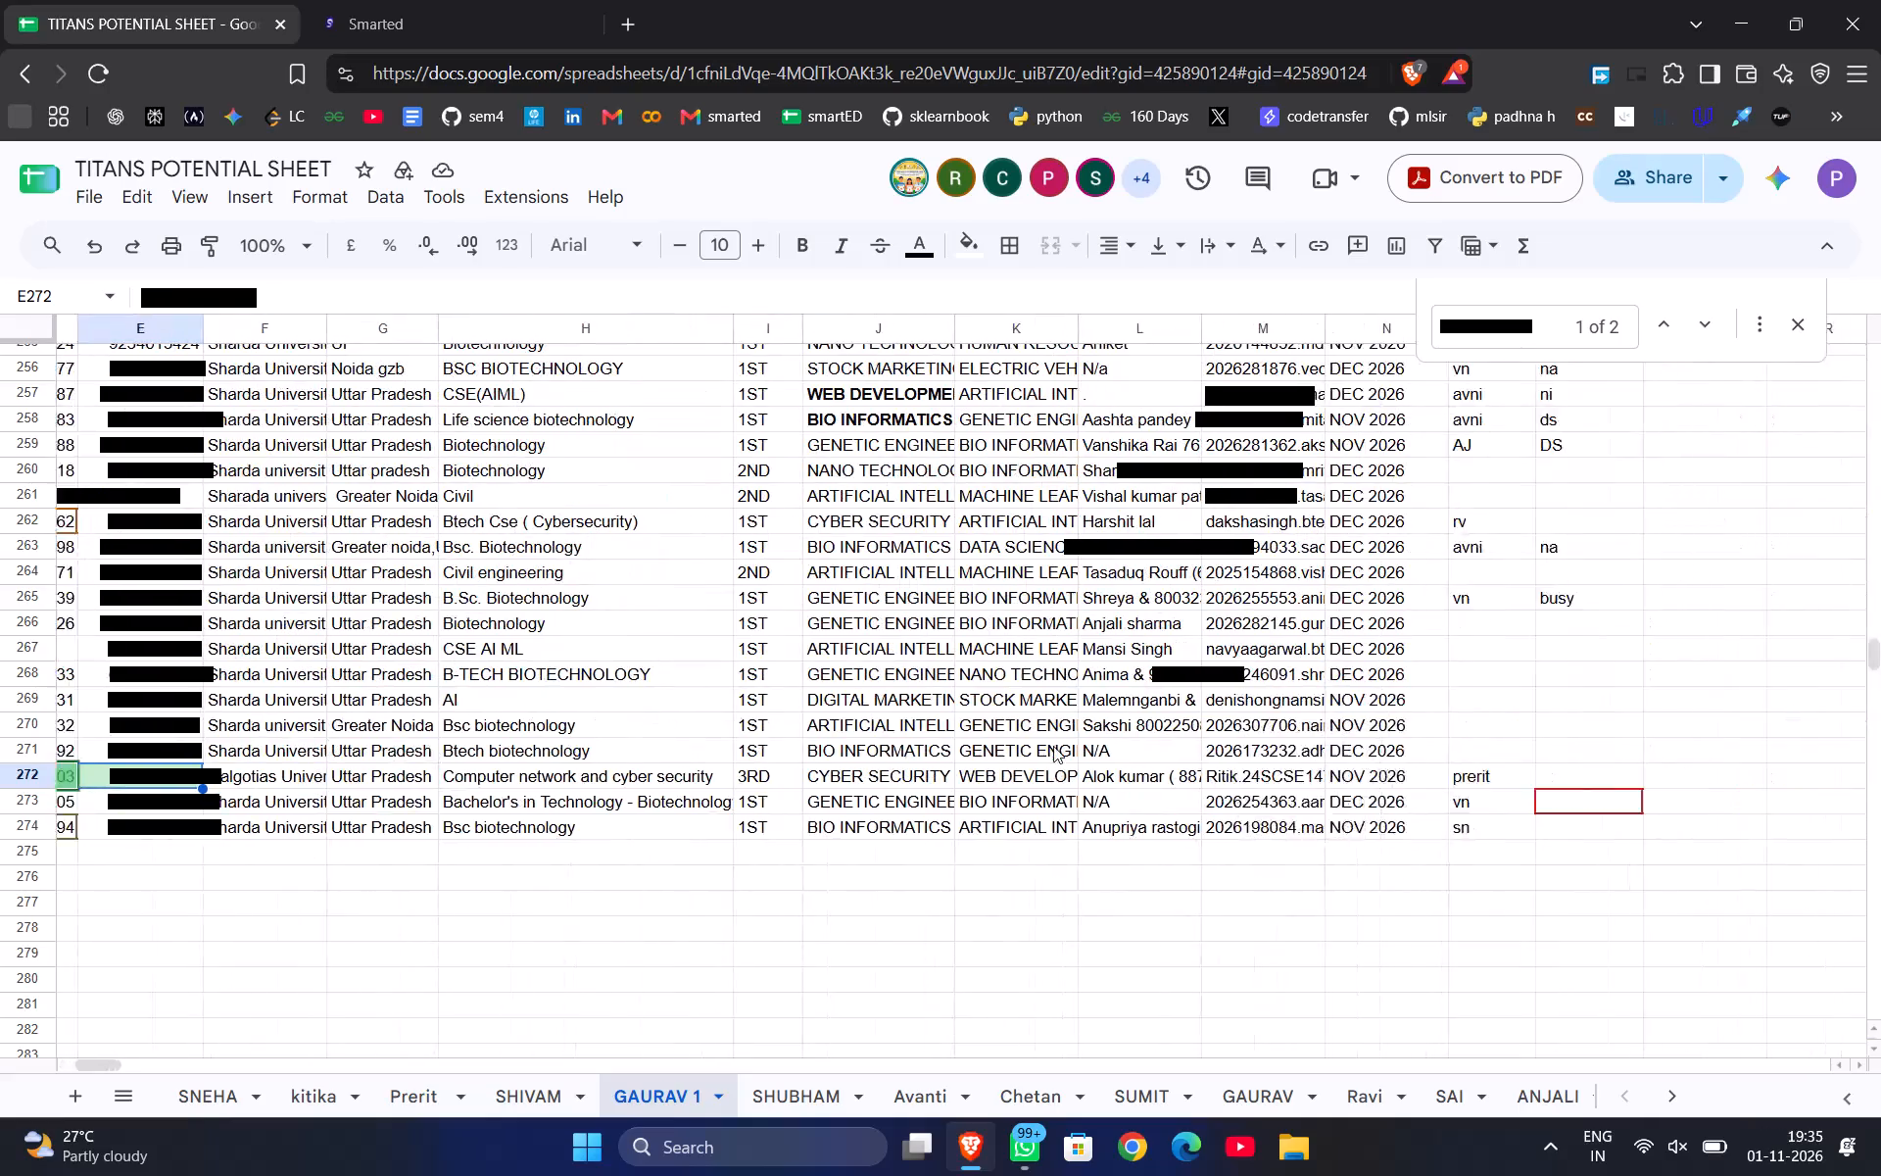
left_click(1217, 778)
scroll(1217, 778, "right", 6)
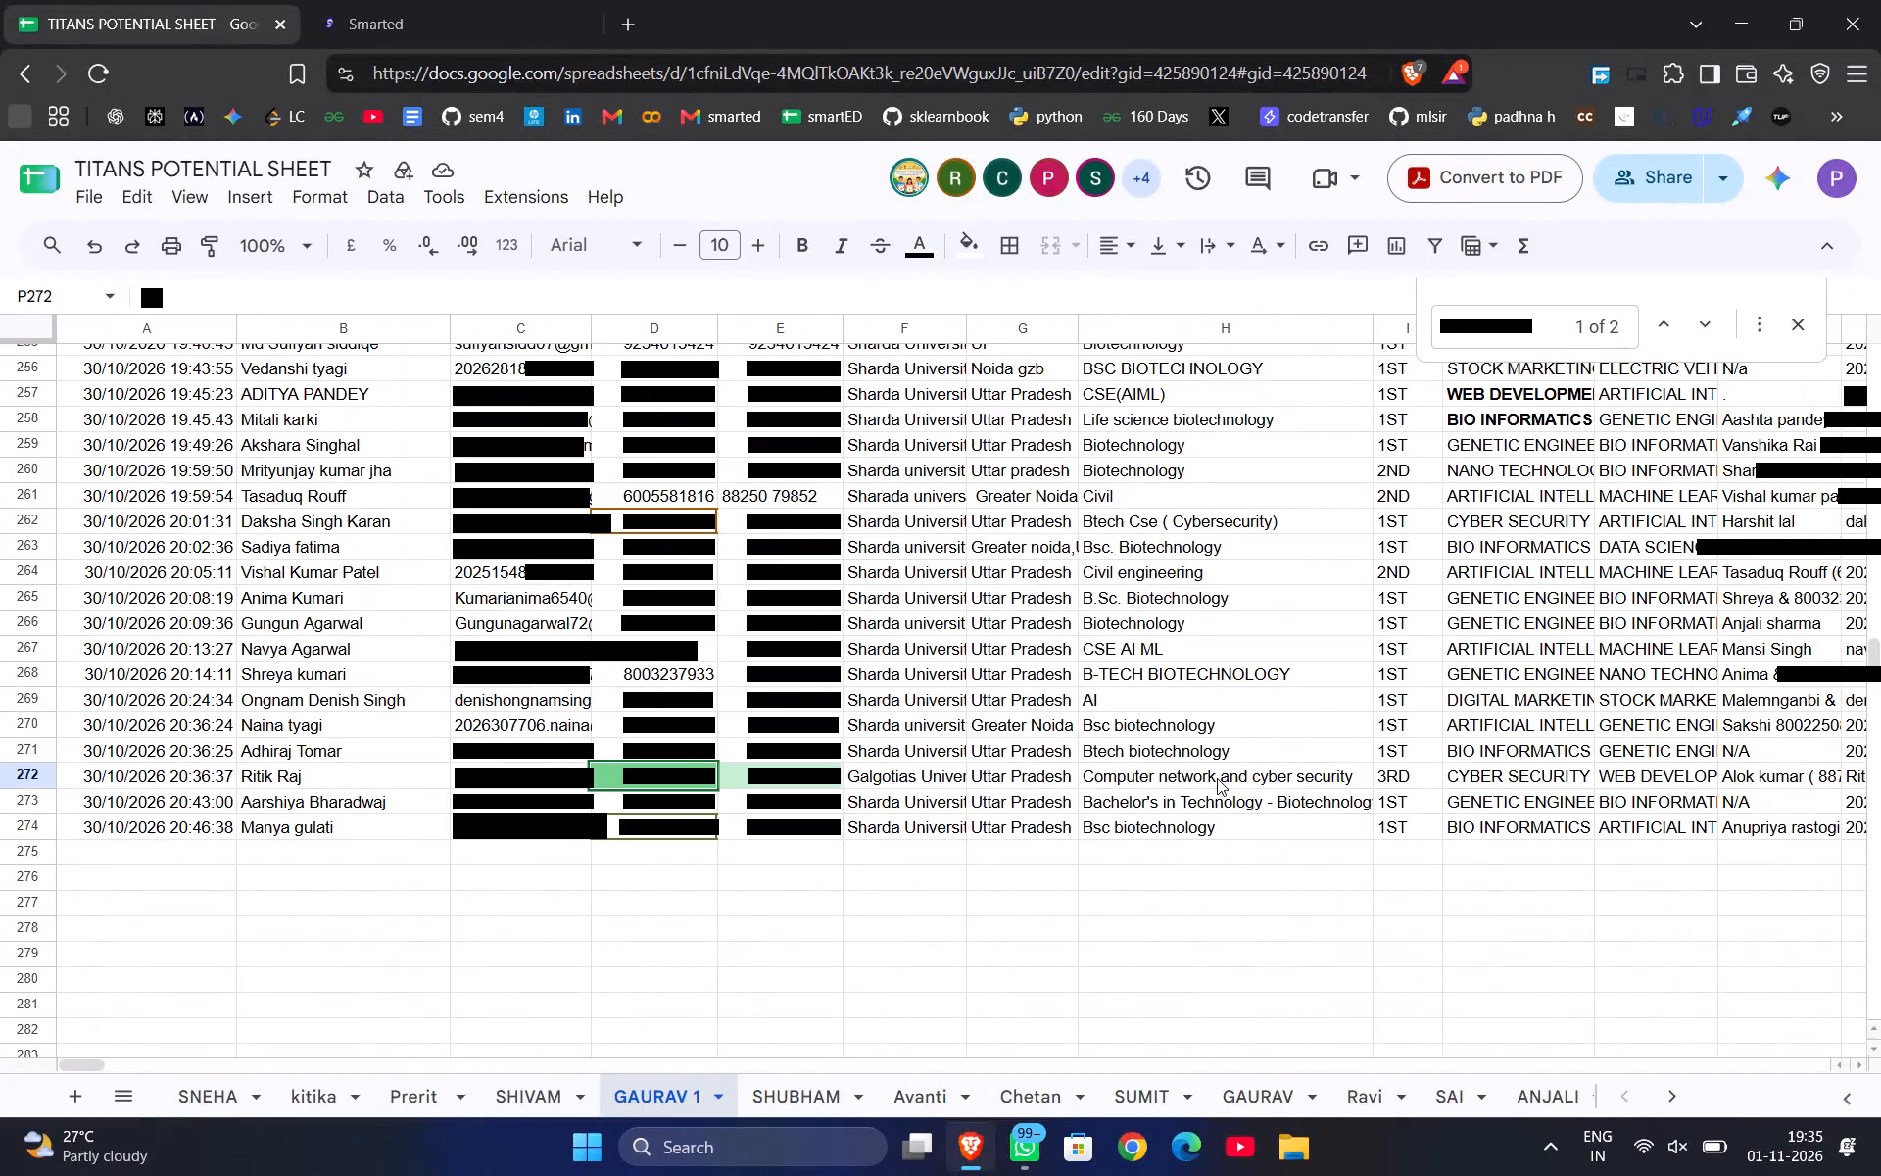
scroll(1217, 778, "left", 3)
scroll(1217, 778, "right", 2)
scroll(1217, 778, "up", 2)
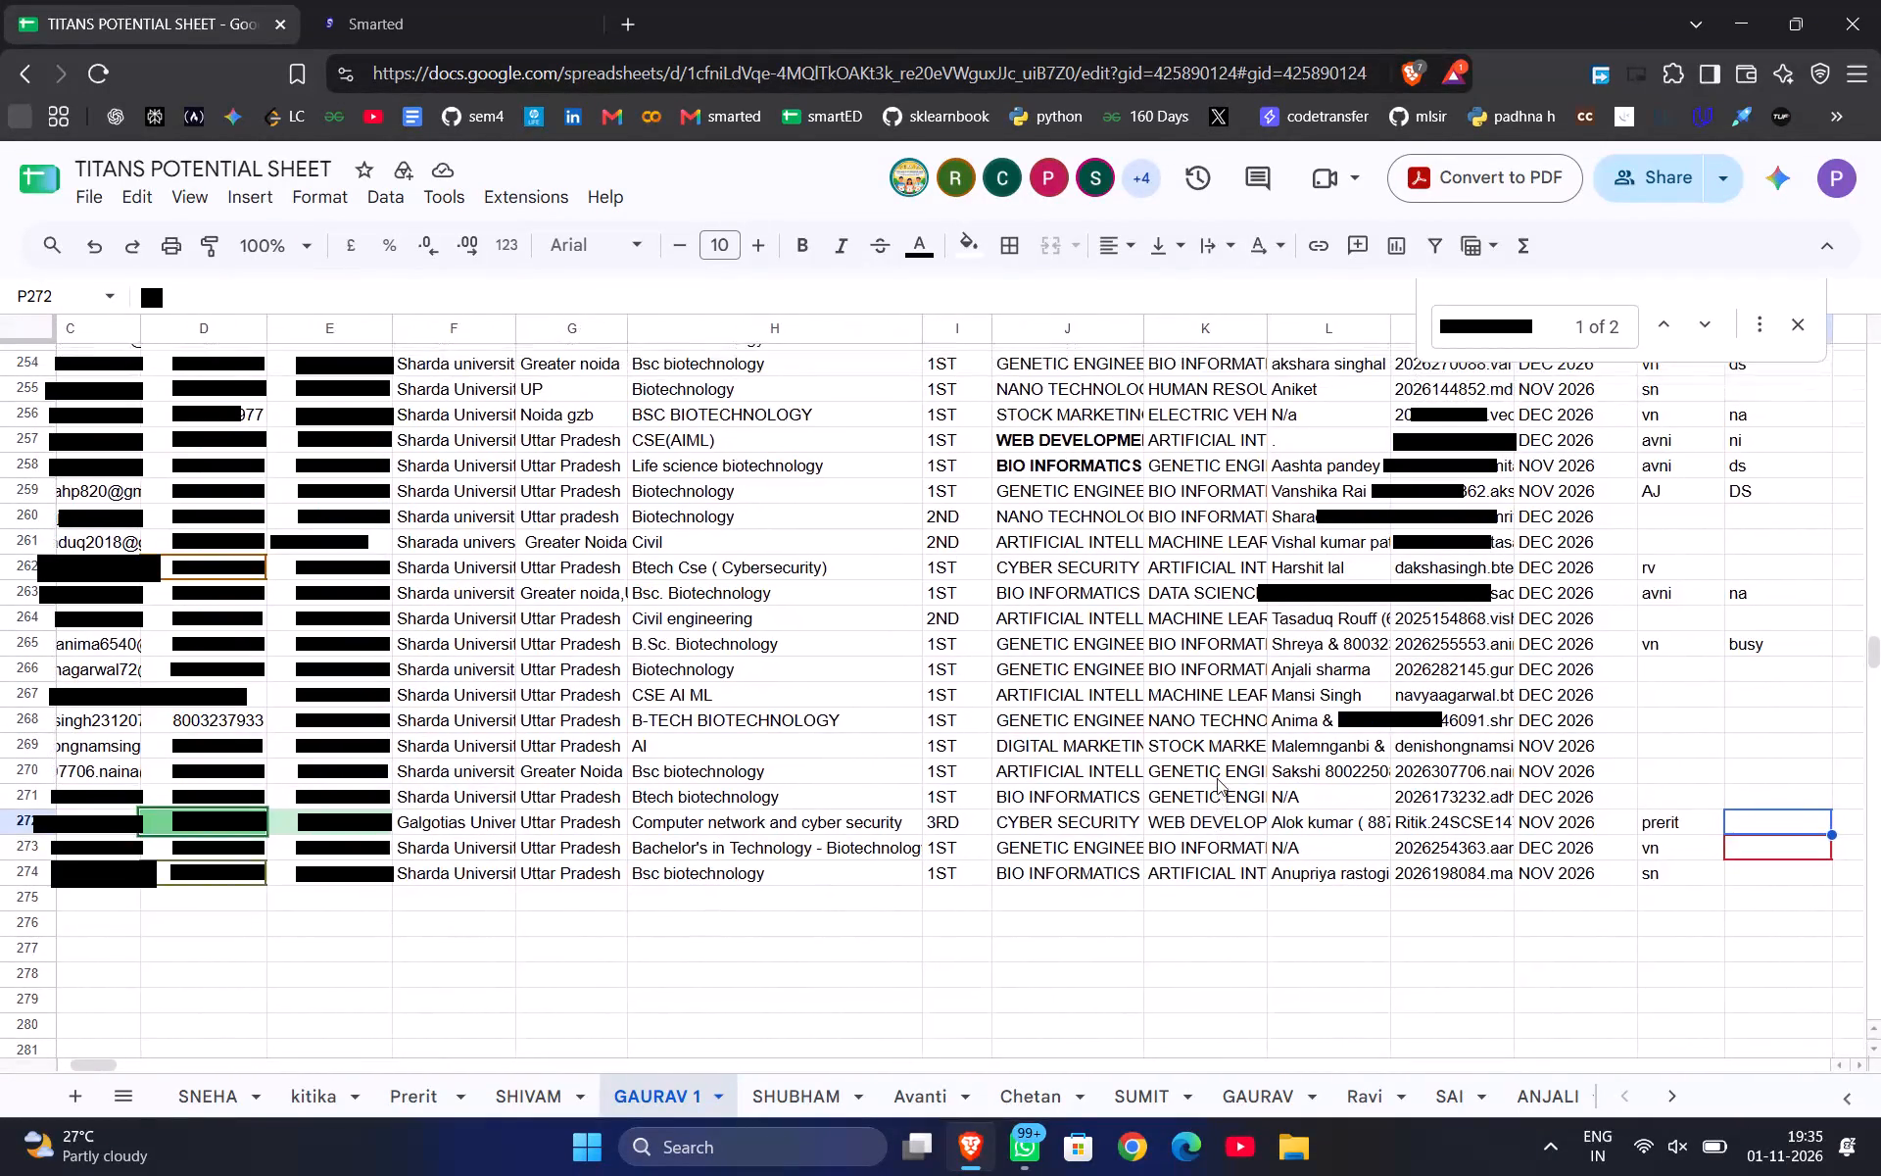
scroll(1217, 778, "up", 6)
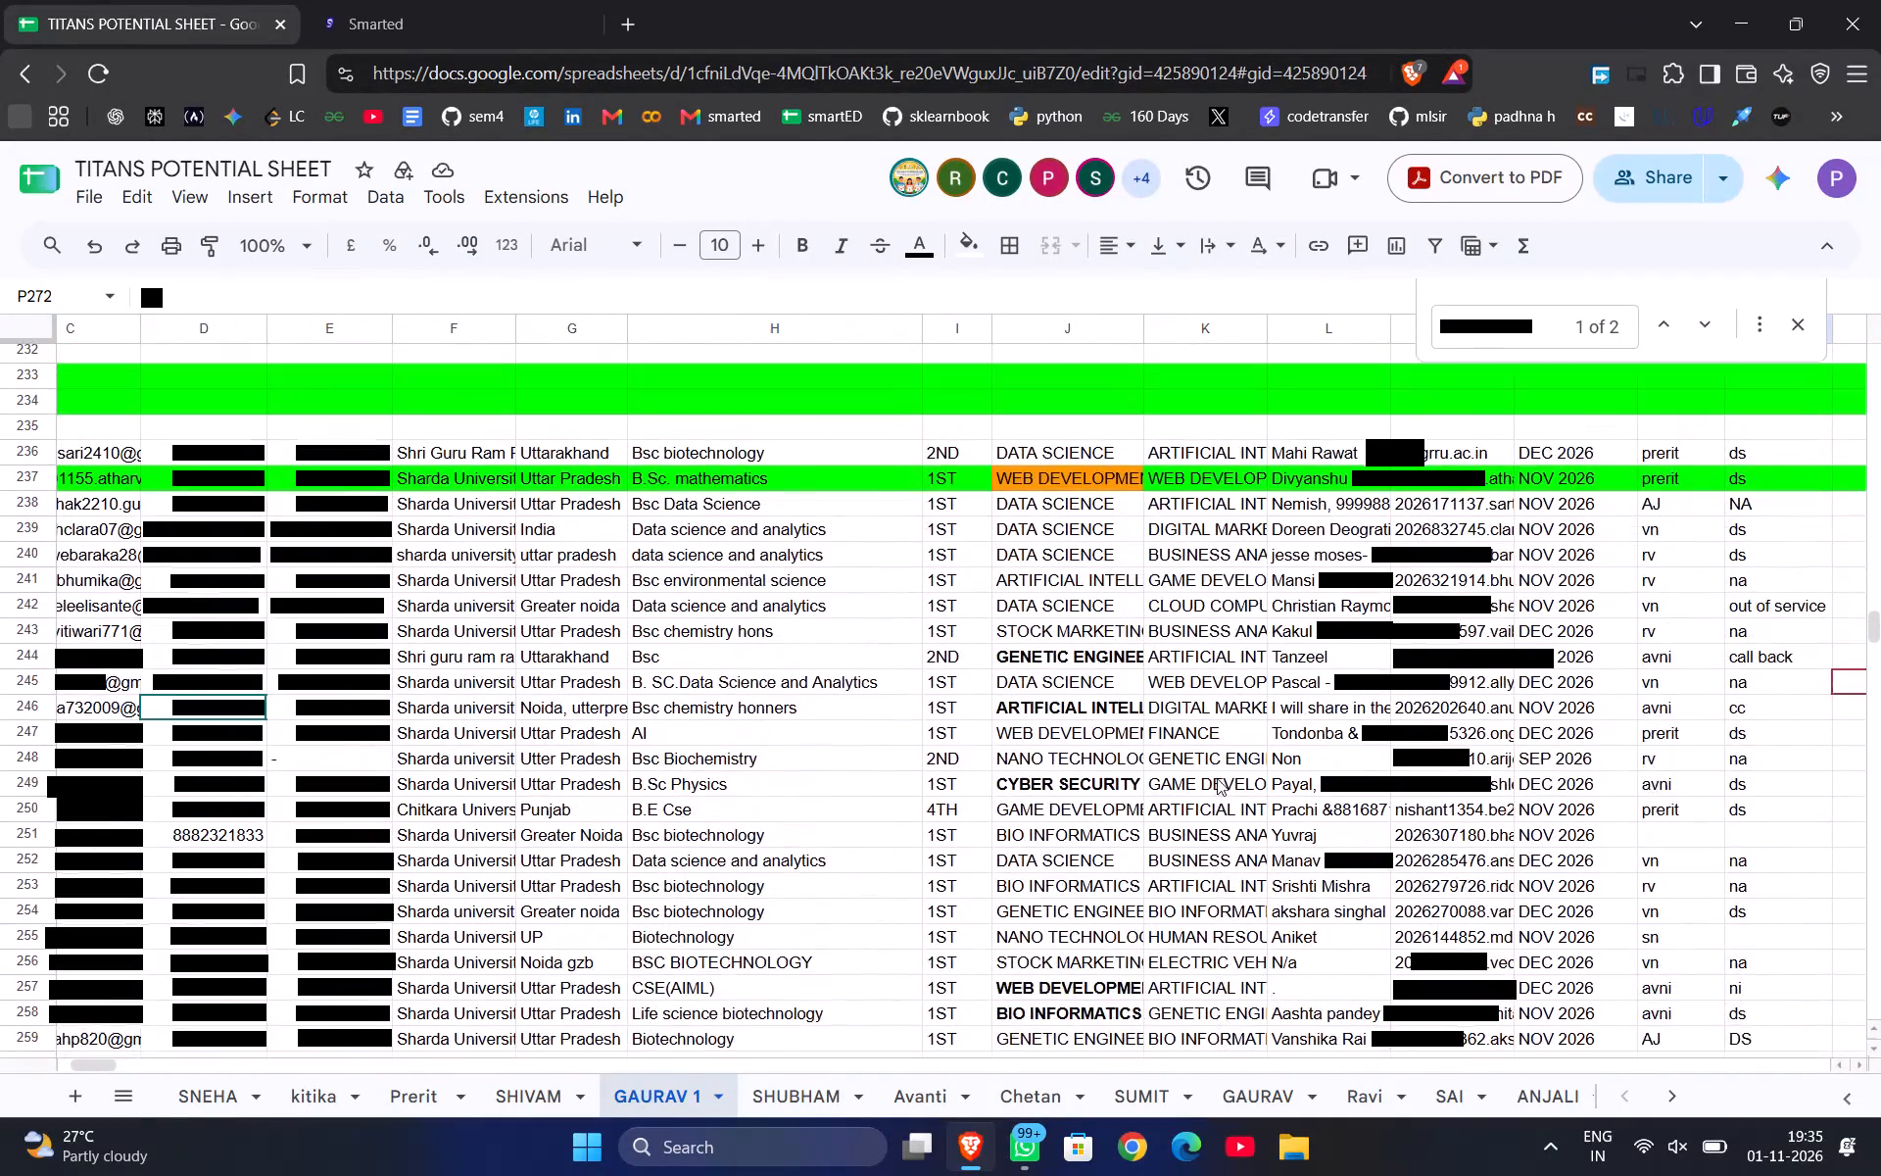
scroll(1217, 778, "up", 1)
scroll(1217, 778, "down", 4)
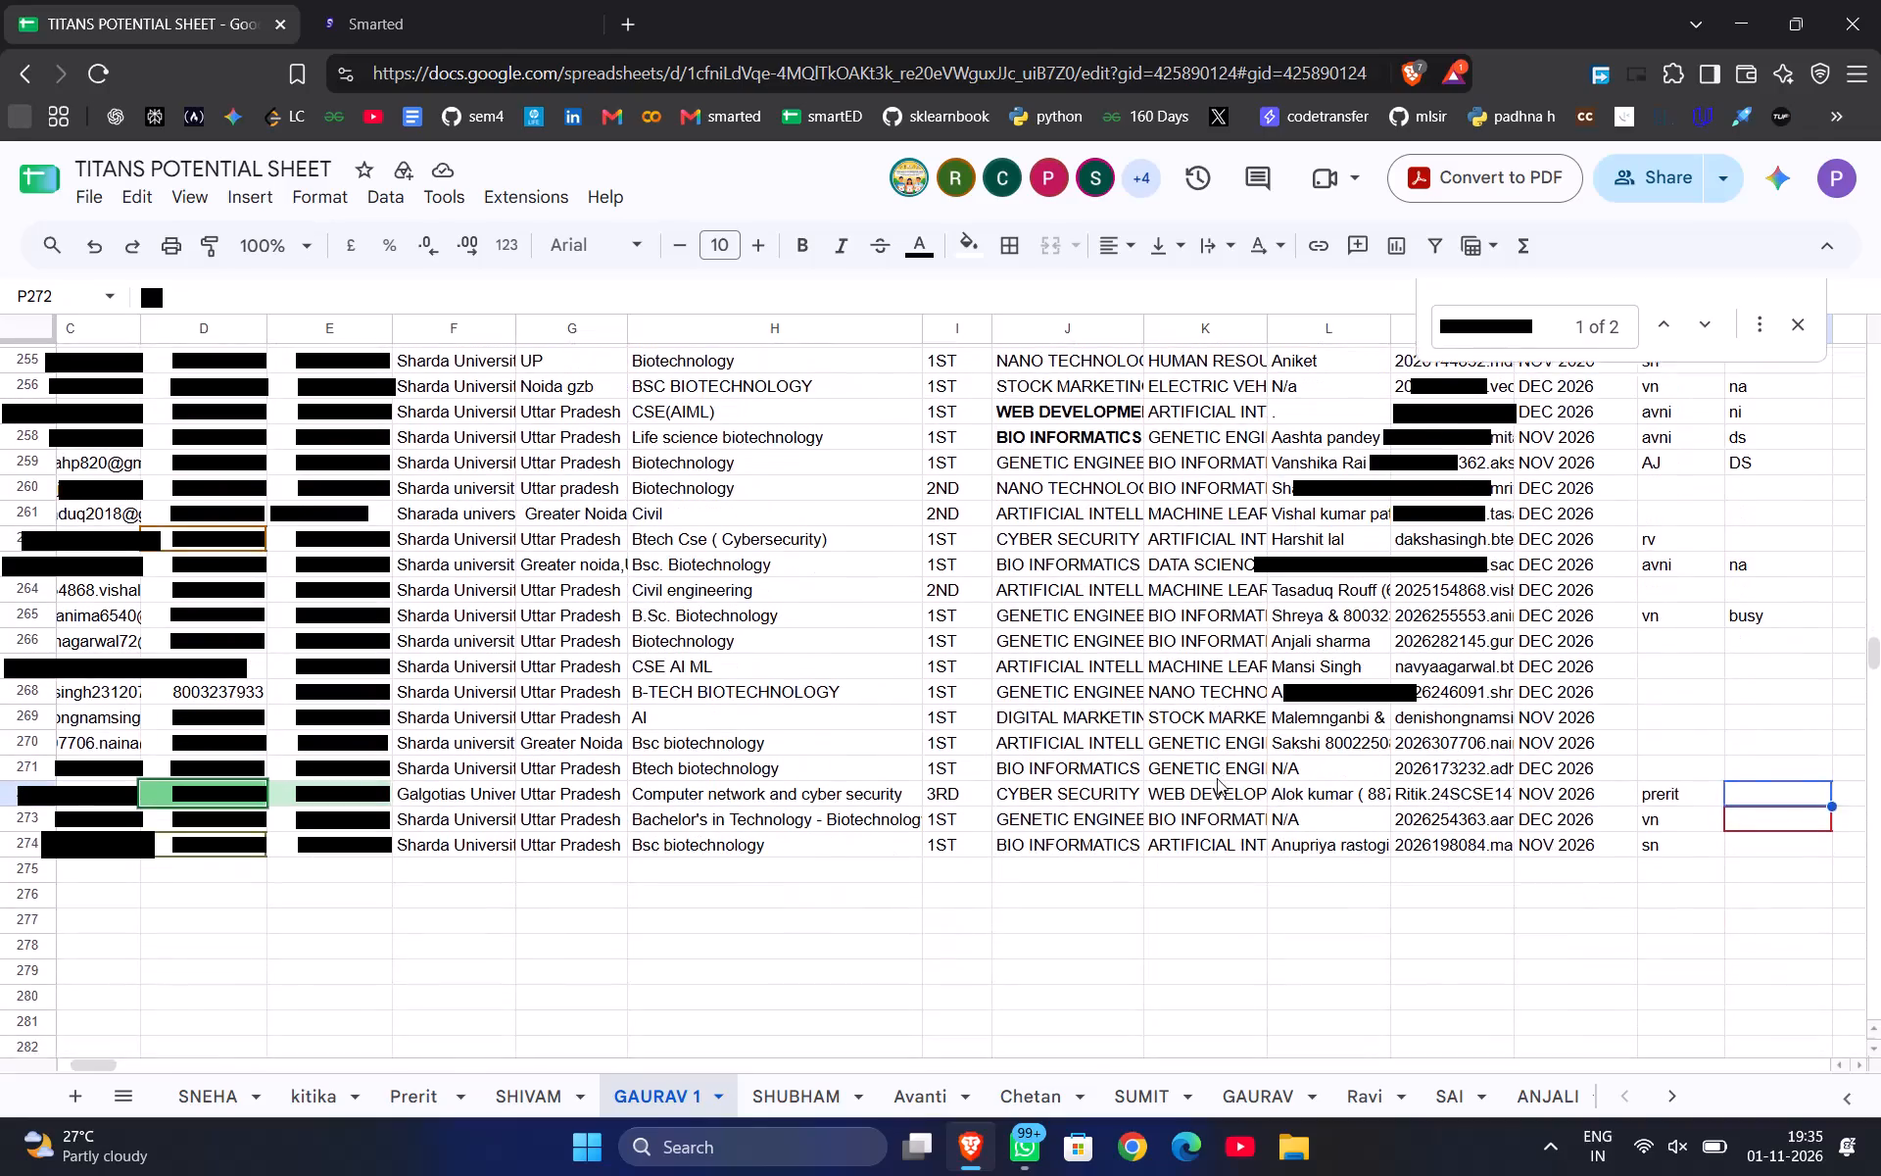
scroll(1217, 778, "right", 6)
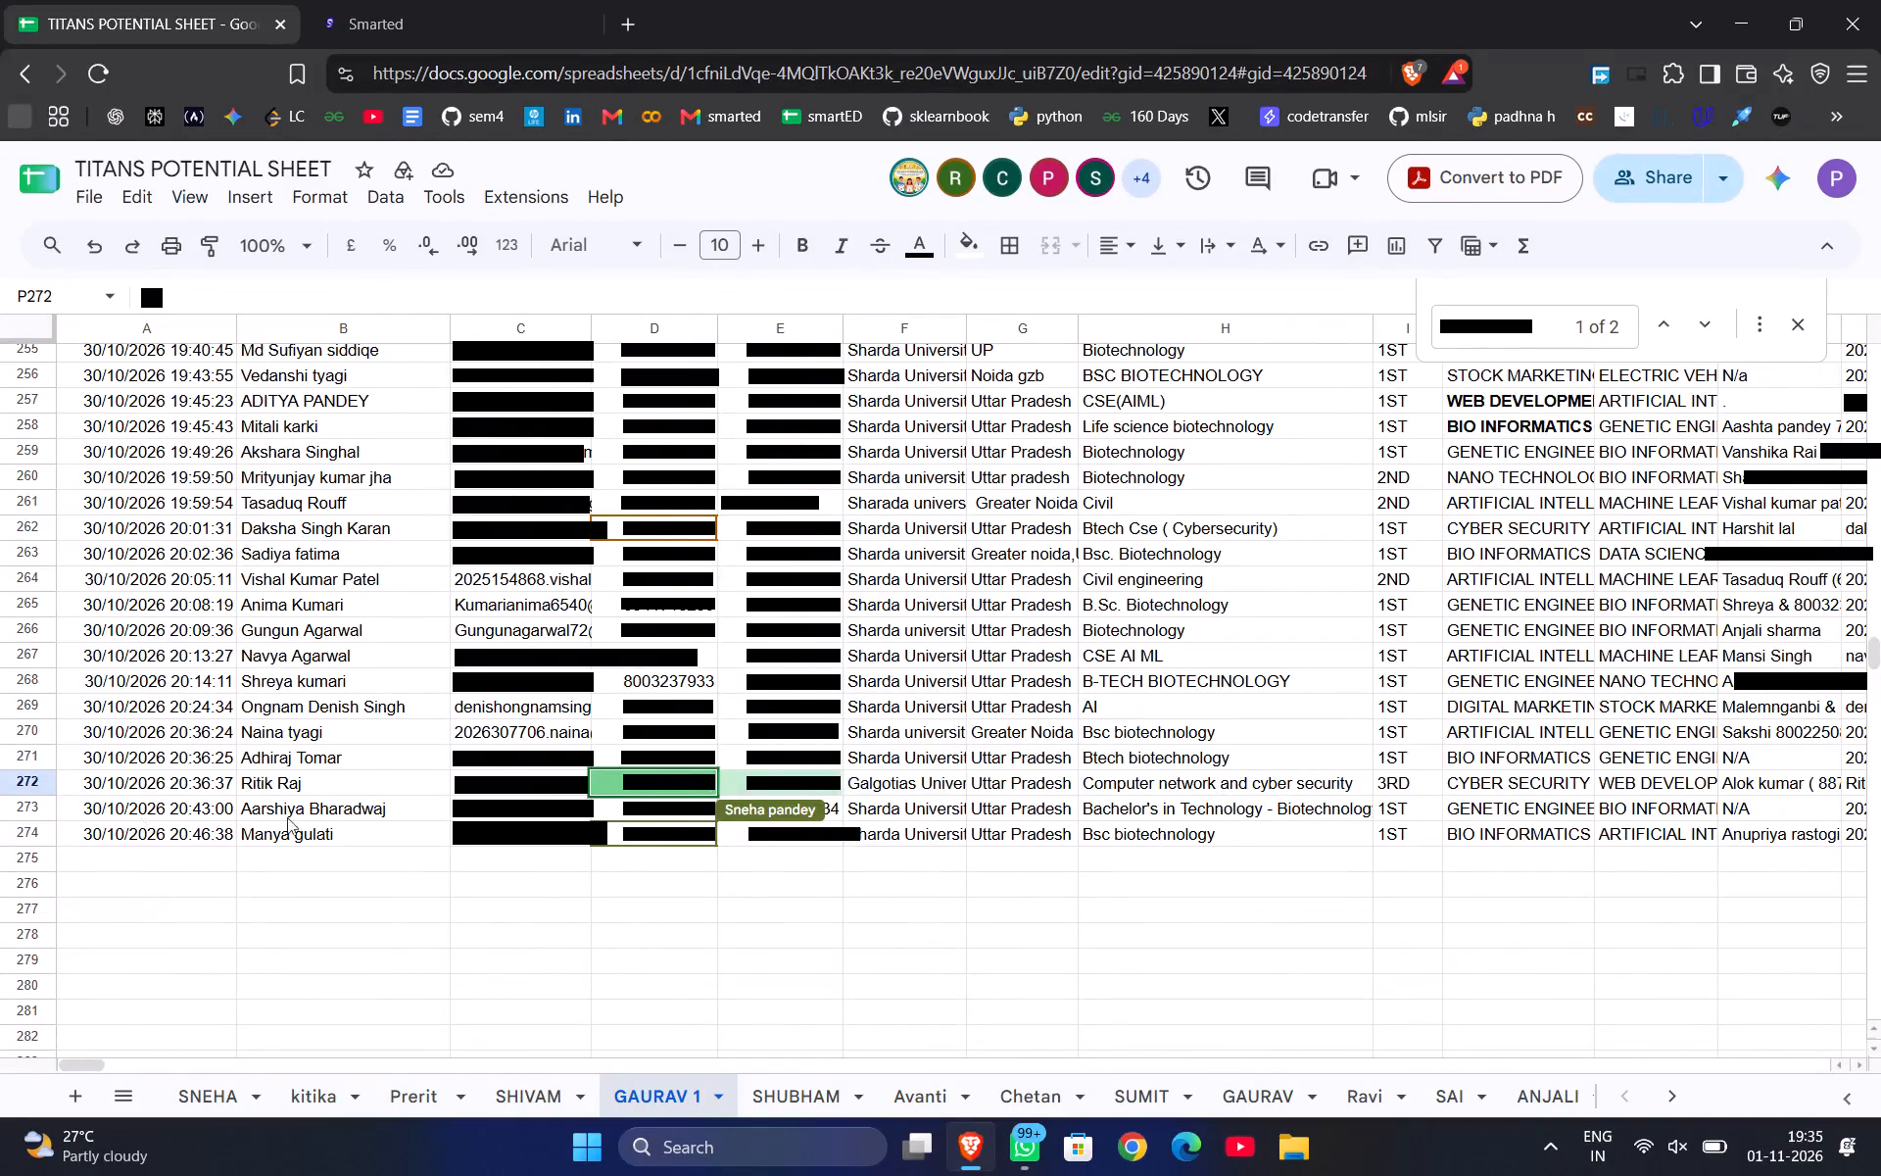
scroll(547, 829, "left", 5)
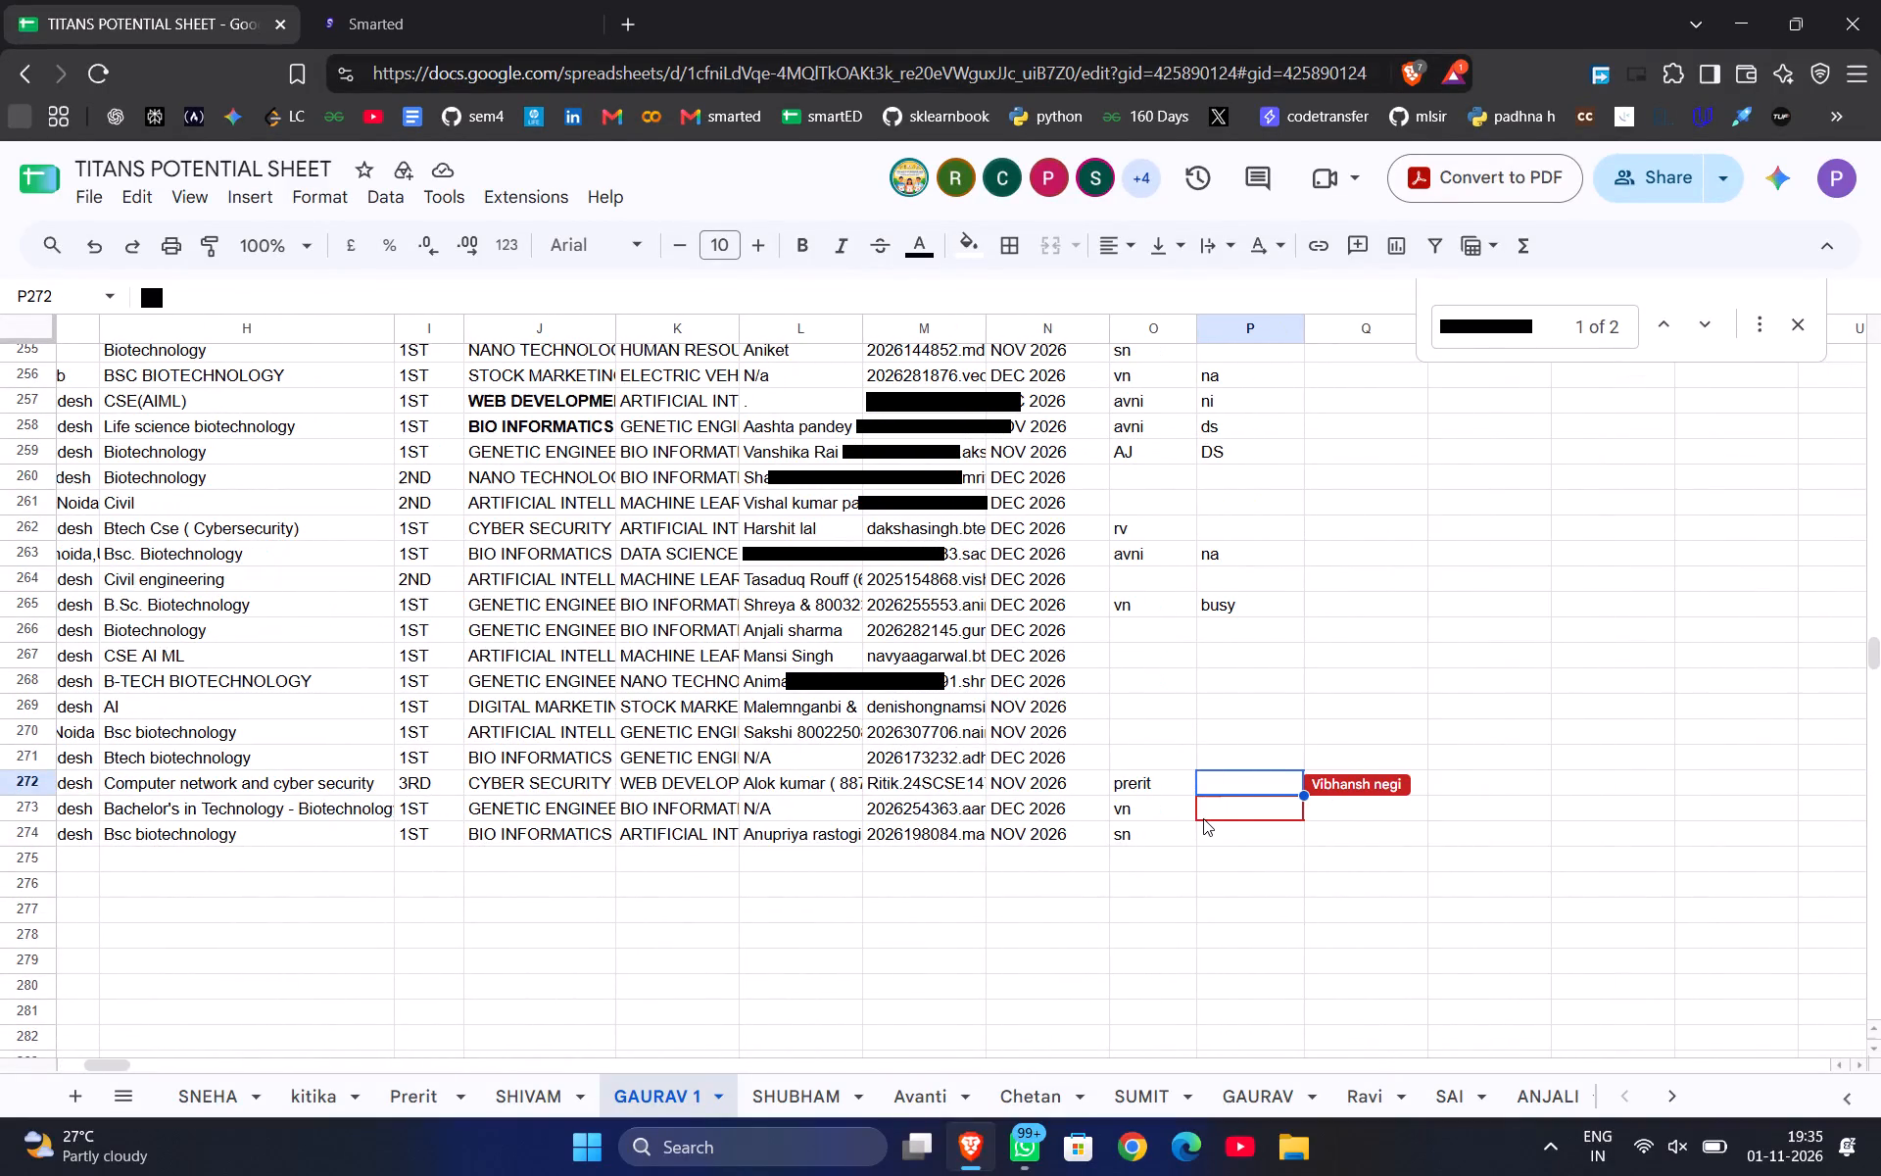
type("na>txt")
key("Up")
Assign the row 271 lead to prerit in column O.
key("Left")
key("p")
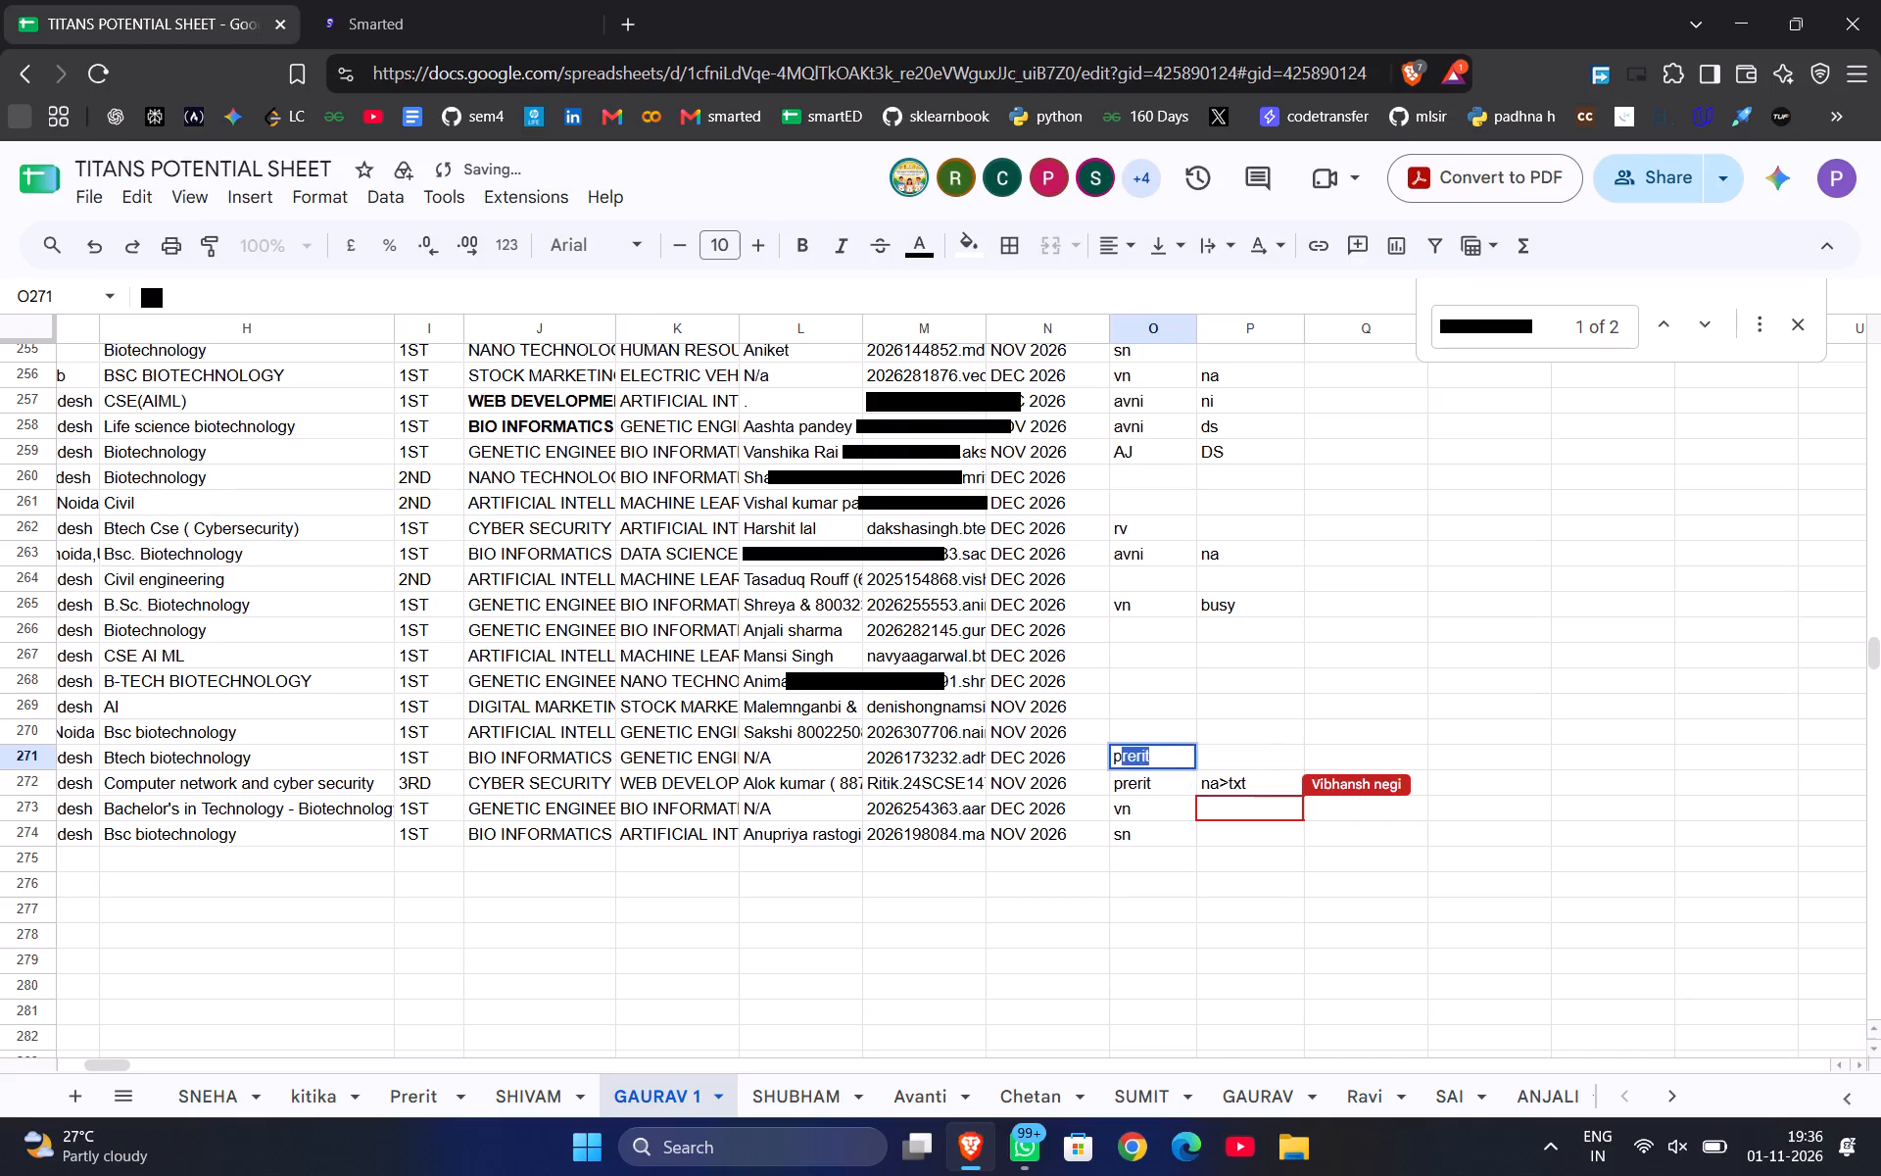
key("Tab")
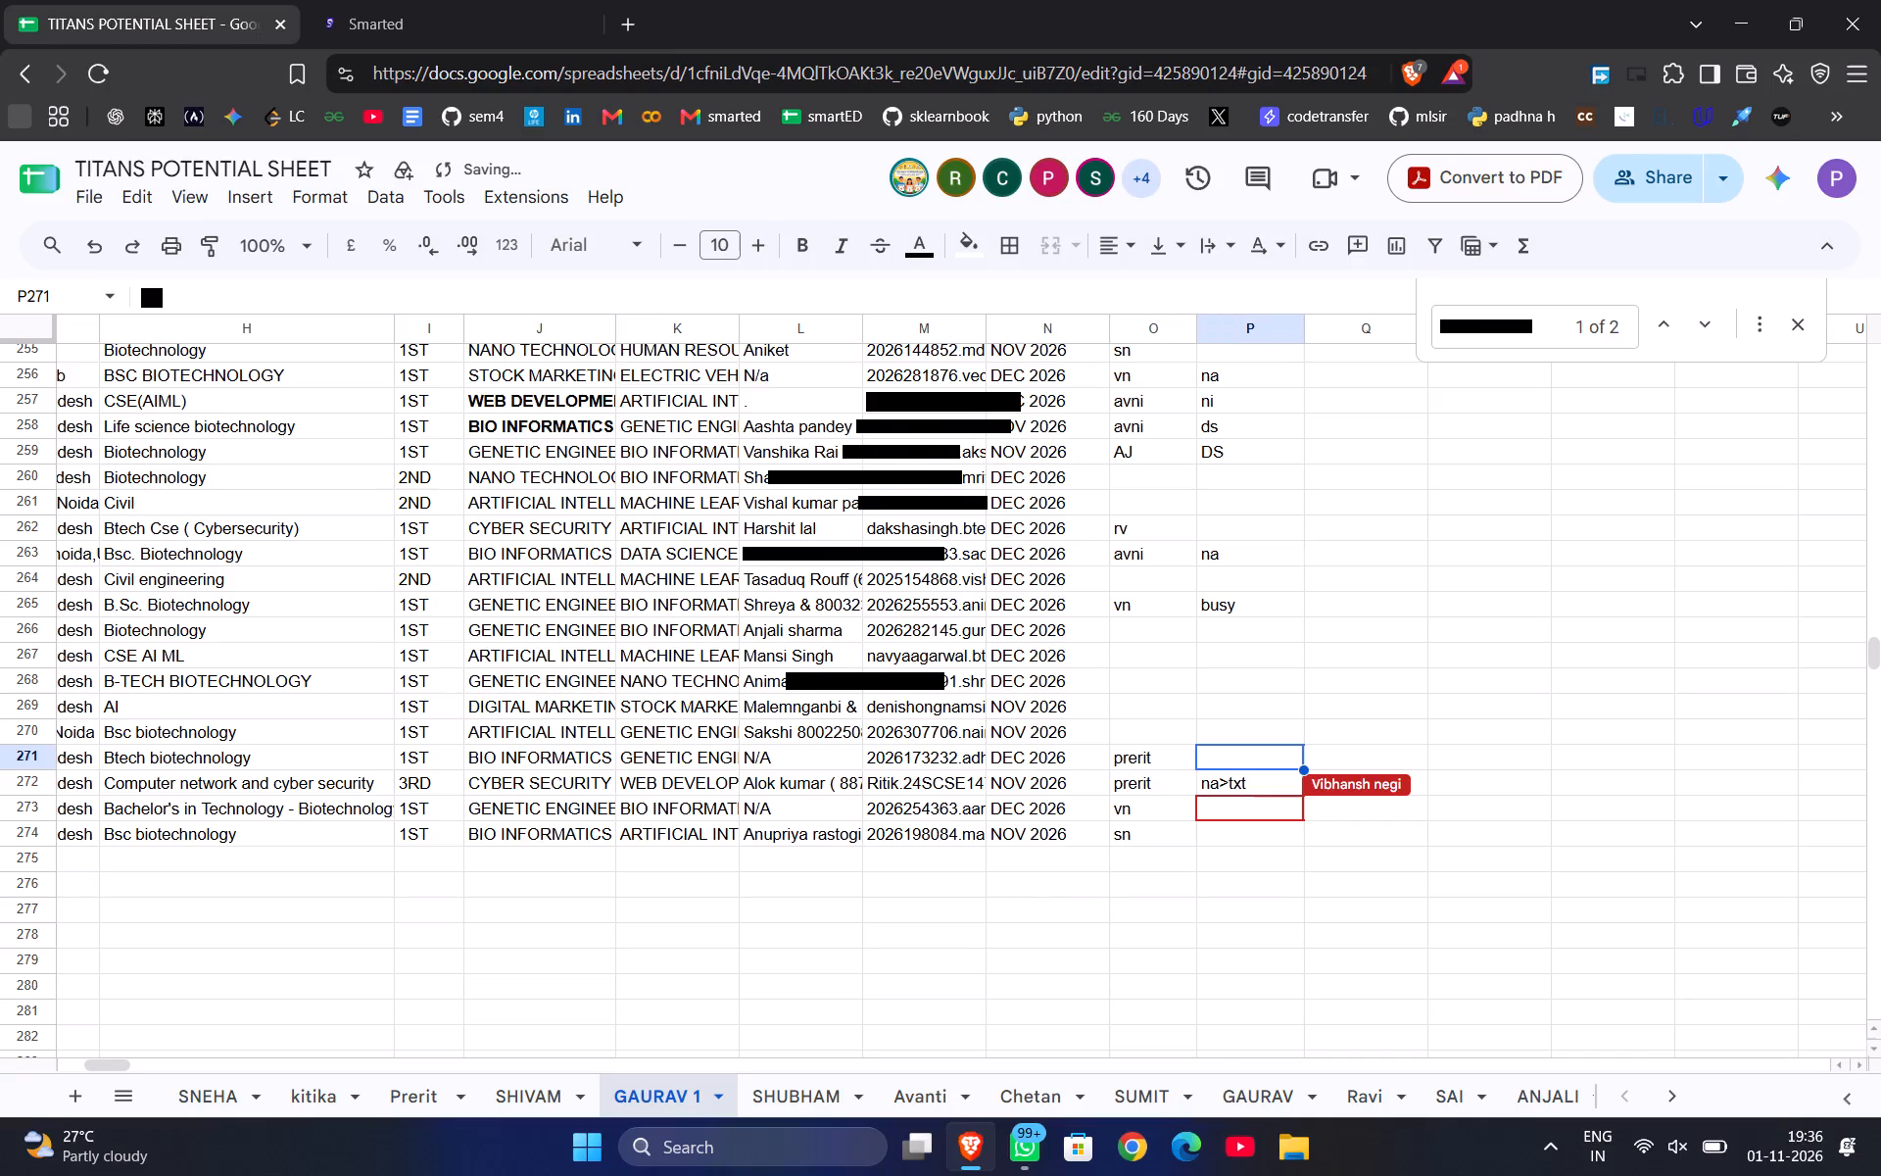
Look up the row 271 lead's name and contact numbers.
scroll(592, 781, "right", 3)
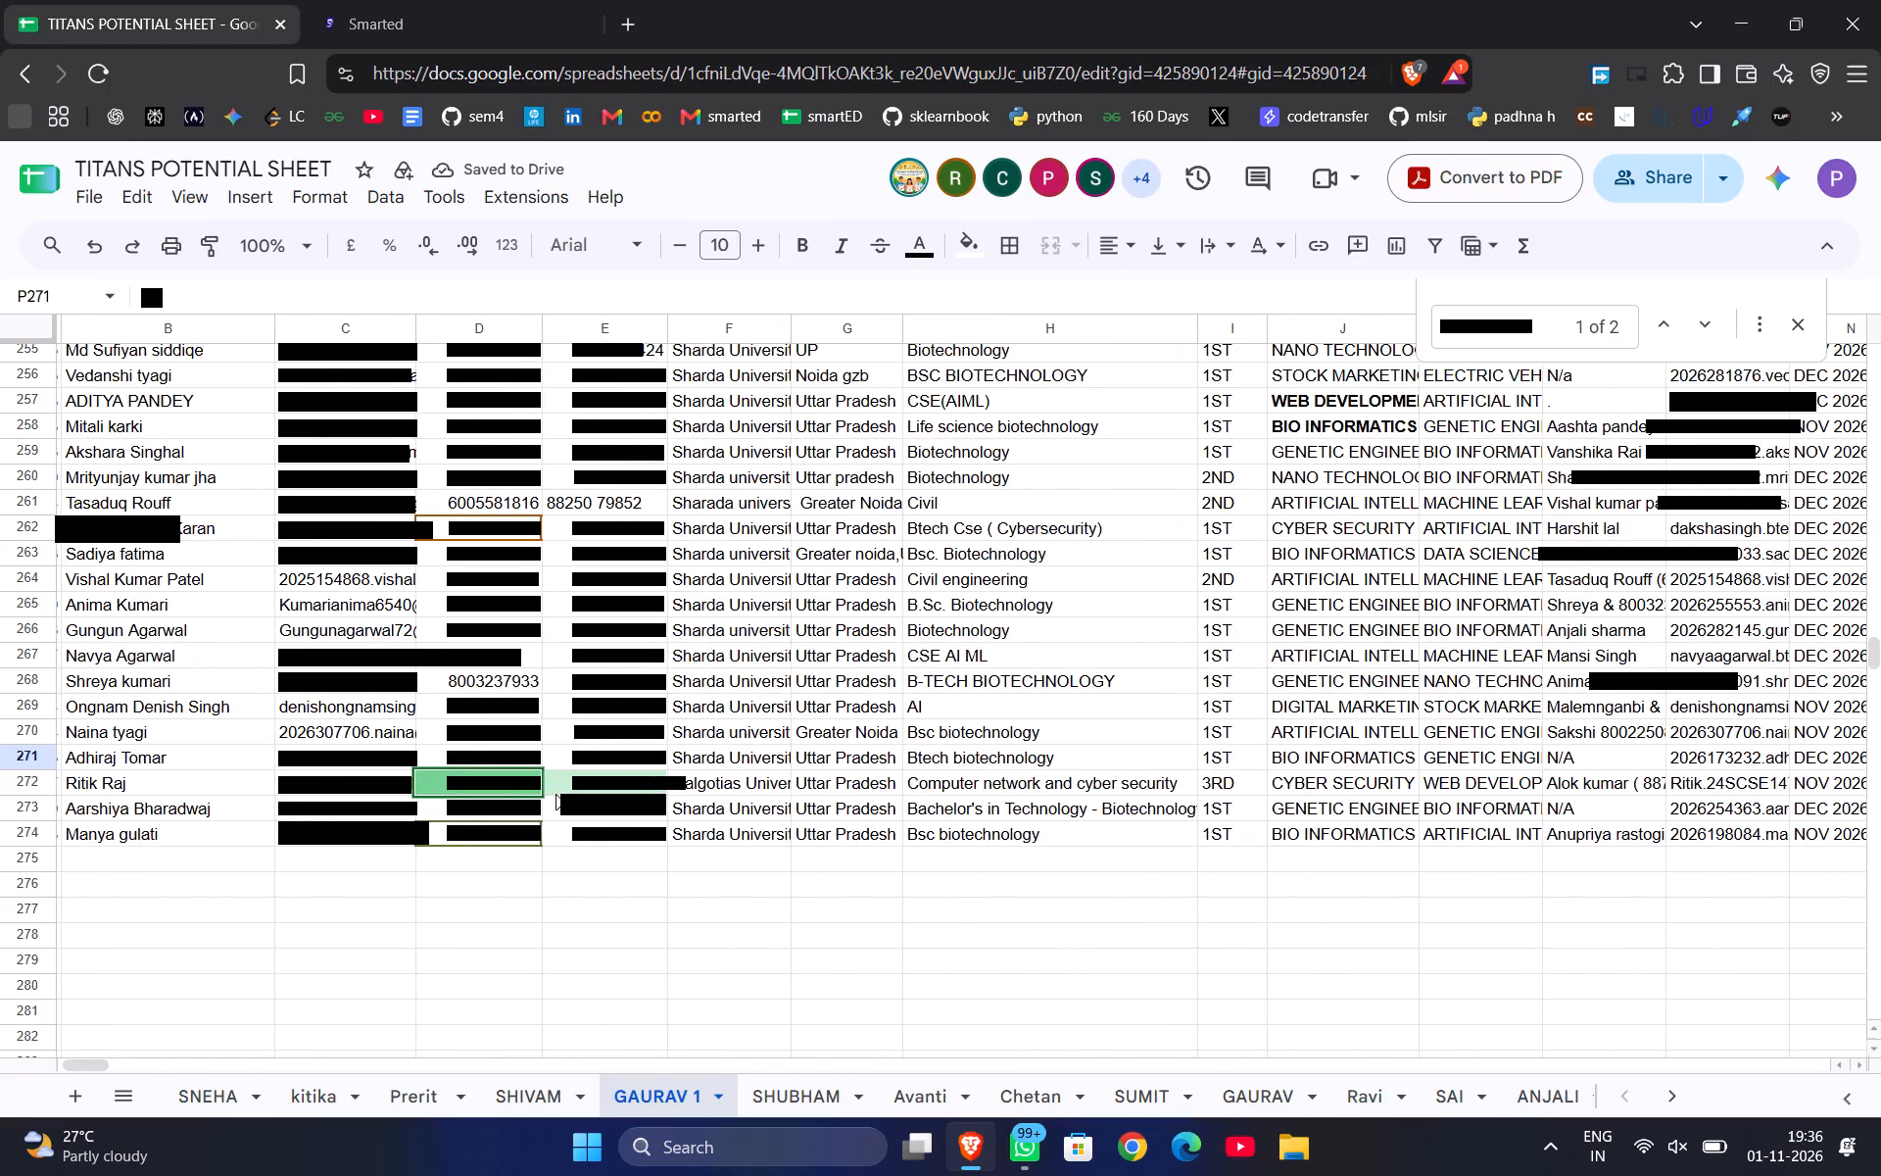
scroll(555, 794, "left", 2)
scroll(555, 794, "right", 5)
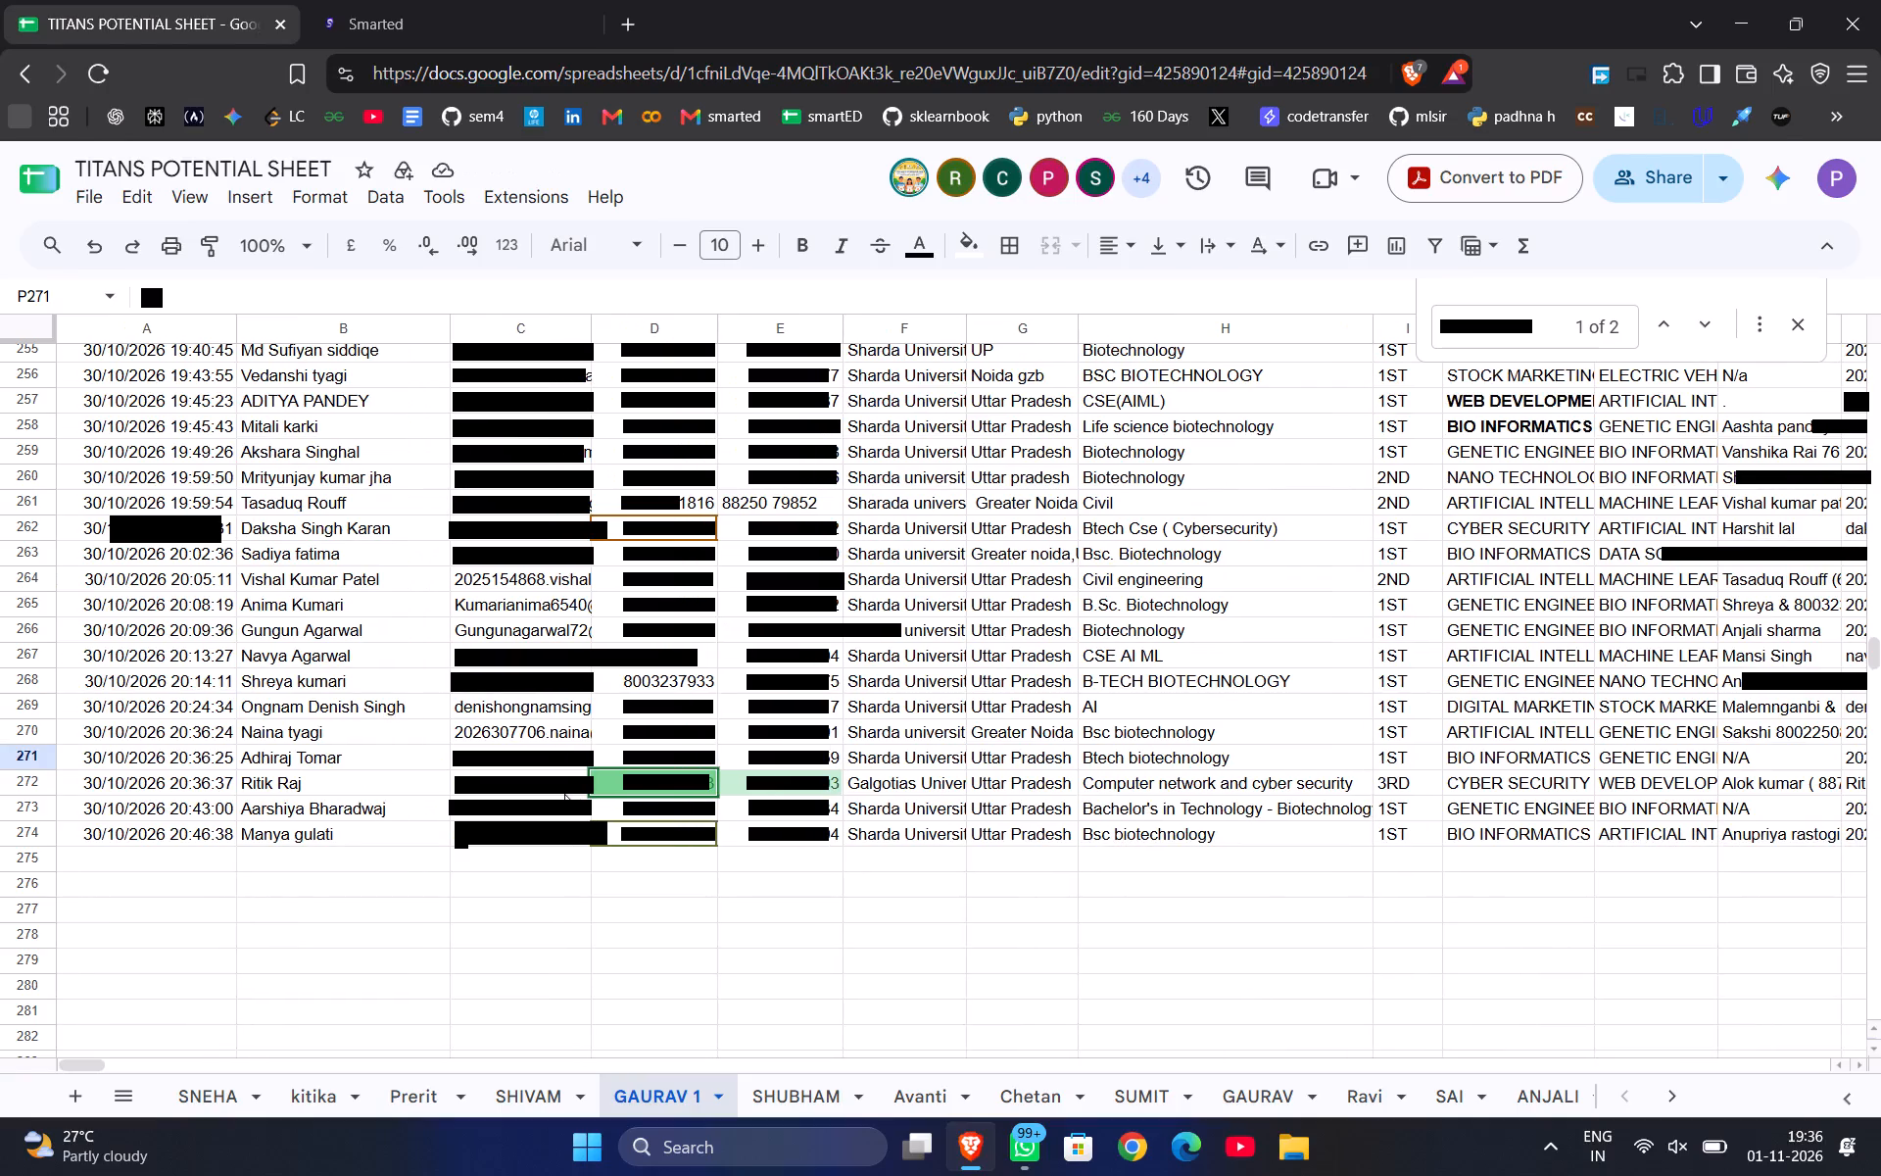
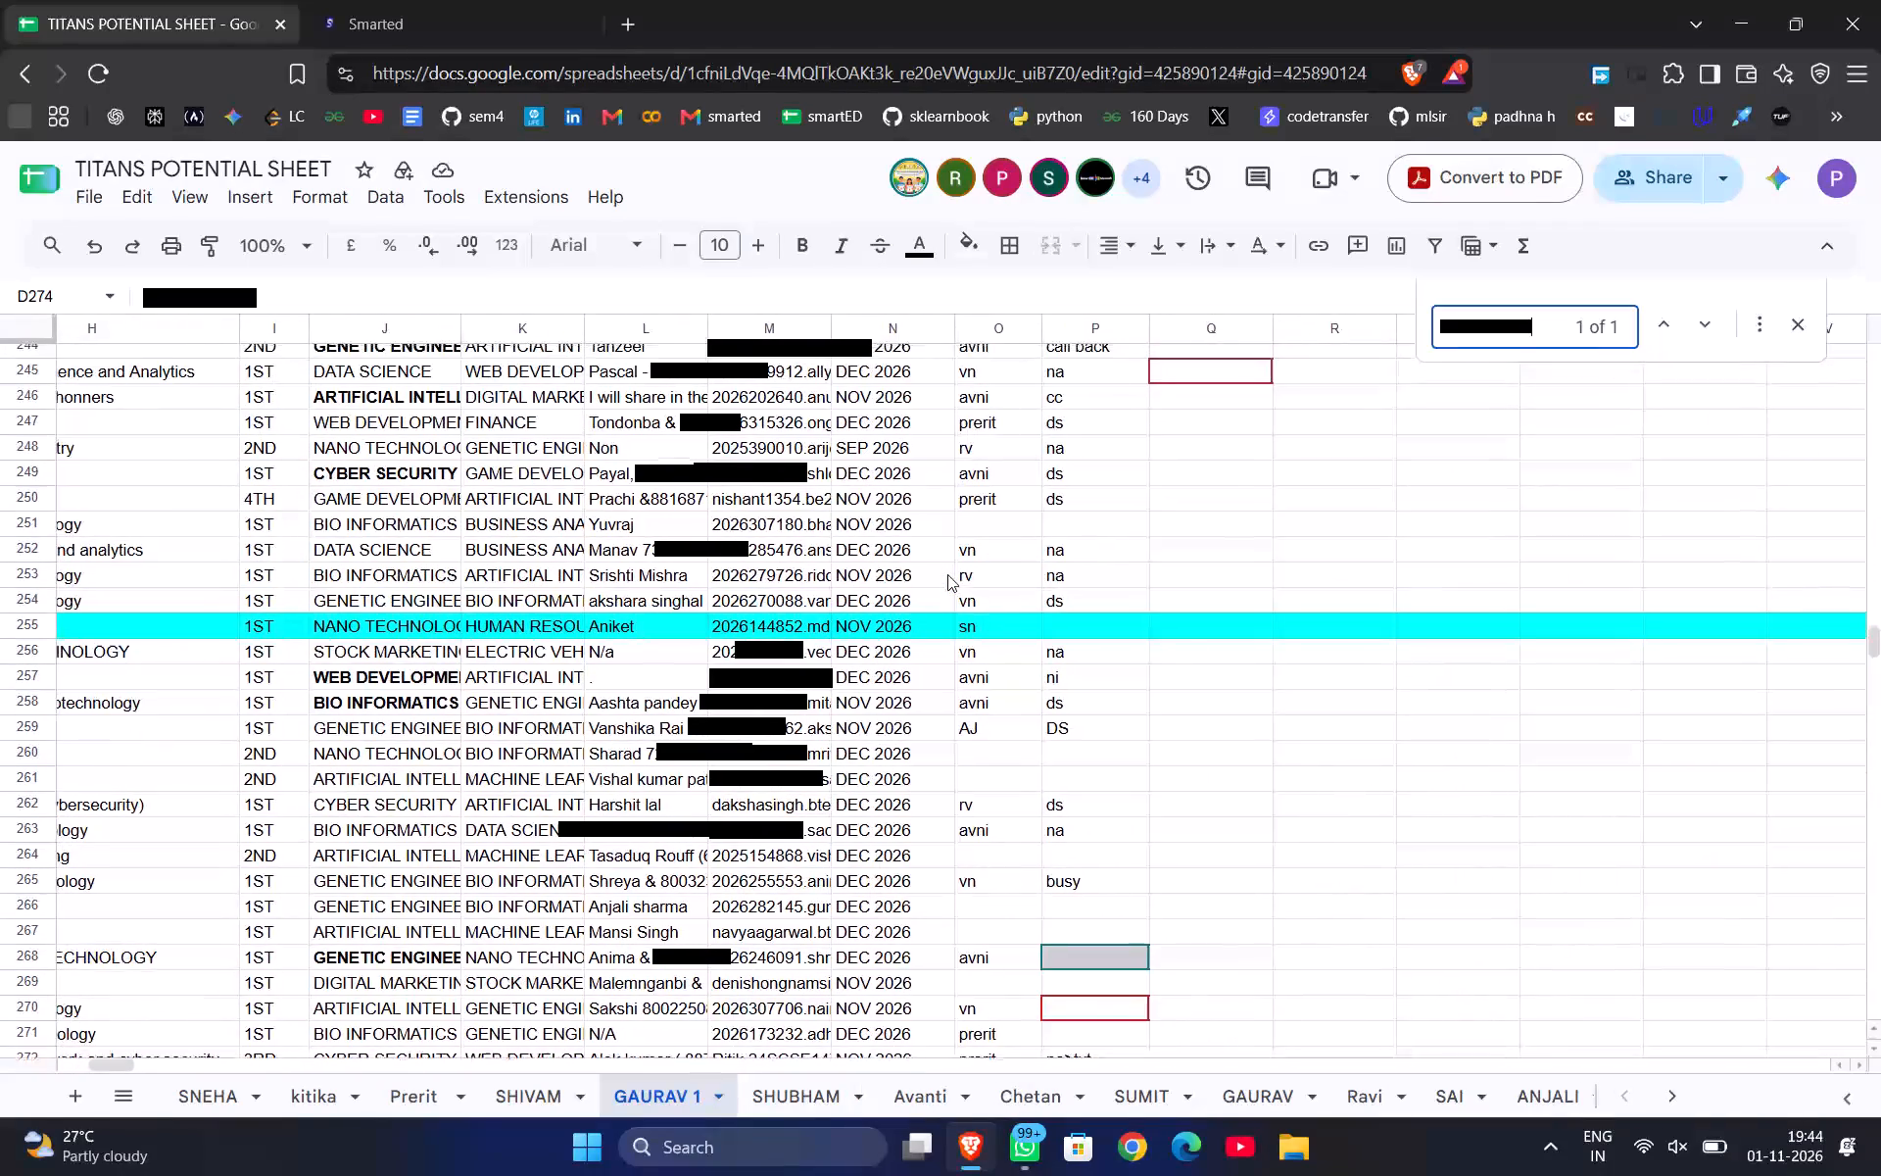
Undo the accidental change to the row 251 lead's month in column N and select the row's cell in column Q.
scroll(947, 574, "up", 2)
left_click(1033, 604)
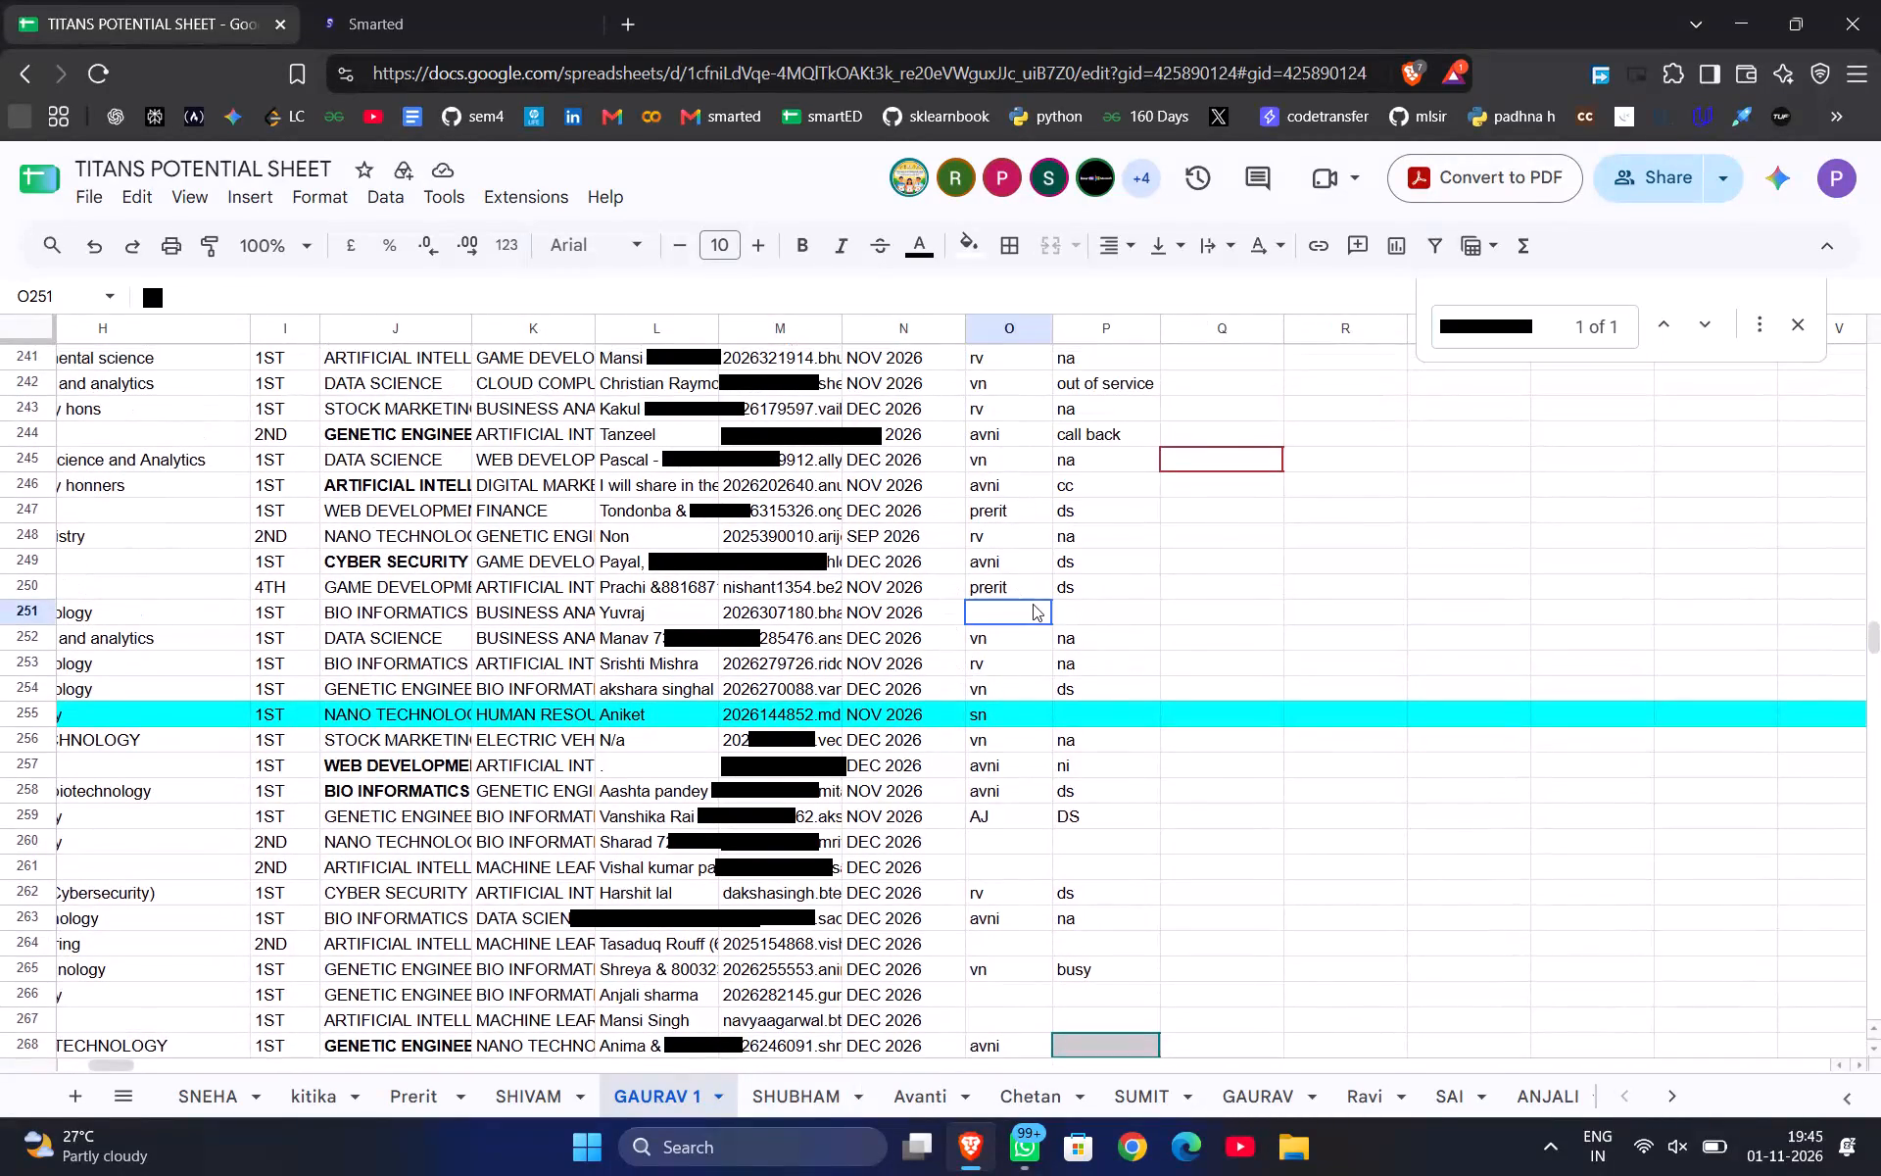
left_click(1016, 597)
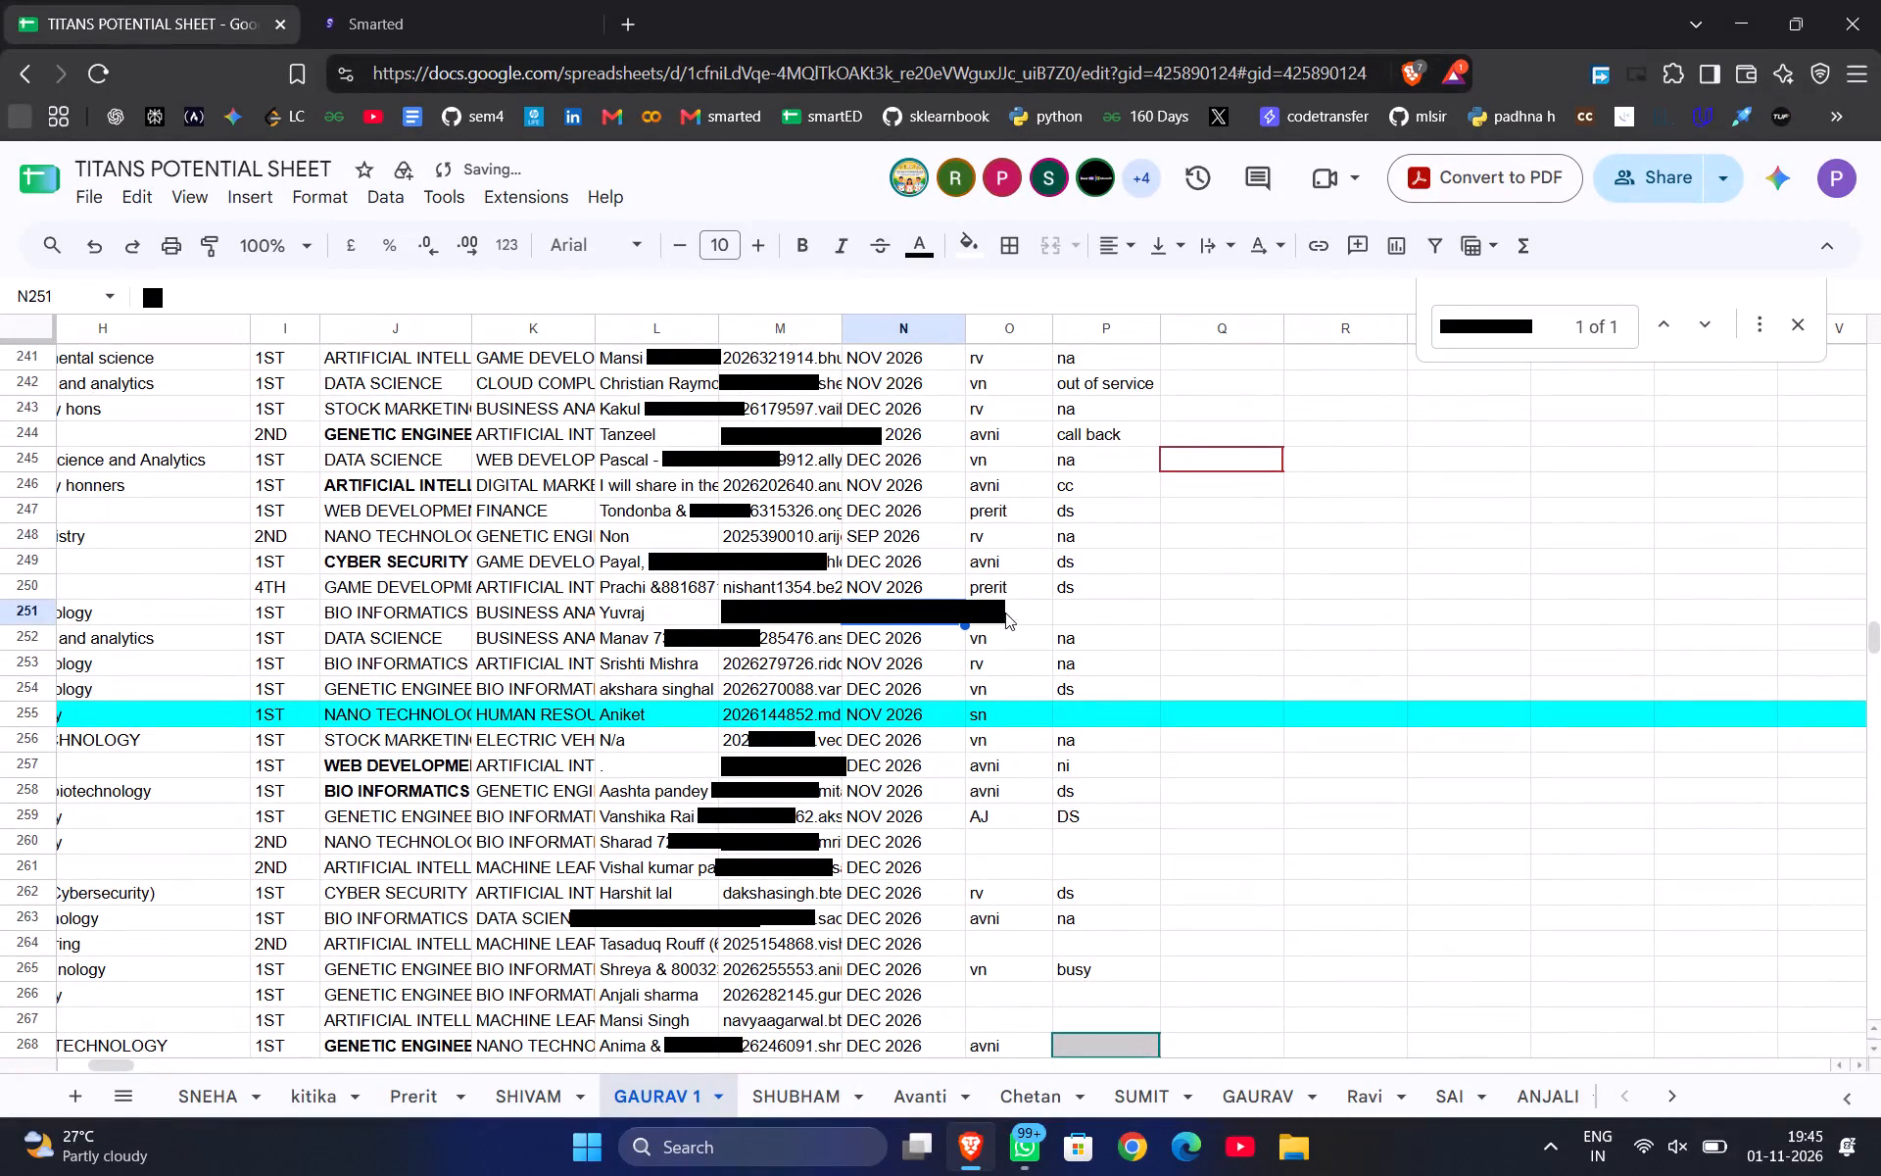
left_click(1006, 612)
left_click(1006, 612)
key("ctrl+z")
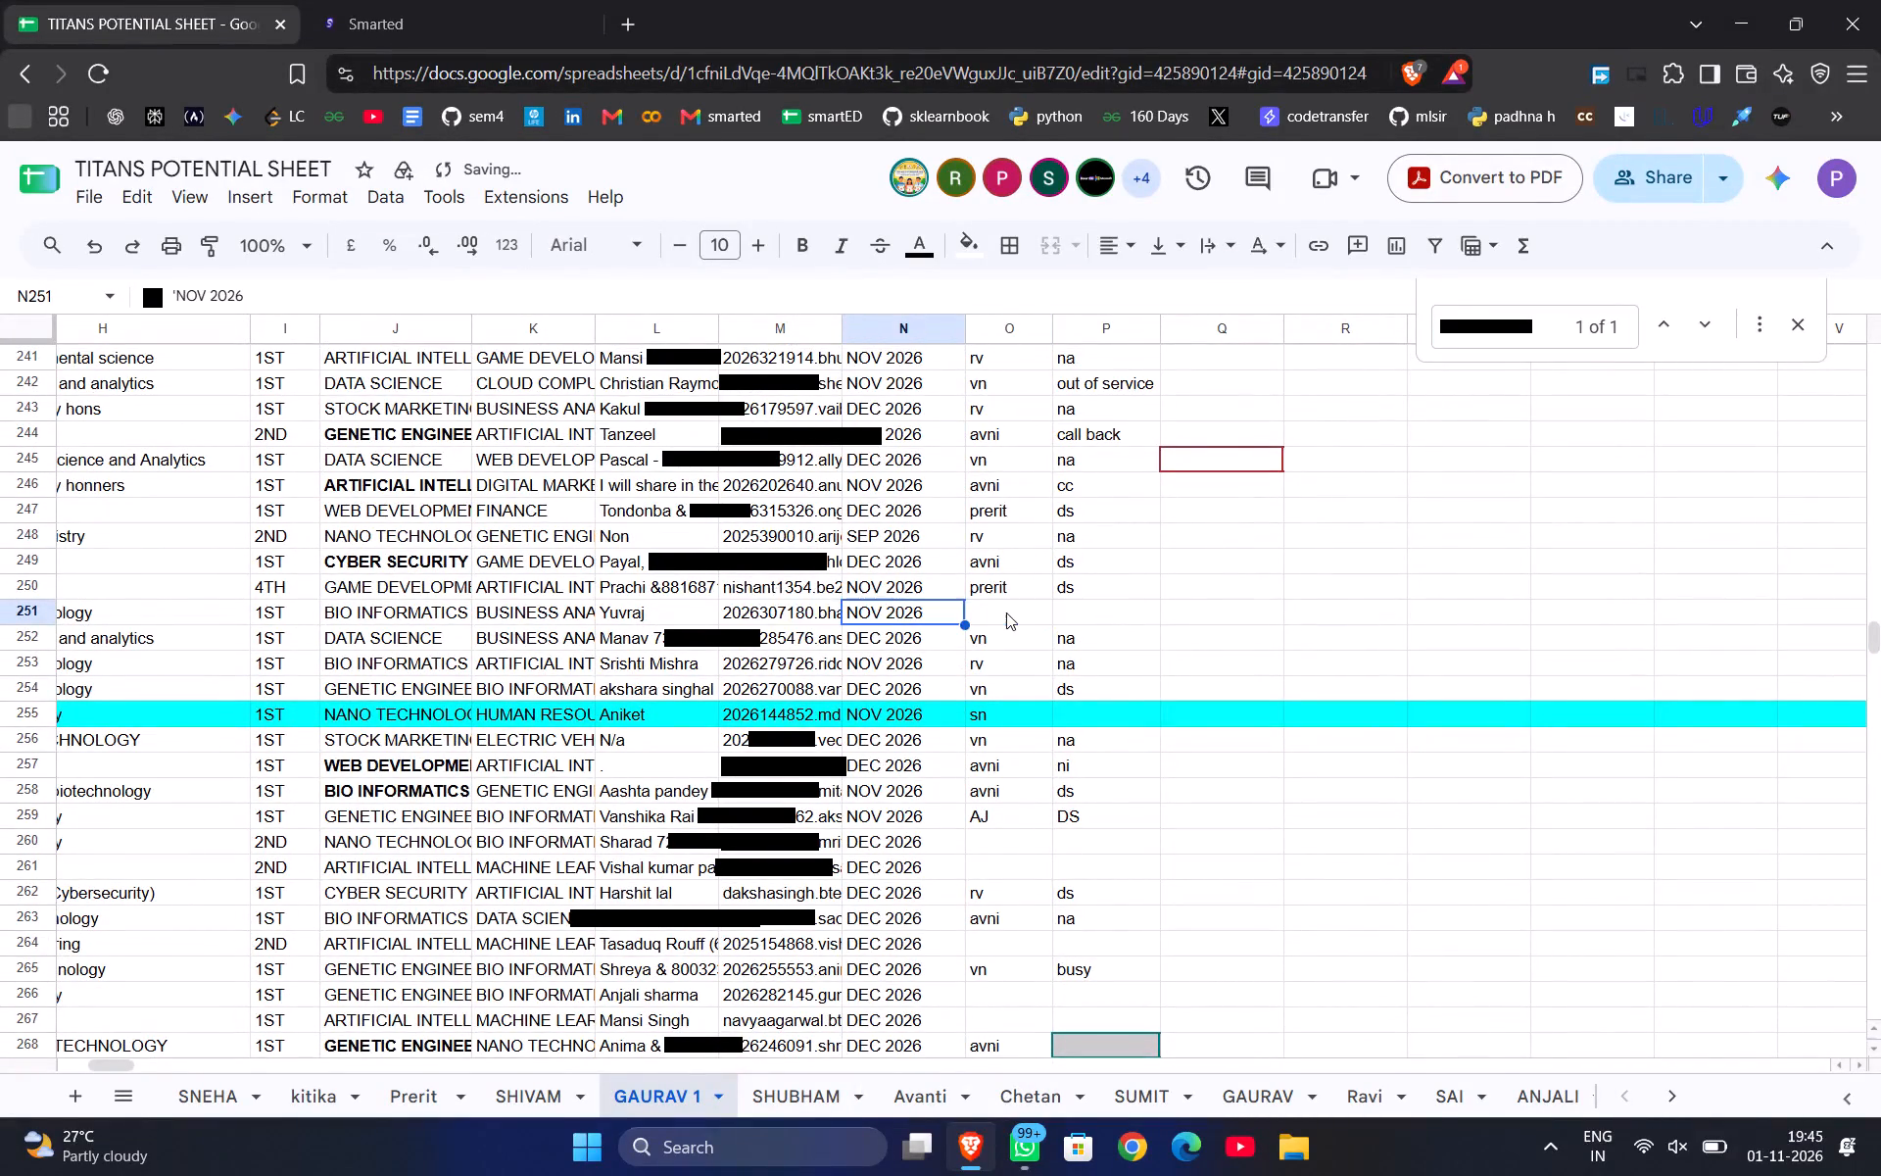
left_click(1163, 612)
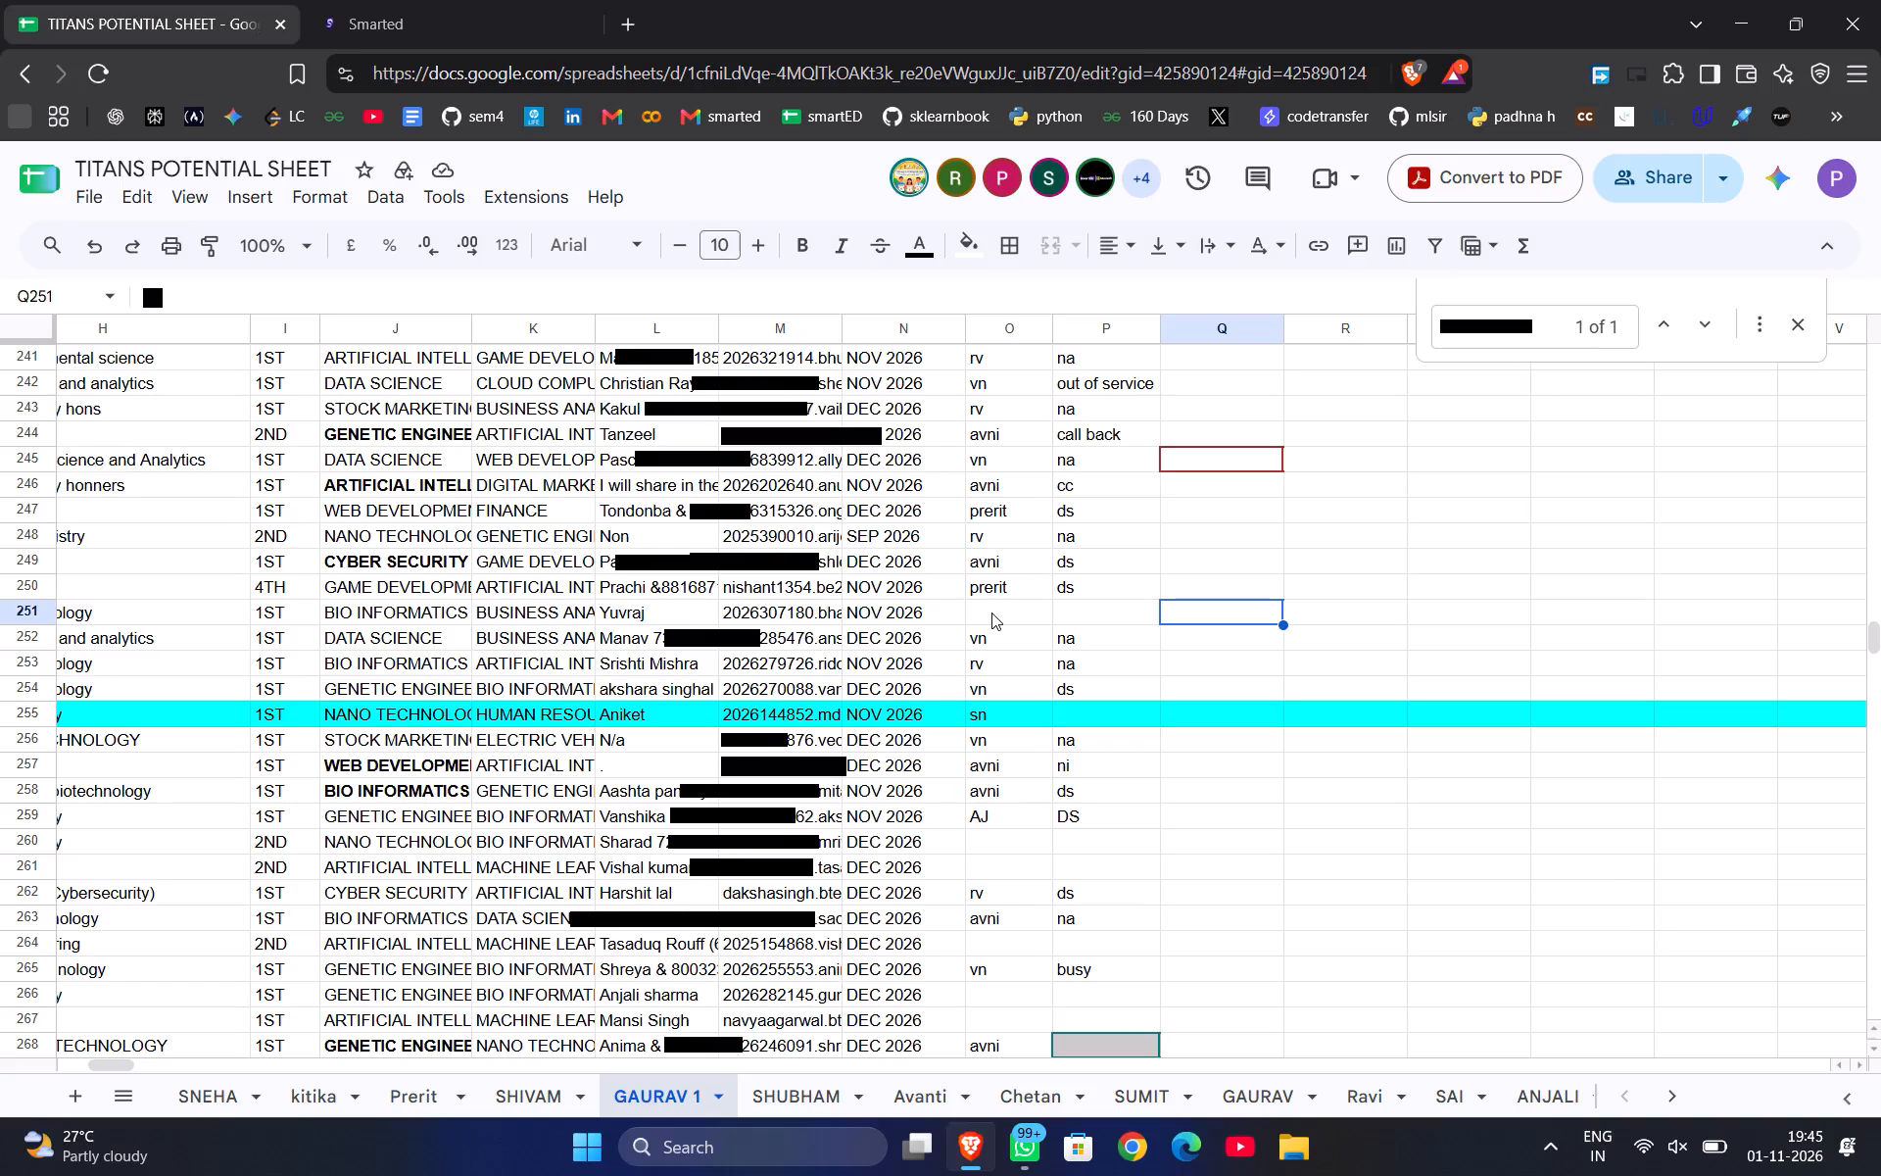
Search the sheet for a lead by the leading digits of a contact number.
scroll(991, 612, "right", 9)
key("ctrl+f")
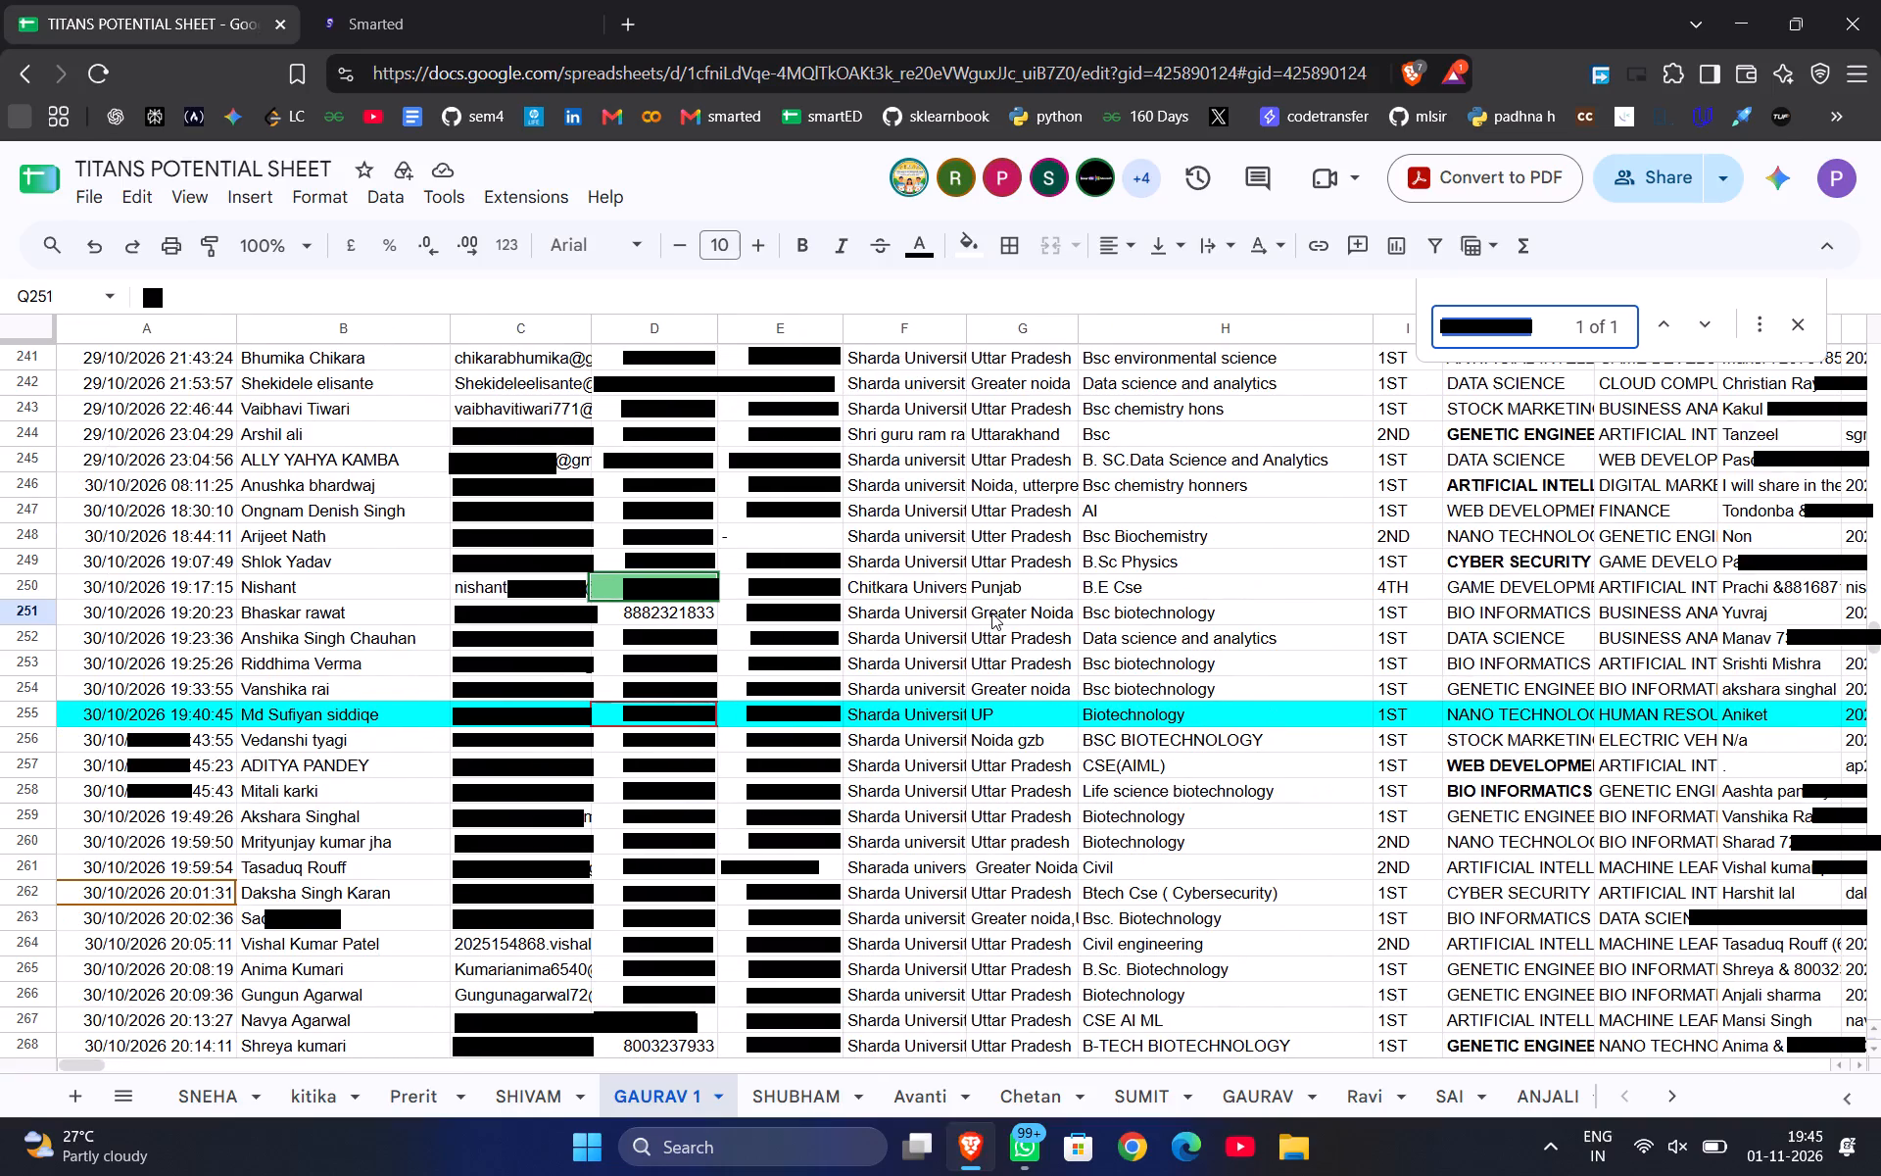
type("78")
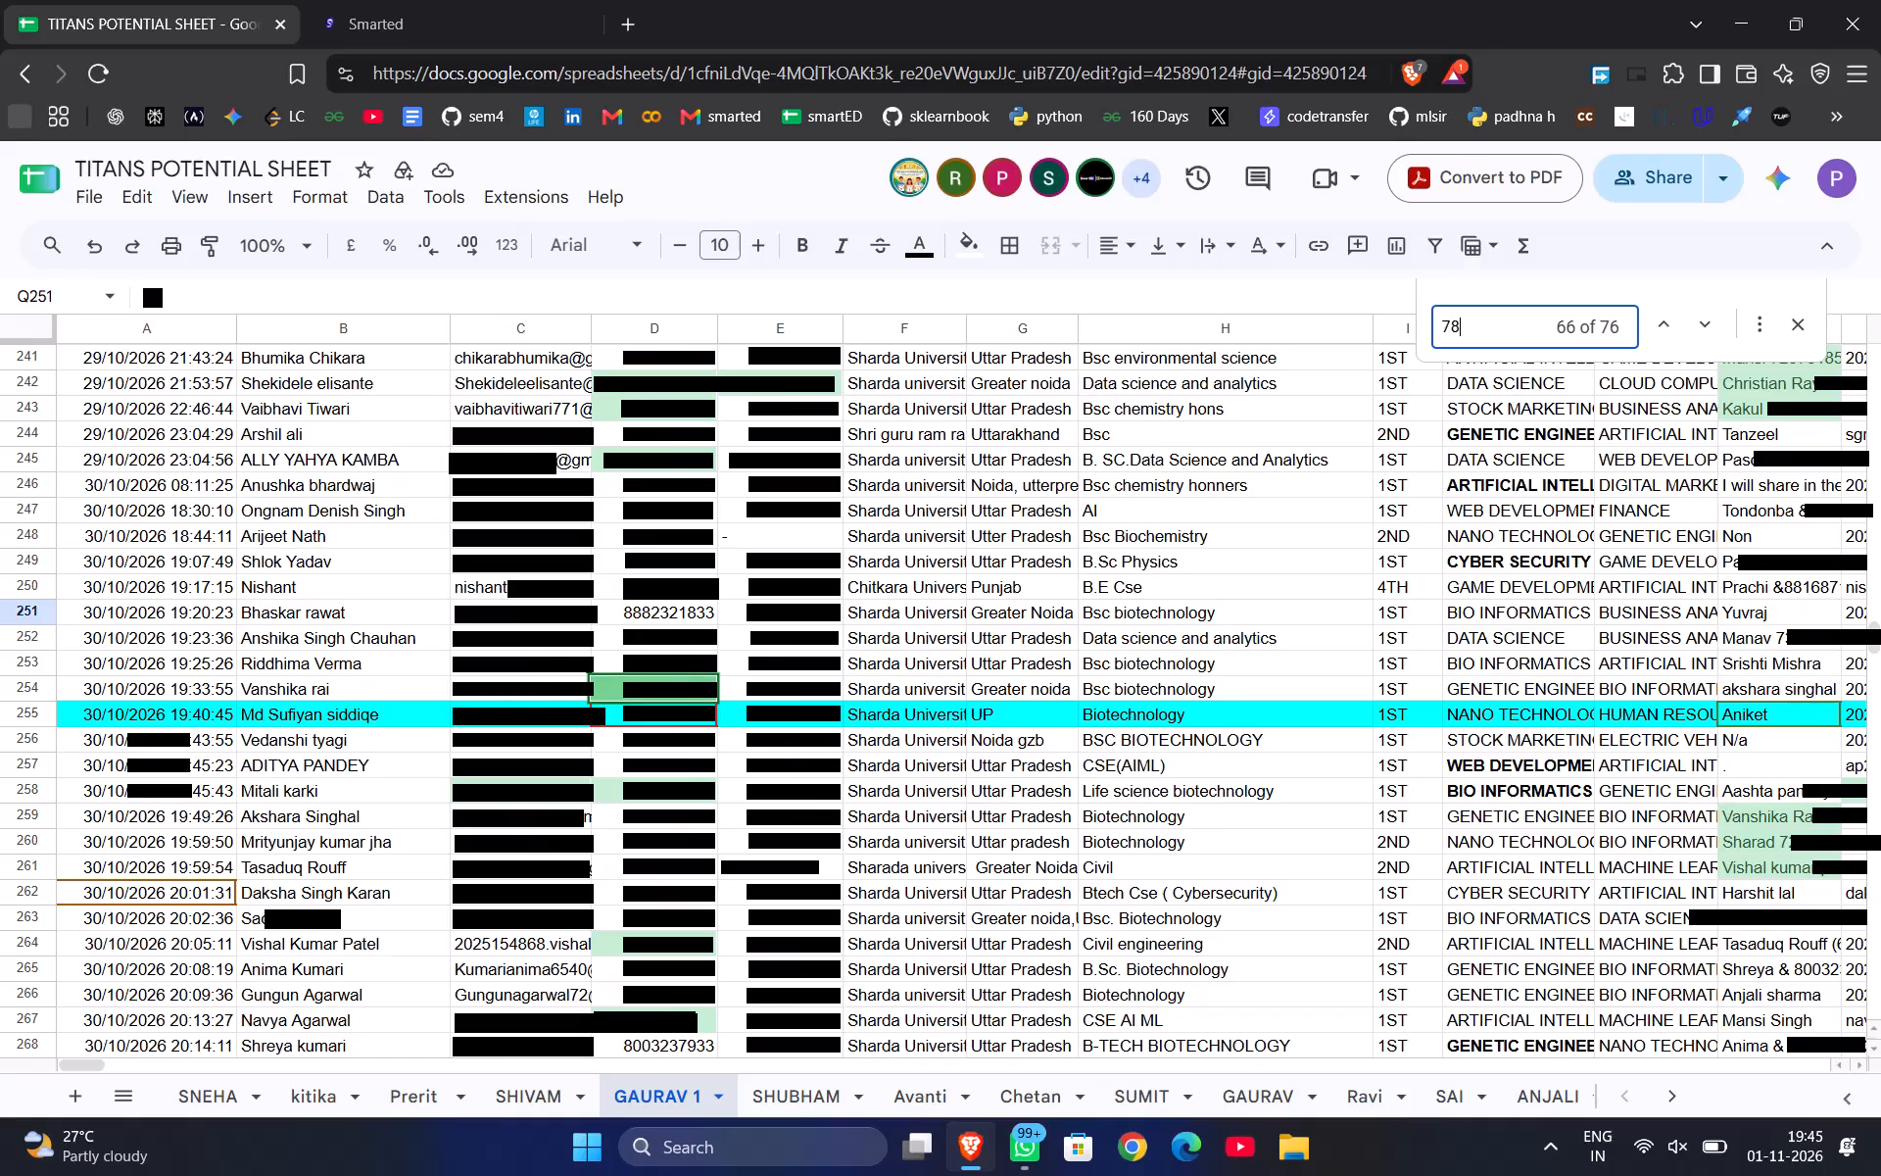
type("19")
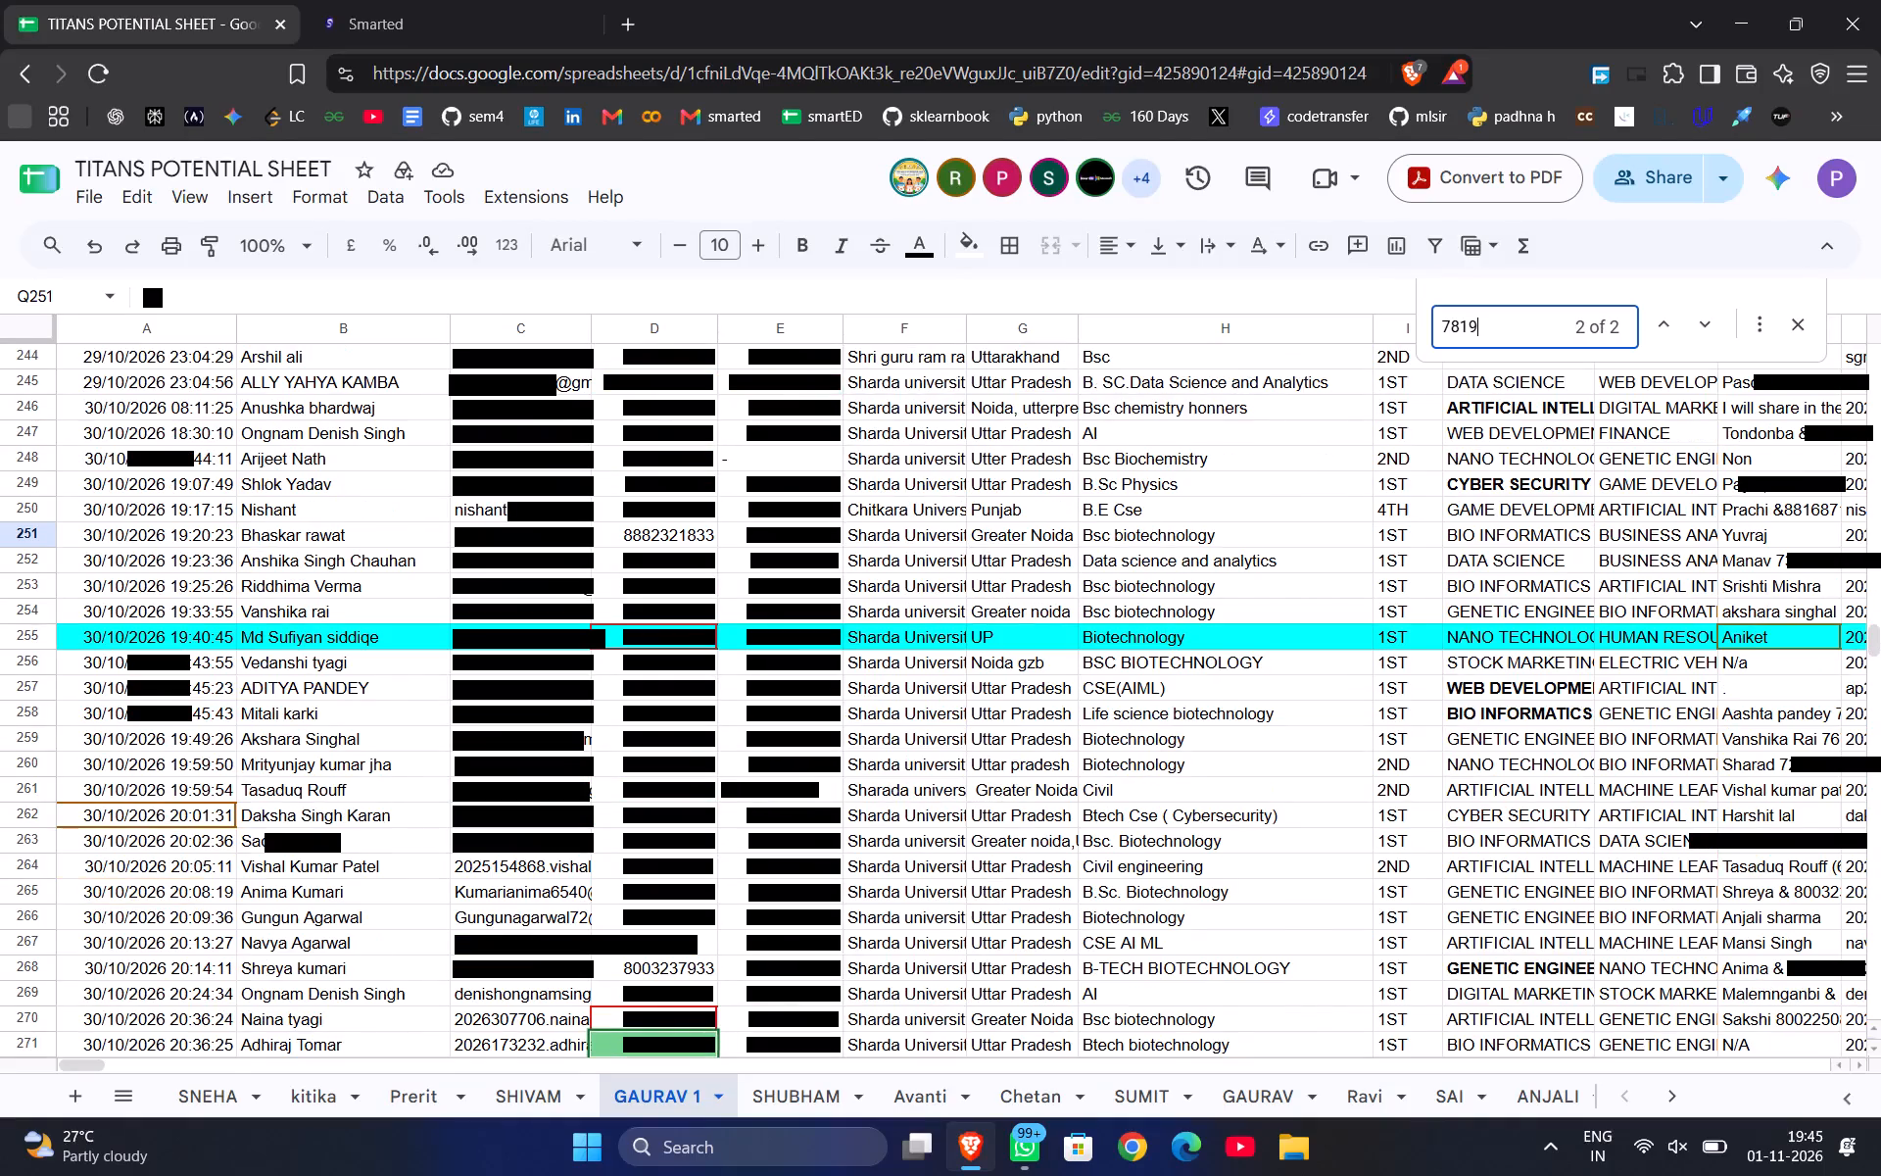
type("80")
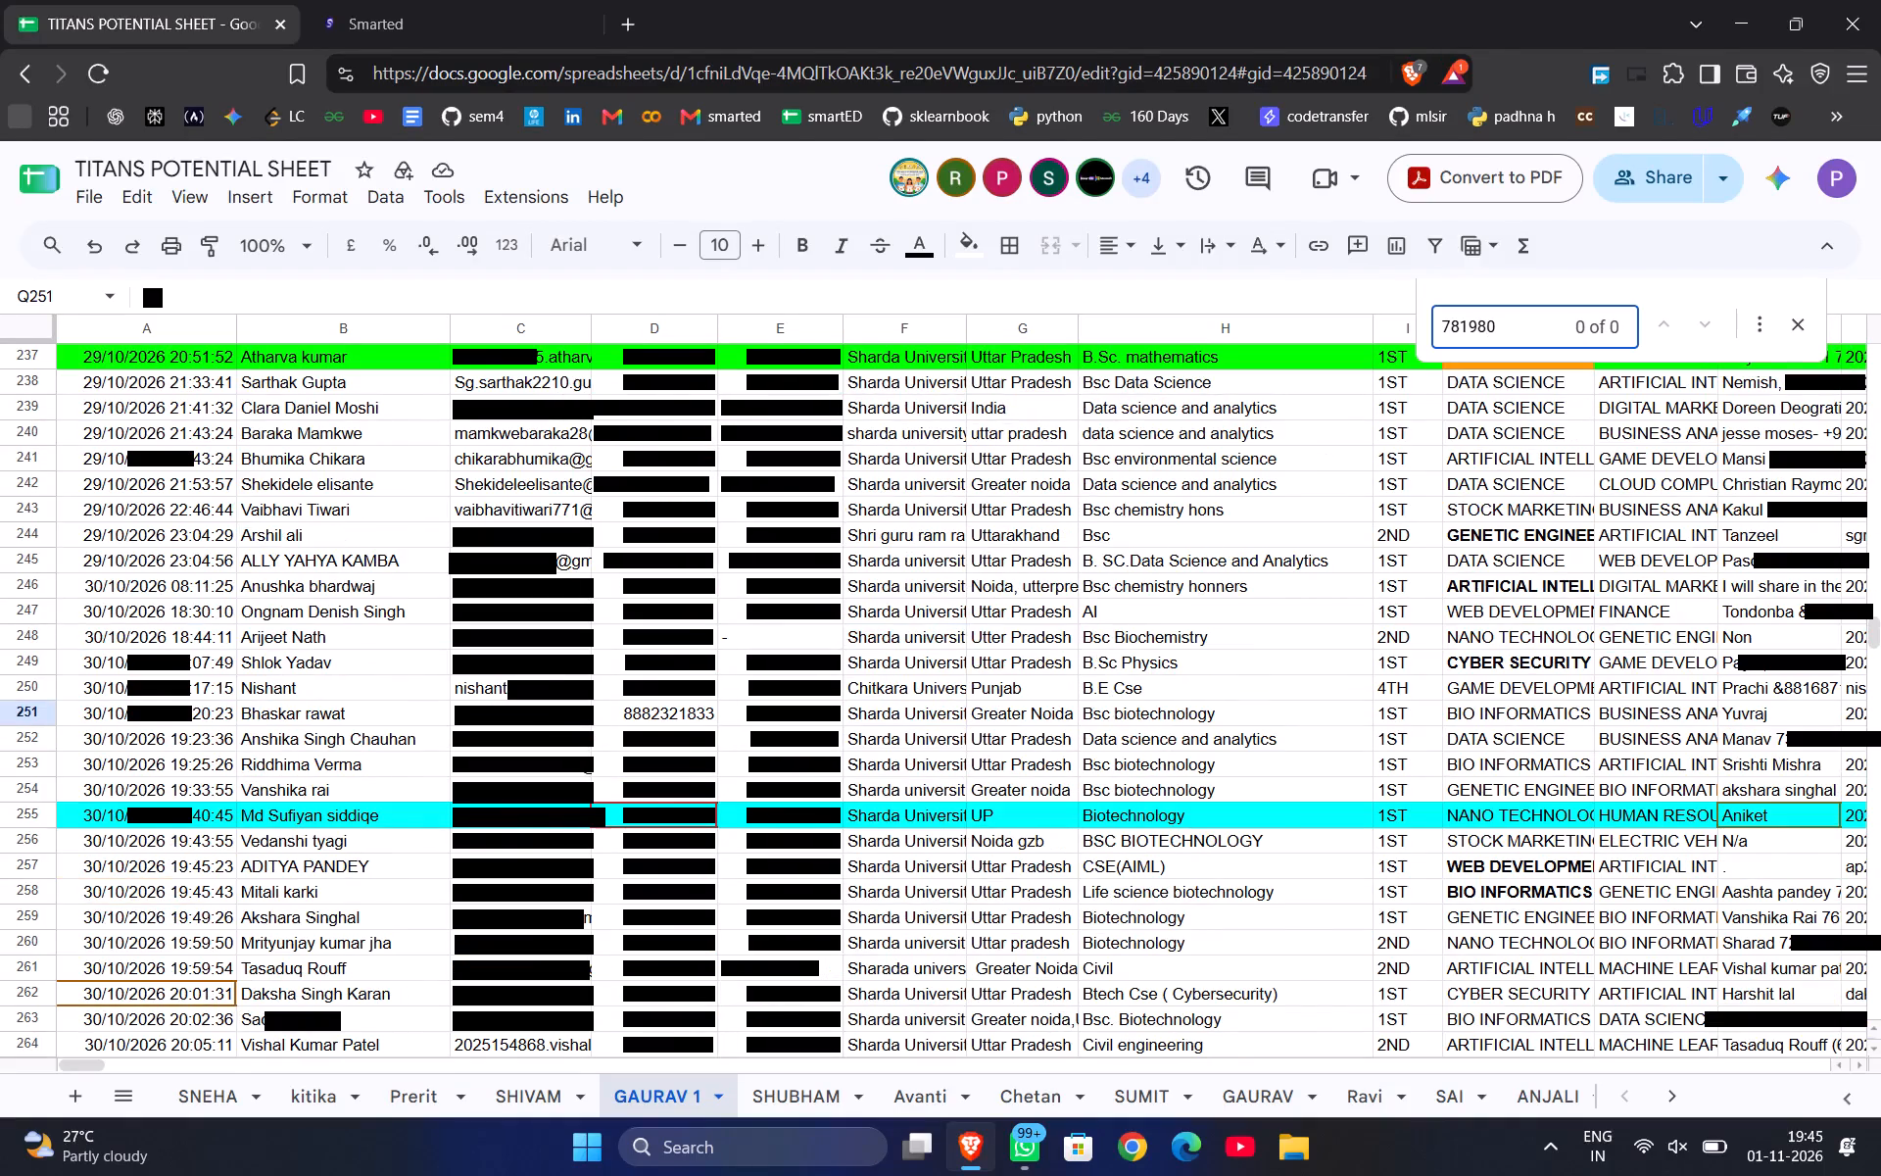
Search the sheet for Divyansh instead, go to the next match, and select its cell in row 237, column L.
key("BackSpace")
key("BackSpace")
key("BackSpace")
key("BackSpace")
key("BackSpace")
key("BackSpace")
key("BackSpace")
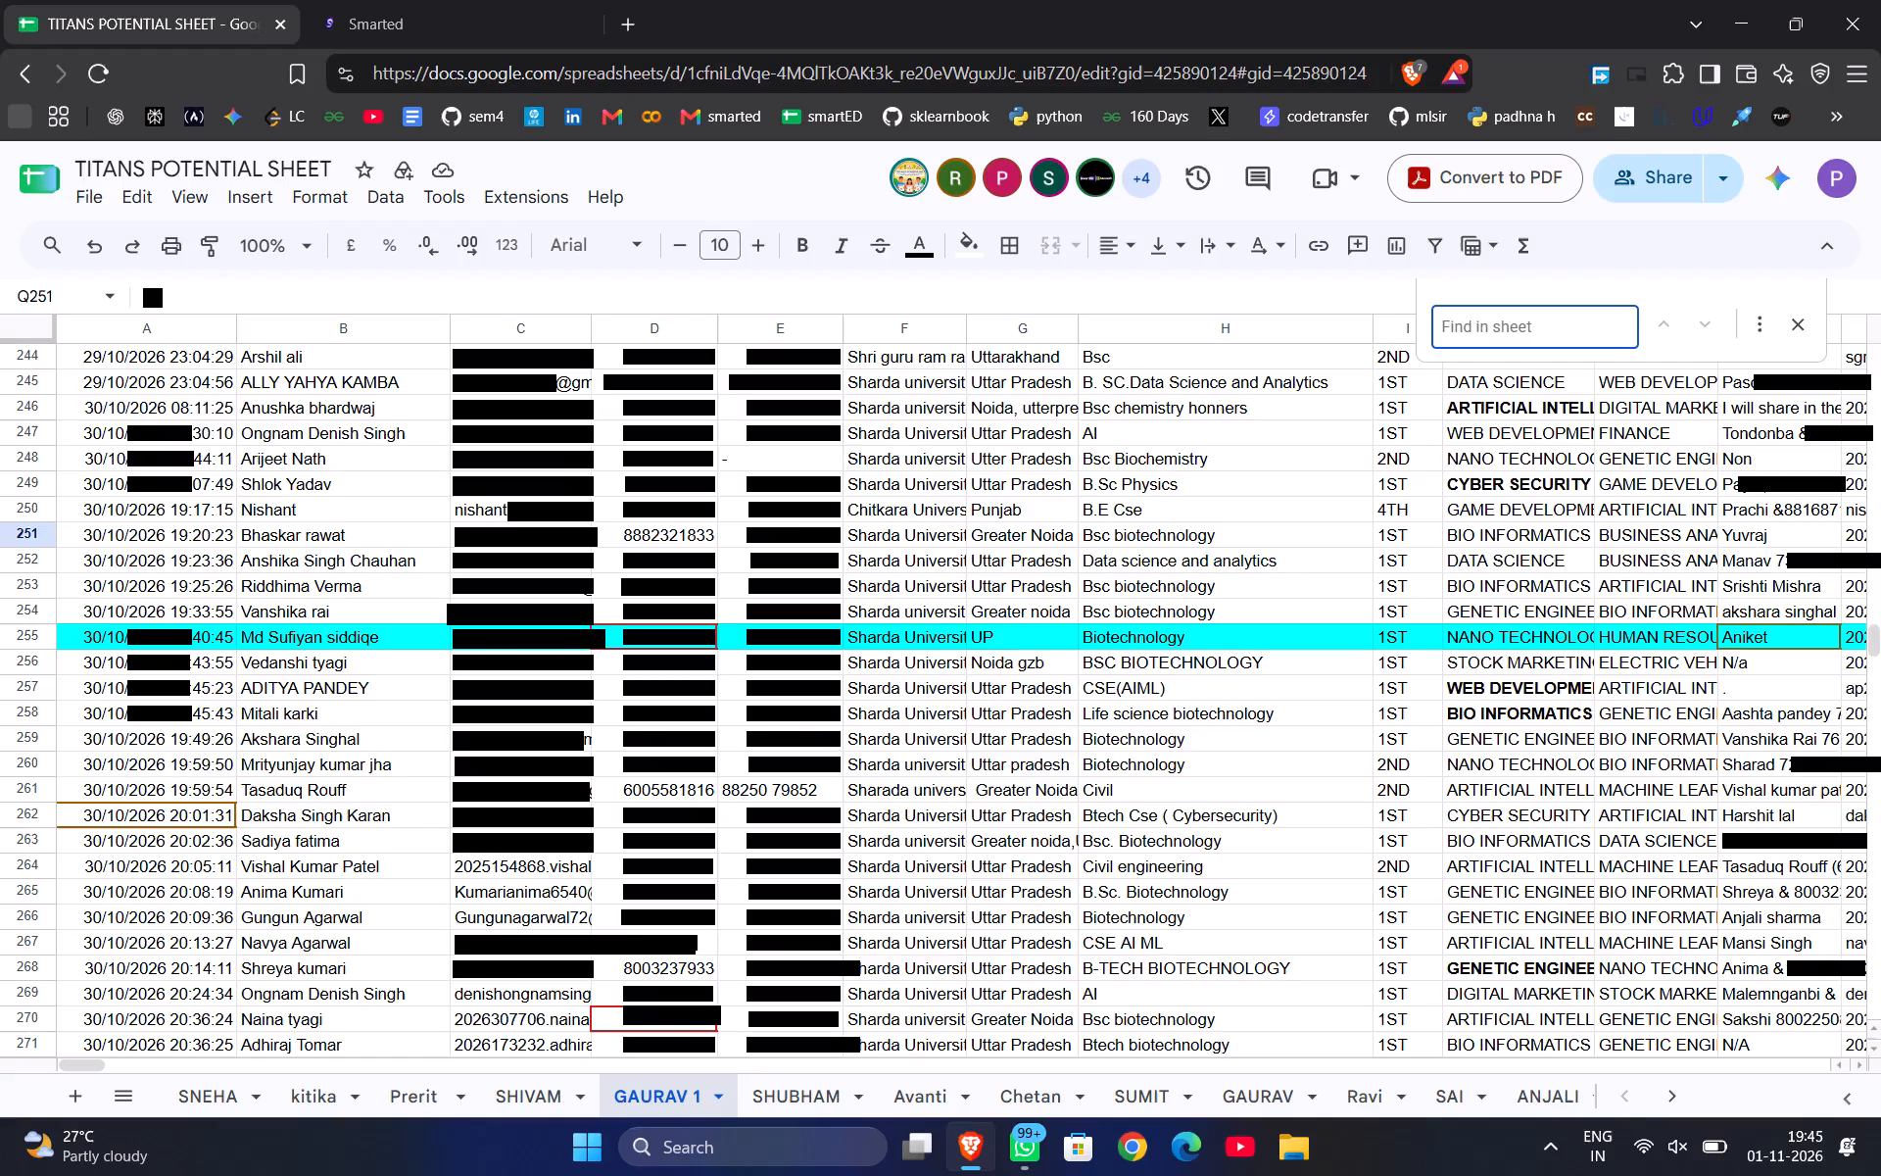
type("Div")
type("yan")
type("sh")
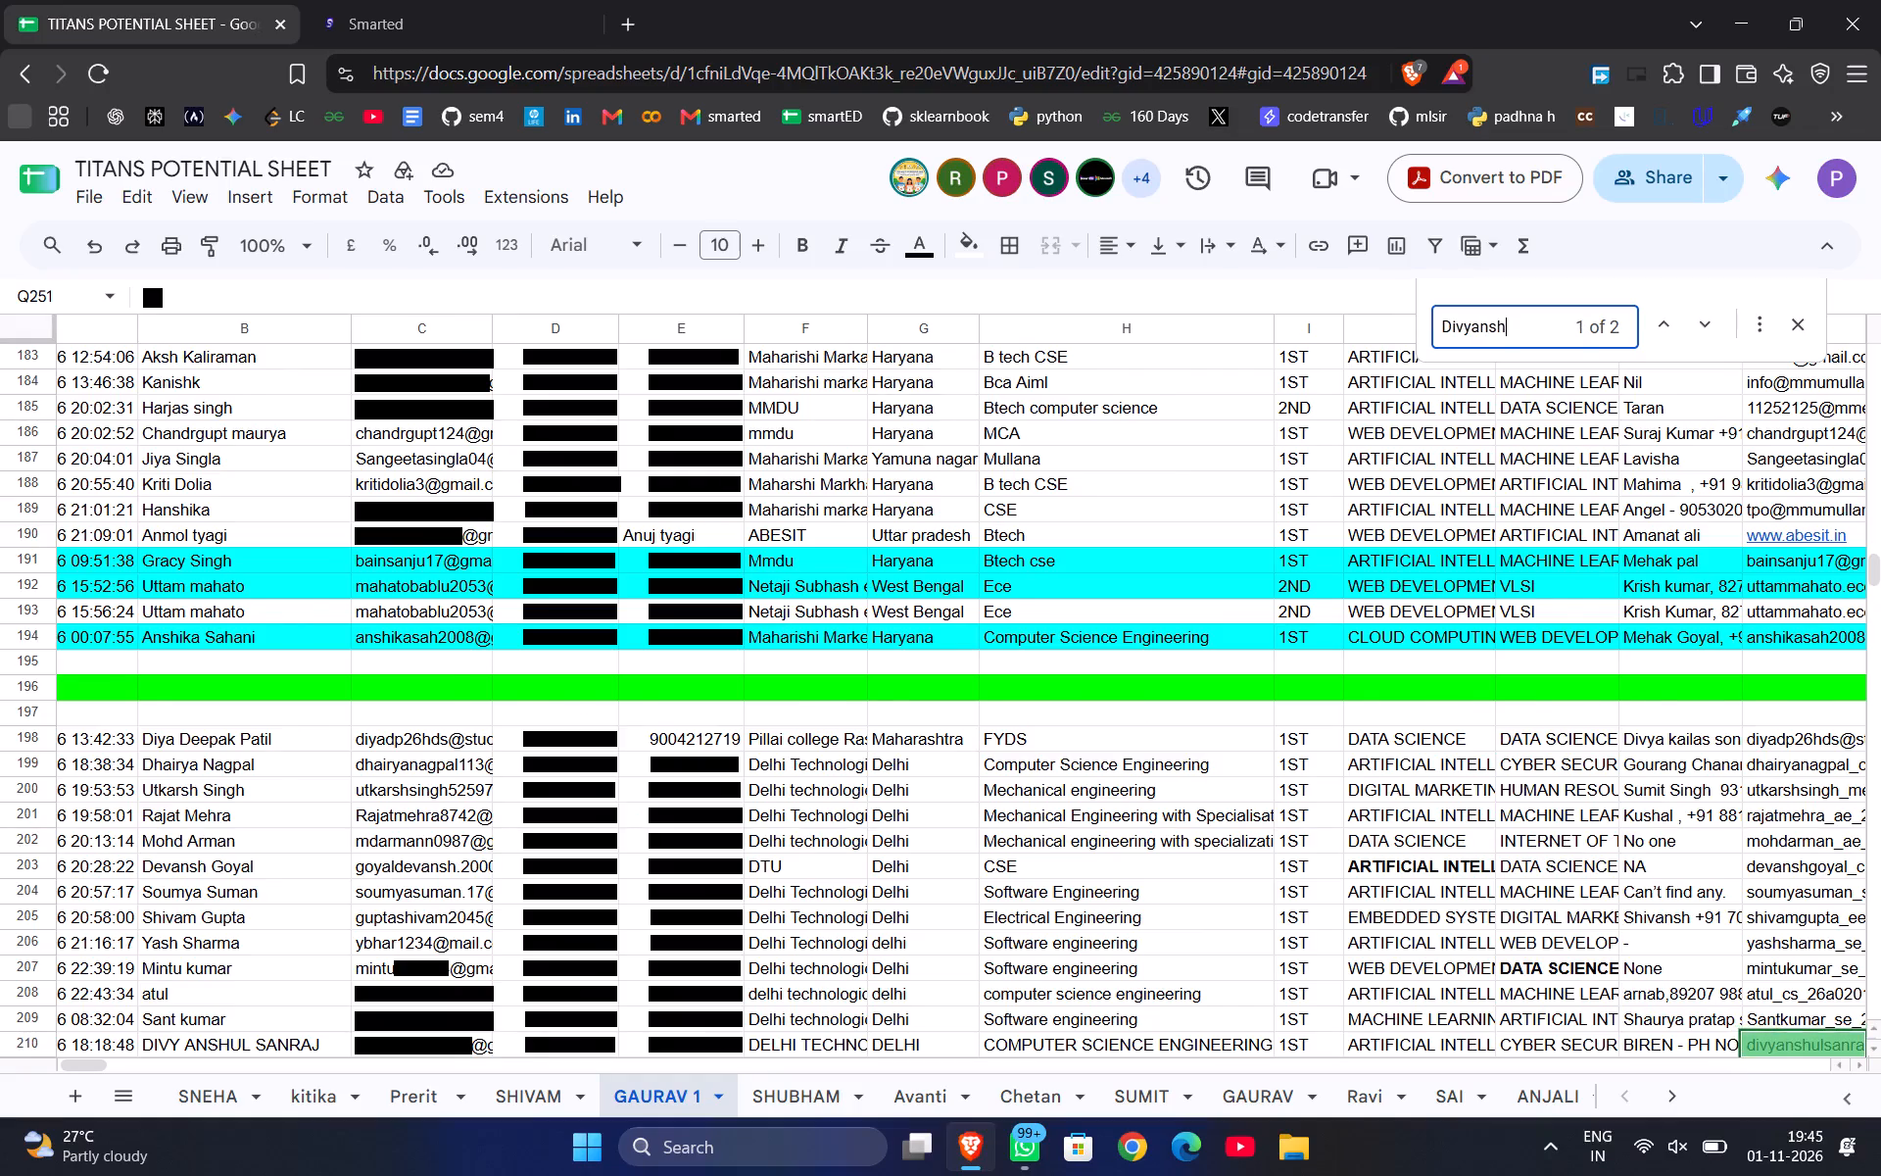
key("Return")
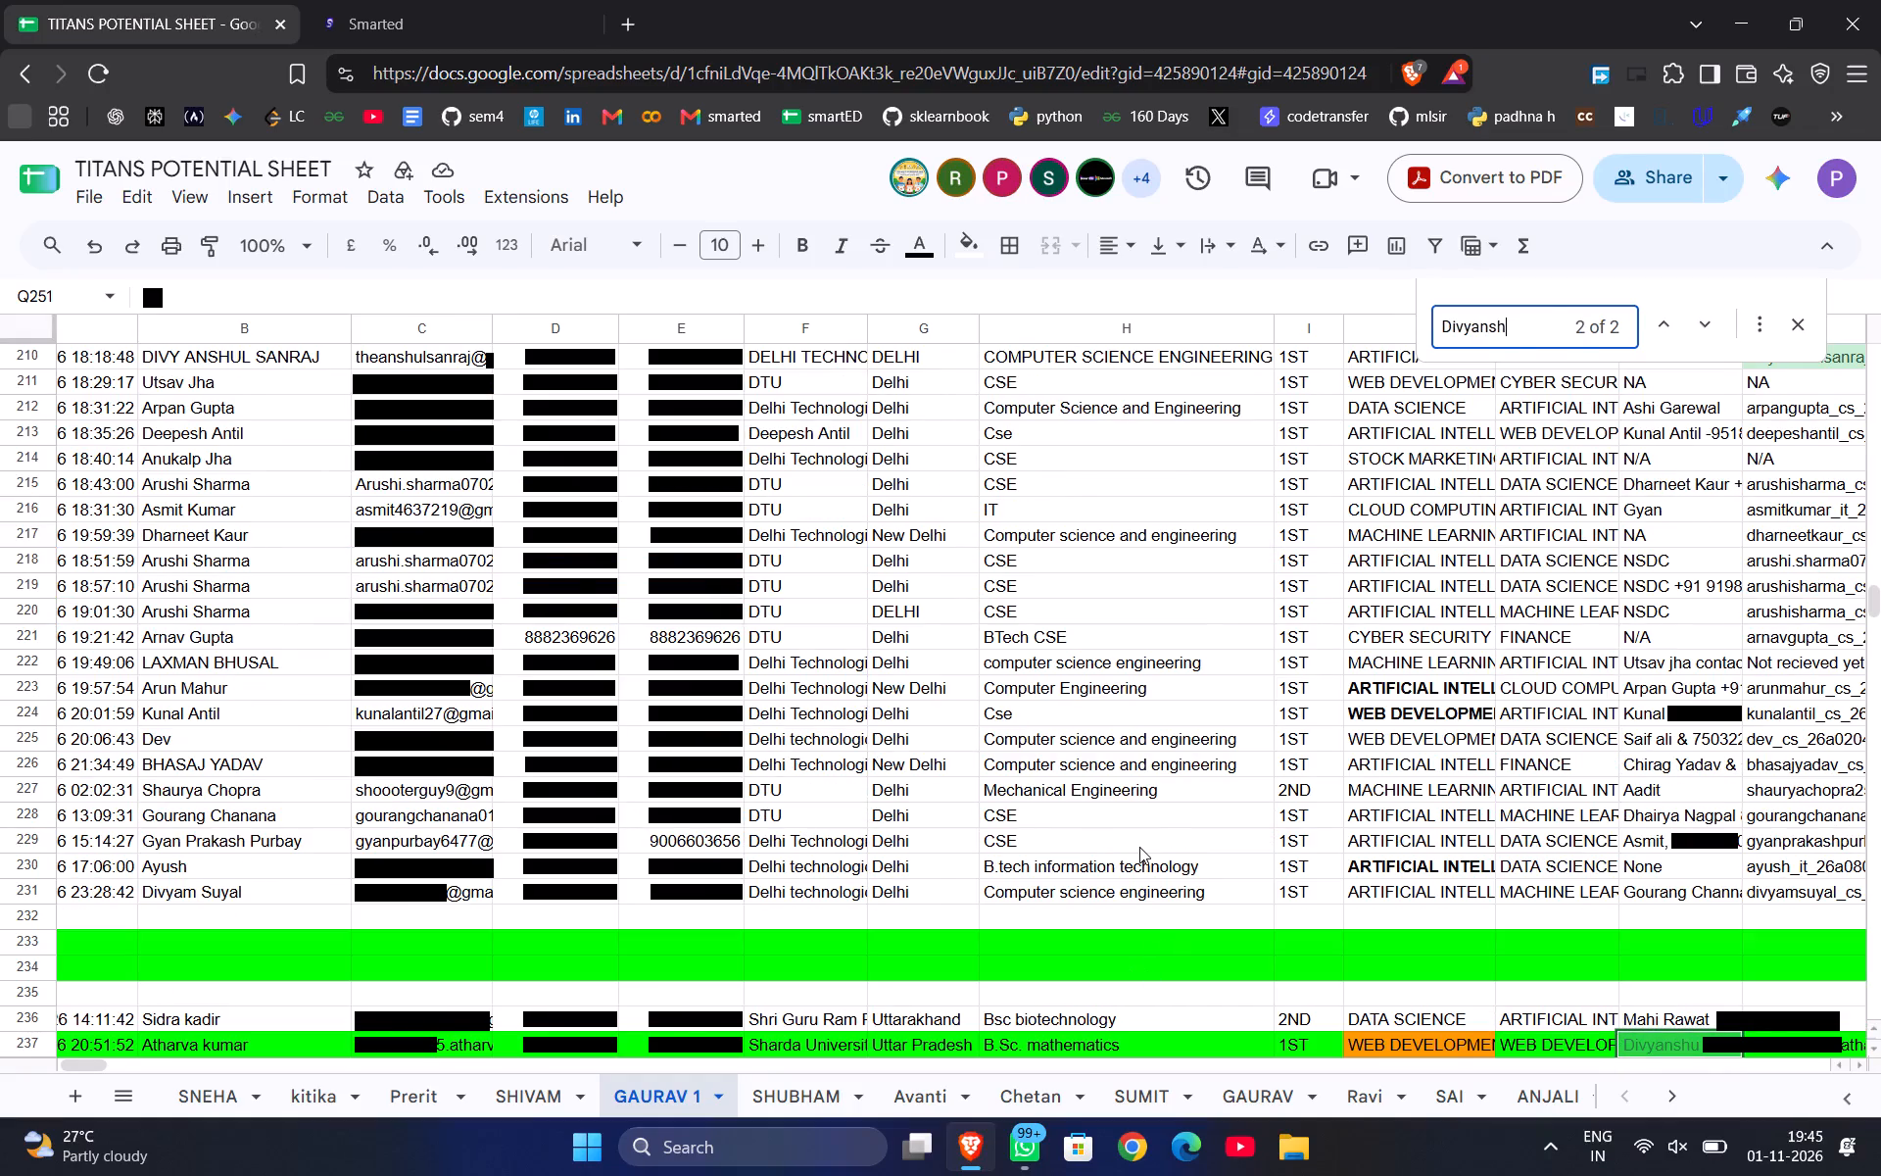
left_click(1676, 1043)
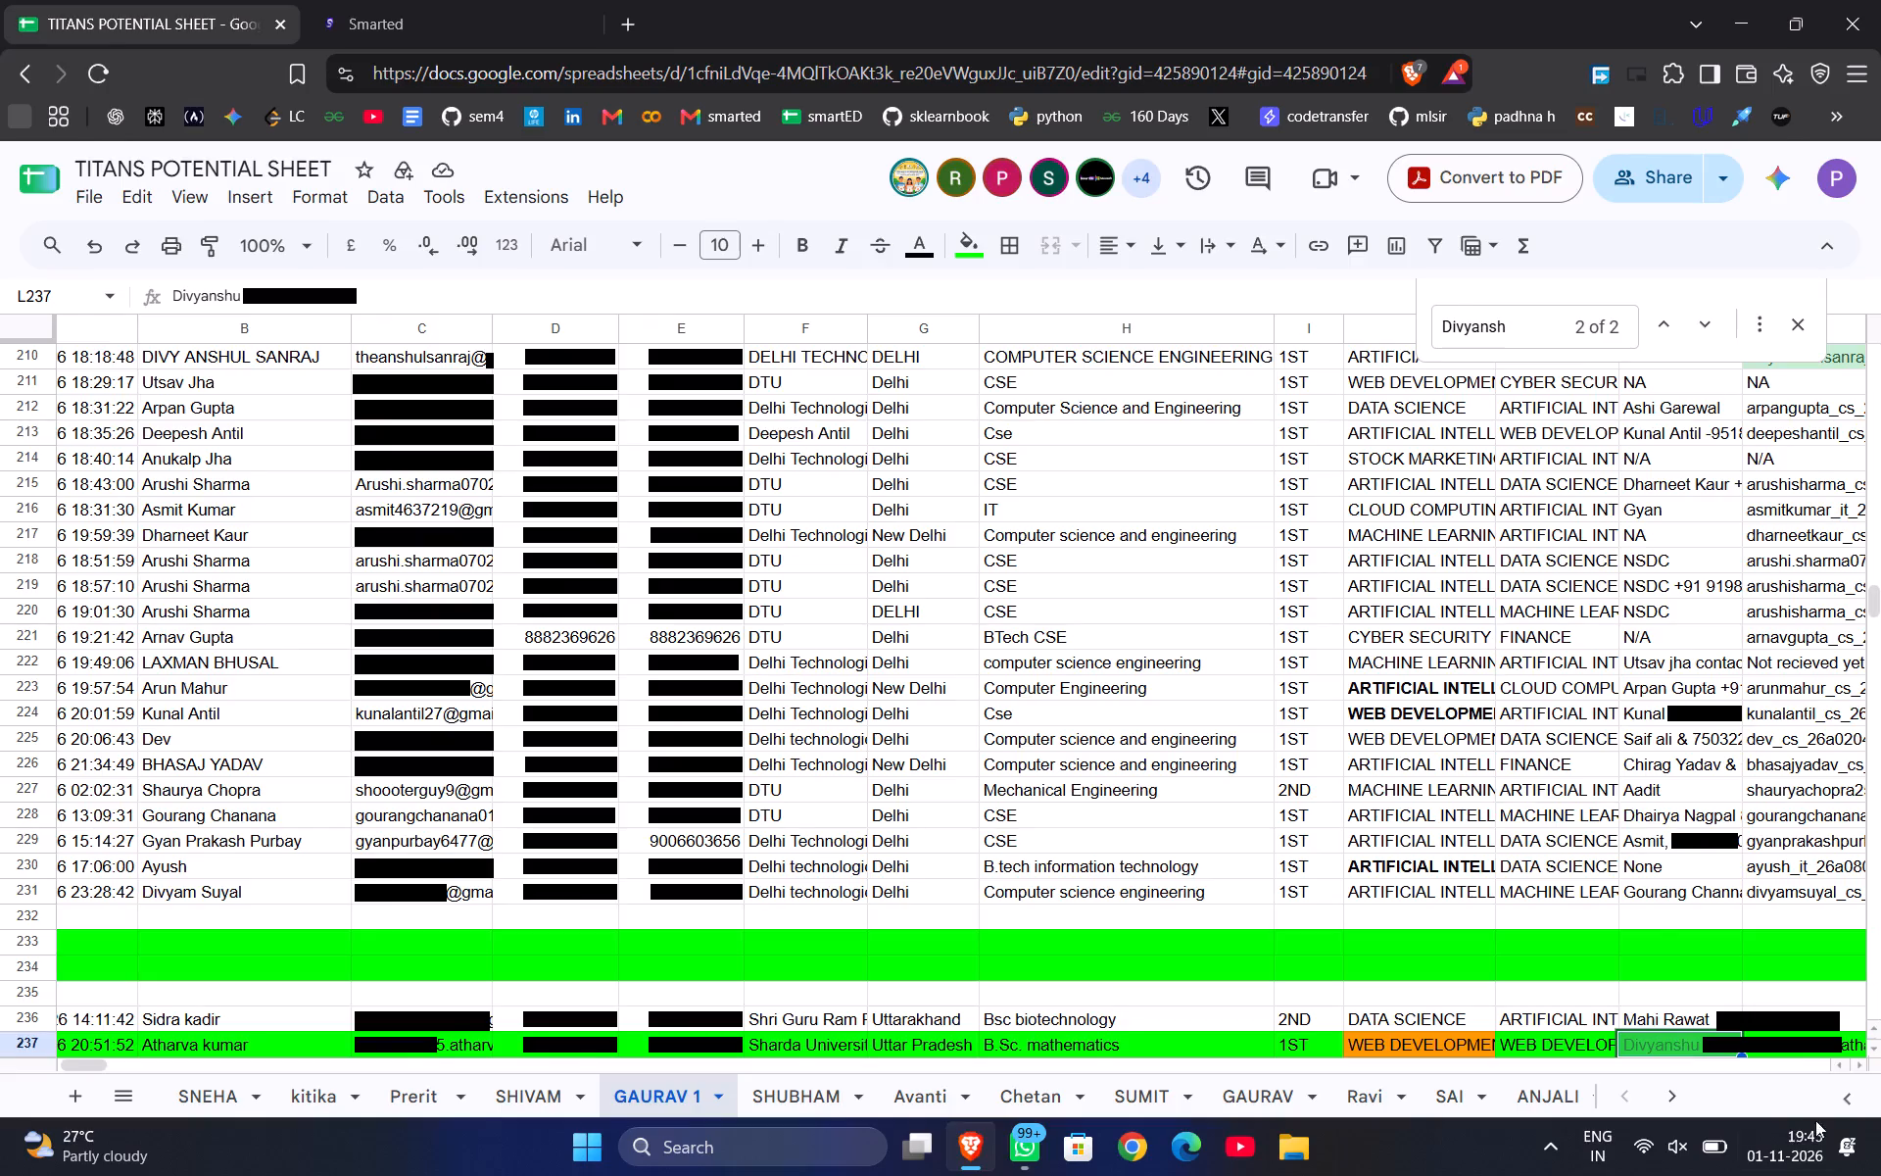
Search the sheet by the leading digits of two more contact numbers, one after the other.
triple_click(1492, 331)
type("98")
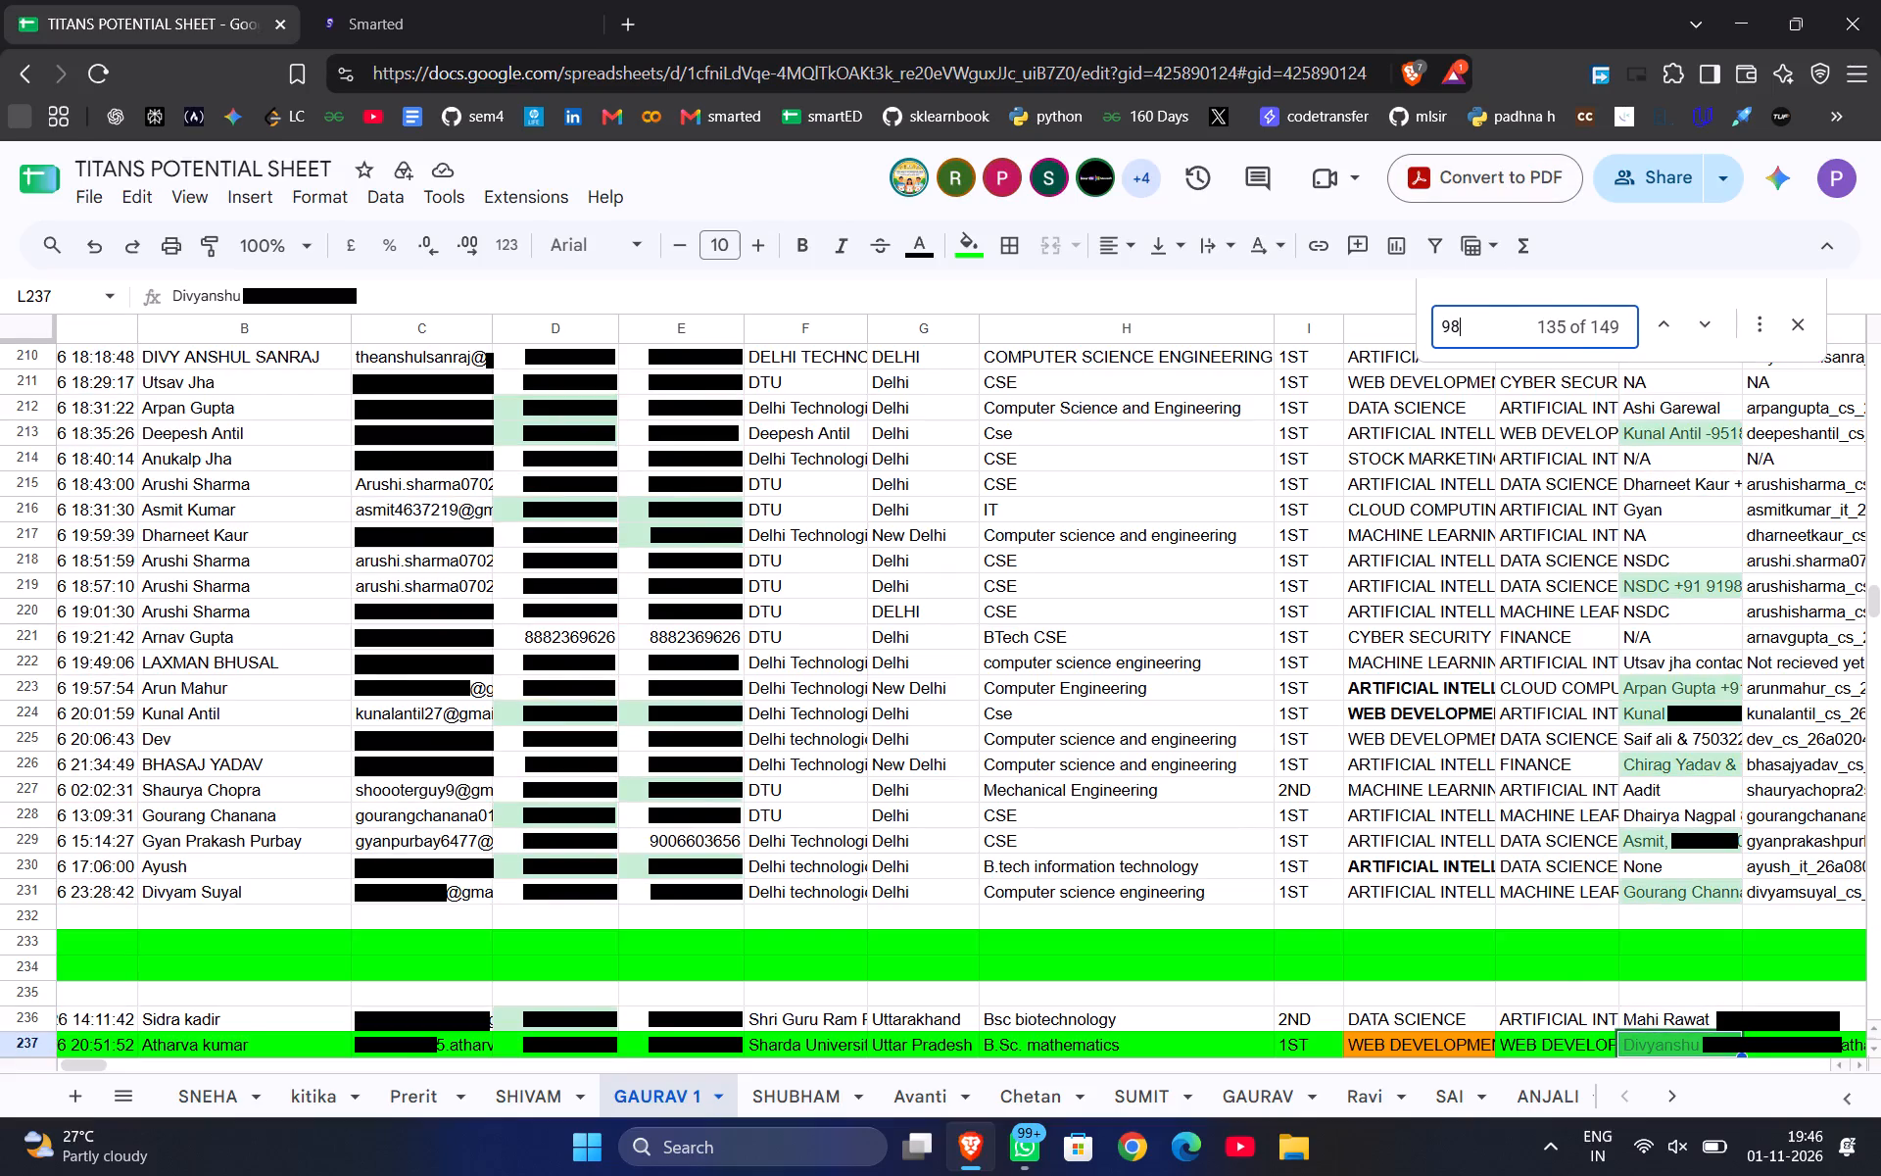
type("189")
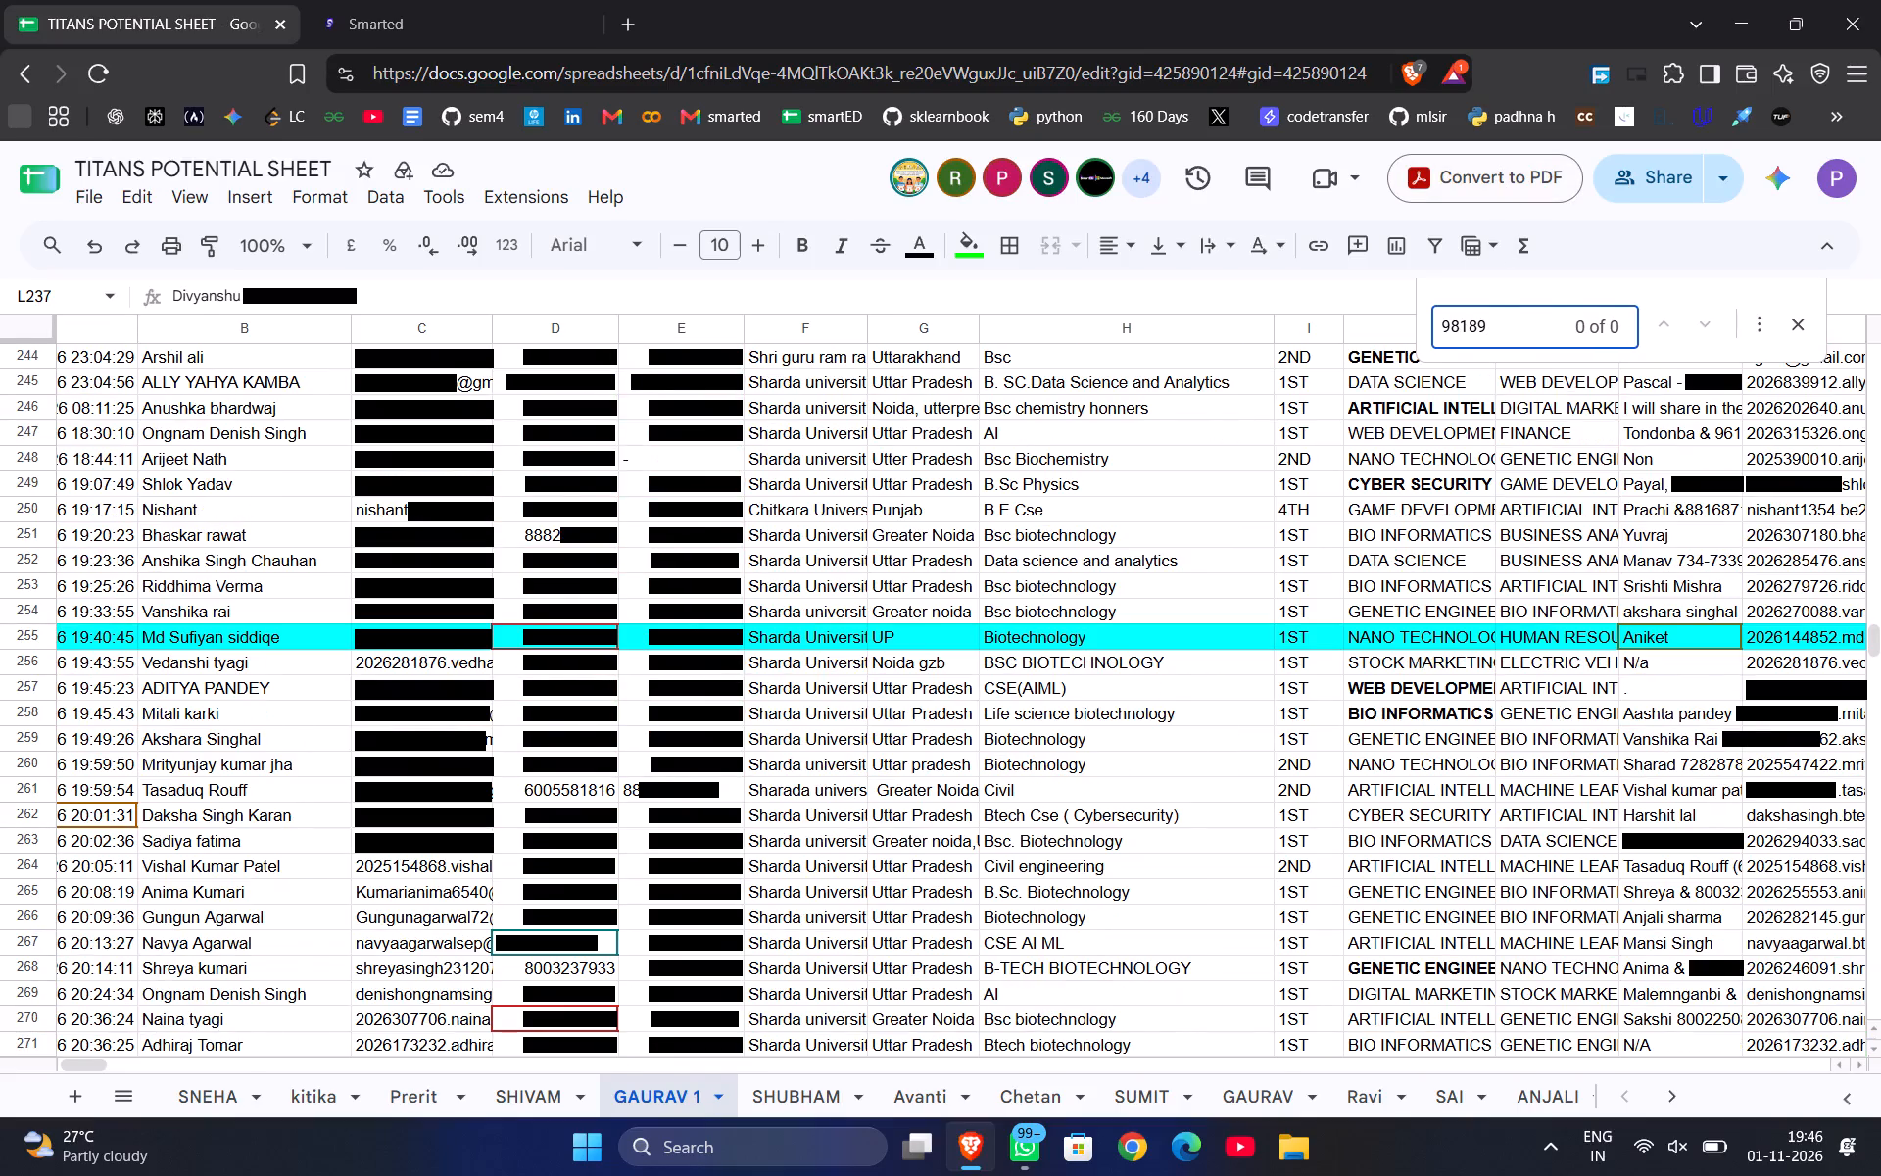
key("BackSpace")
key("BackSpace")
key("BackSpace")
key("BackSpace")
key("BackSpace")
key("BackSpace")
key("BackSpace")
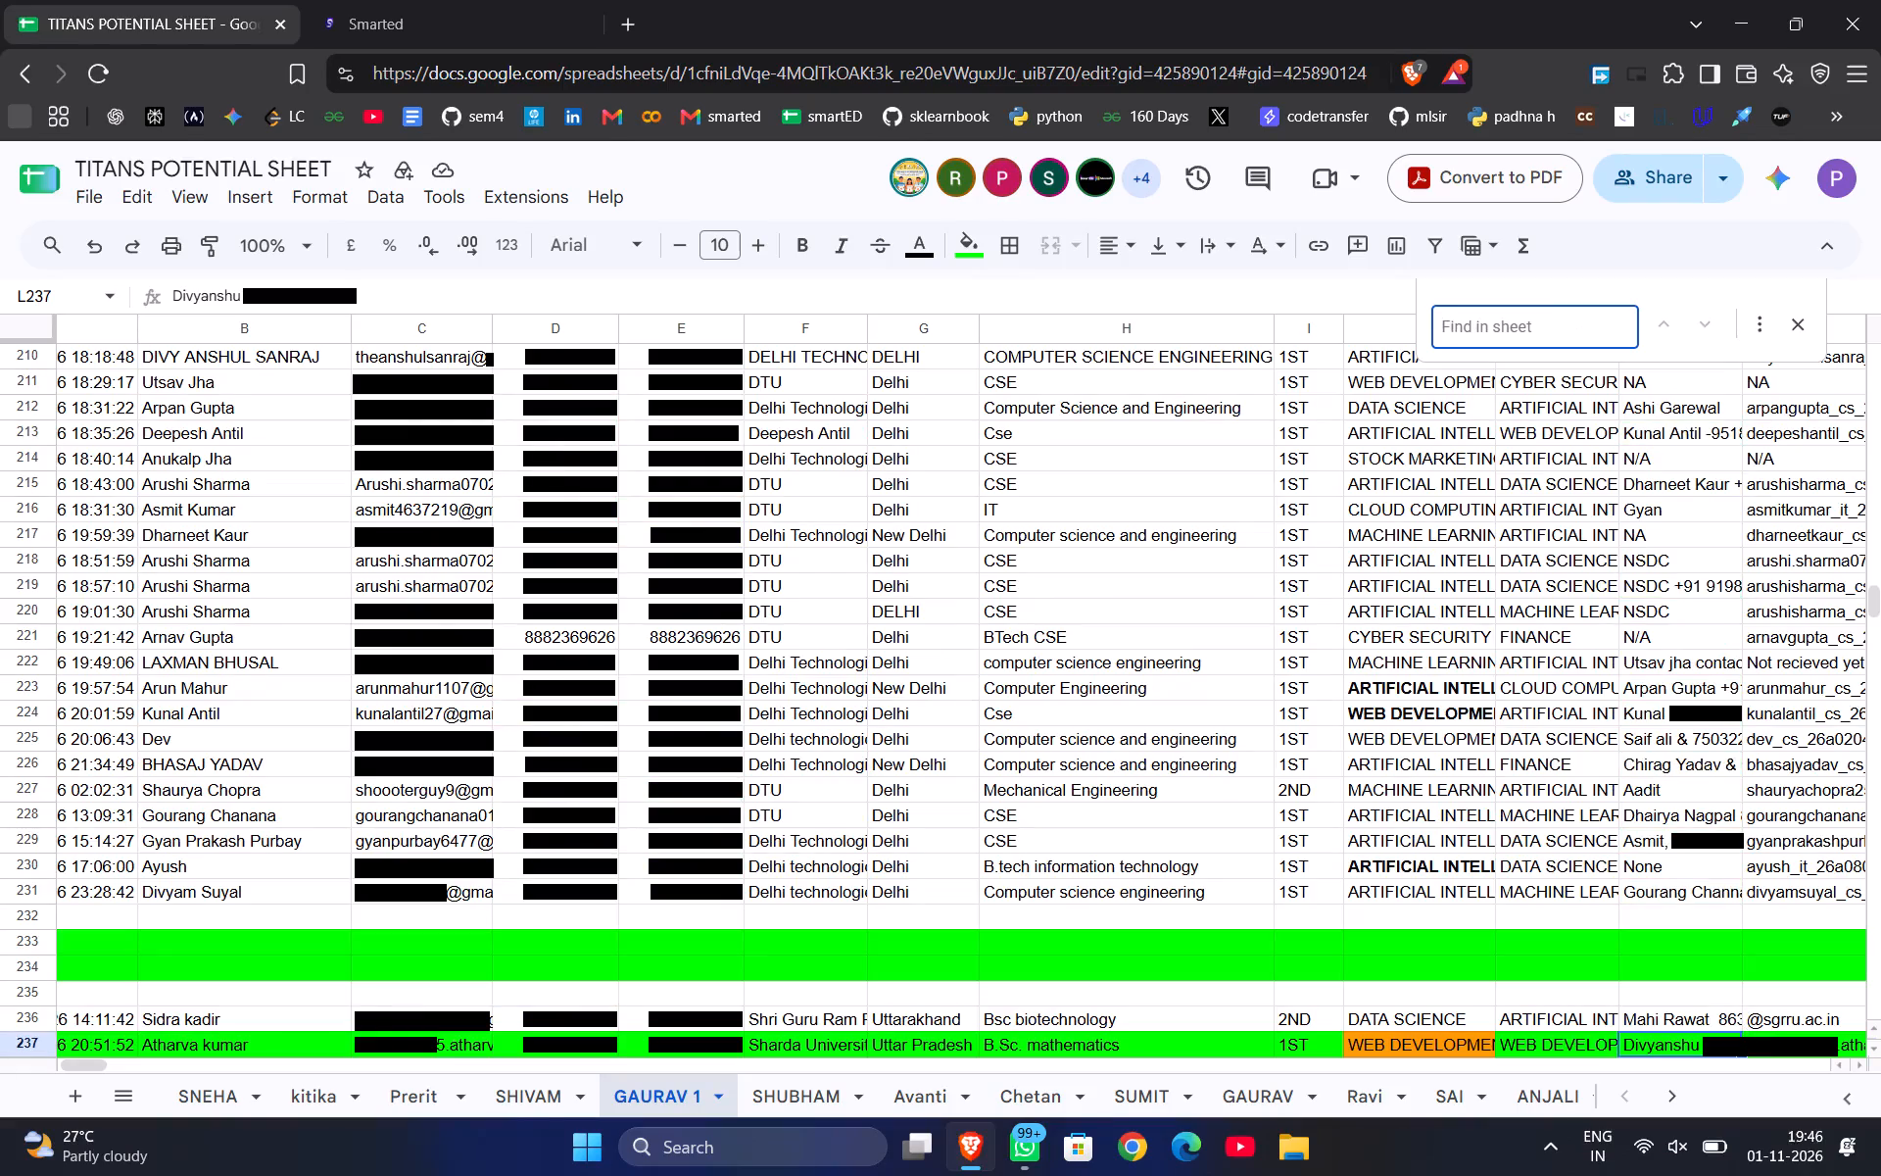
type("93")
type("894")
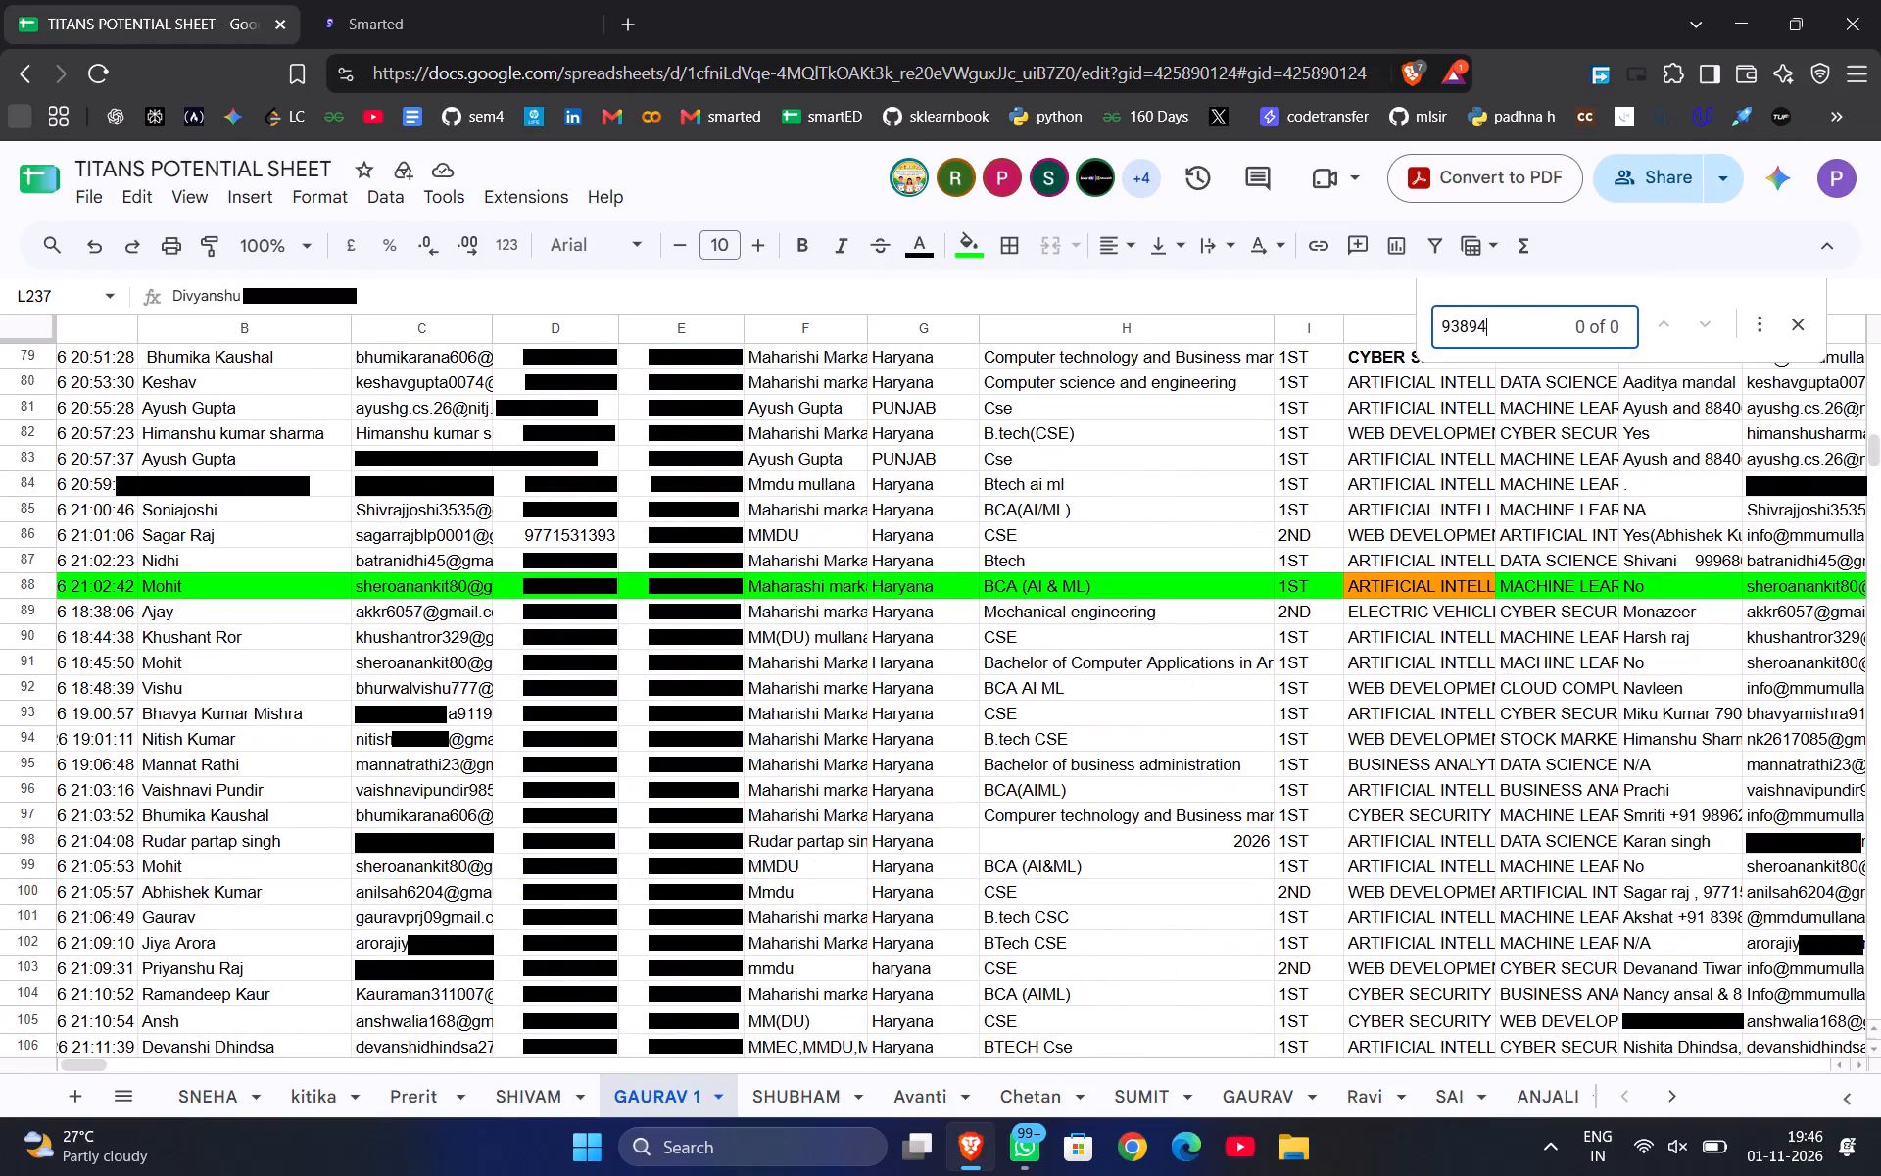
Clear the contact number digits from the sheet search.
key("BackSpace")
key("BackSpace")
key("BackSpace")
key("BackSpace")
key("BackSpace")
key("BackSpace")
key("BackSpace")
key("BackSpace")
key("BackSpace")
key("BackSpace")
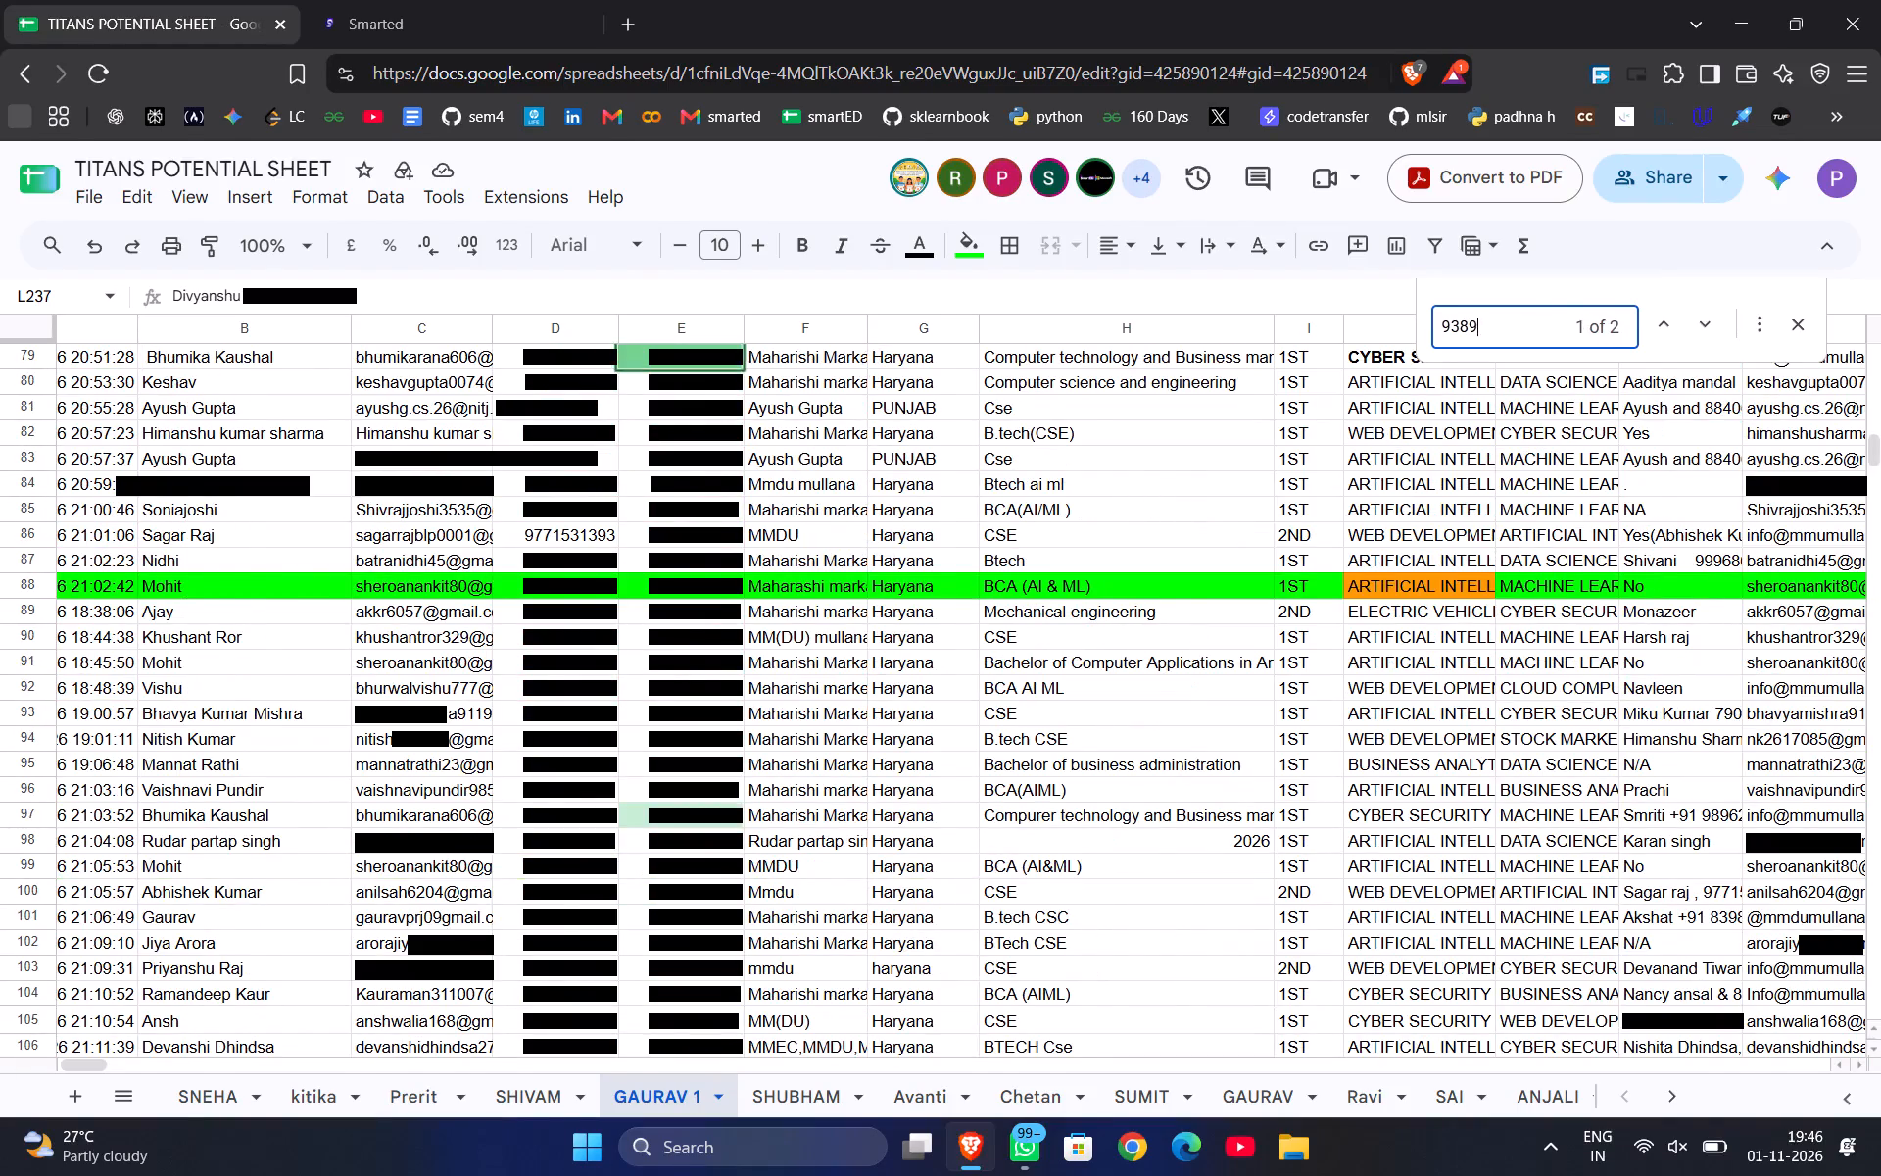
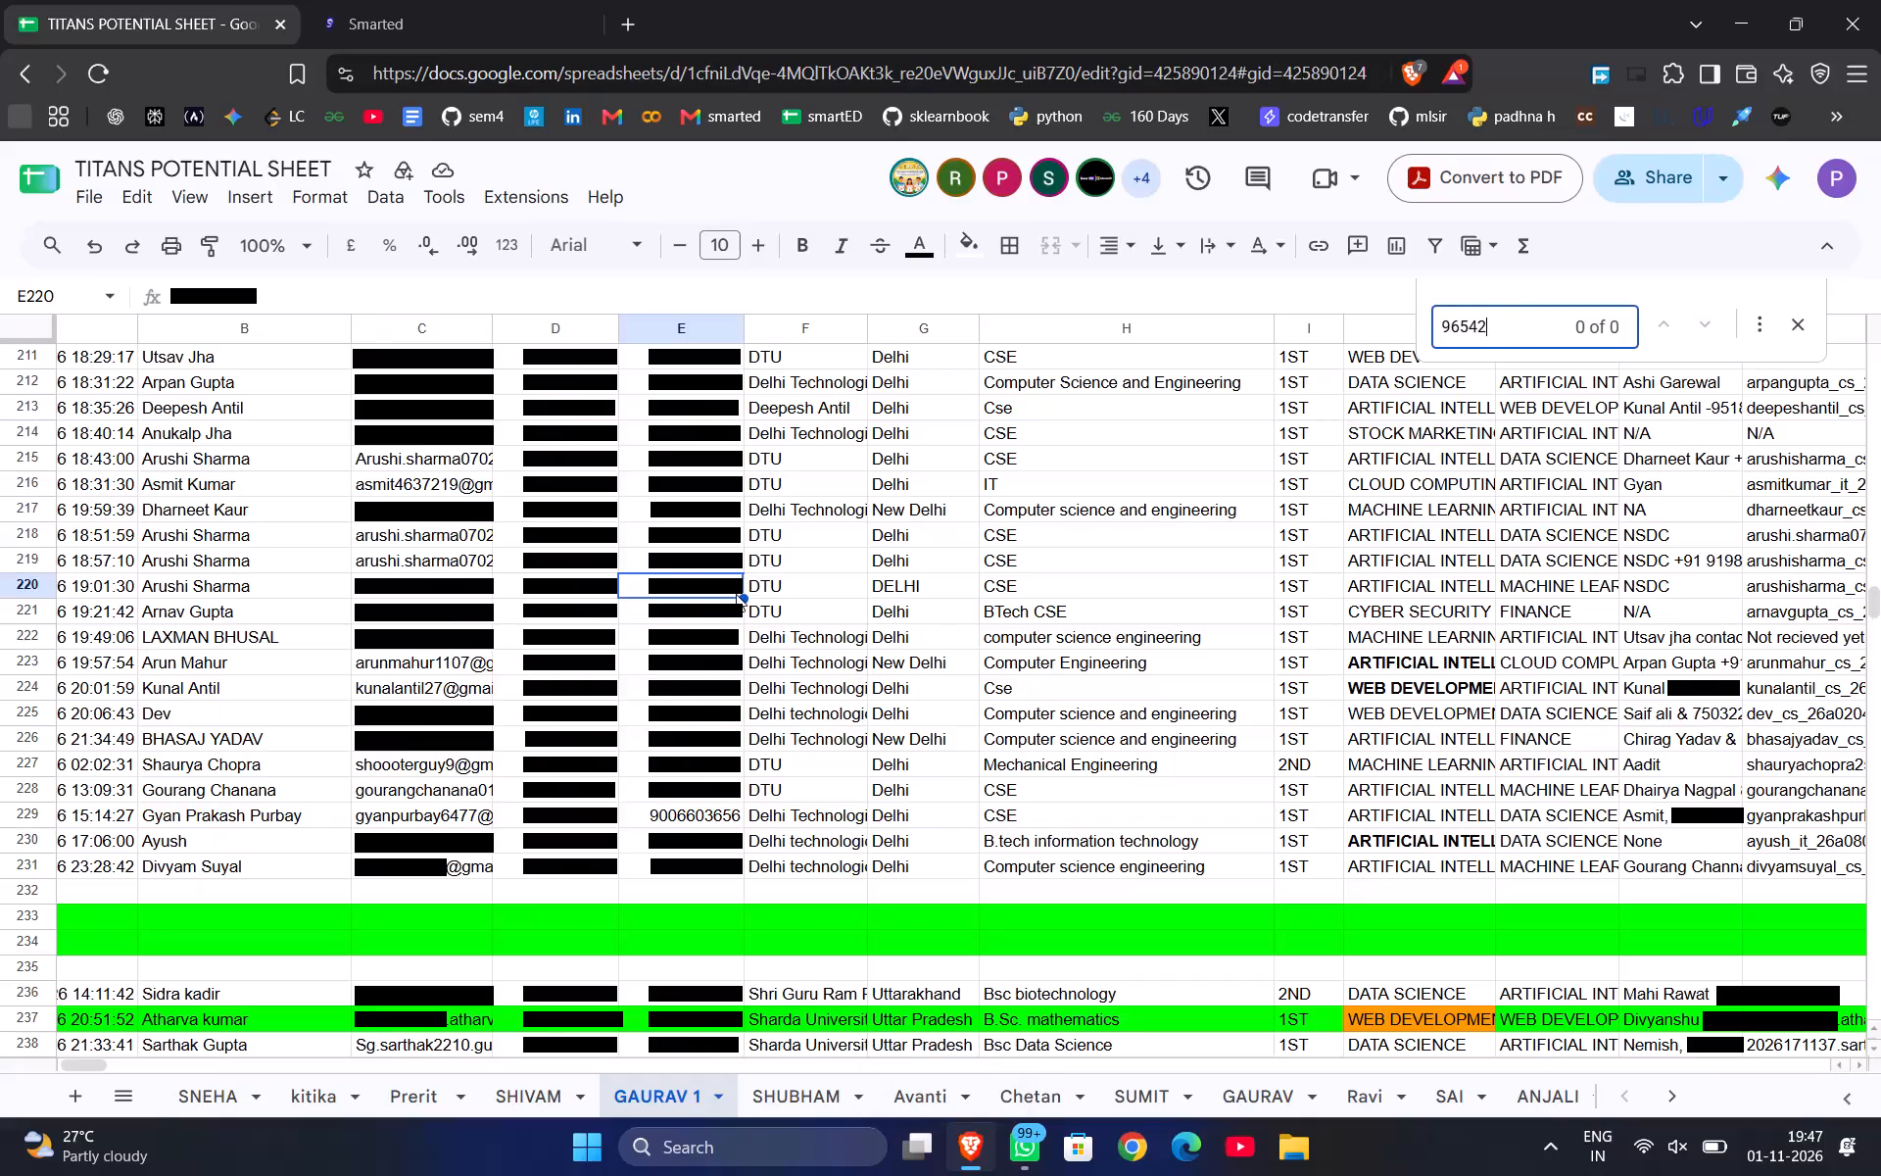
Copy the contact number digits being searched on GAURAV 1, and check the SHIVAM, SNEHA and kitika sheets for them.
triple_click(1461, 325)
scroll(1251, 669, "down", 3)
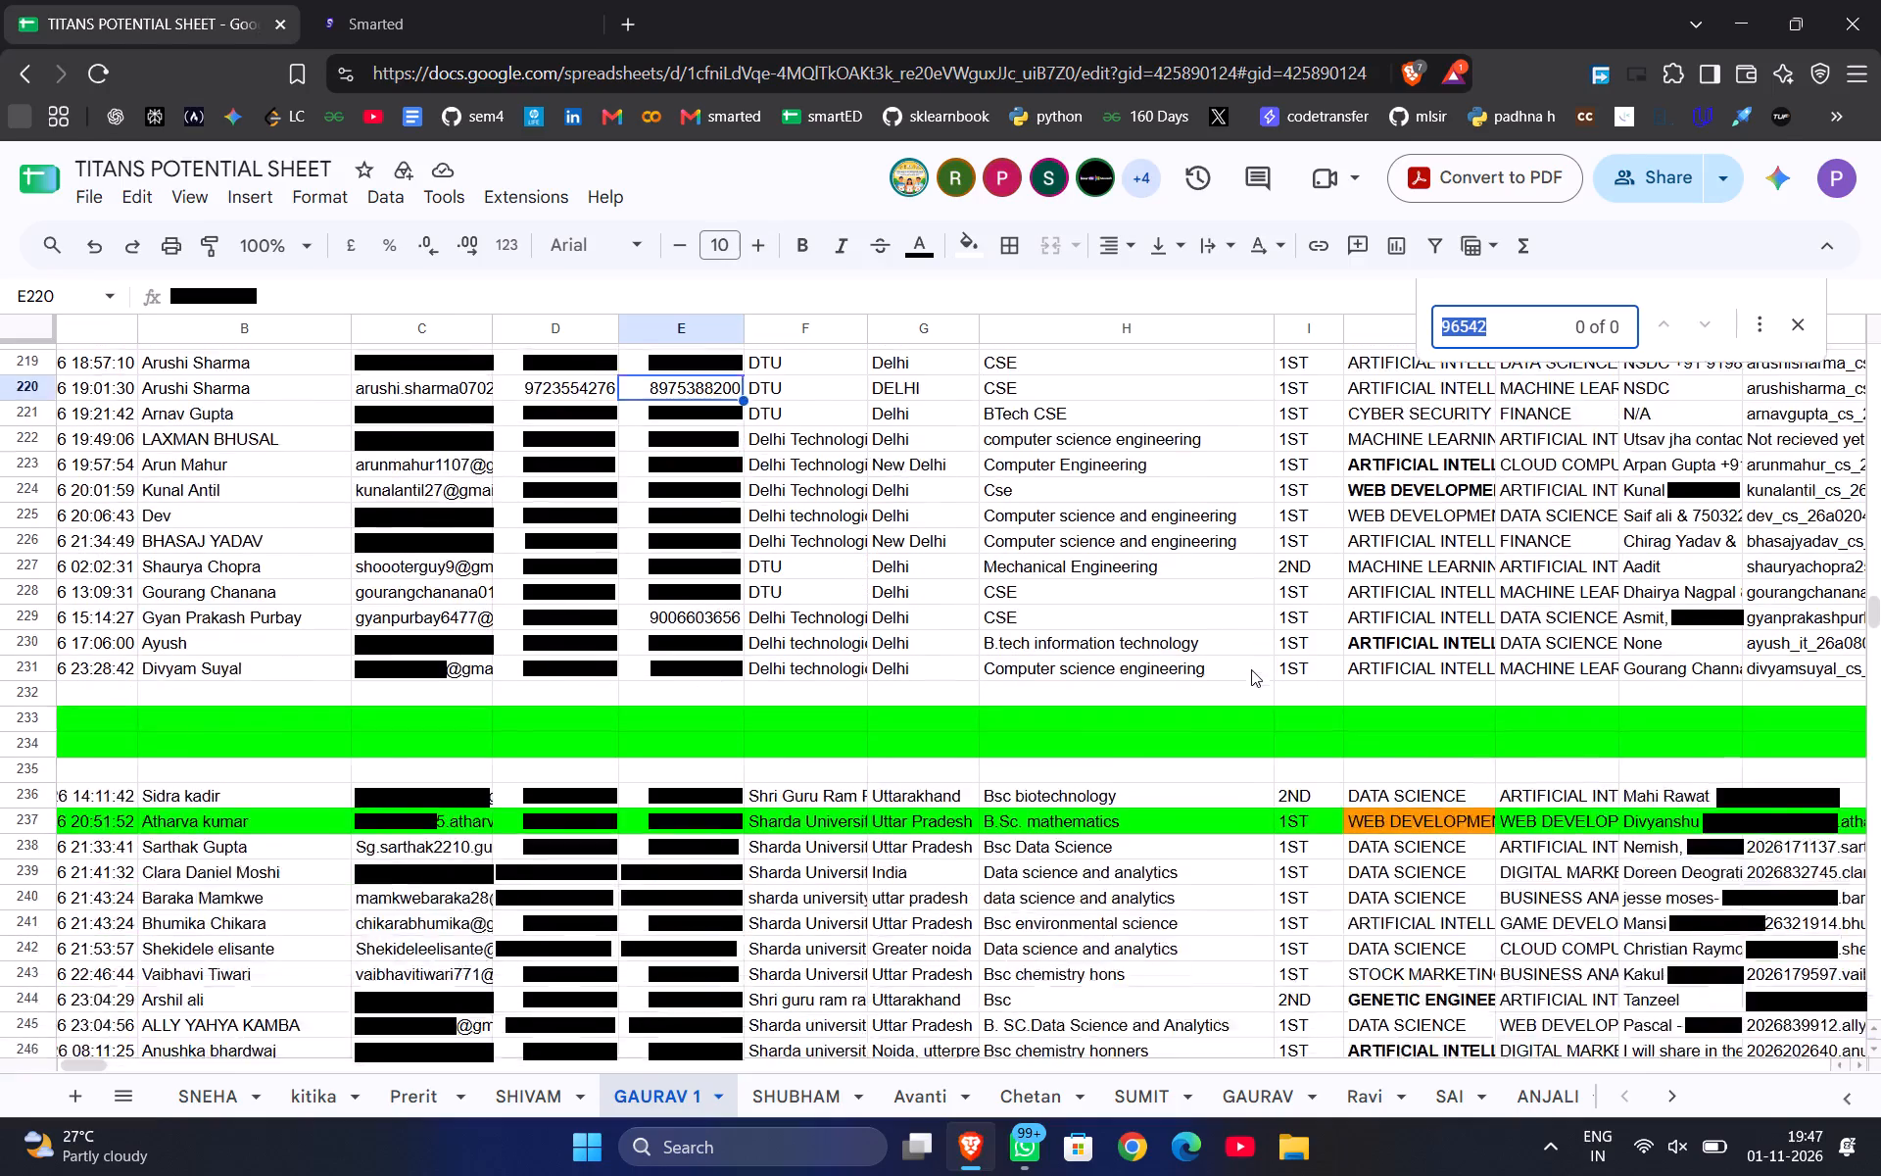
scroll(1251, 669, "down", 3)
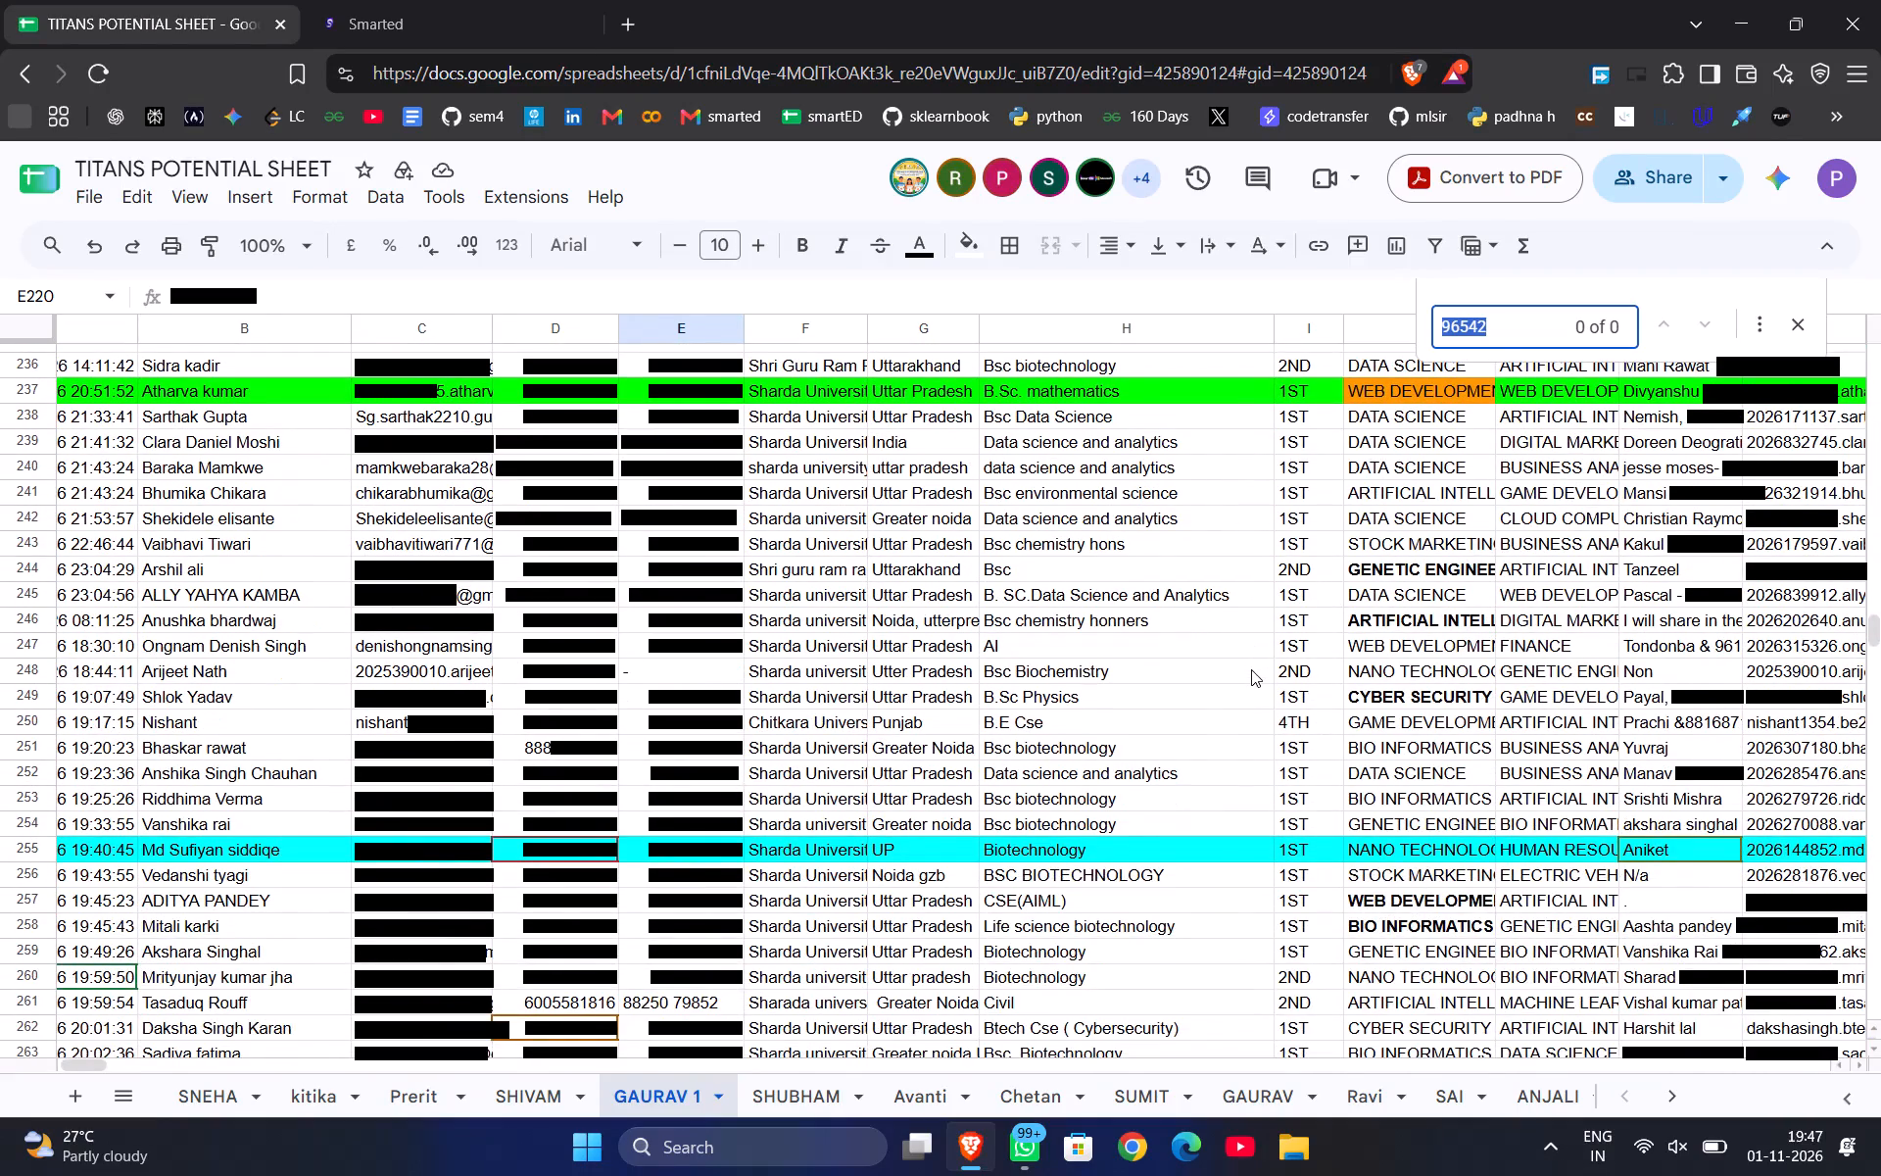
scroll(1251, 669, "up", 2)
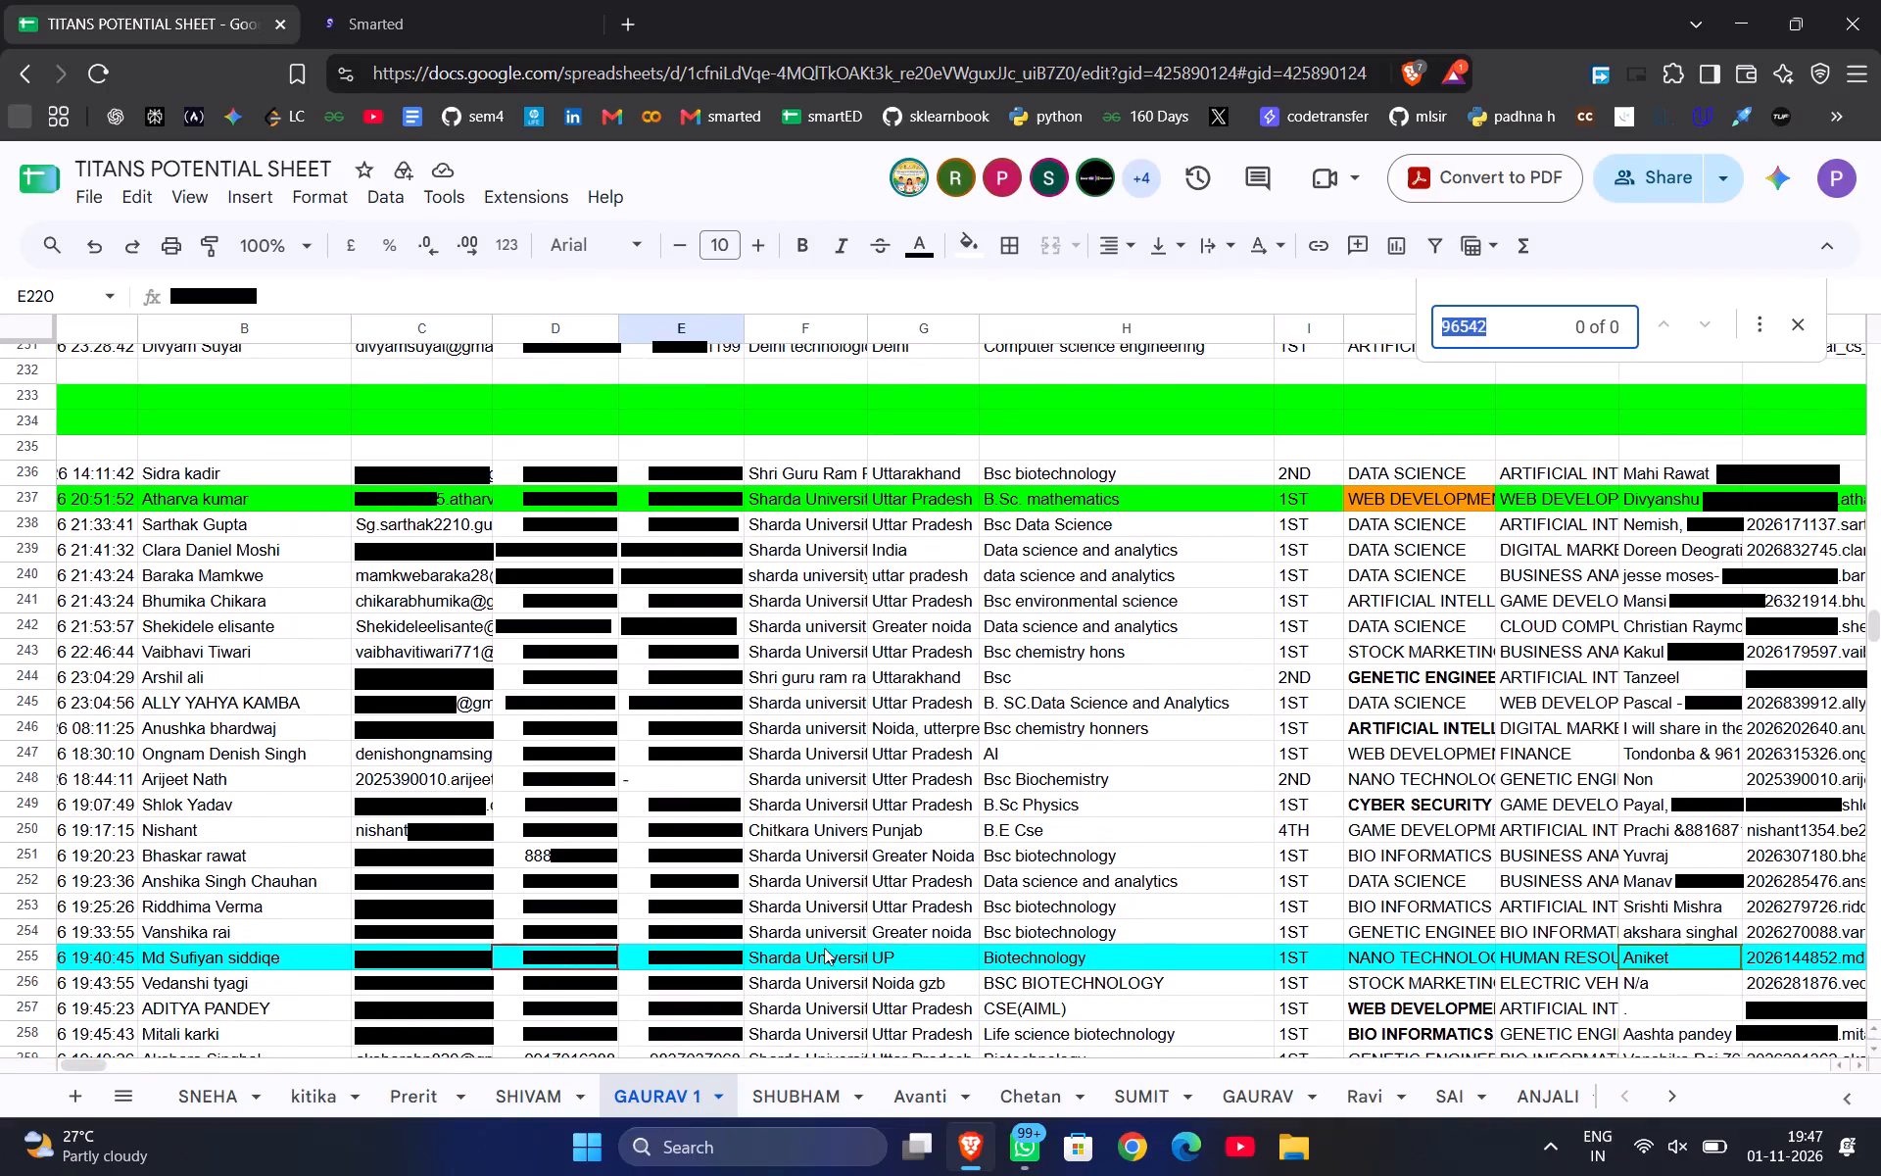
key("ctrl+c")
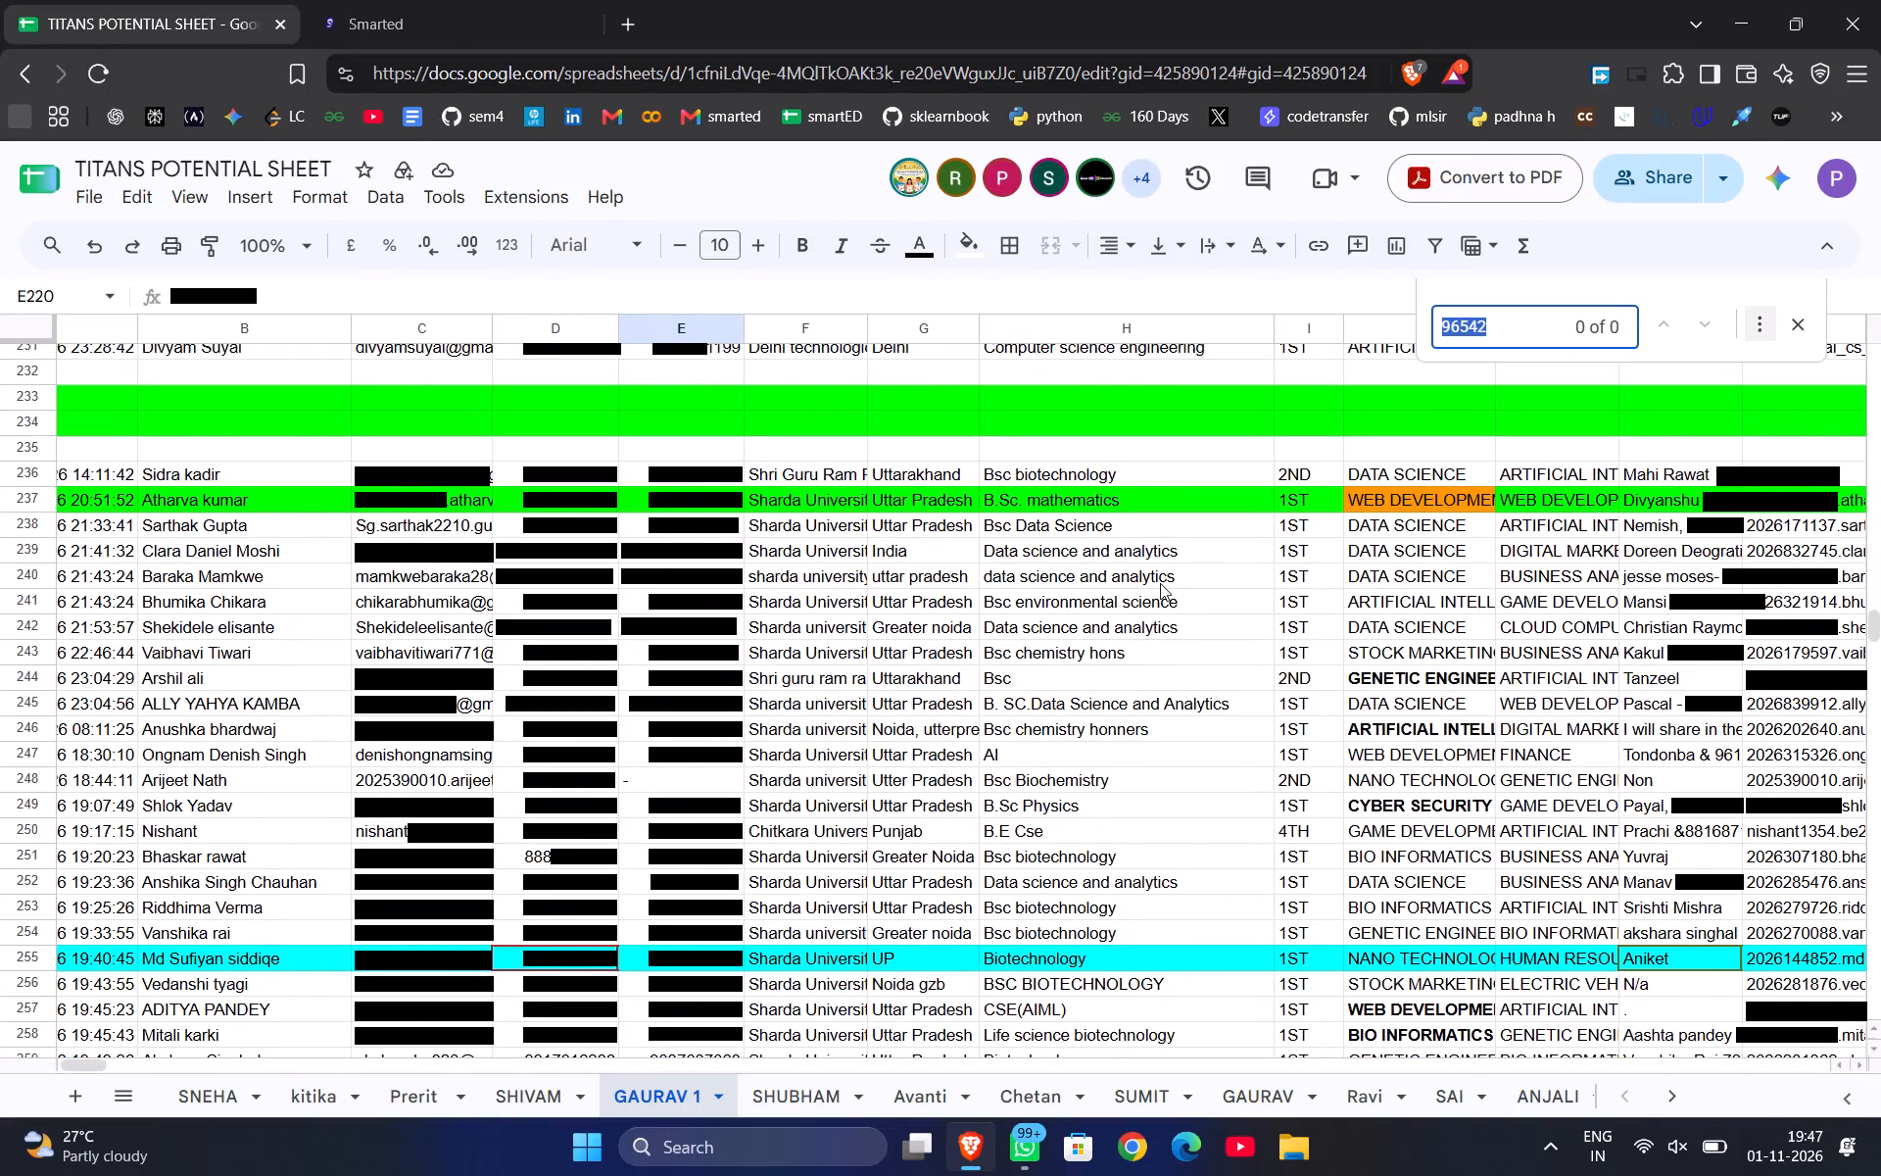
left_click(520, 1090)
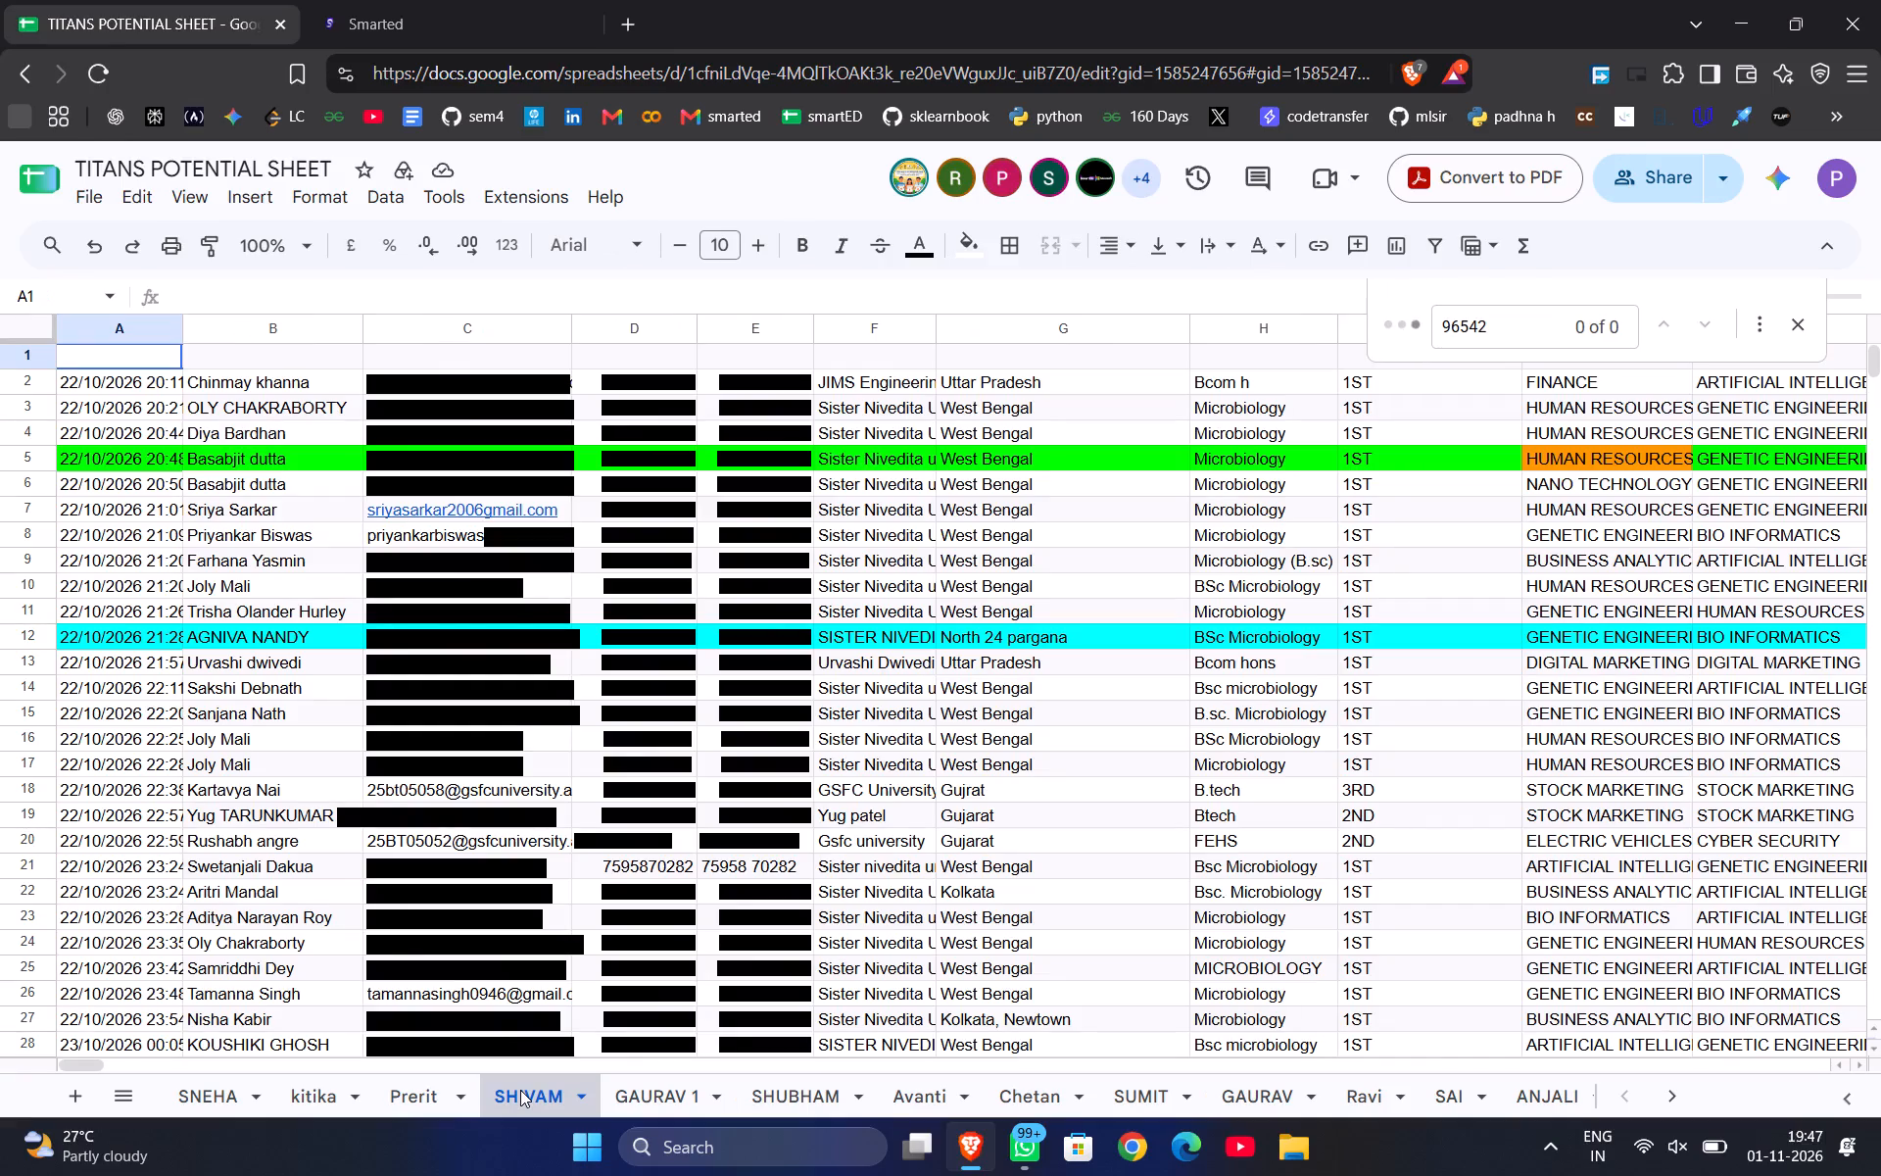
left_click(227, 1090)
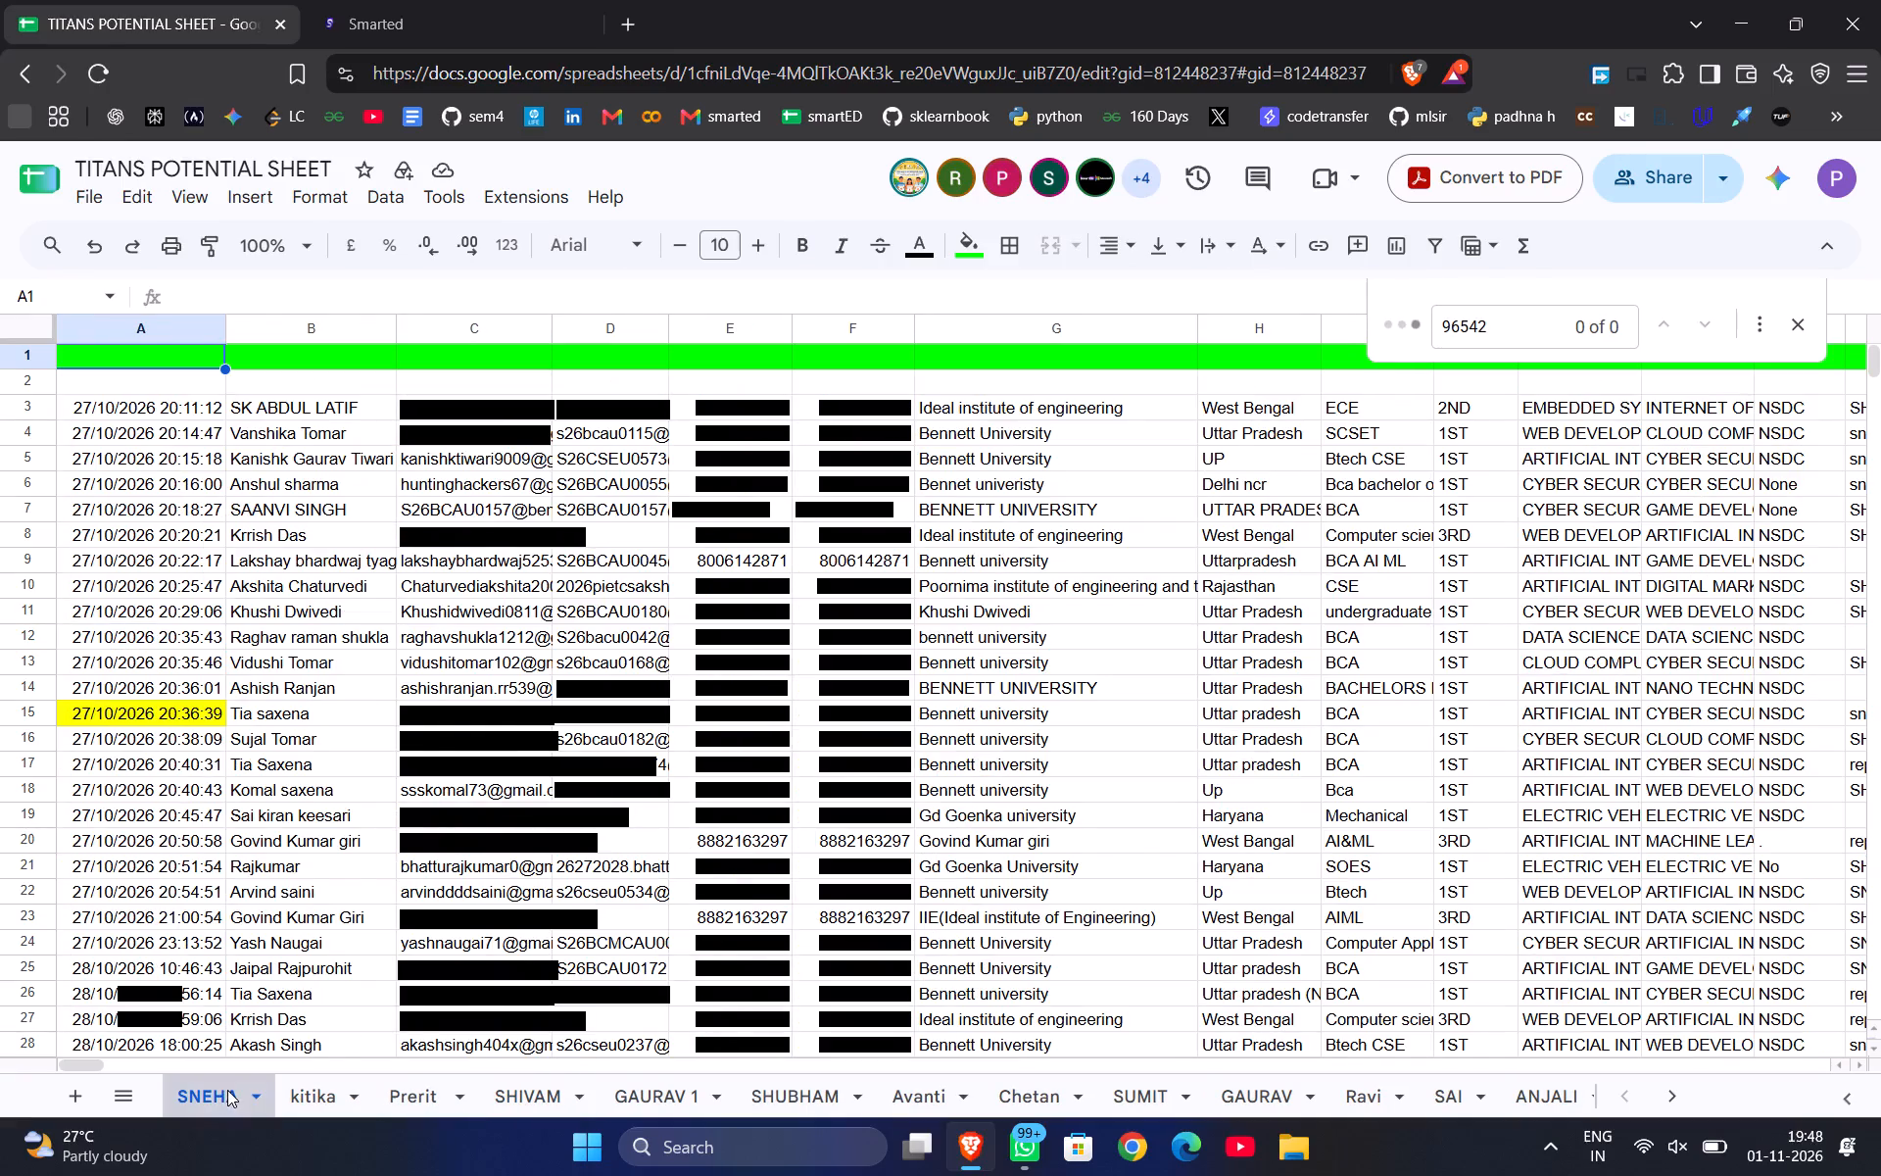
left_click(304, 1111)
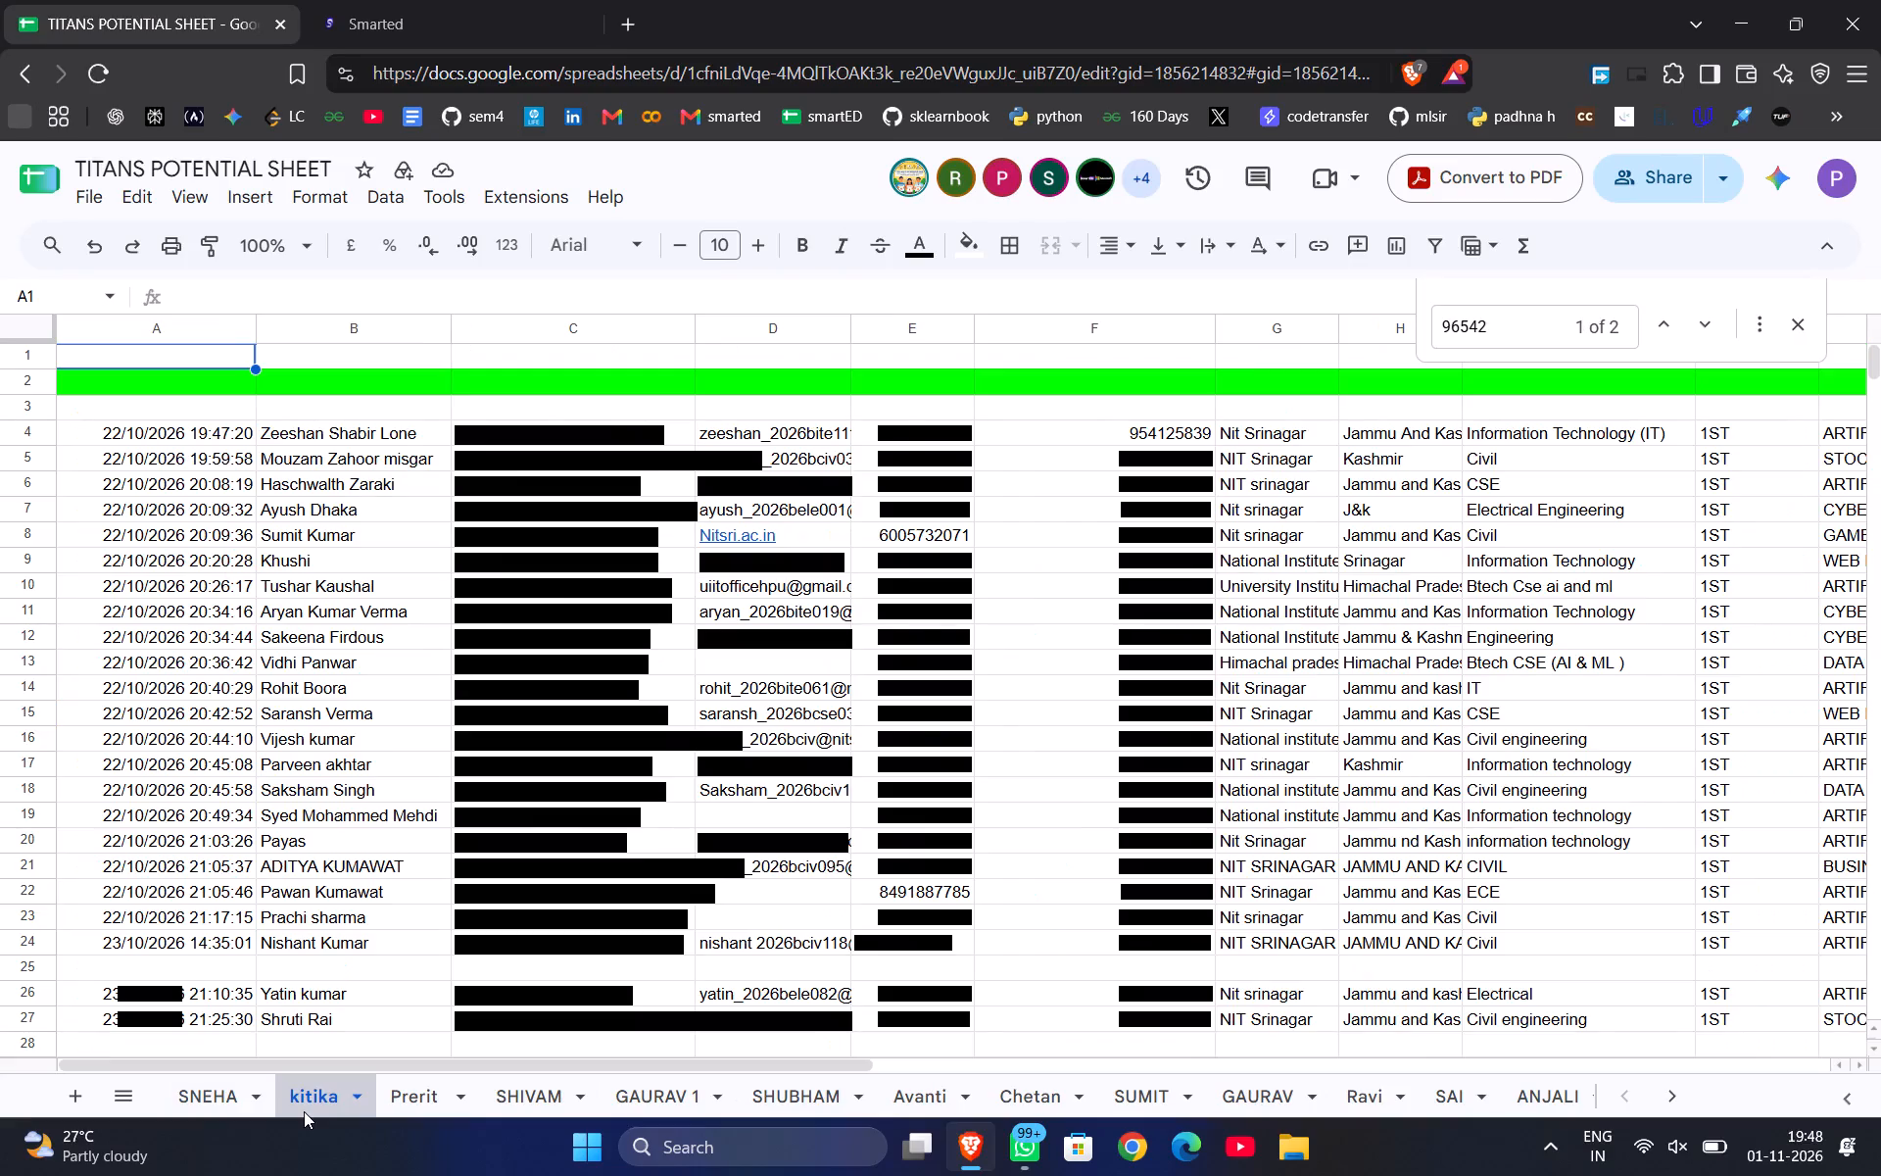
Go to the next match for the contact number digits on the kitika sheet and select row 354 to review the lead's details.
left_click(1516, 327)
key("Return")
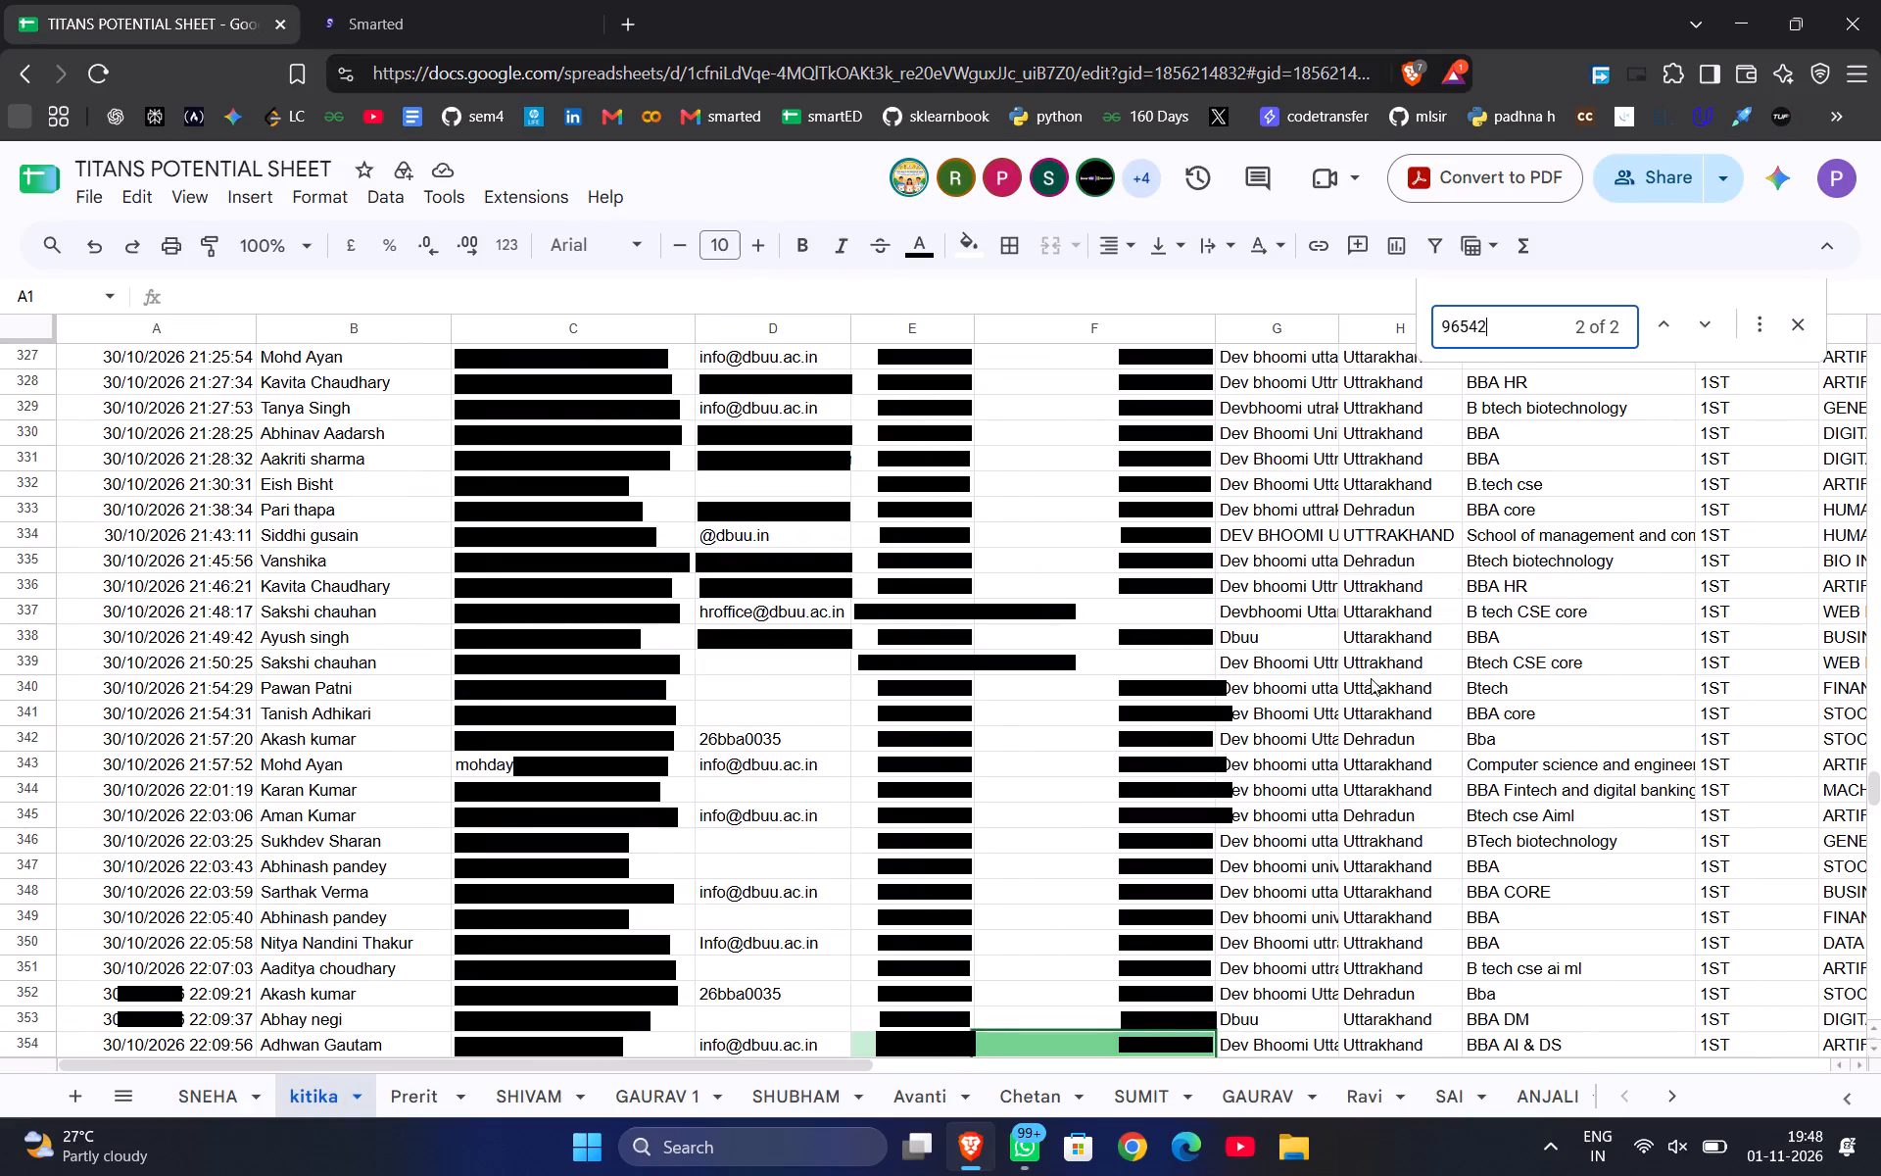
left_click(30, 1045)
scroll(30, 1045, "left", 1)
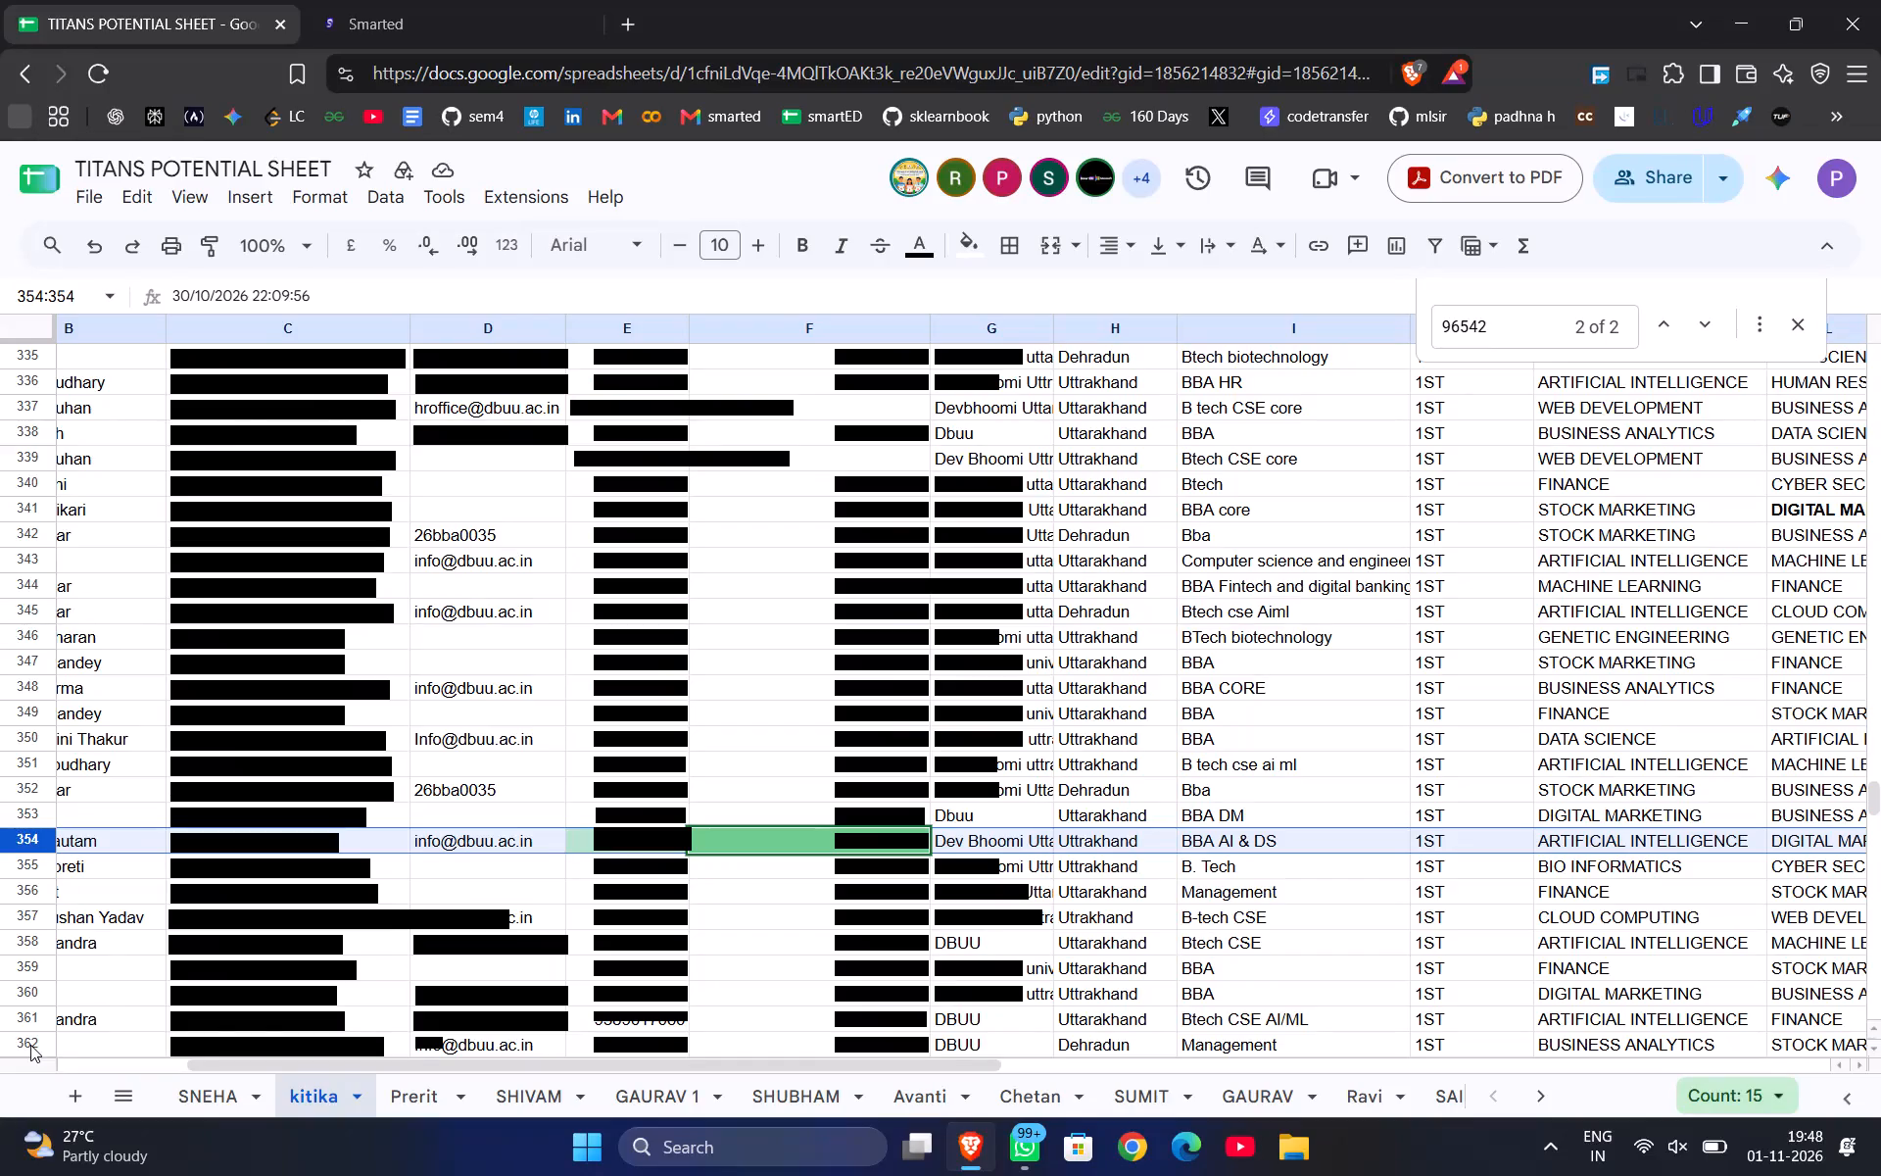
scroll(30, 1045, "right", 6)
scroll(274, 863, "right", 4)
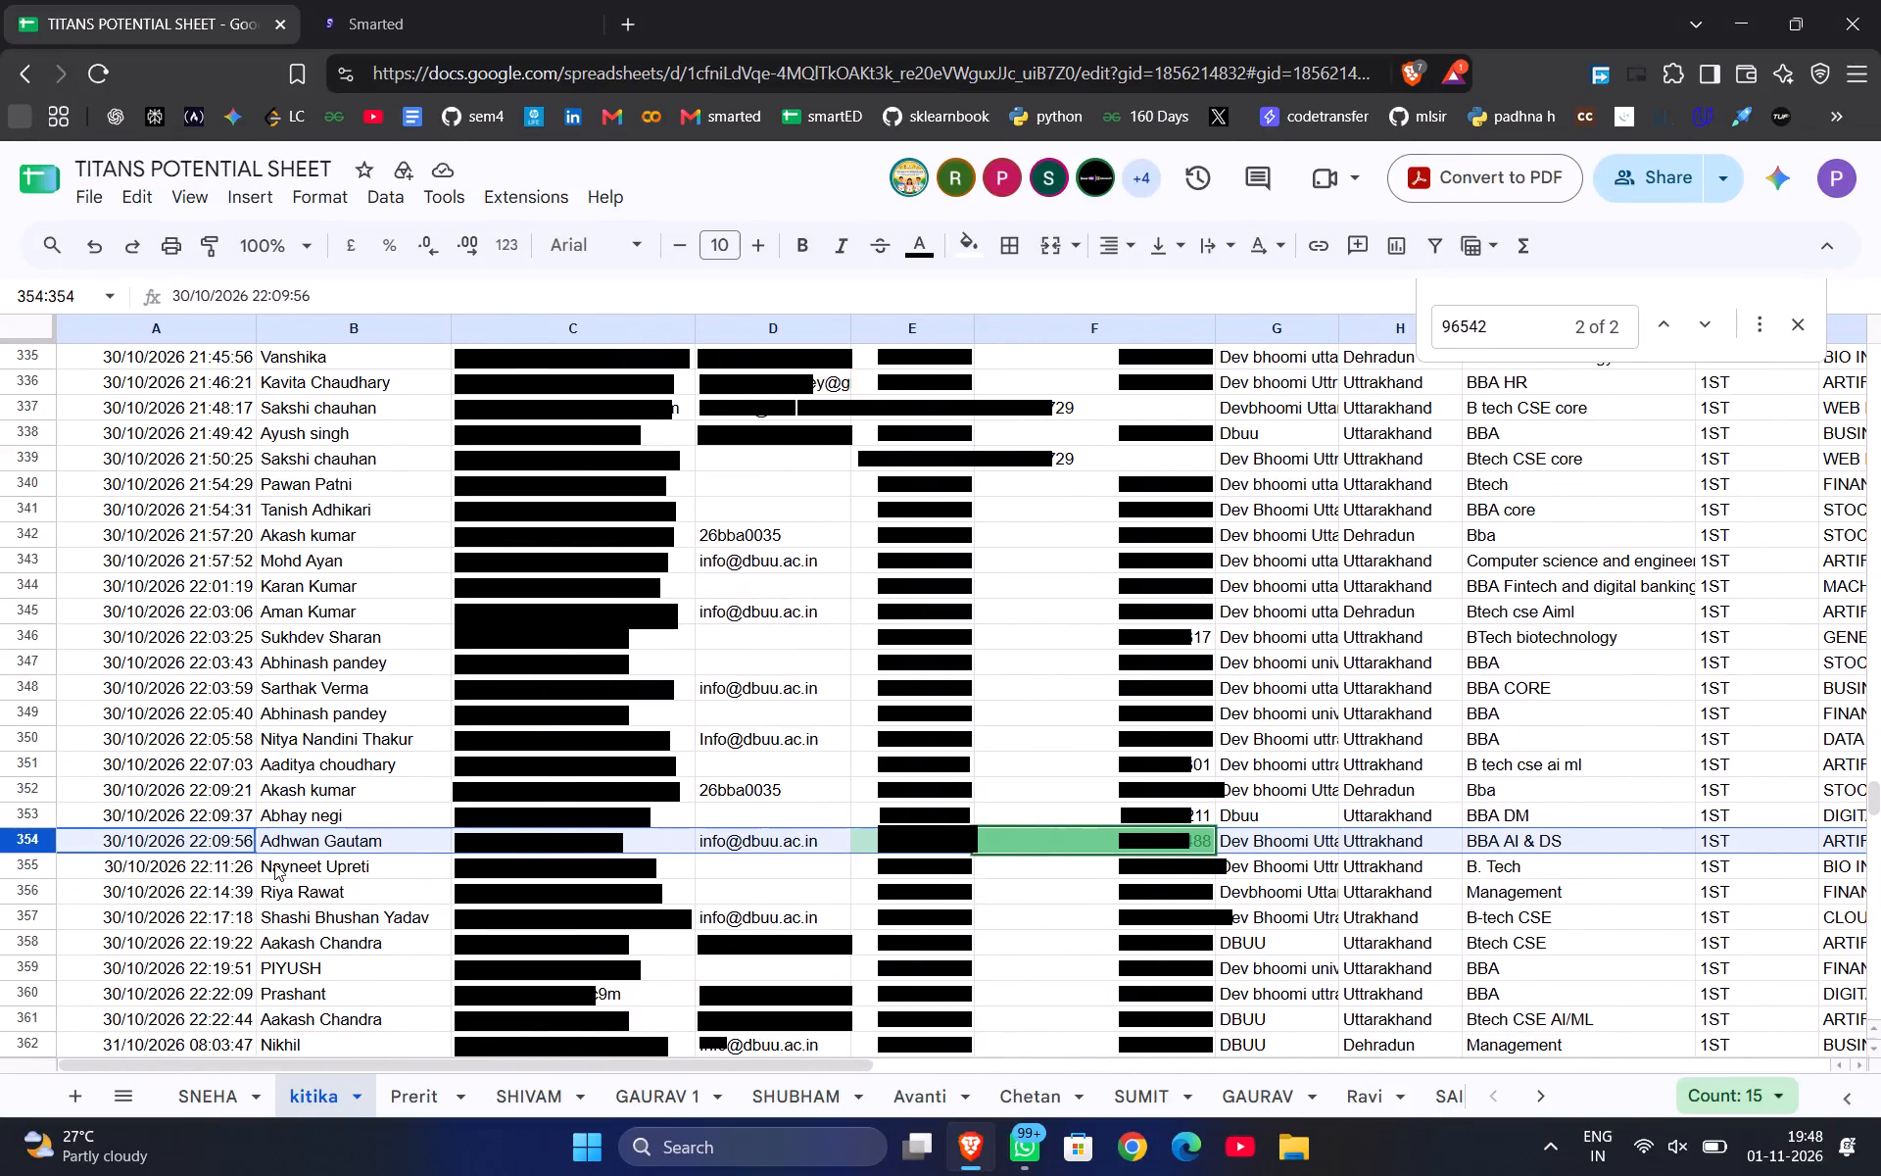
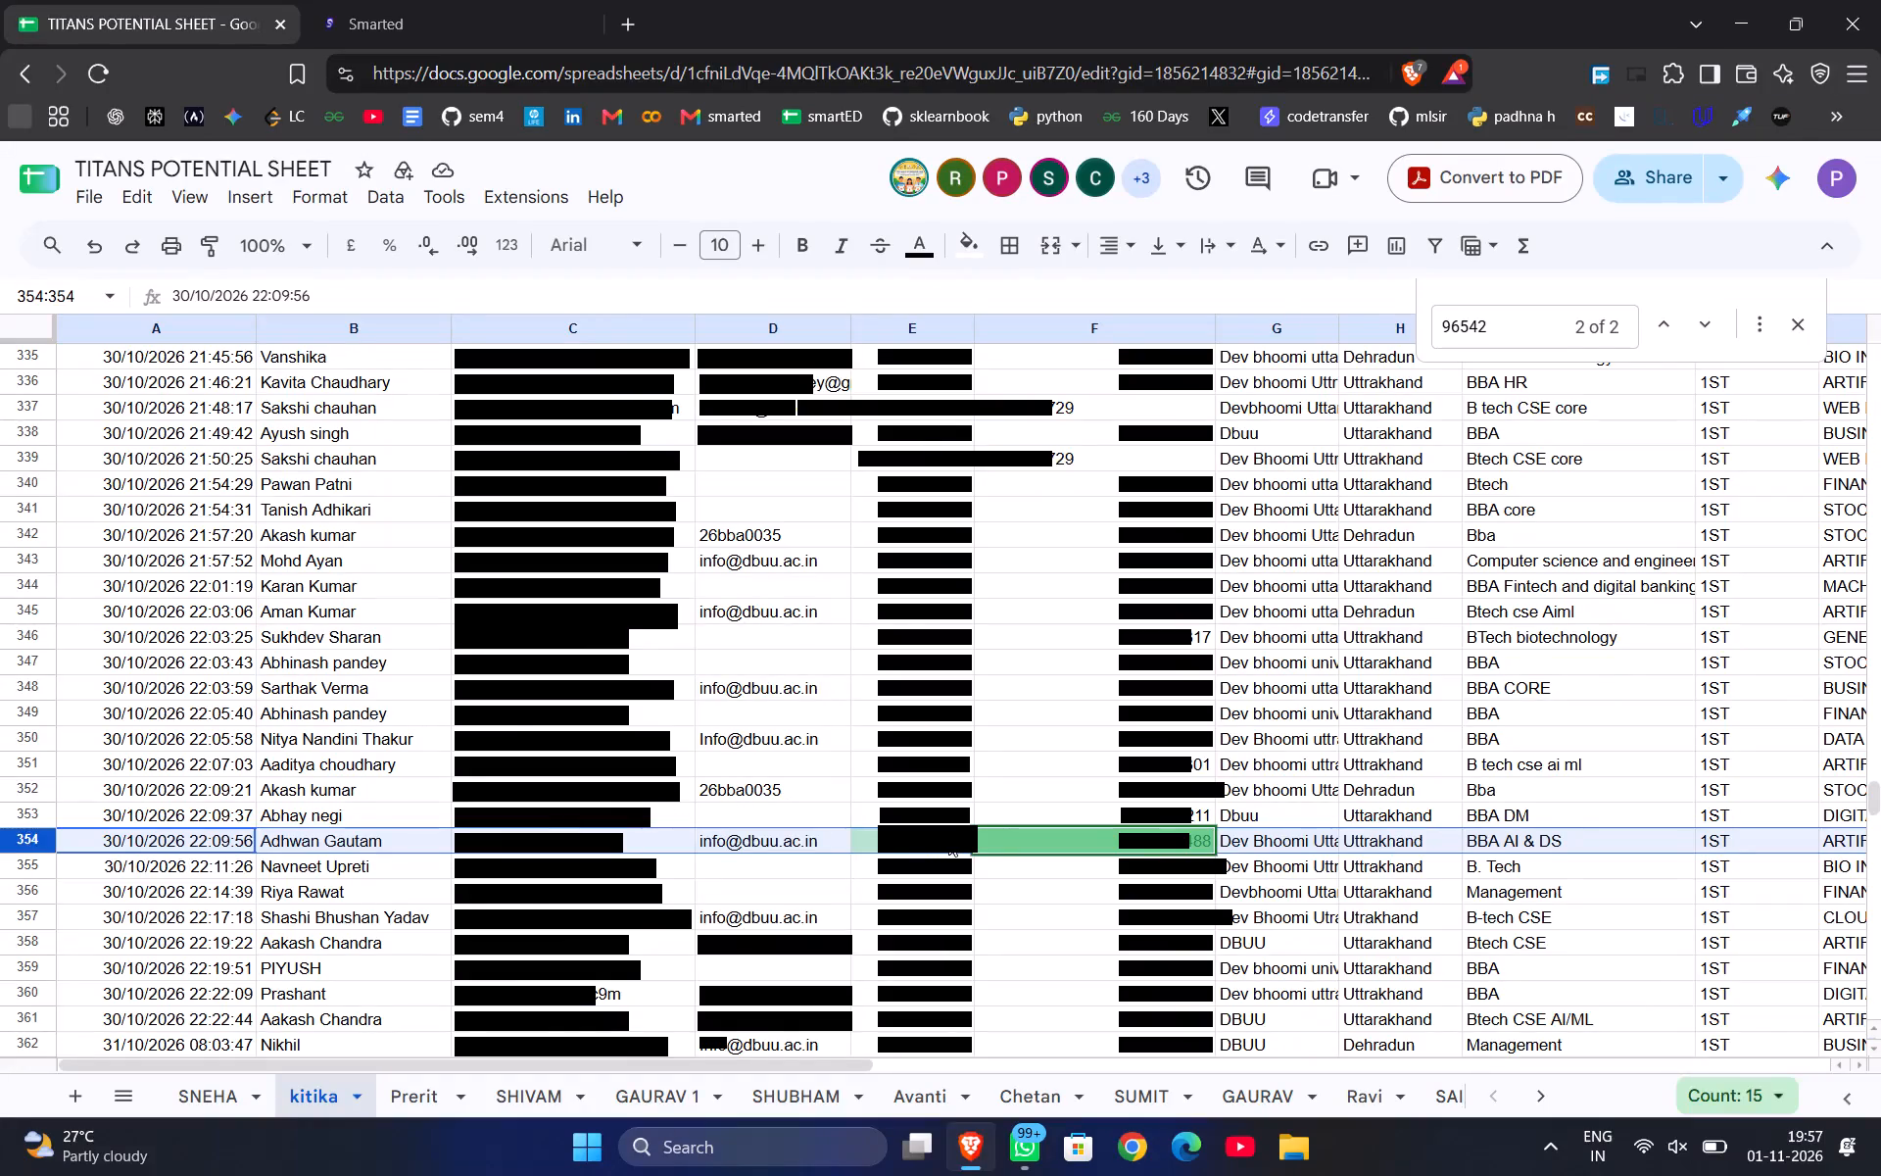
Select the contact number in row 354 of the kitika sheet to check the matching lead.
triple_click(948, 839)
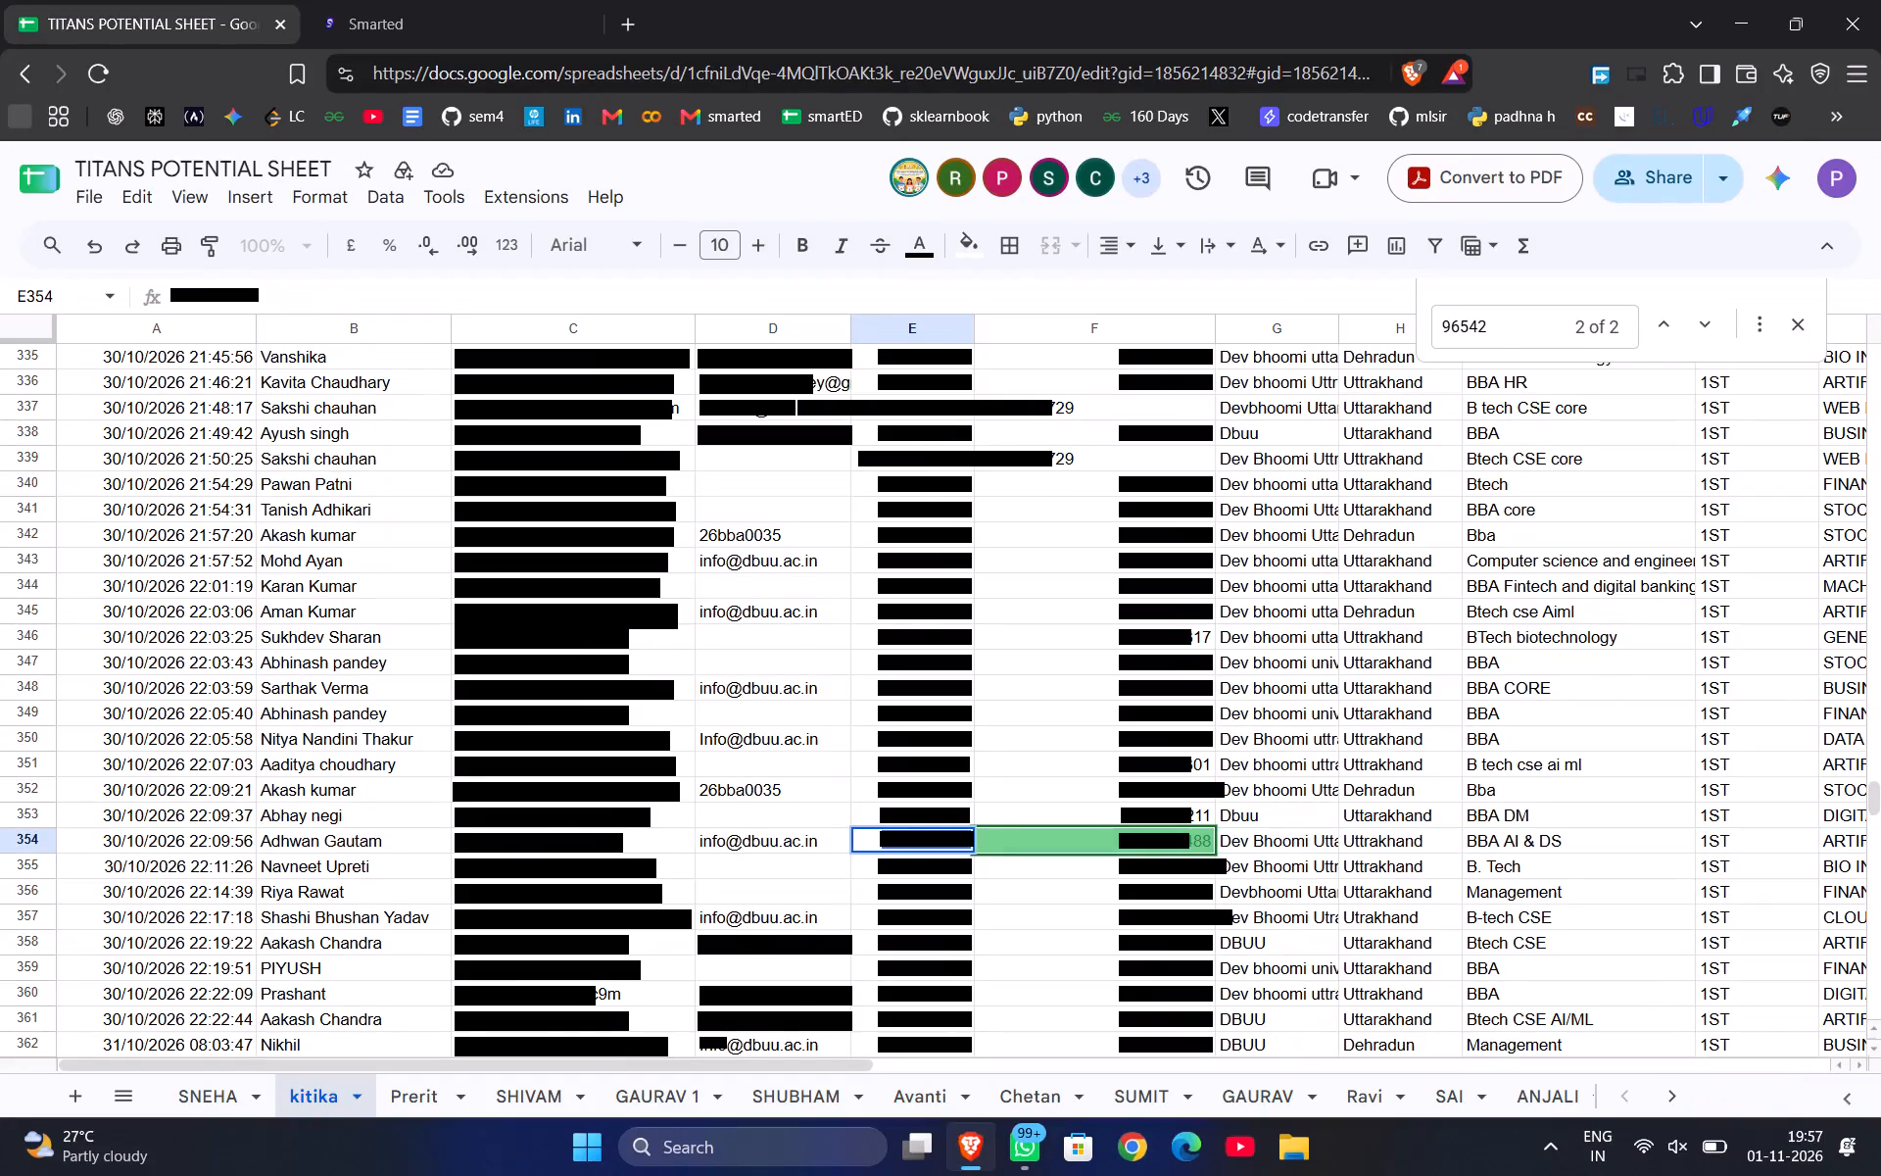
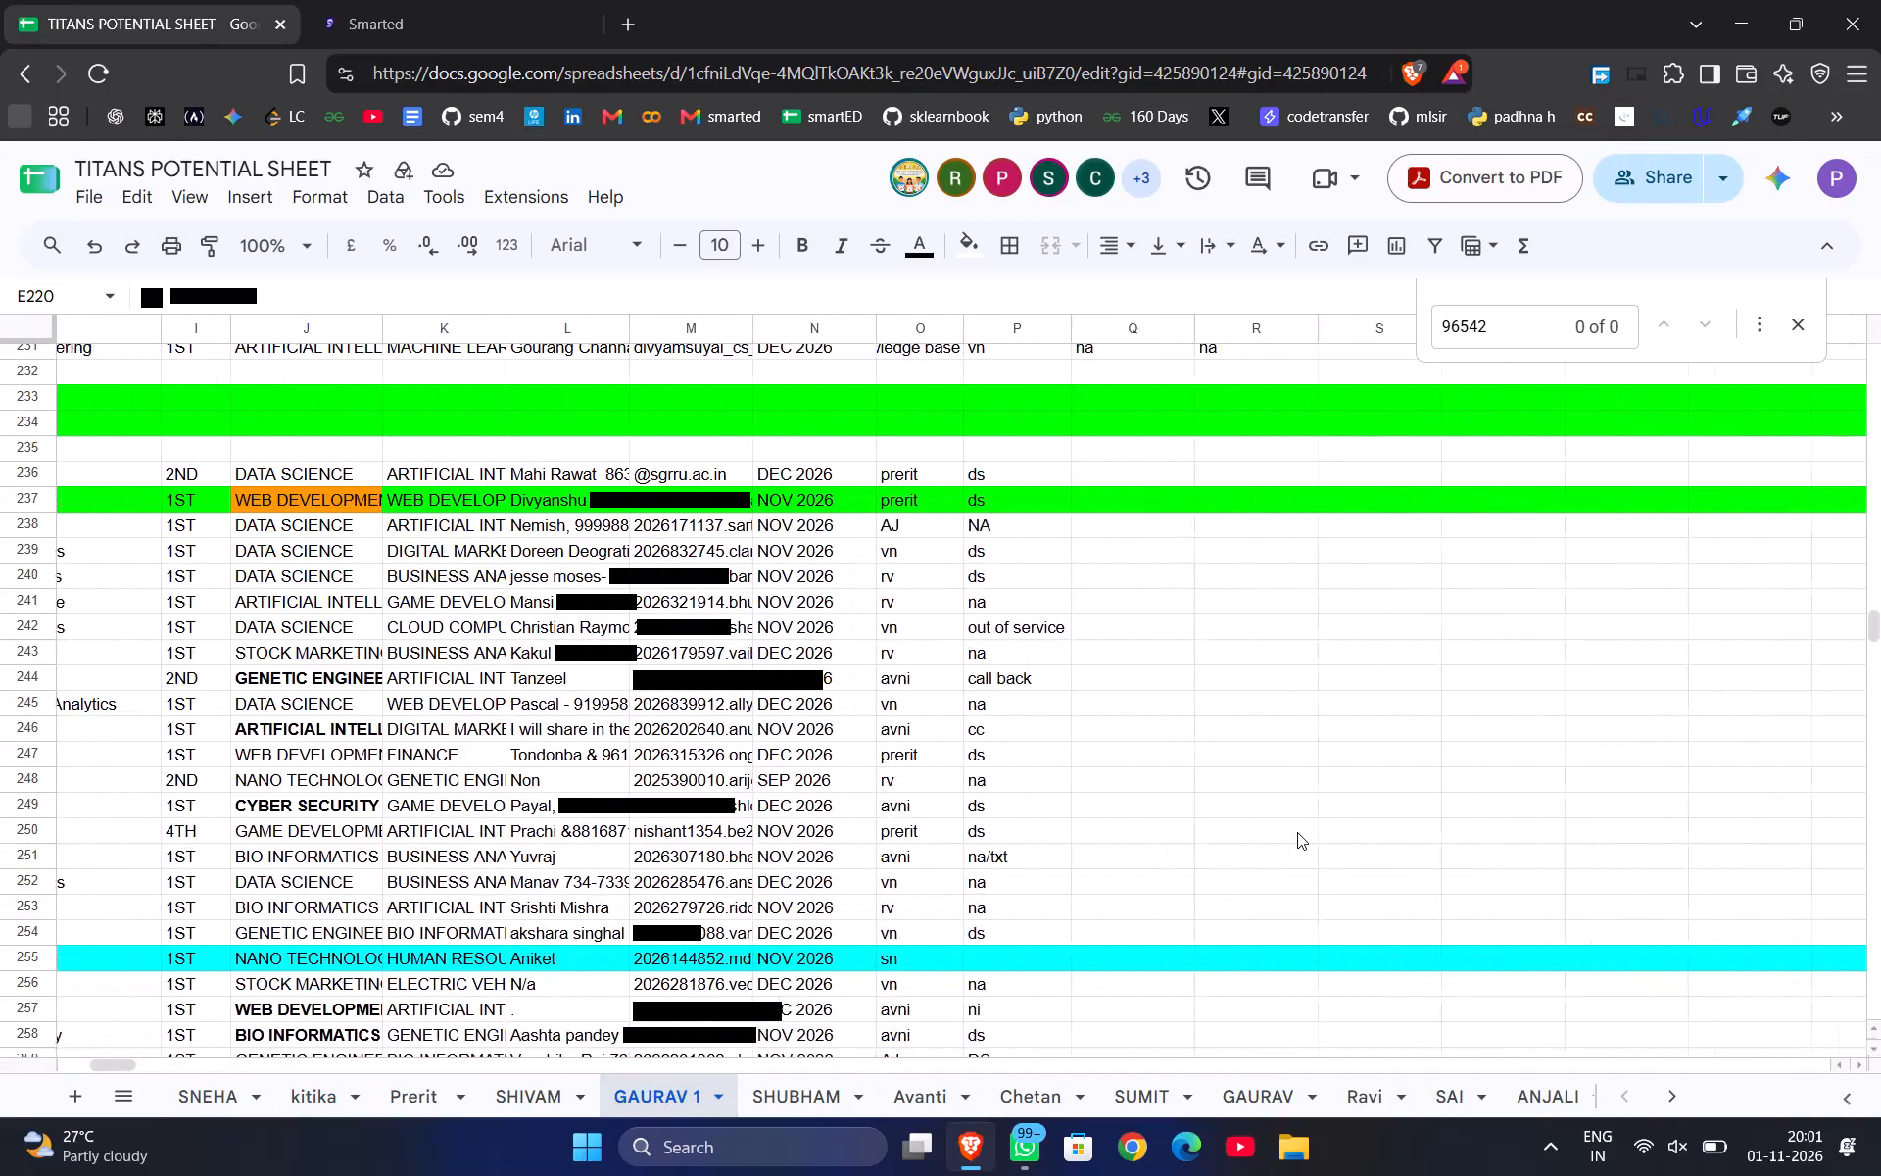
Select the empty caller cell for the last lead on GAURAV 1, in row 305.
scroll(1297, 832, "down", 5)
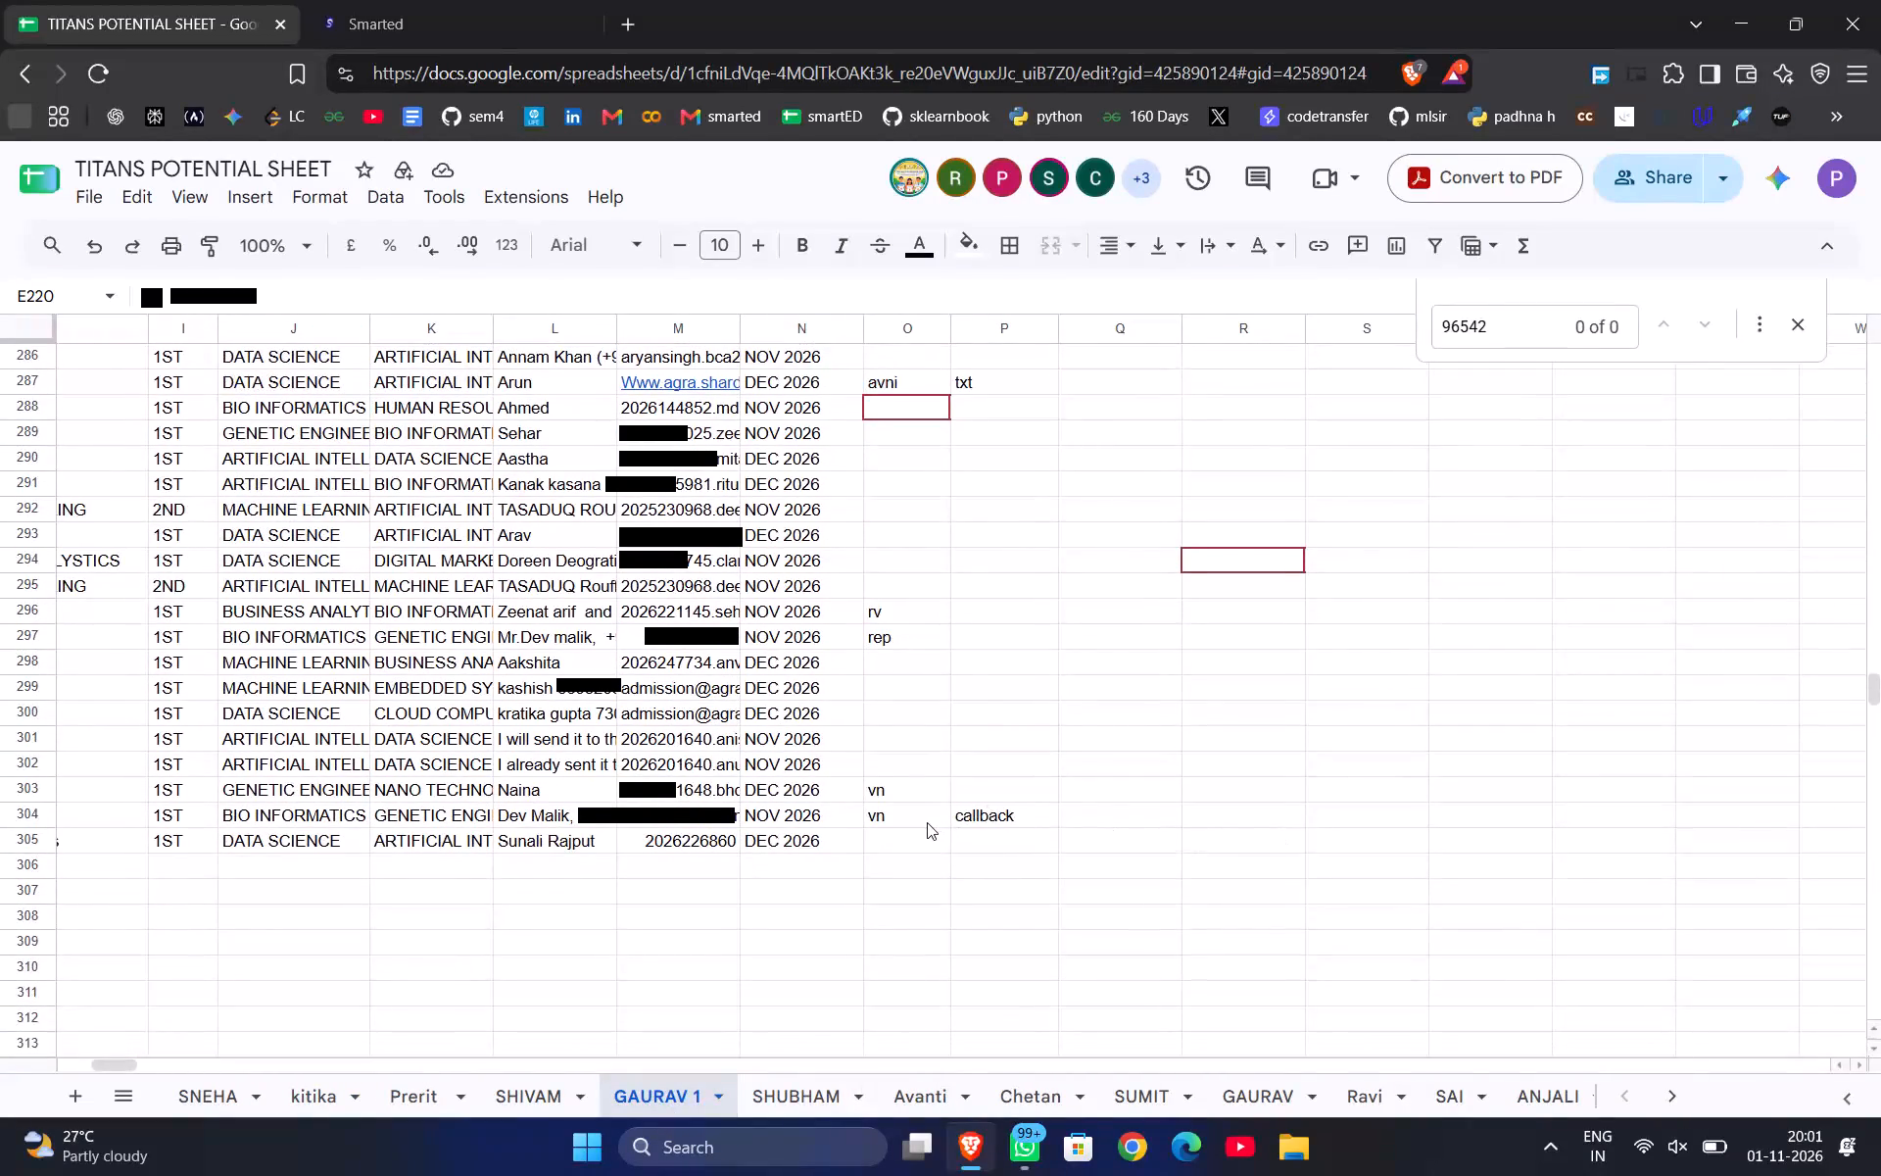
left_click(921, 837)
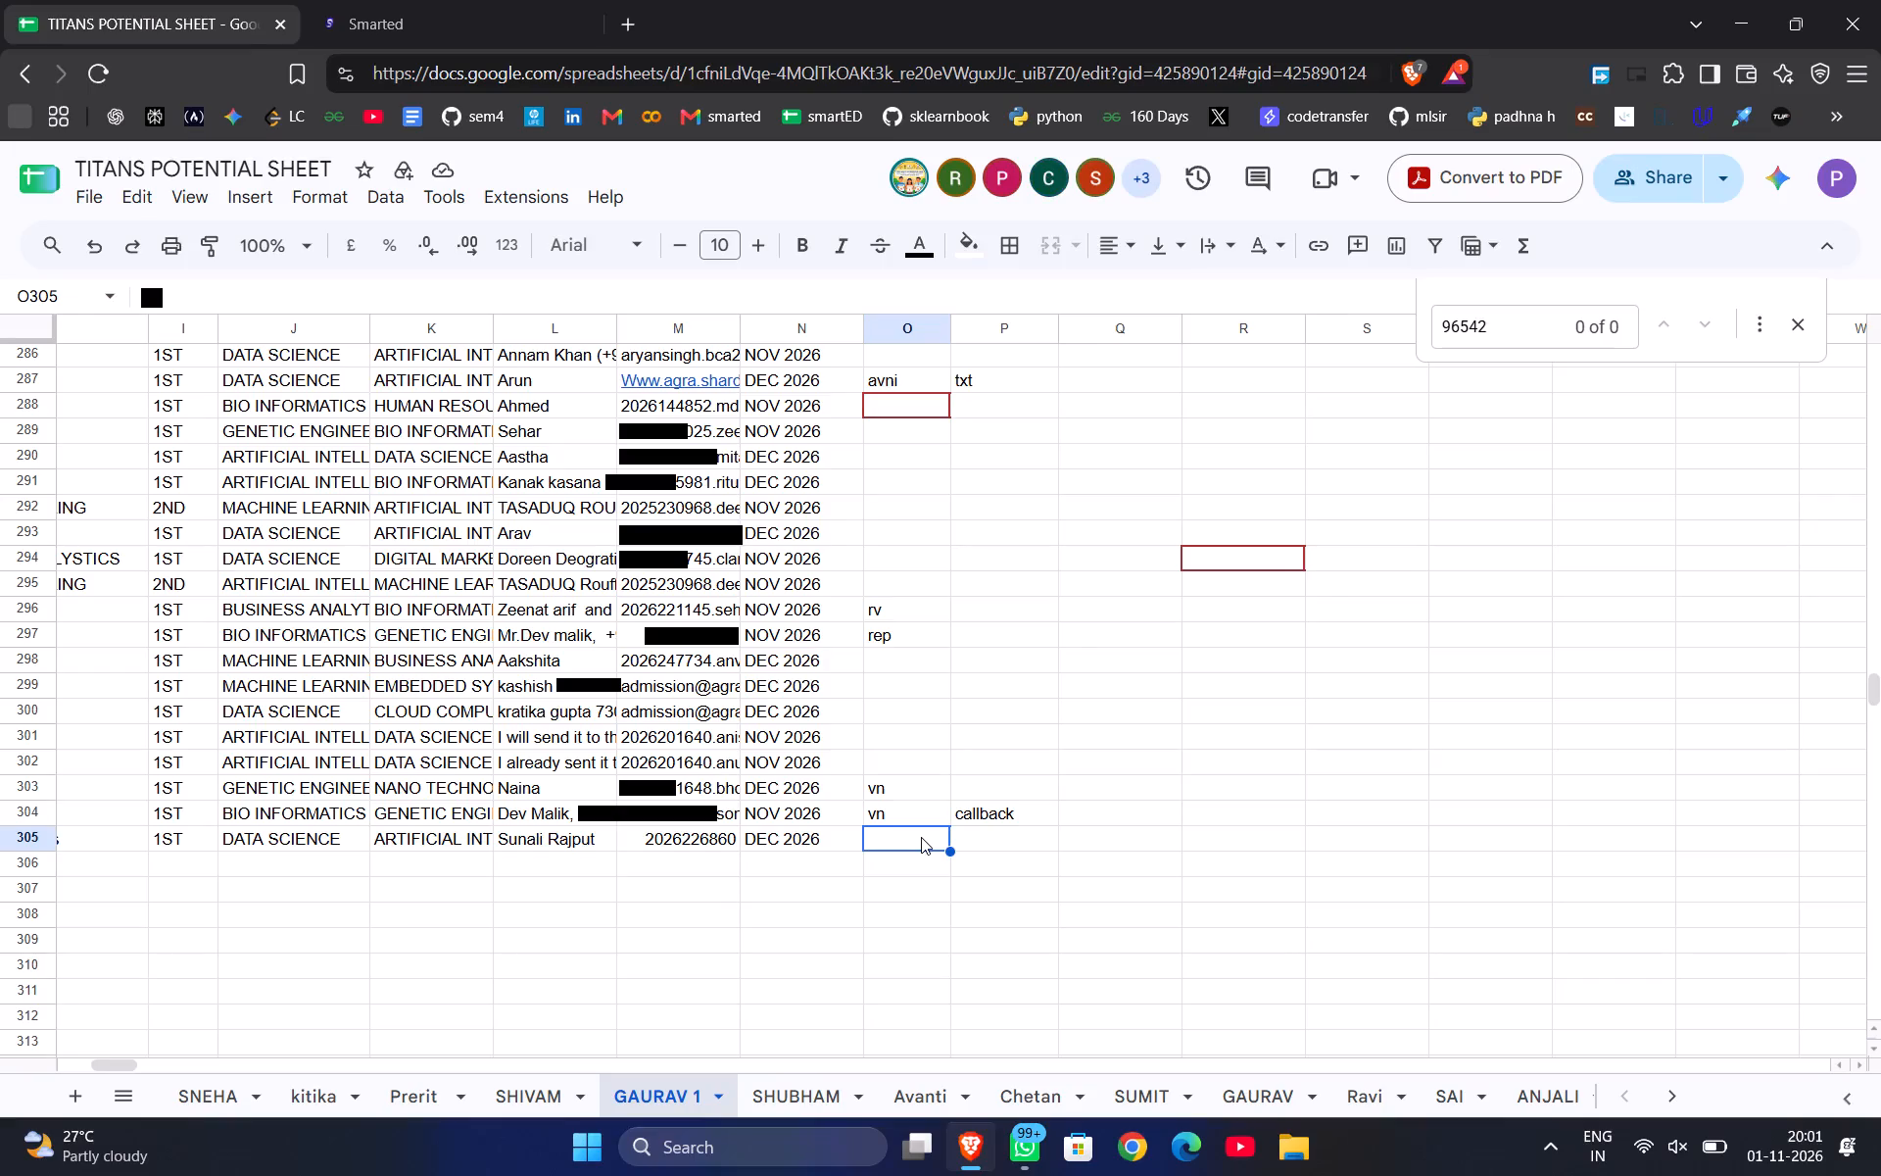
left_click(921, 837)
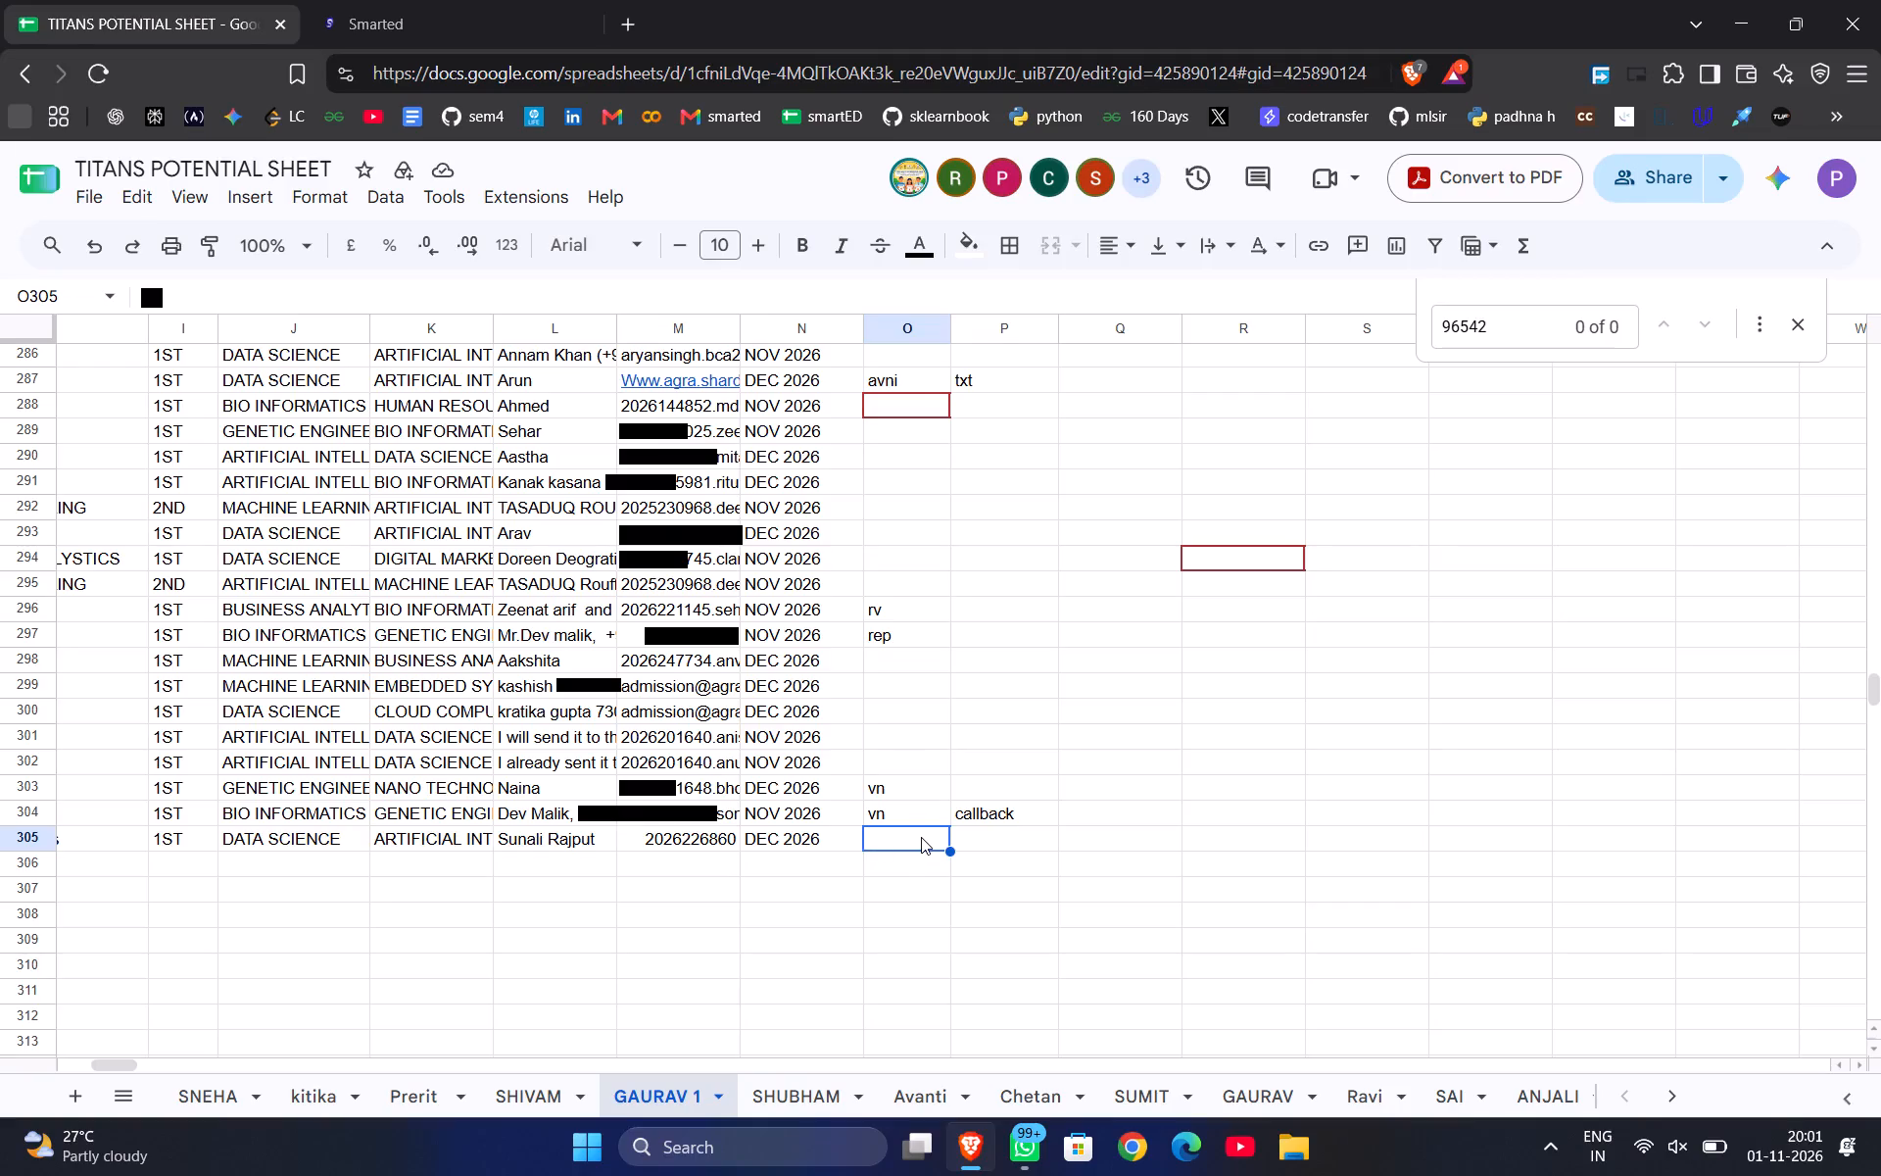
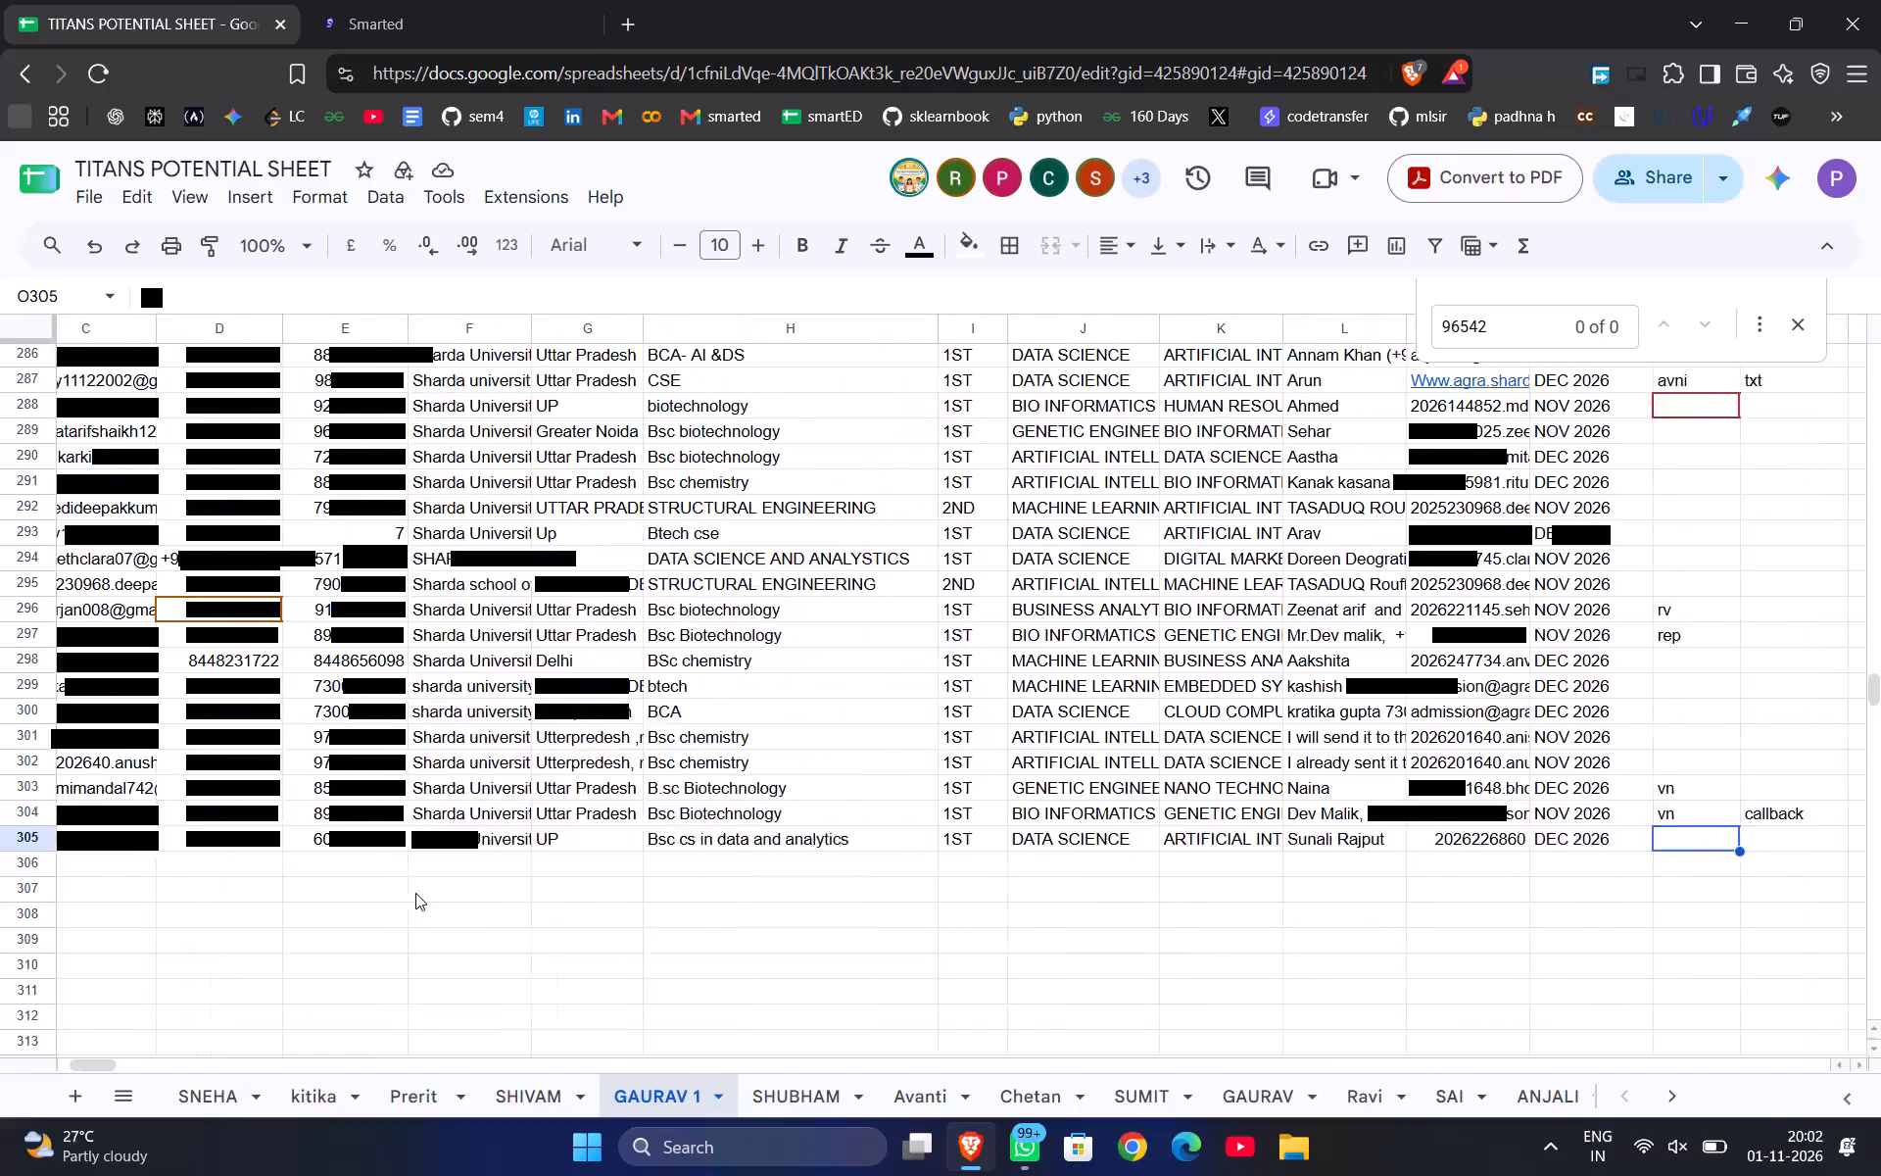
Search the GAURAV 1 sheet for the phone number in column D of row 305.
scroll(516, 879, "right", 3)
left_click(636, 843)
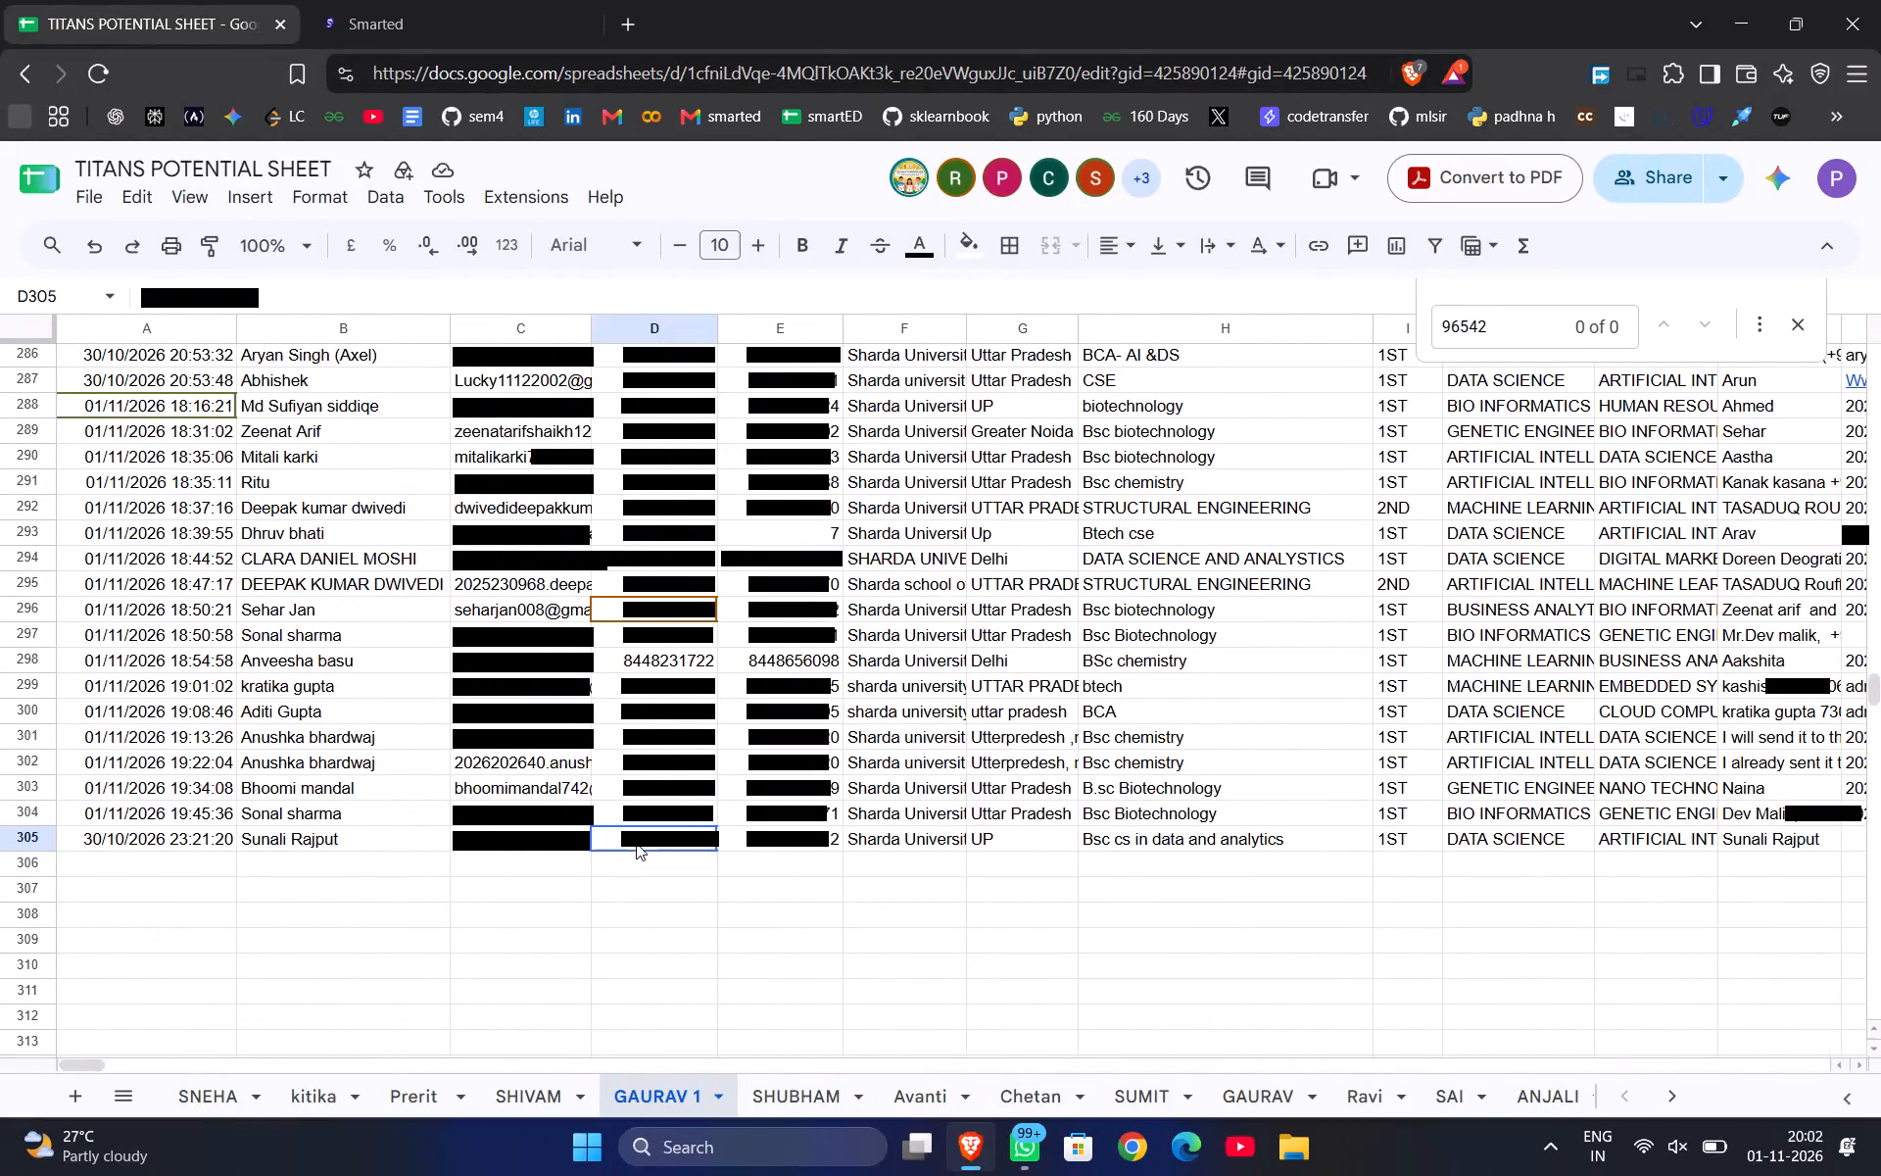
key("ctrl+c")
key("ctrl+f")
key("ctrl+v")
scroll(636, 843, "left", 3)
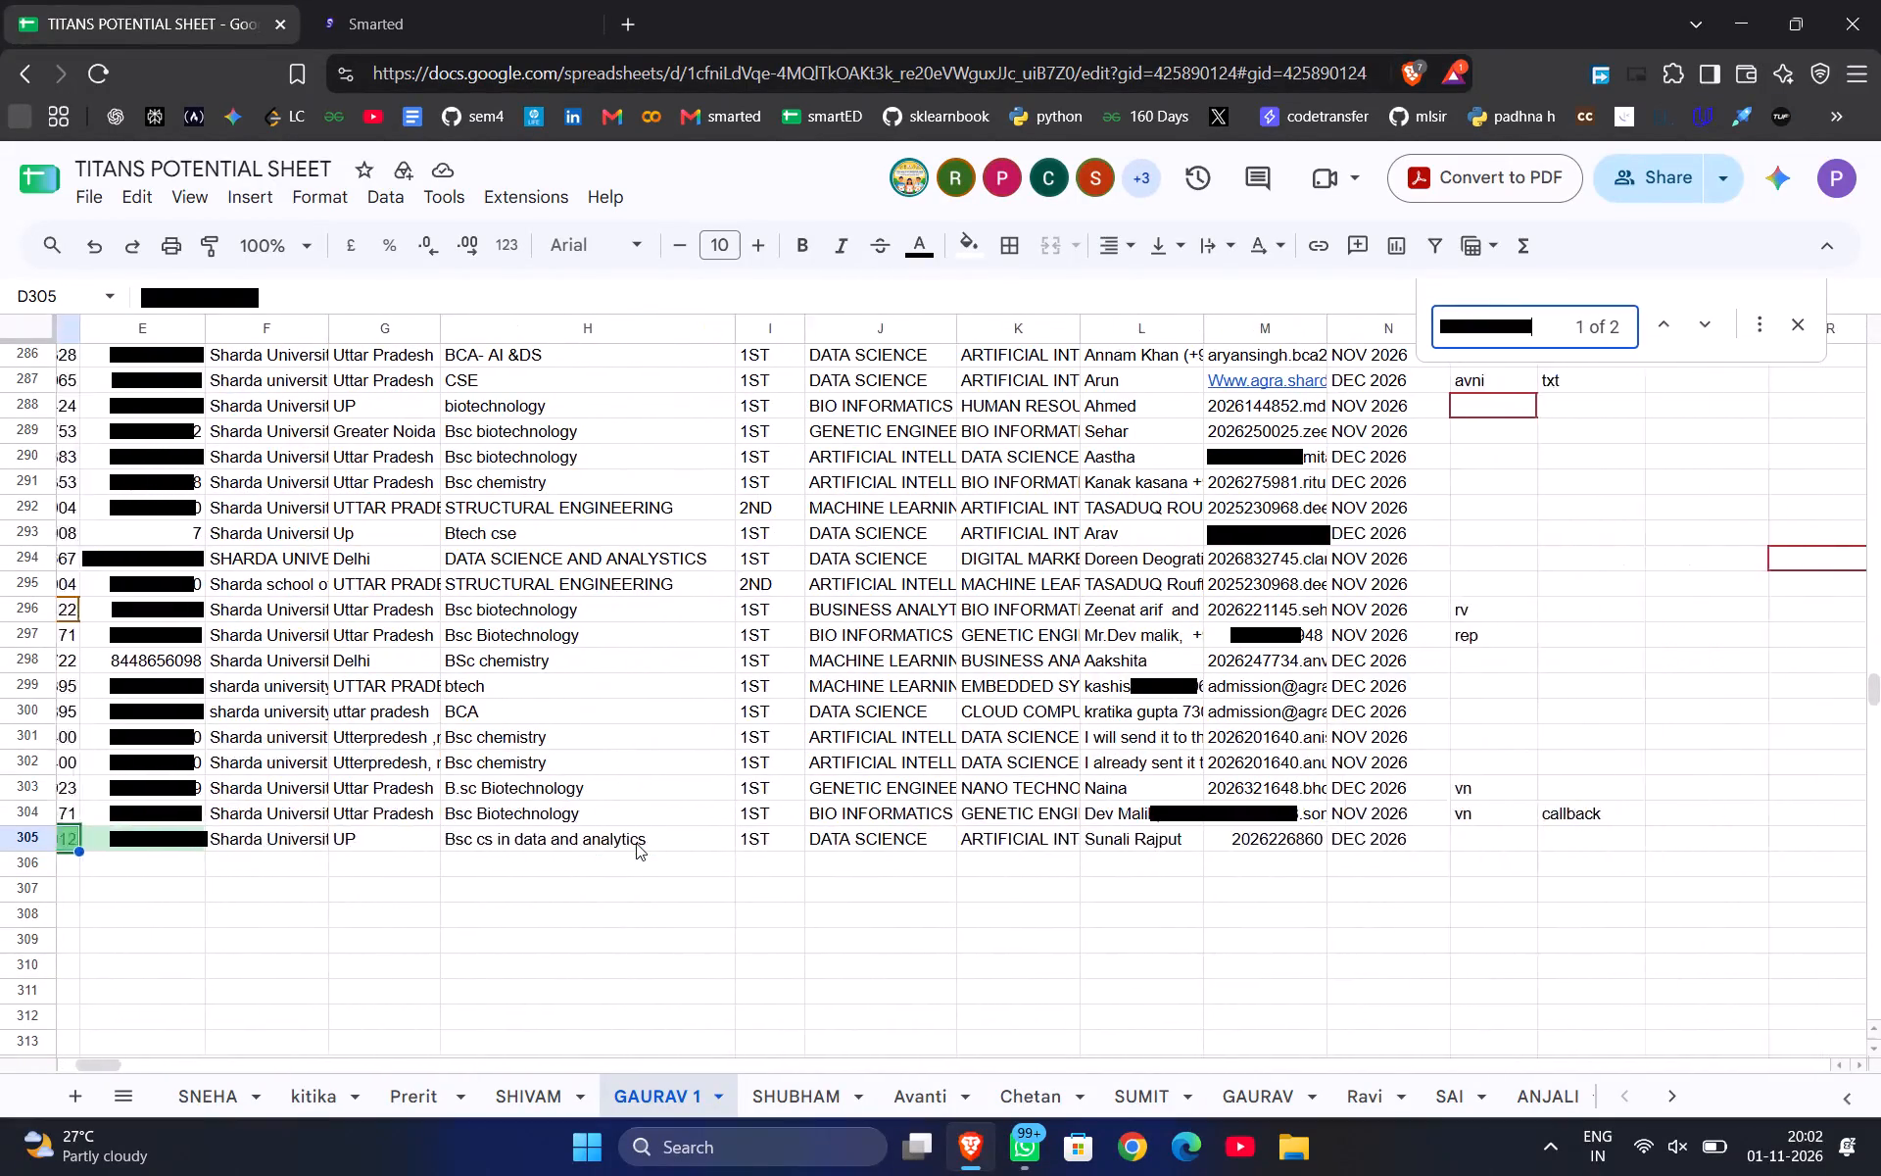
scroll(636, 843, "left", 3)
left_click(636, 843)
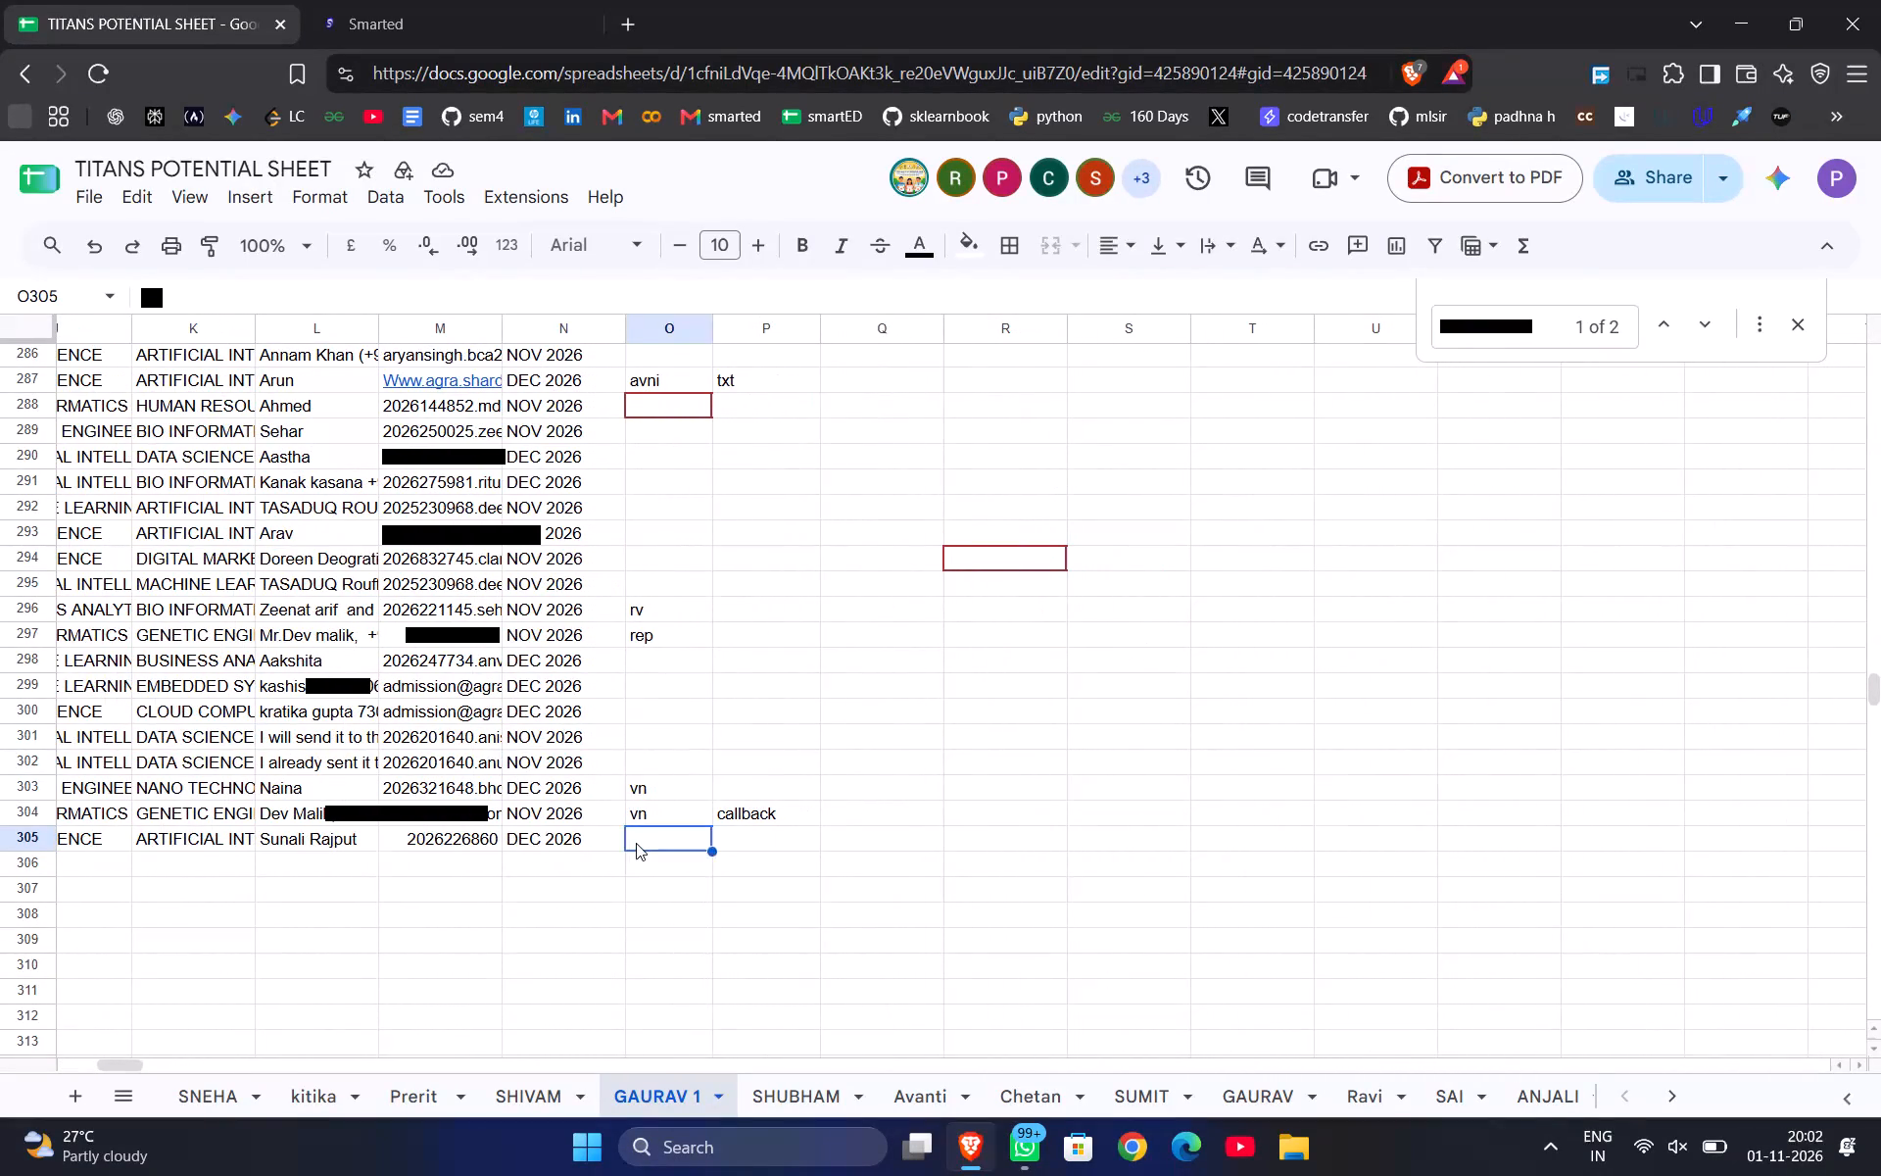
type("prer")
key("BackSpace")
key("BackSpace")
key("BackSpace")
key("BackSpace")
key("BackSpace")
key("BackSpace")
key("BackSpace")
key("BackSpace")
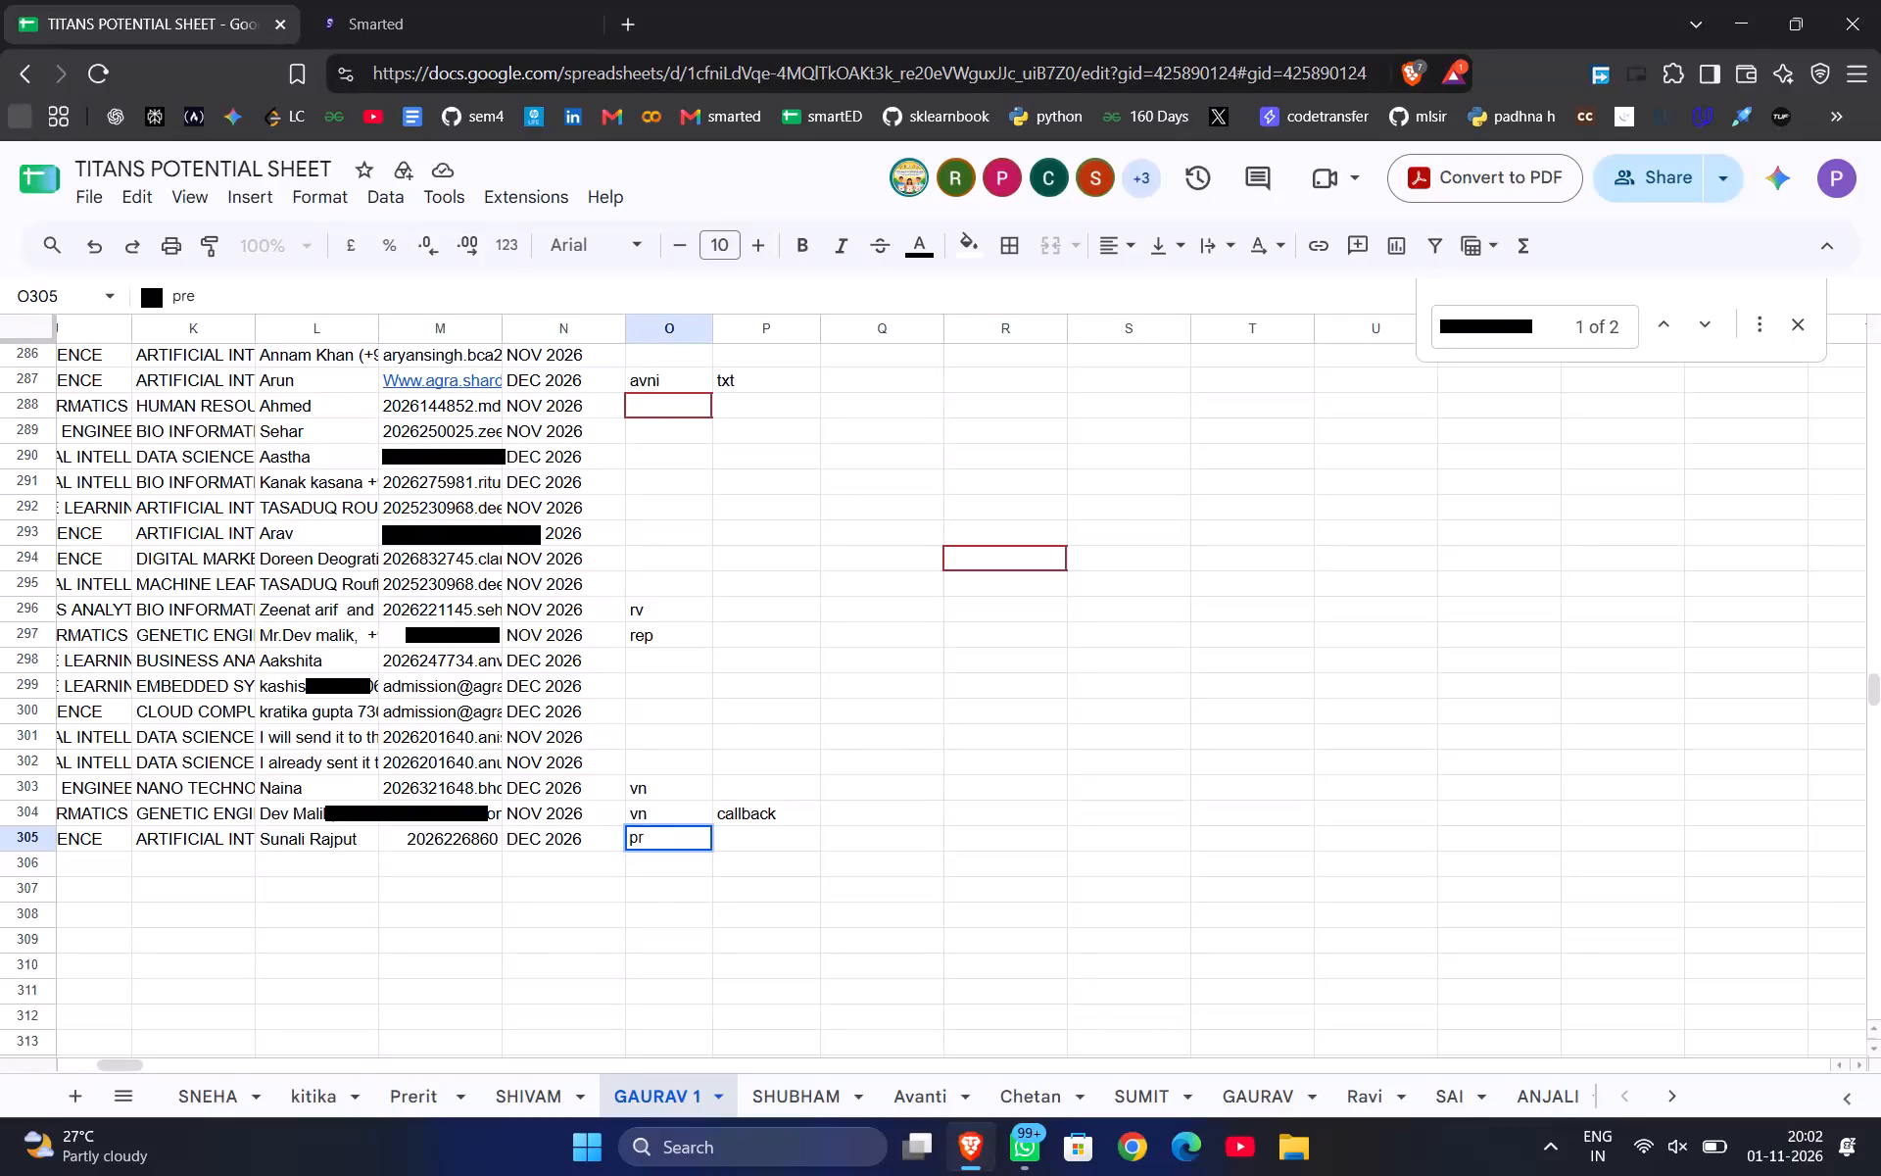
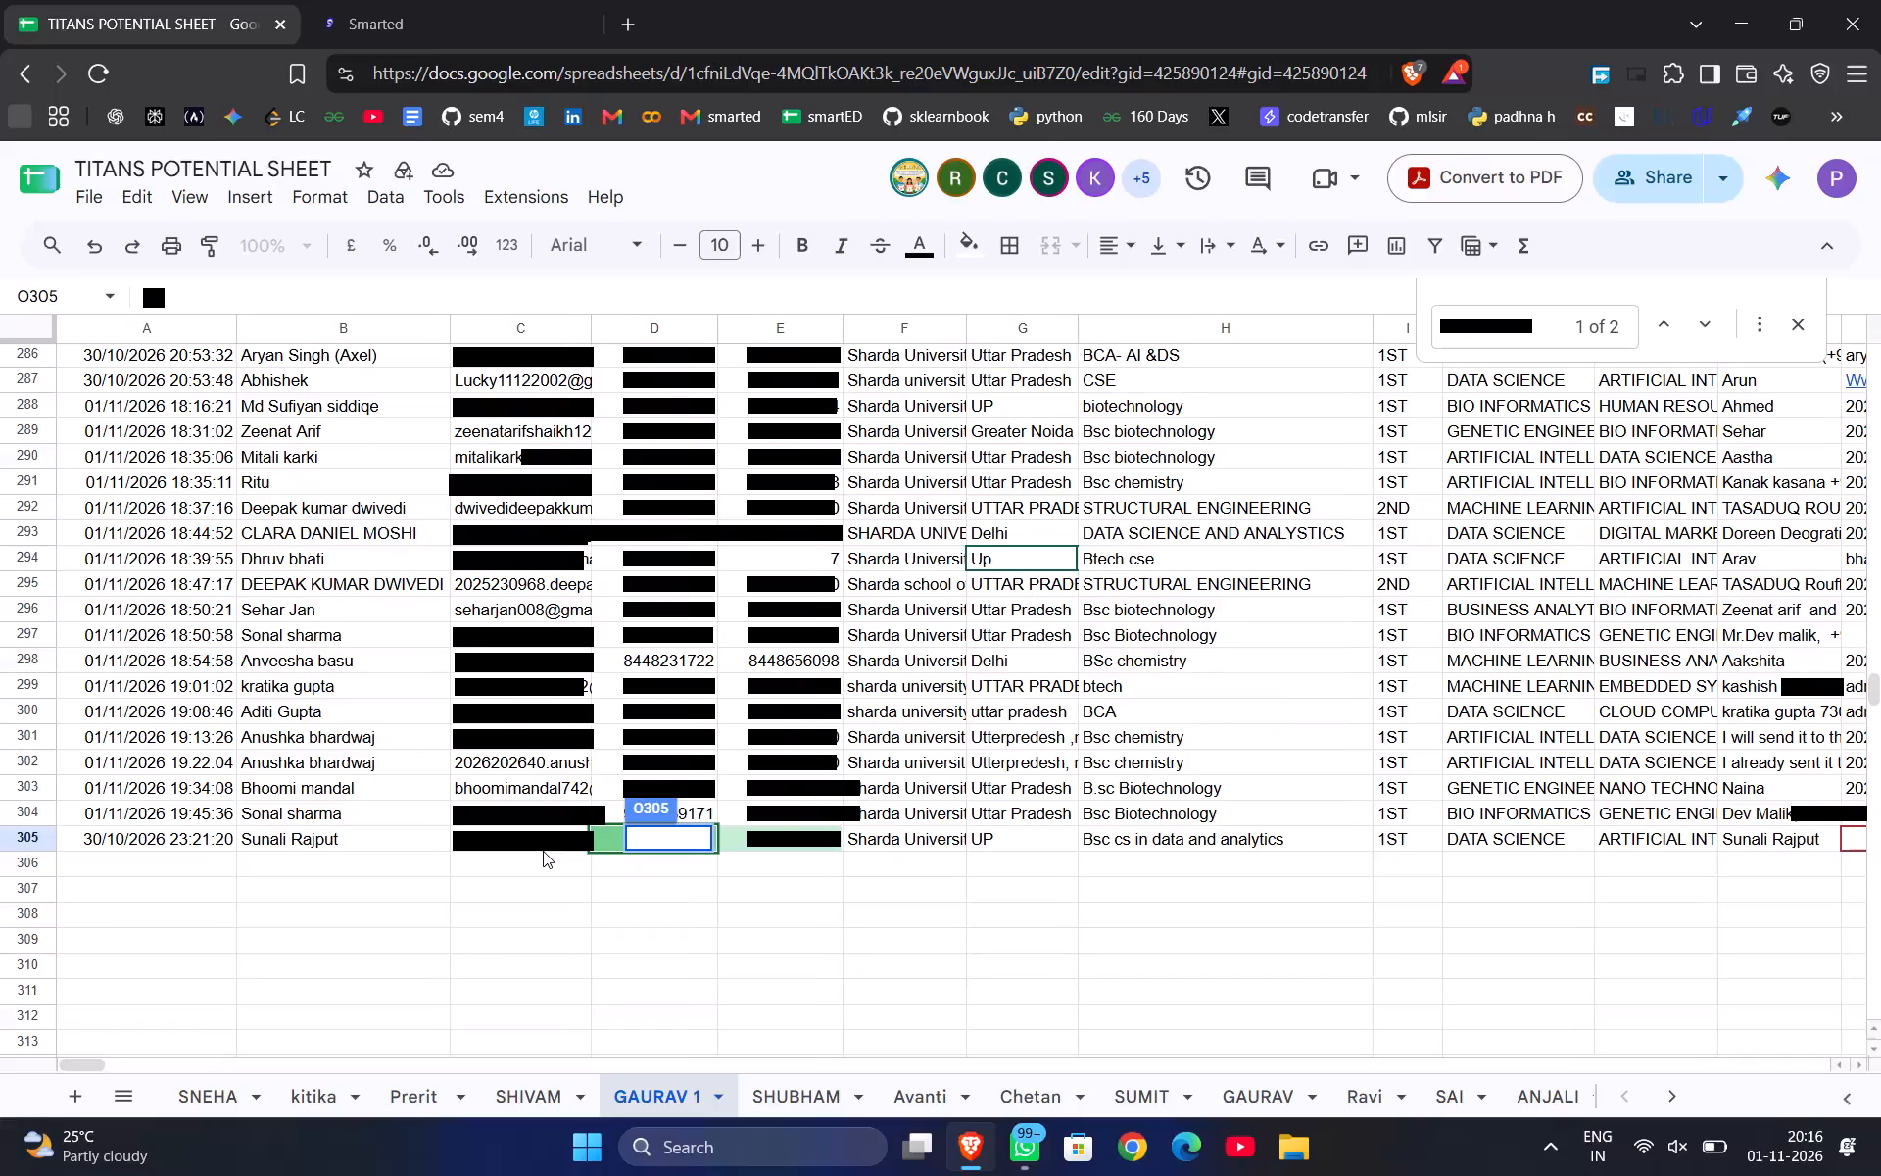
Assign the lead in row 305 of the GAURAV 1 sheet to prerit in column O.
left_click(543, 851)
scroll(543, 851, "left", 3)
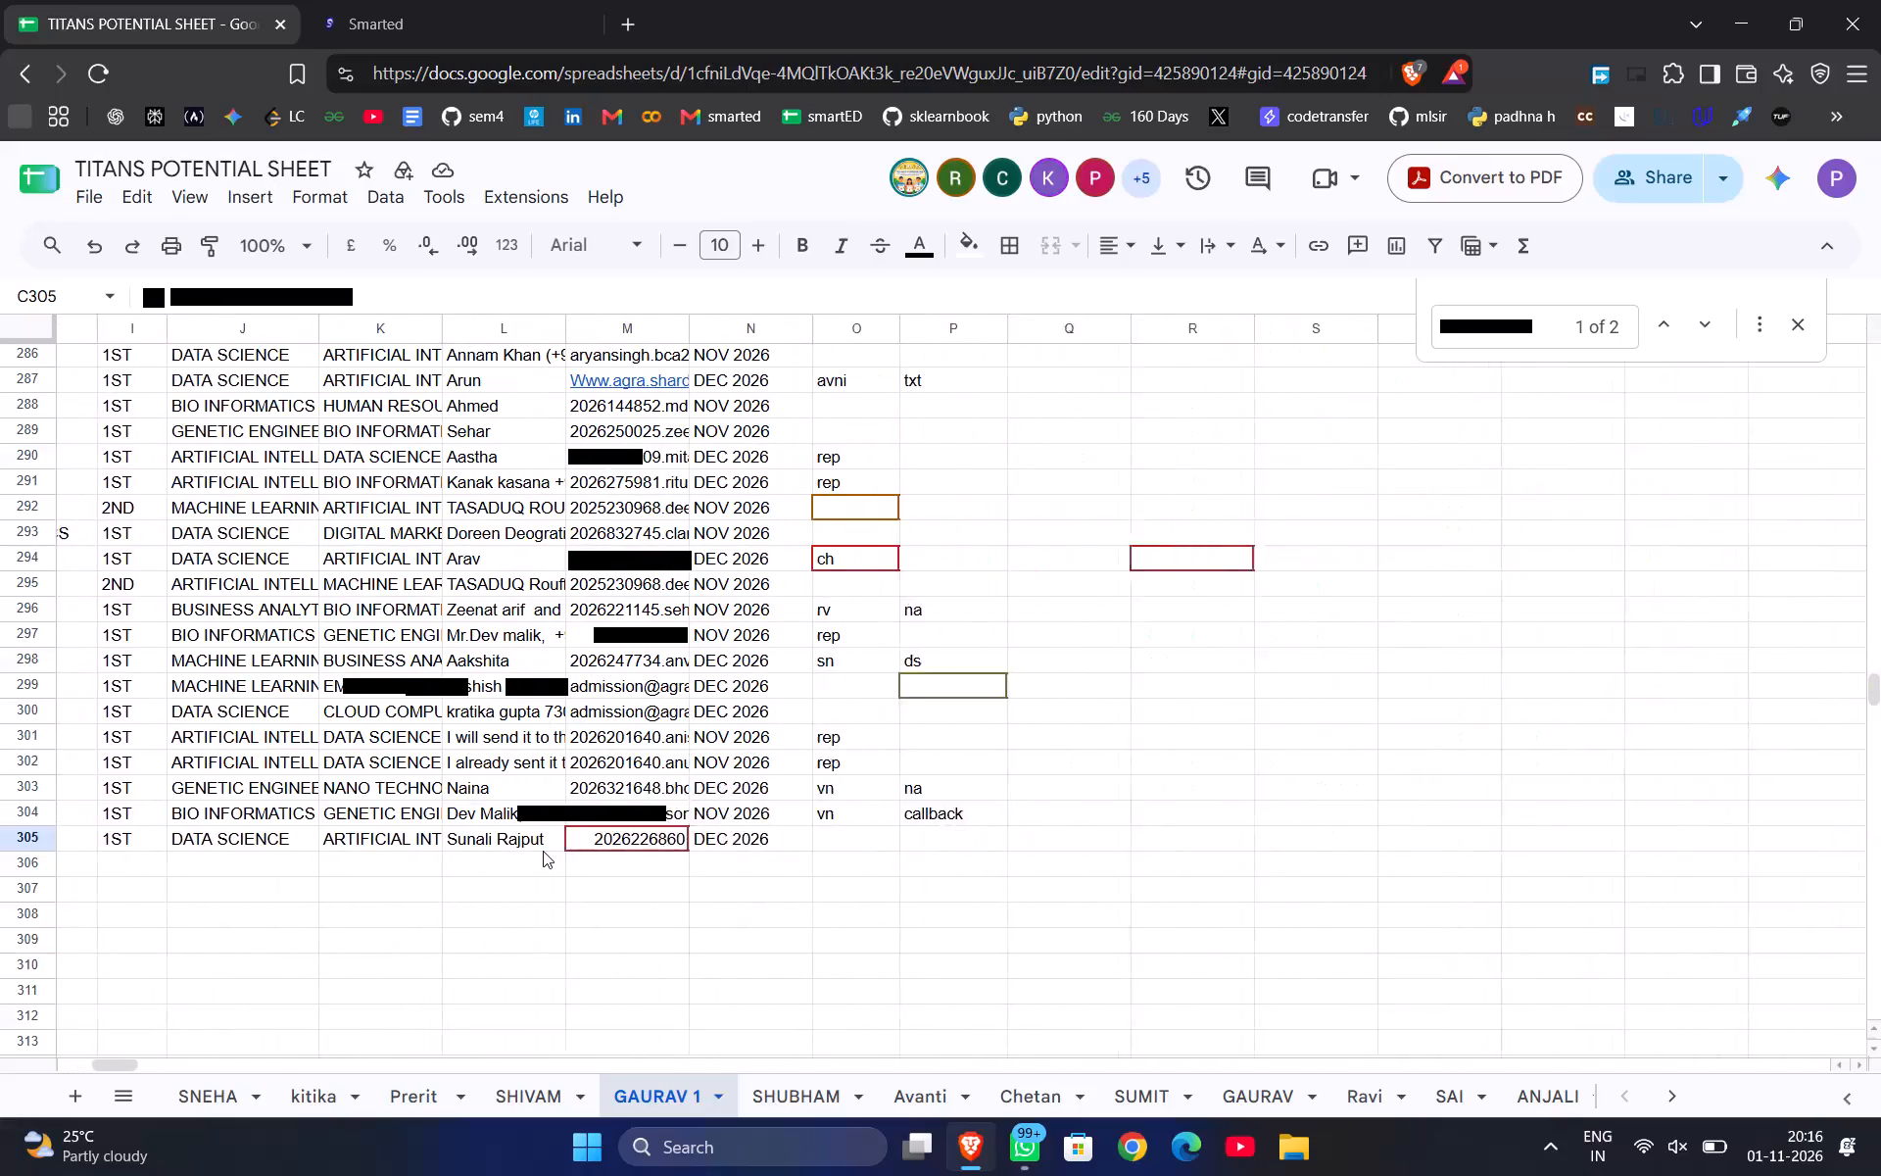
left_click(543, 851)
type("prerit")
key("Tab")
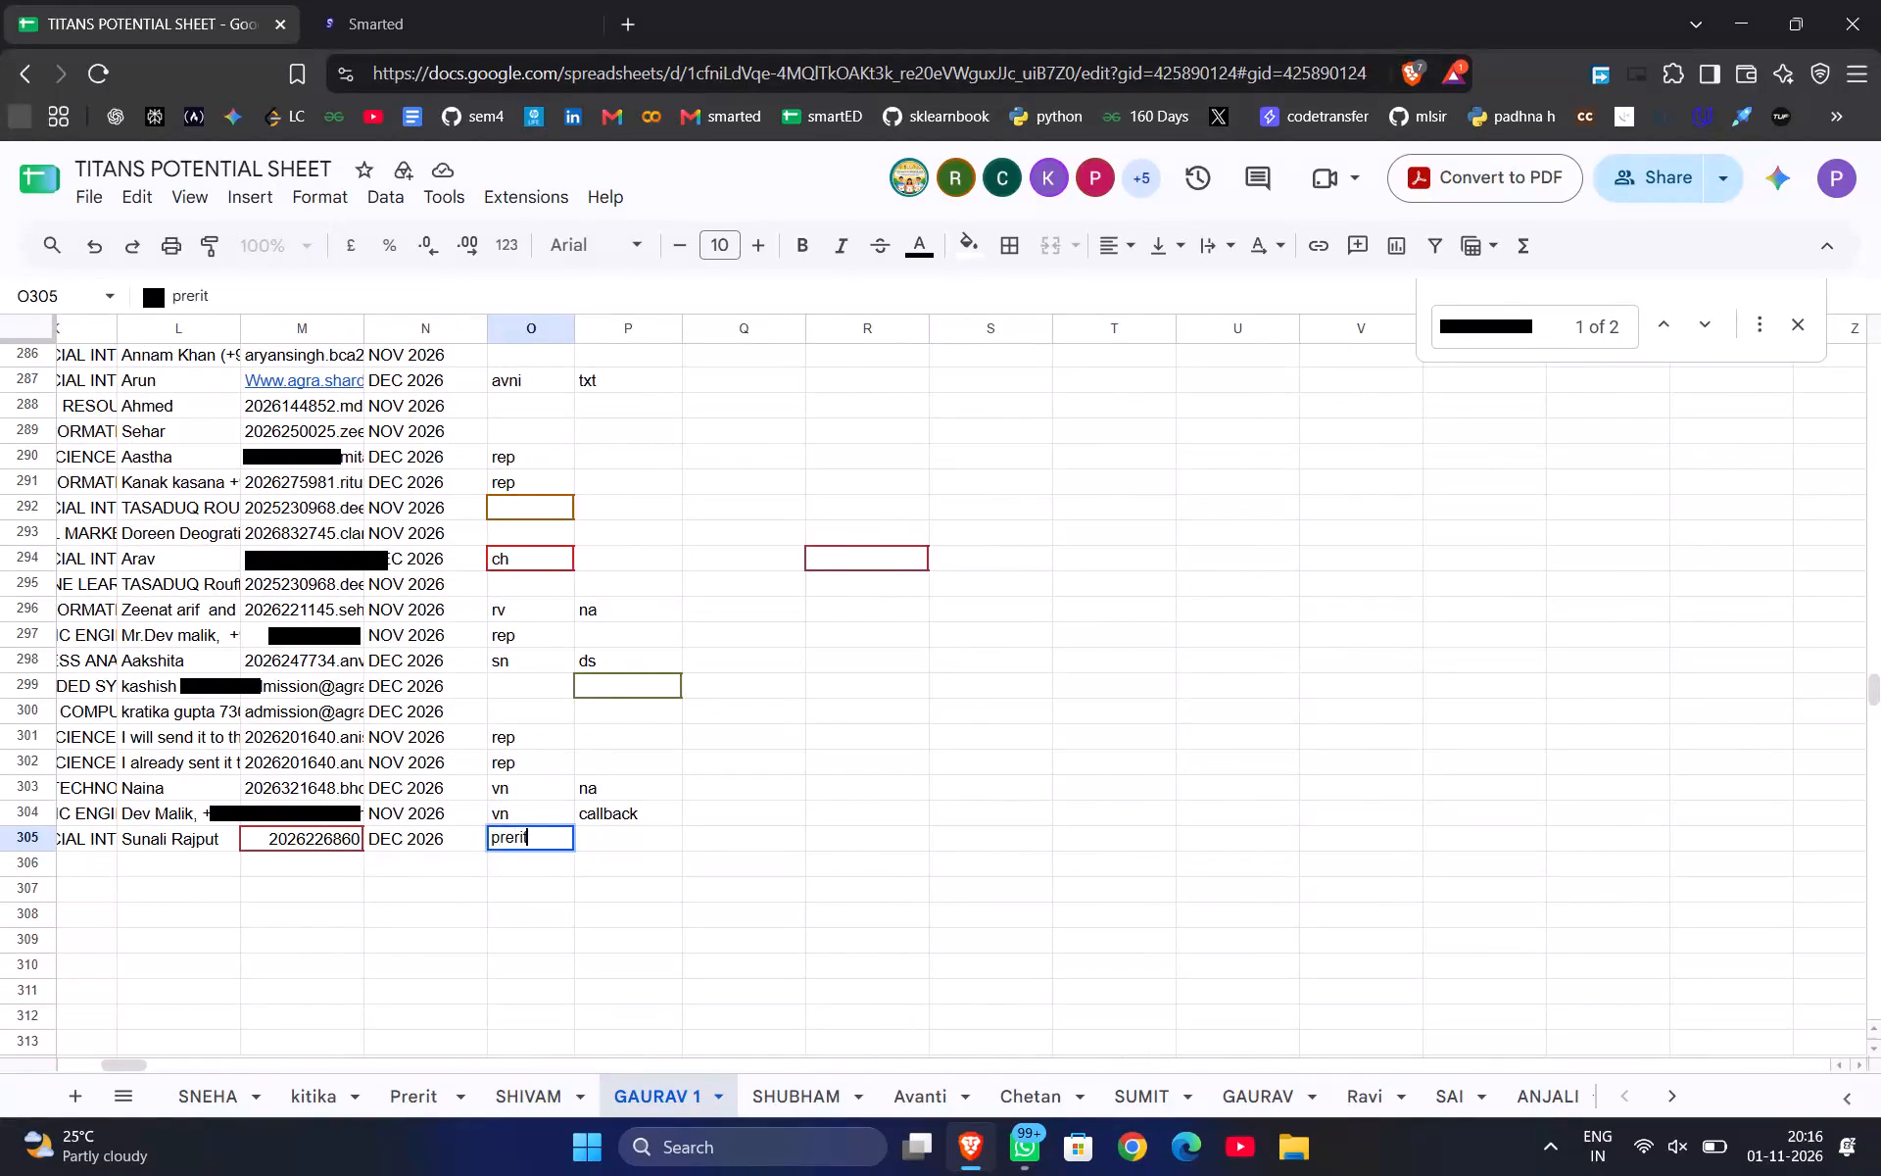
Copy the phone number in column D of row 305.
scroll(543, 851, "right", 8)
scroll(1081, 858, "left", 2)
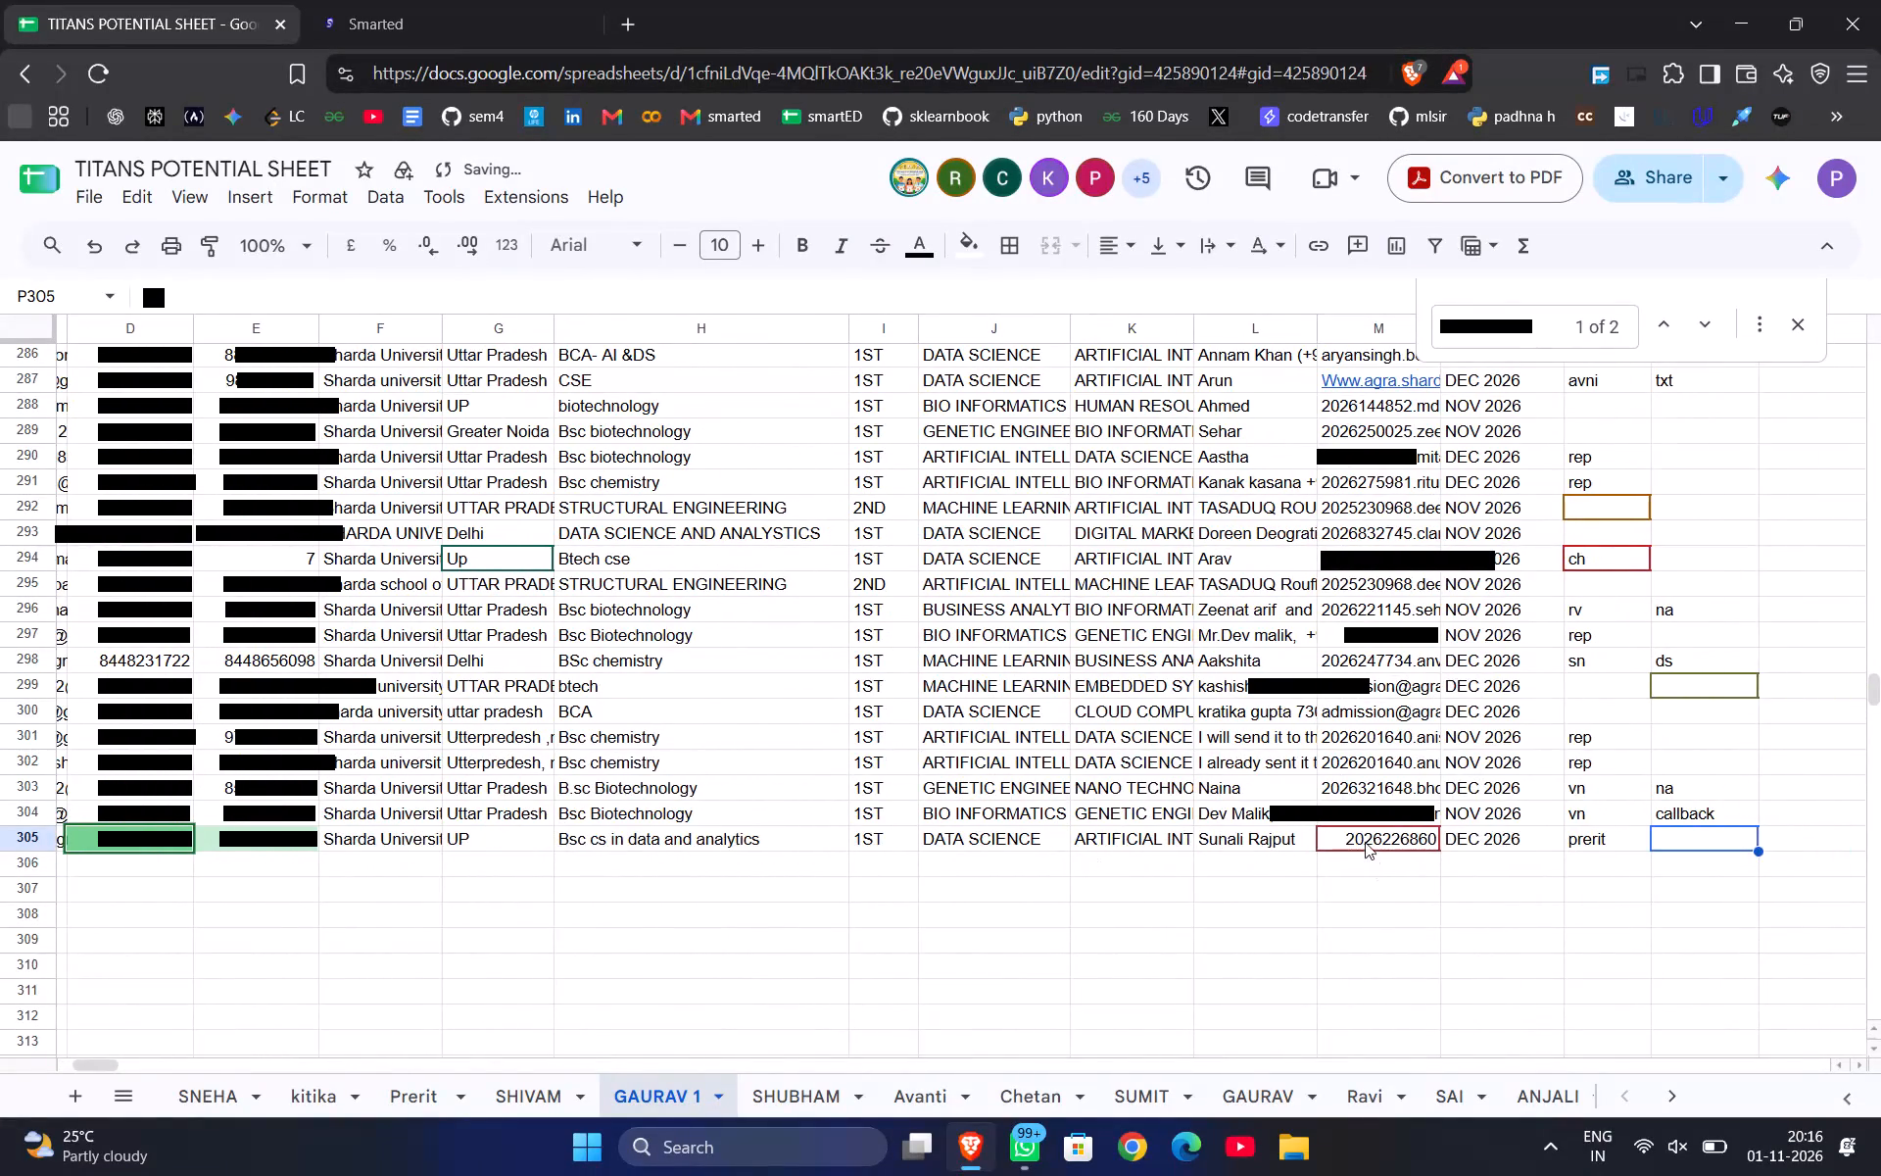
scroll(1170, 852, "right", 4)
triple_click(685, 848)
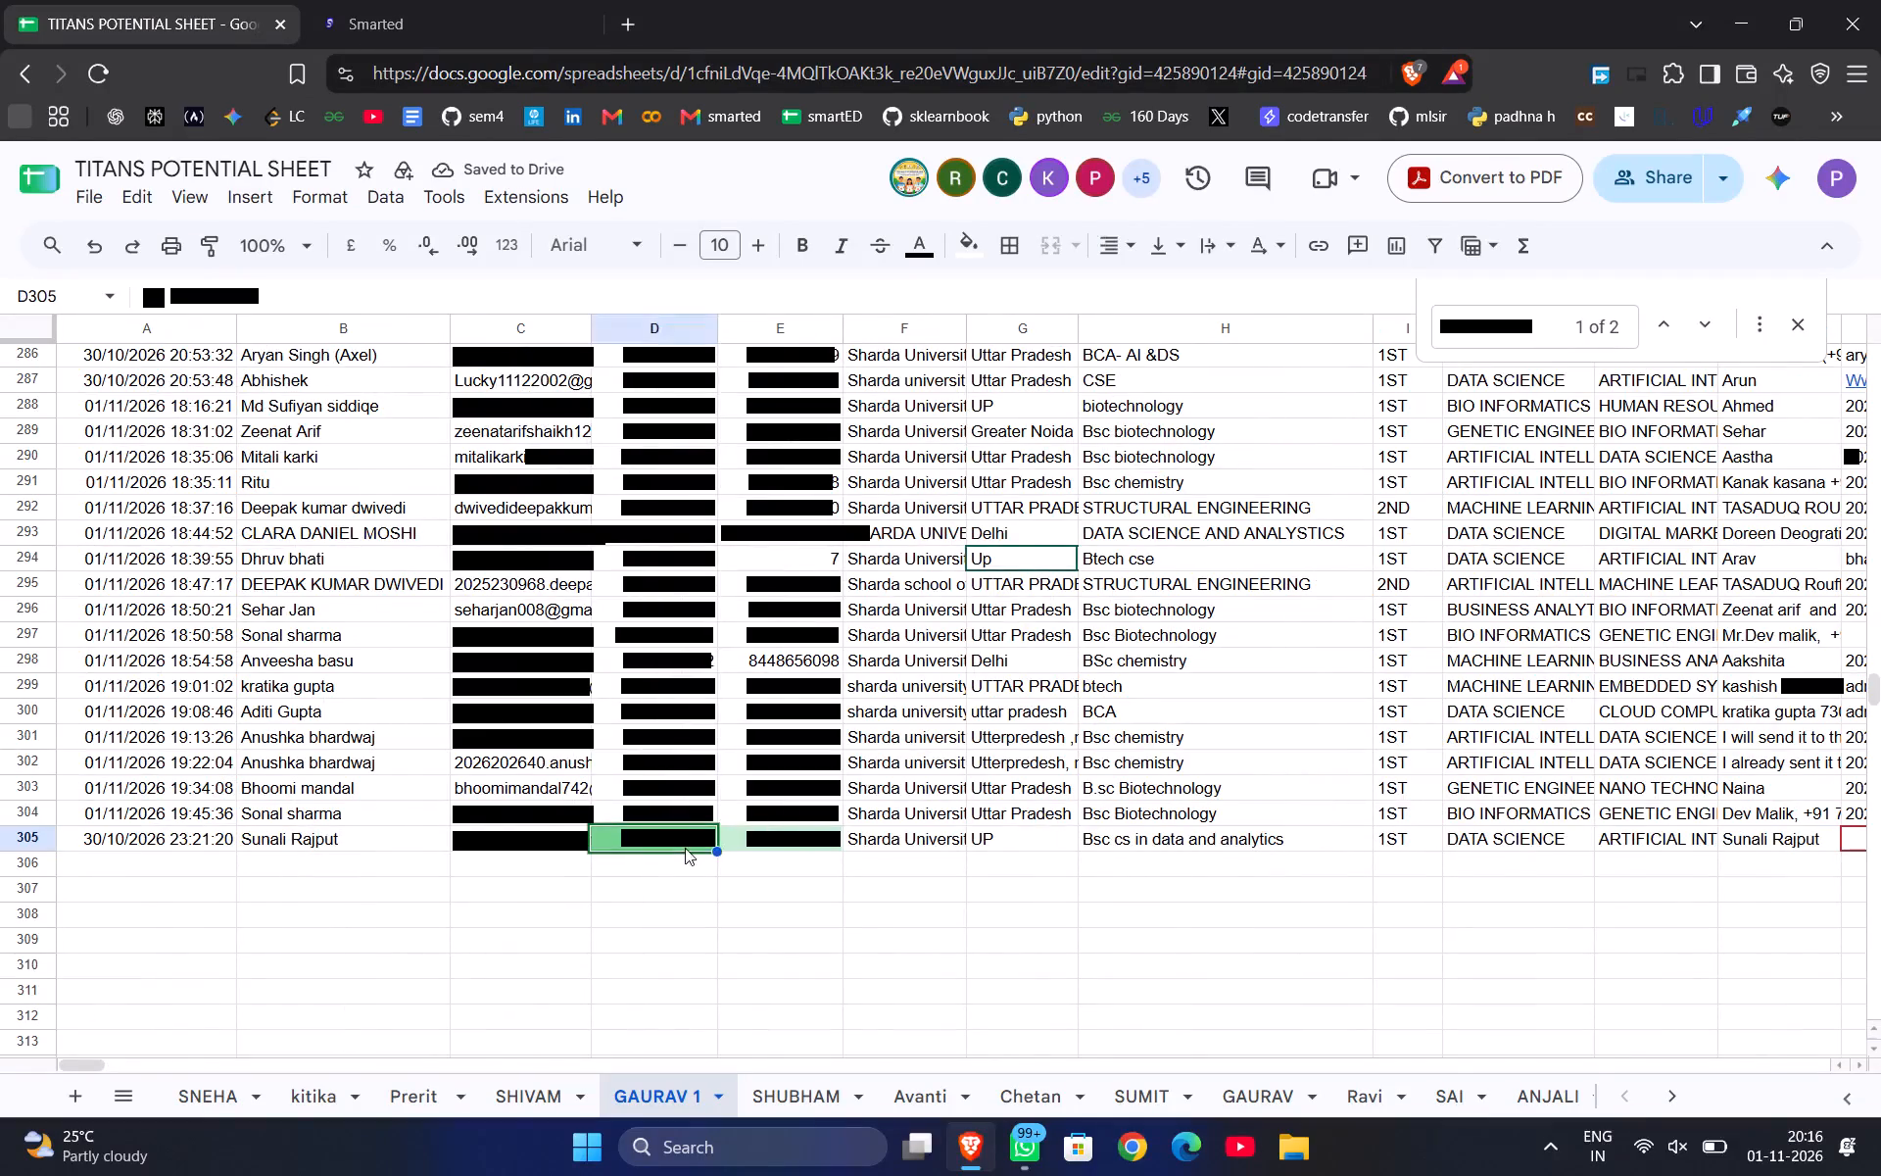
triple_click(679, 843)
key("ctrl+c")
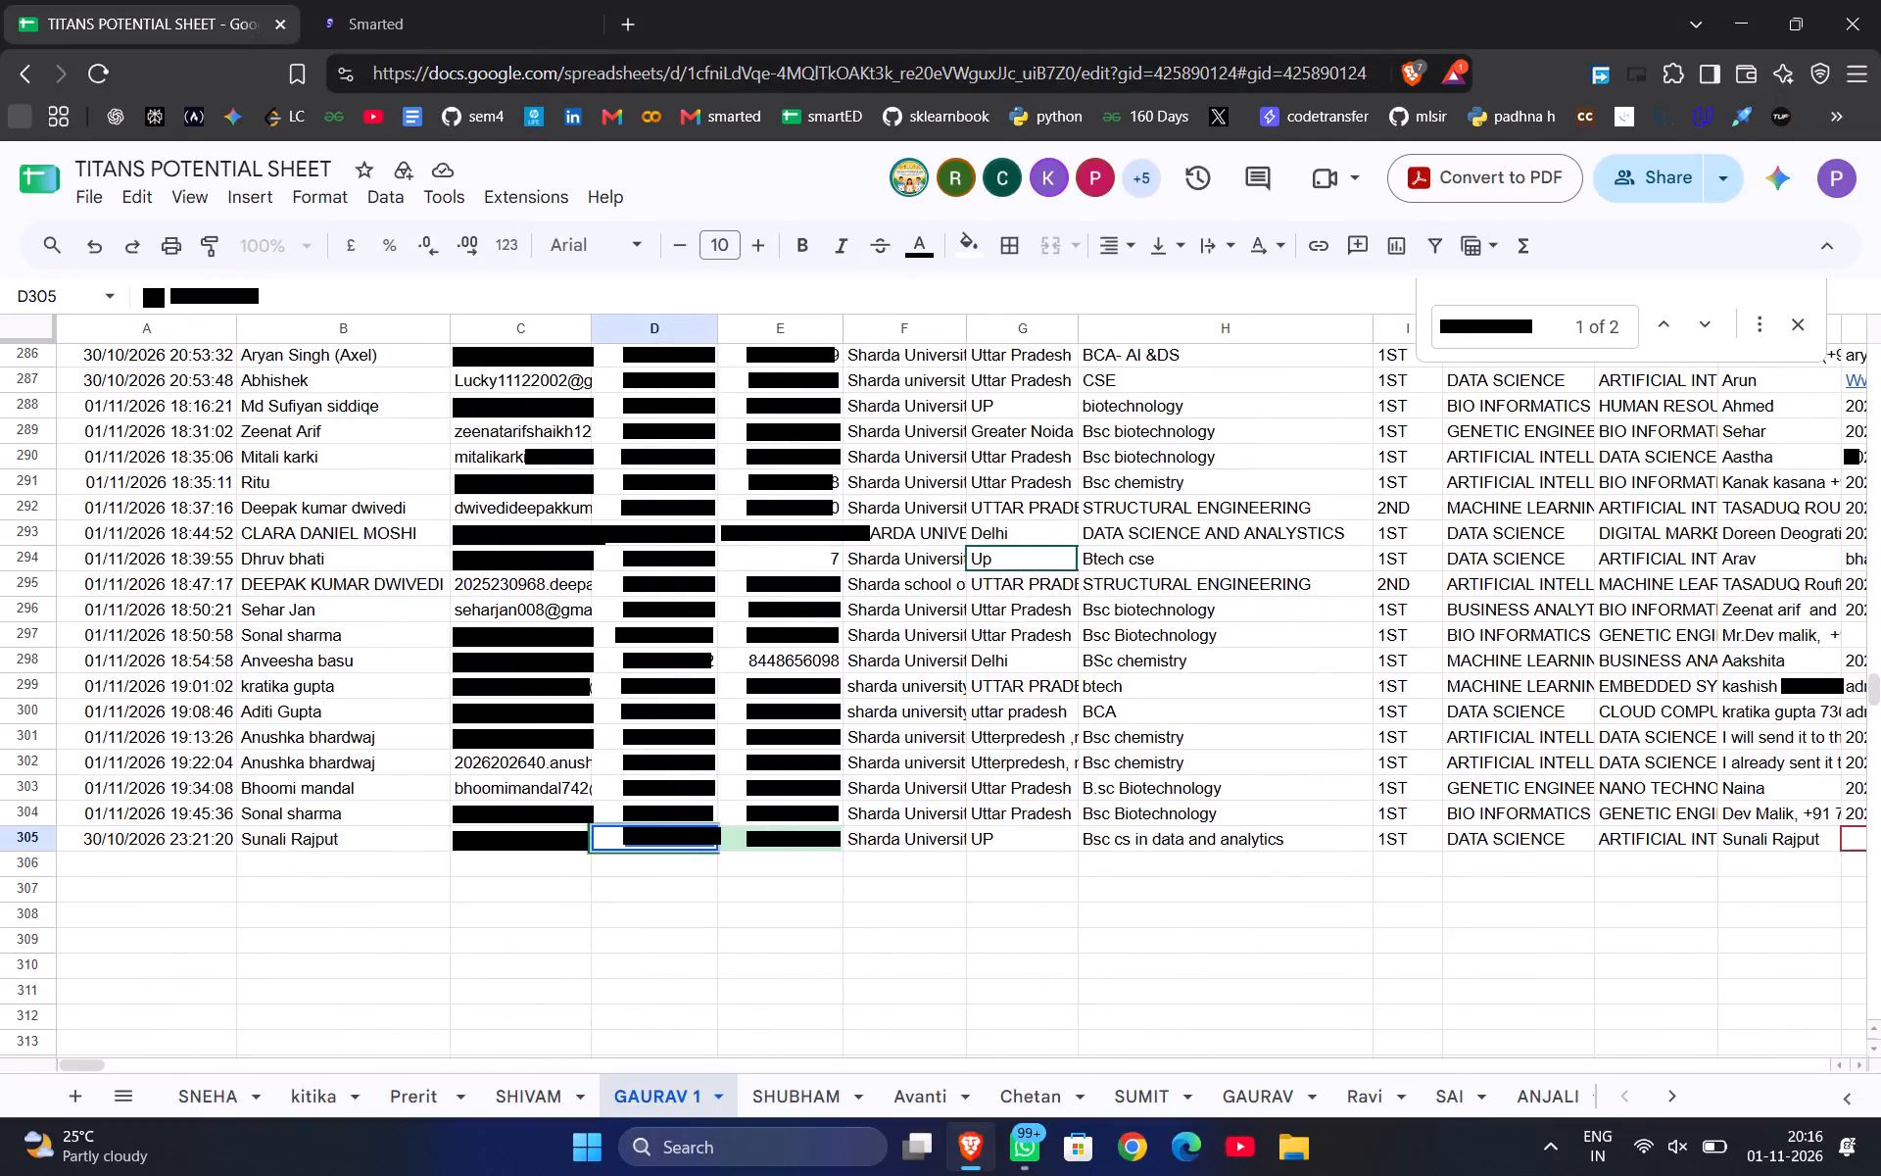
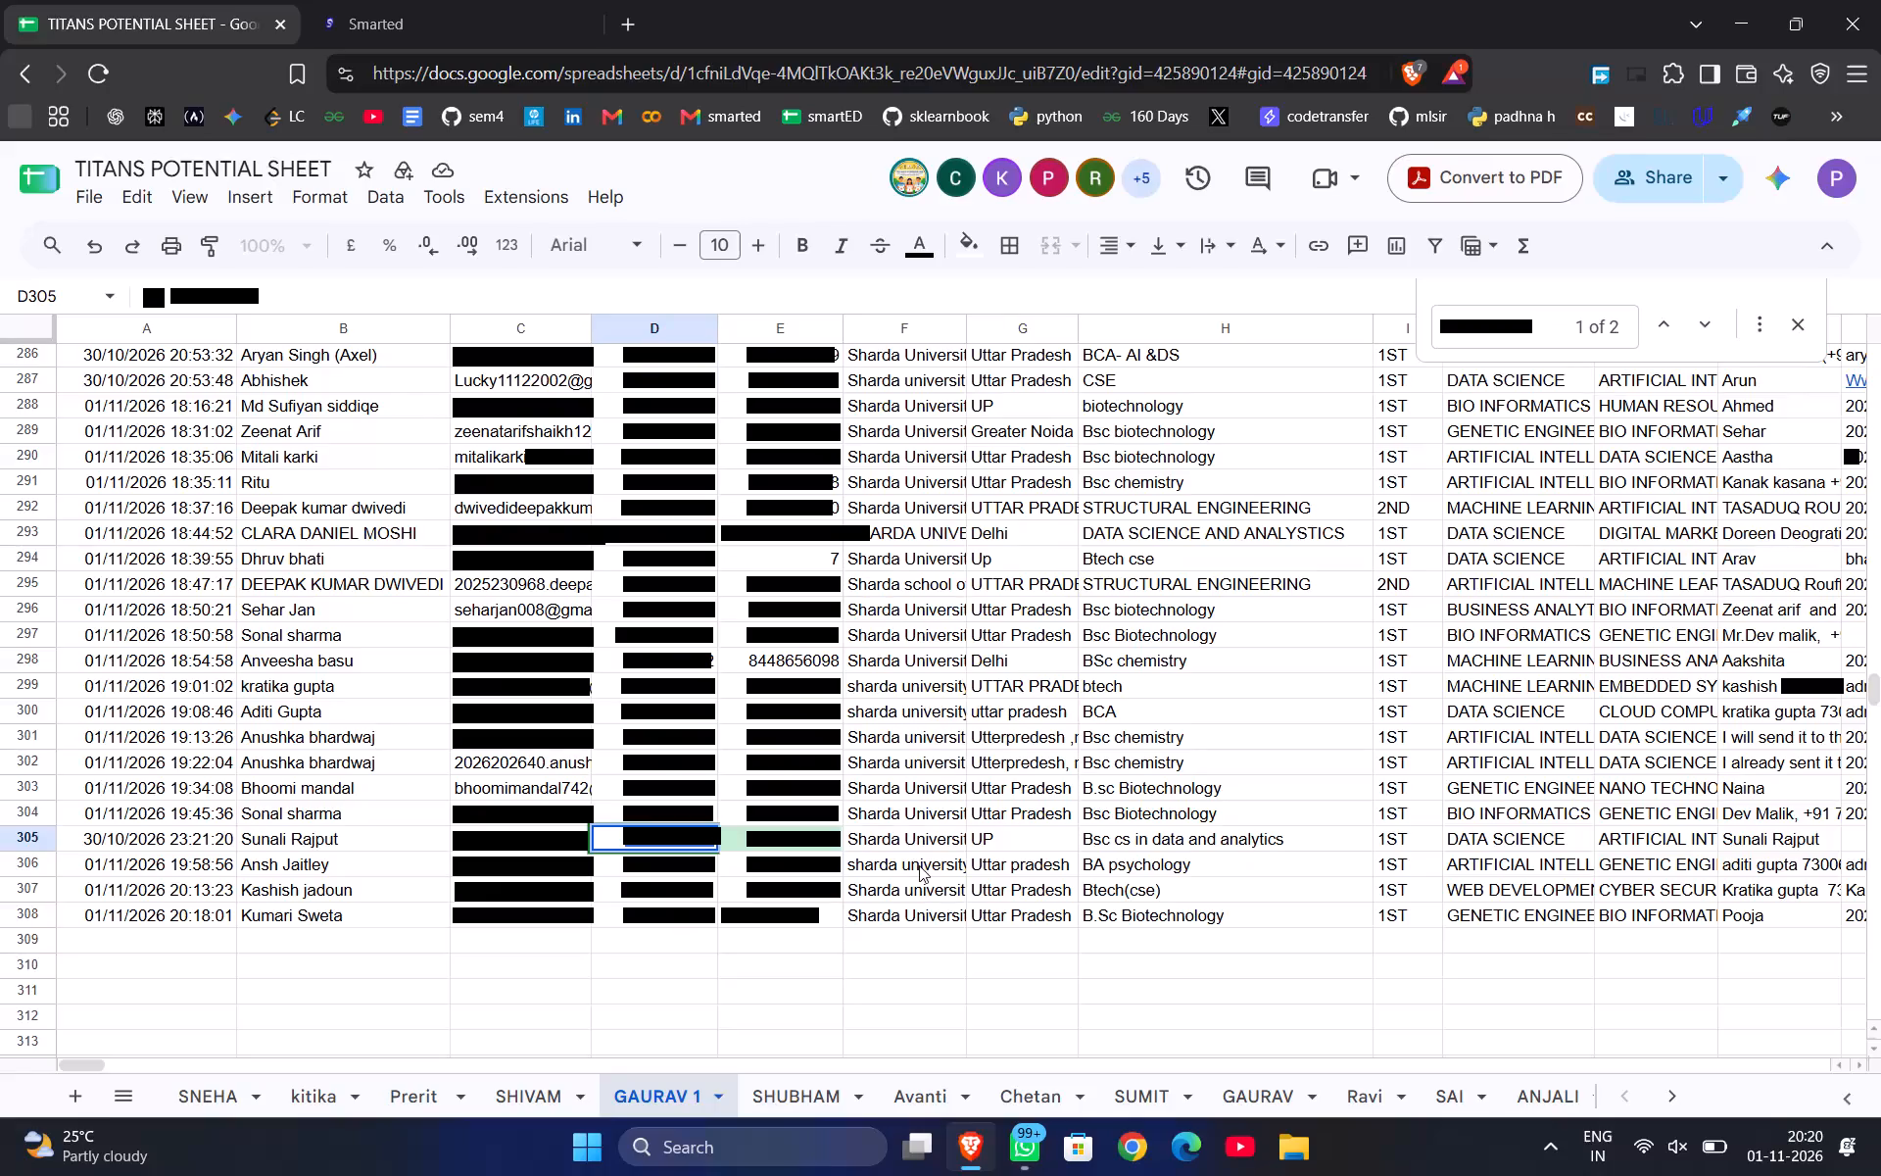
Clear the prerit assignment from column O of row 305 in the GAURAV 1 sheet.
scroll(919, 865, "left", 8)
scroll(919, 865, "up", 1)
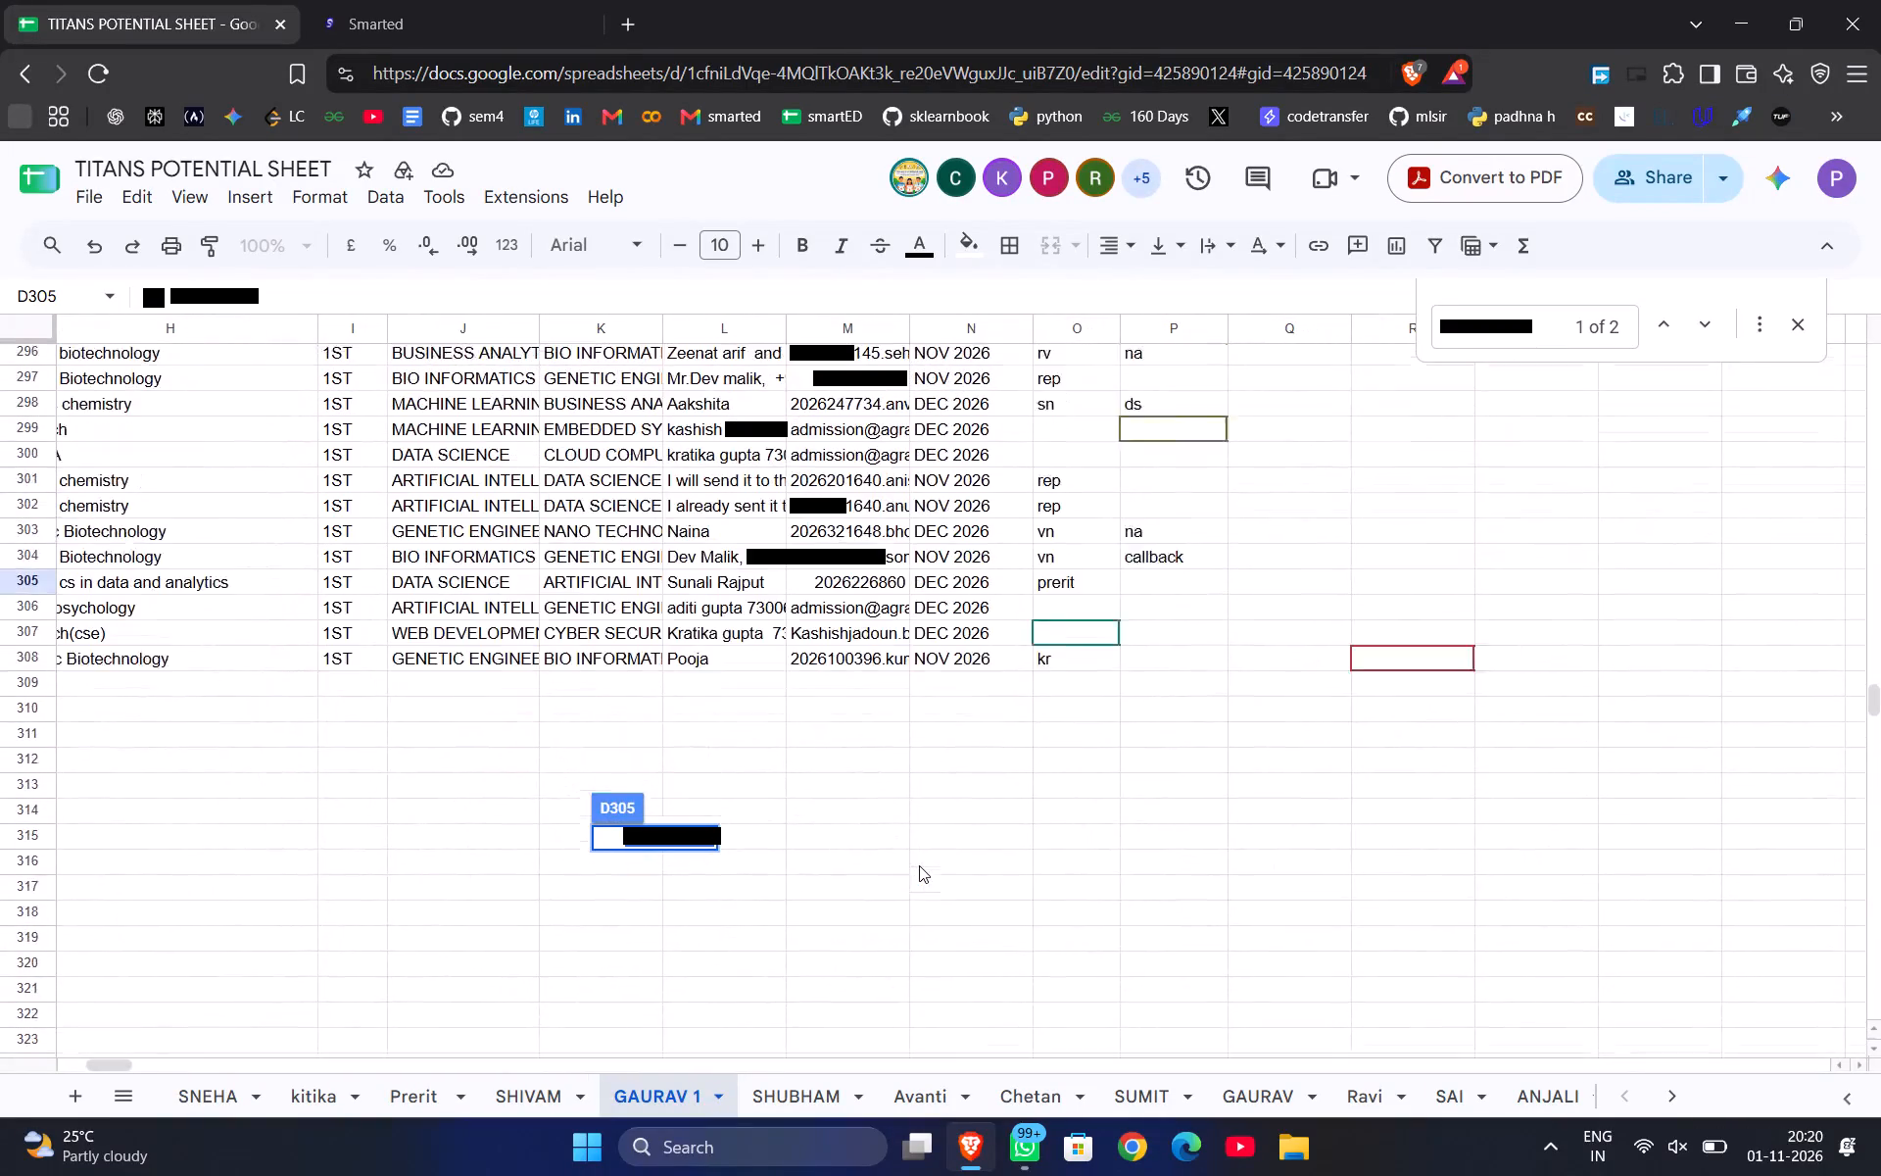
scroll(919, 865, "up", 1)
left_click(1097, 609)
key("Delete")
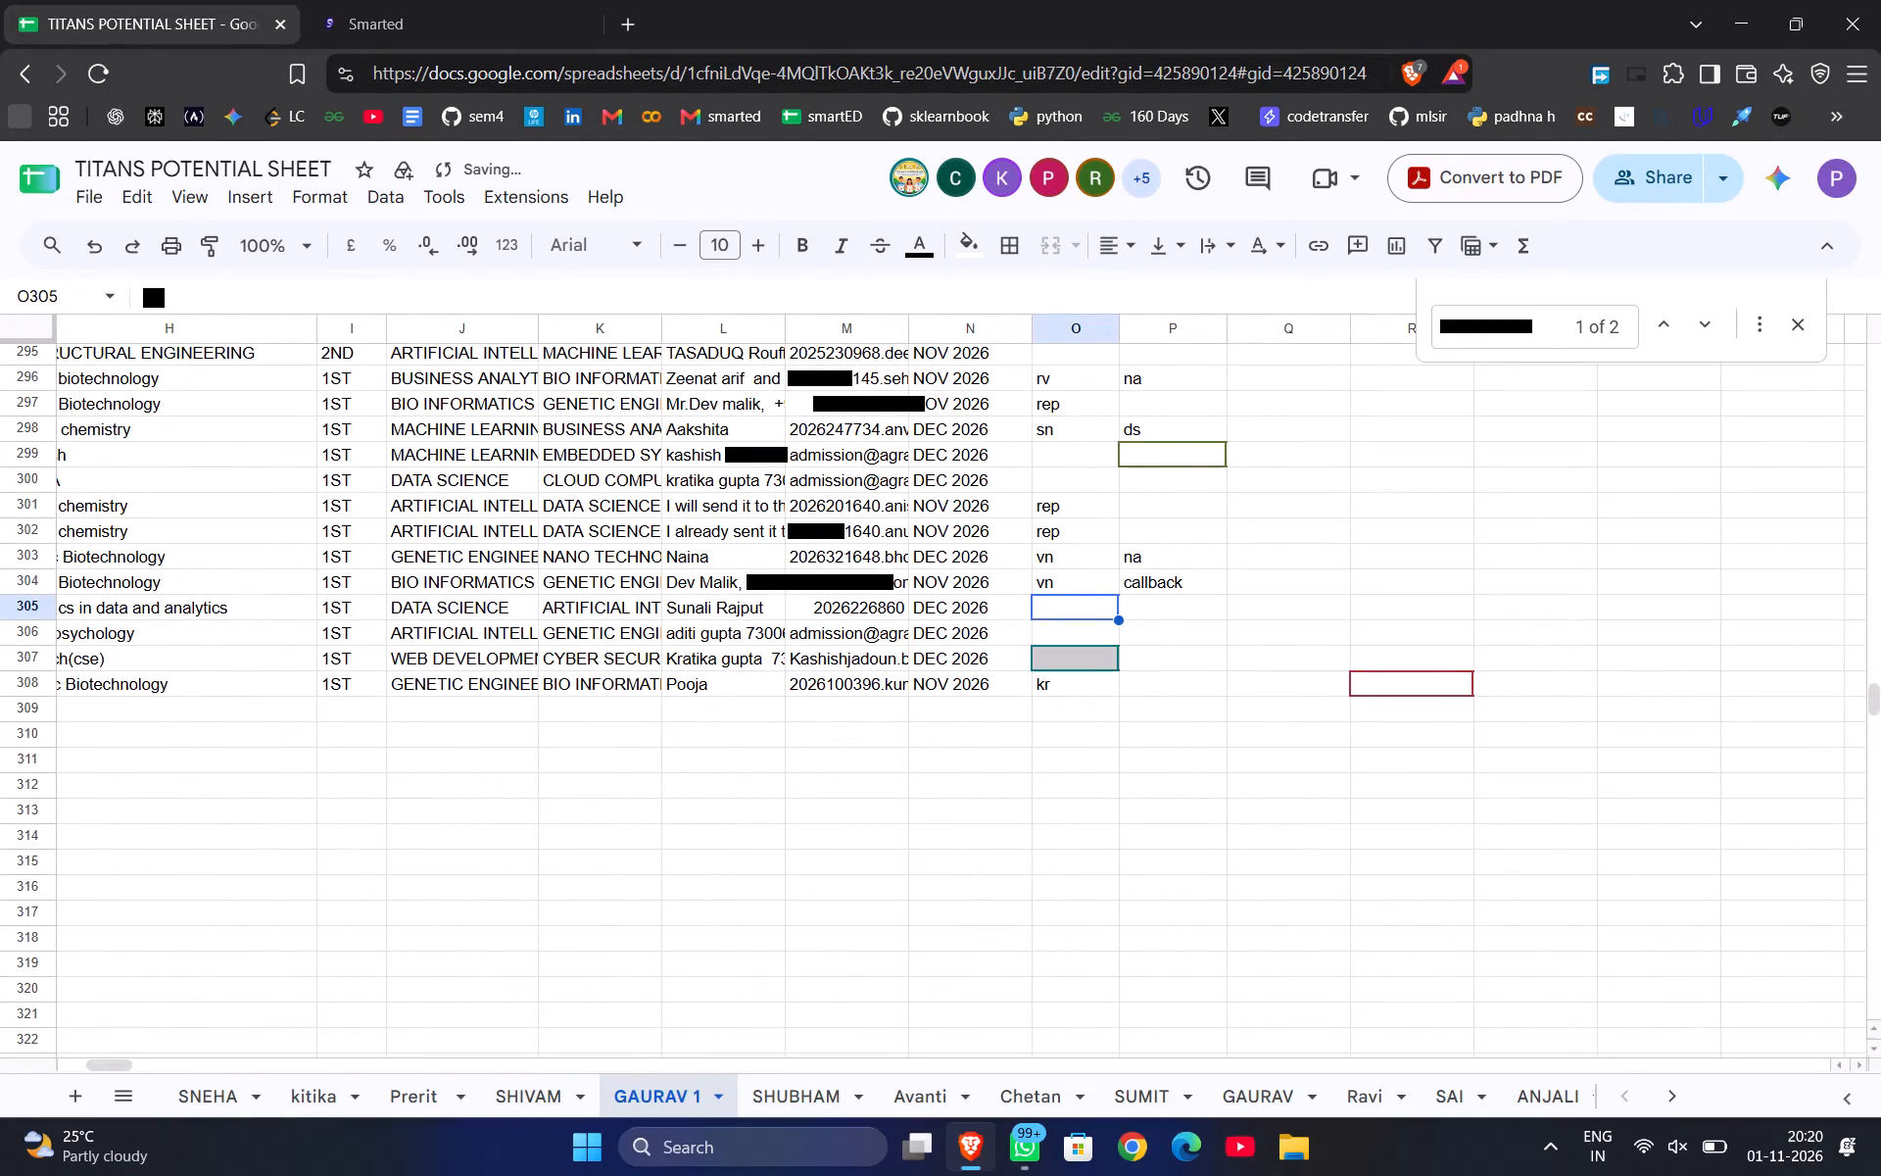
Assign the lead in row 306 of the GAURAV 1 sheet to prerit in column O.
key("Down")
key("Down")
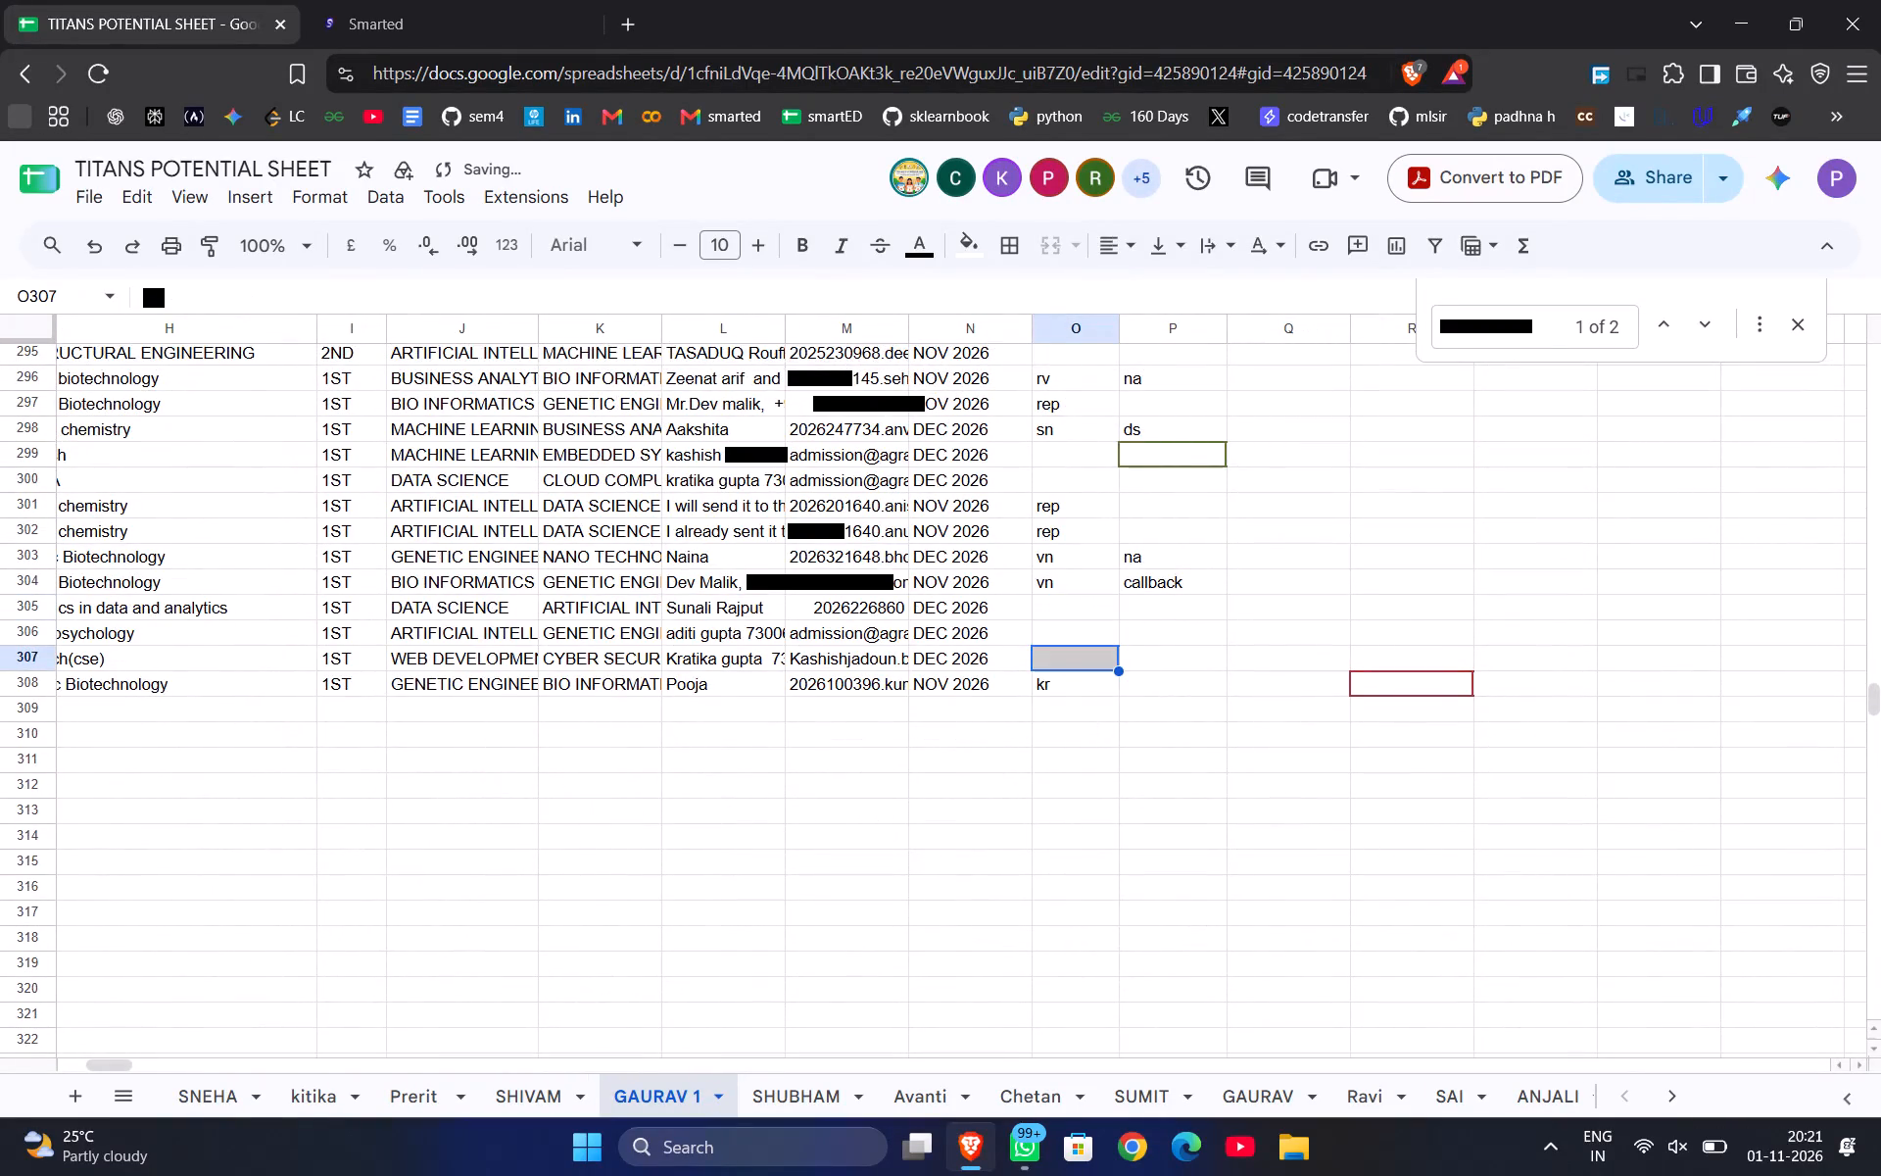
key("Up")
type("prerit")
key("Tab")
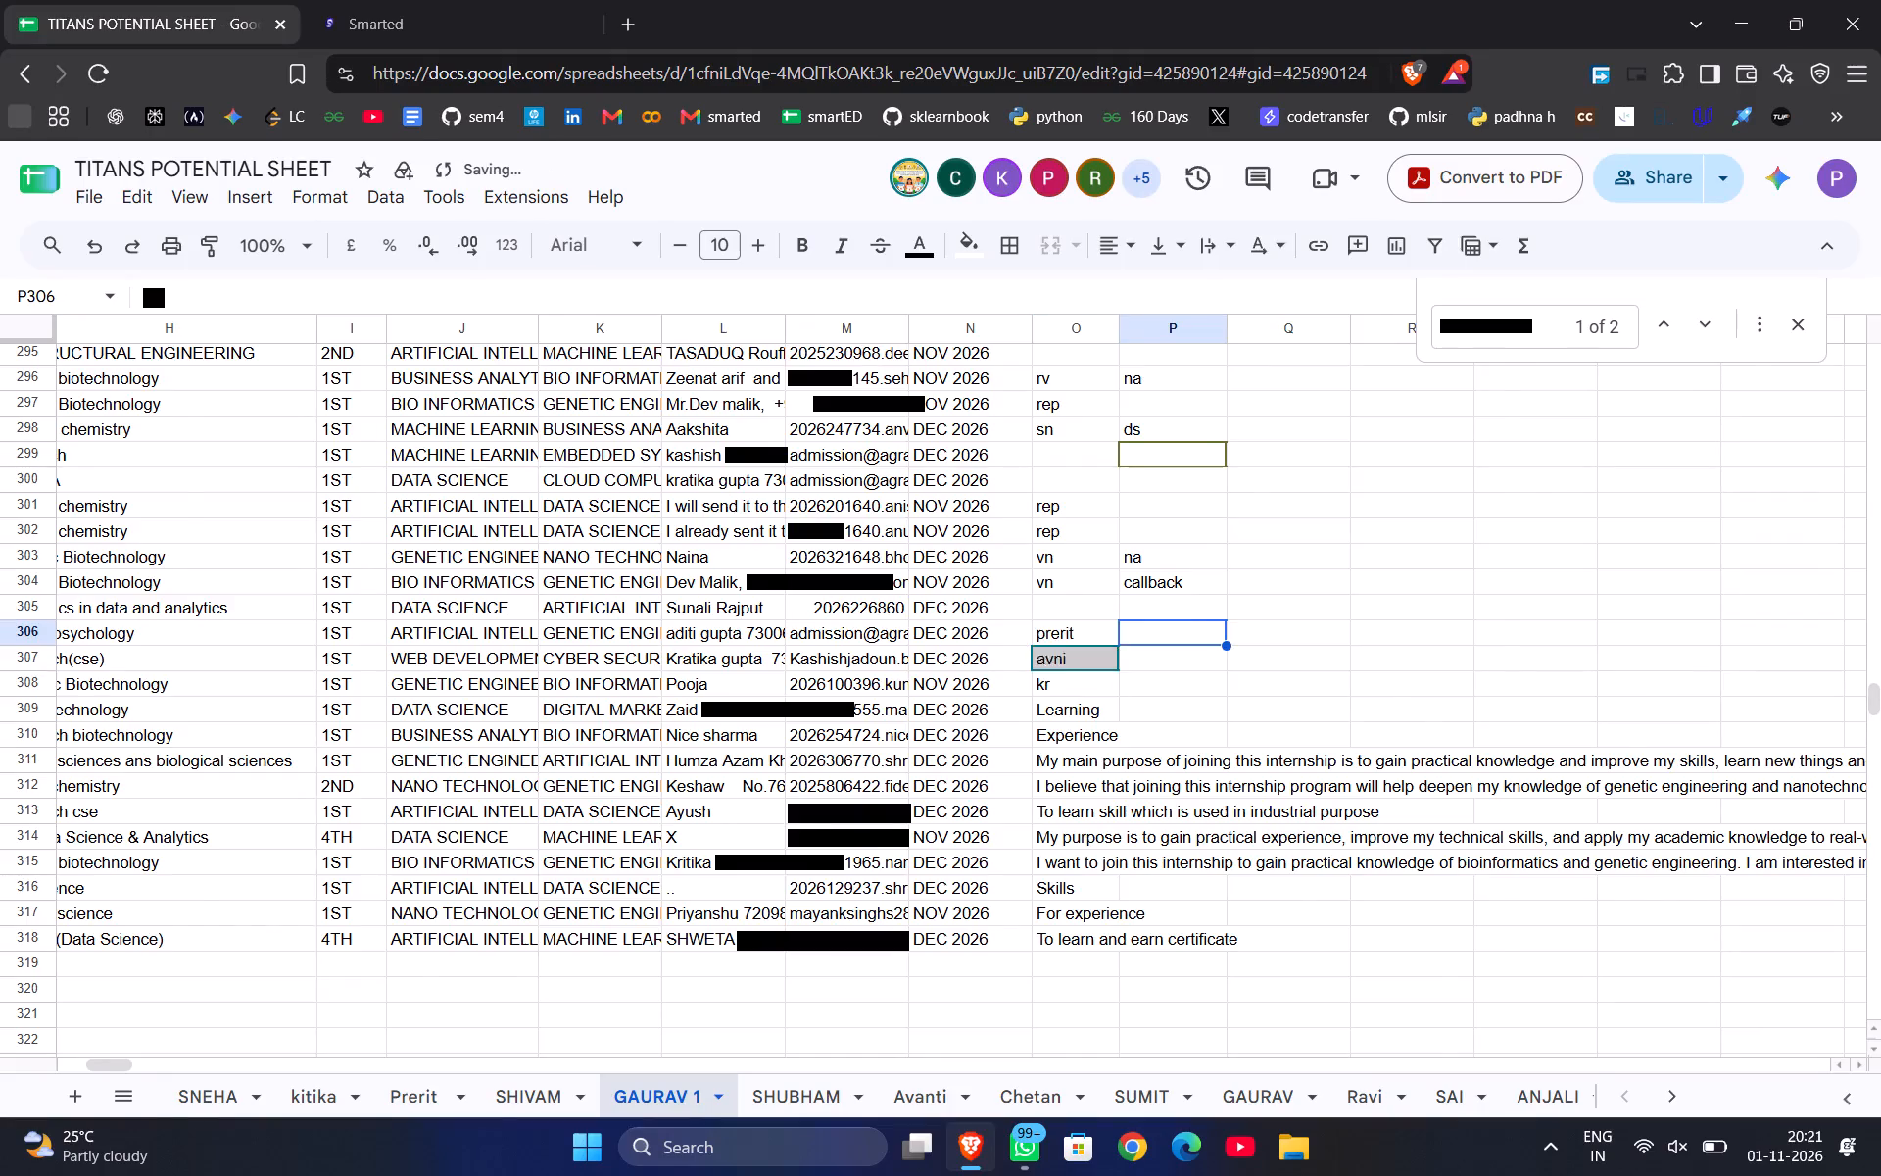
Search the sheet for the phone number in column D of row 306 and check that lead's assignment columns.
scroll(1097, 609, "right", 6)
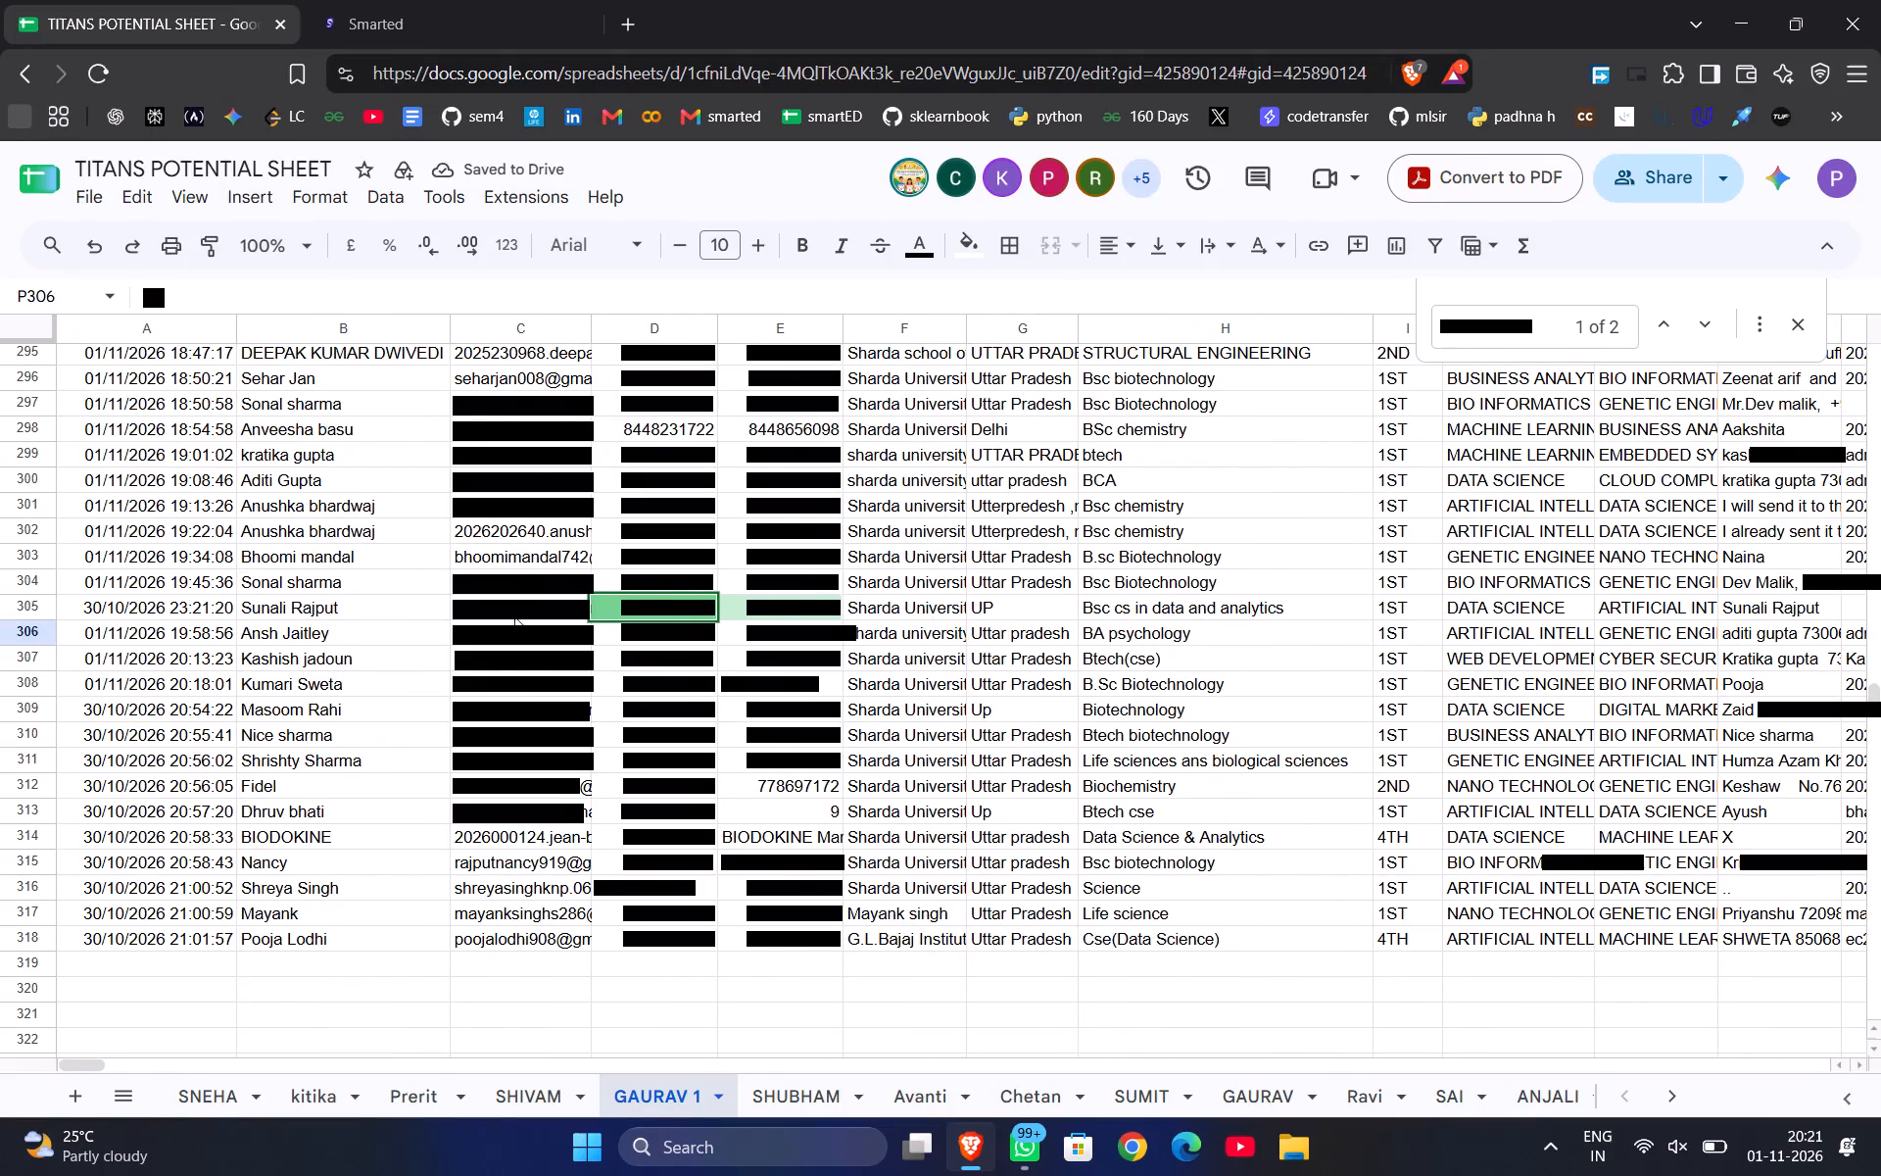
left_click(684, 643)
left_click(684, 643)
left_click_drag(684, 643, 645, 630)
triple_click(645, 630)
key("ctrl+c")
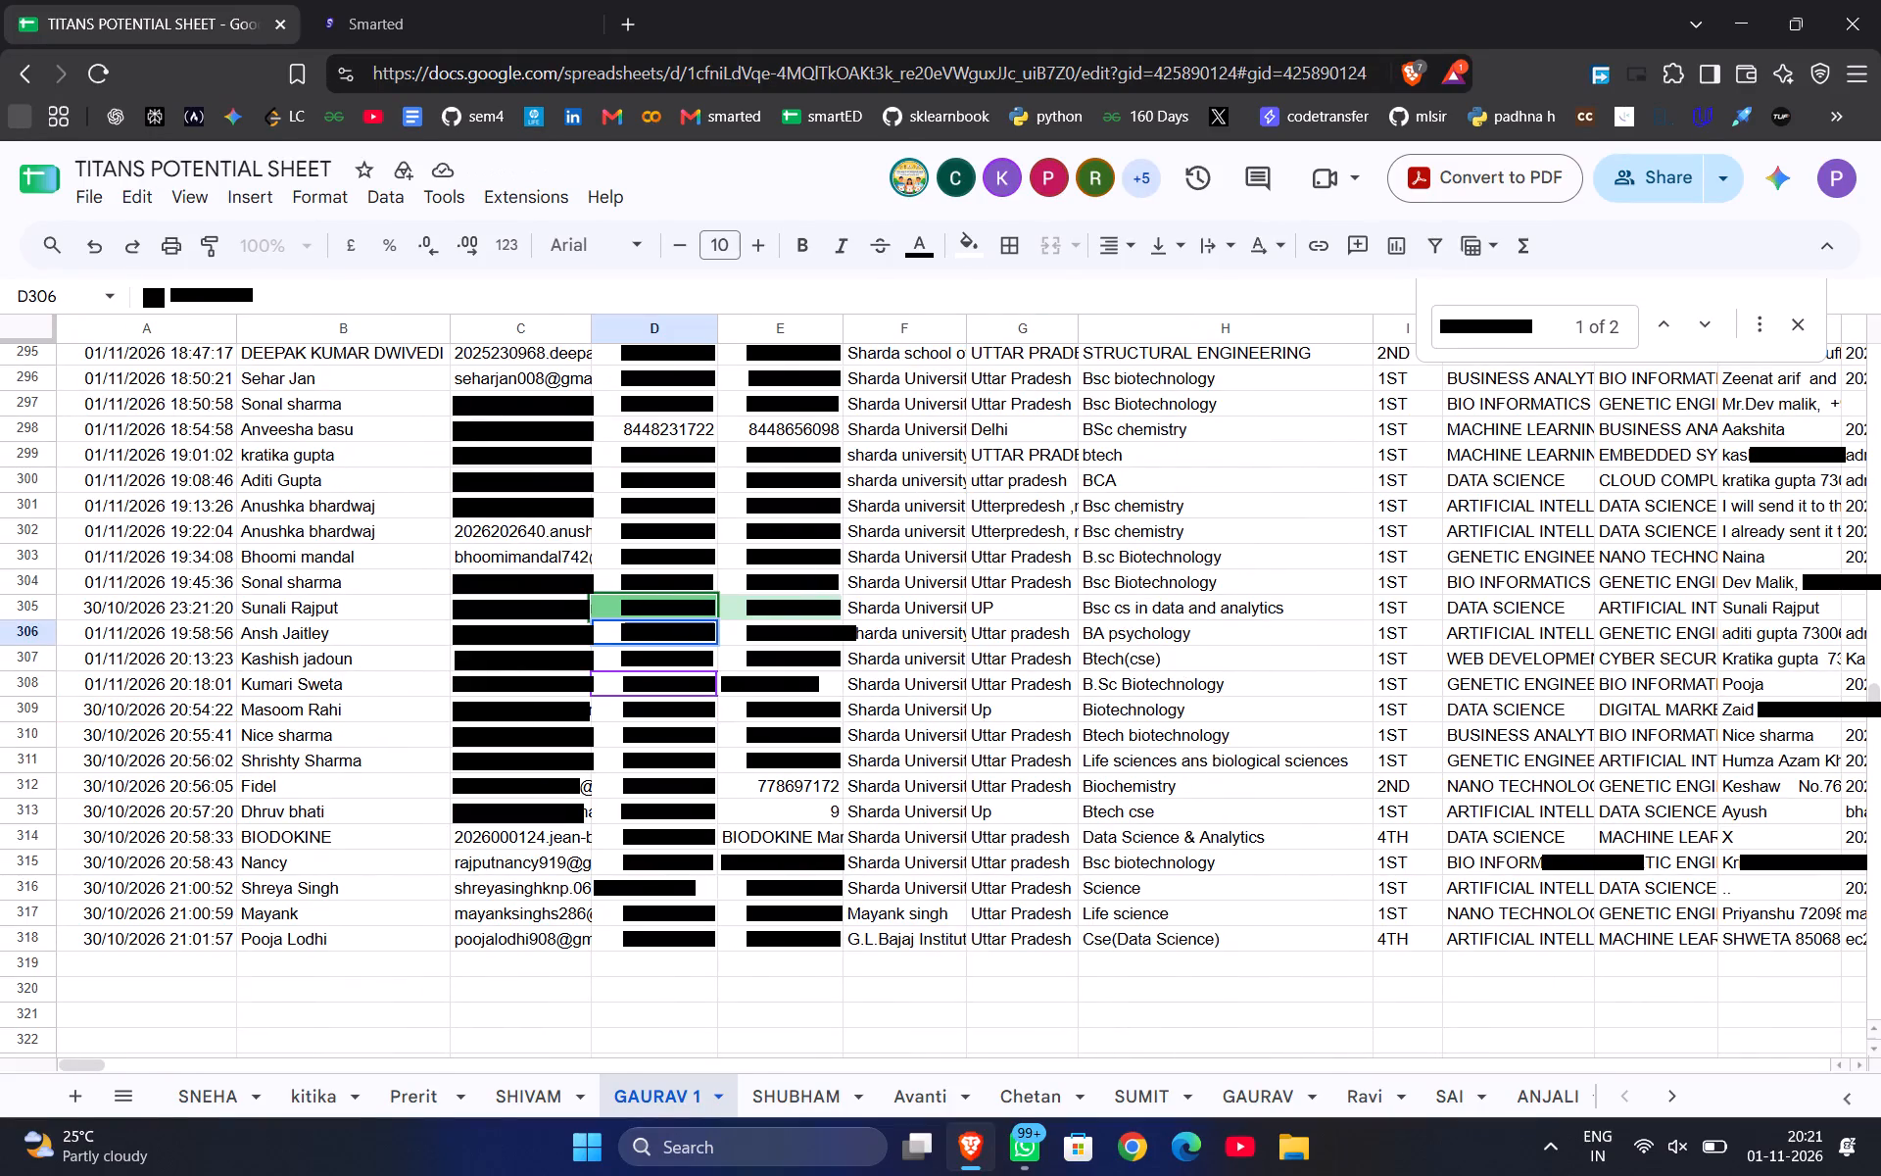
key("ctrl+f")
key("ctrl+v")
scroll(645, 630, "left", 4)
scroll(645, 630, "right", 2)
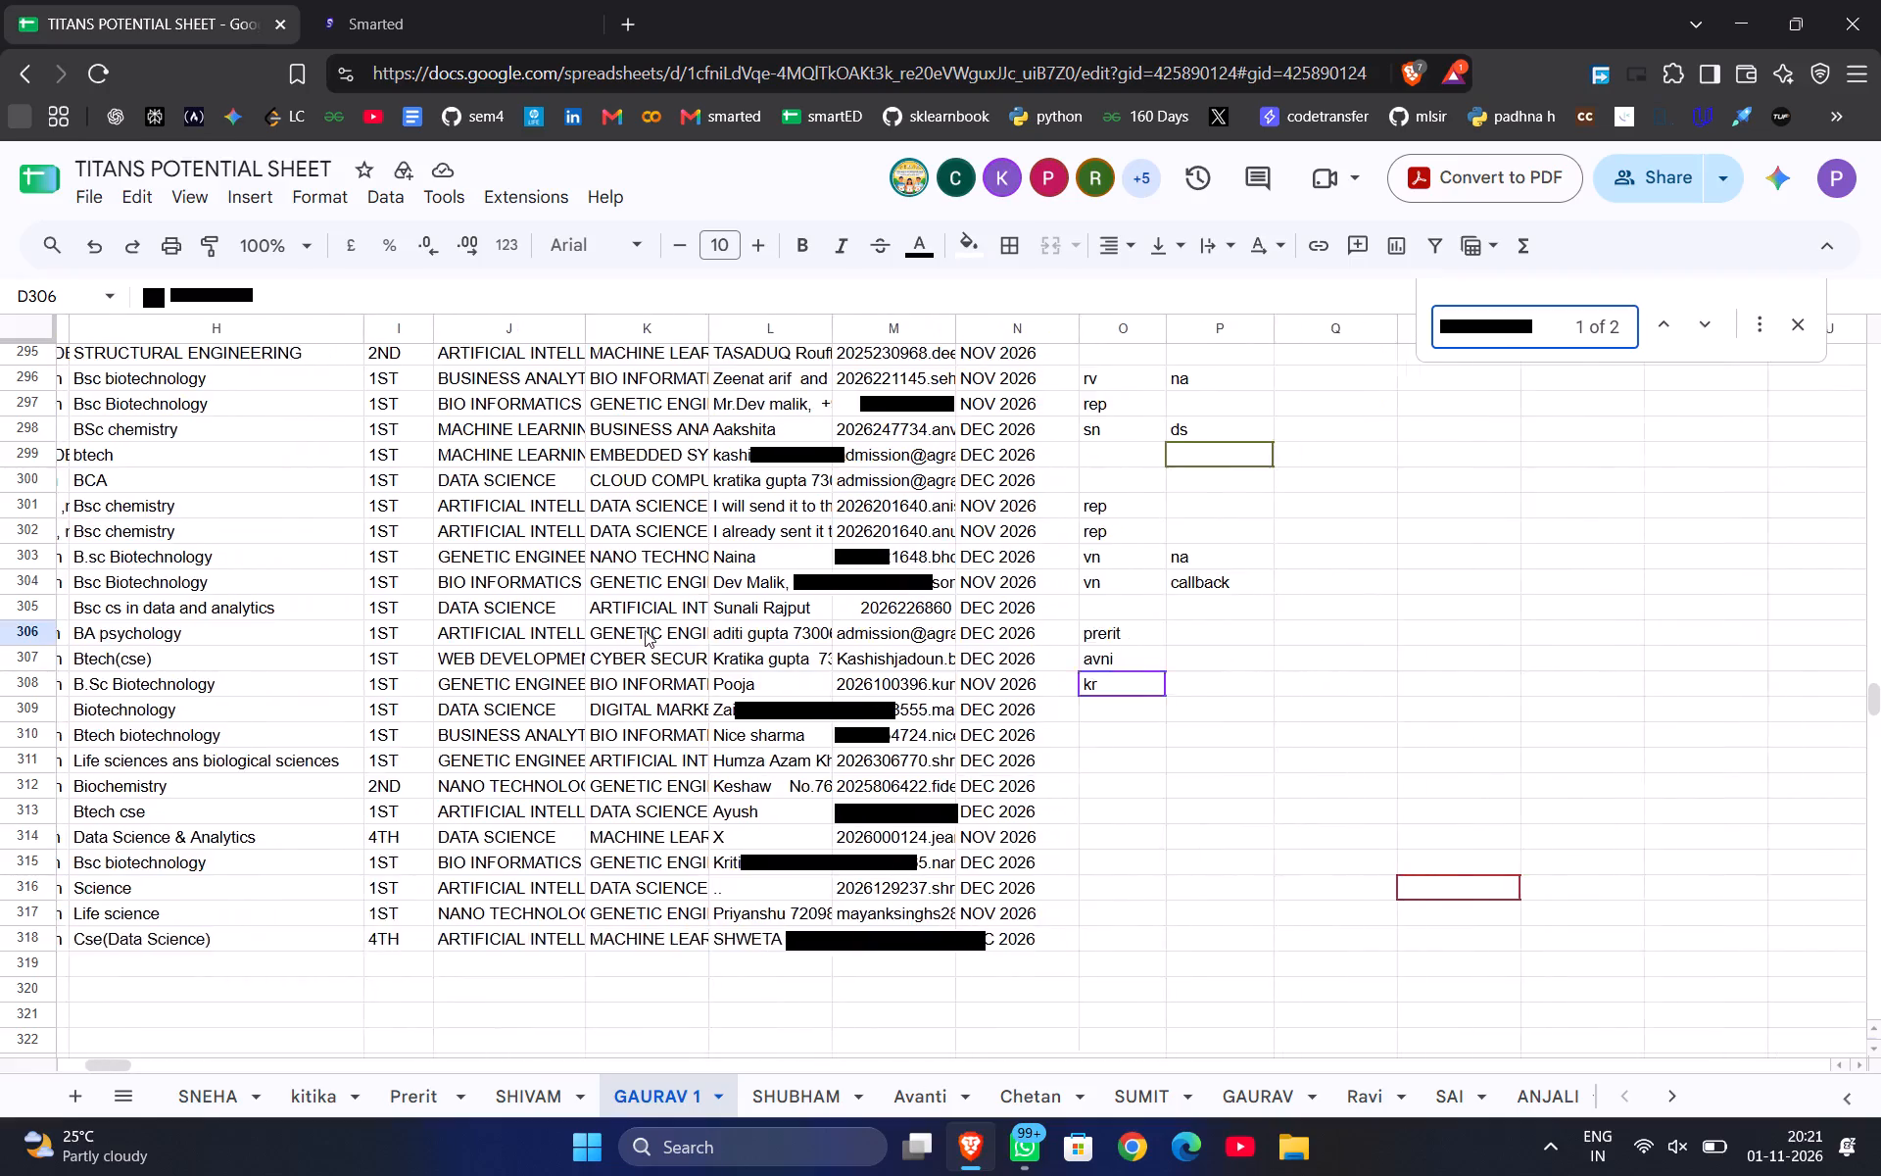
Copy the phone number in column D of row 306 again.
scroll(645, 630, "right", 4)
triple_click(638, 631)
key("ctrl+c")
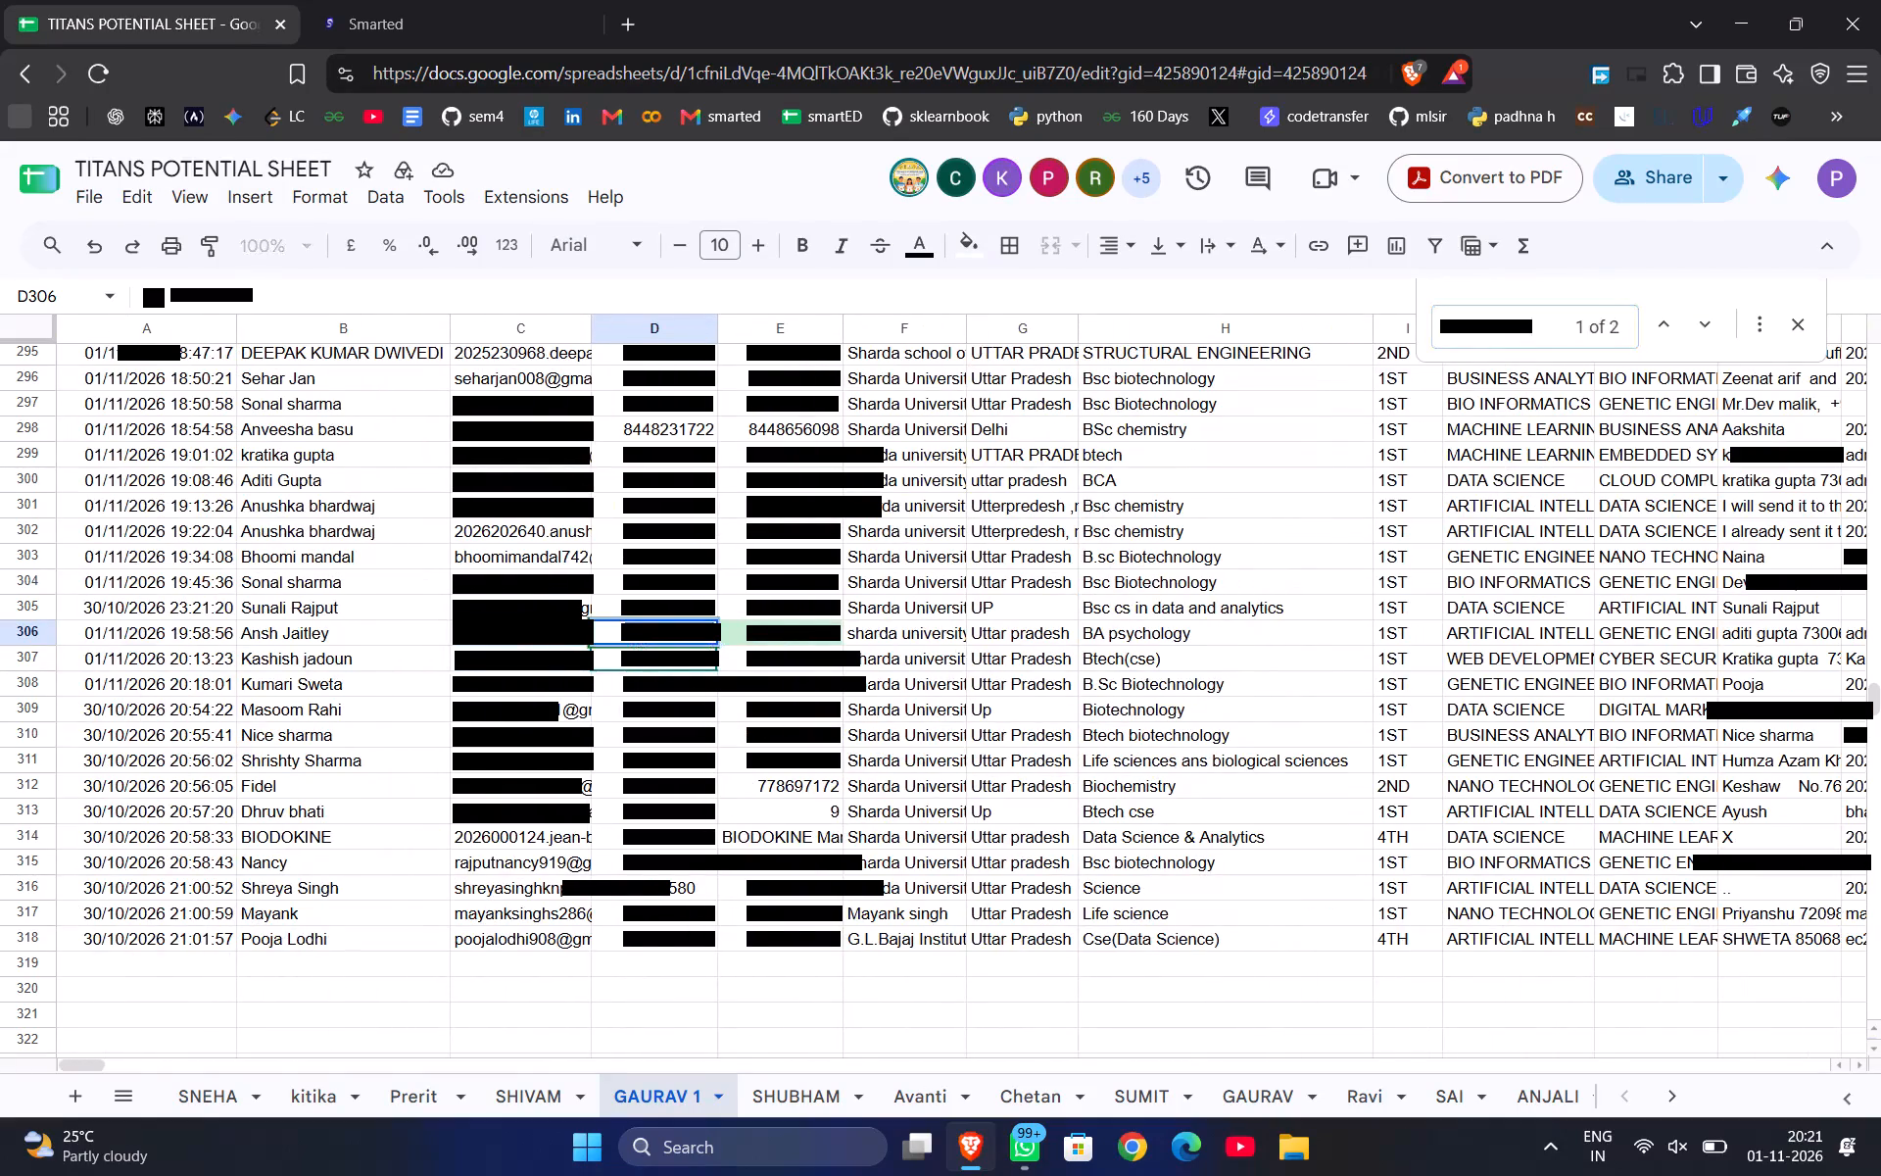
scroll(638, 631, "left", 6)
left_click(783, 634)
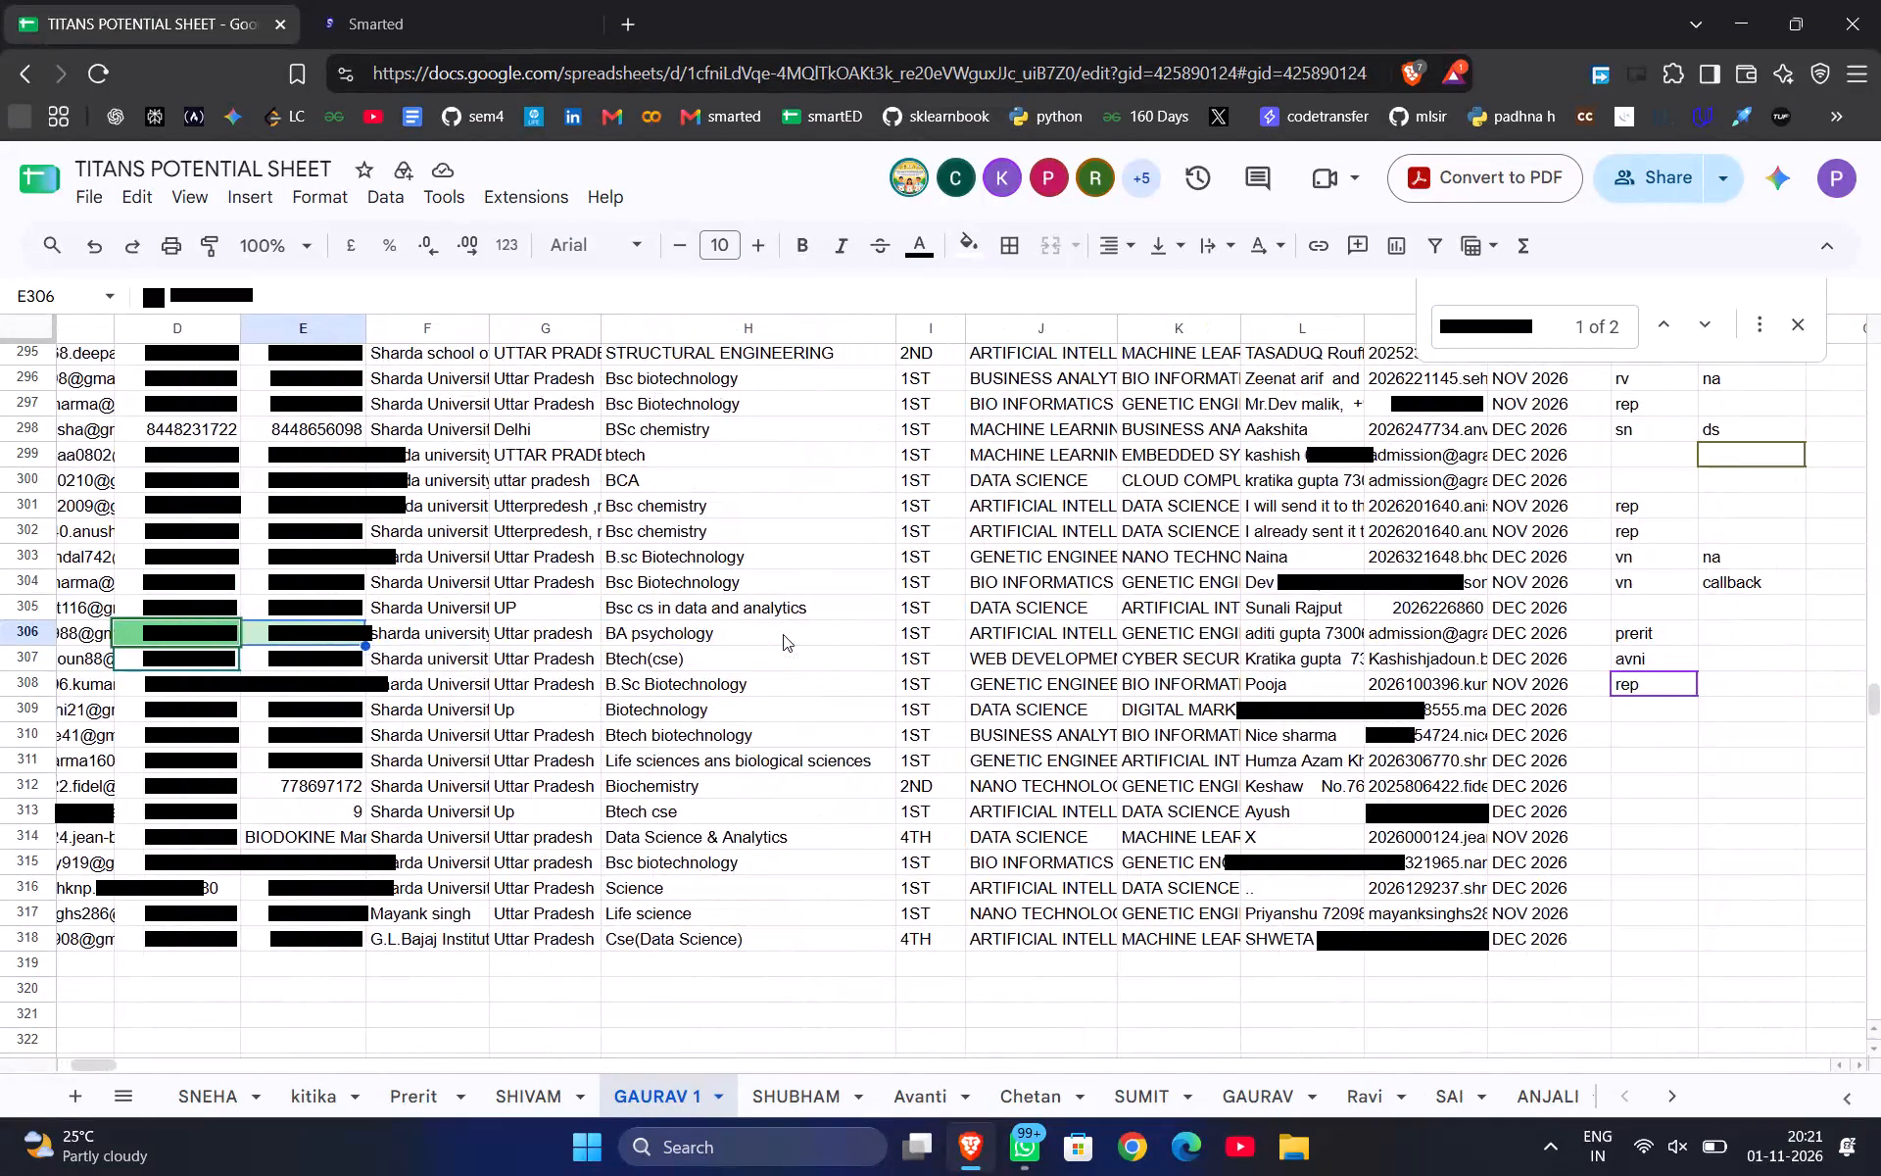
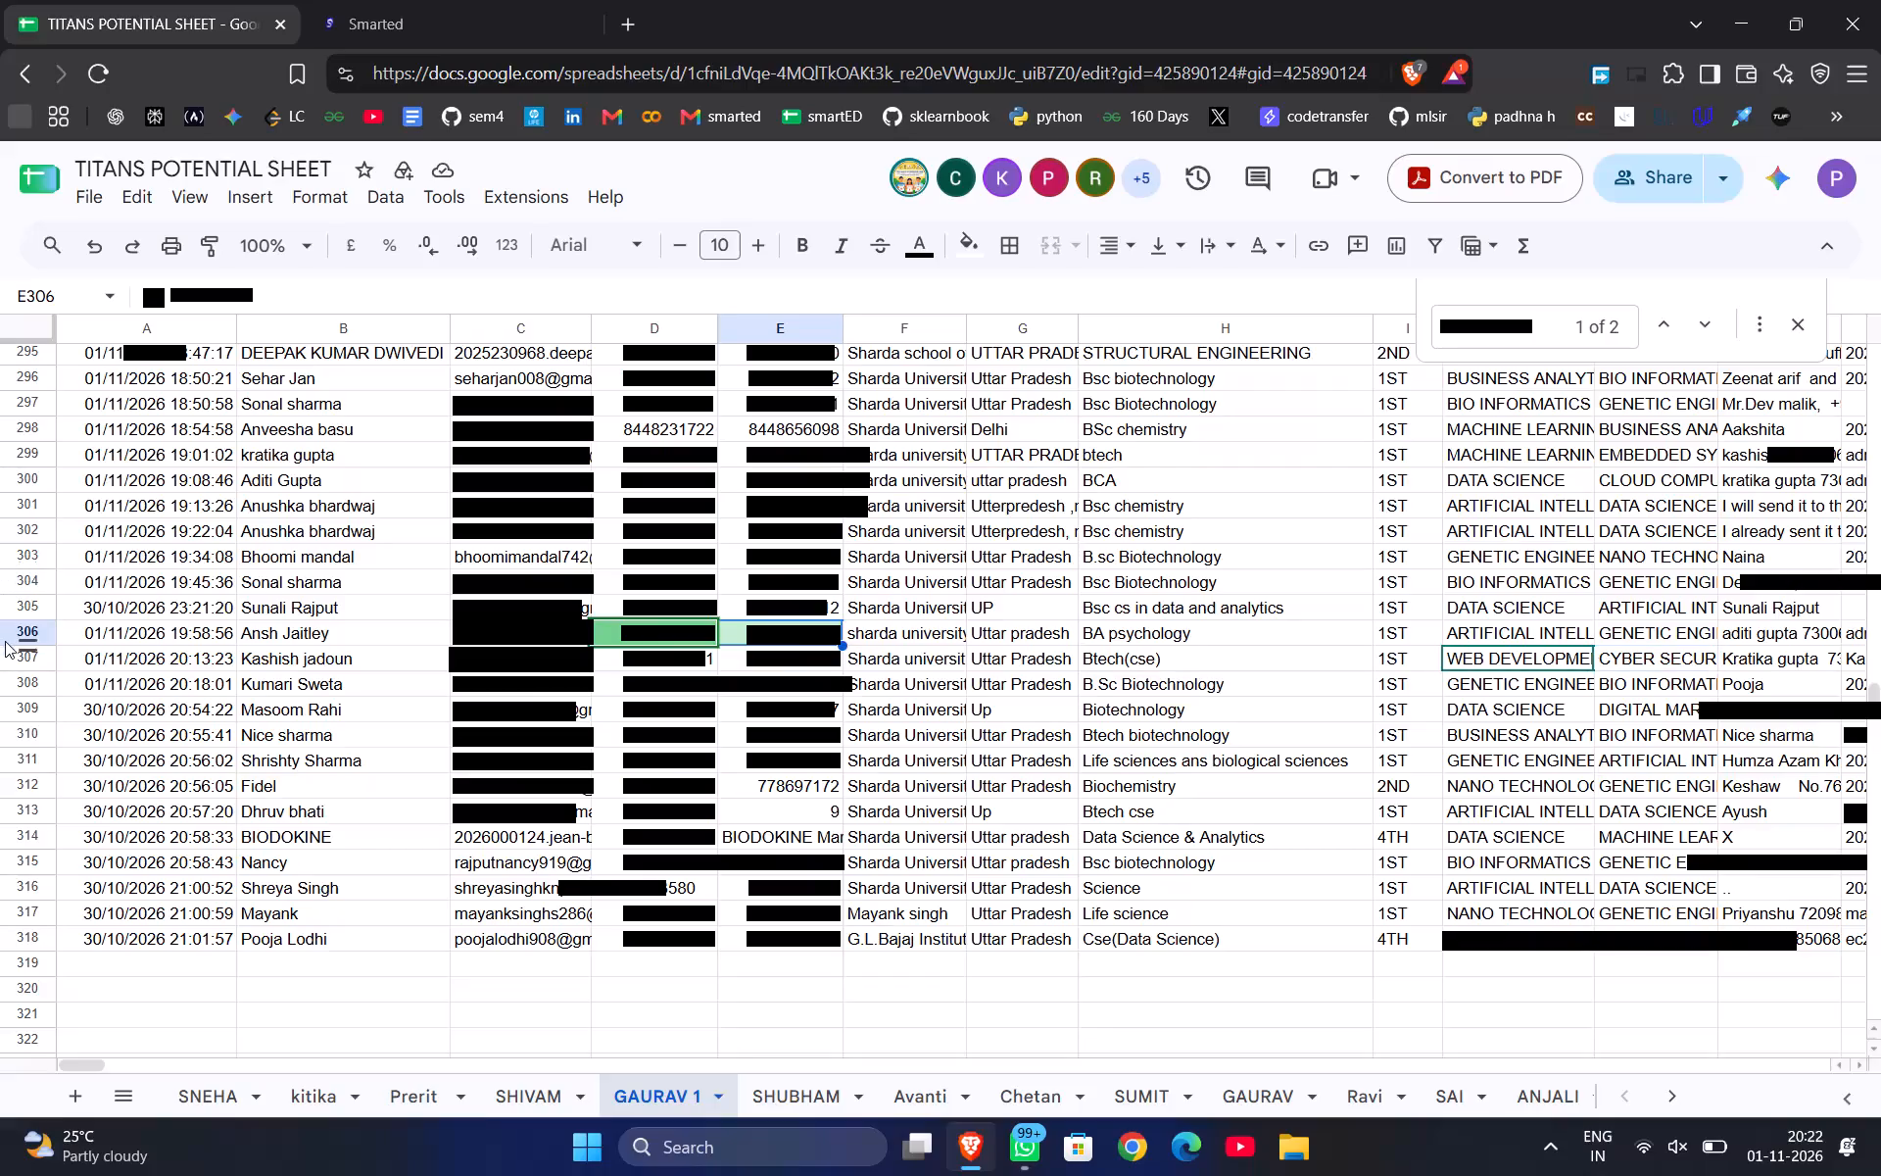
Select all of row 306 in the GAURAV 1 sheet to check the lead's details, and close the phone number search.
left_click(4, 629)
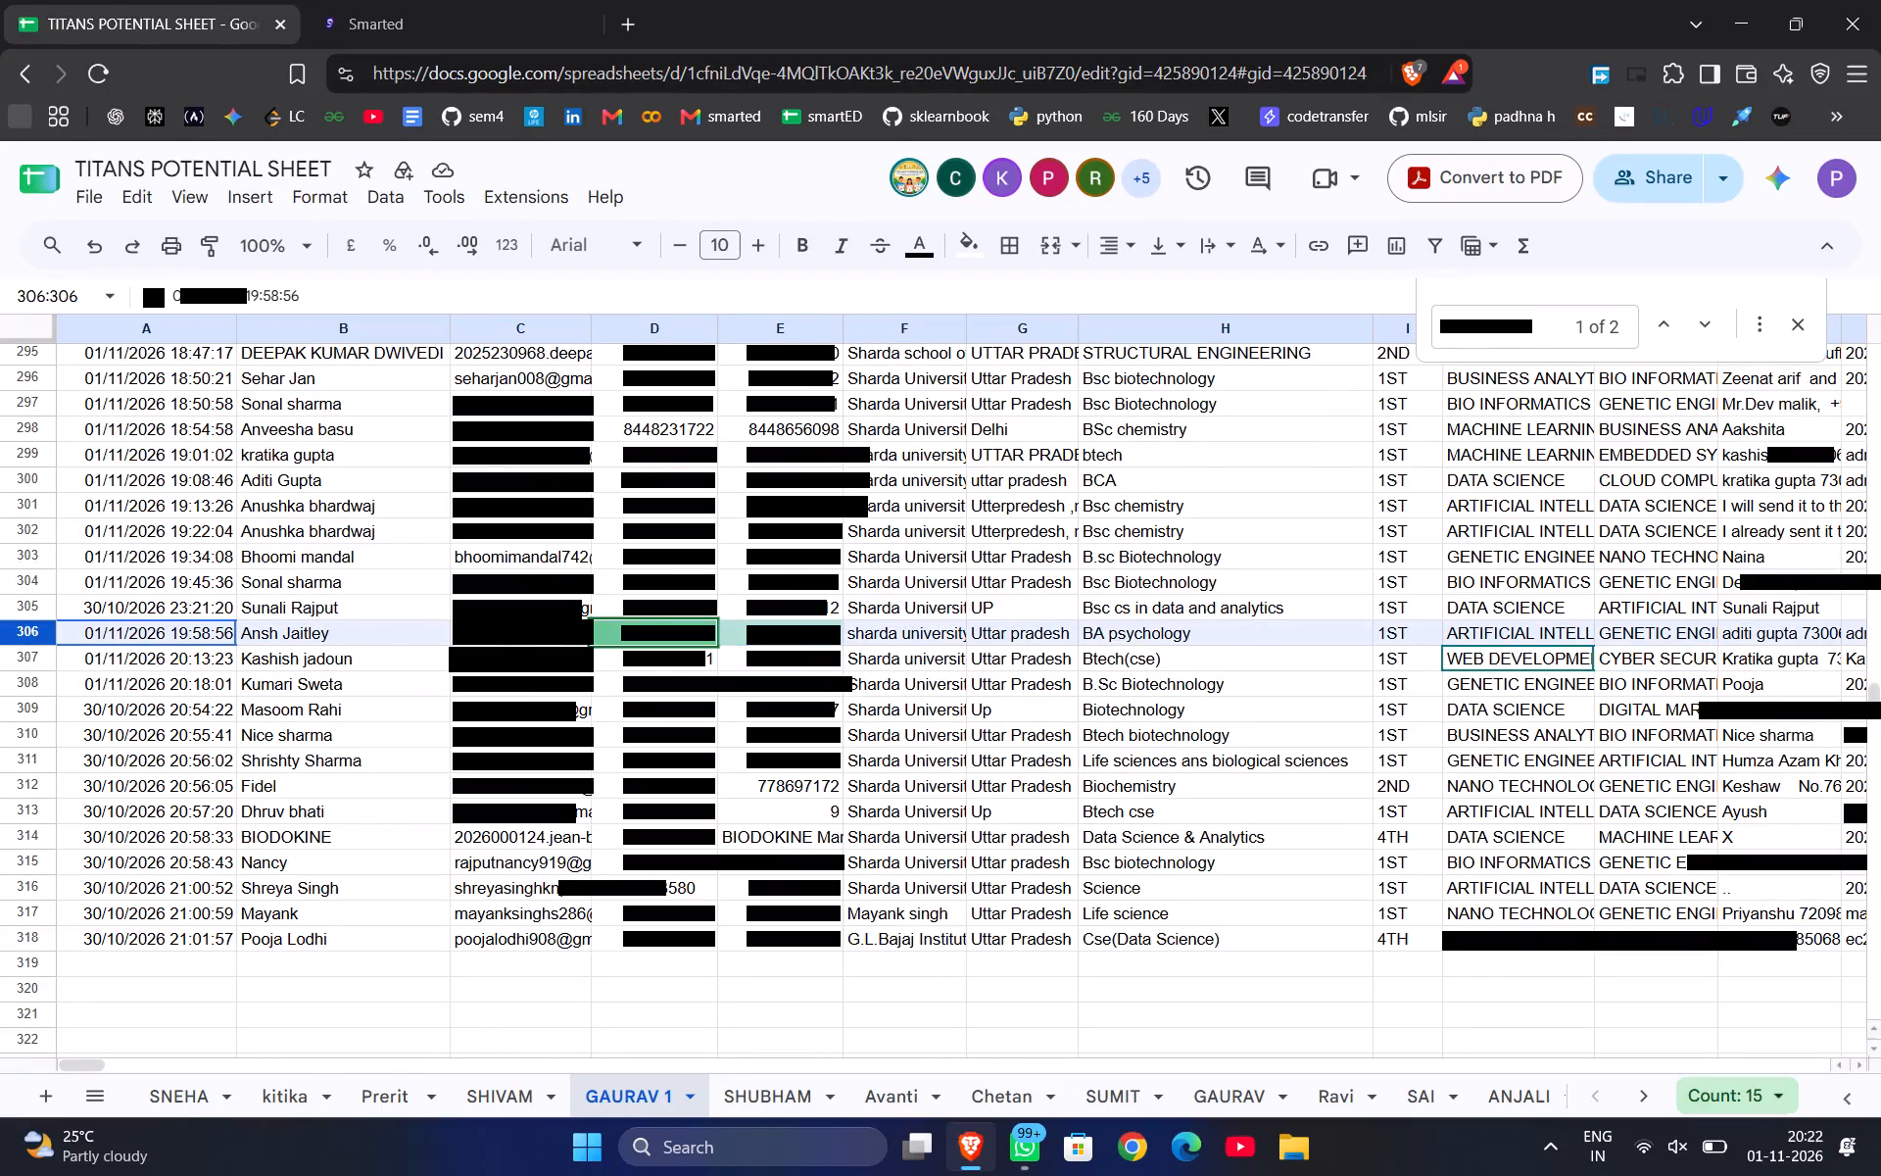
scroll(4, 629, "left", 1)
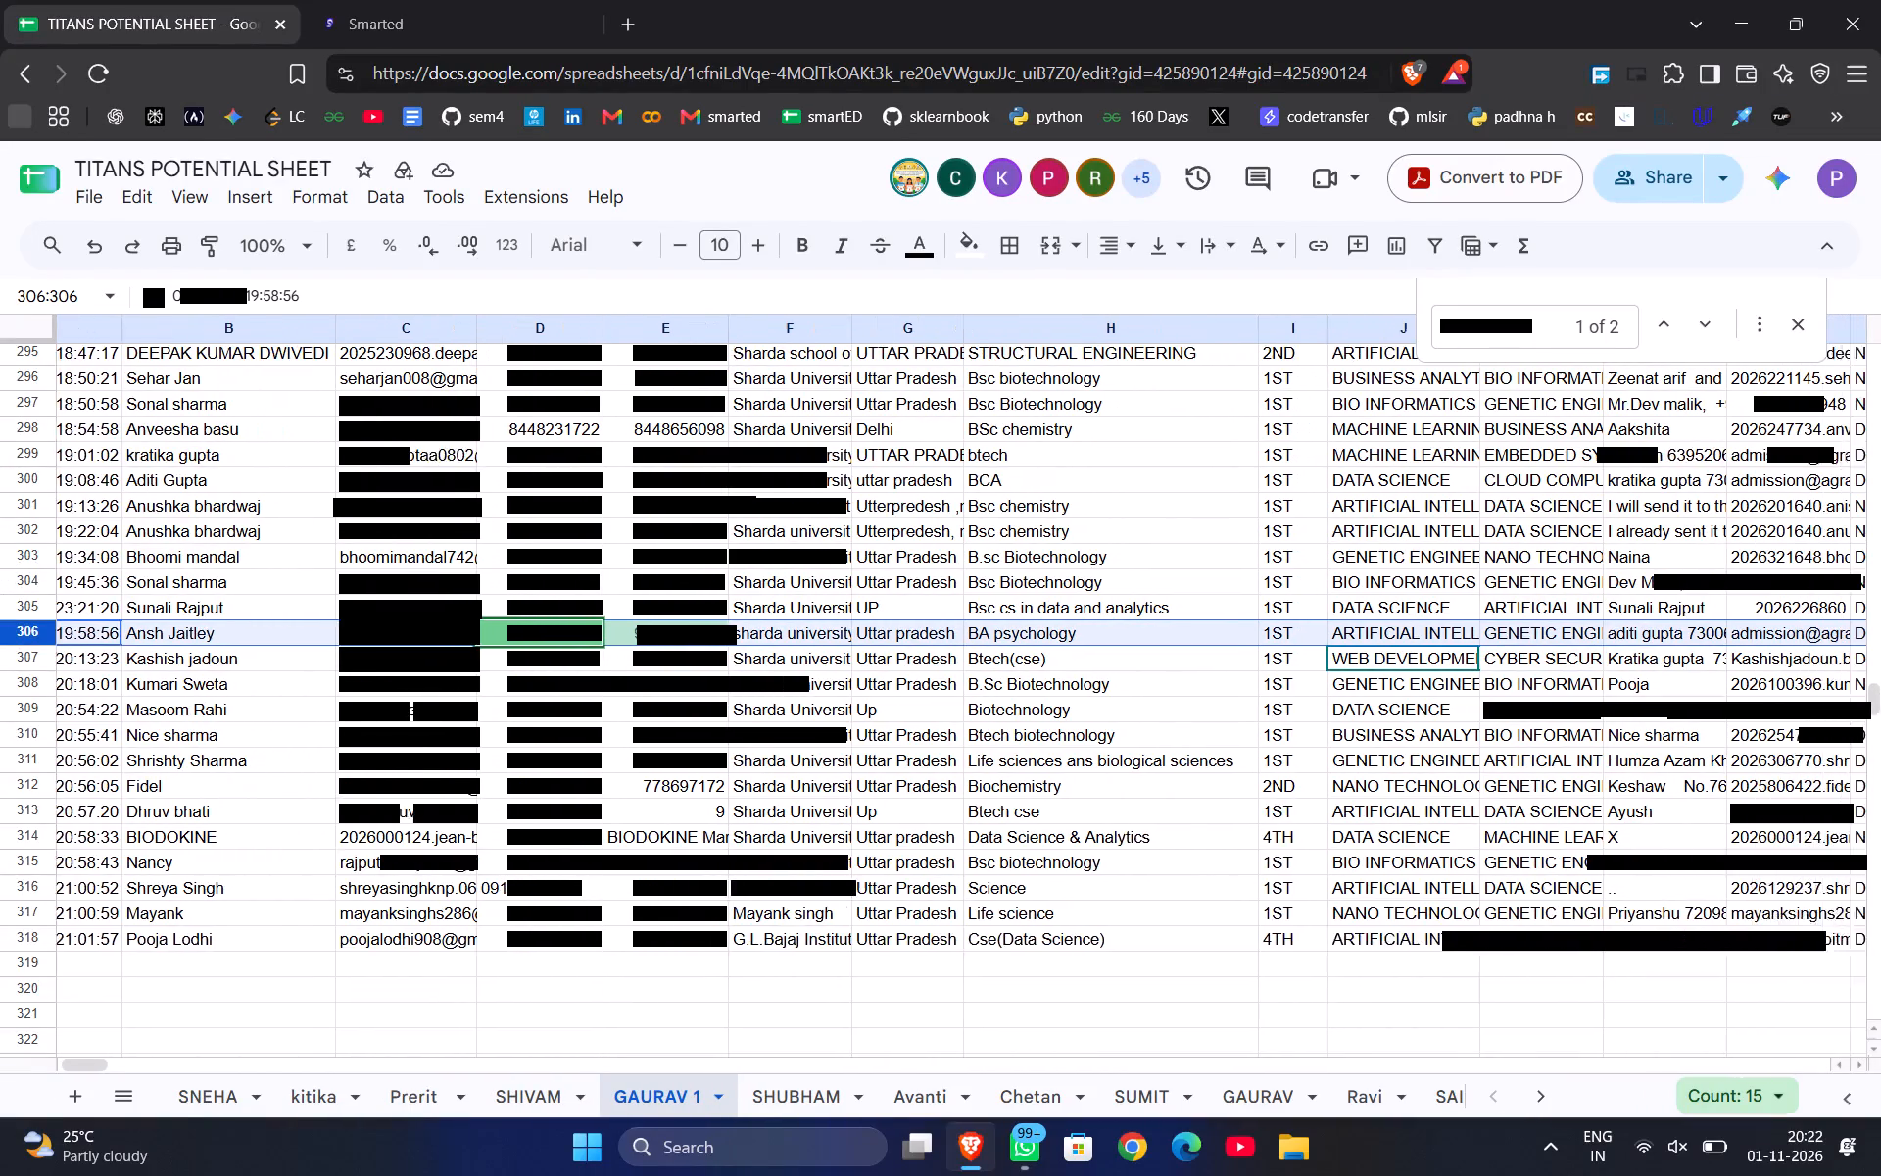
scroll(4, 629, "left", 3)
scroll(4, 629, "right", 7)
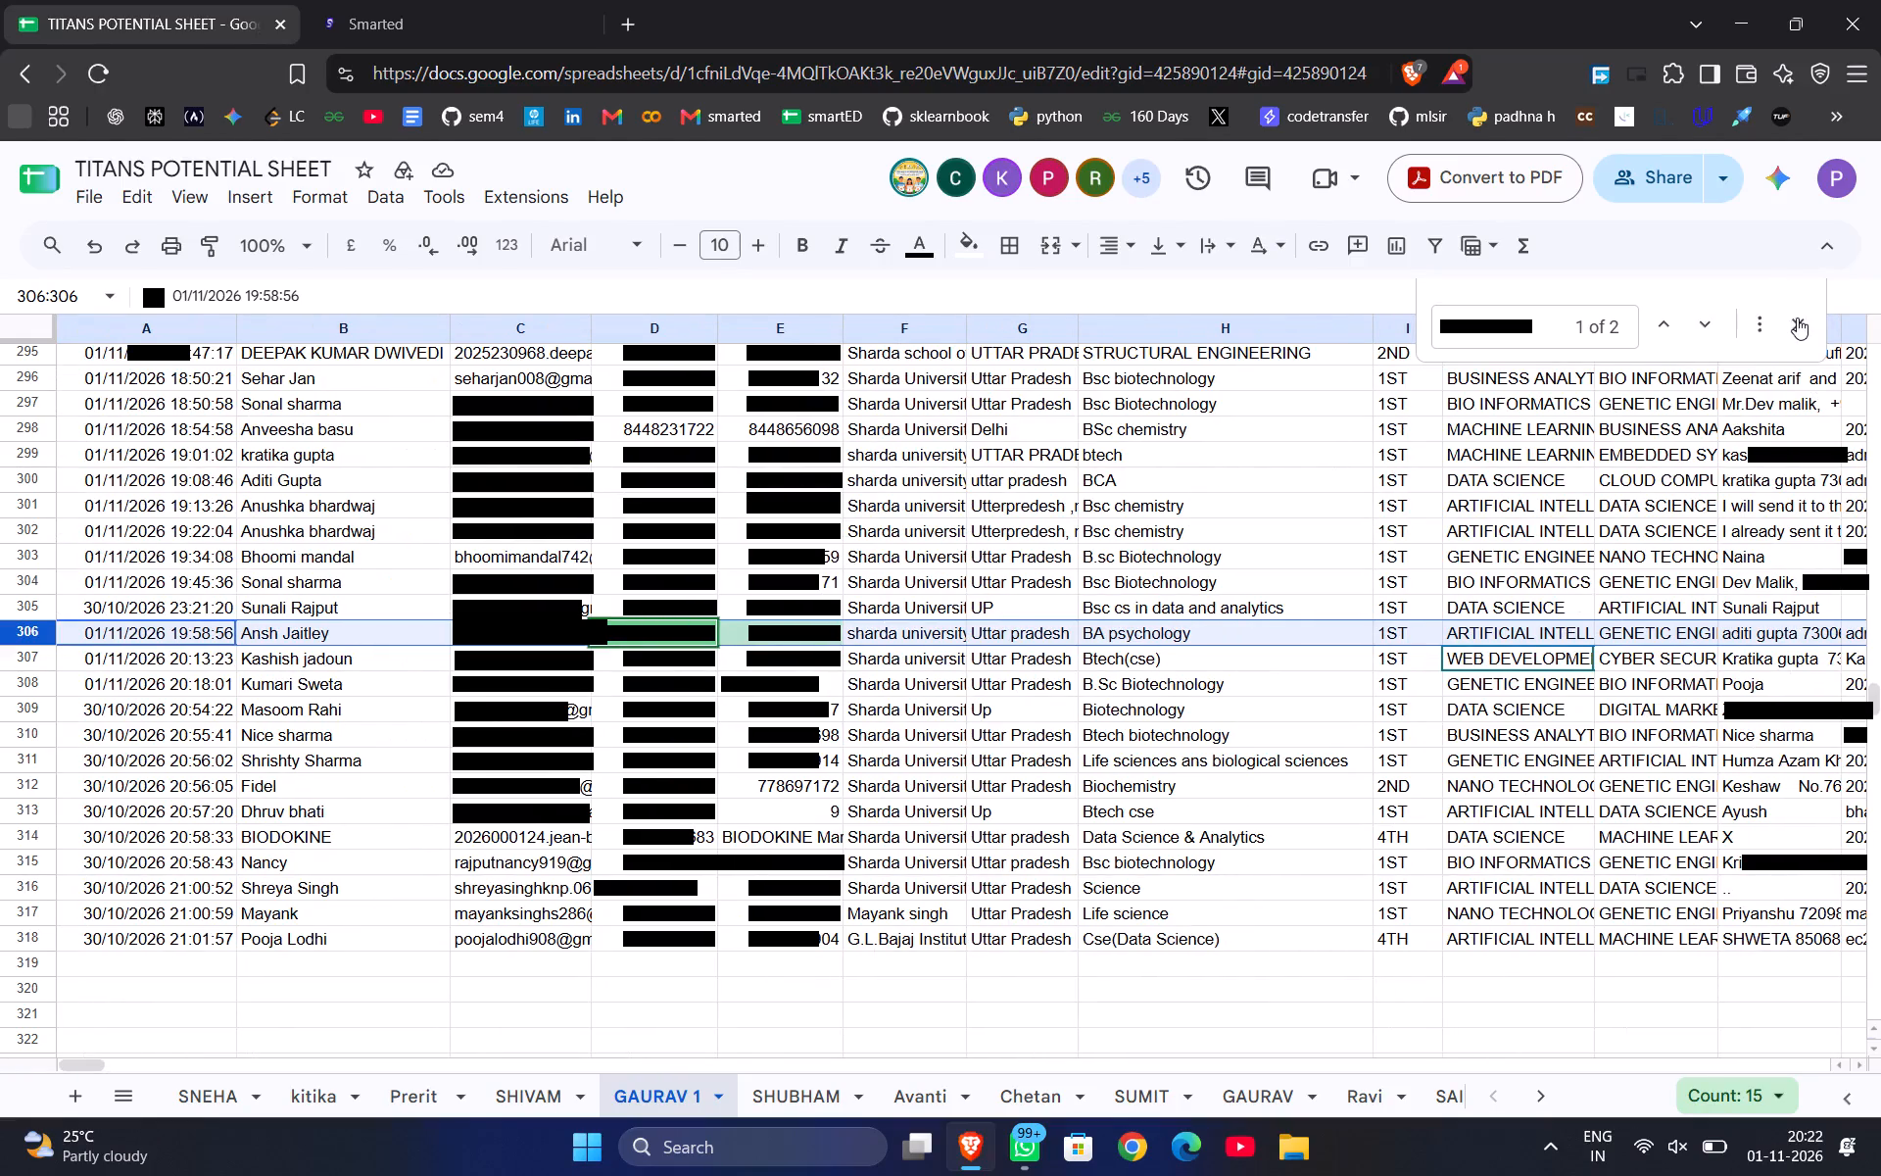
left_click(1797, 318)
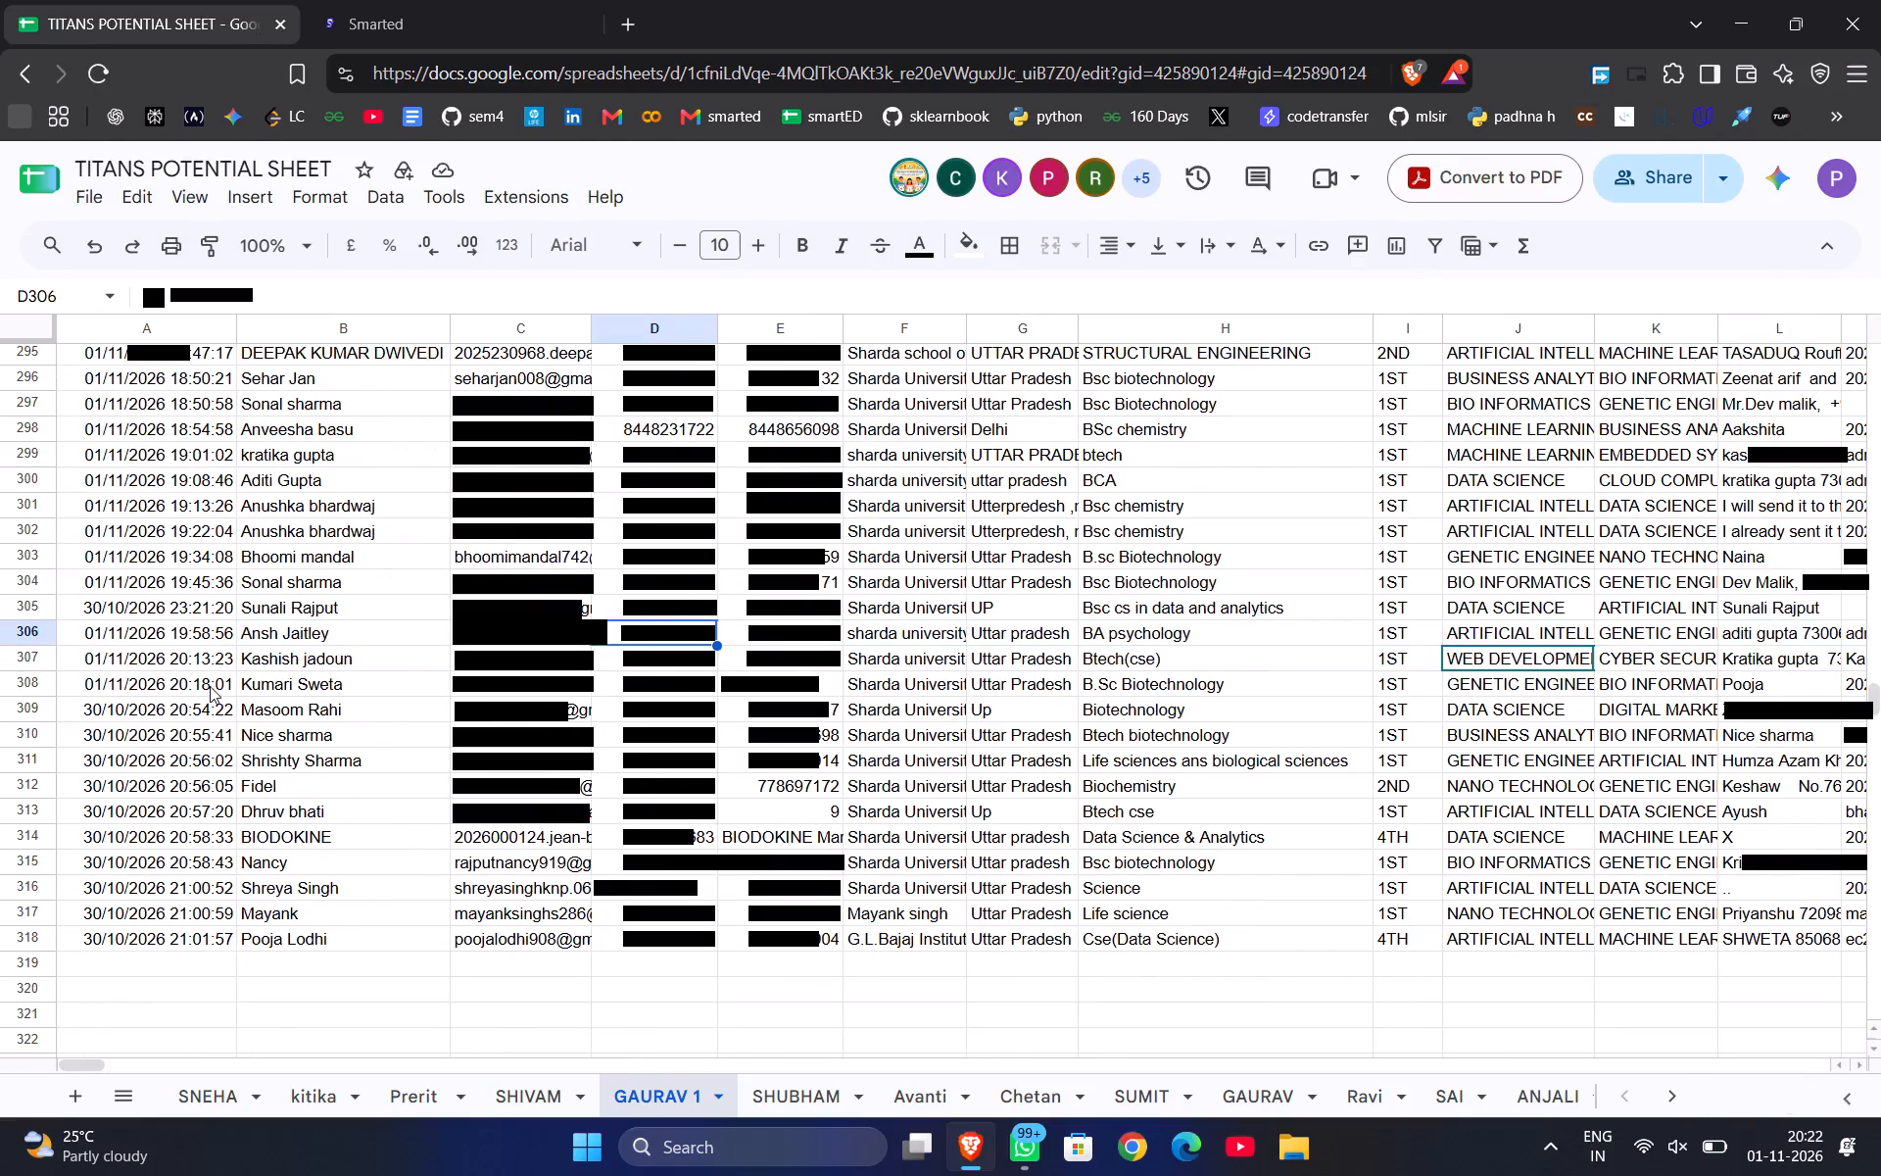
Select all of row 306 again and look through the earlier leads above it in the GAURAV 1 sheet.
left_click(27, 636)
scroll(27, 636, "up", 5)
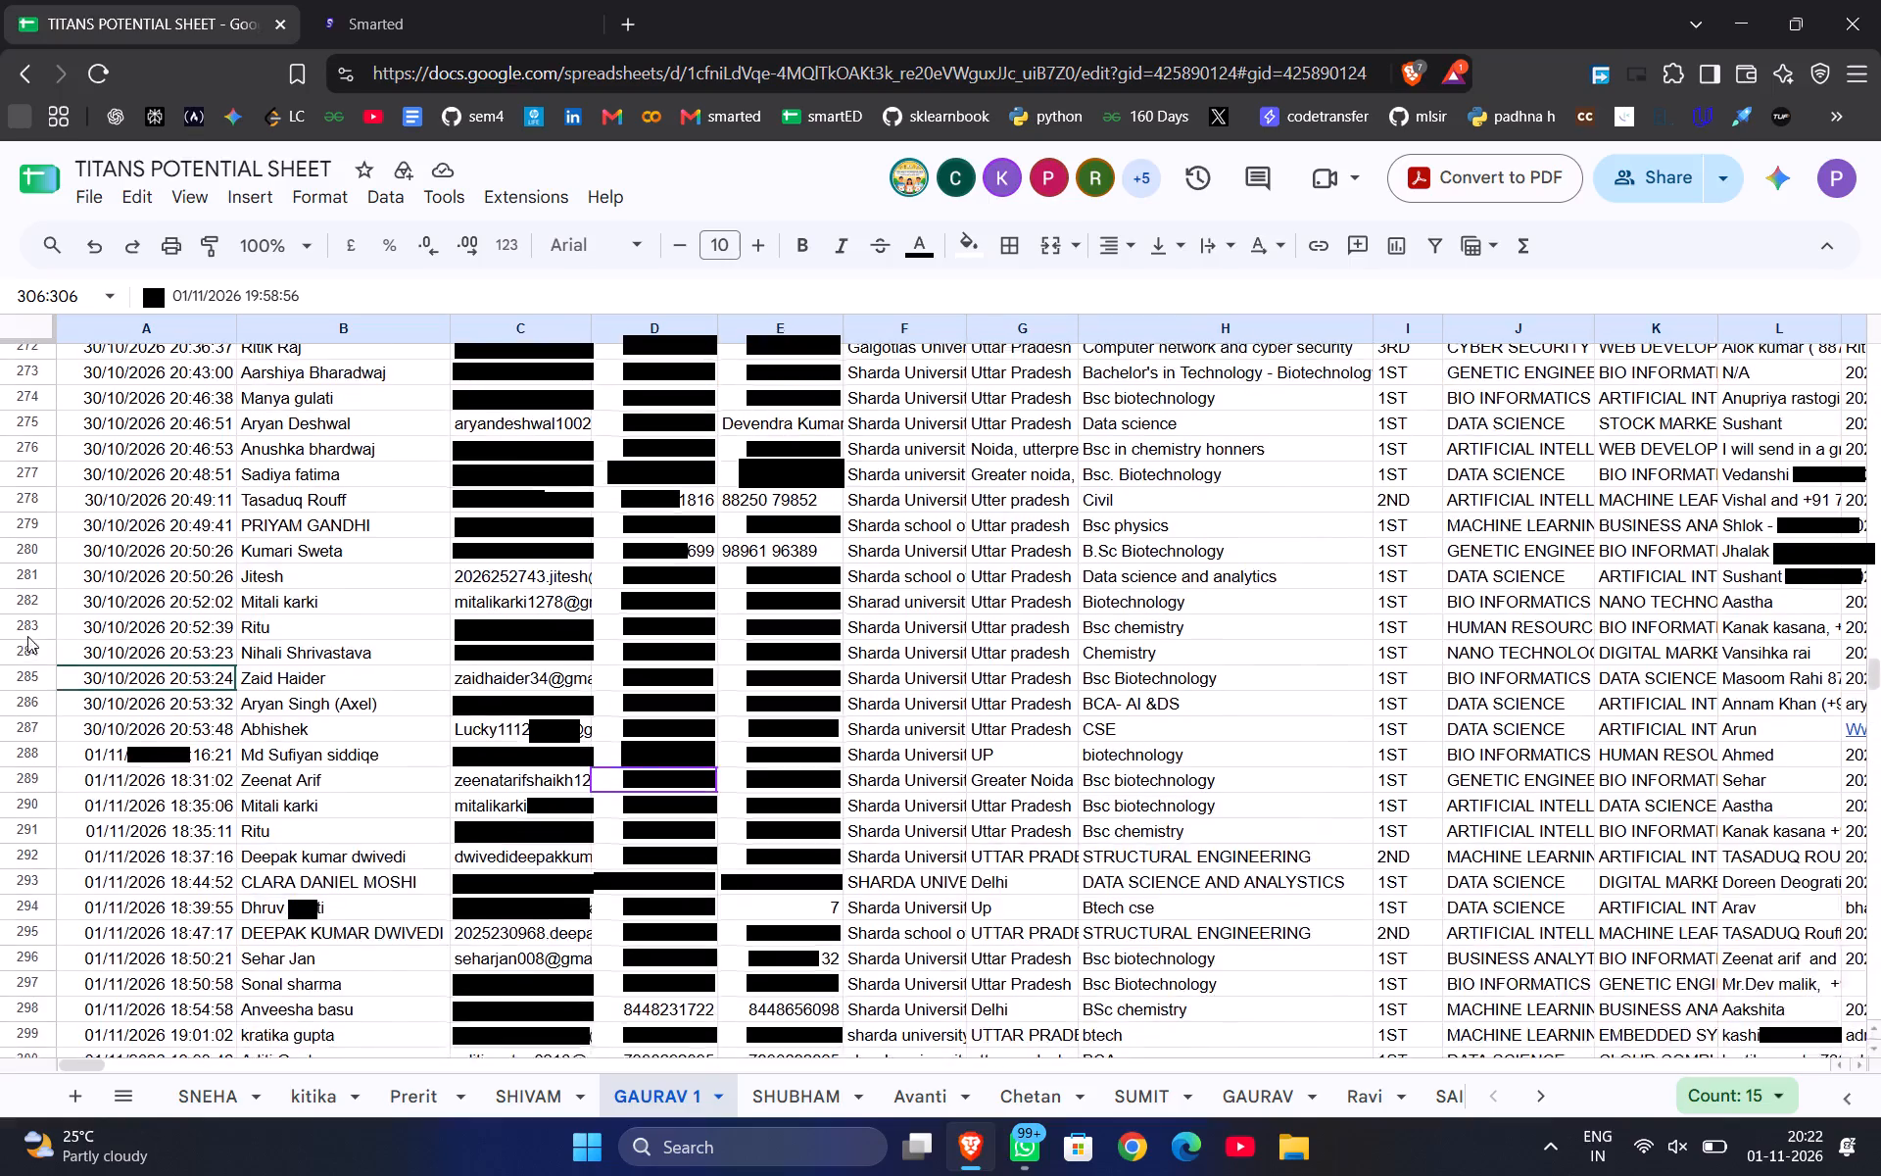
scroll(27, 636, "up", 1)
scroll(27, 636, "down", 4)
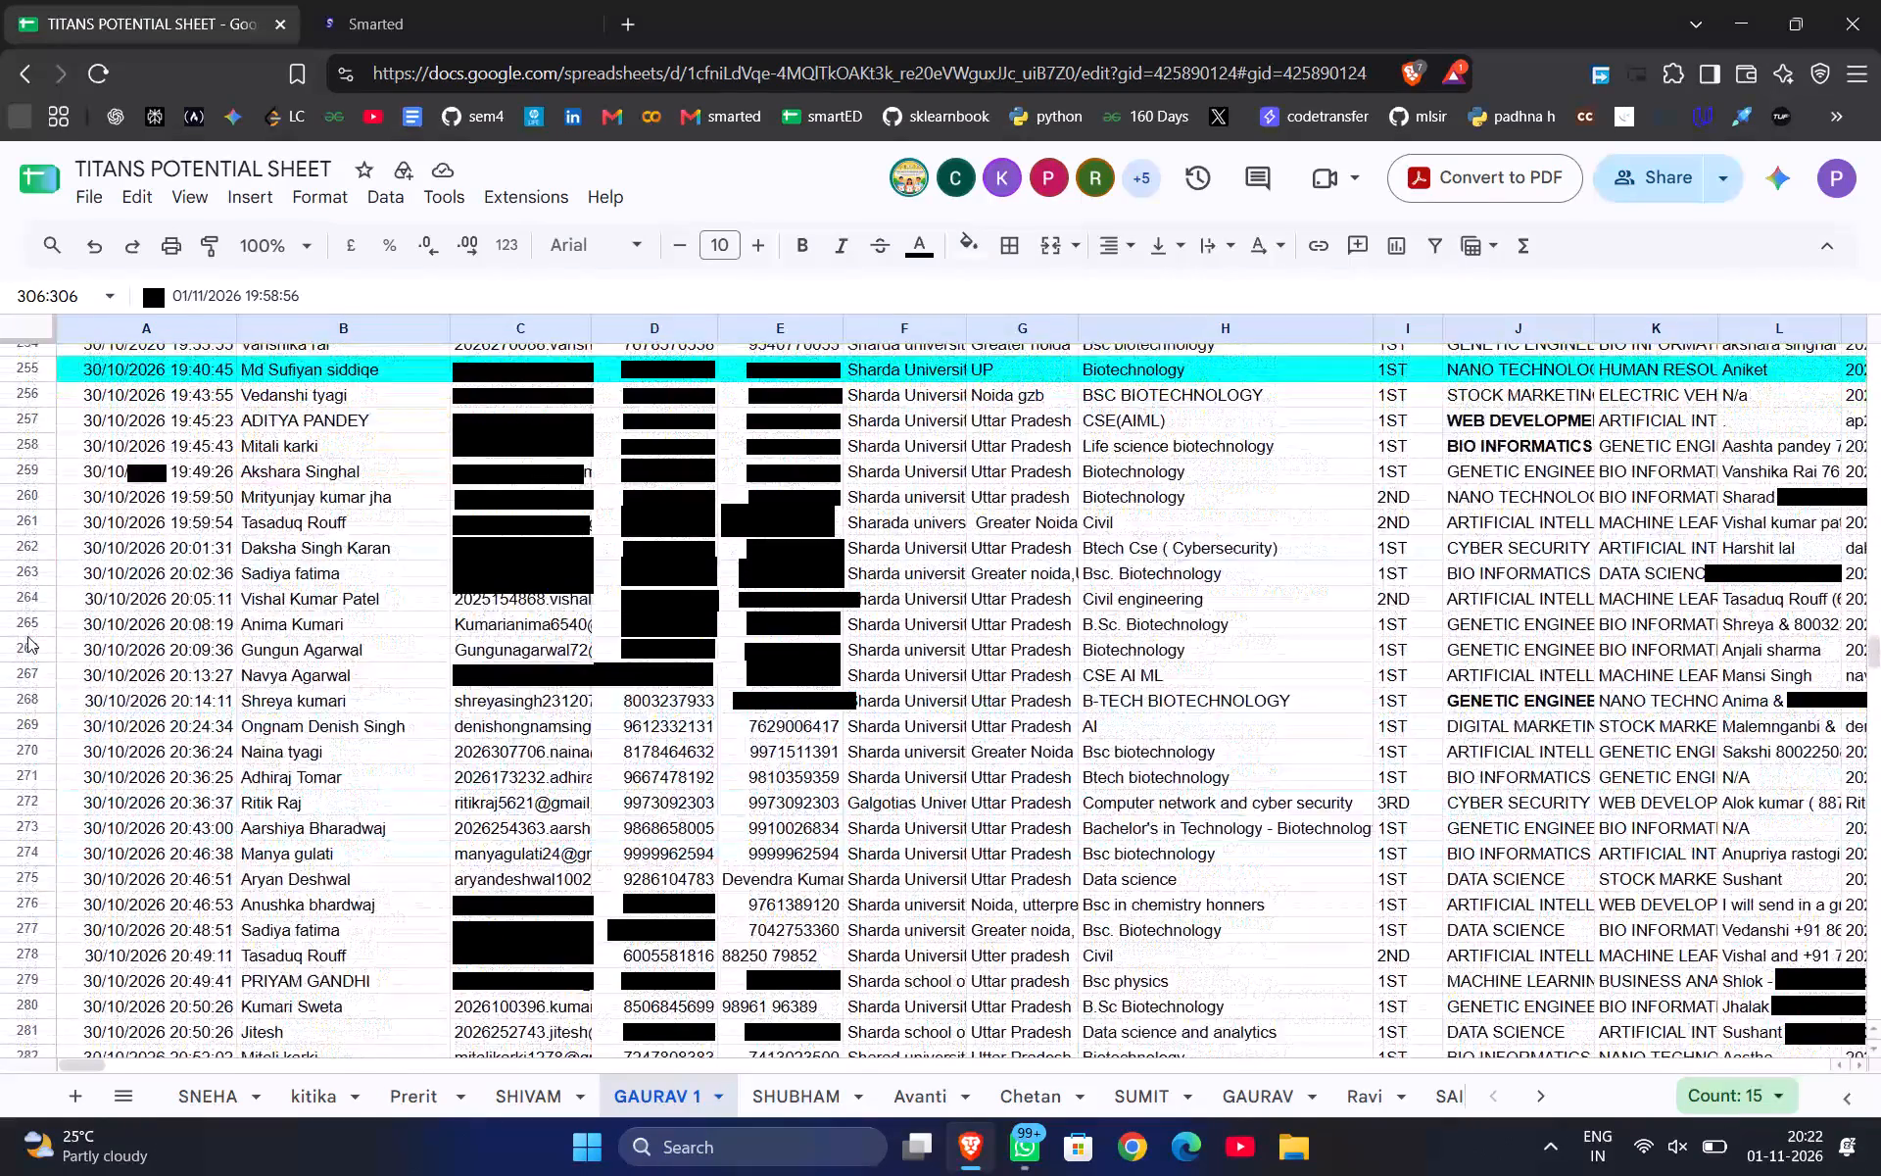
scroll(27, 636, "down", 4)
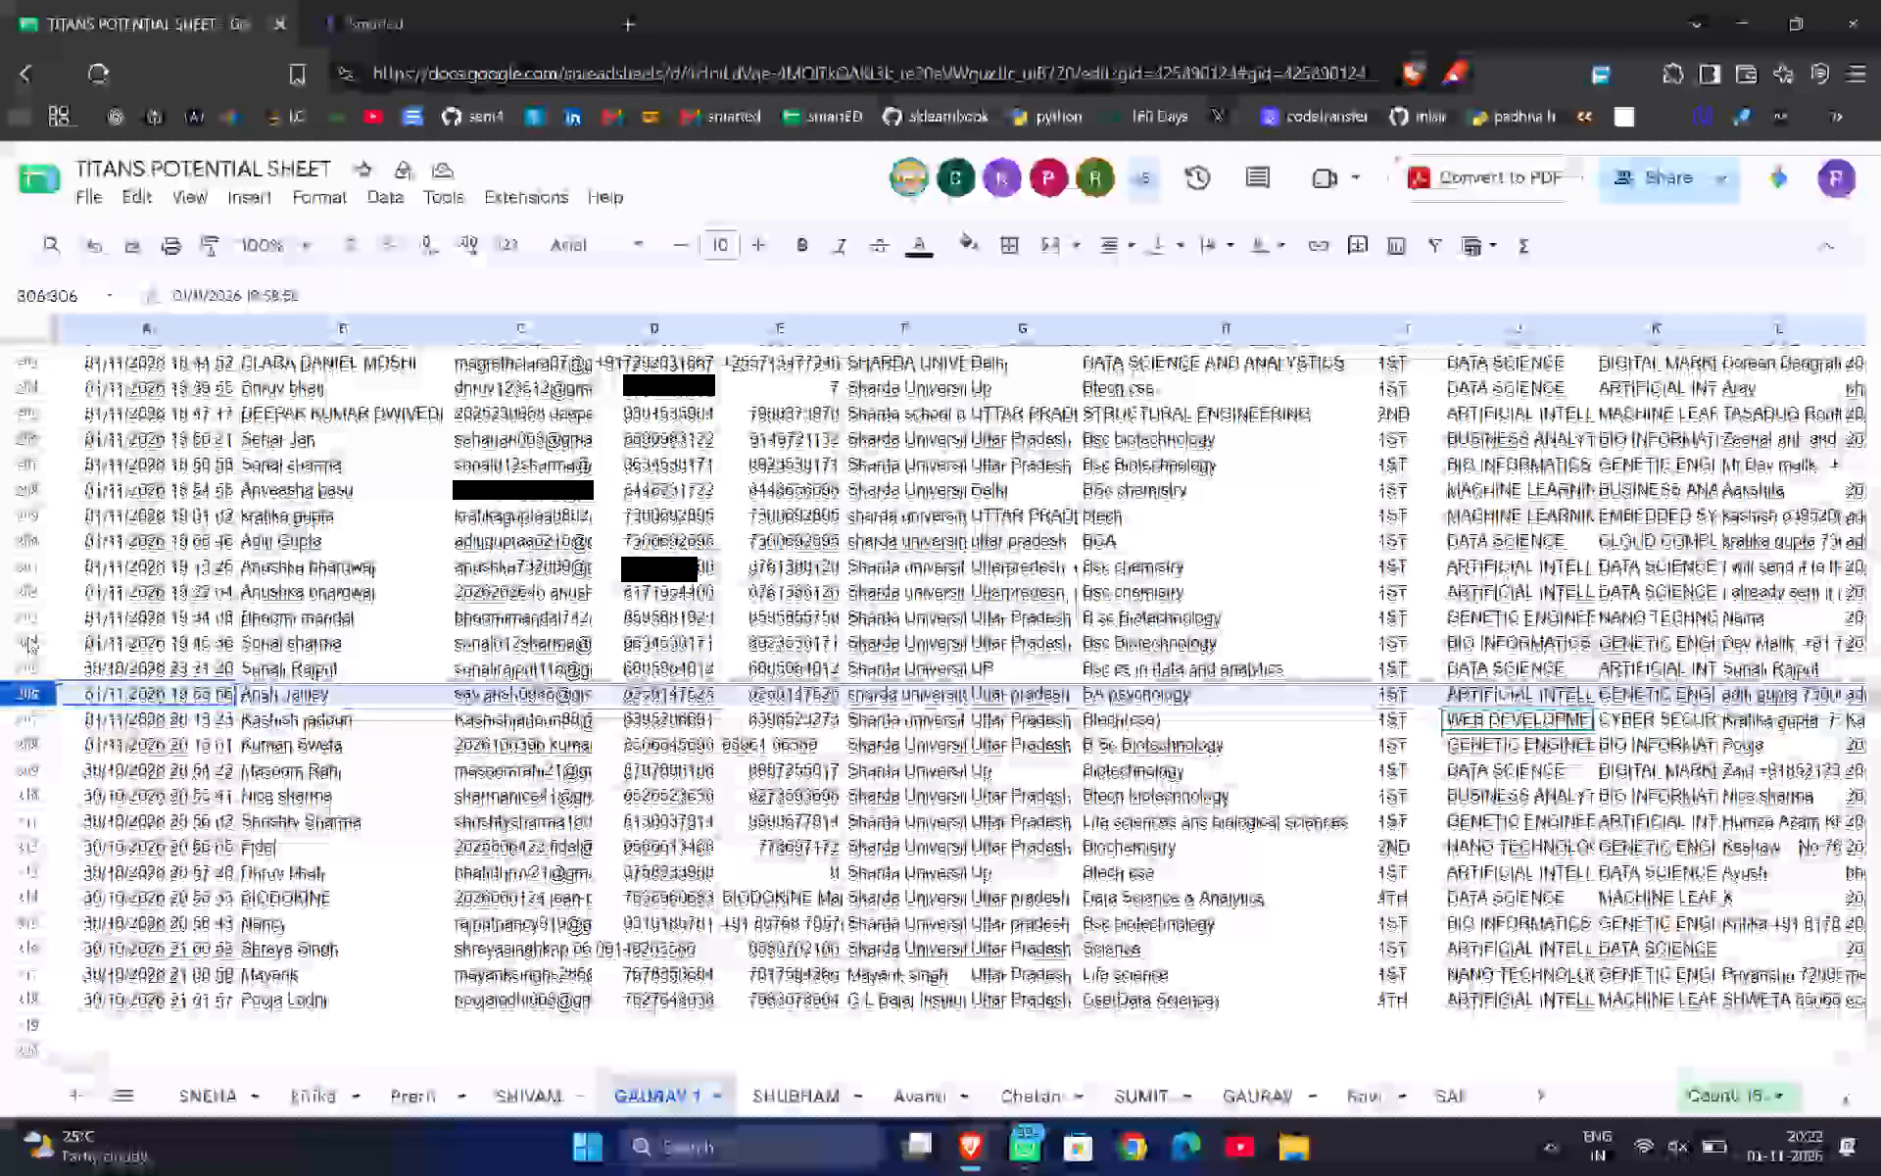
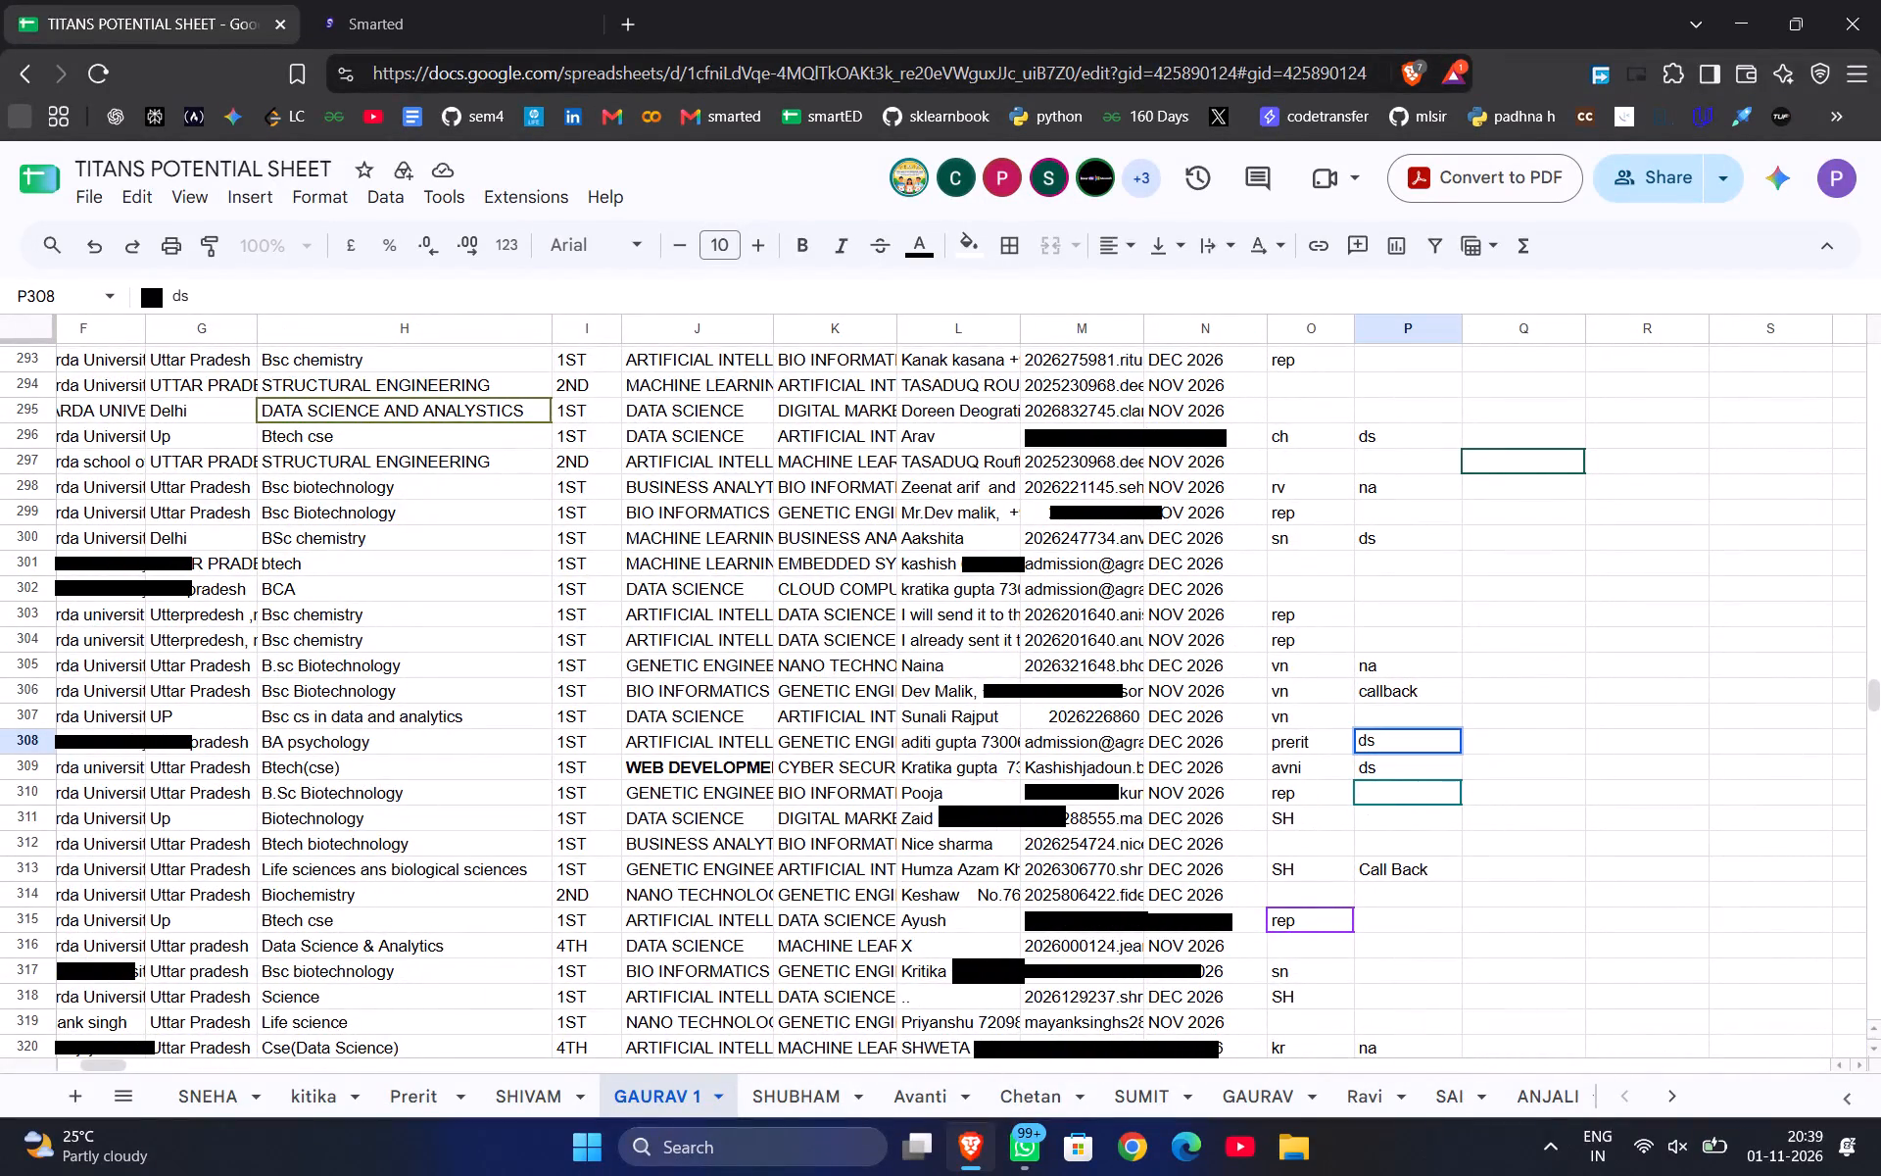
Copy the contact number in column D for the lead in row 308 of the GAURAV 1 sheet.
key("Down")
key("Down")
scroll(1382, 750, "right", 6)
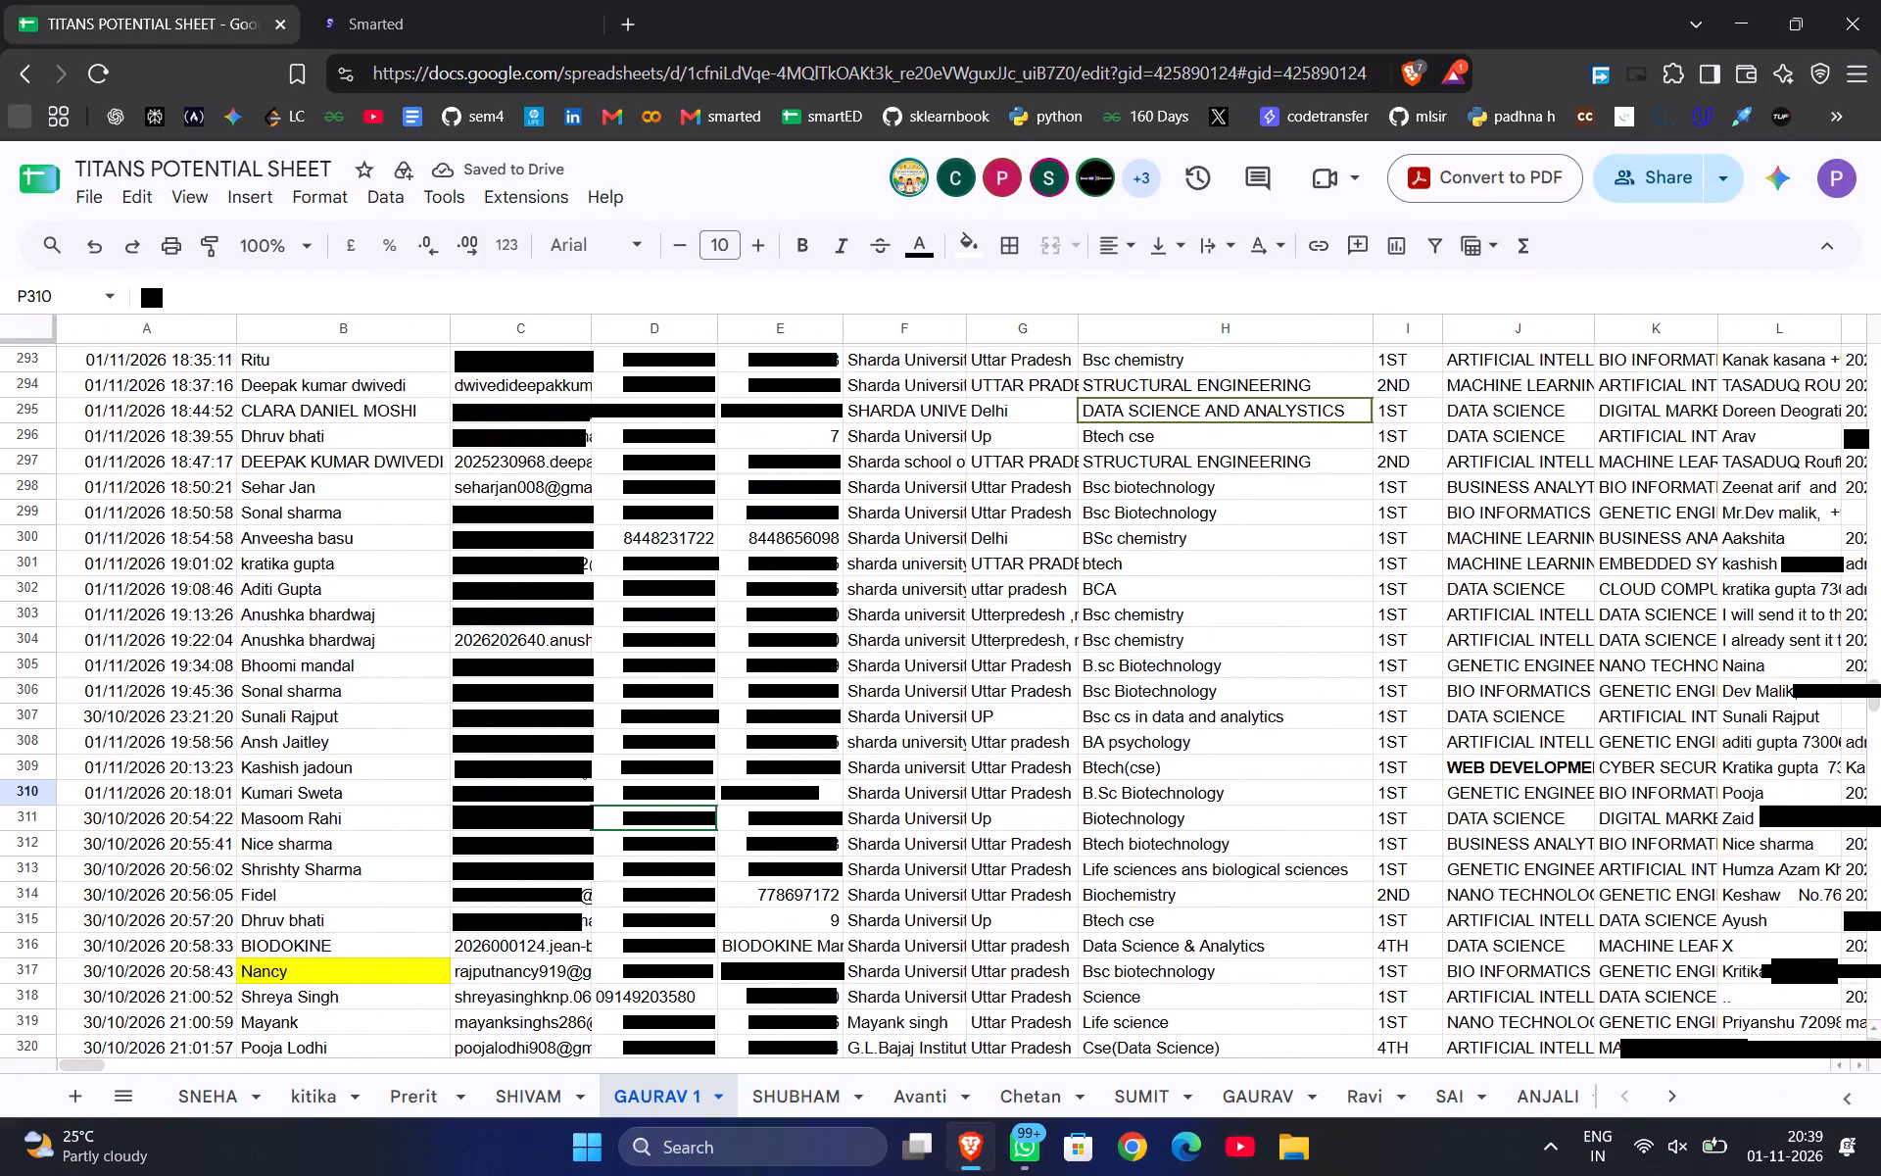
triple_click(654, 736)
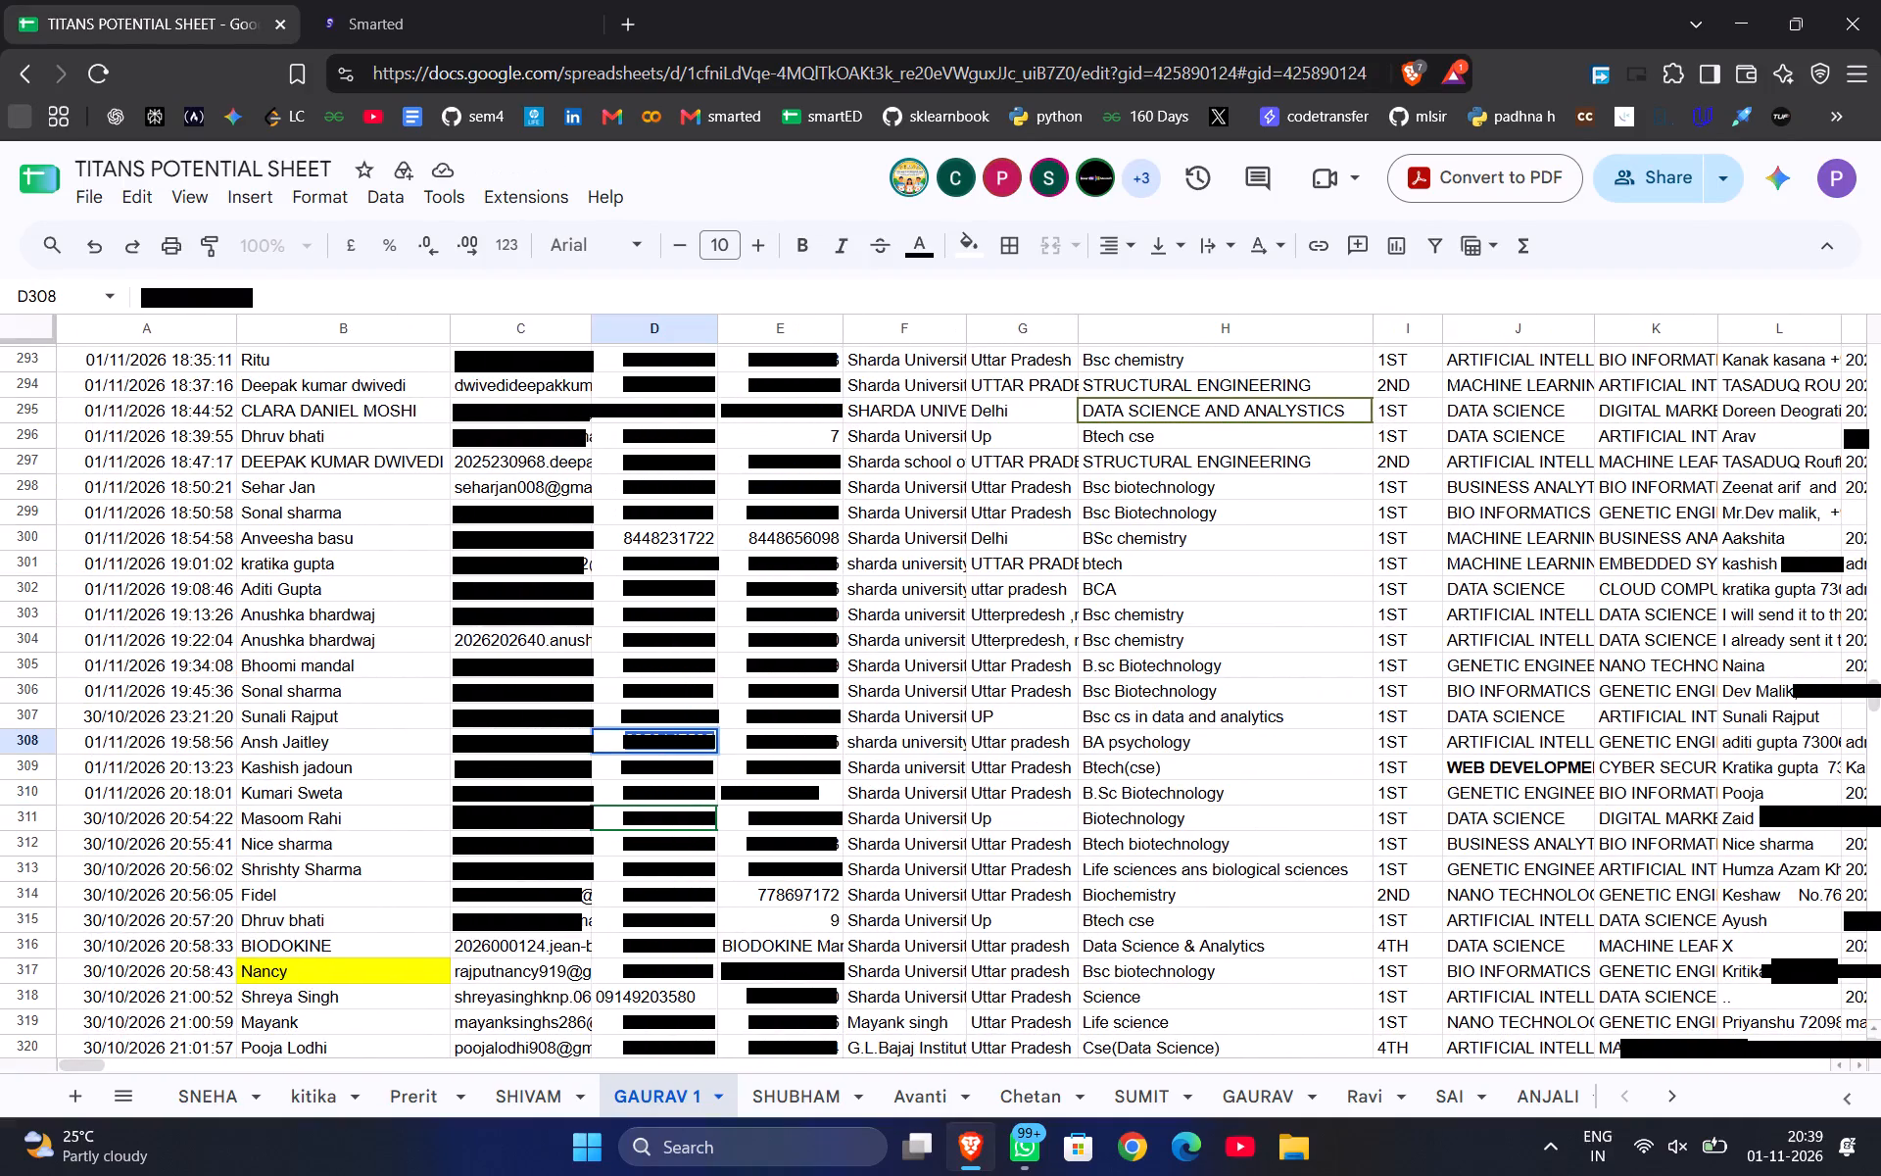
key("ctrl+c")
Check the row 308 lead's details across the columns of the GAURAV 1 sheet and select the entire row.
left_click(793, 742)
scroll(793, 742, "left", 3)
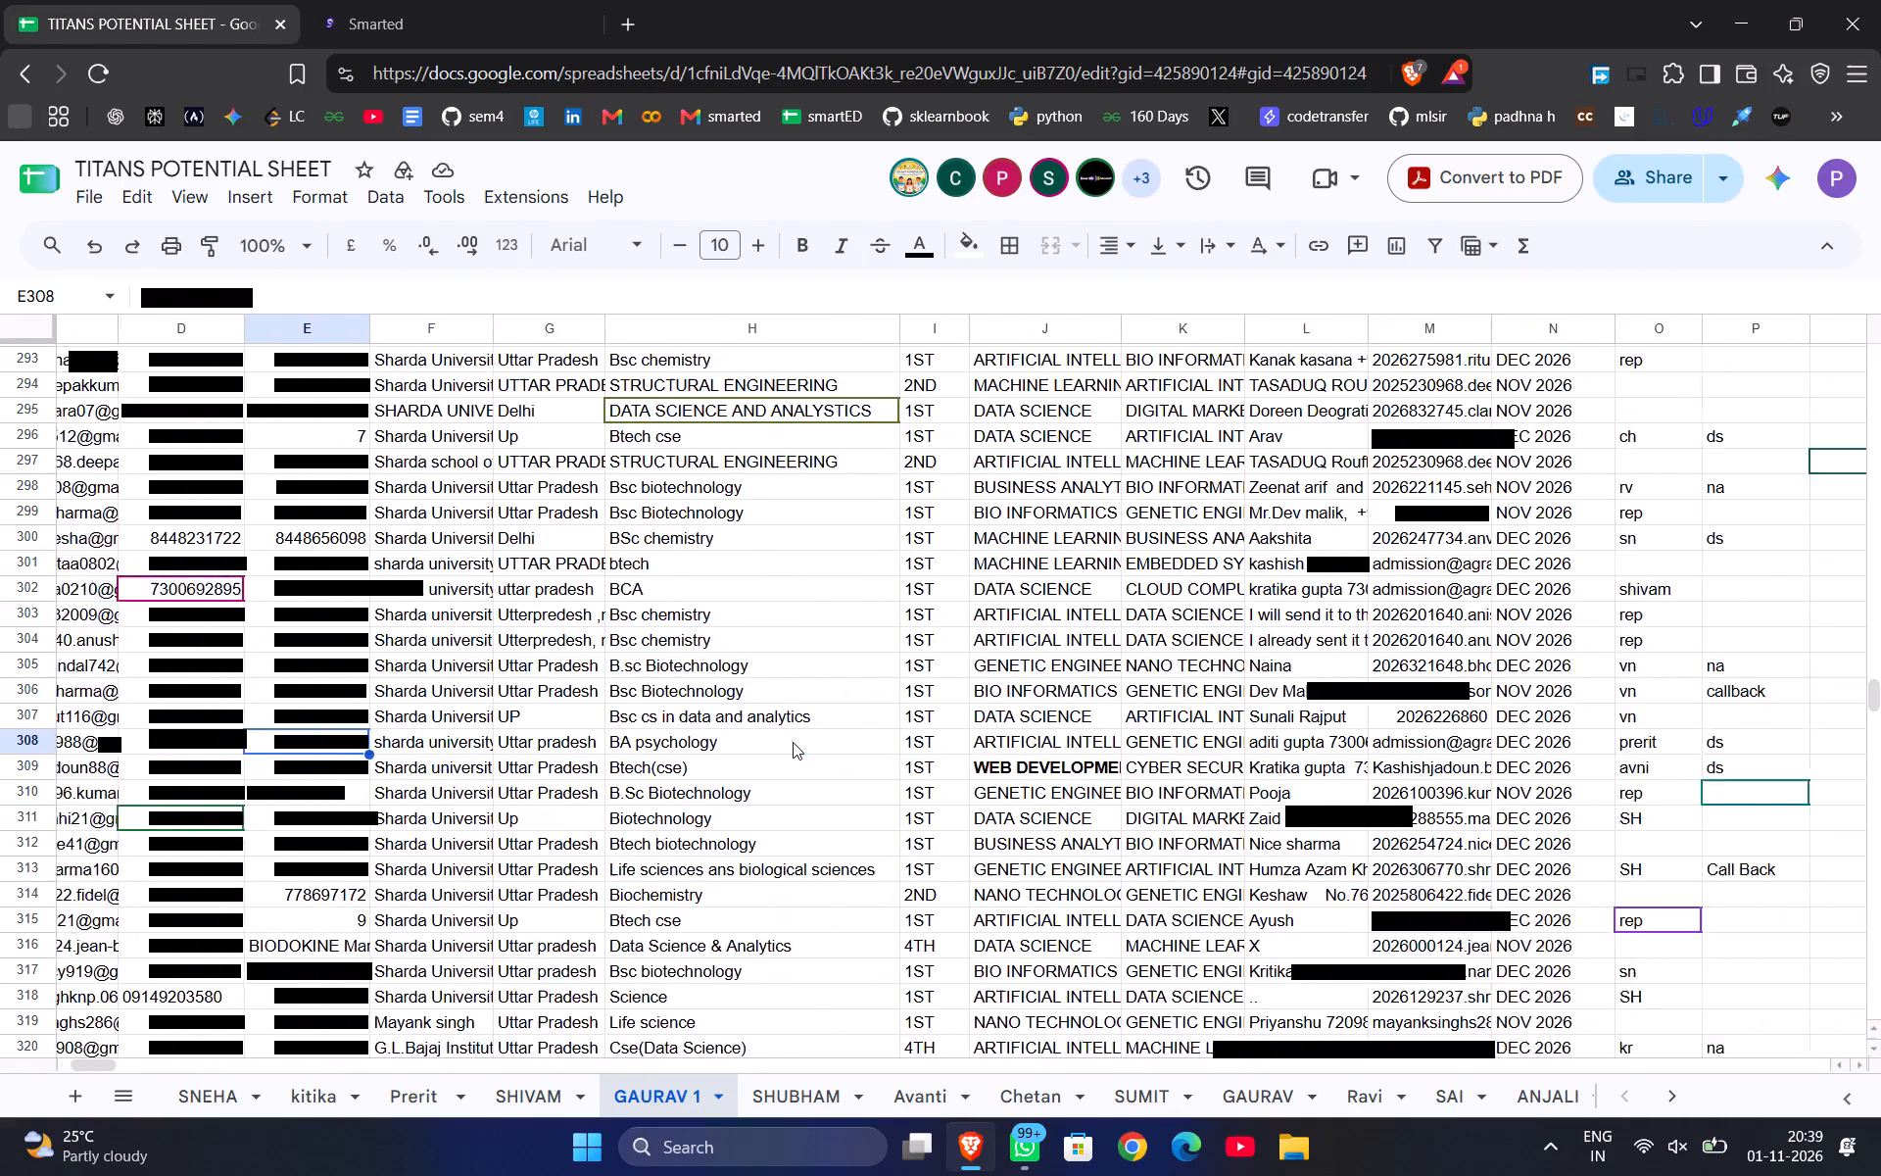
scroll(793, 742, "left", 3)
scroll(793, 742, "up", 1)
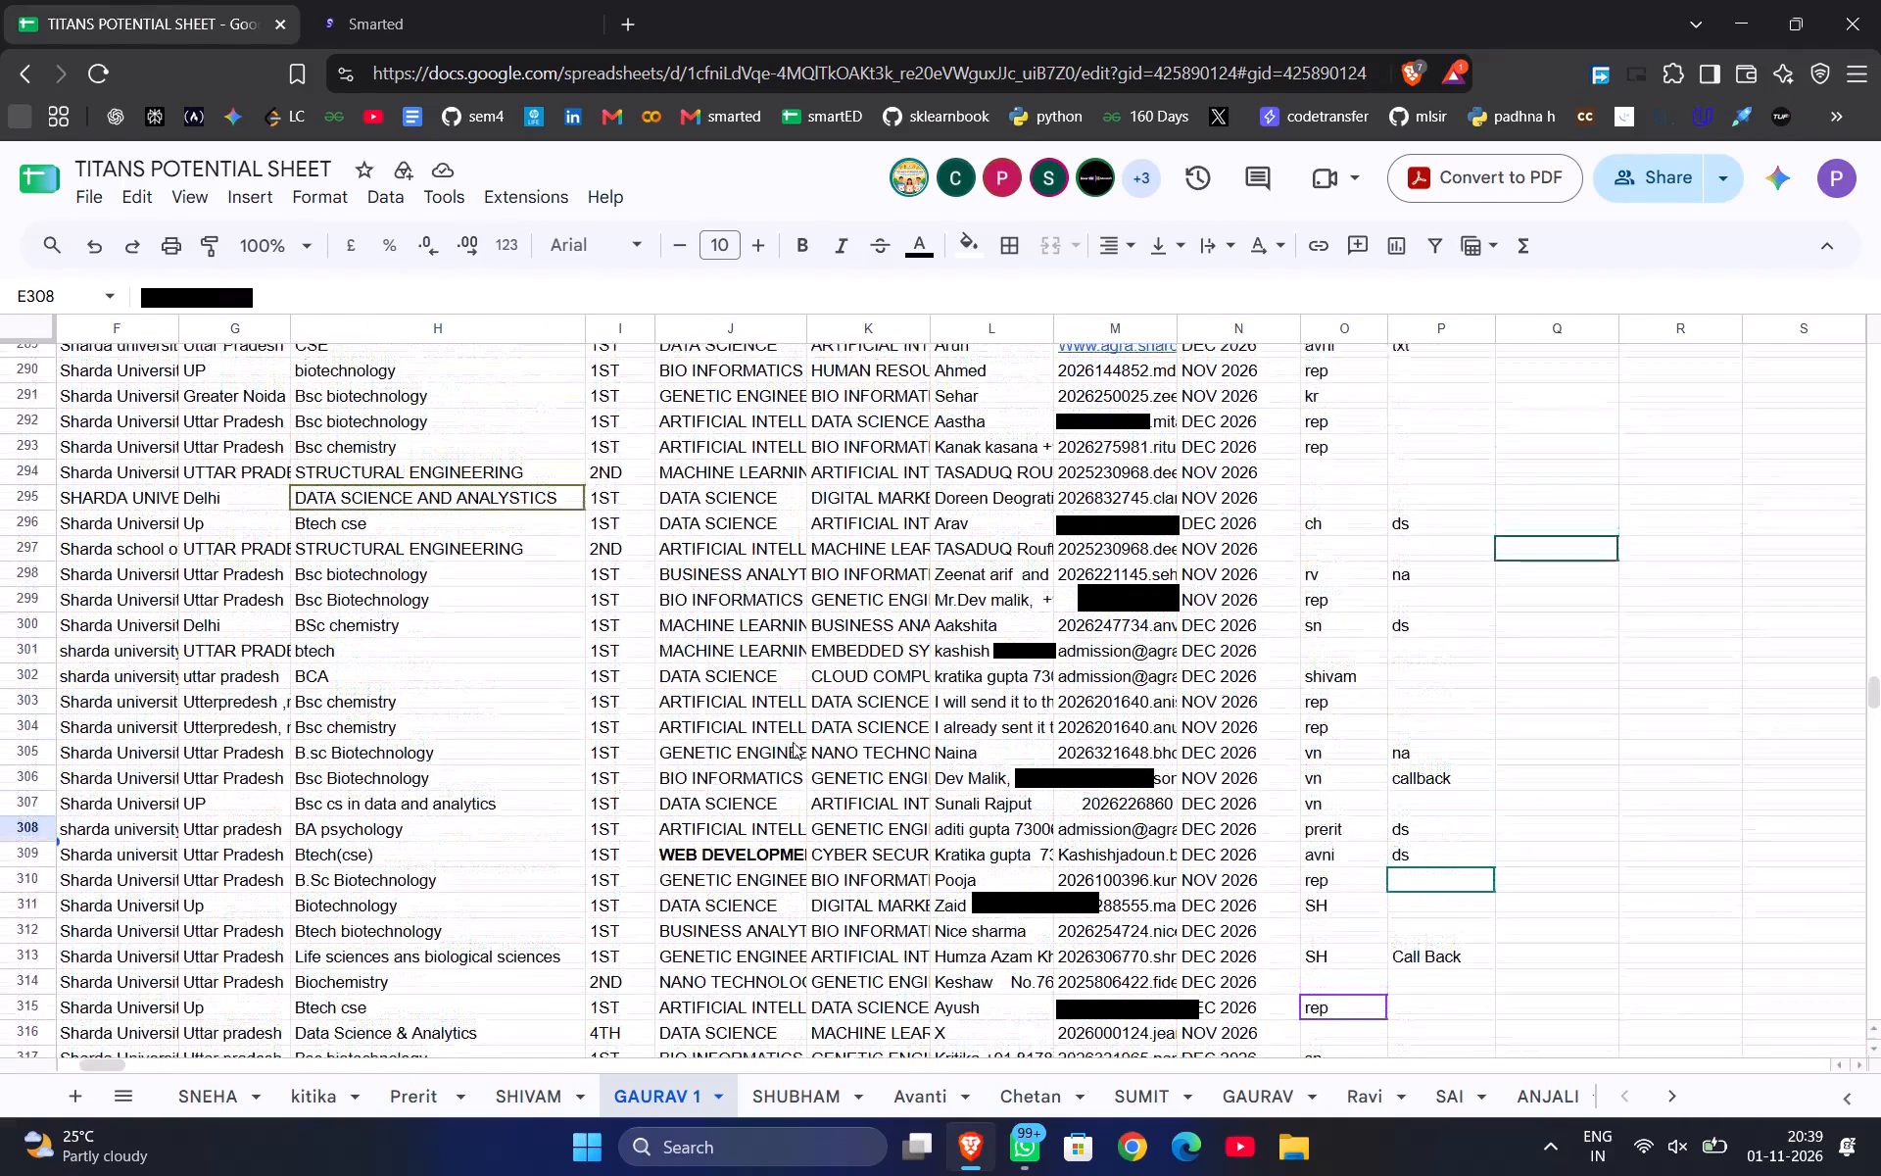
scroll(793, 742, "up", 1)
scroll(793, 742, "right", 2)
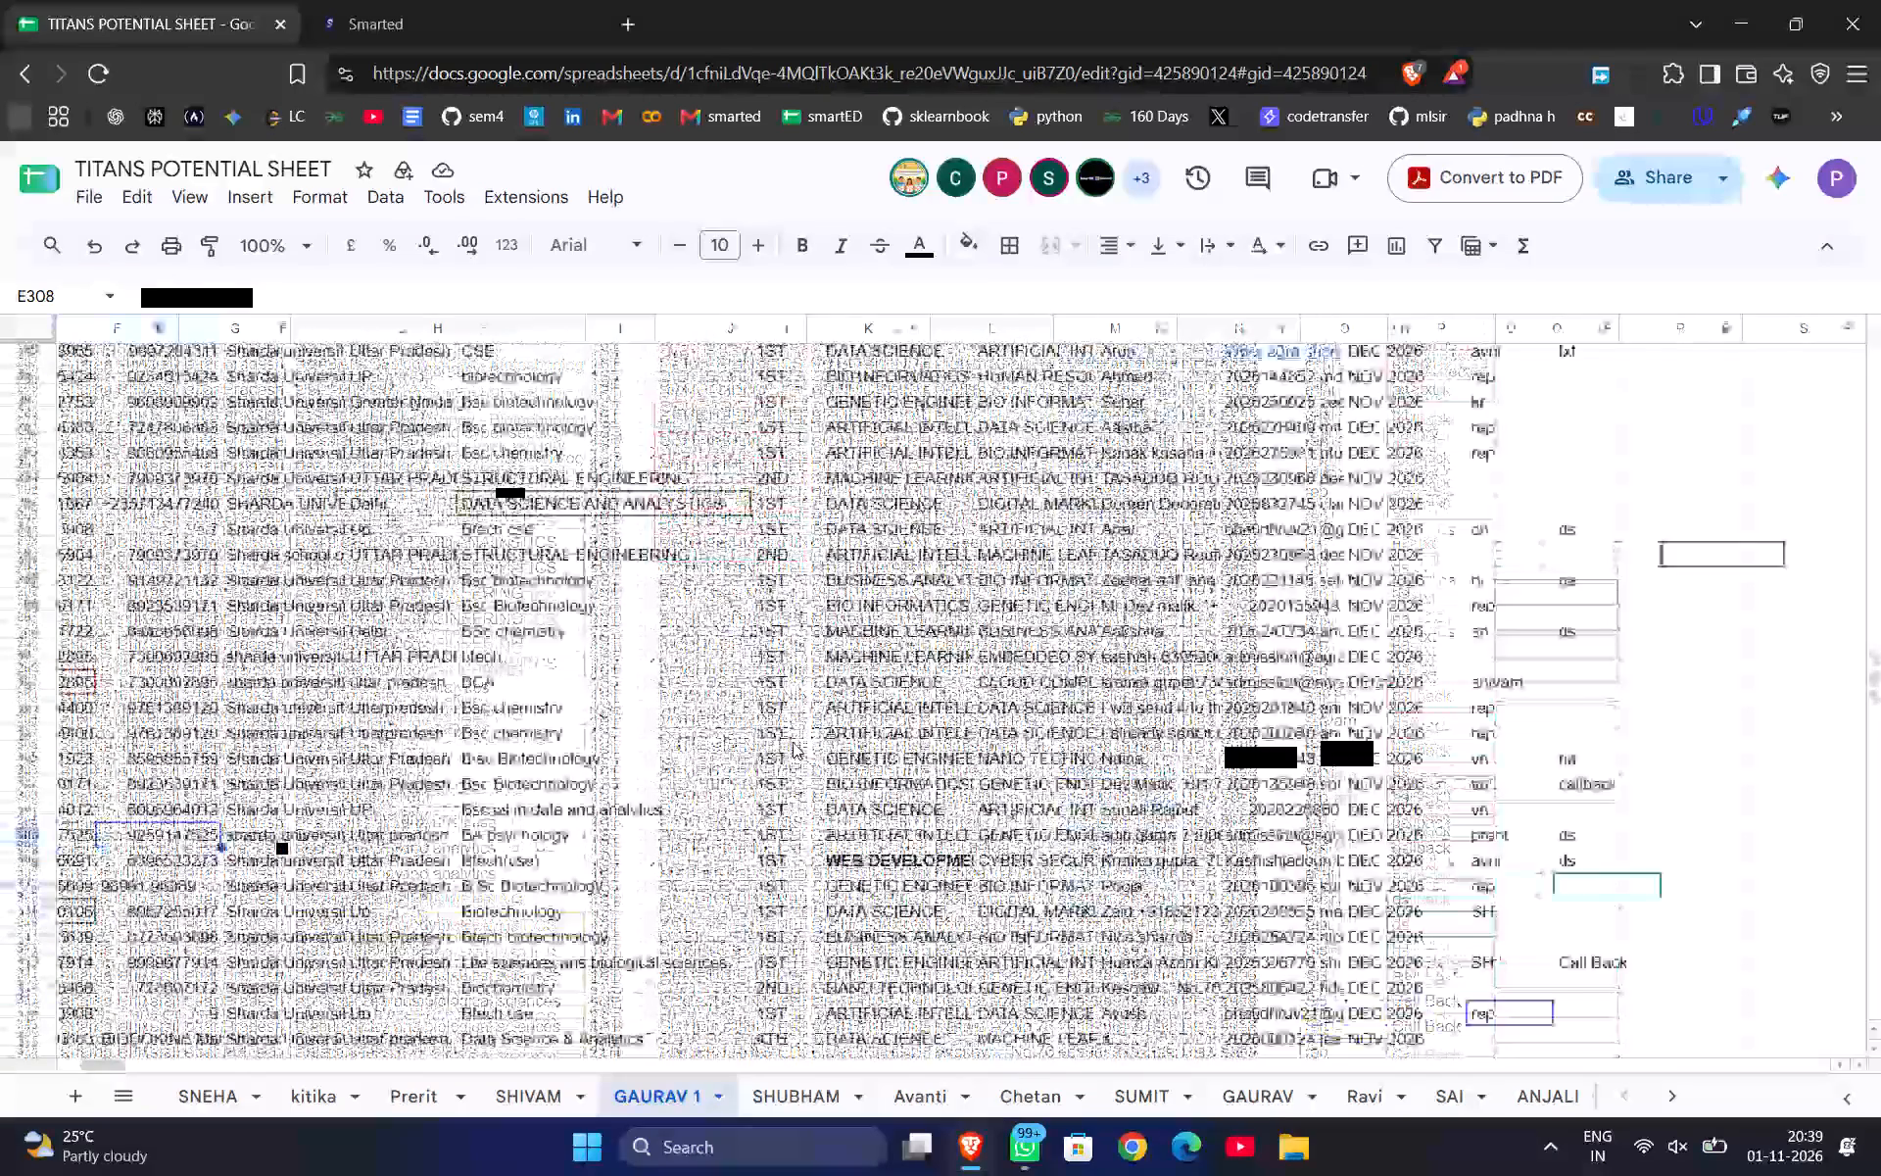
scroll(793, 742, "right", 7)
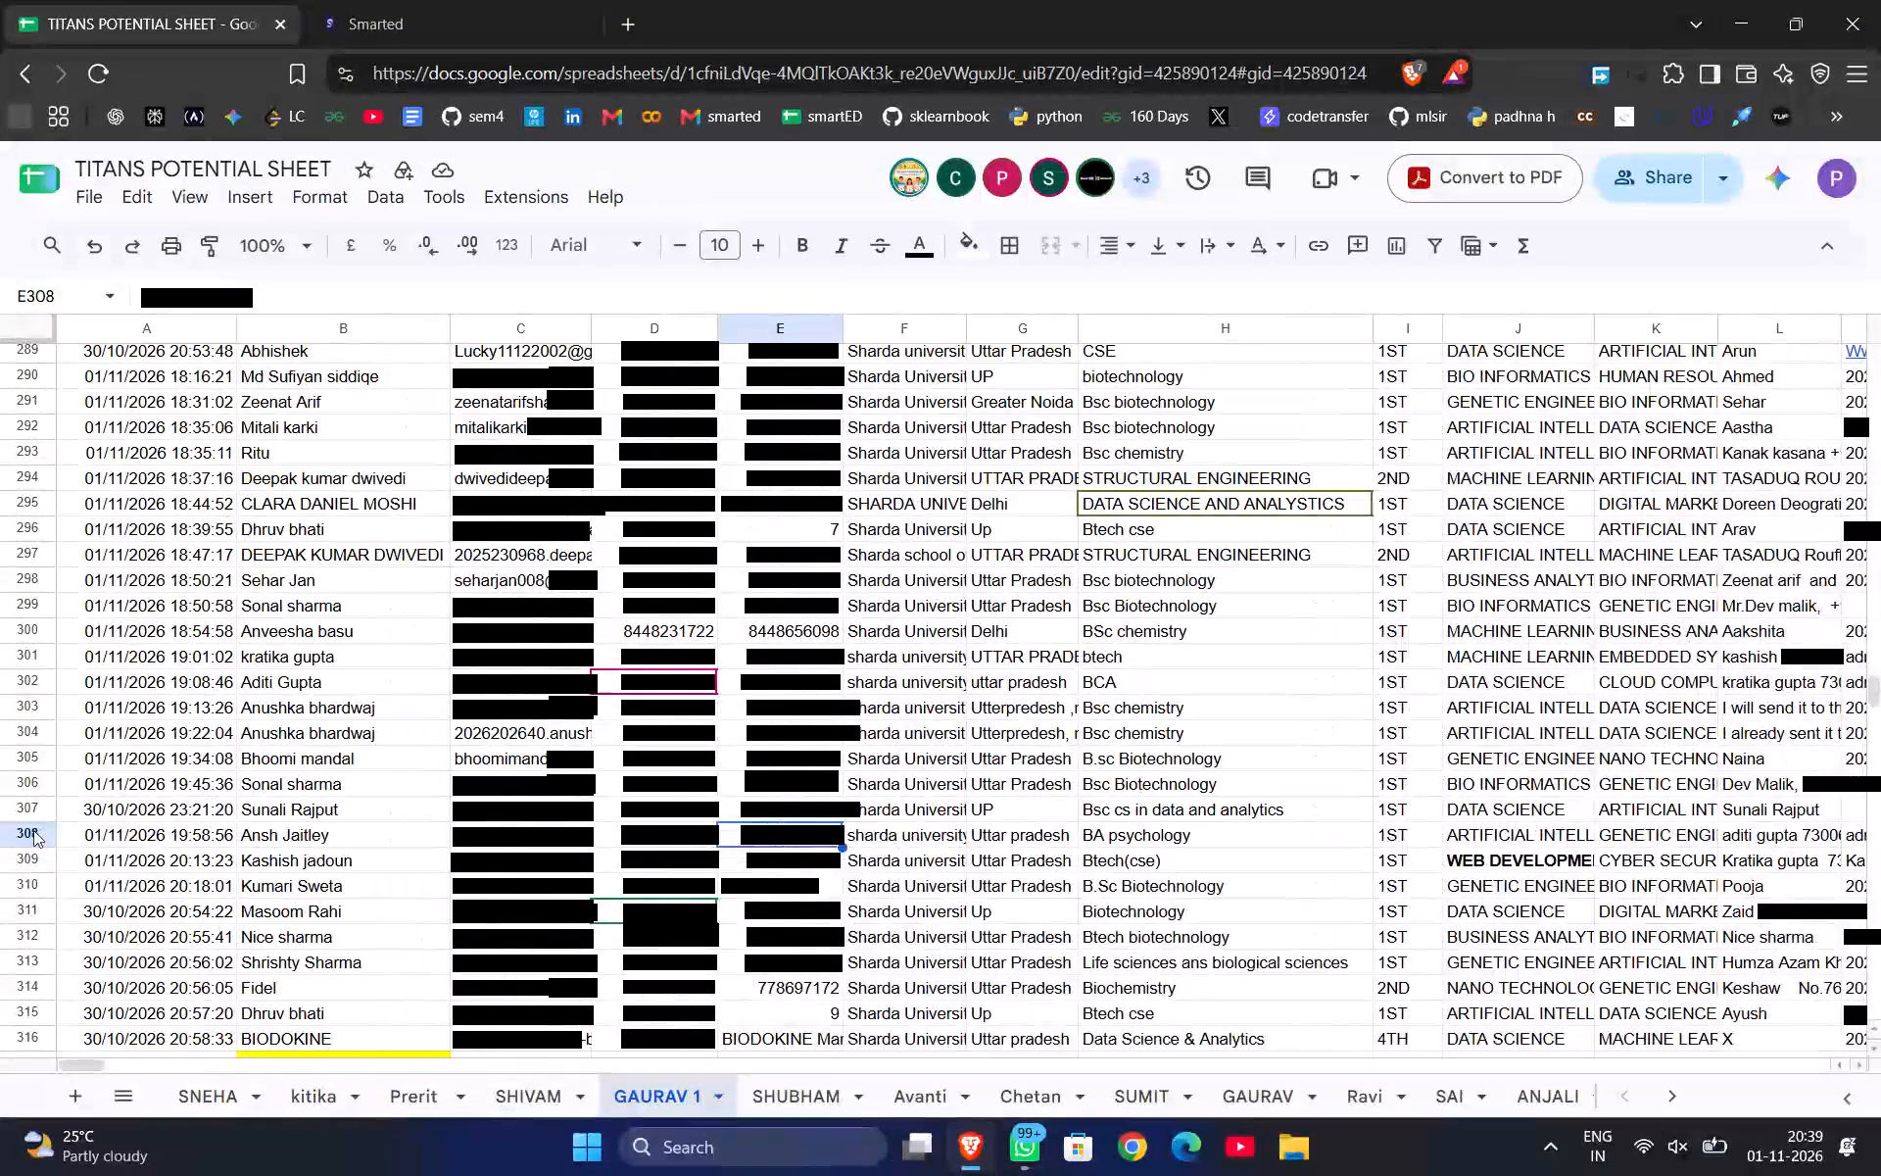
left_click(29, 836)
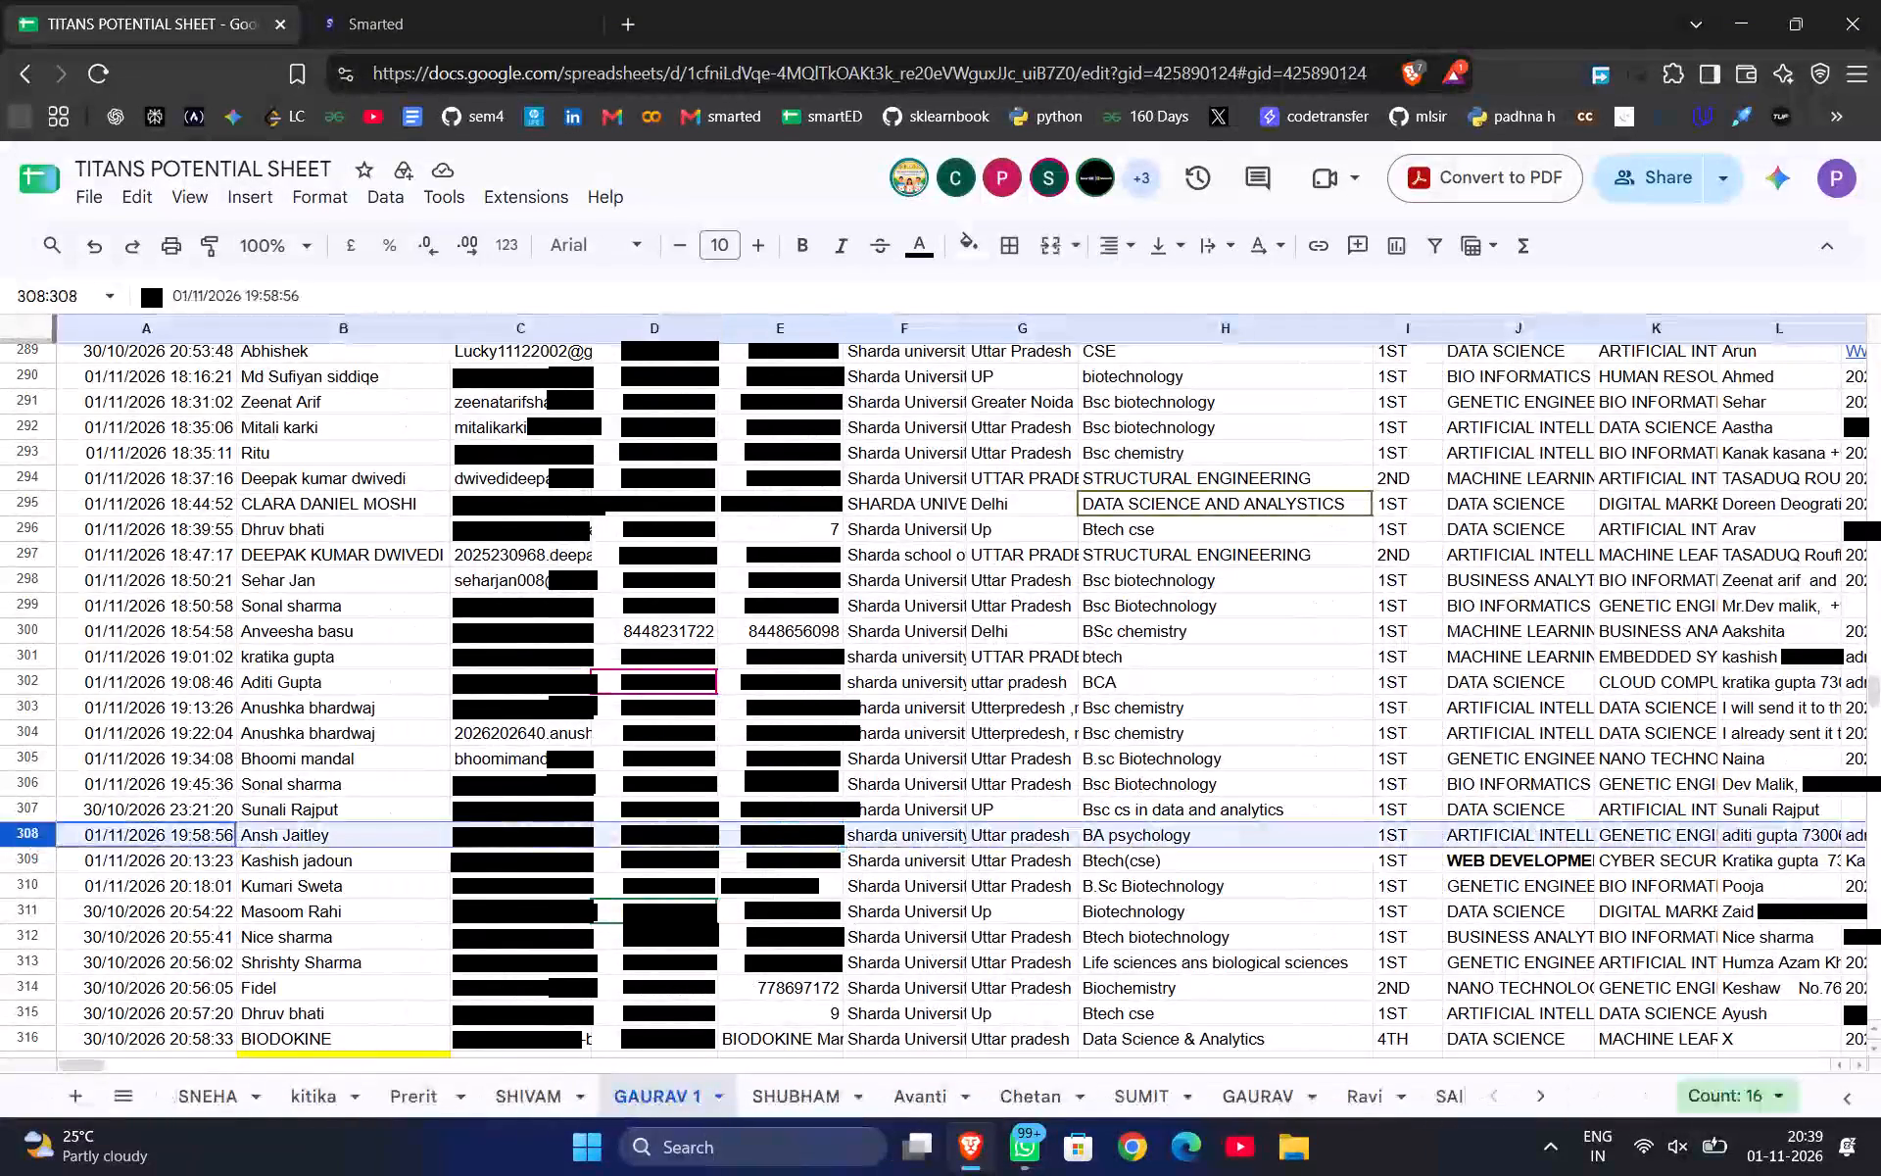
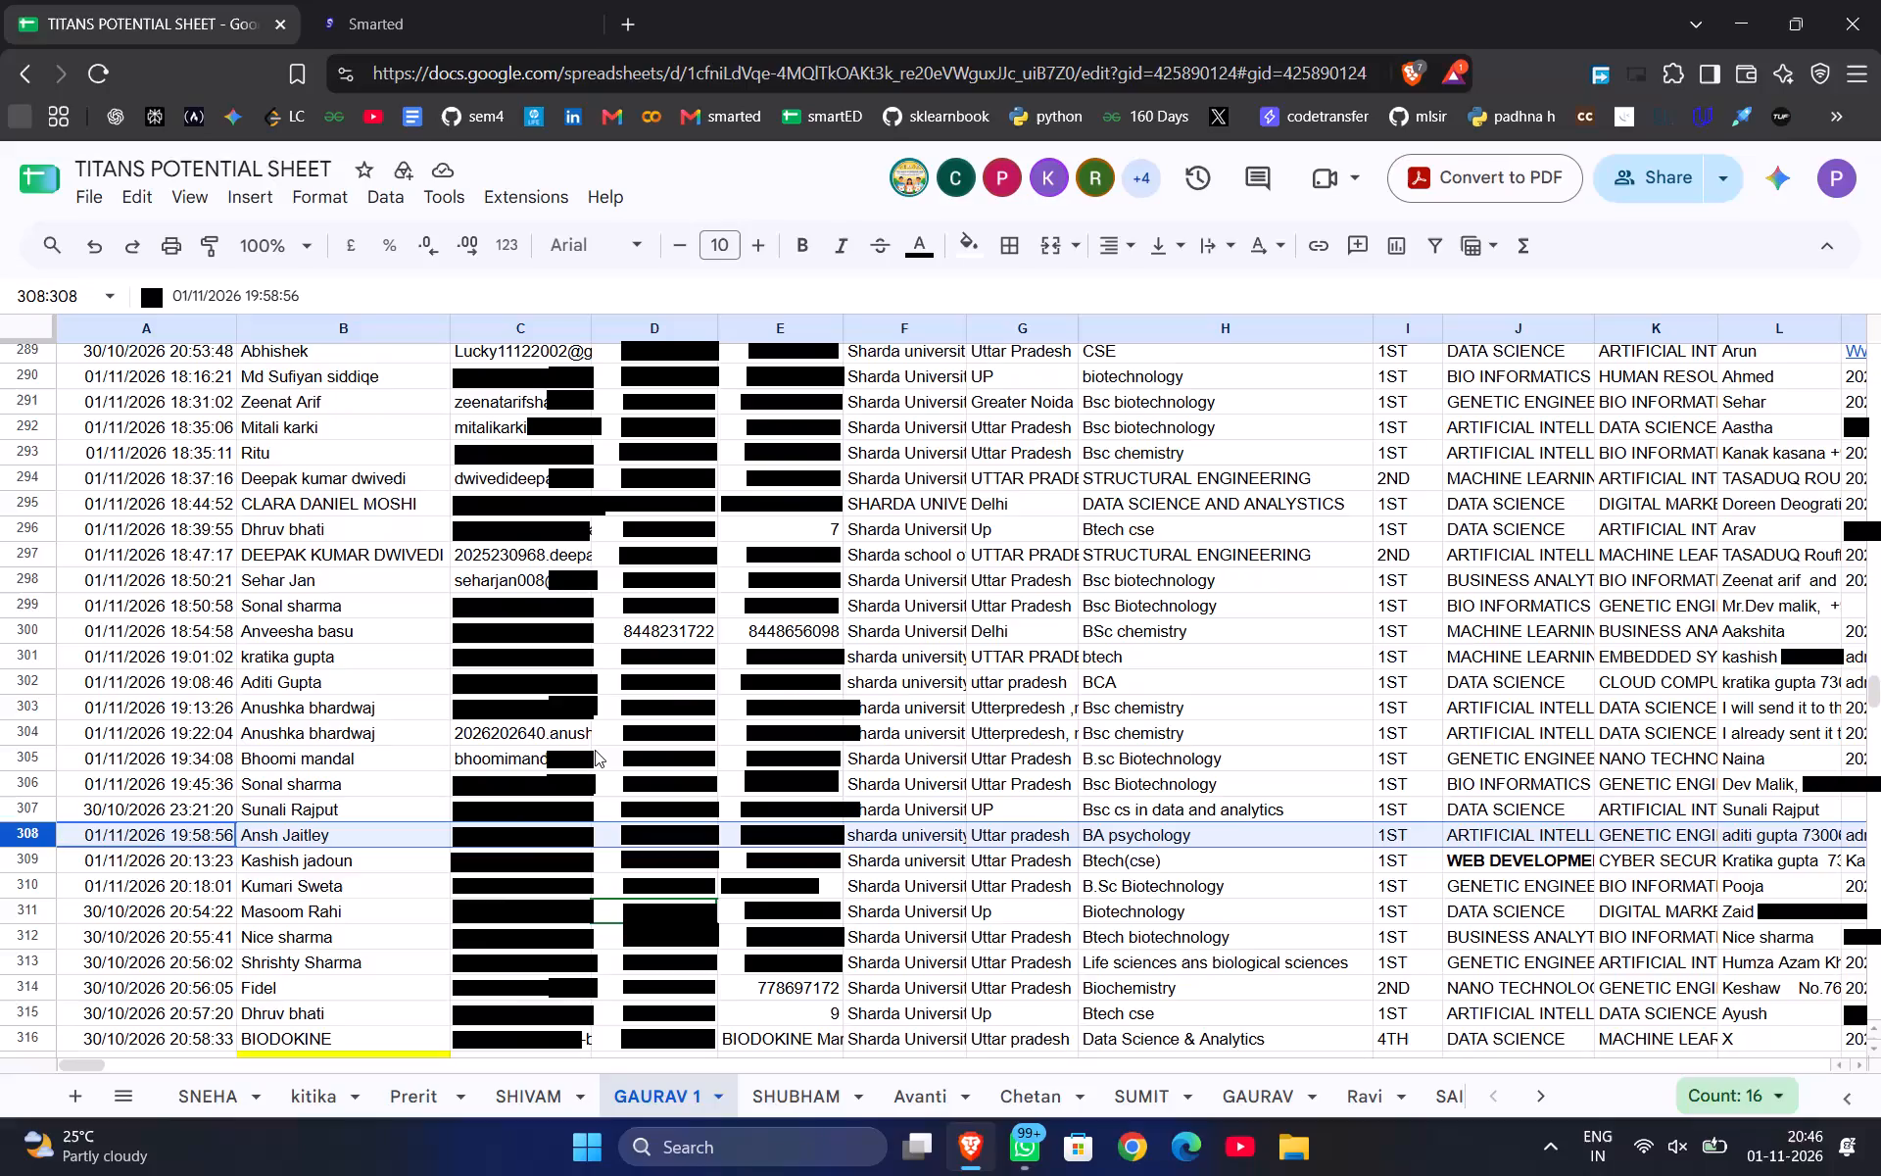
Search the GAURAV 1 sheet for the contact number in column D of the row 312 lead.
scroll(1026, 969, "left", 4)
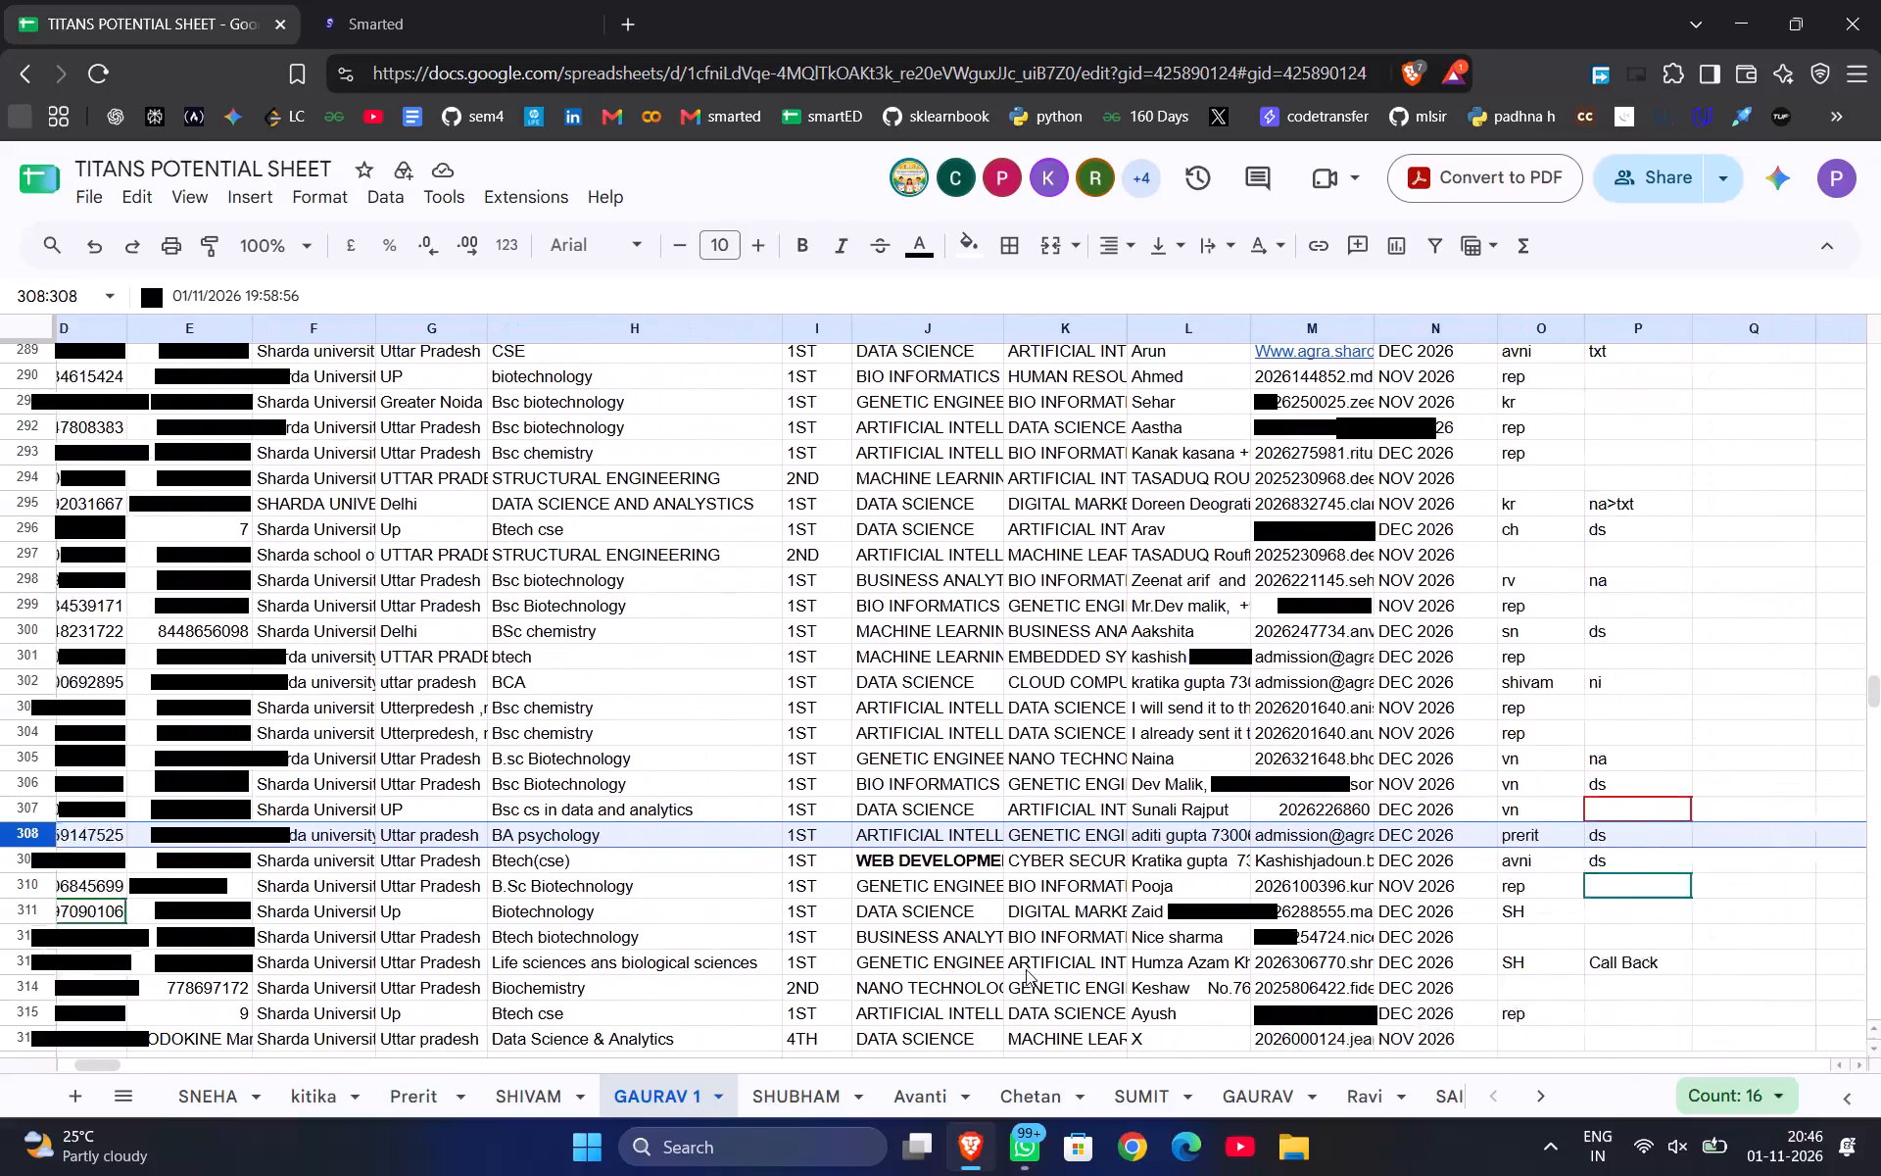
left_click(1195, 936)
scroll(1195, 936, "right", 3)
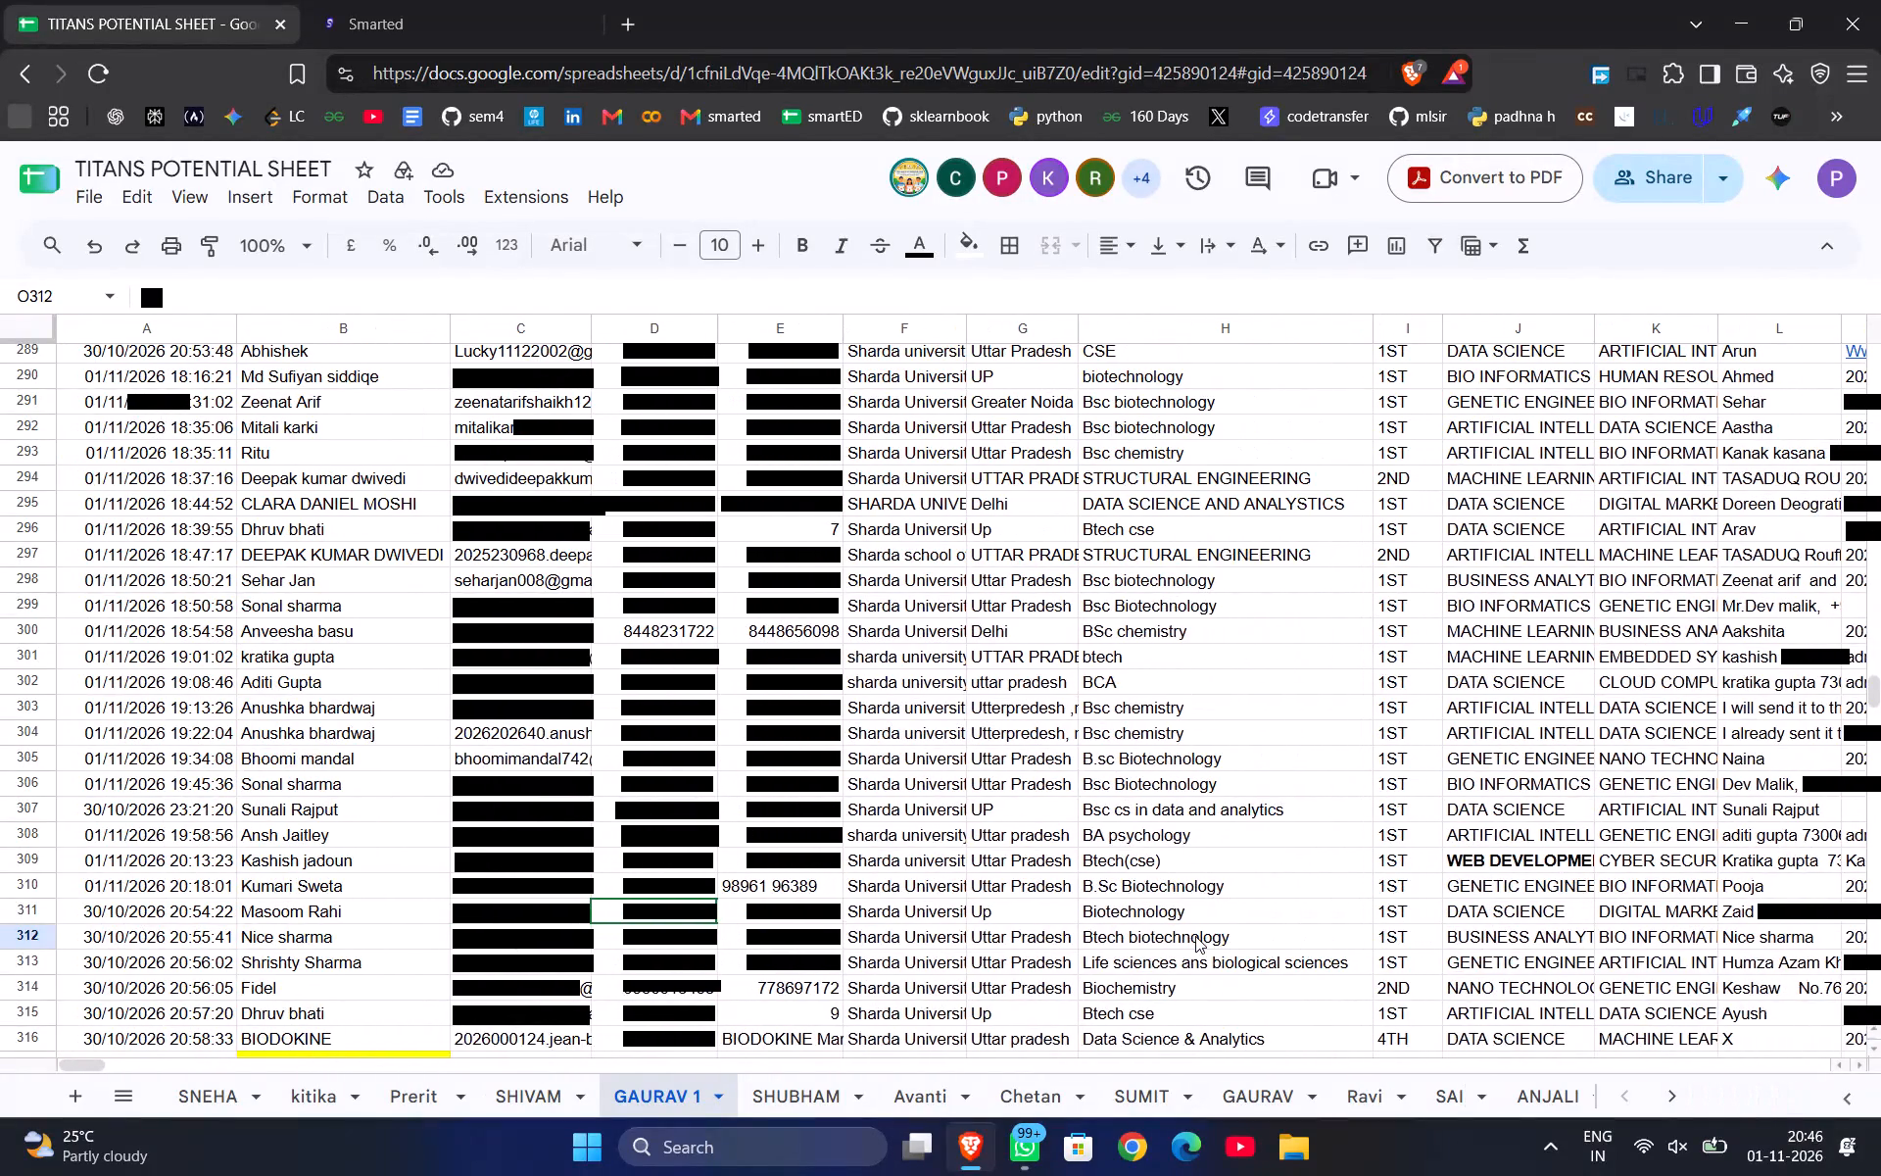
left_click(652, 941)
key("ctrl+c")
key("ctrl+f")
key("ctrl+v")
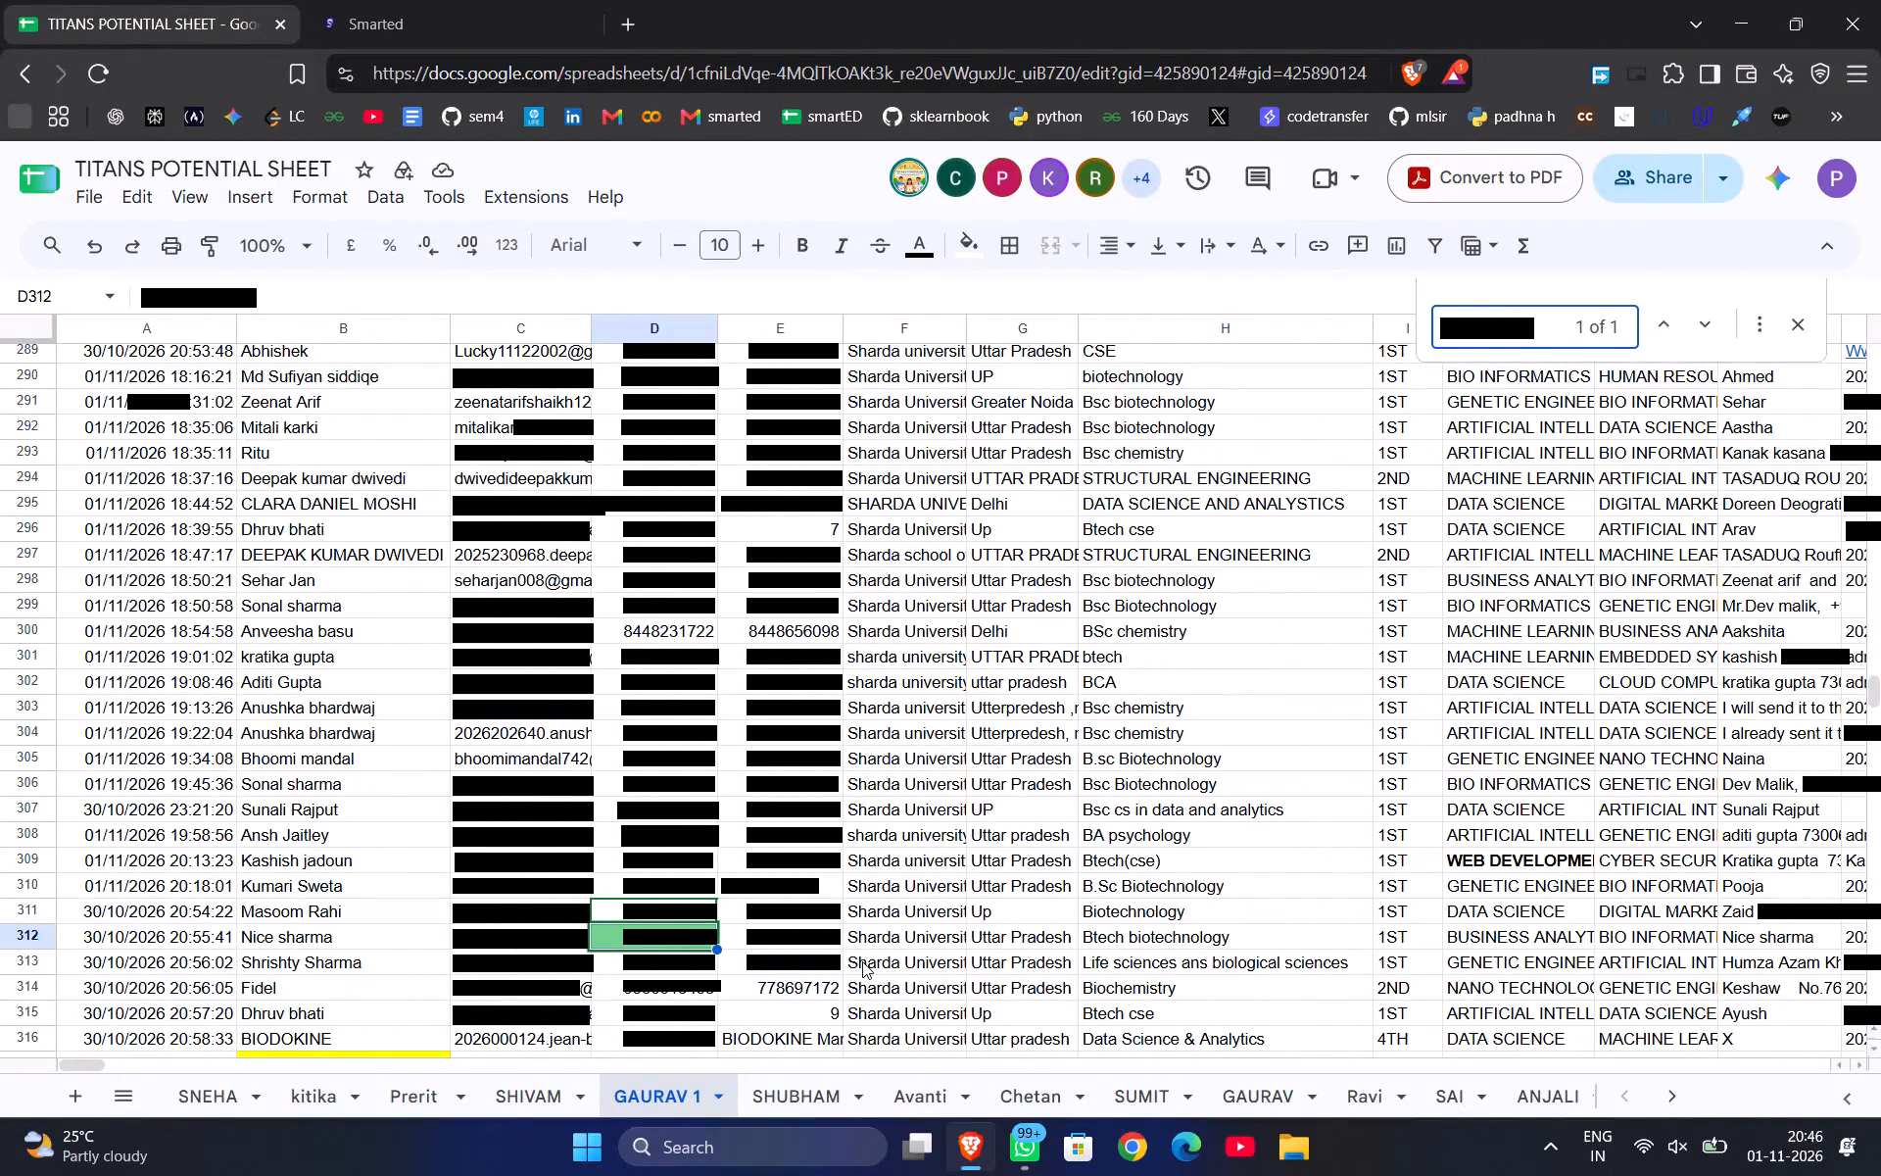
Look through the leads from about row 232 to the last entries of the GAURAV 1 sheet, including the assignment and call outcome columns.
scroll(862, 961, "up", 7)
scroll(862, 961, "down", 2)
scroll(862, 961, "left", 1)
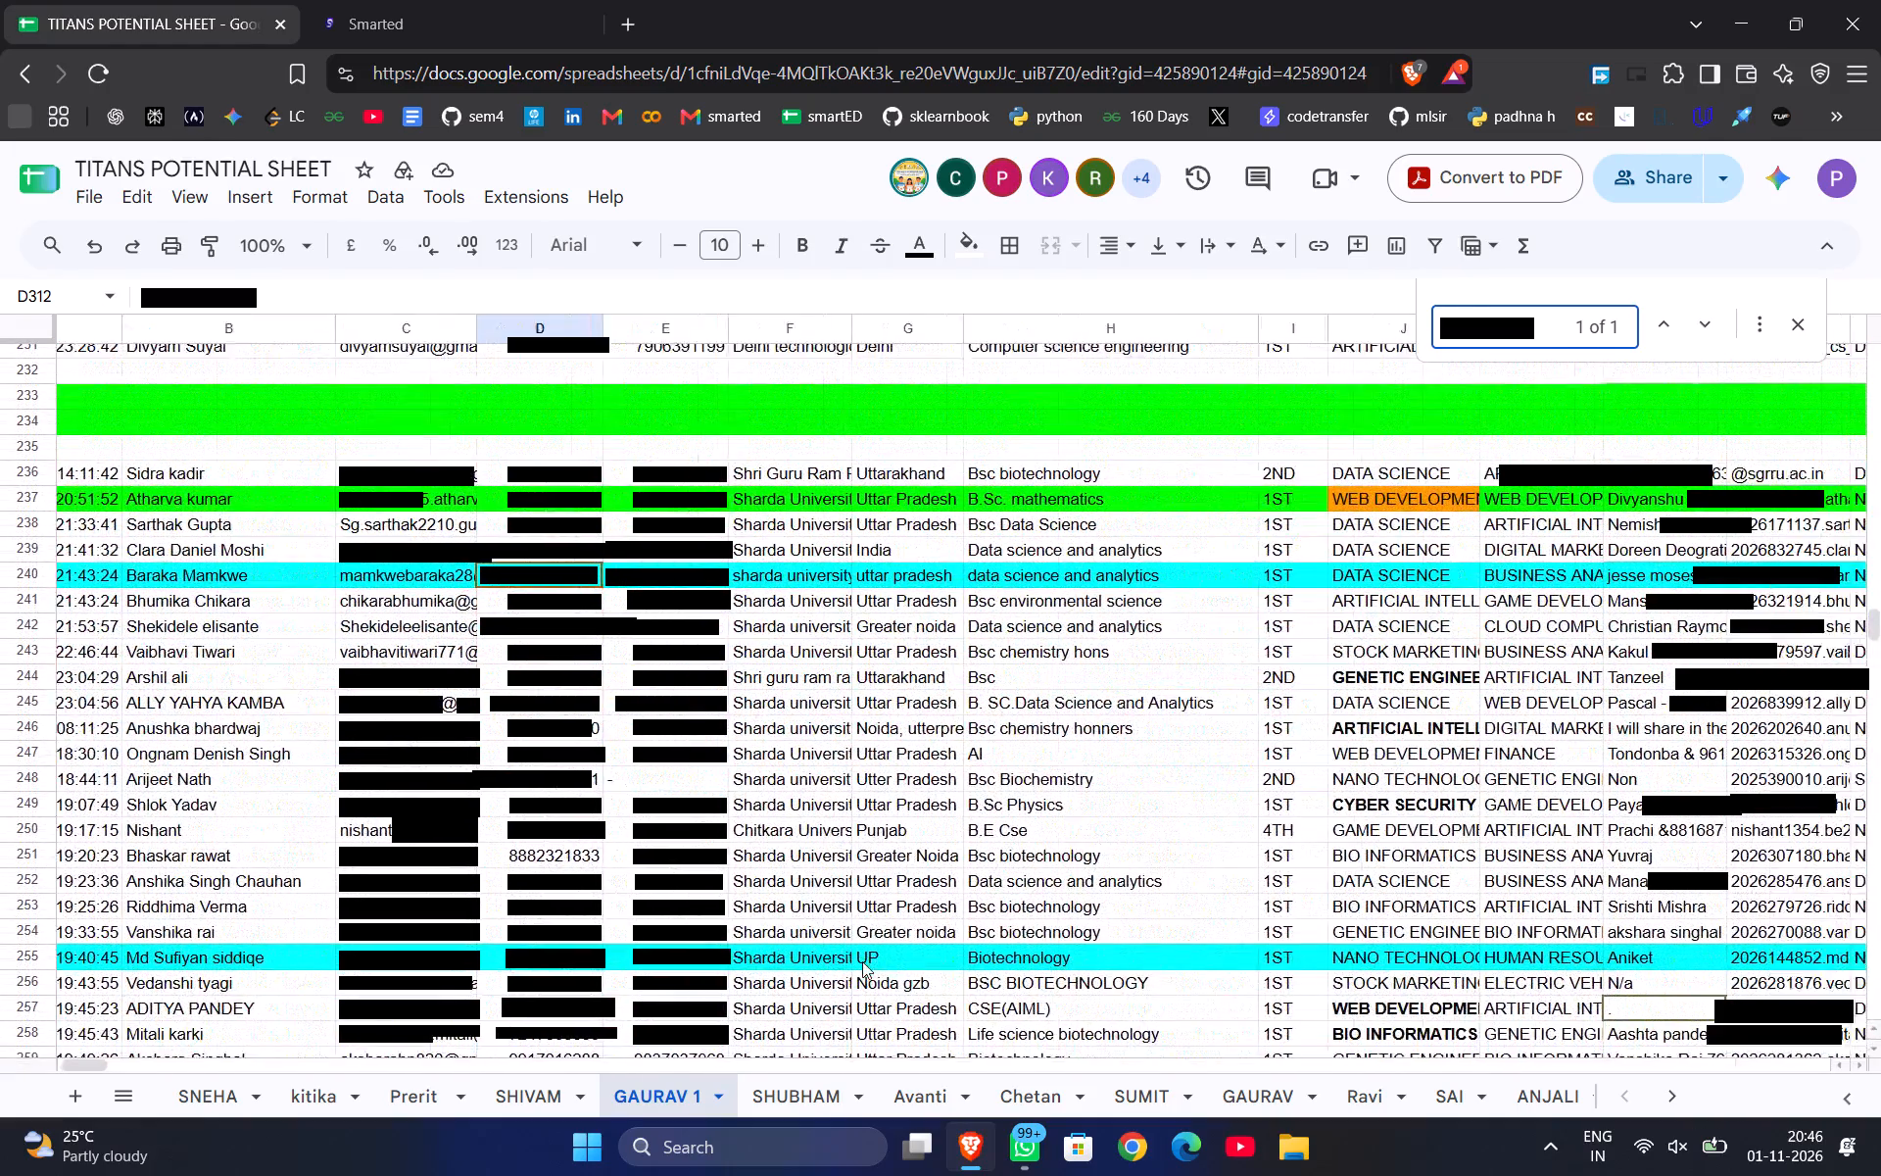
scroll(862, 961, "left", 2)
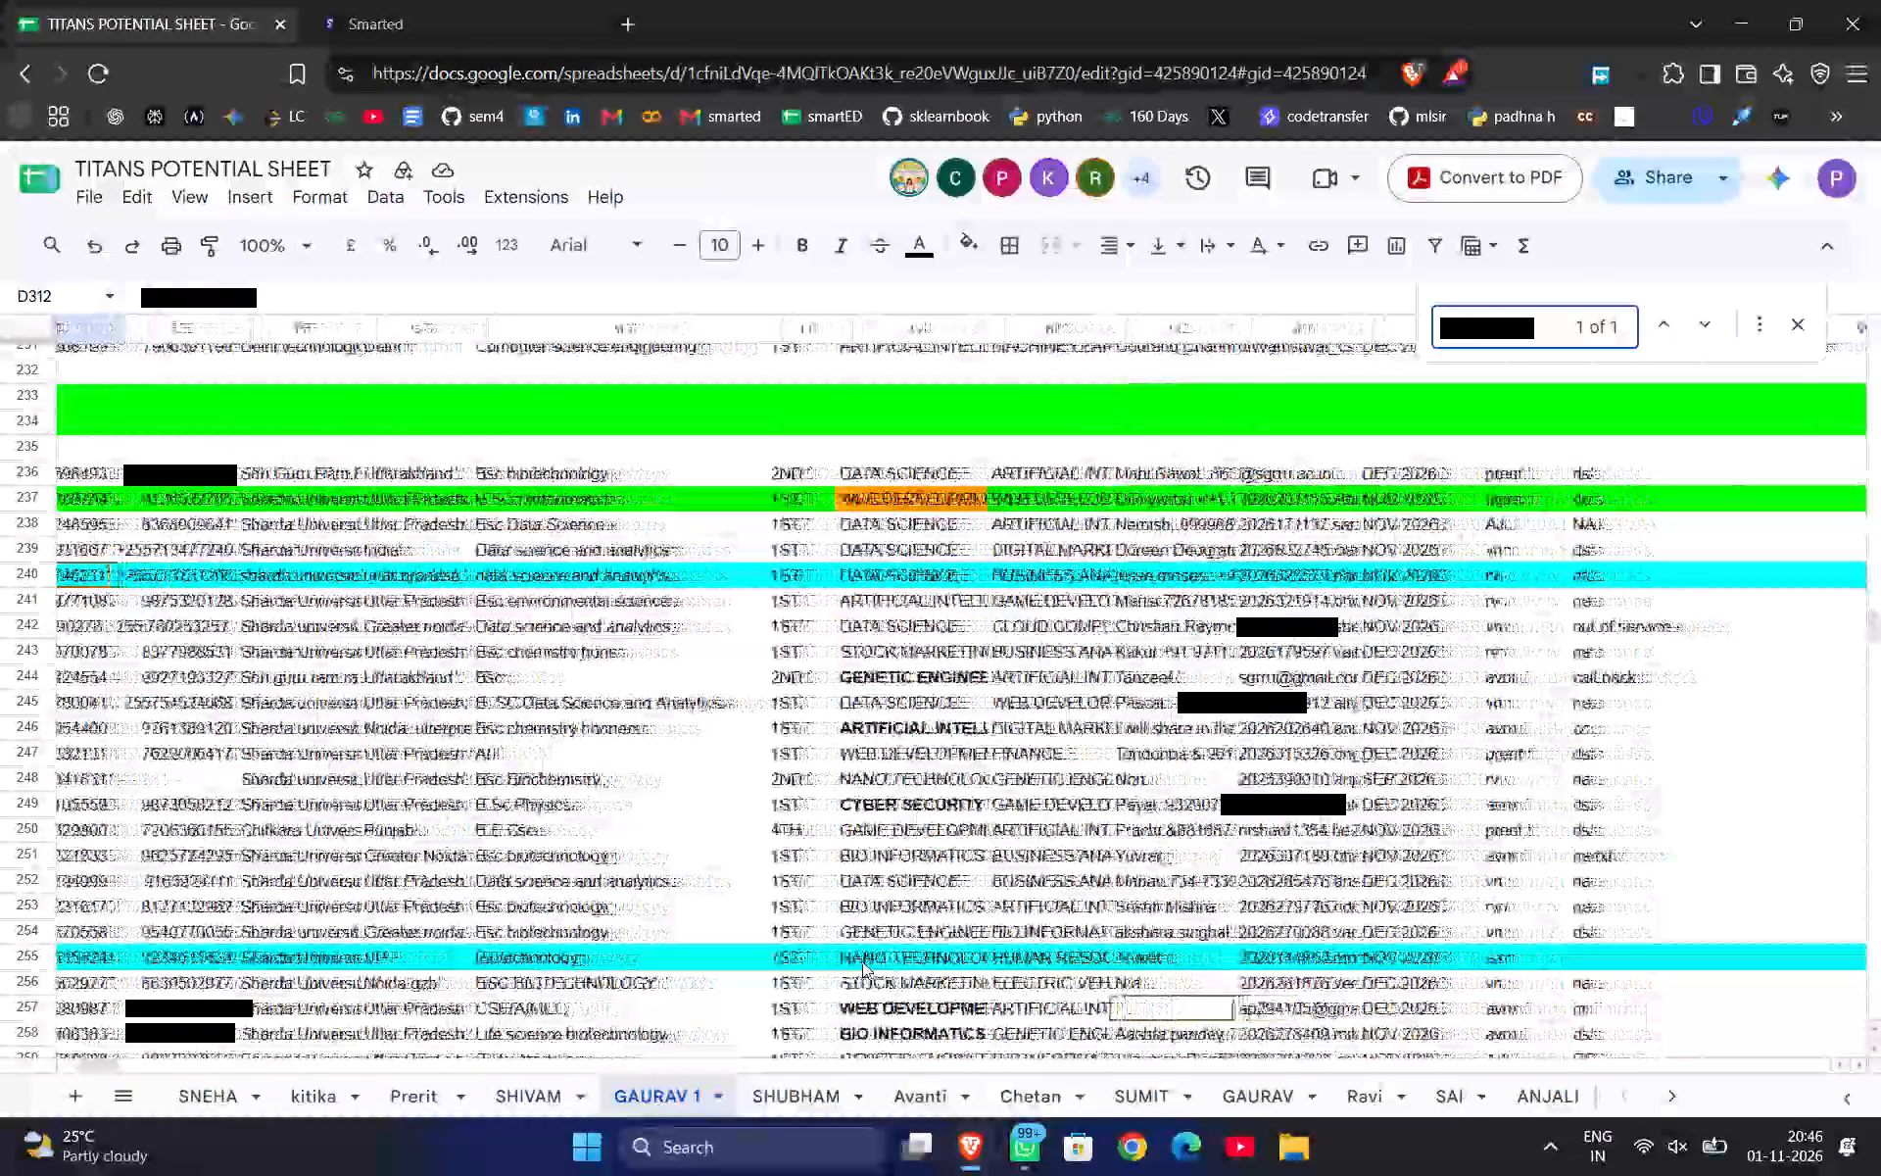
scroll(862, 961, "right", 3)
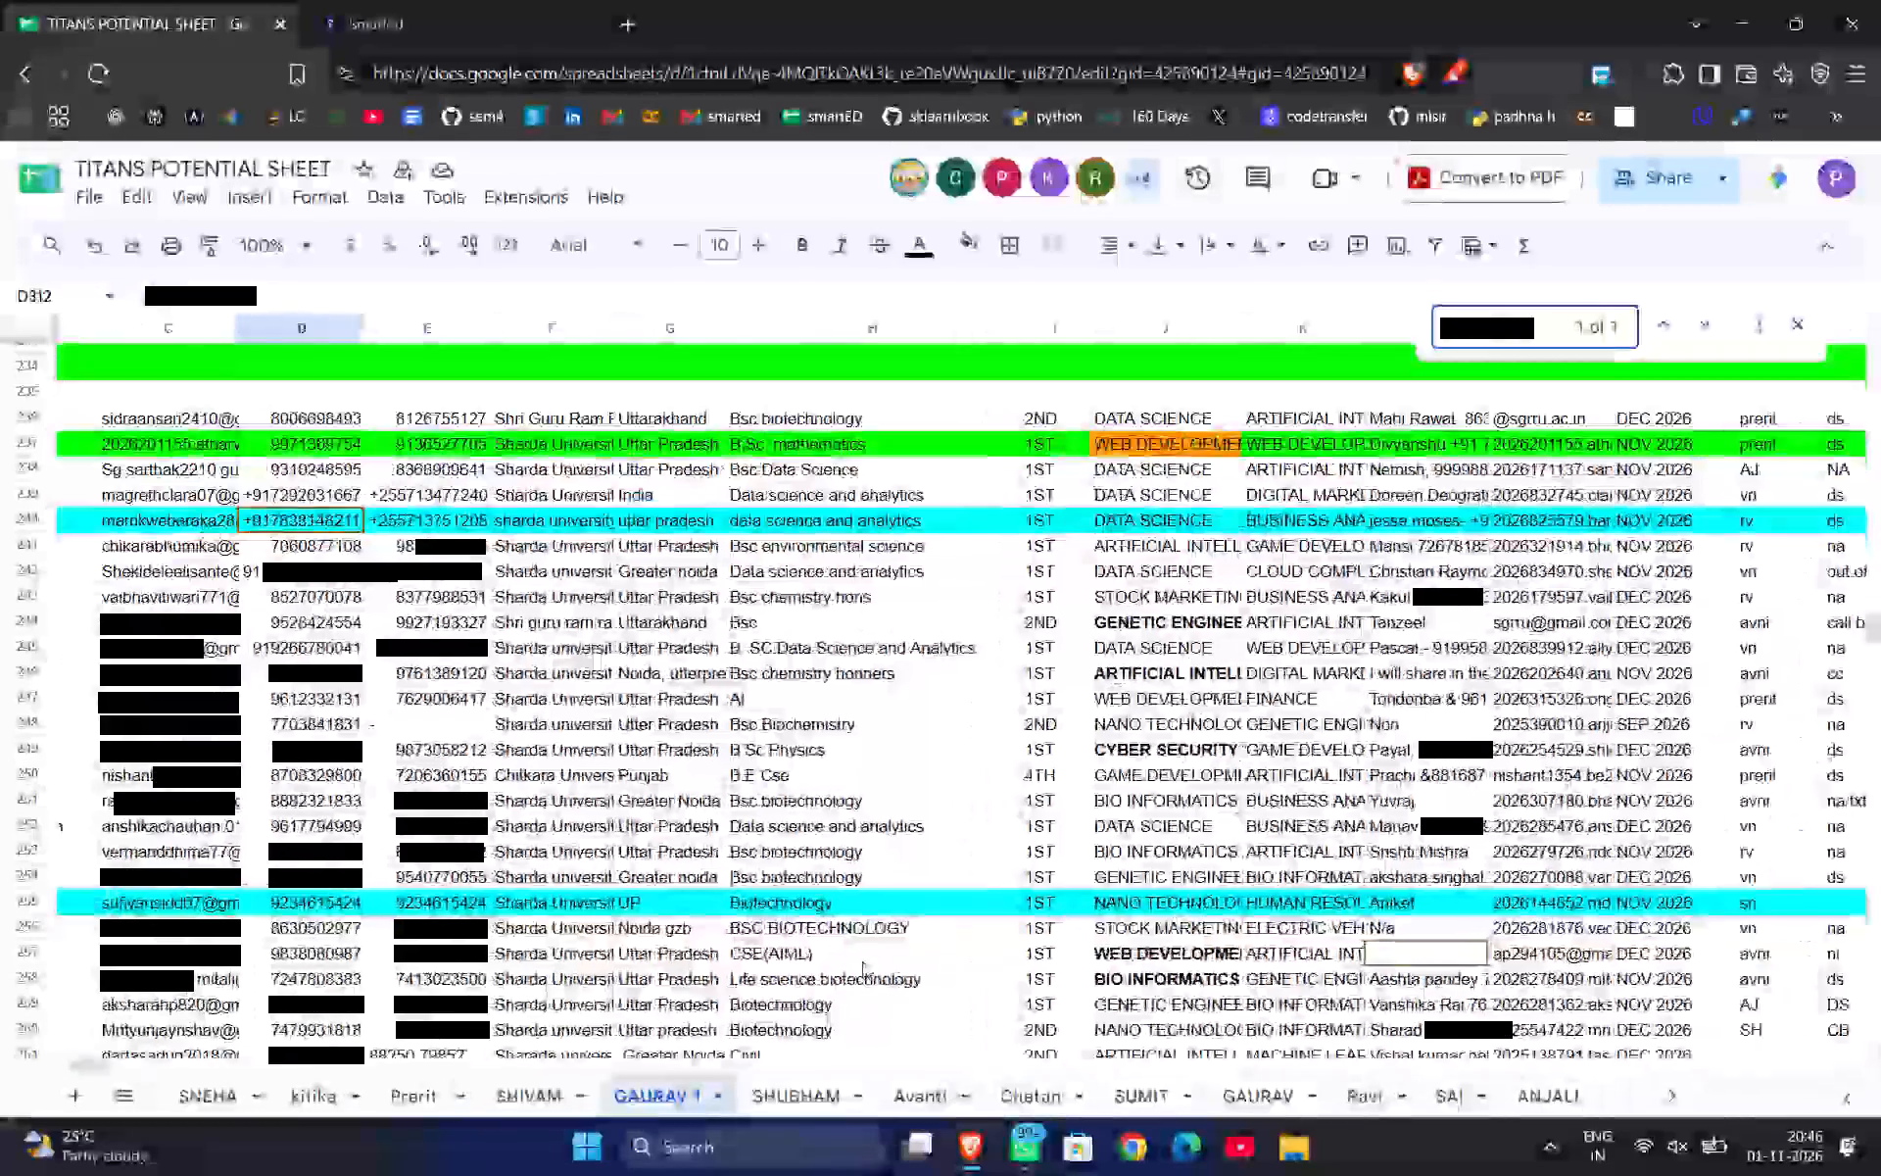
scroll(862, 961, "right", 2)
scroll(862, 961, "down", 3)
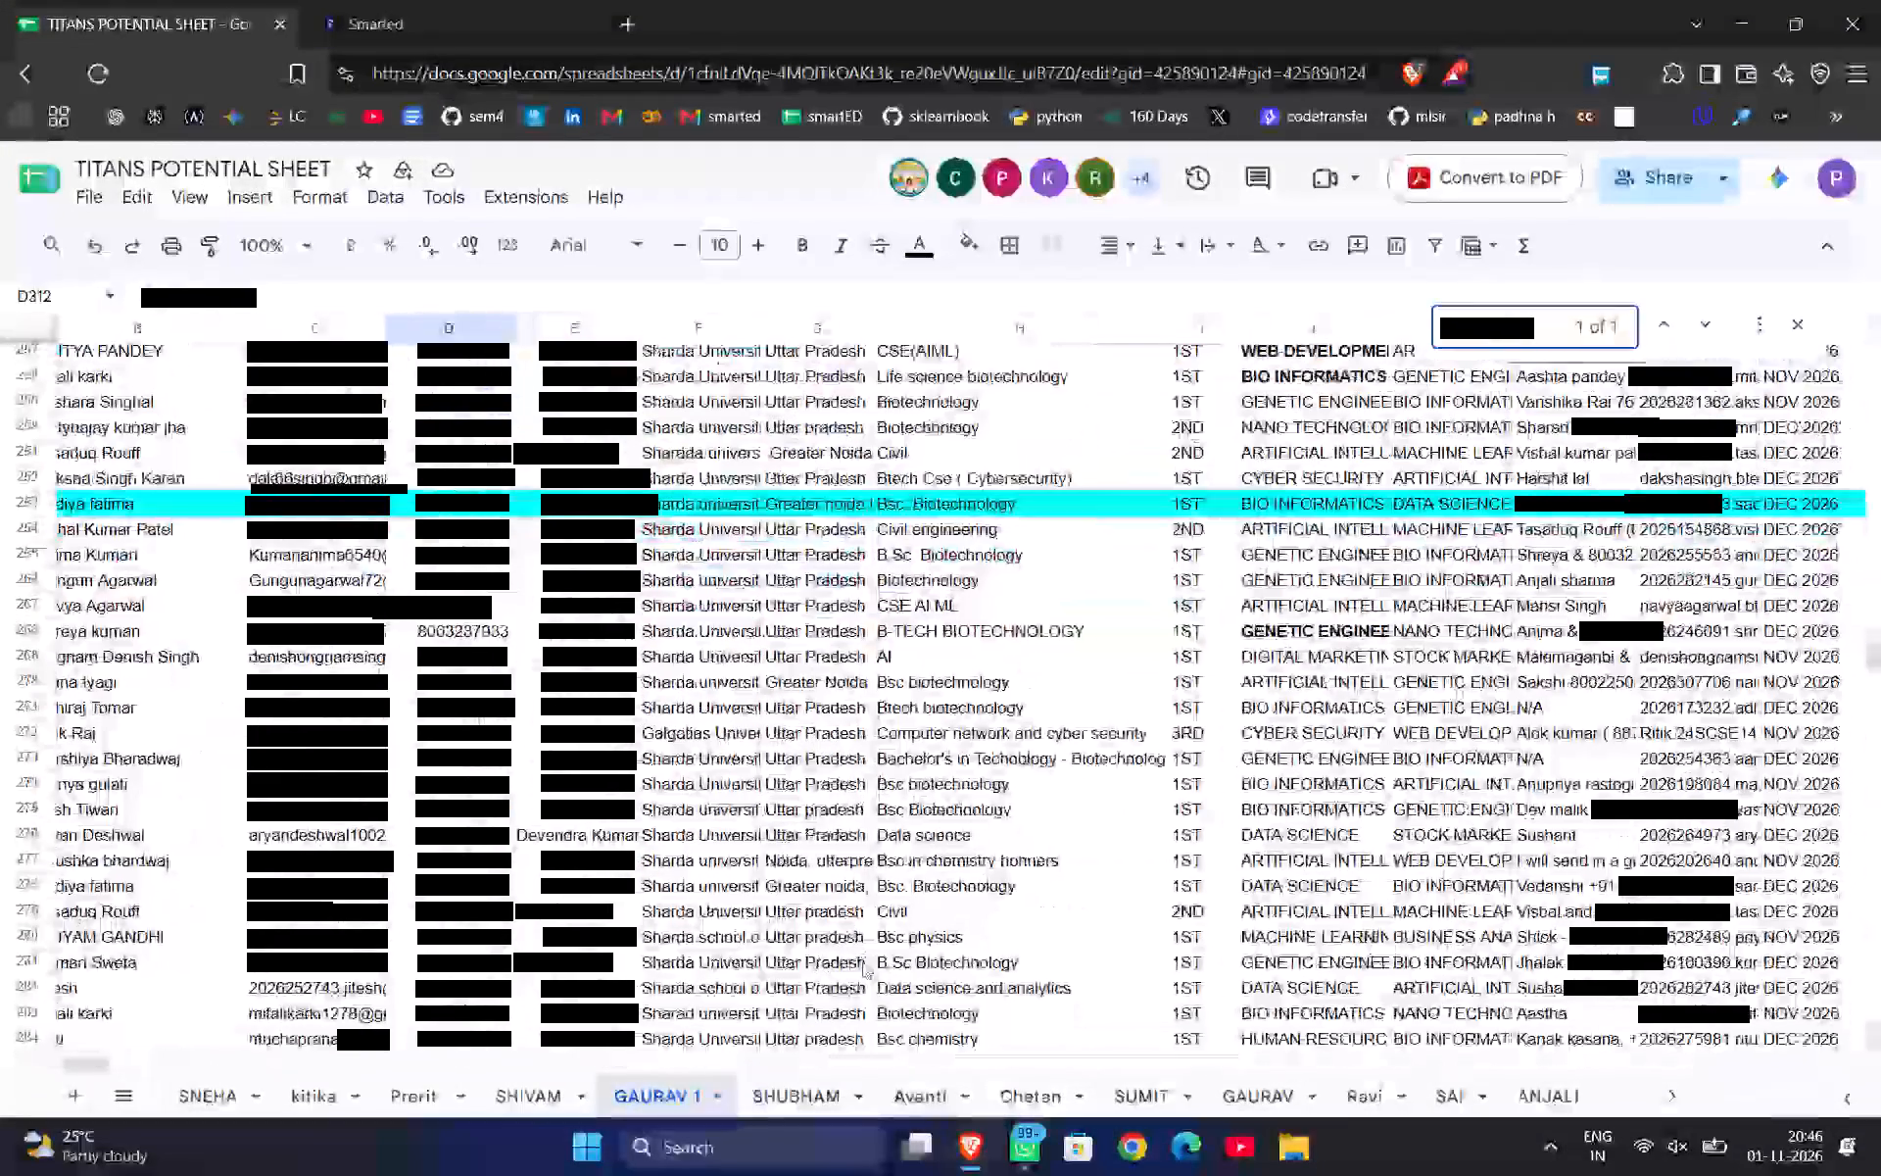
scroll(862, 961, "down", 3)
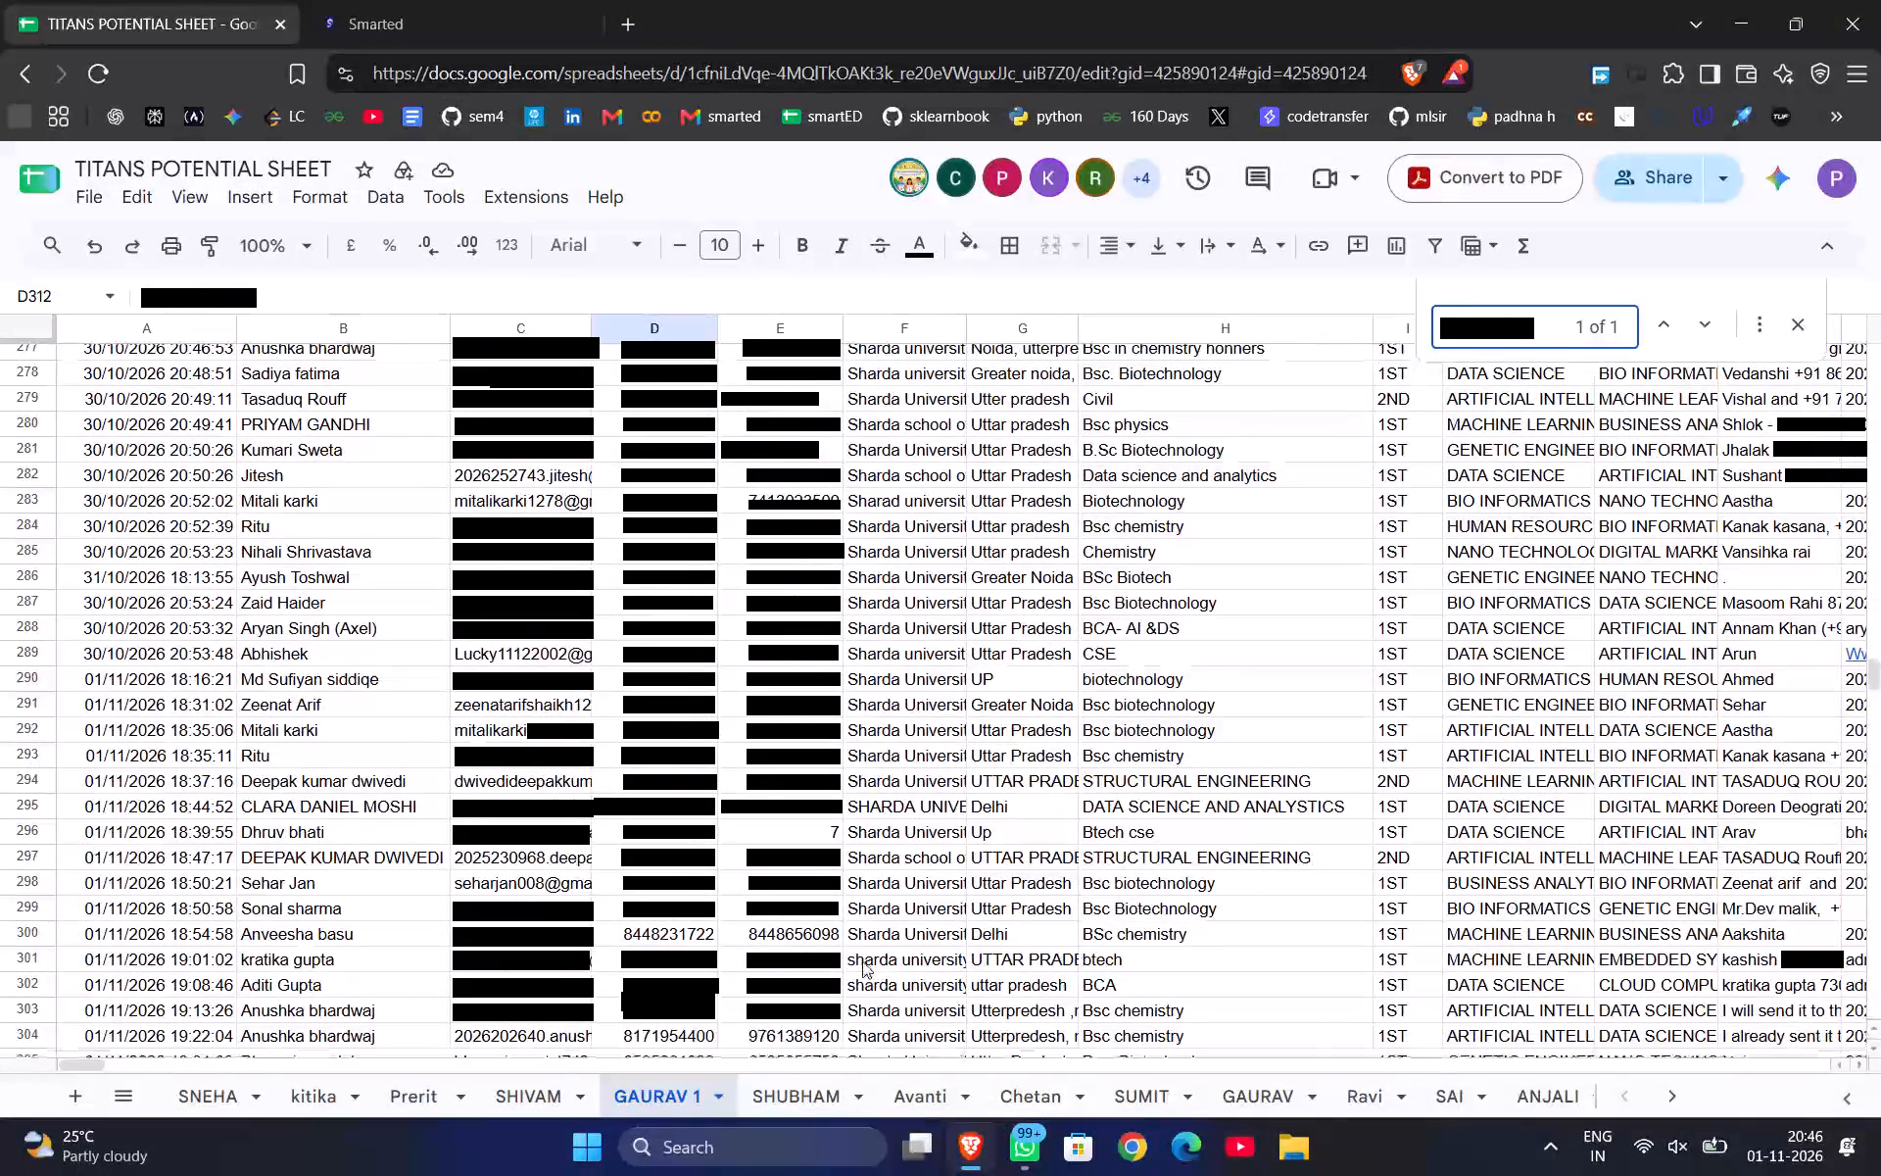
scroll(862, 961, "down", 4)
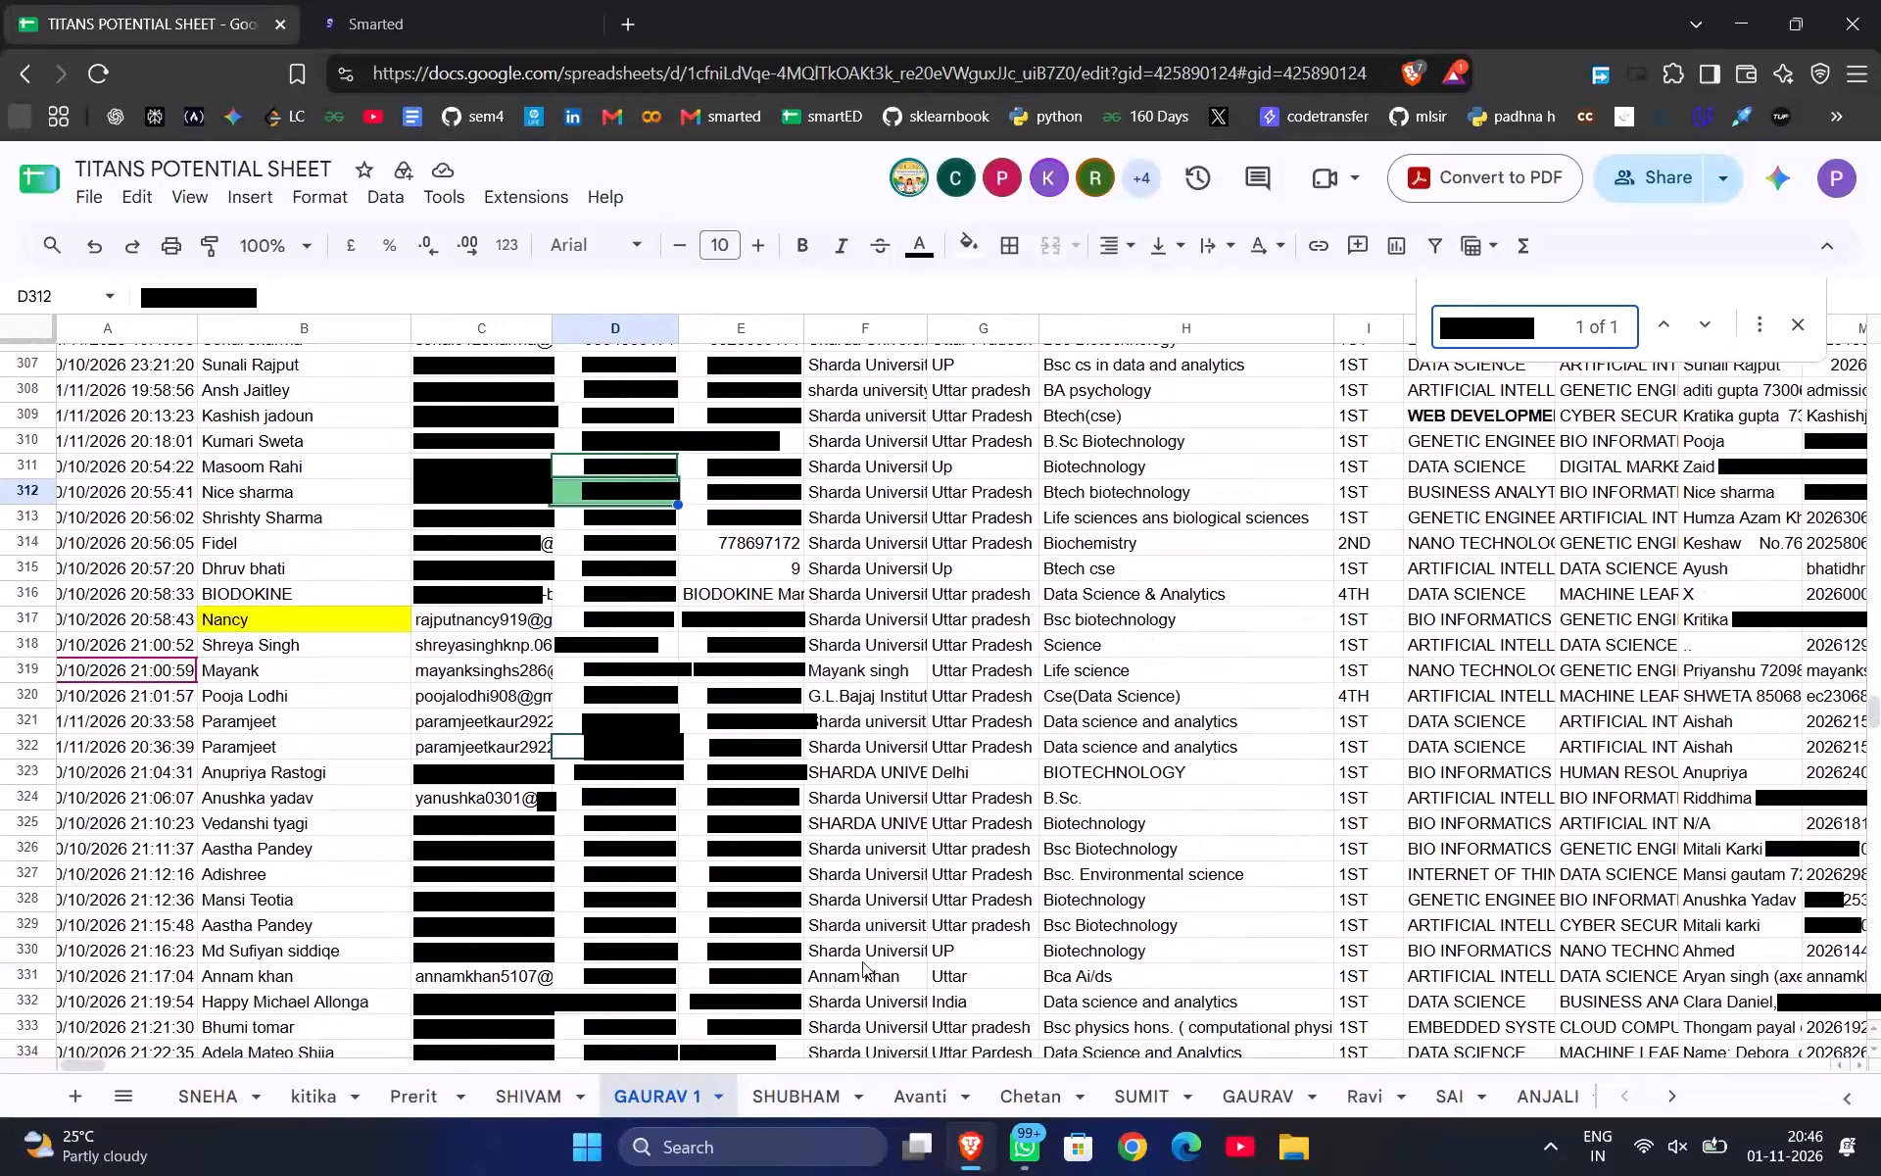
scroll(1164, 1175, "left", 2)
scroll(1586, 1034, "left", 3)
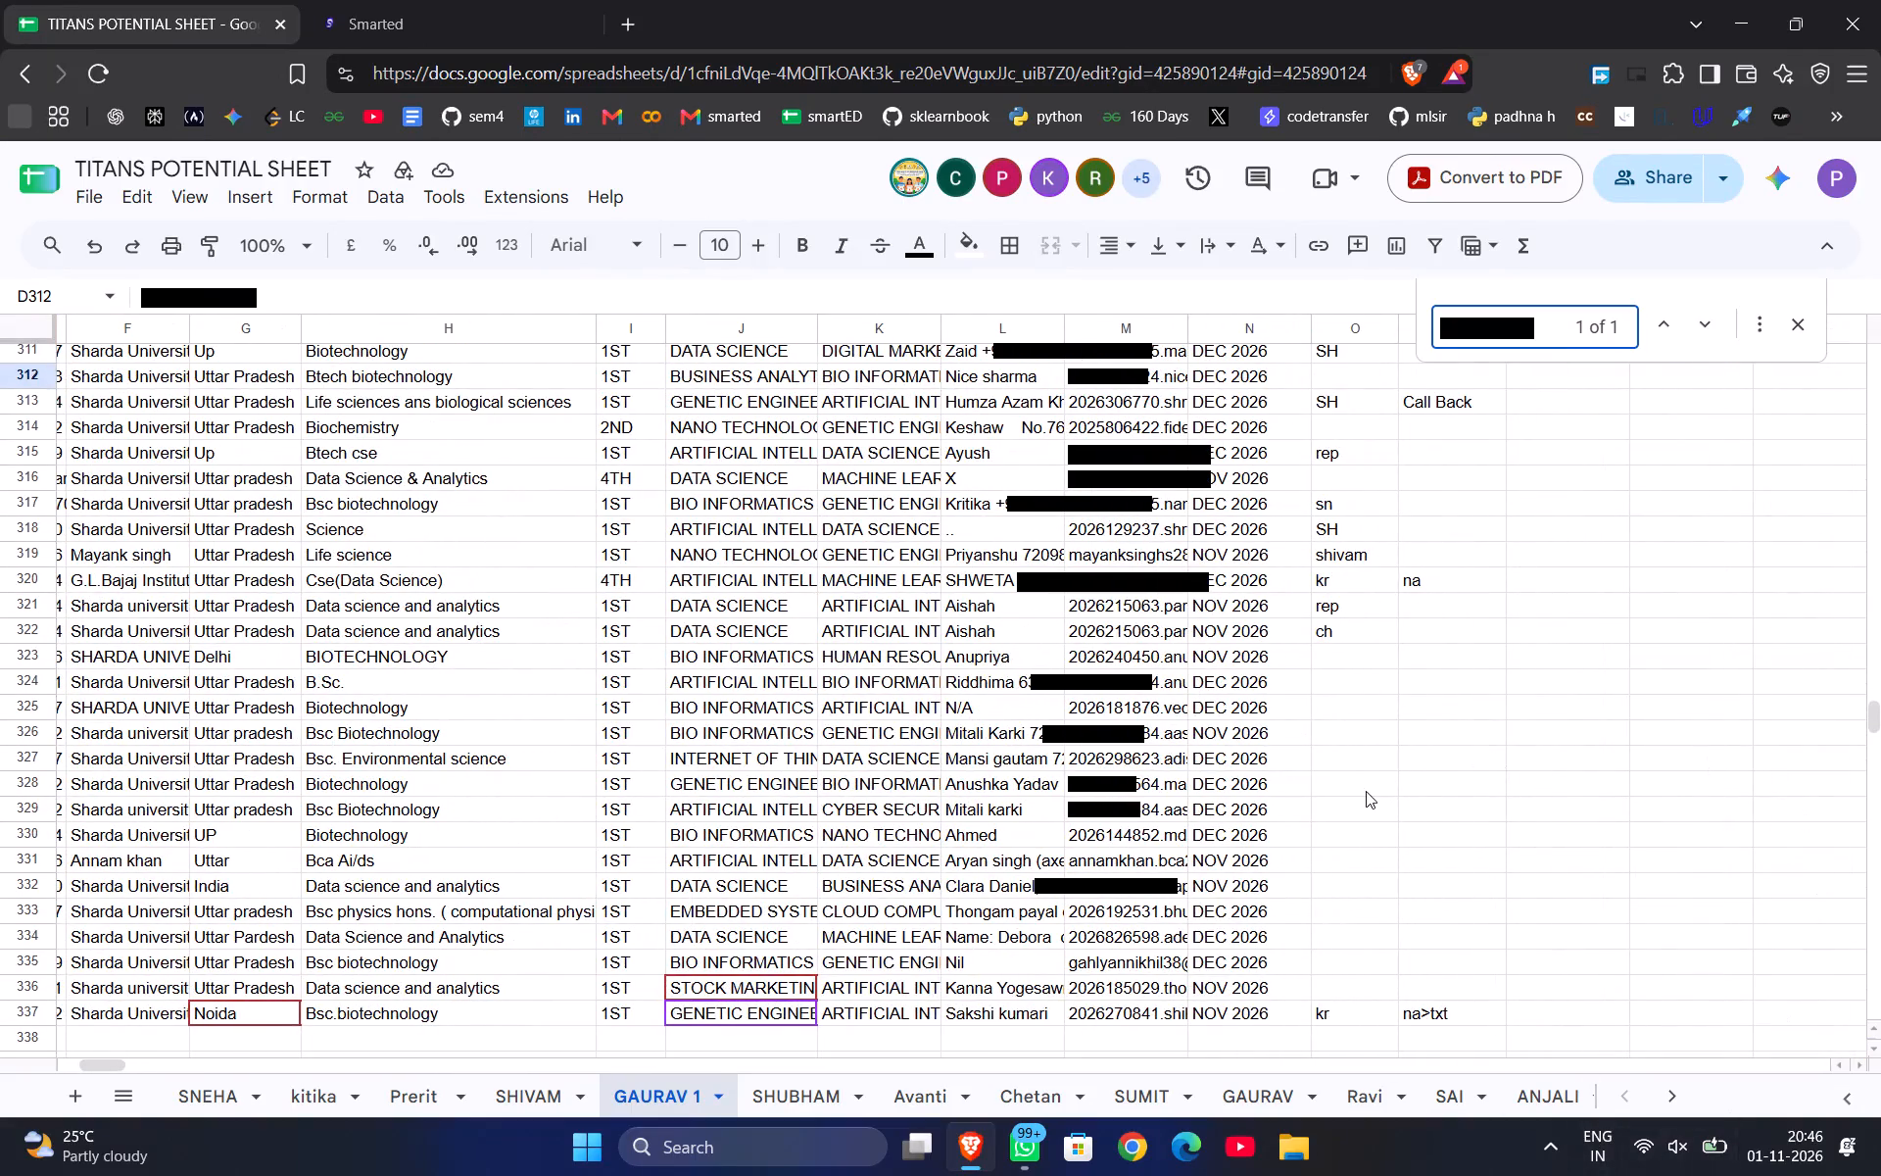
scroll(1366, 791, "down", 1)
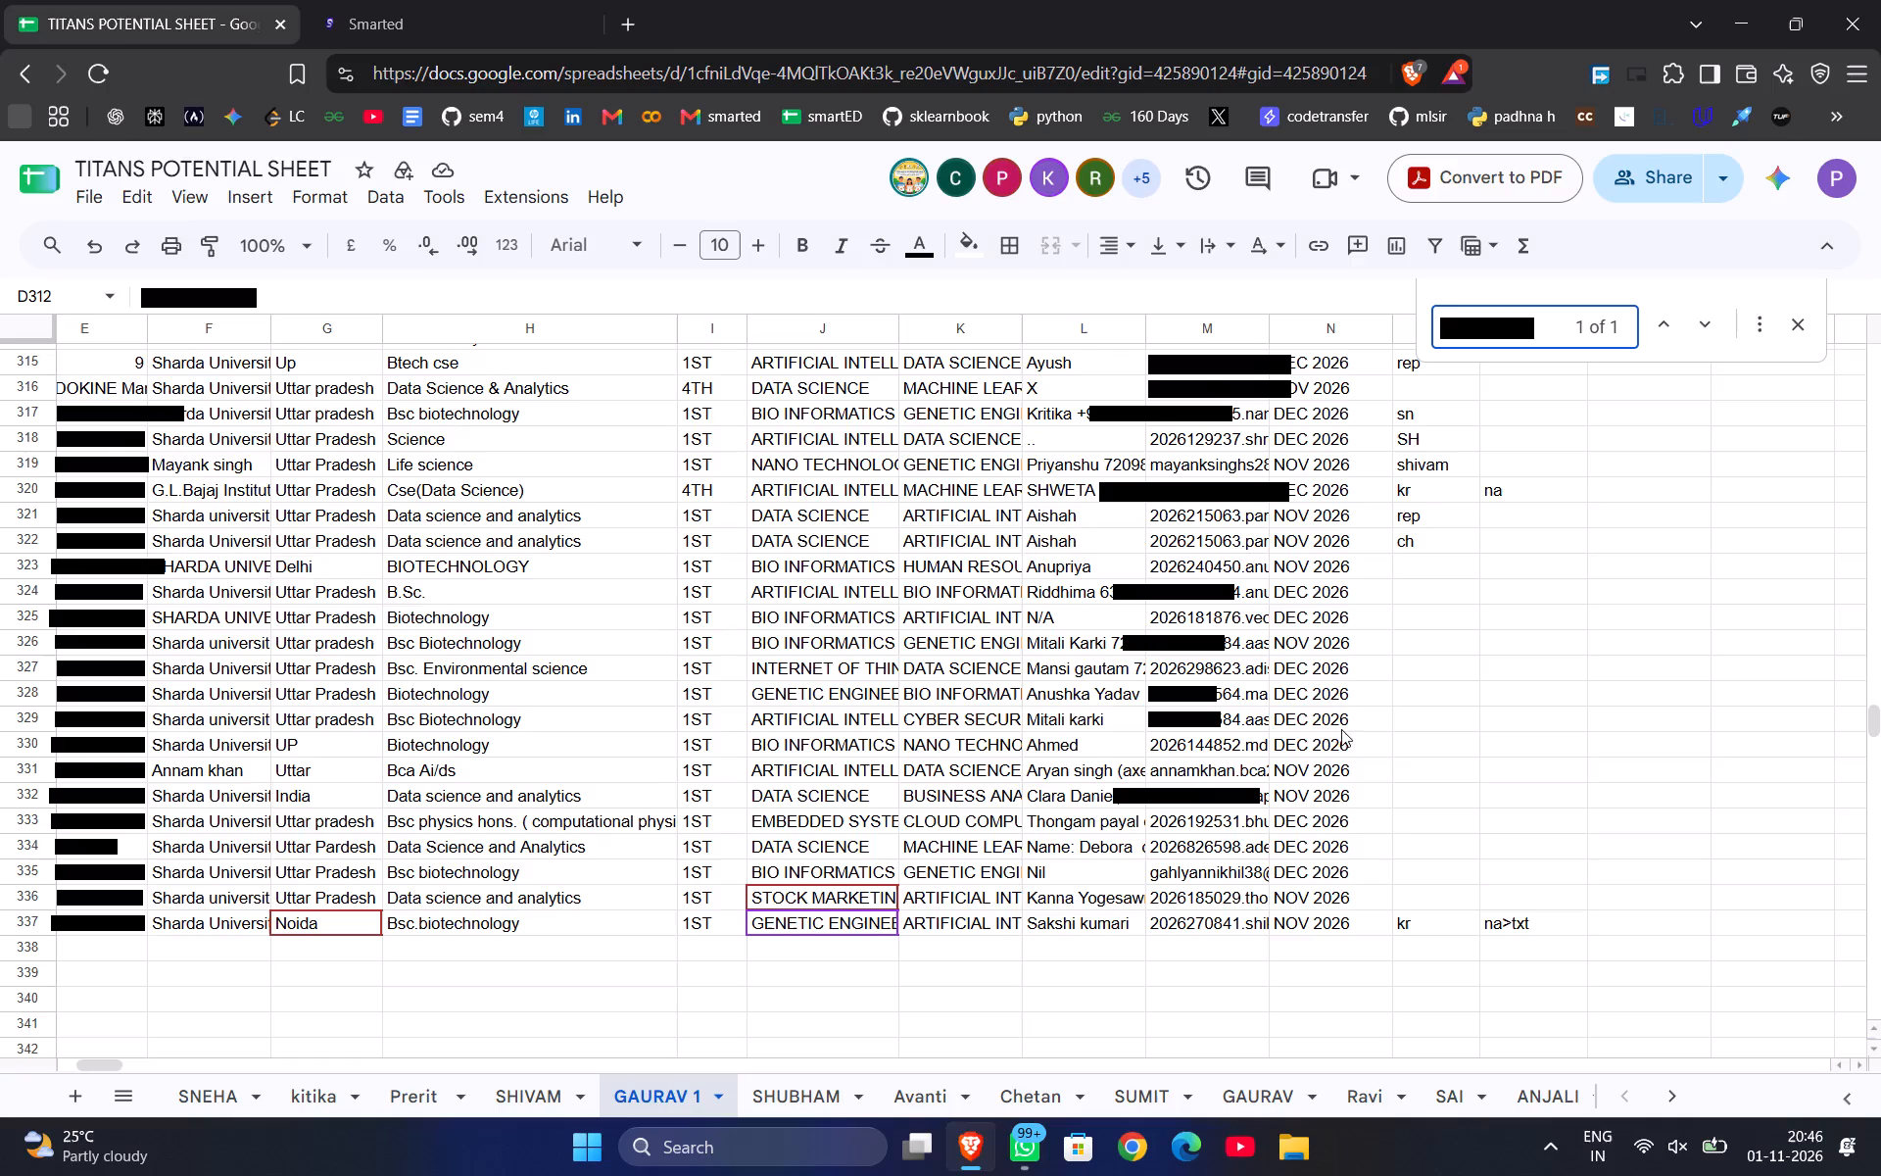
scroll(1328, 733, "down", 2)
Go through the contact numbers in column D for the unassigned leads in rows 323 to 337, finishing on row 328.
left_click(1394, 563)
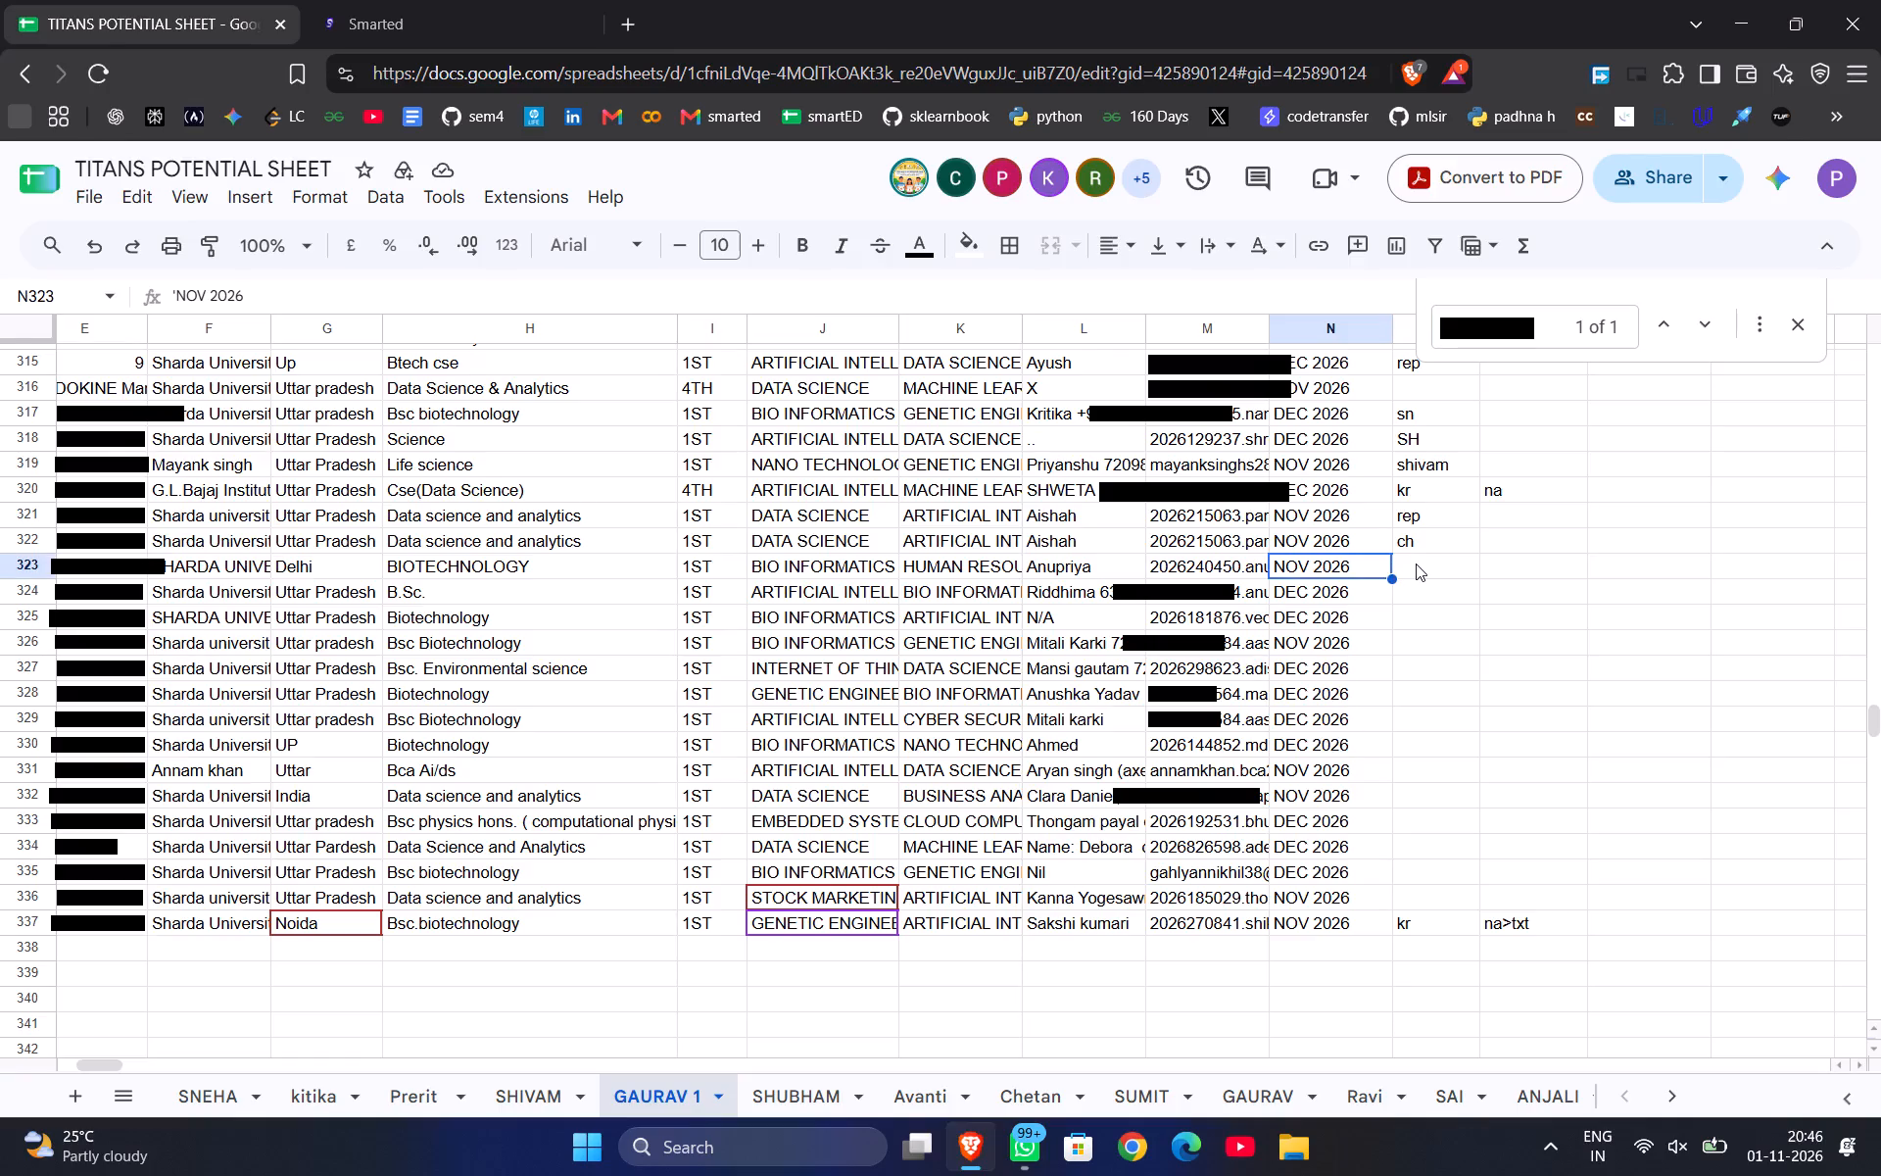
left_click(1418, 563)
scroll(1418, 563, "right", 5)
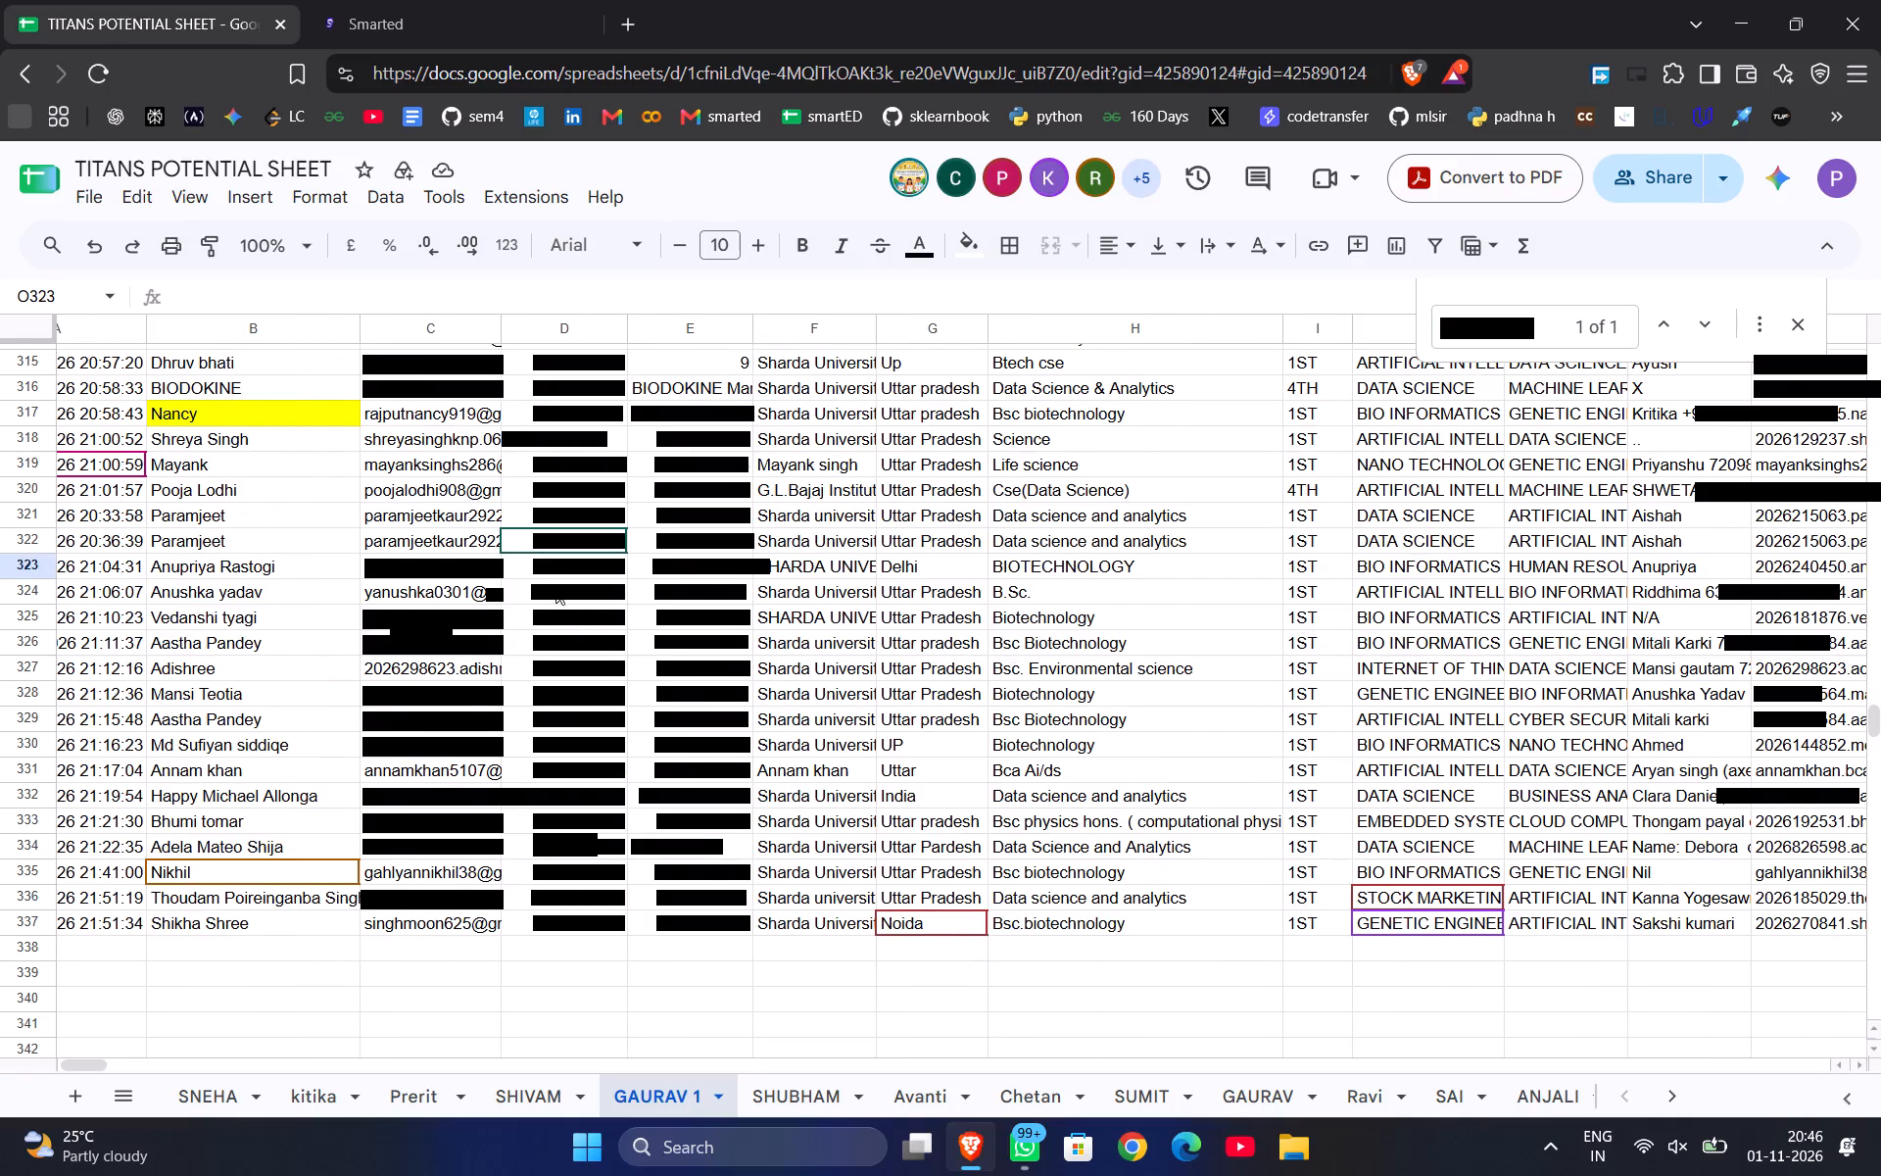
left_click(662, 578)
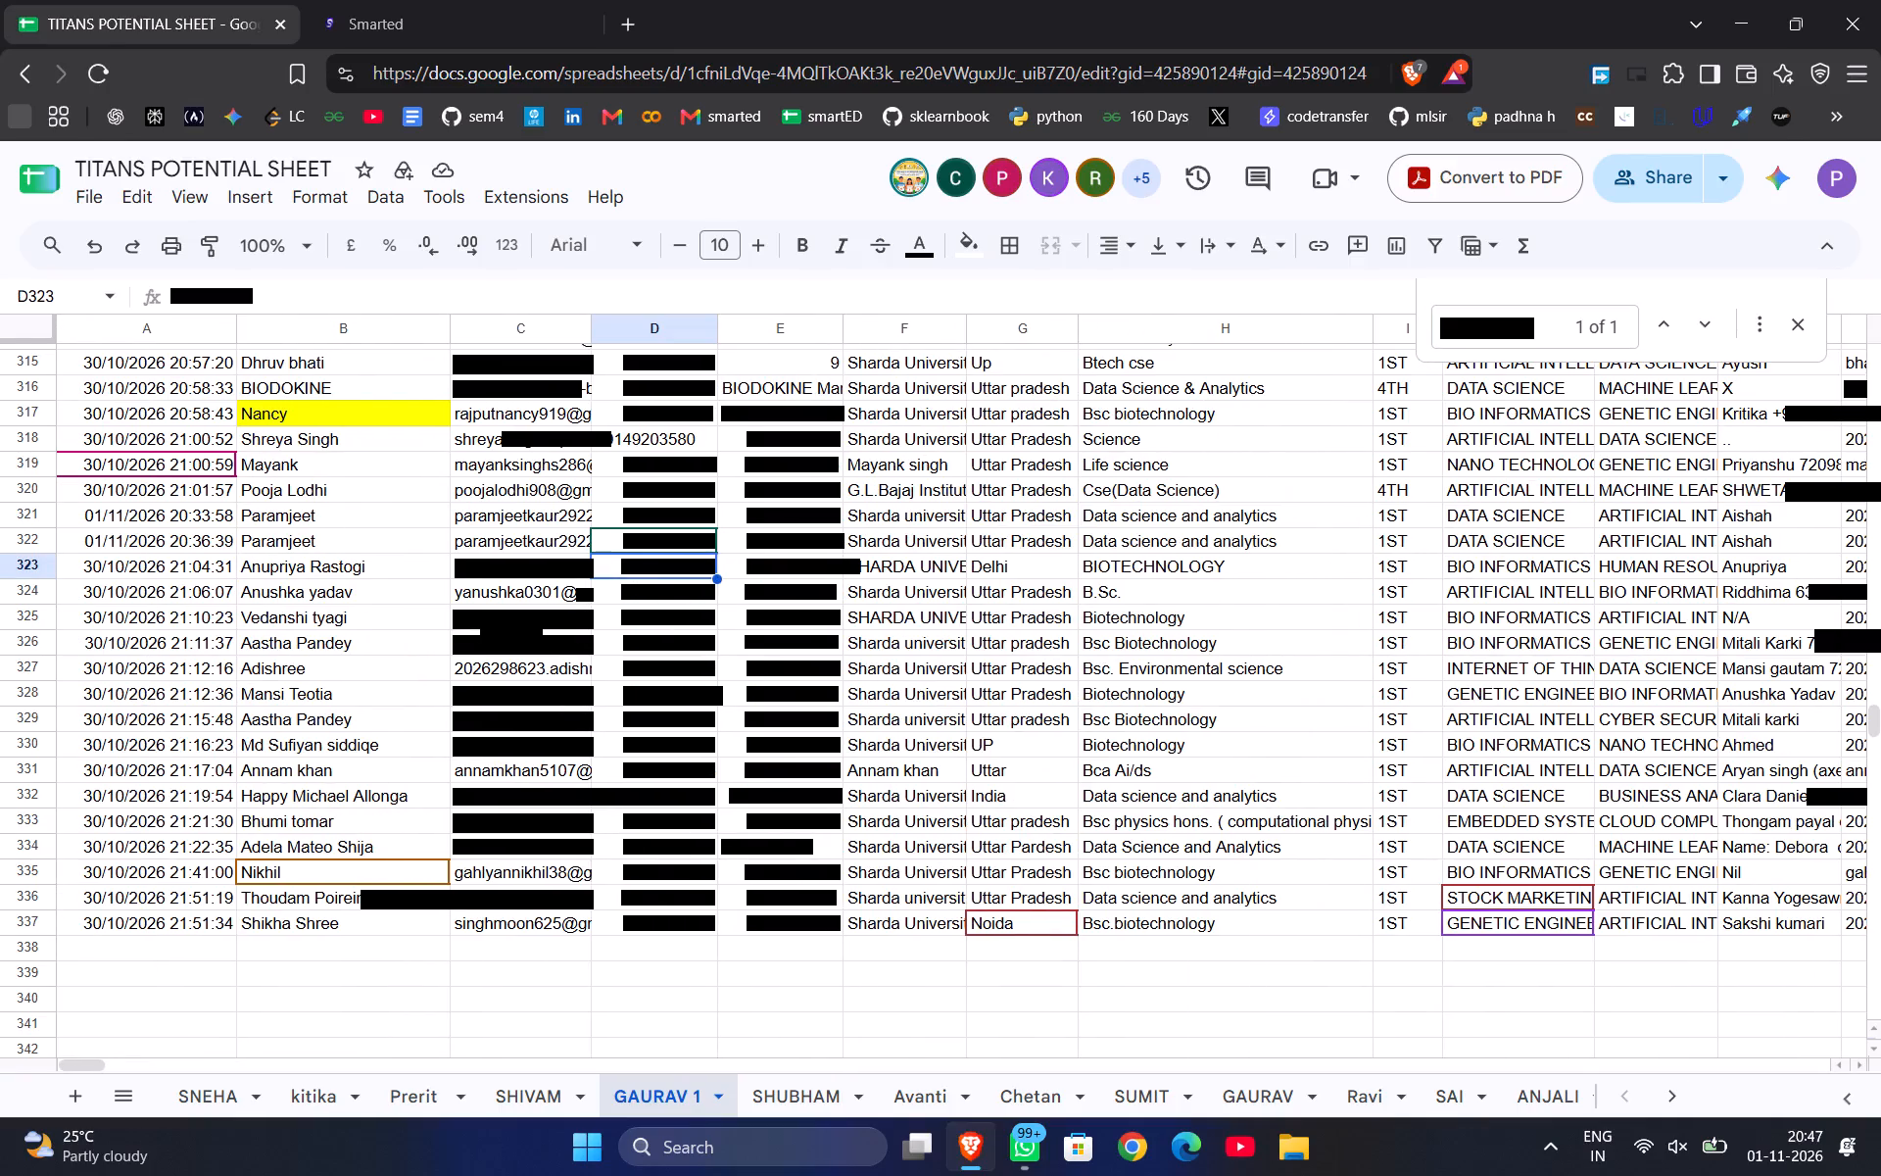
key("Down")
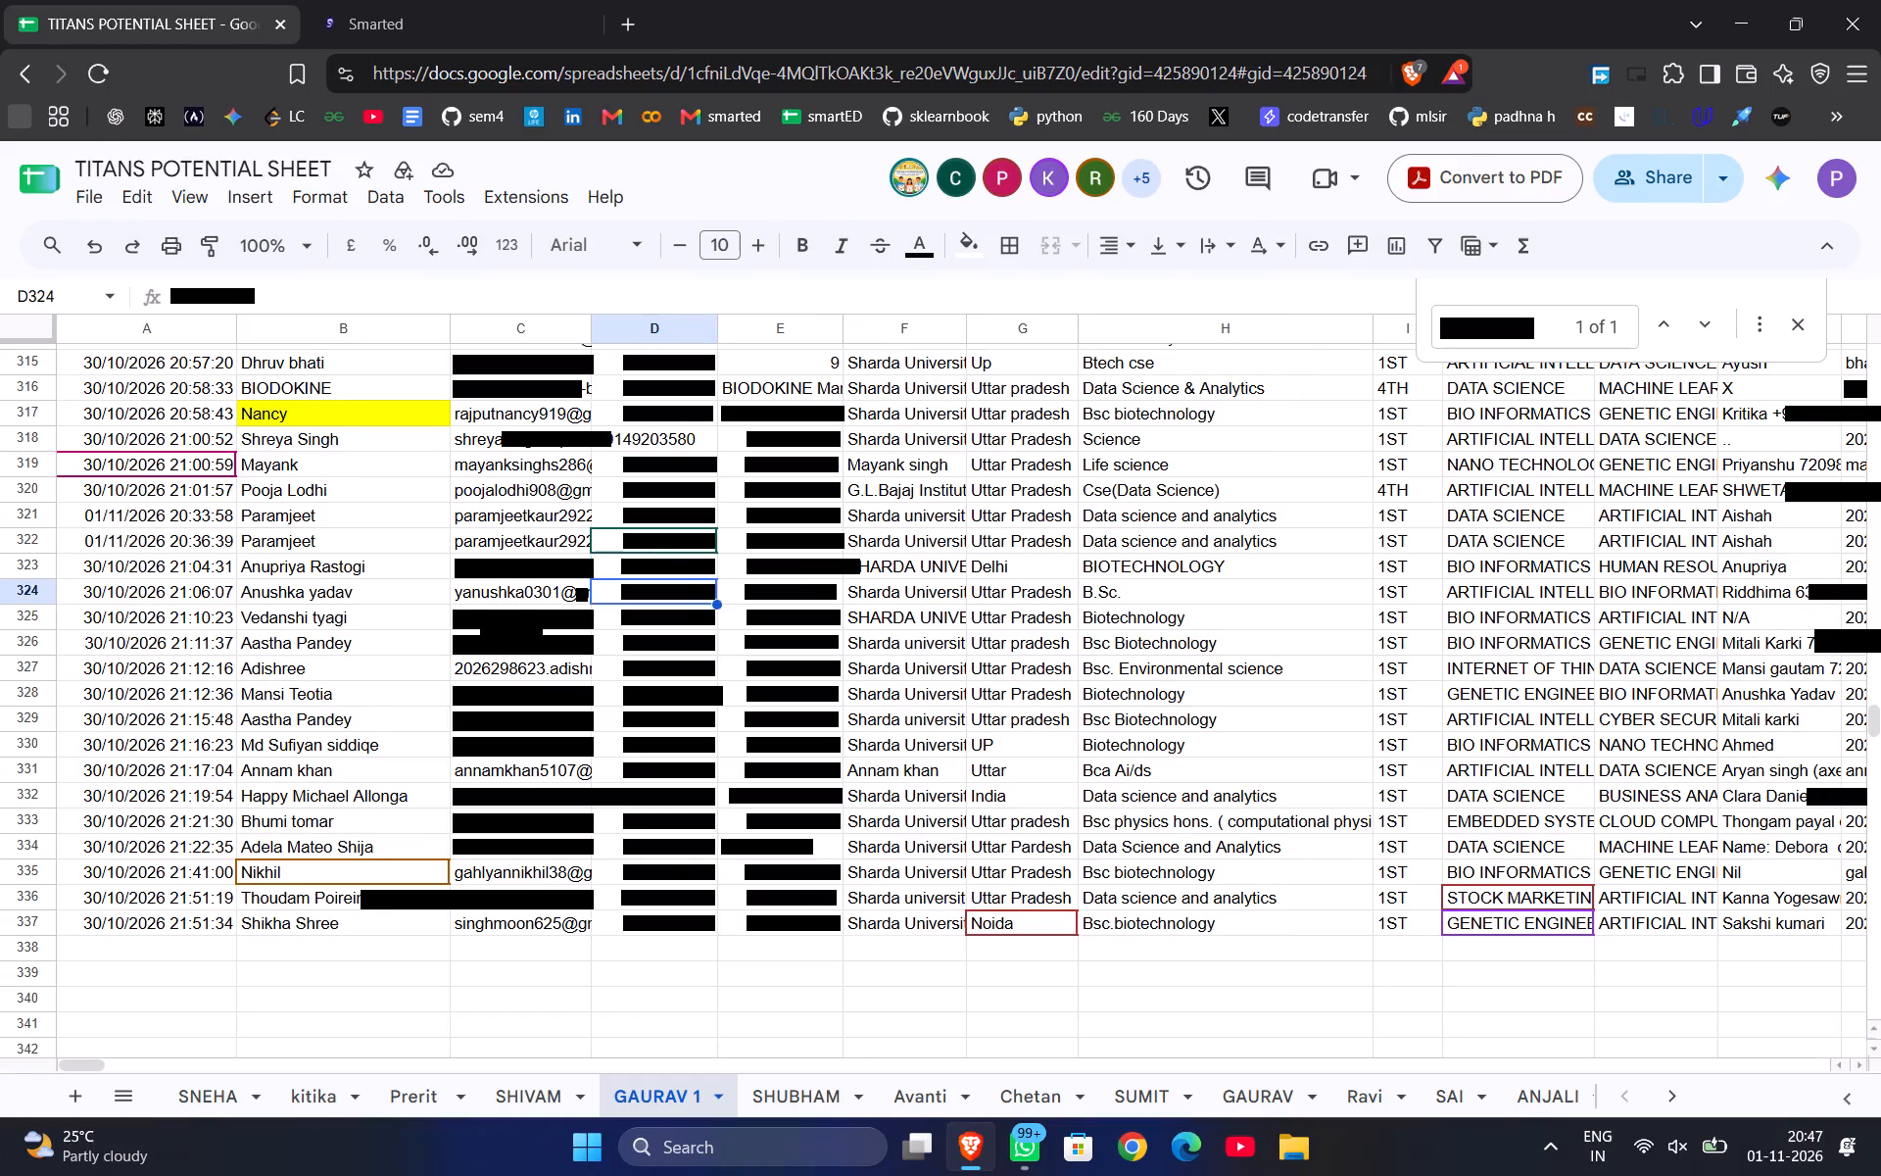
key("Down")
key("Down")
key("Down")
key("Down")
key("Down")
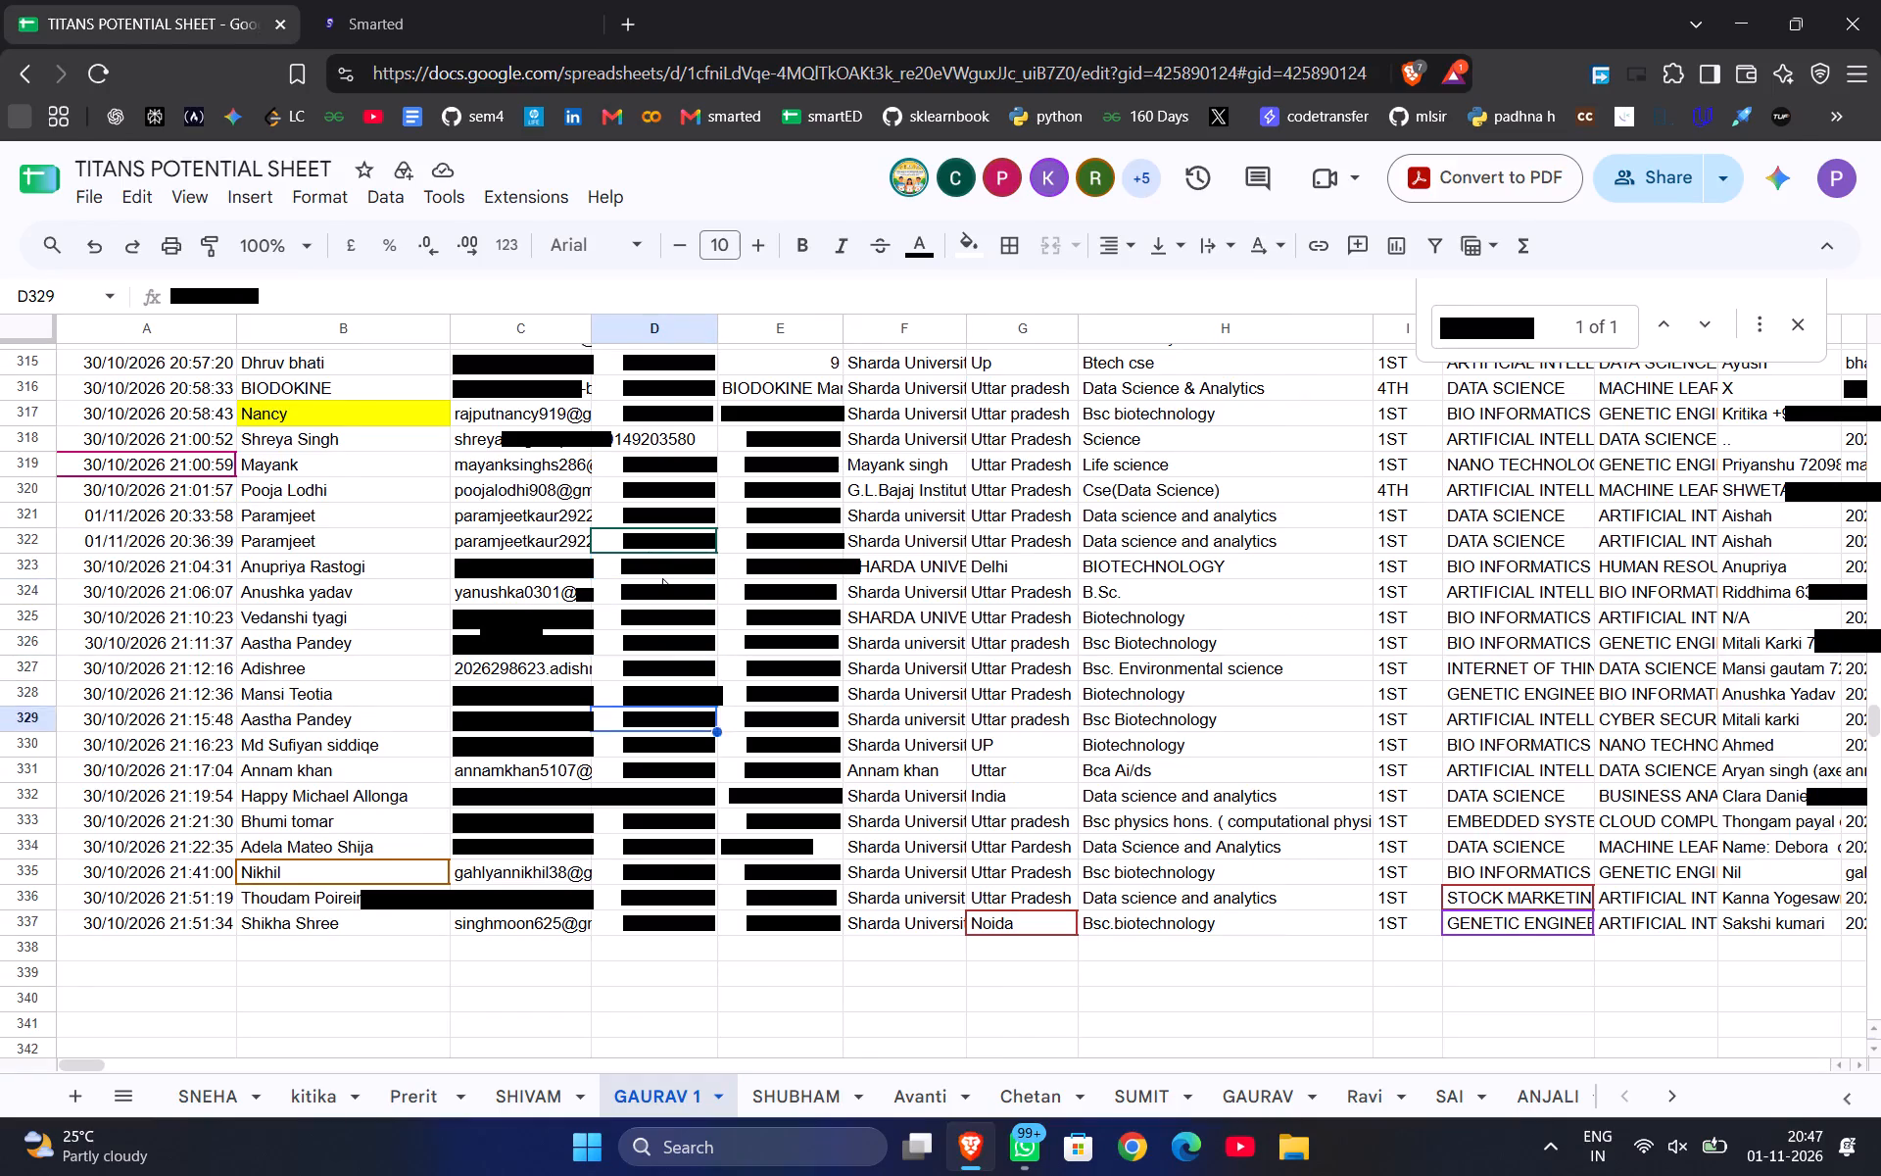
key("Down")
key("Down")
key("Down")
key("Down")
key("Up")
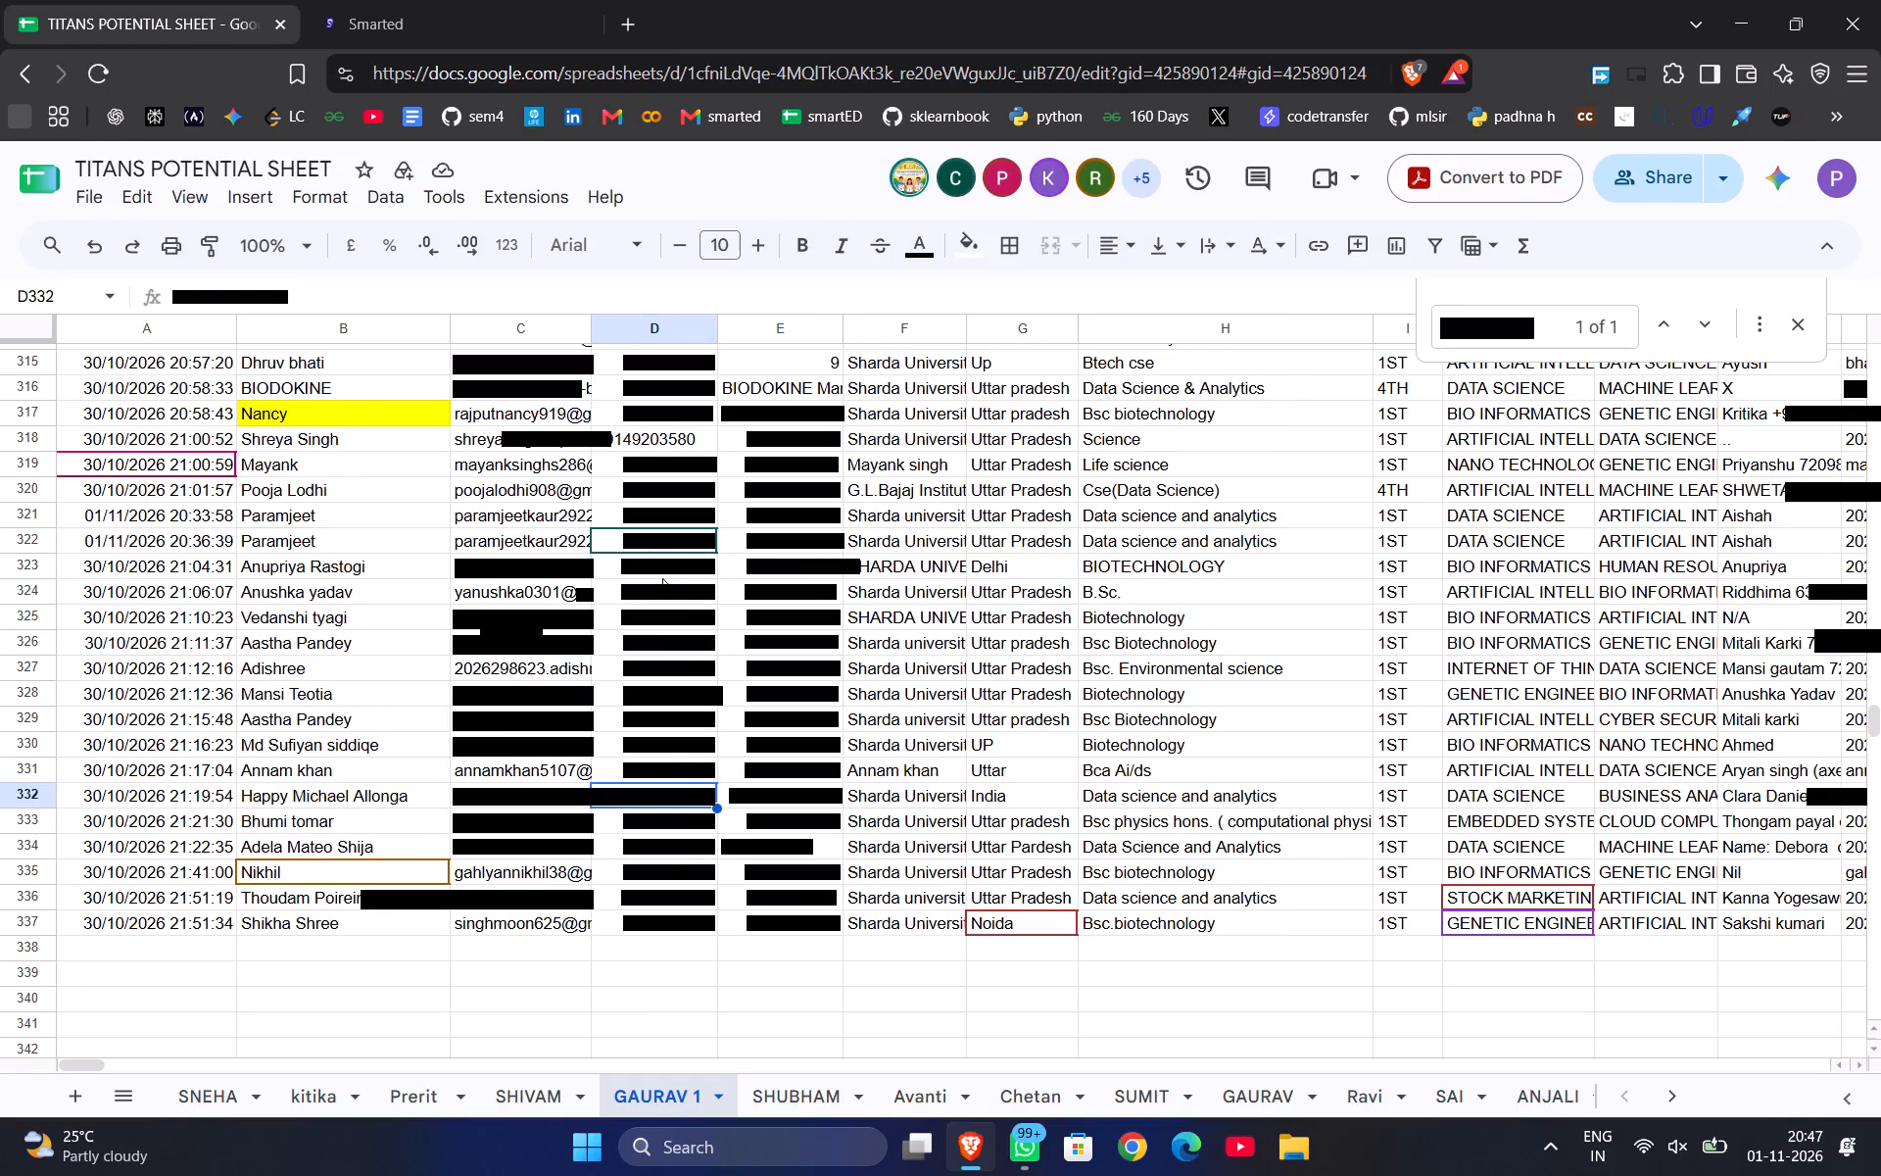
key("Up")
key("Down")
key("Down")
key("Down")
key("Down")
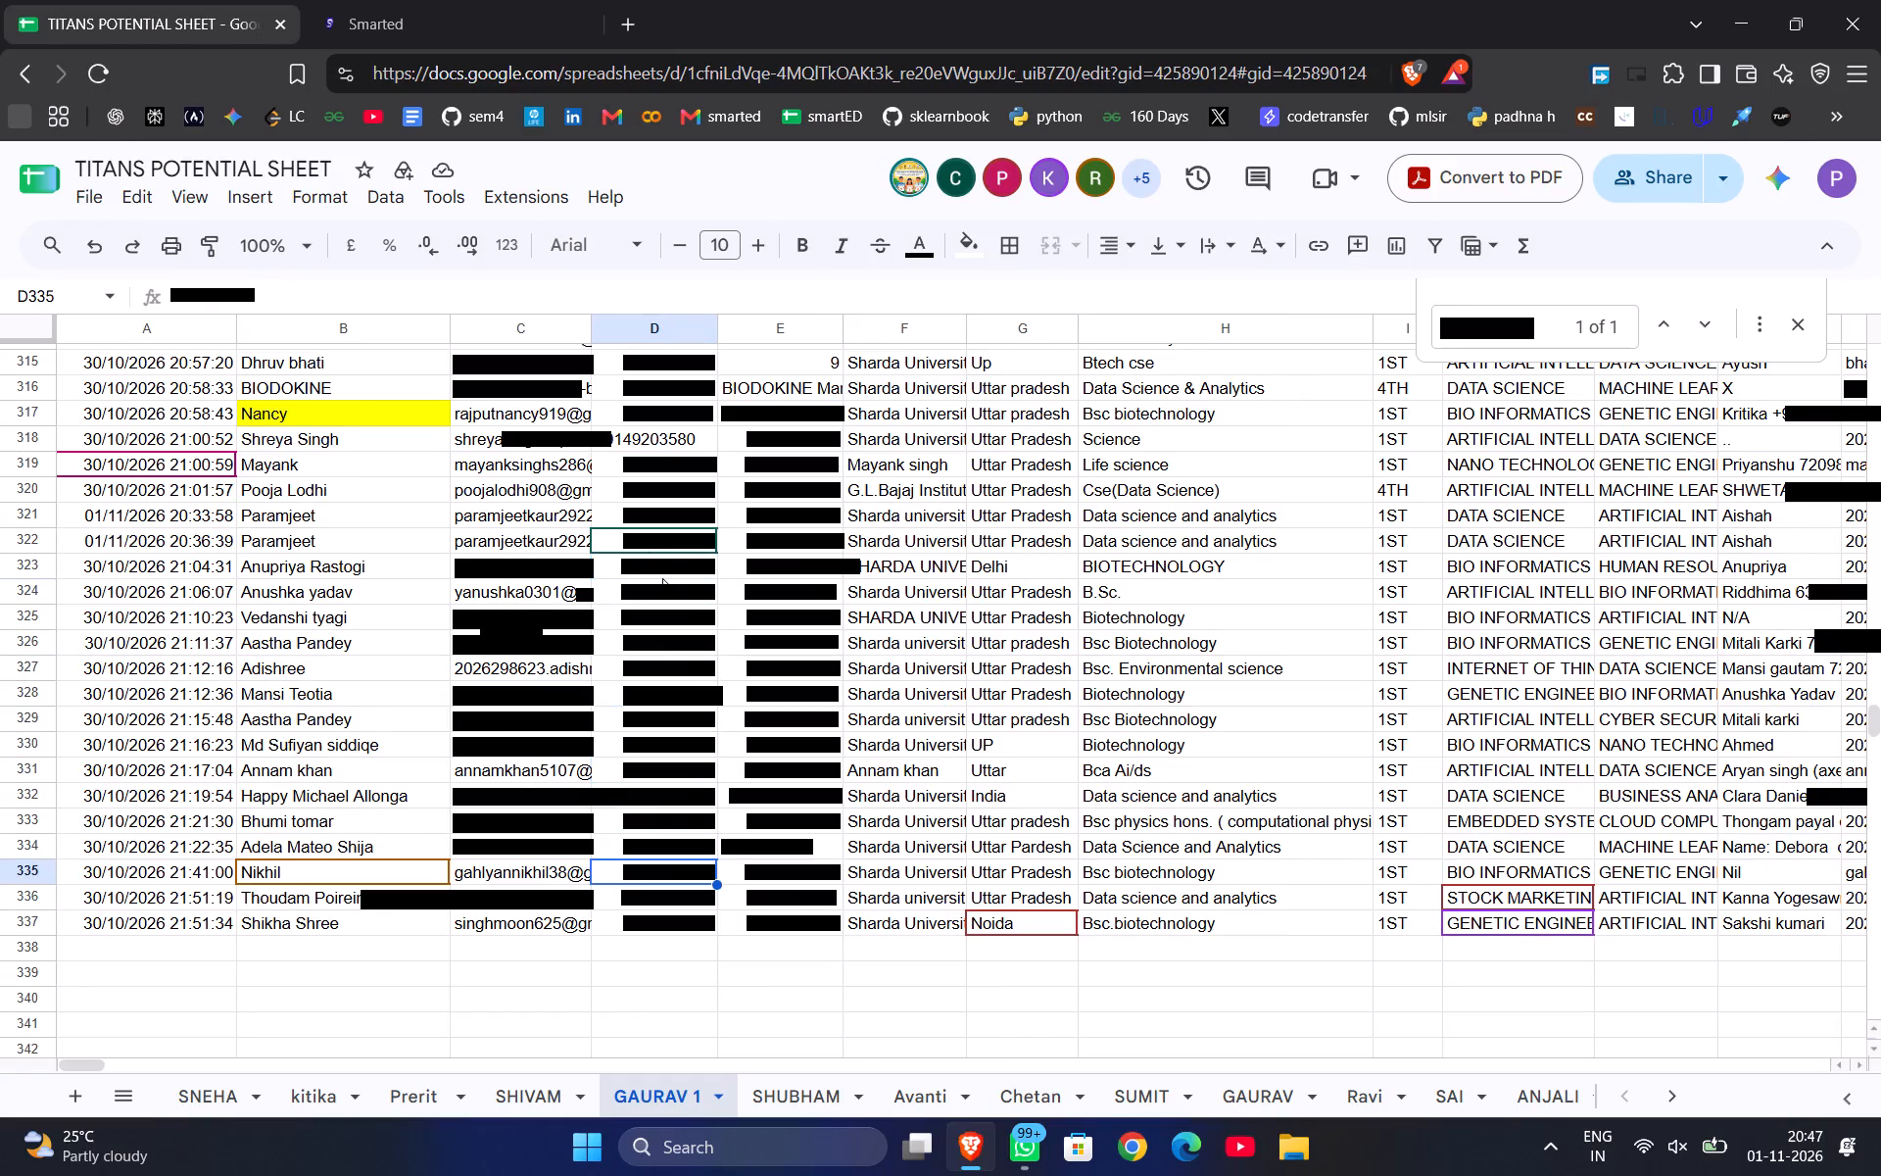
key("Down")
key("Down")
key("Up")
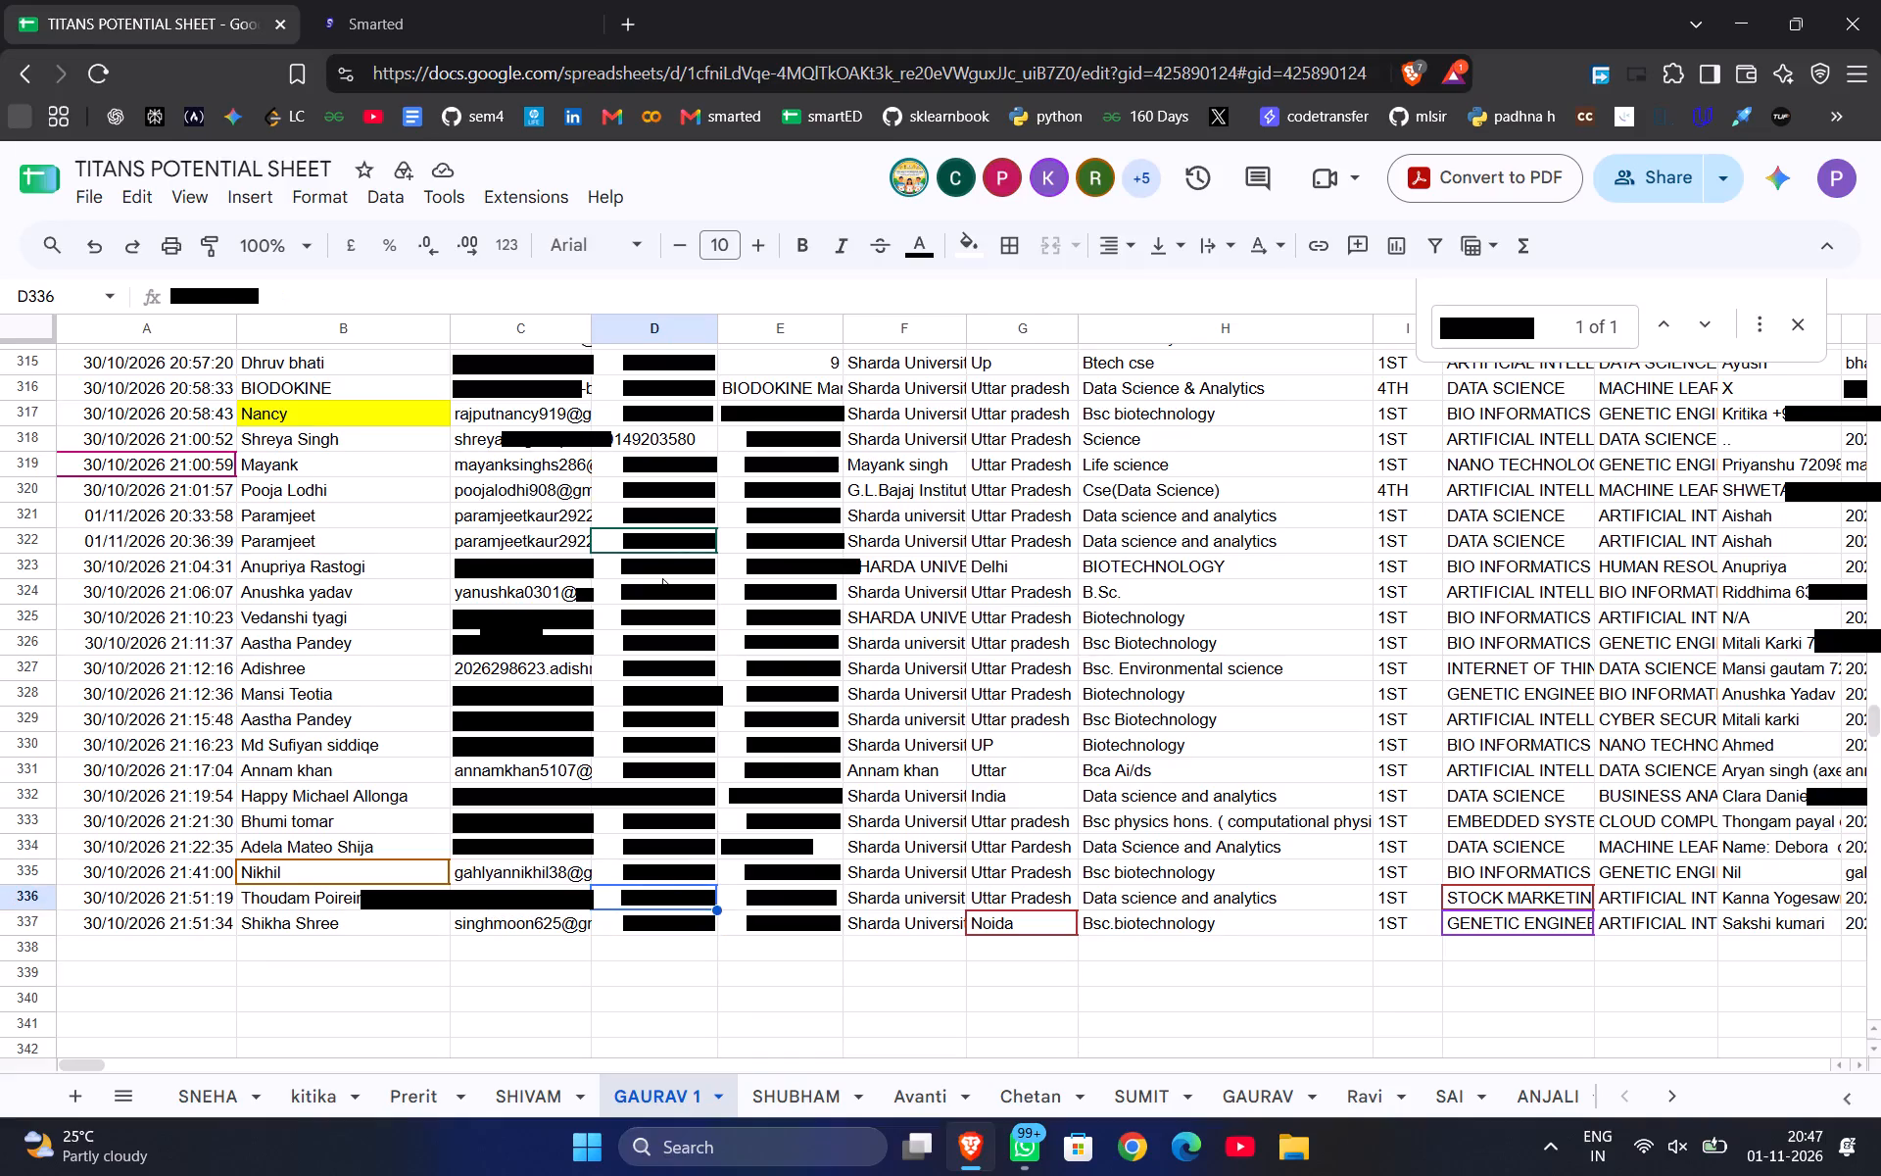
key("Up")
key("Up")
key("Up")
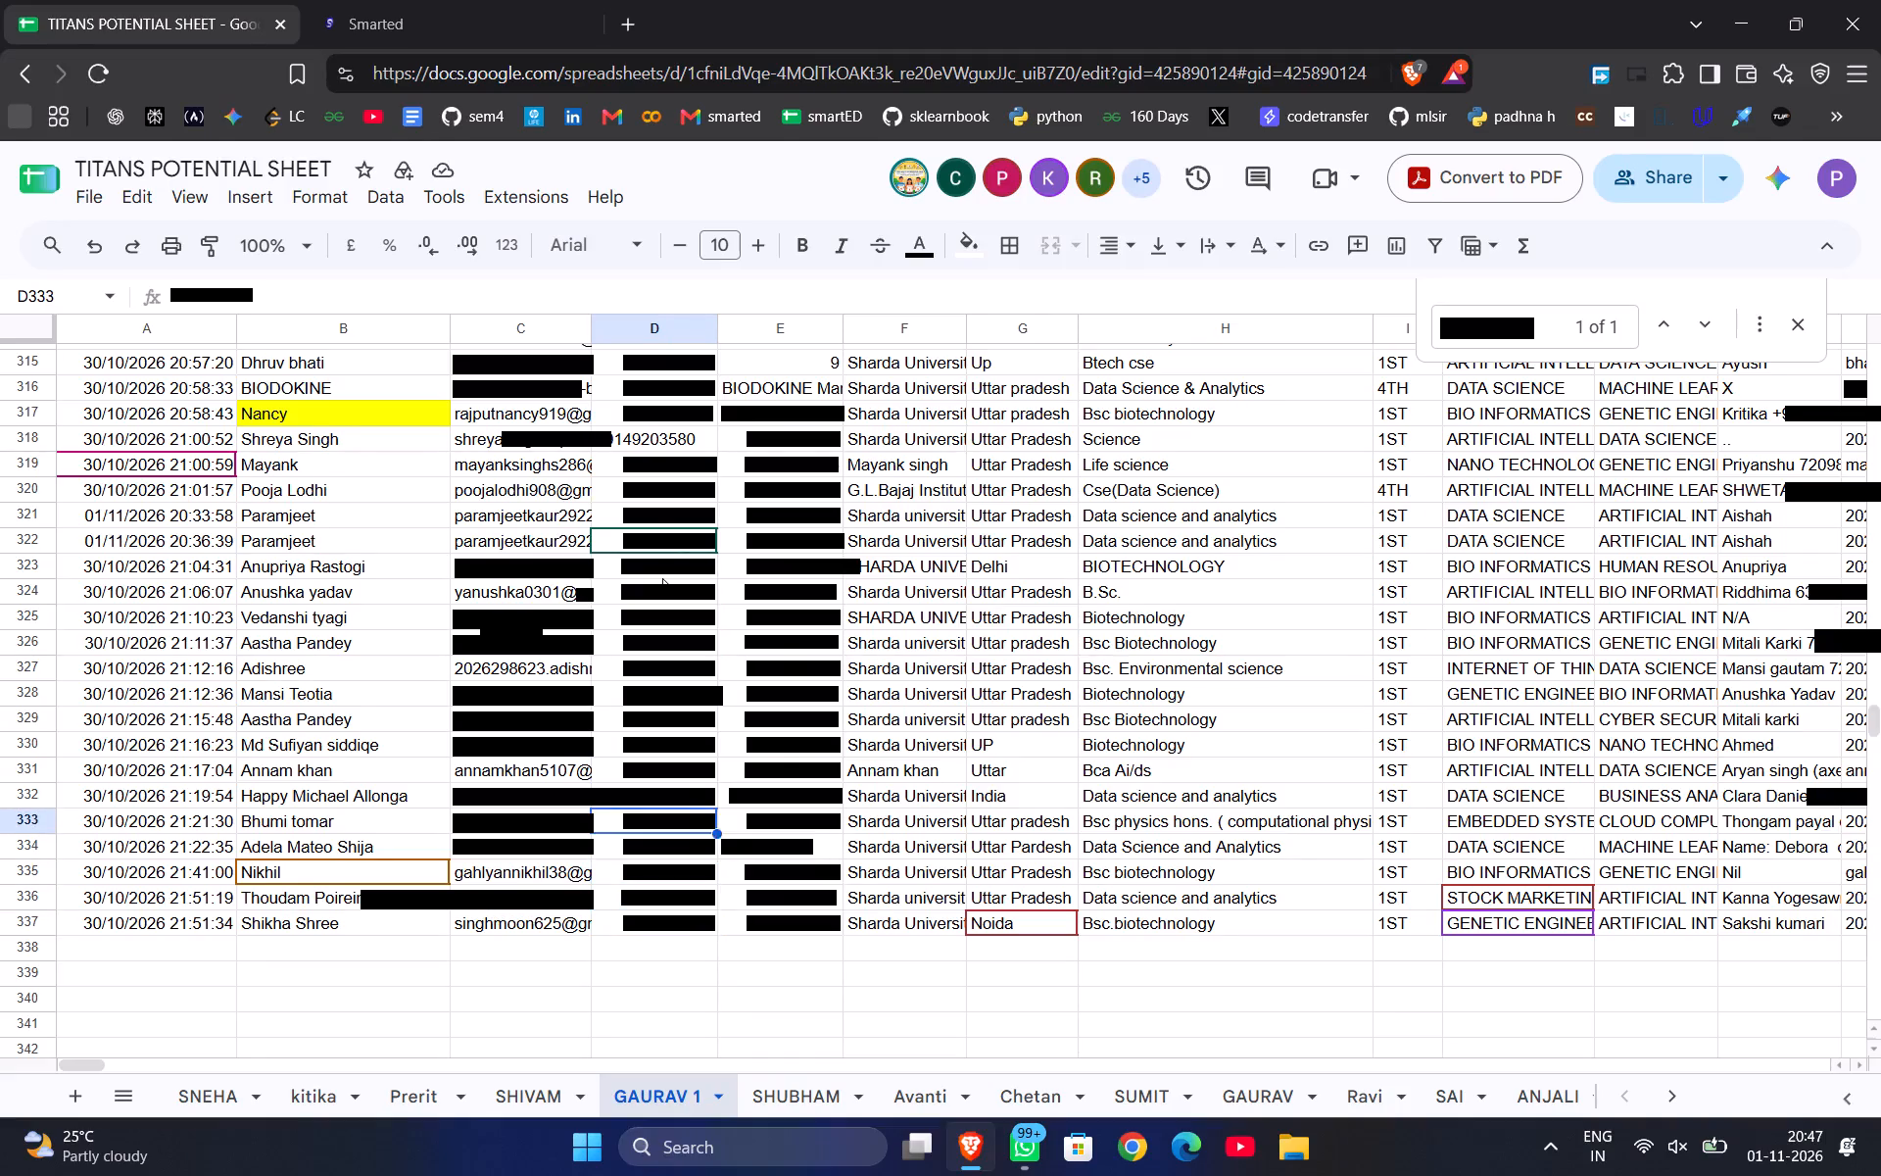
key("Up")
key("Up")
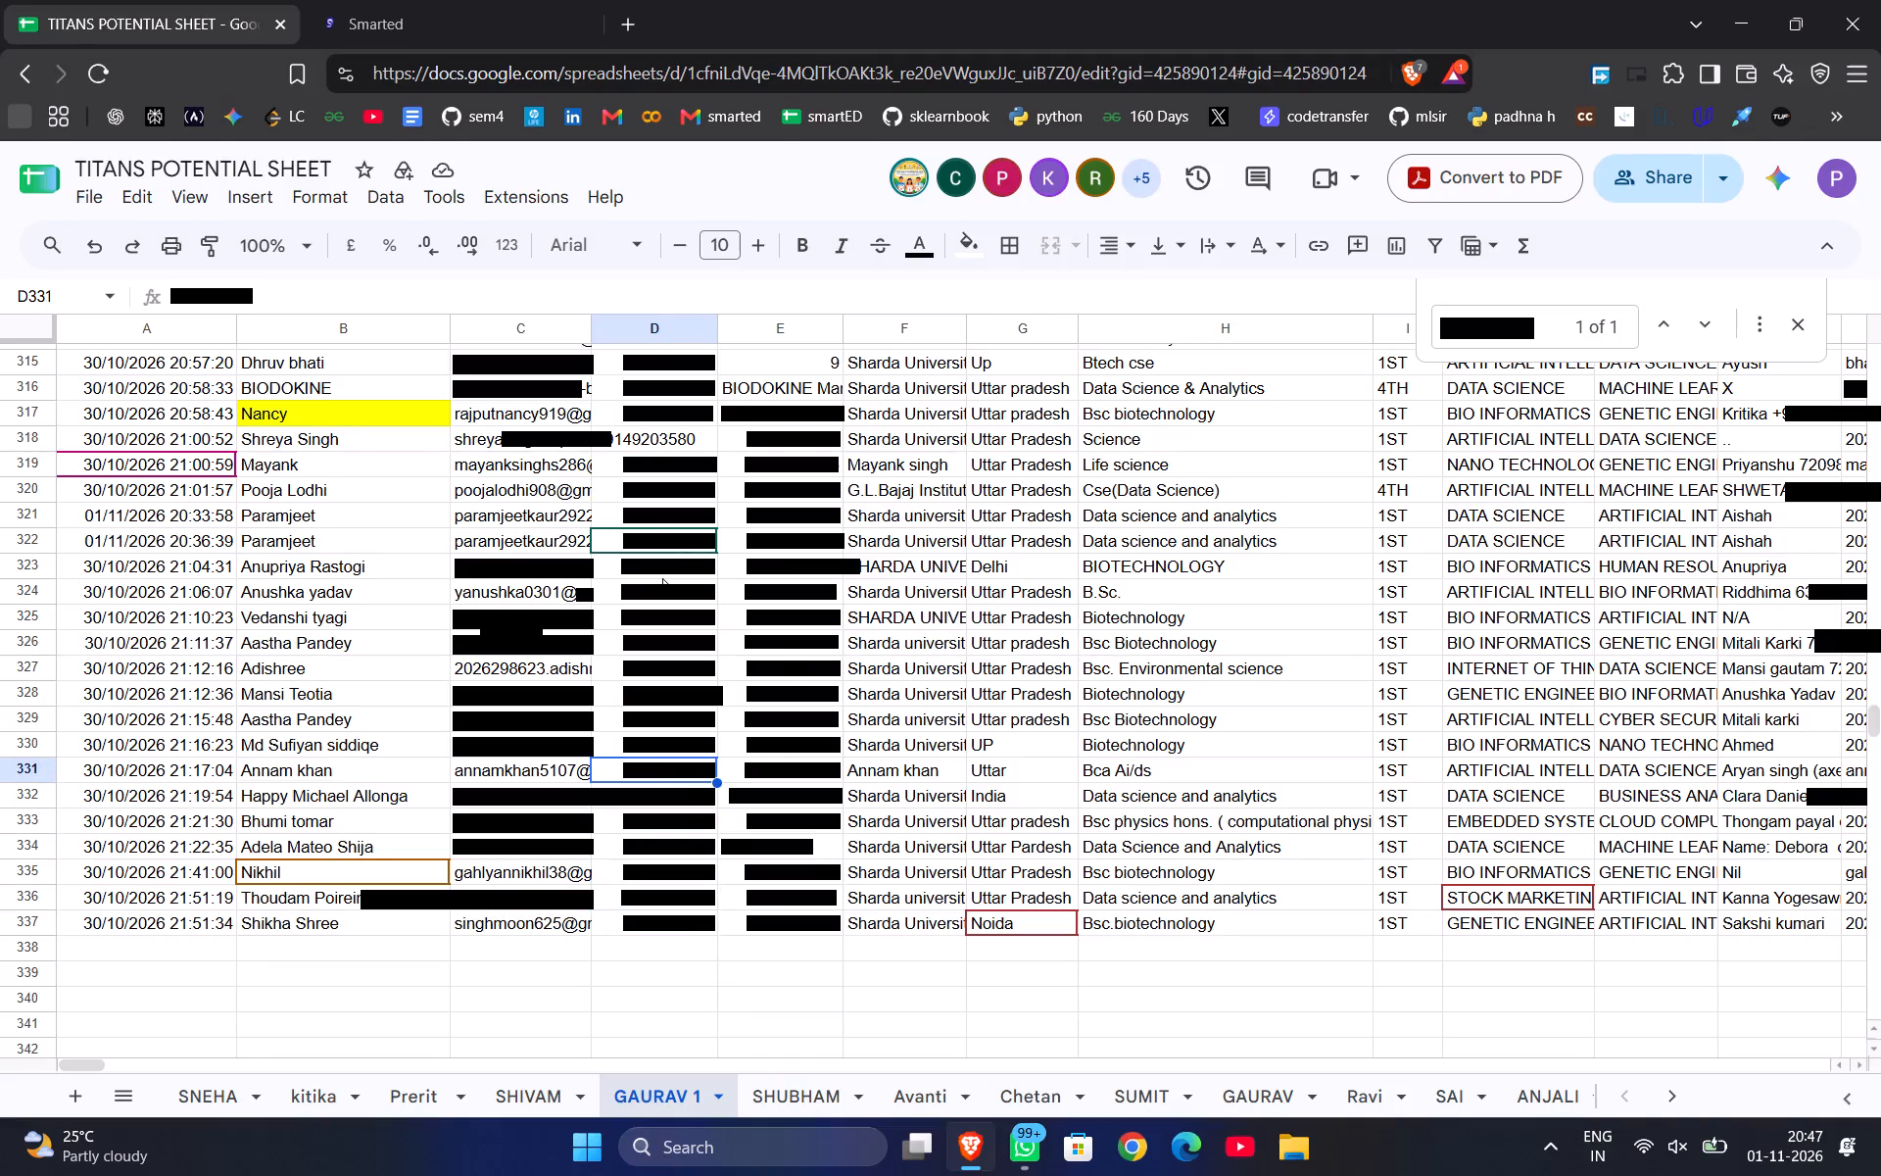
key("Up")
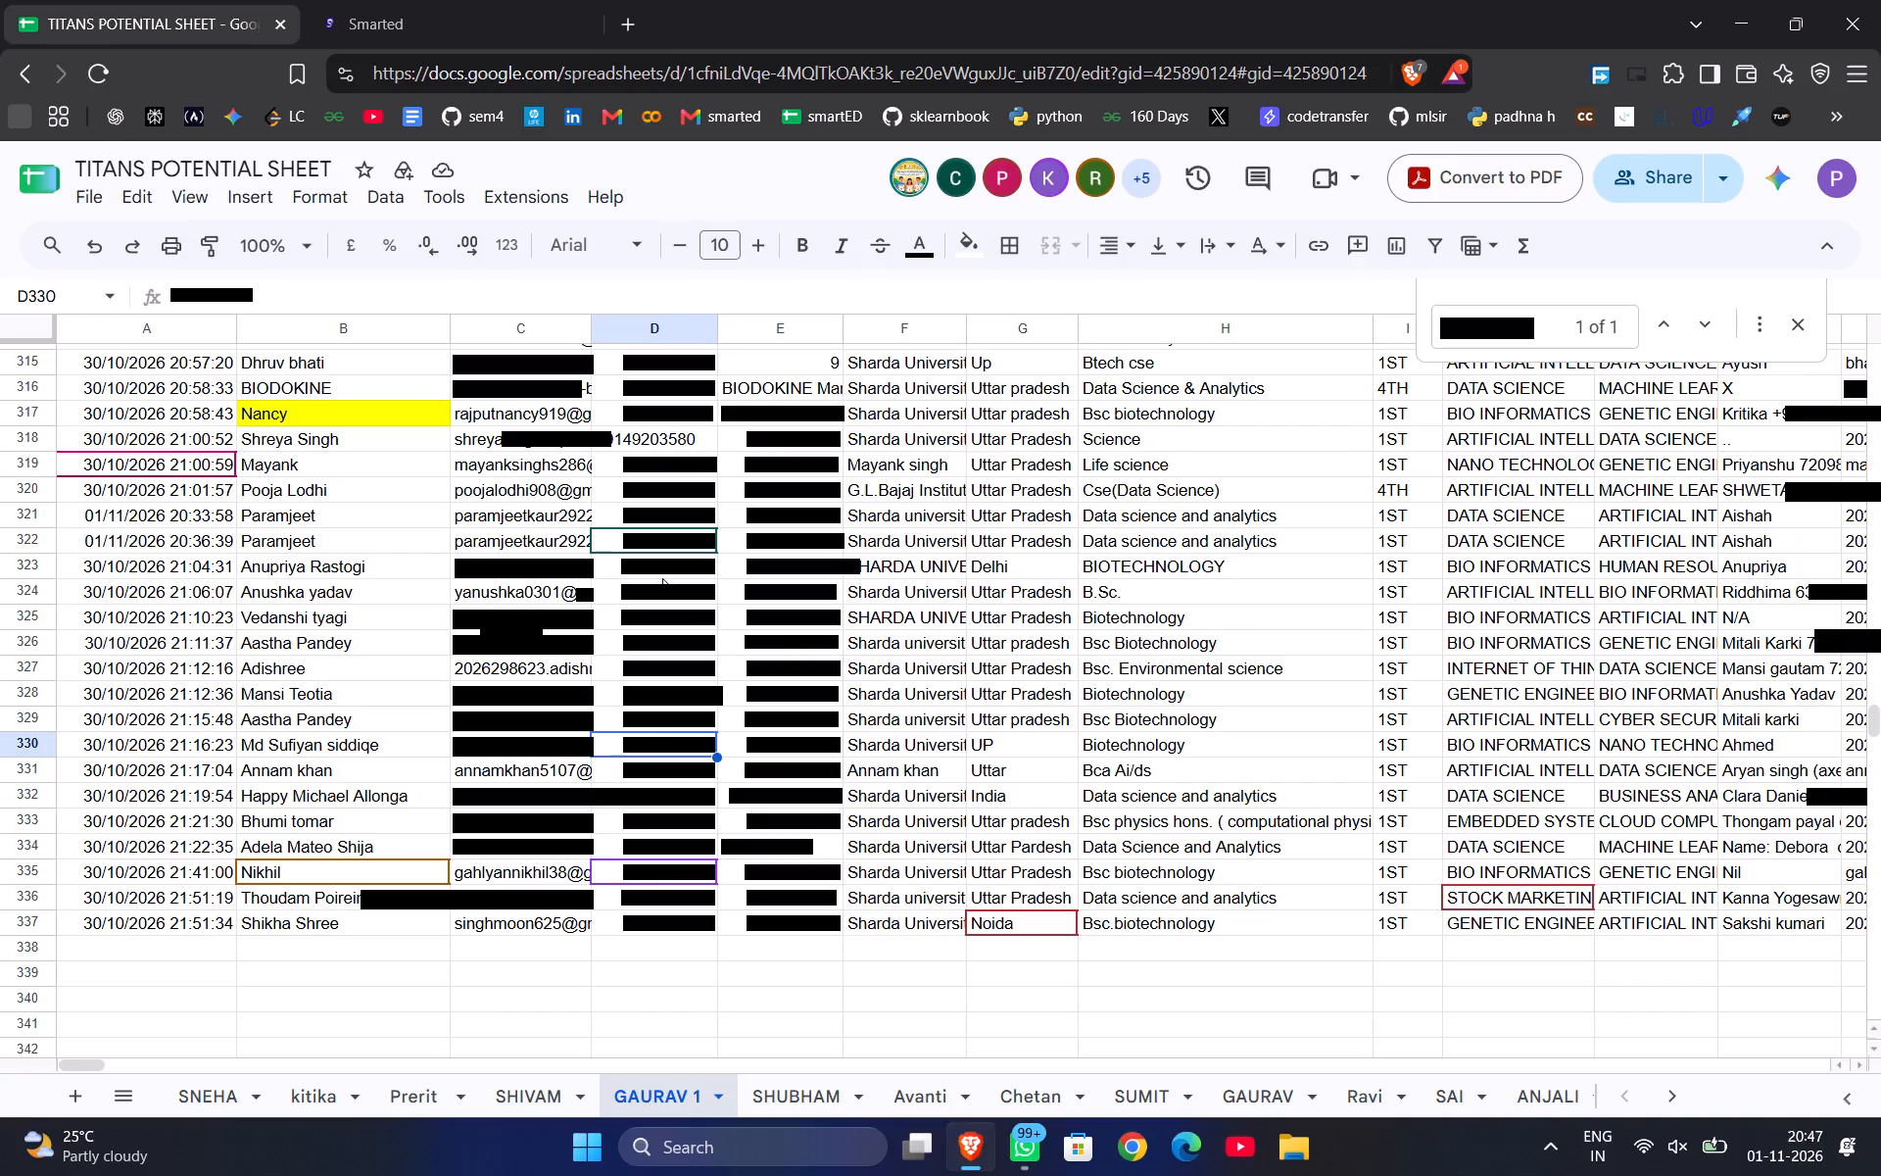
key("Up")
key("Up")
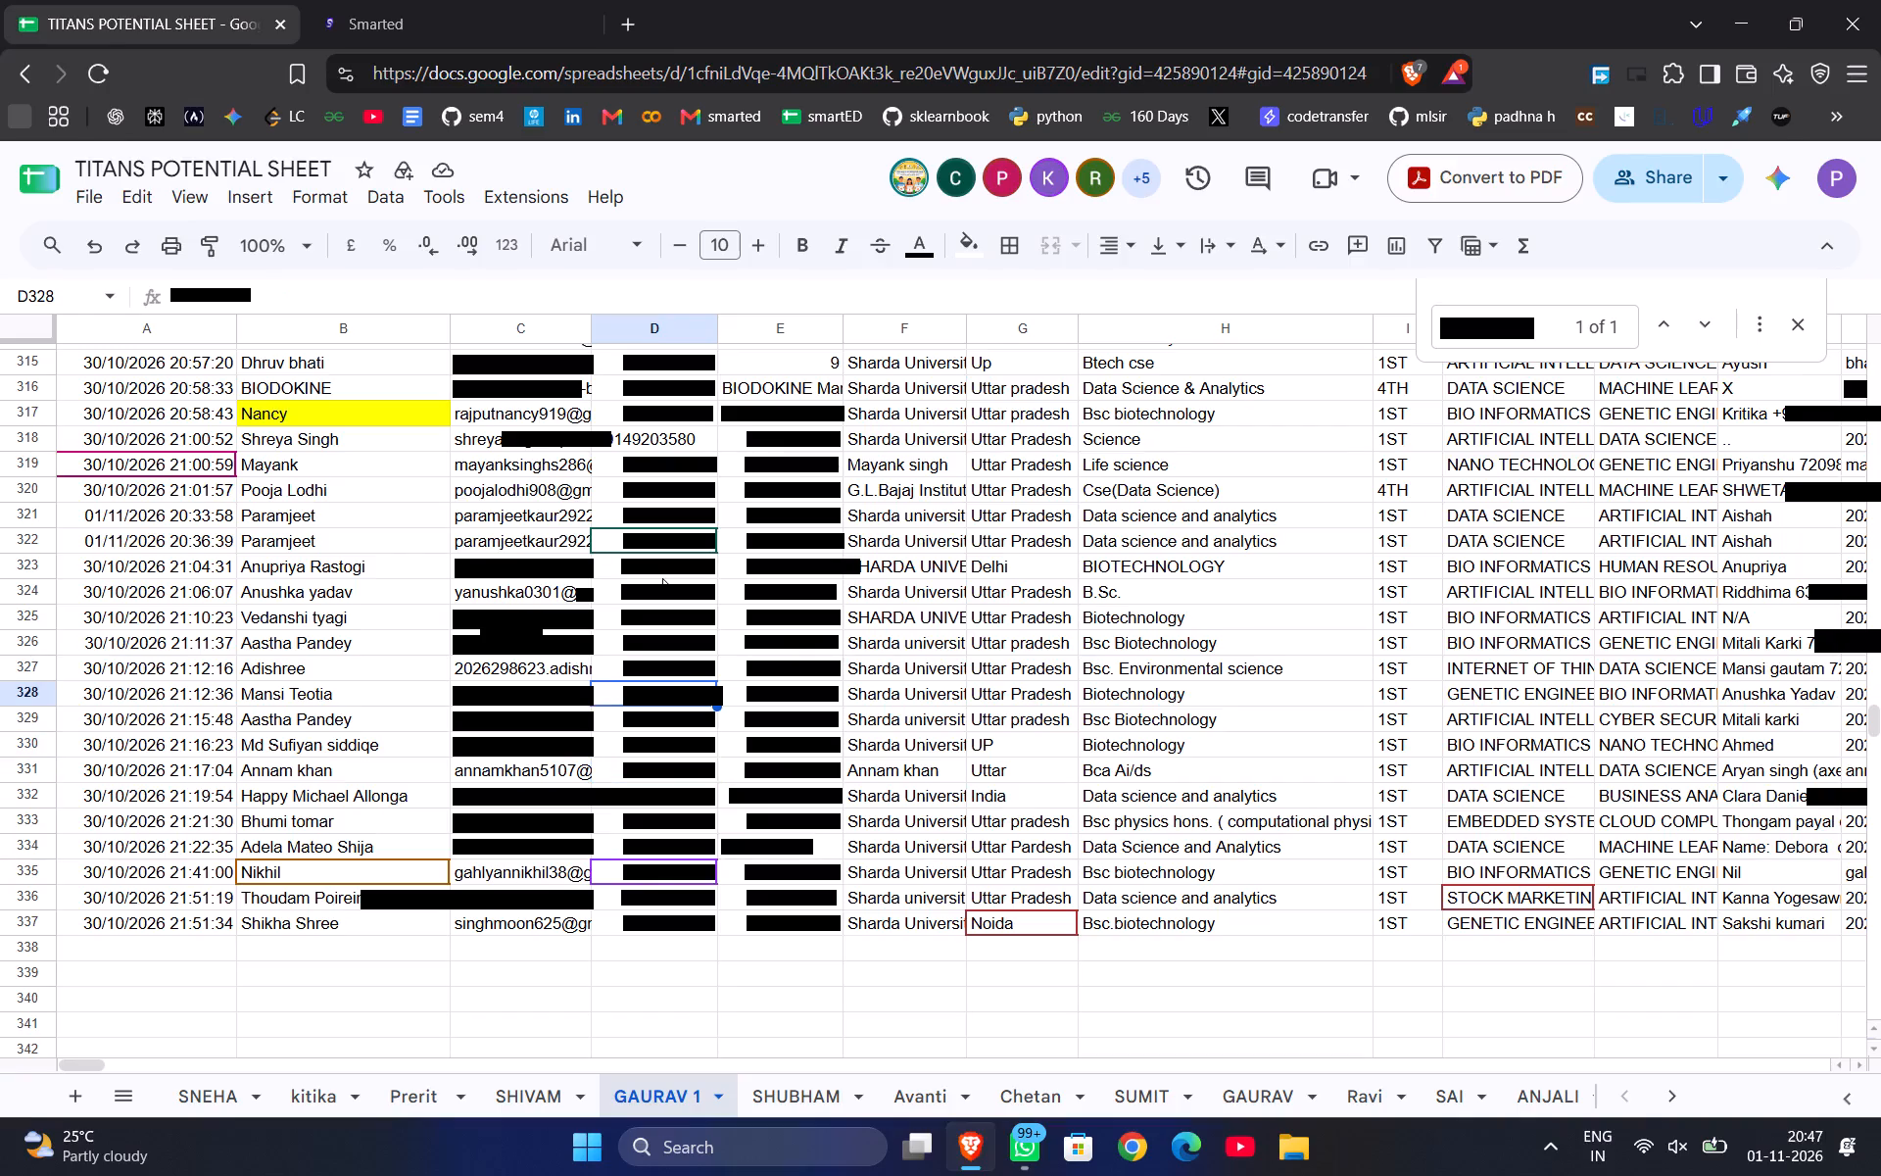
Search the GAURAV 1 sheet for the contact number of the row 328 lead.
key("ctrl+c")
key("ctrl+f")
key("ctrl+v")
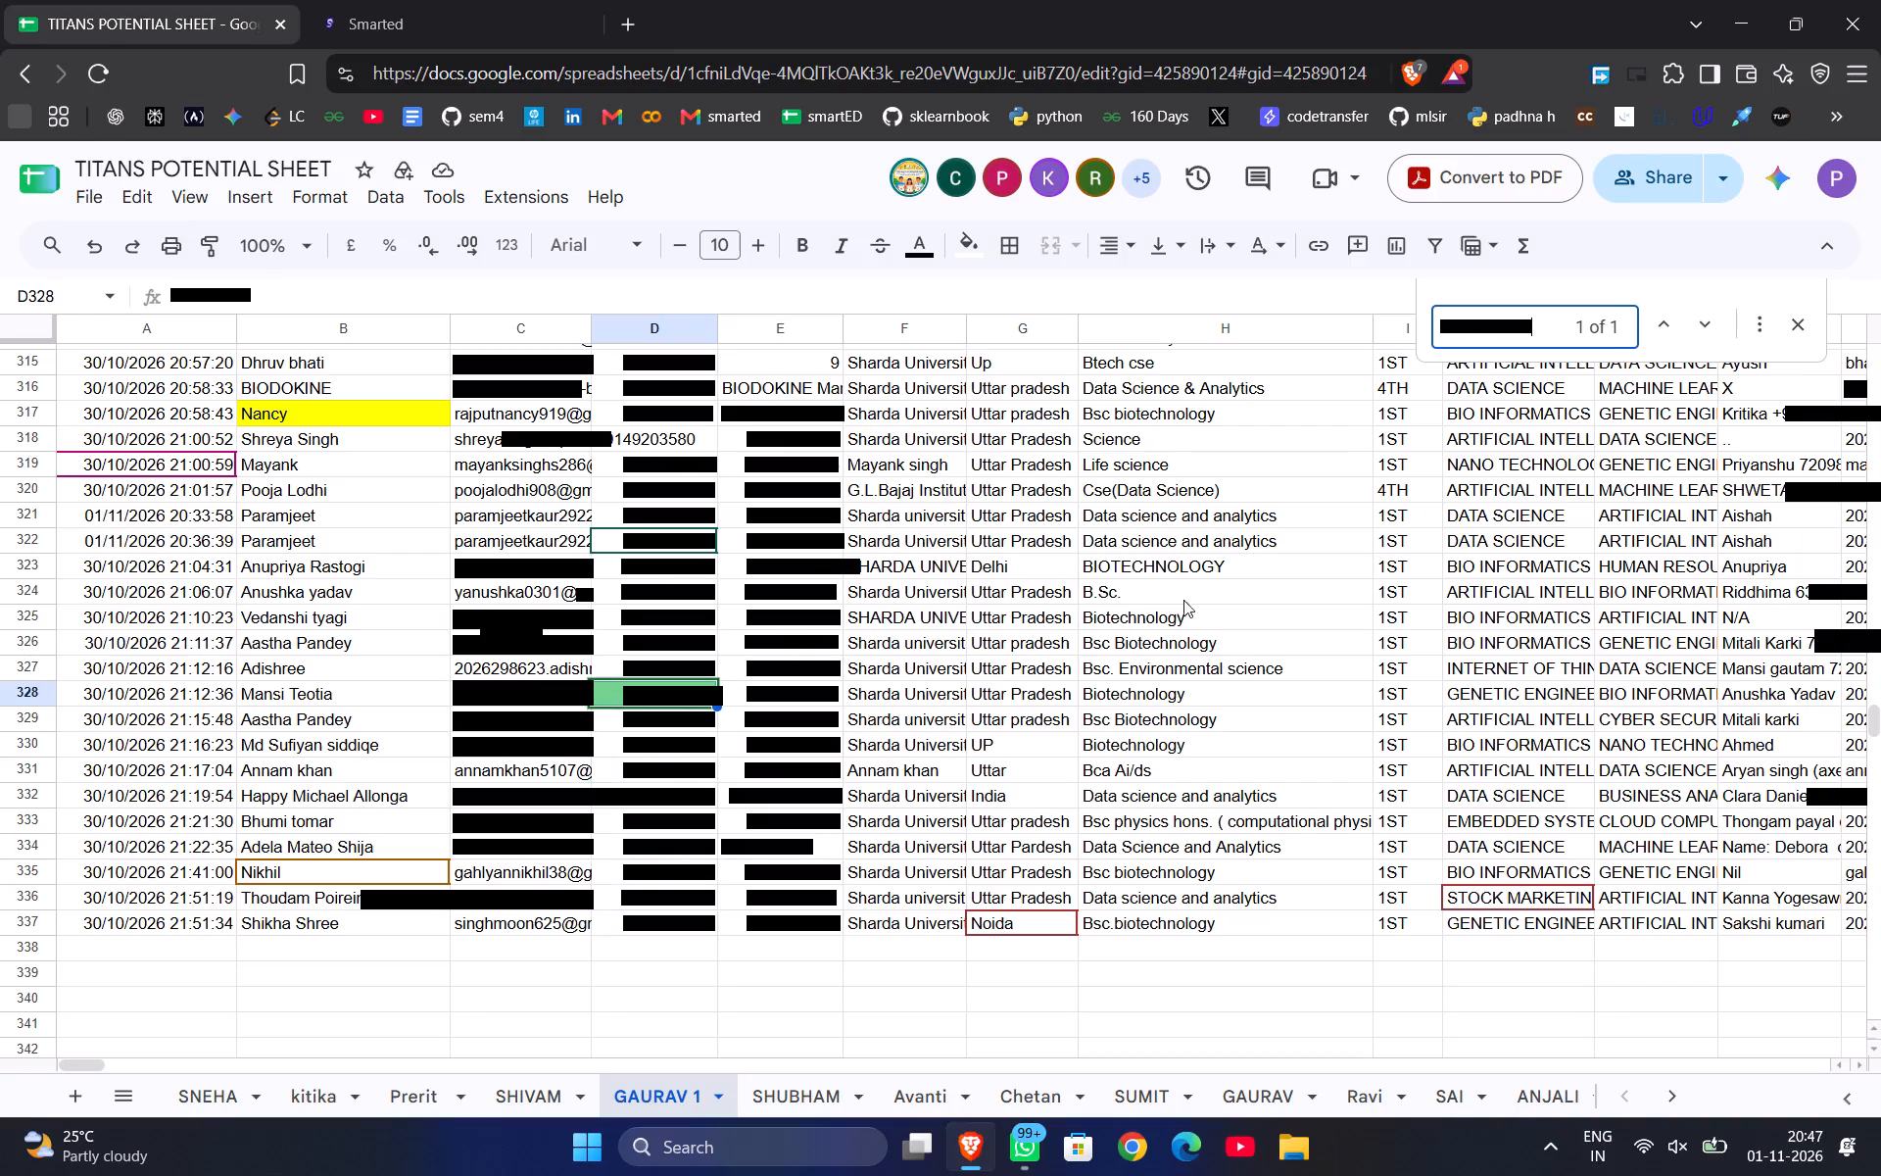
Assign the row 328 lead by entering prerit in column O.
scroll(1315, 704, "left", 4)
left_click(1315, 704)
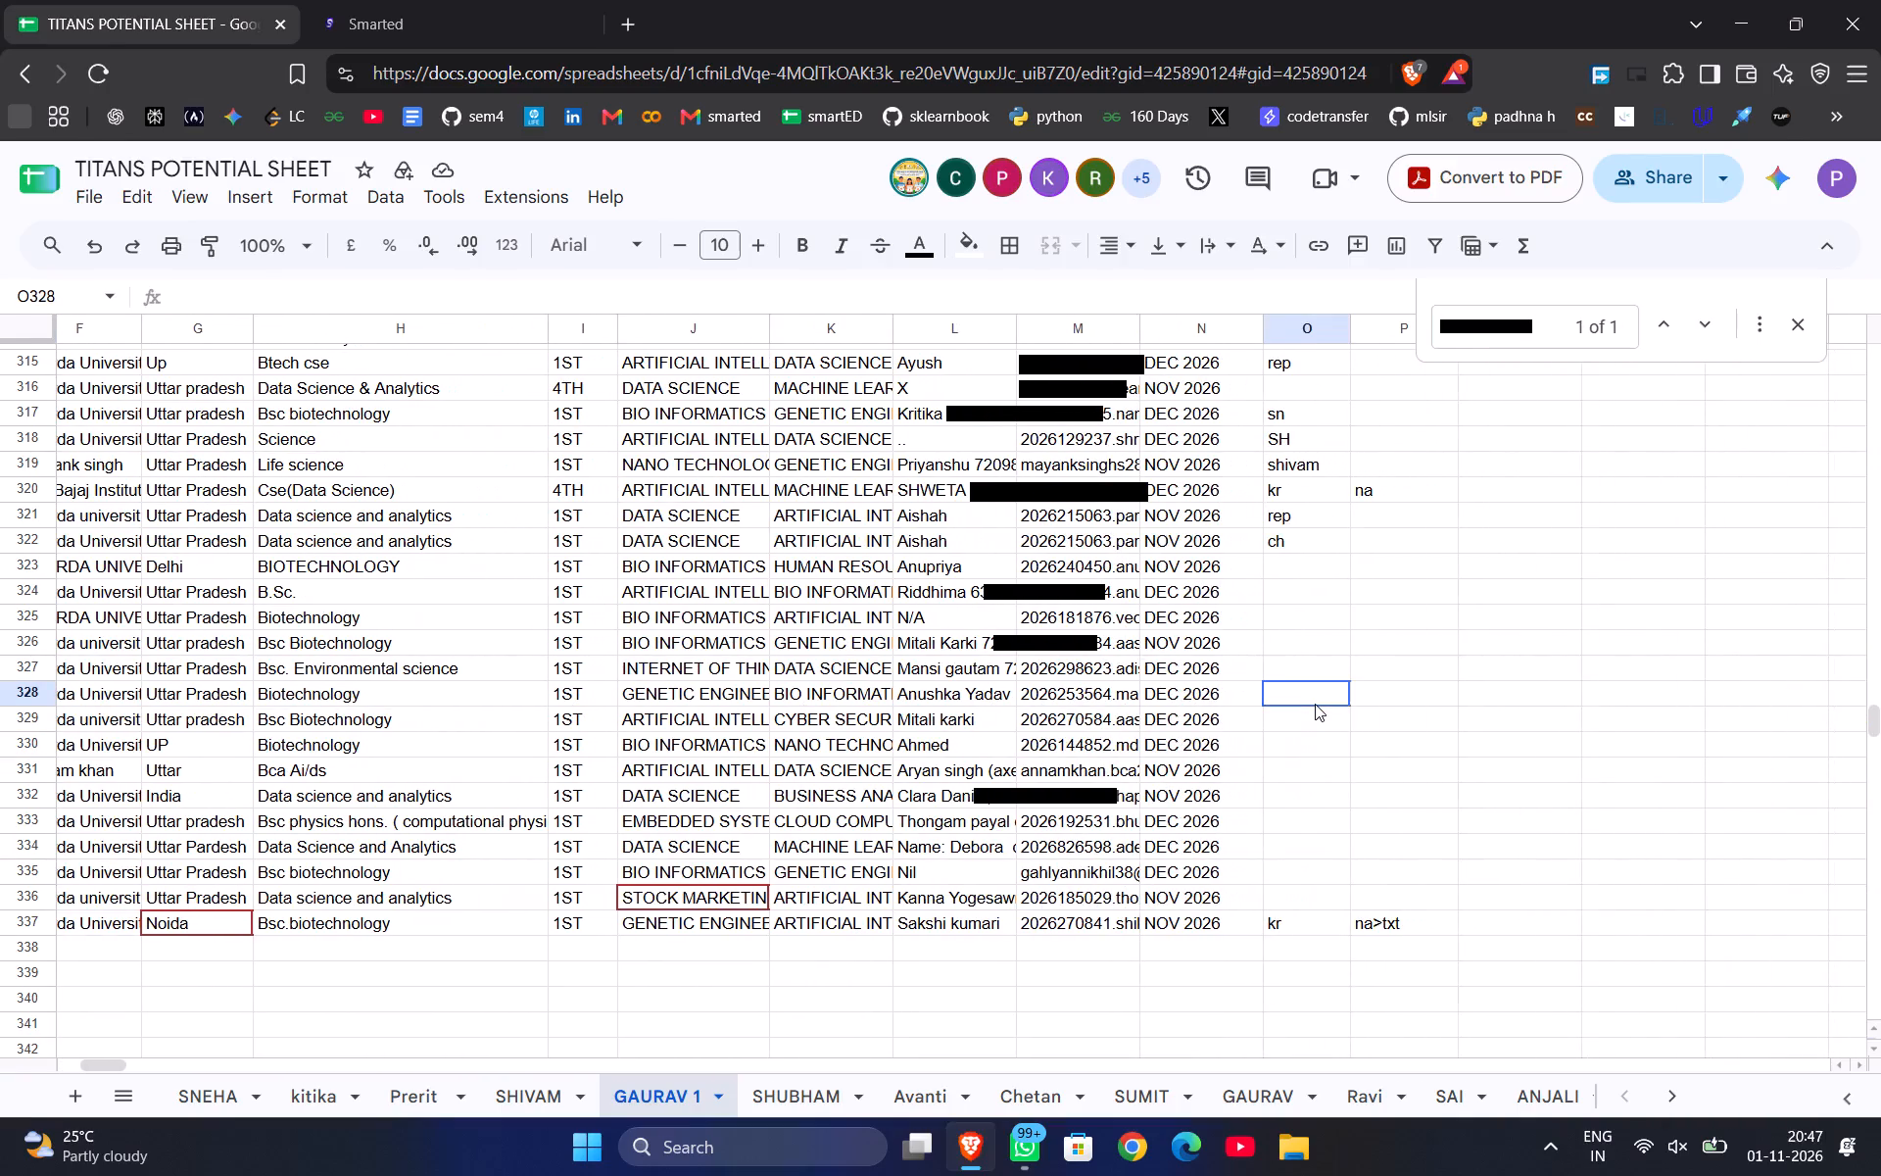
type("prerit")
key("Tab")
Copy the contact number in column D for the row 328 lead.
scroll(1315, 704, "right", 2)
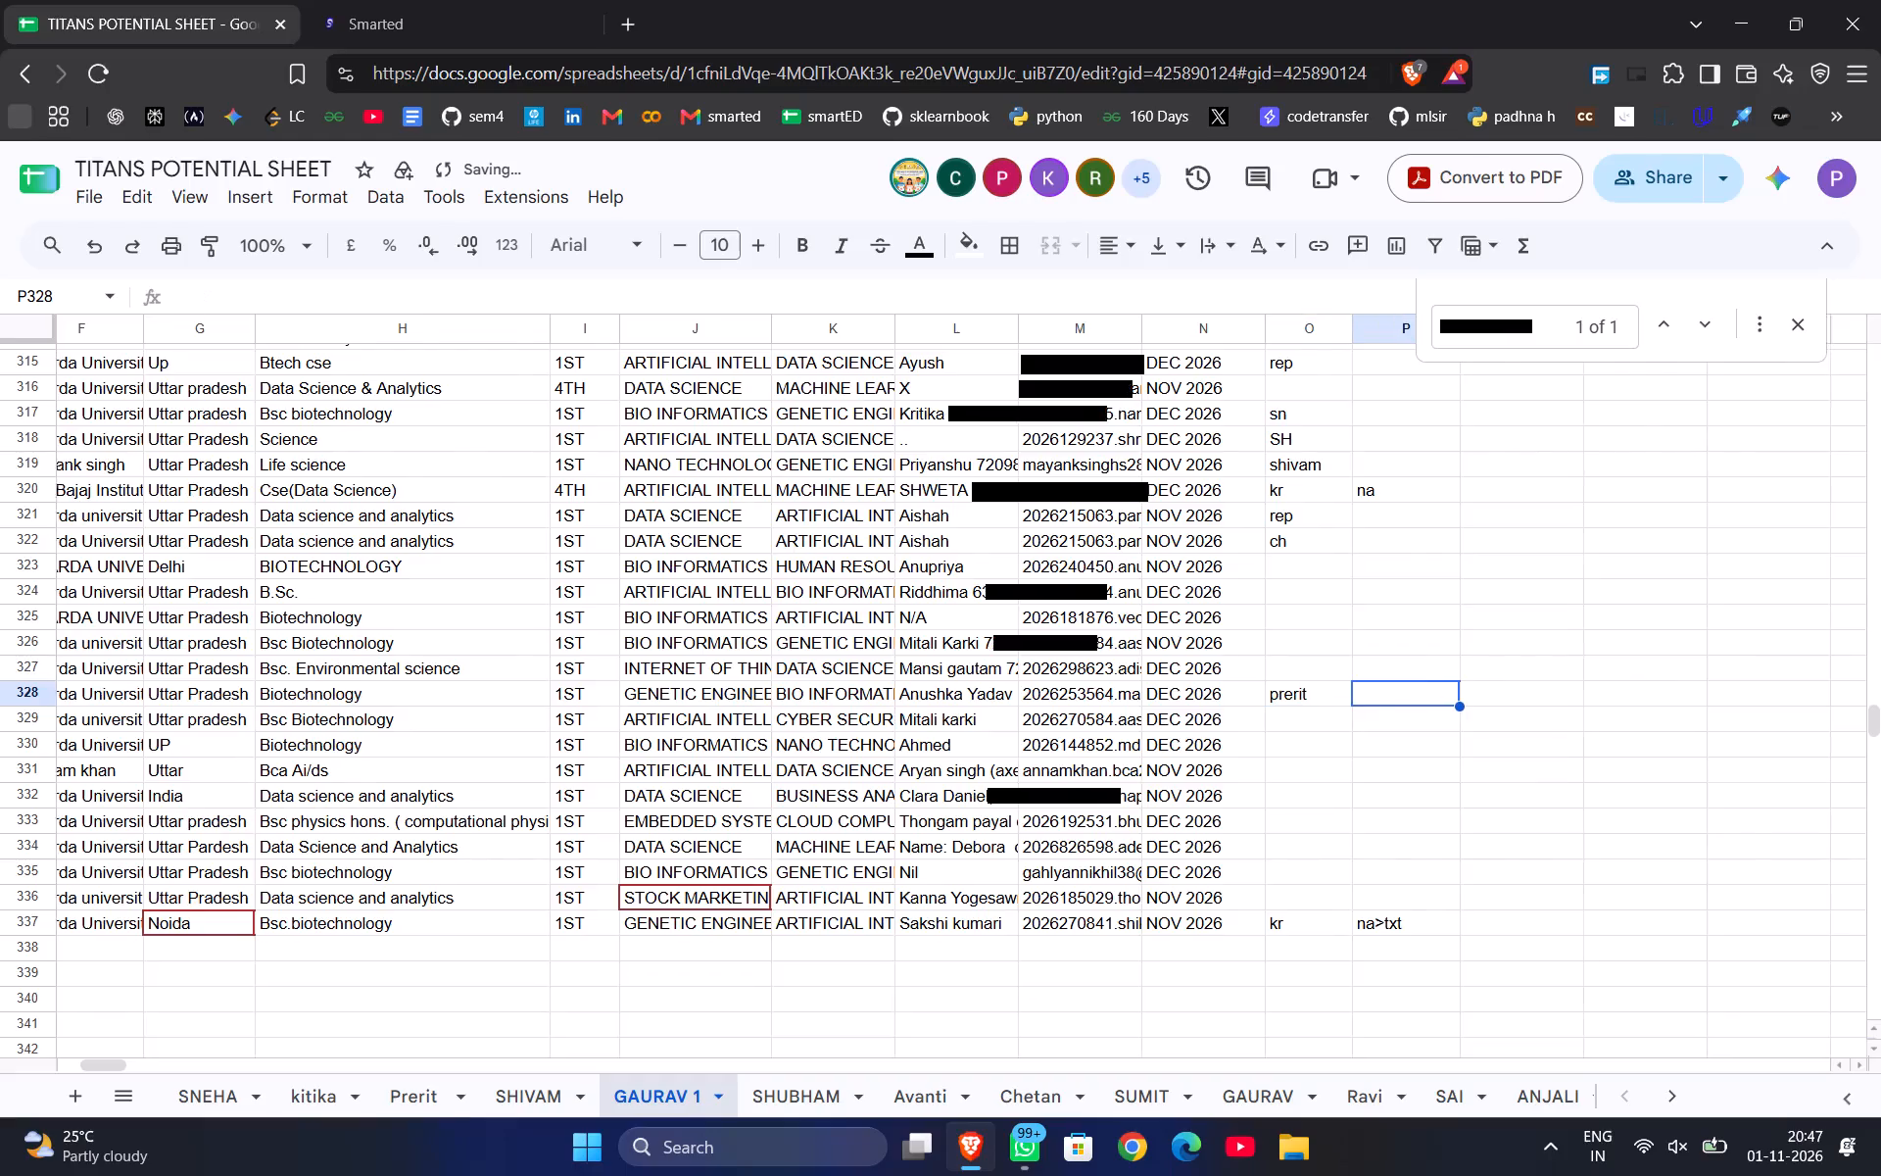
scroll(1315, 704, "right", 2)
triple_click(644, 700)
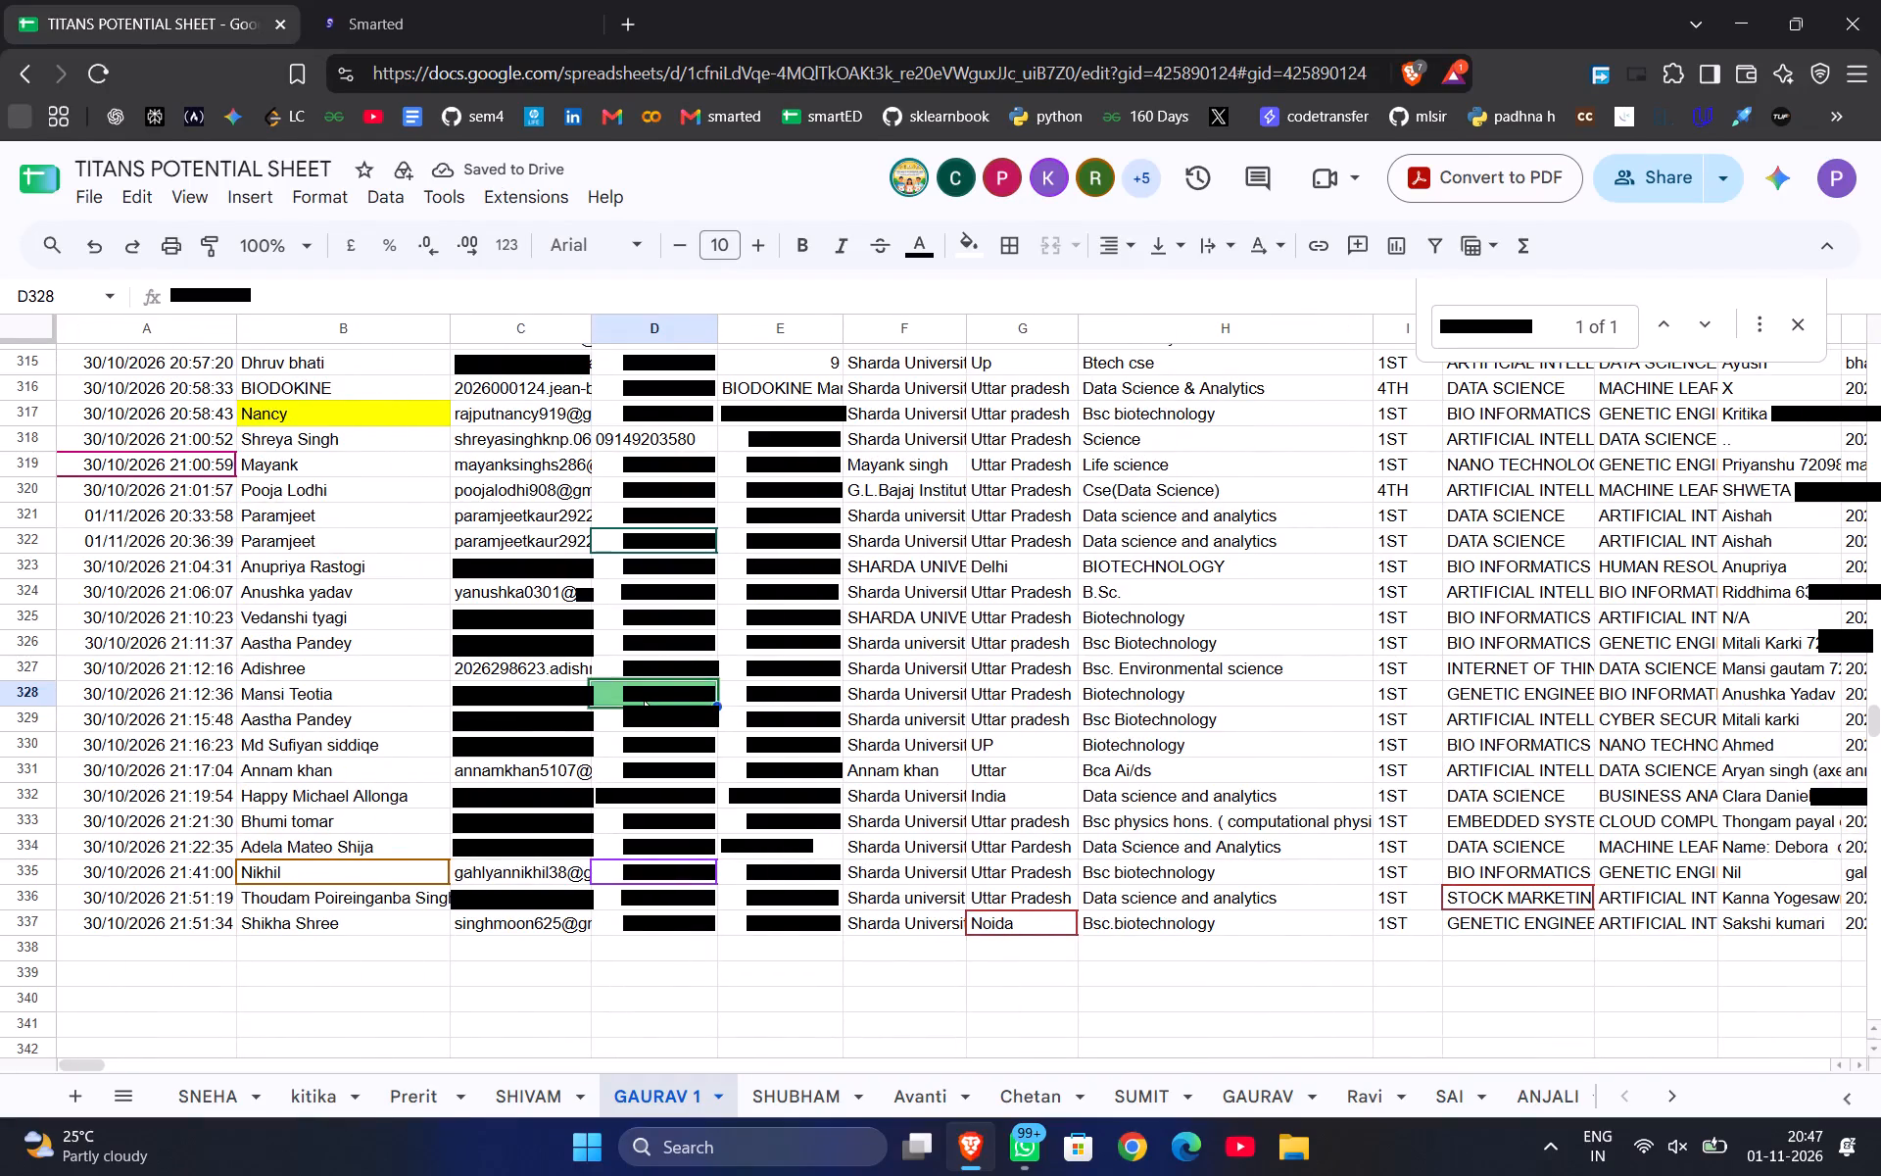
left_click(644, 700, "ctrl")
key("ctrl+c")
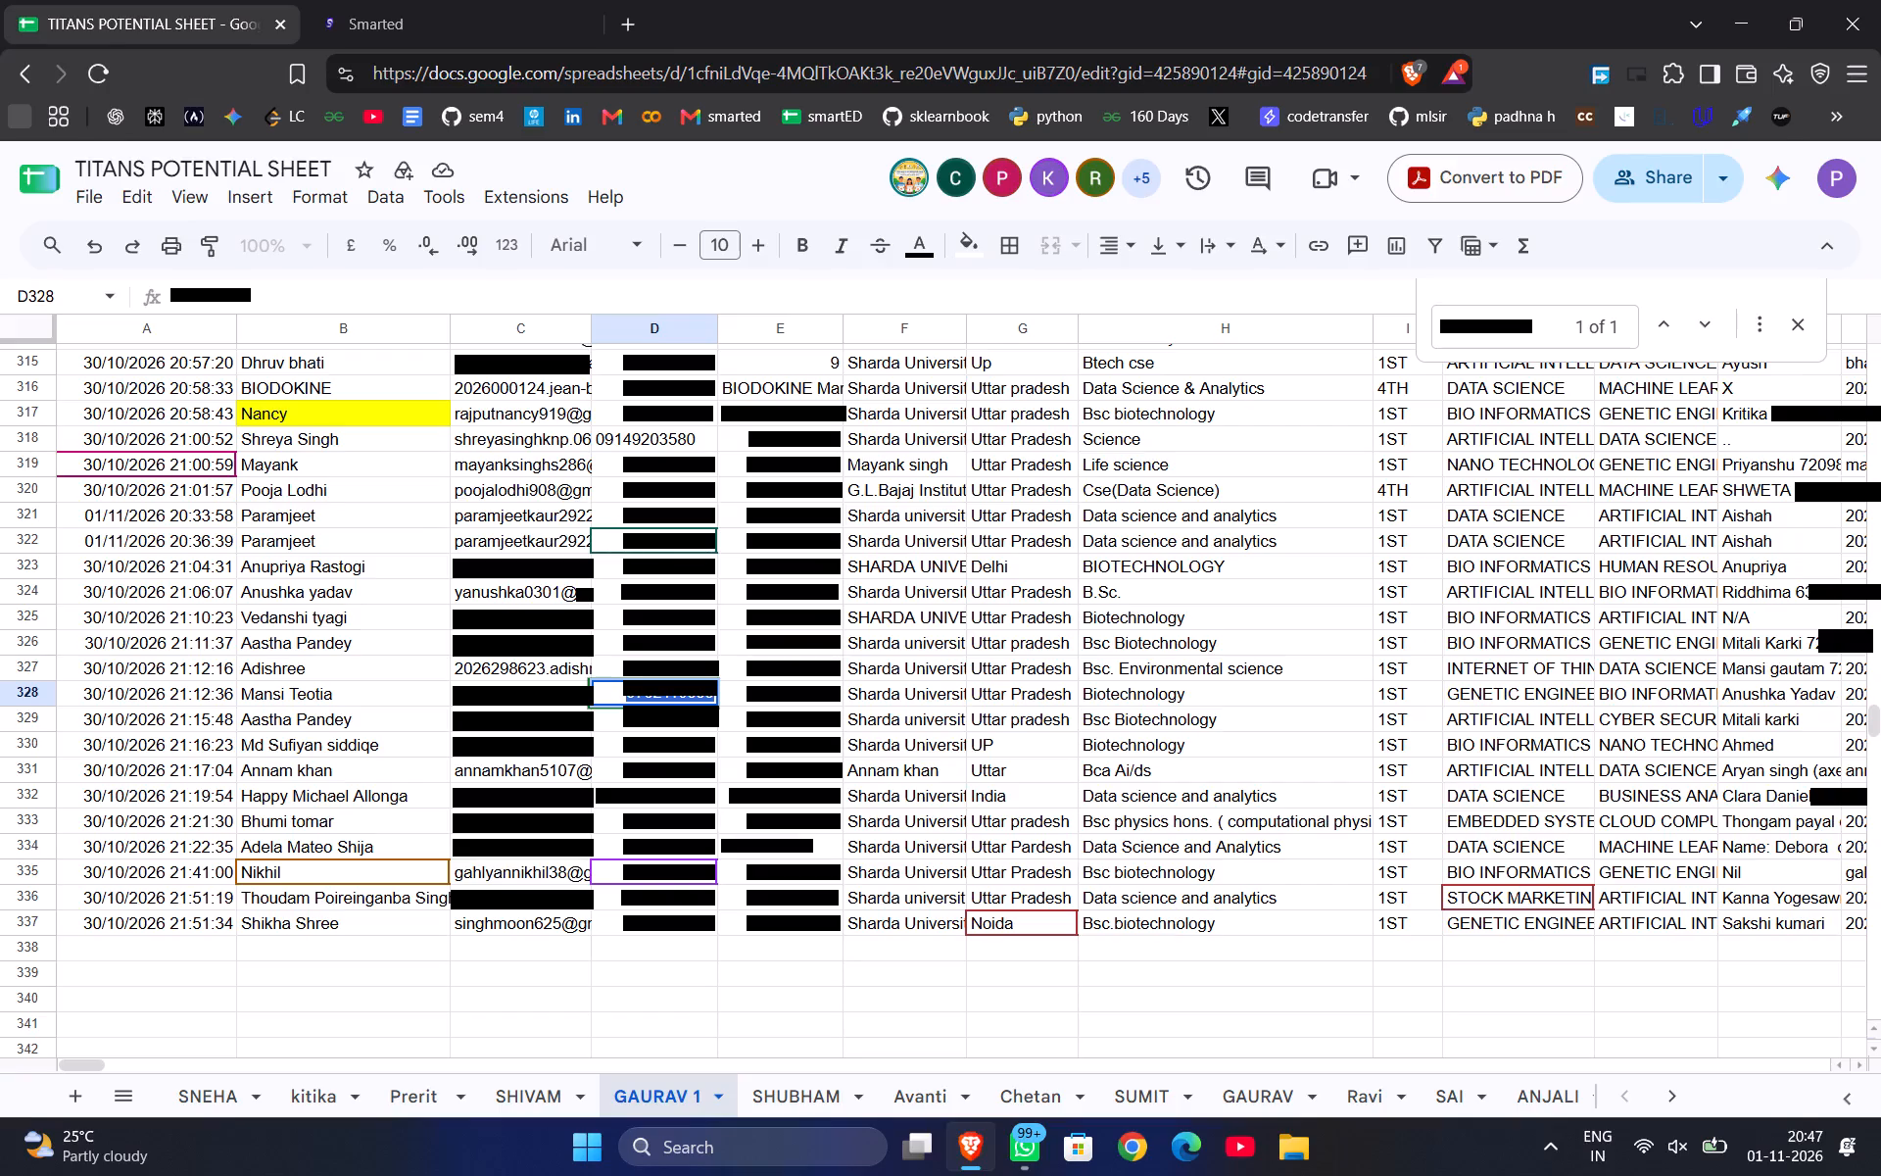
Record the call outcome na>txt in column P for the row 328 lead.
scroll(976, 712, "left", 3)
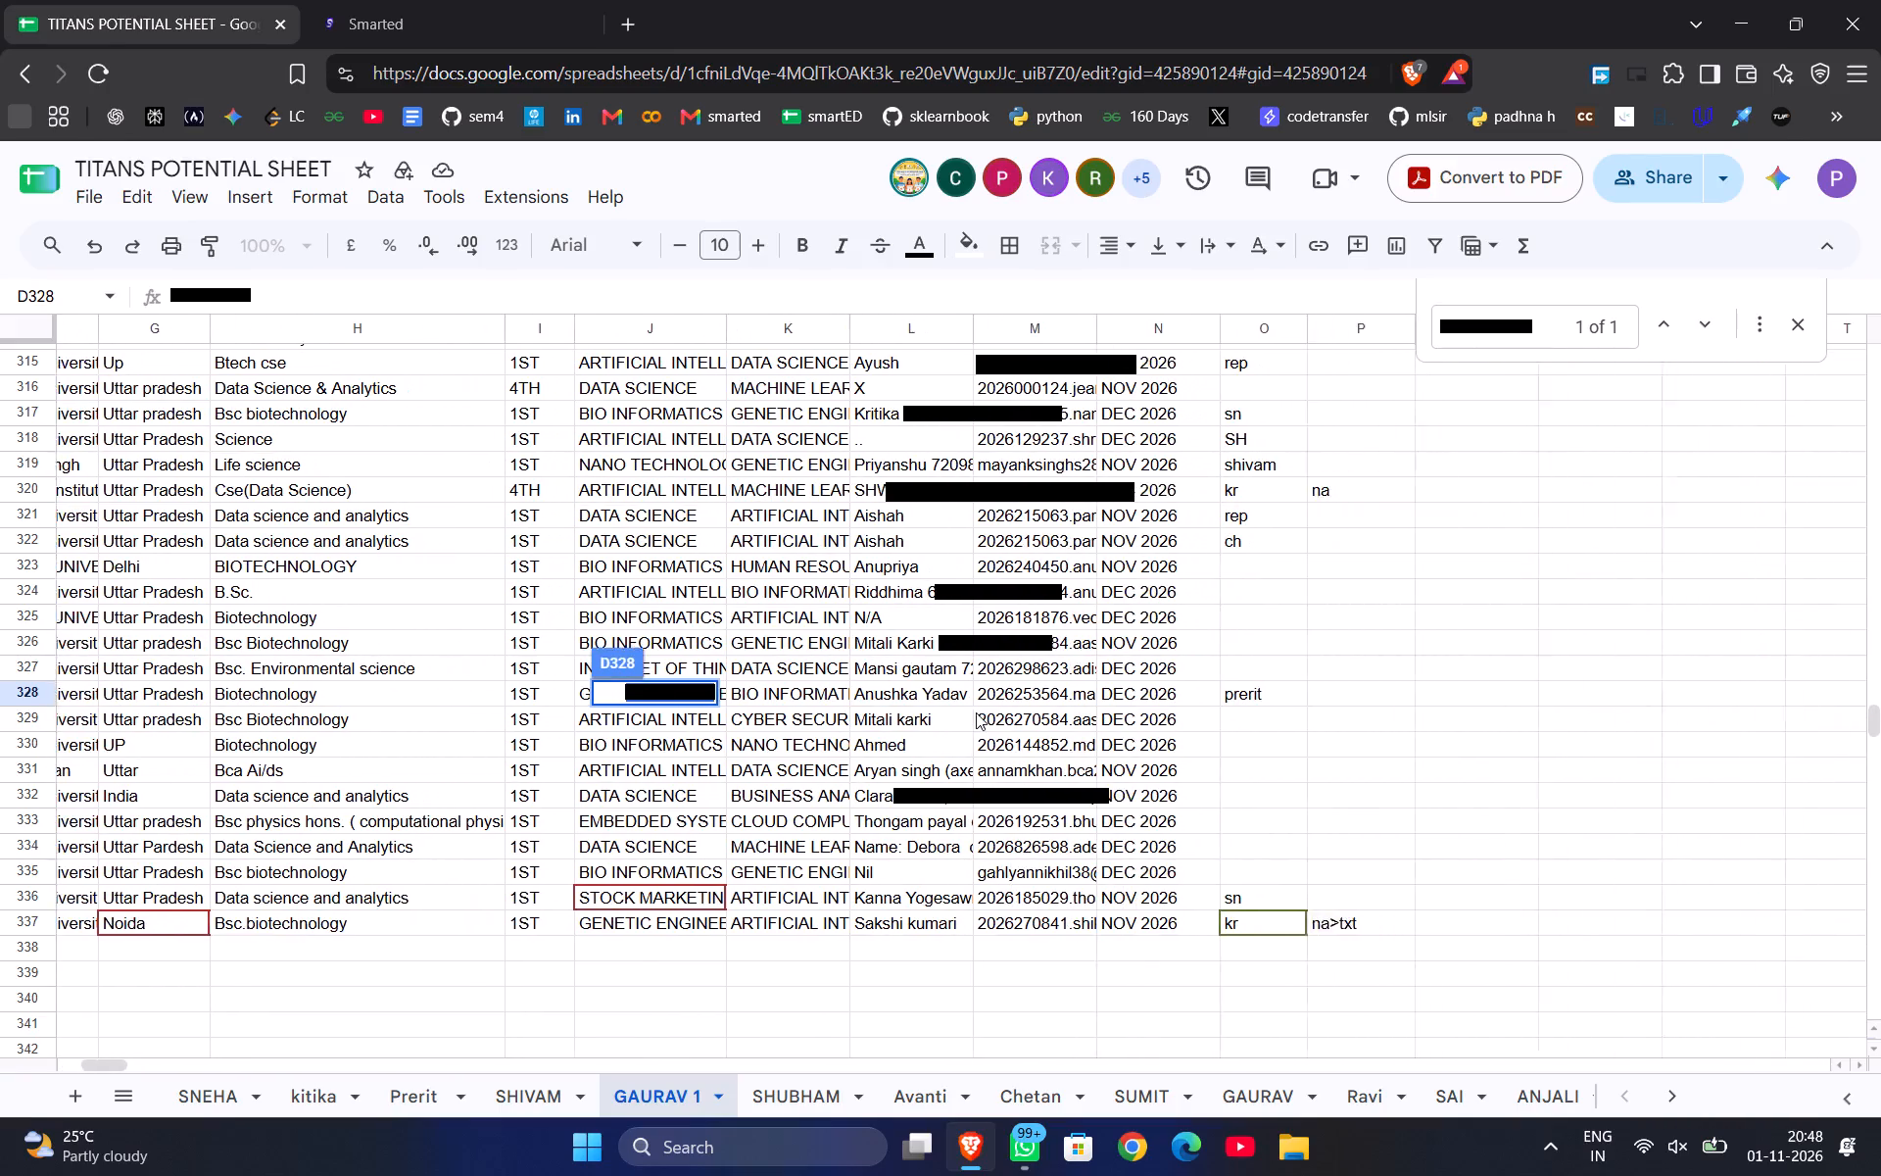
left_click(1288, 701)
type("na>txt")
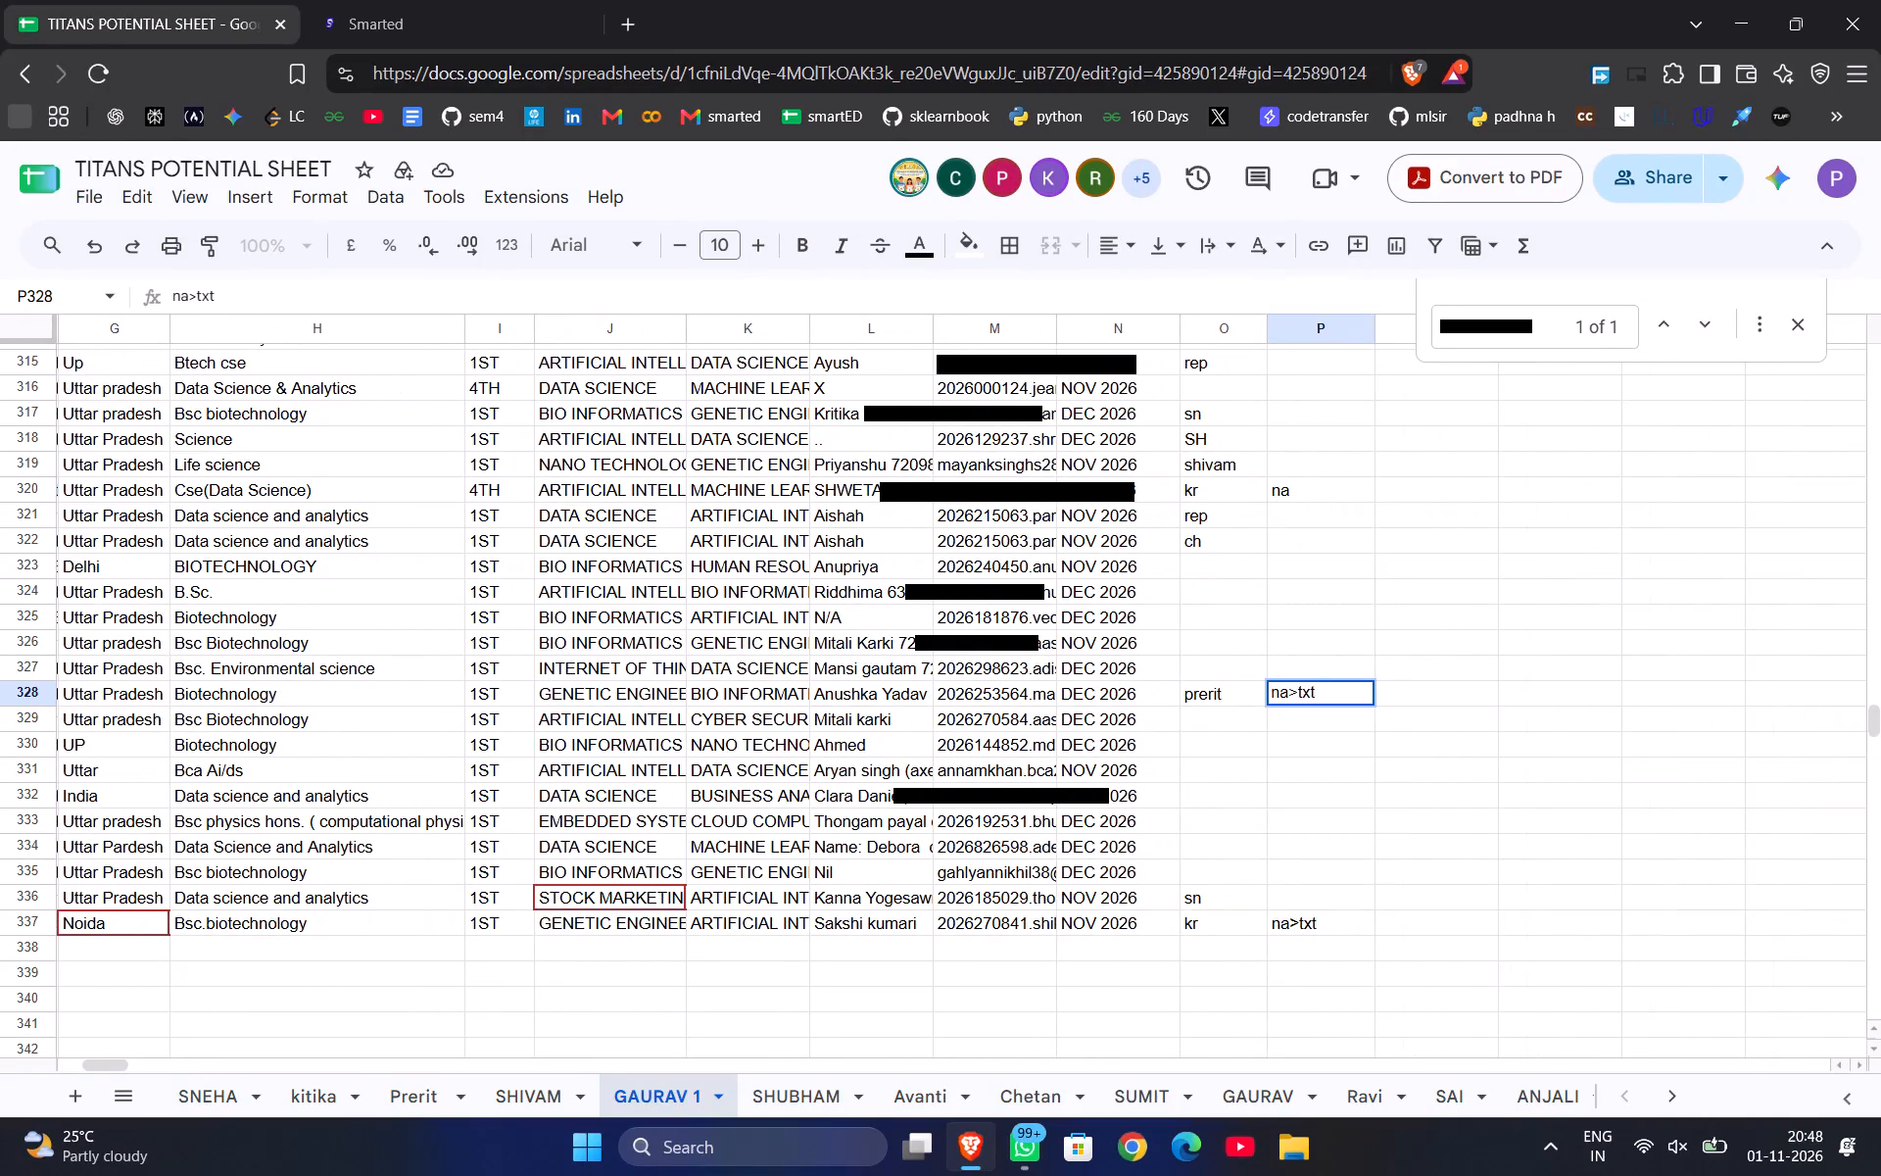
key("Down")
Assign the row 329 lead by entering prerit in column O.
key("Left")
key("p")
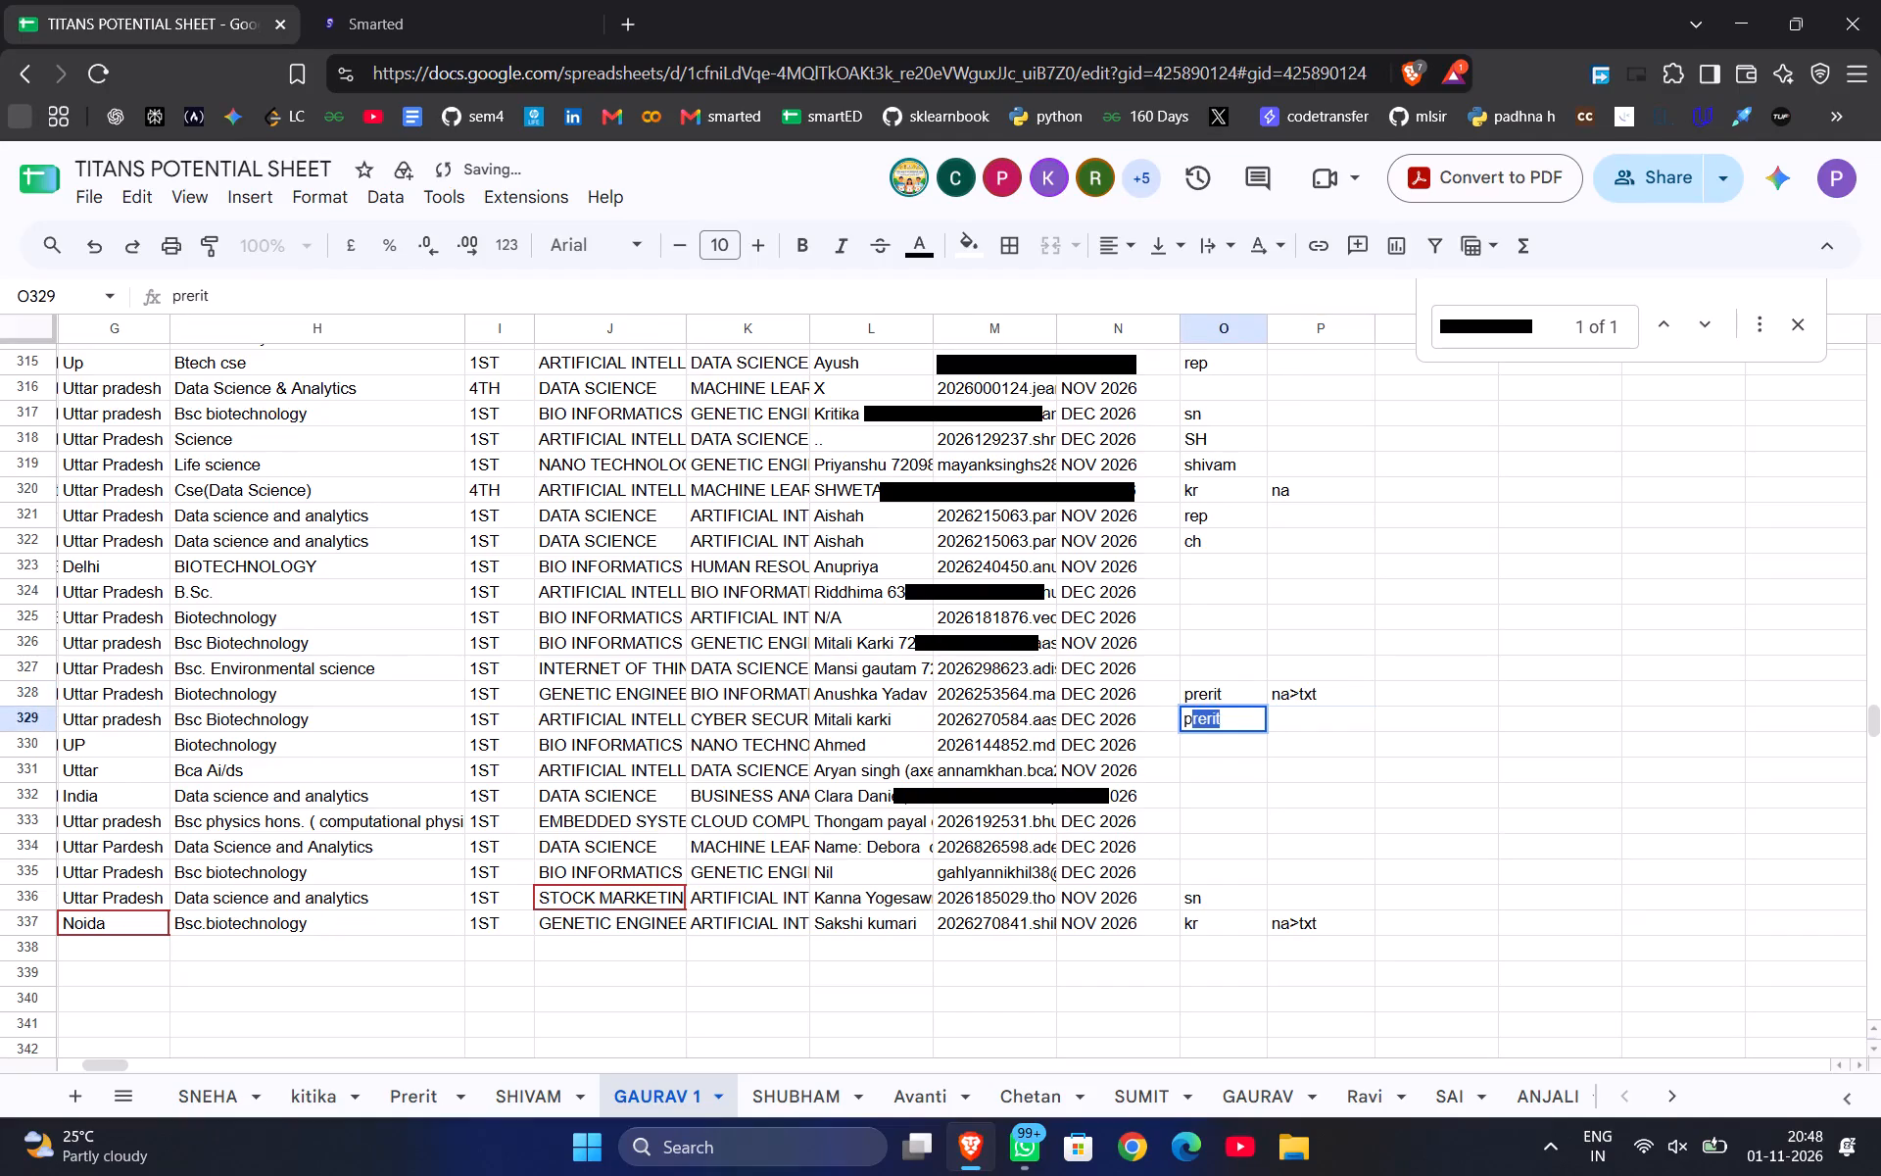
key("Tab")
Copy the contact number in column D for the row 329 lead assigned to prerit.
scroll(1288, 701, "right", 1)
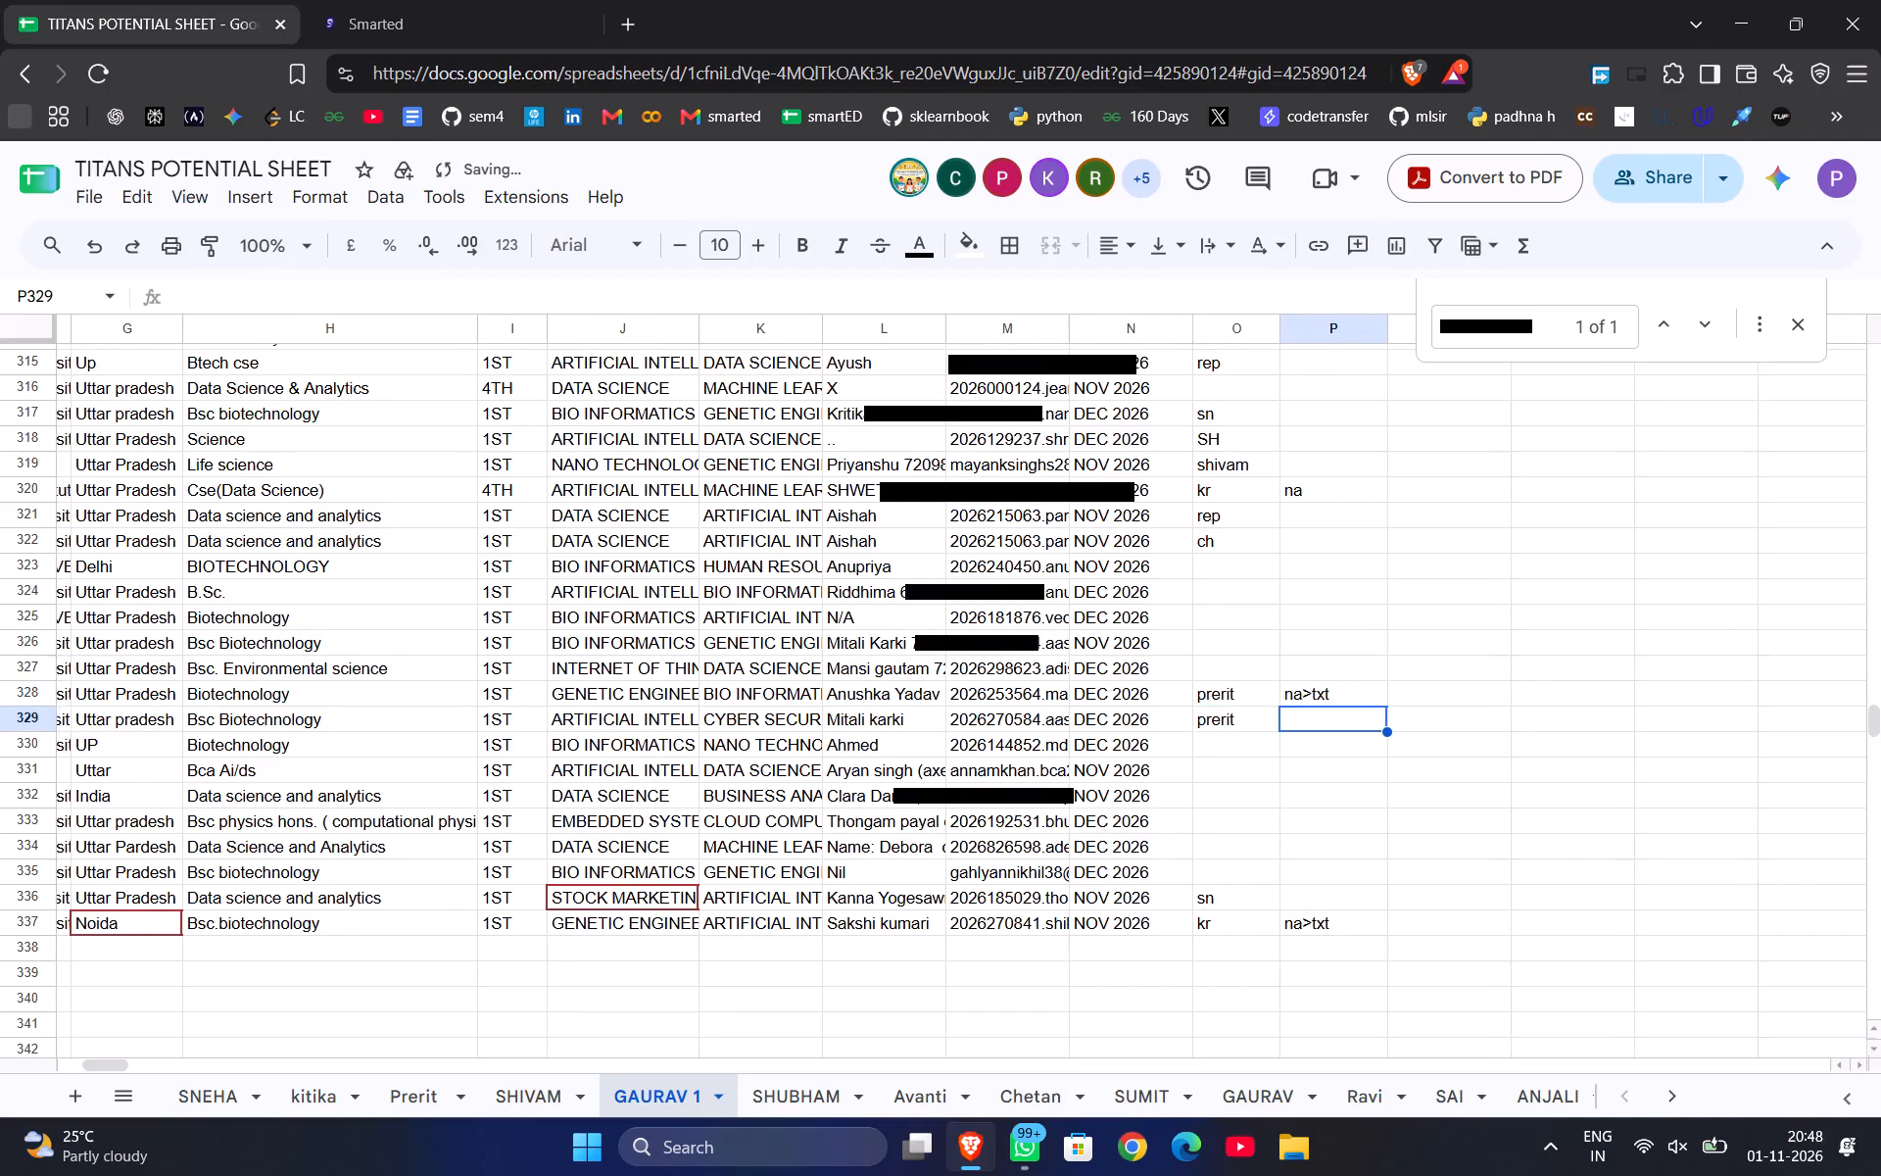
scroll(1288, 701, "right", 2)
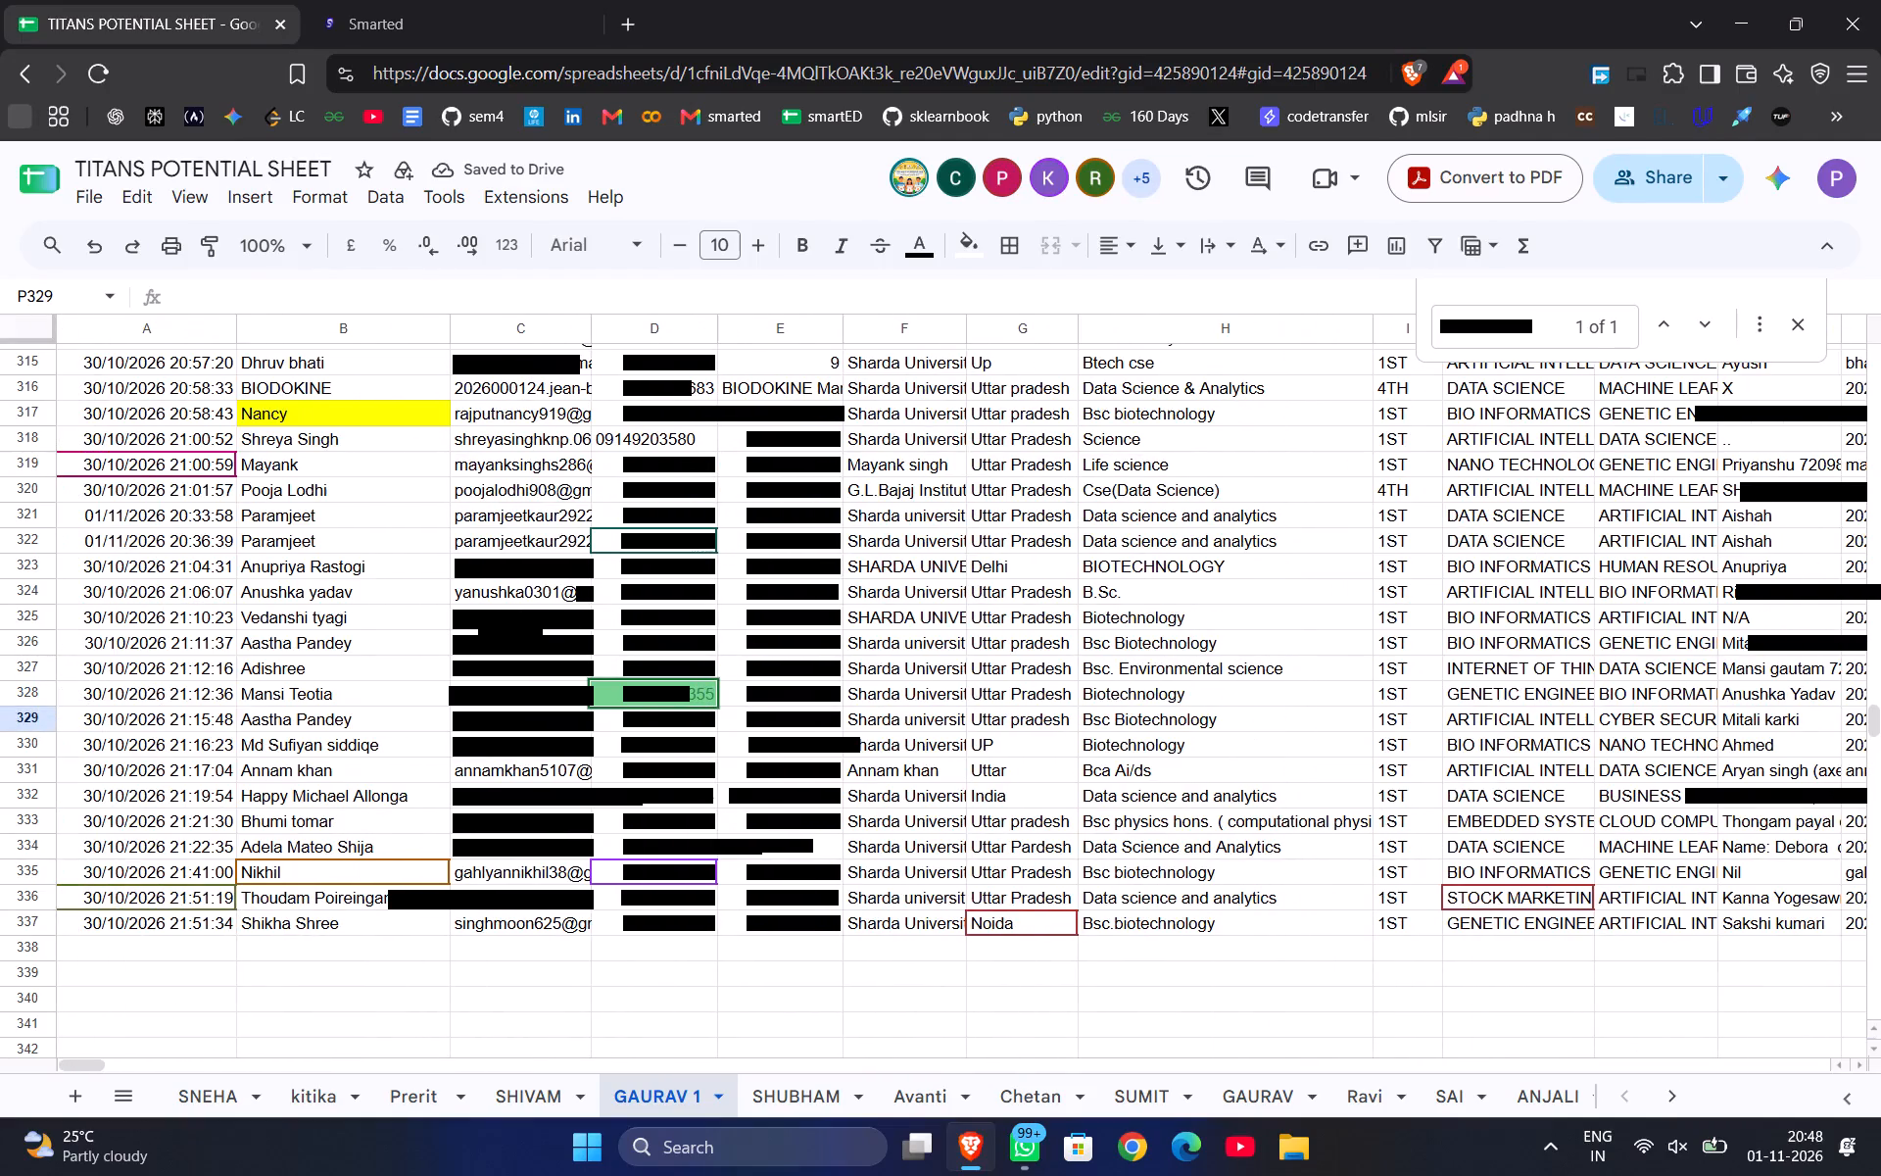
scroll(1288, 701, "right", 1)
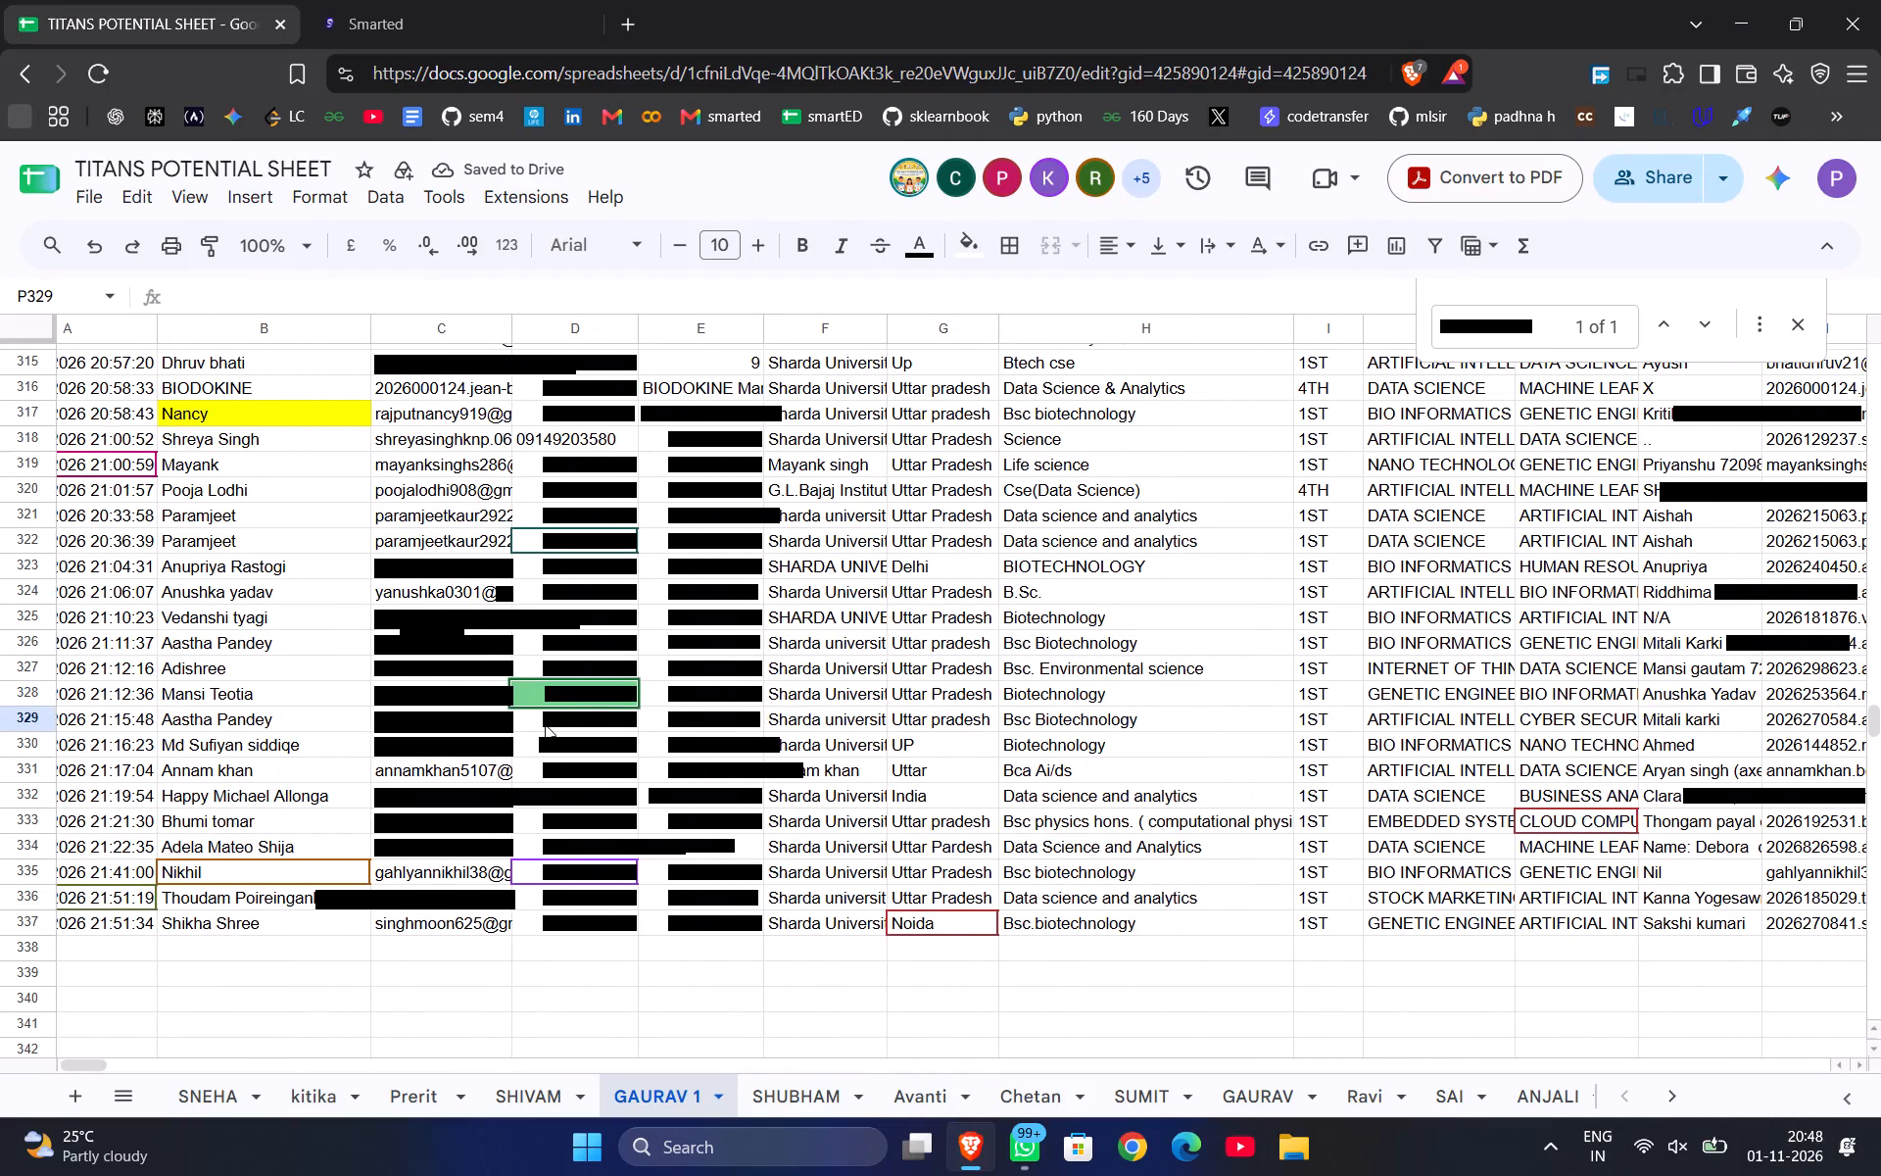
triple_click(545, 724)
left_click(545, 724)
key("ctrl+c")
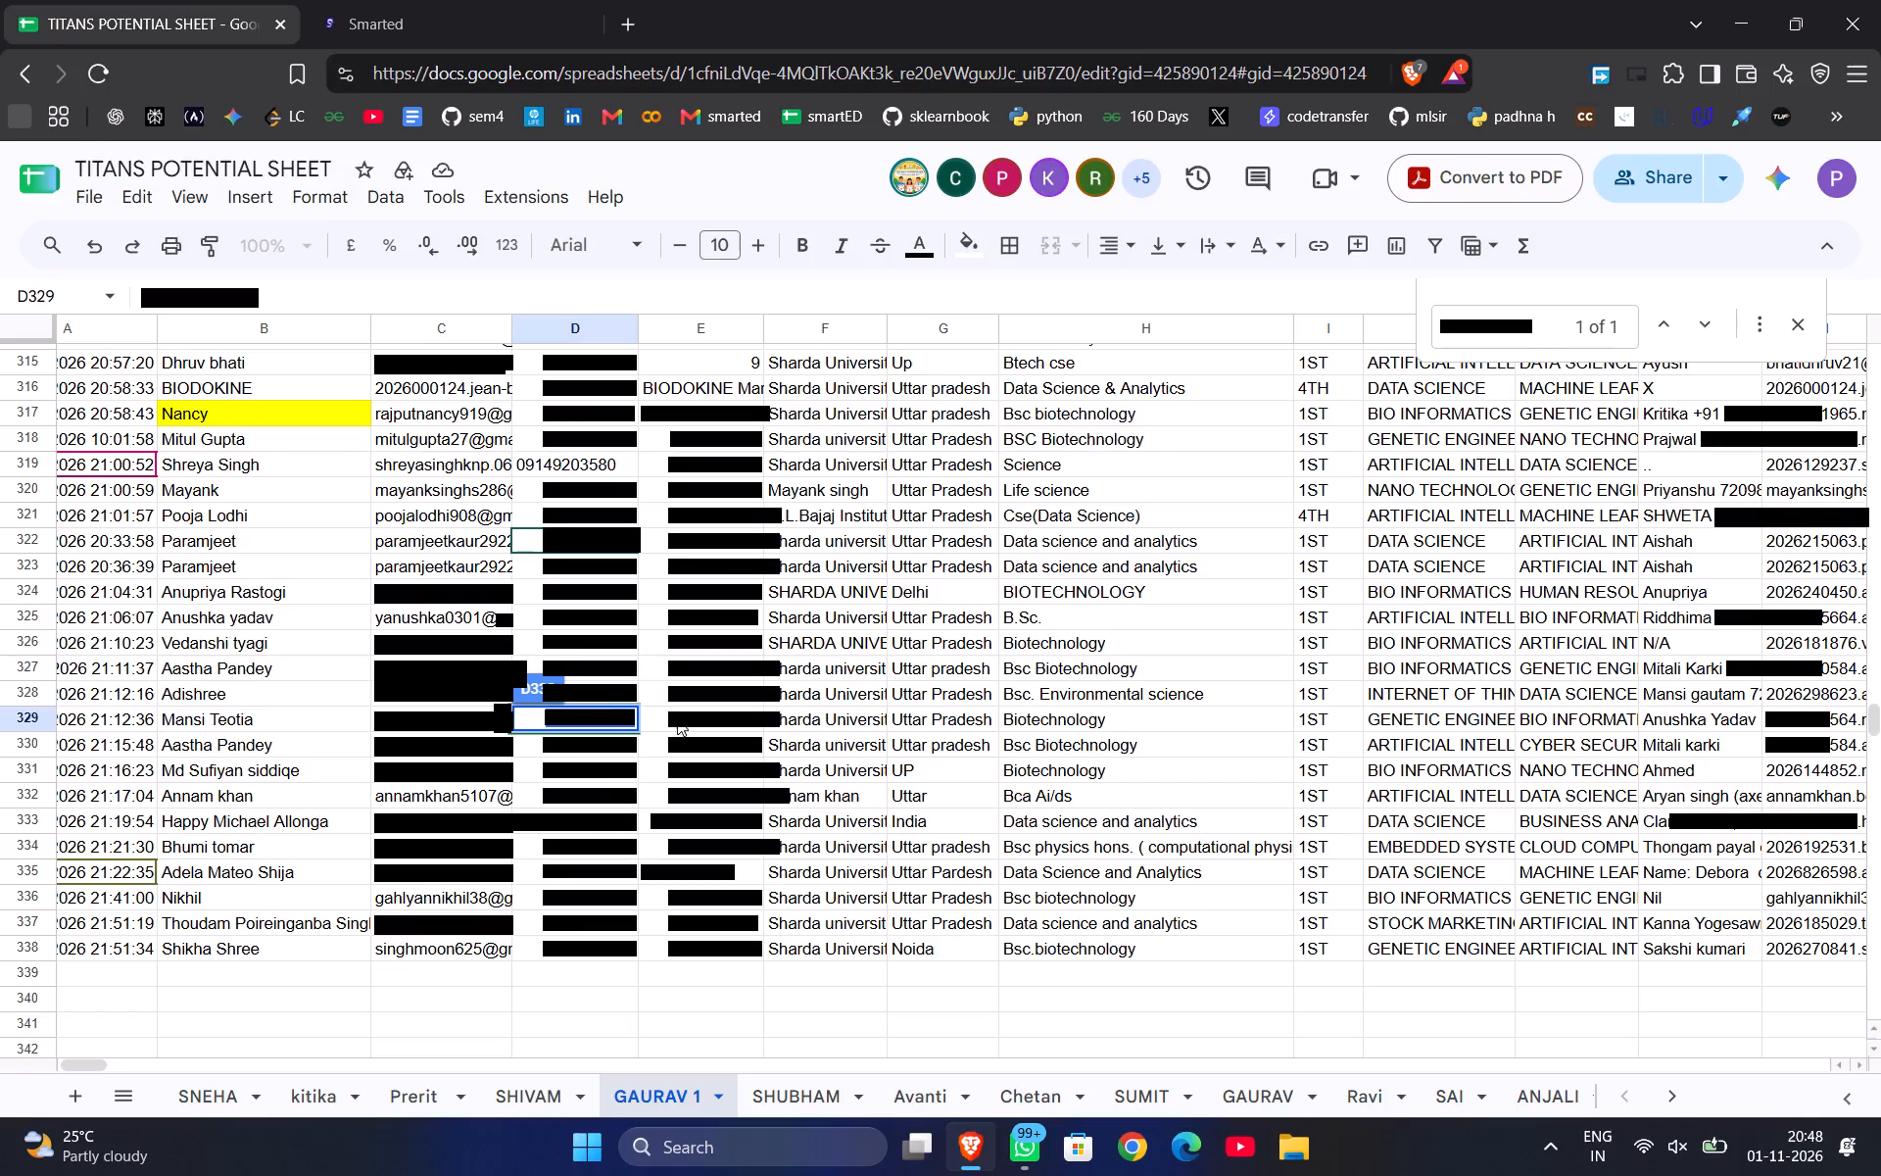
Copy the contact number in D328, select the entire row 328 and check its assignment columns.
triple_click(604, 693)
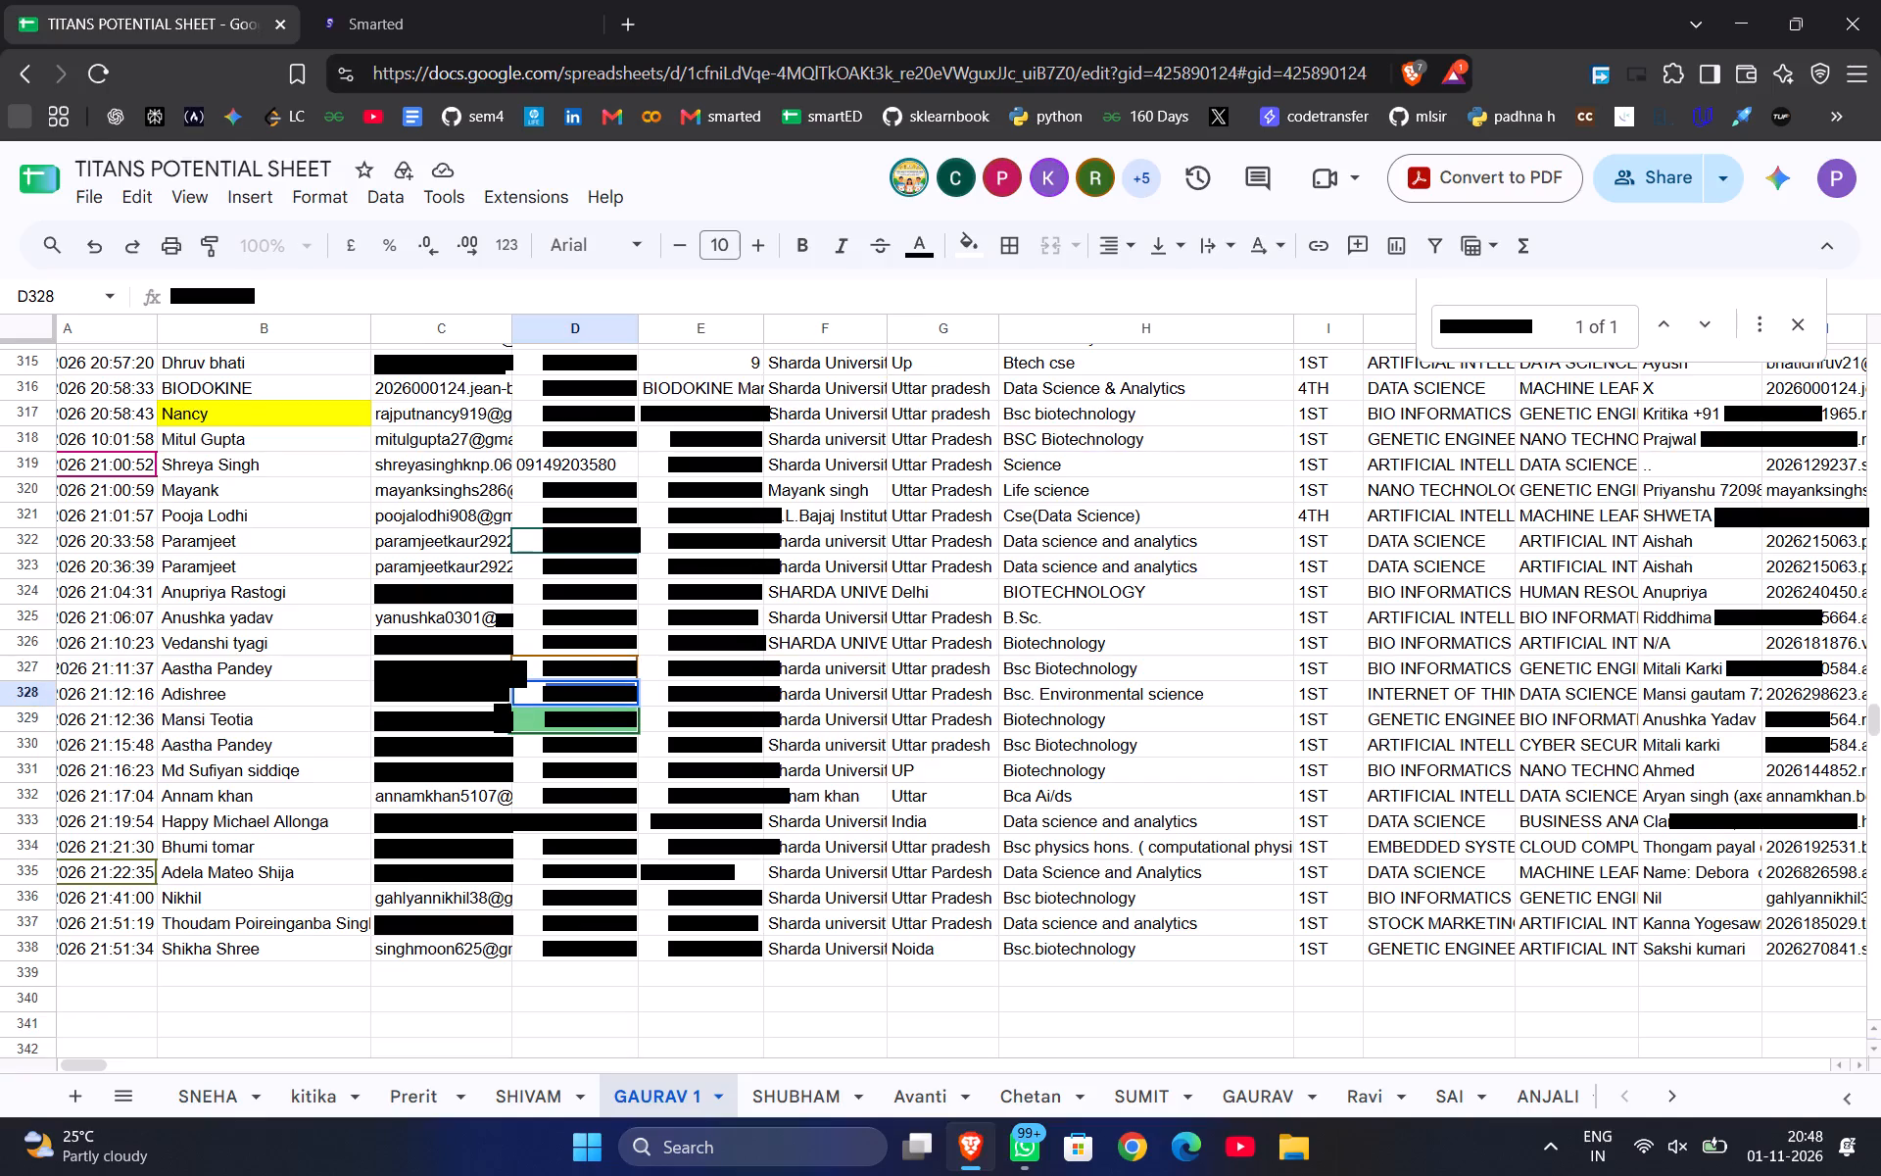
key("ctrl+c")
left_click(28, 691)
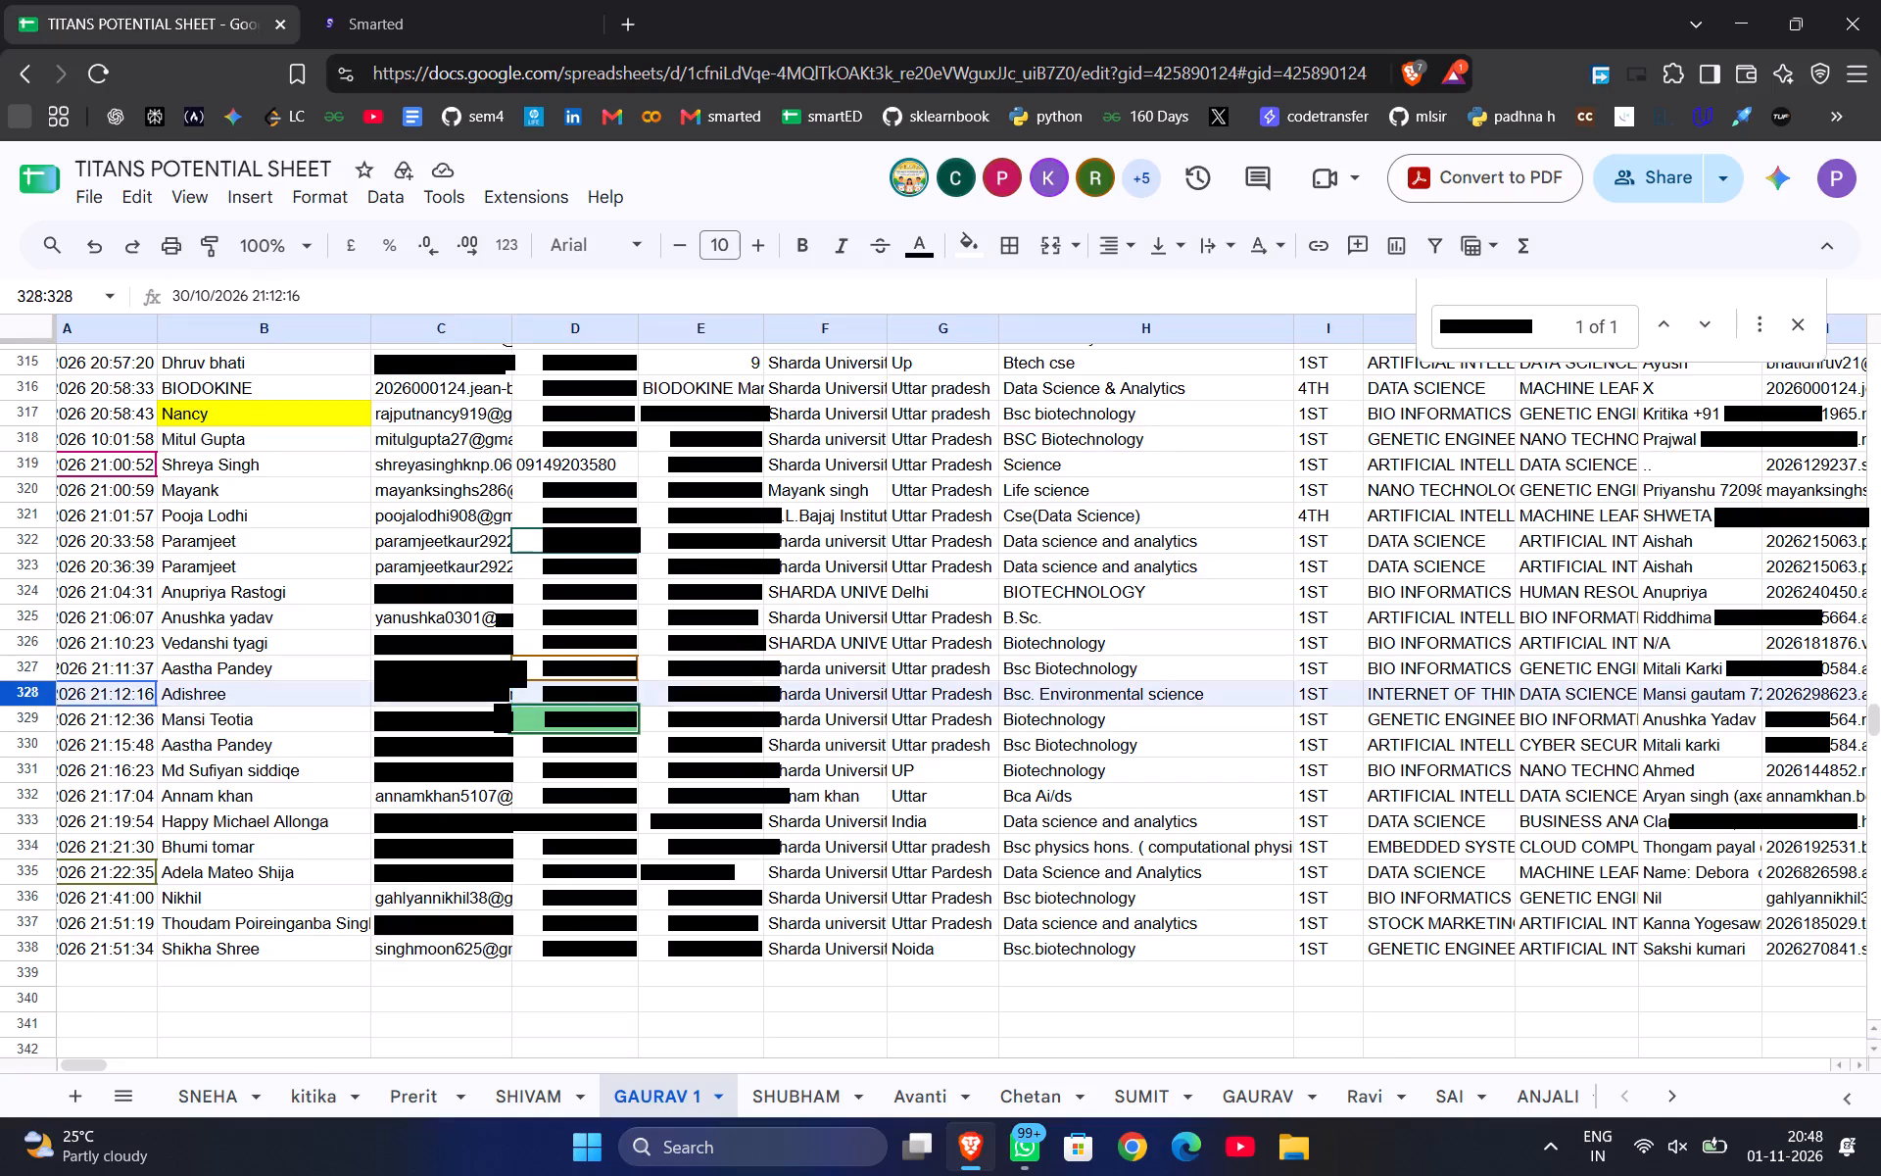
scroll(28, 691, "left", 4)
scroll(28, 691, "right", 6)
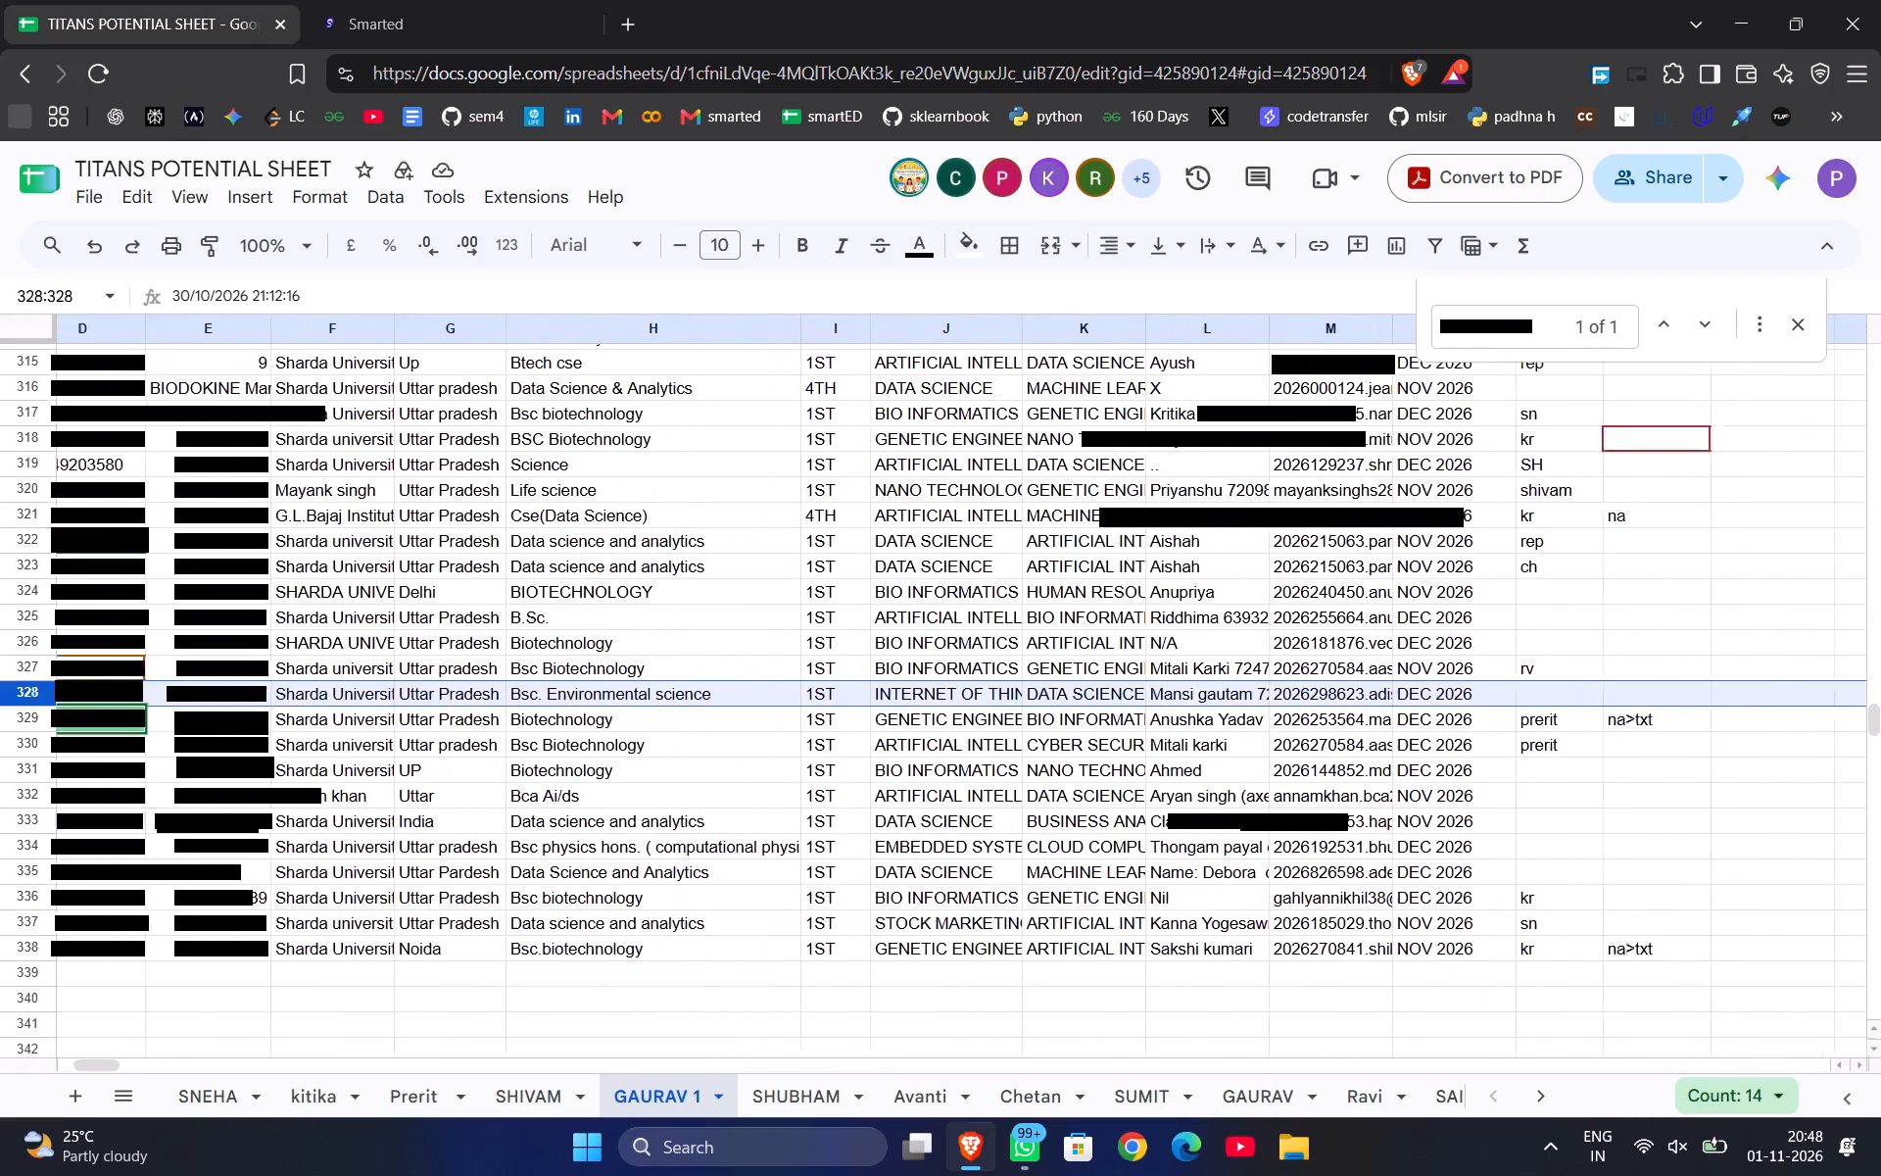
scroll(28, 691, "right", 1)
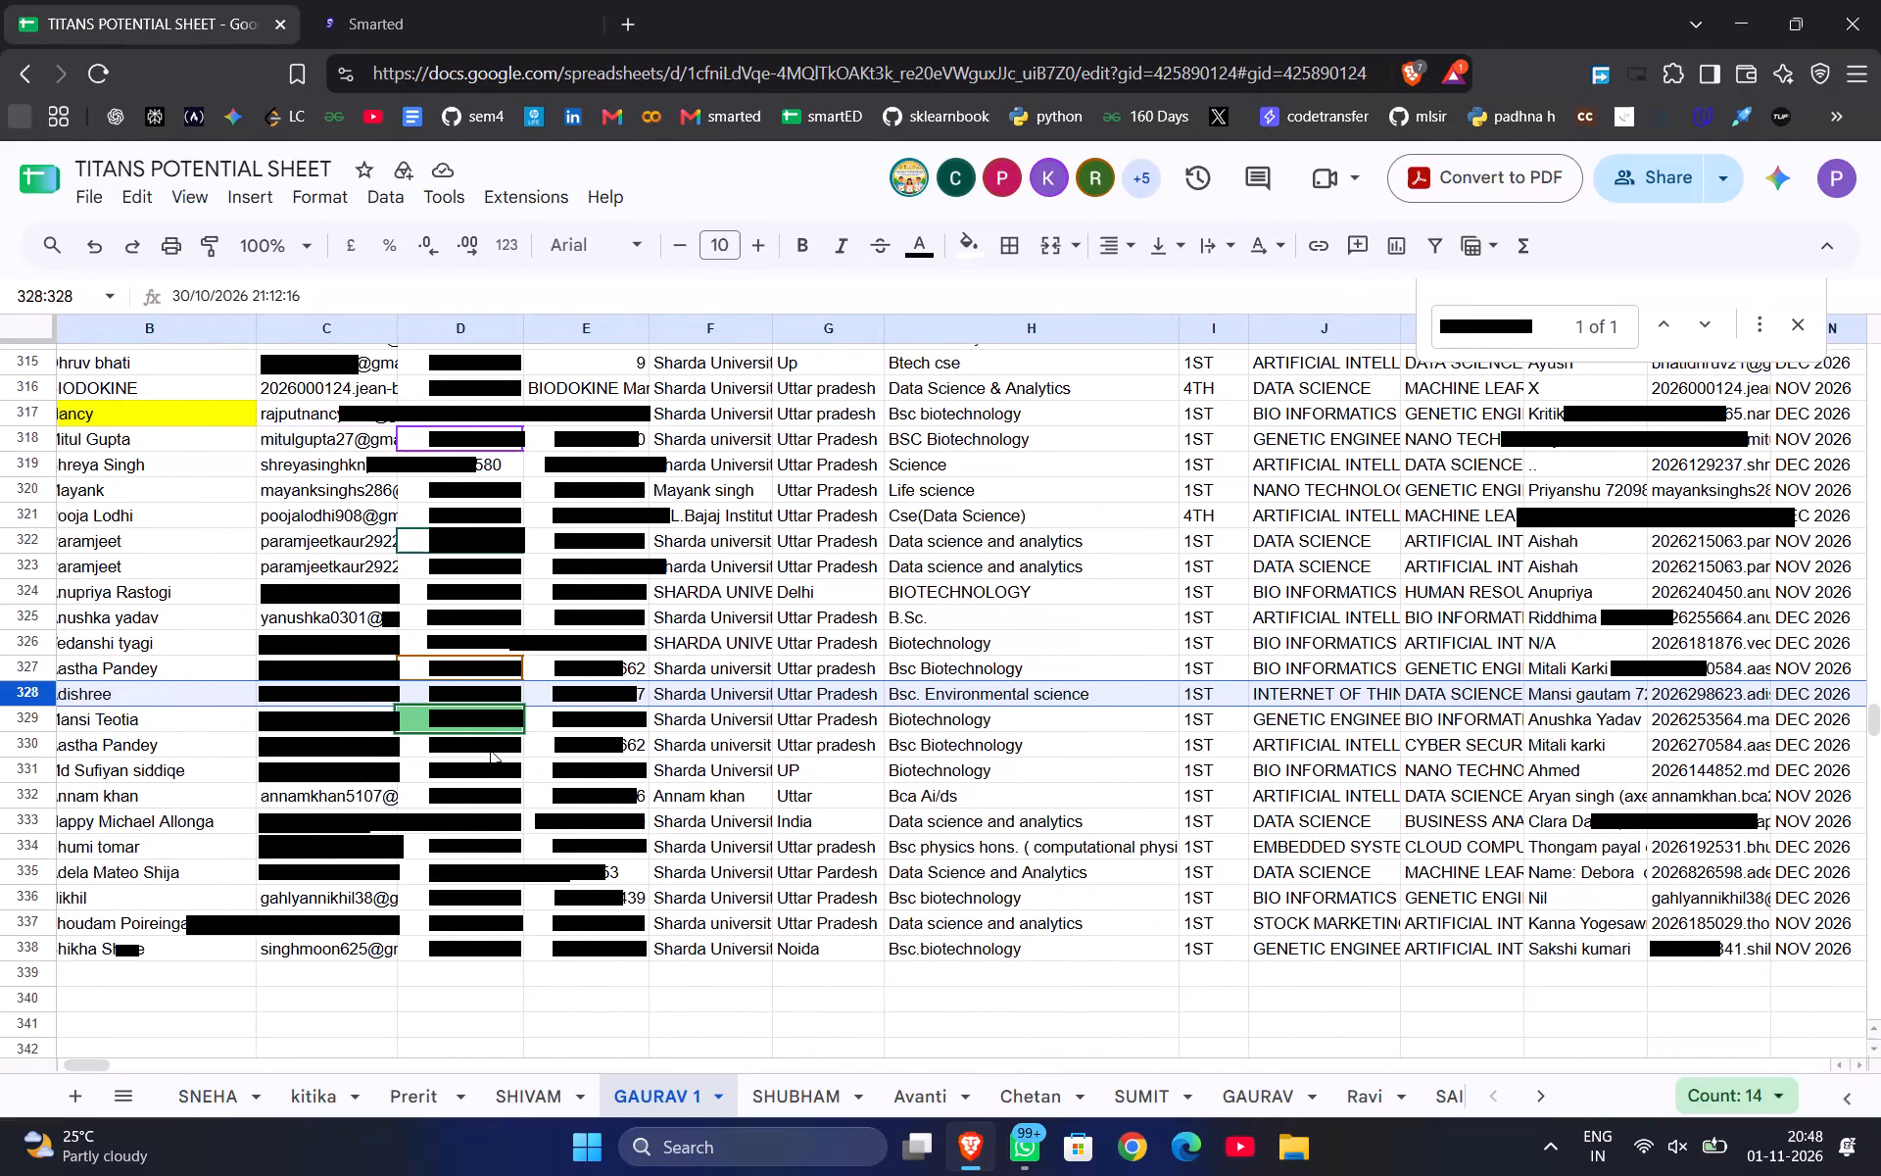
Select the contact number in column D for the lead in row 330.
left_click(490, 749)
scroll(490, 749, "right", 2)
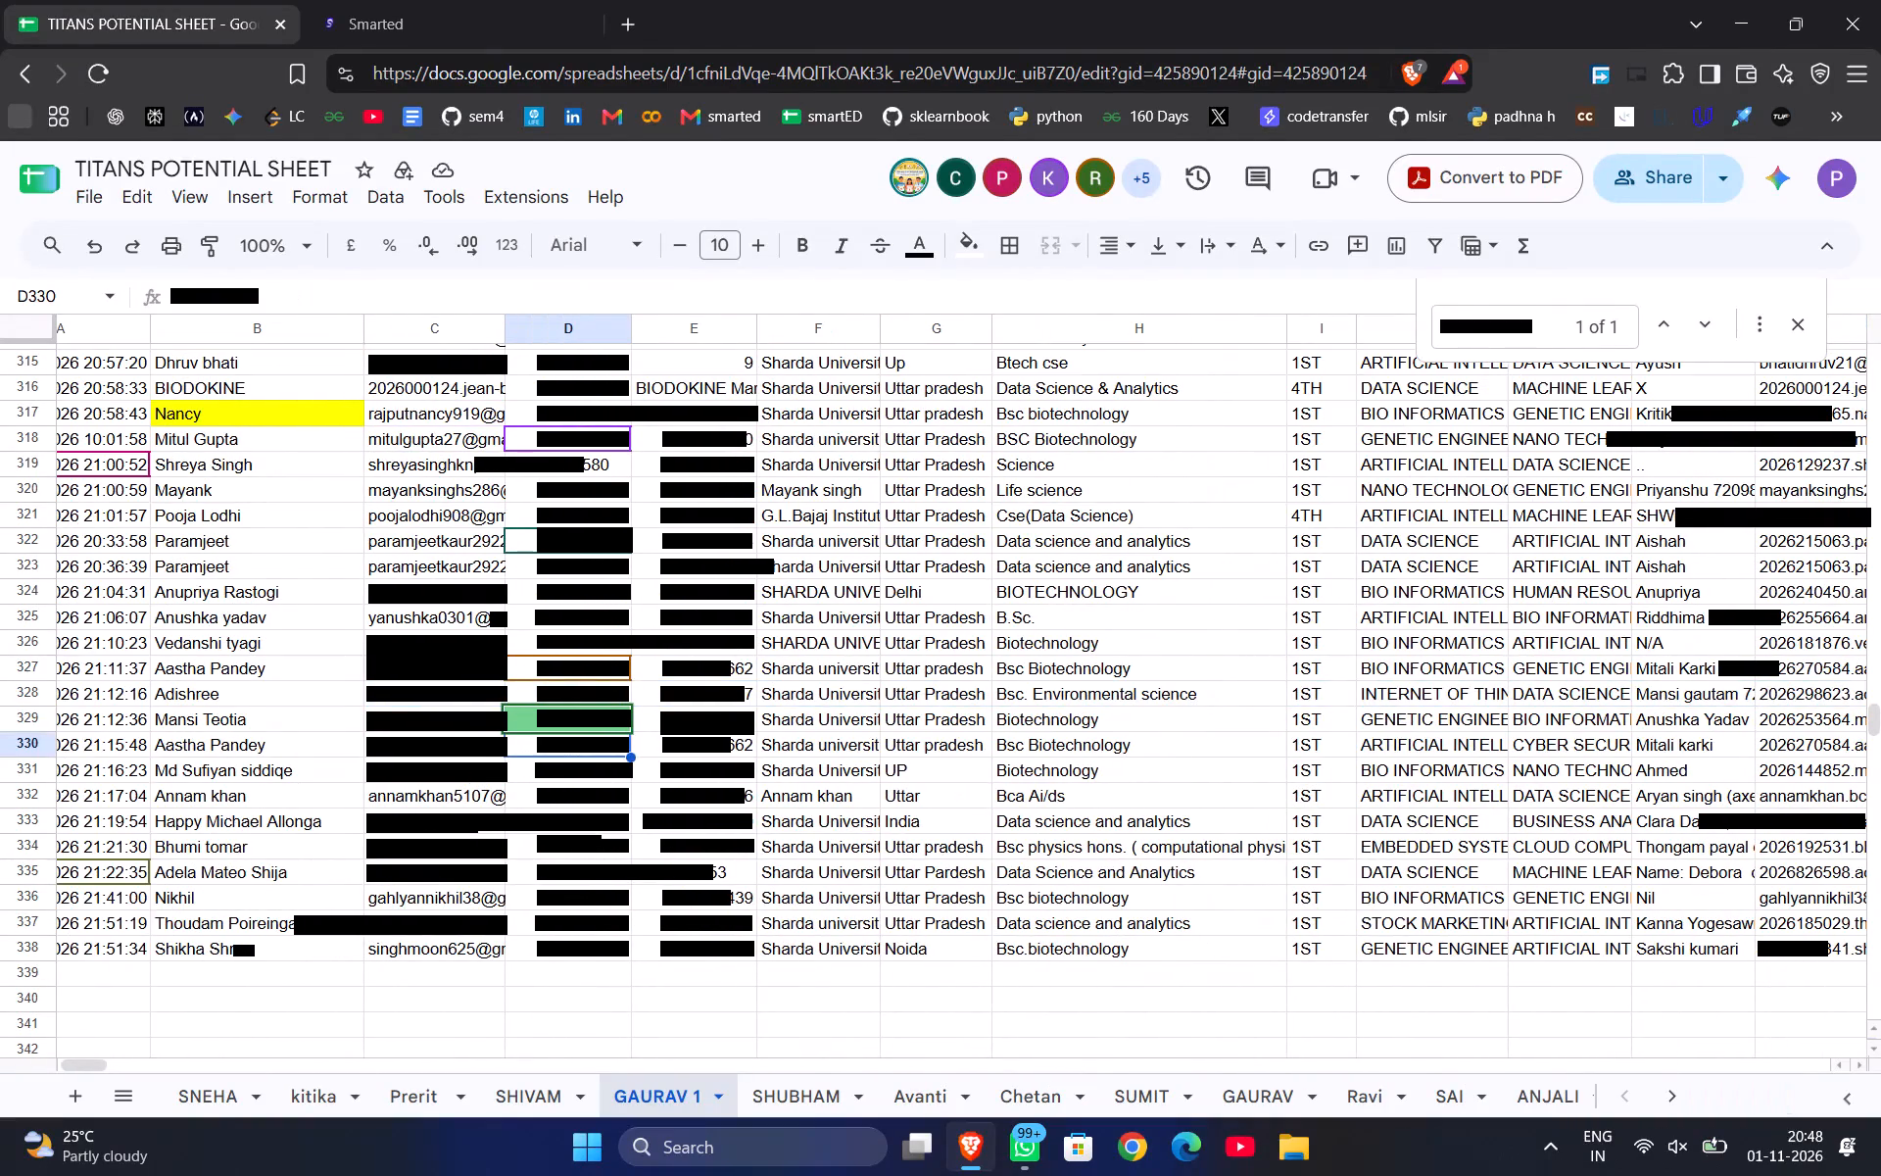
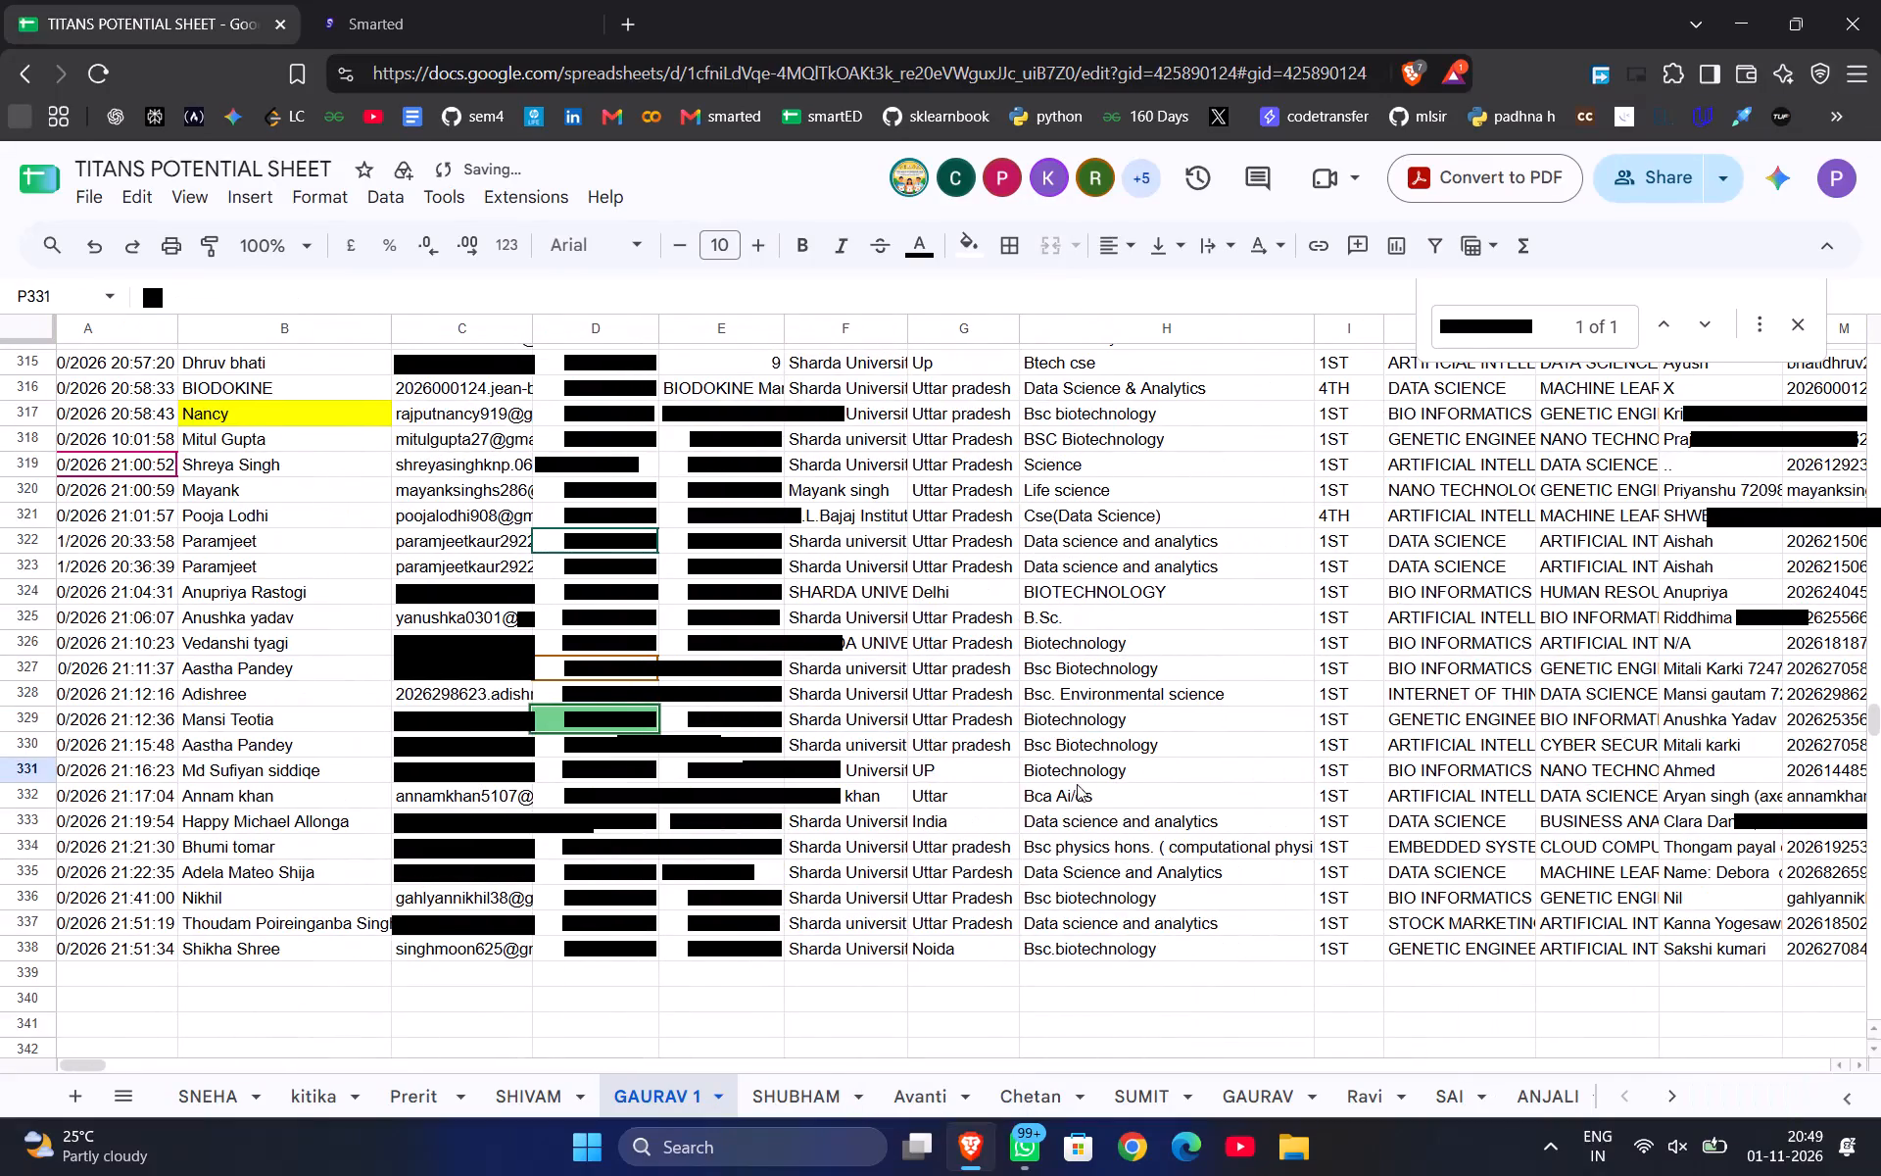
Select the contact number in cell D330 for the row 330 lead.
triple_click(636, 753)
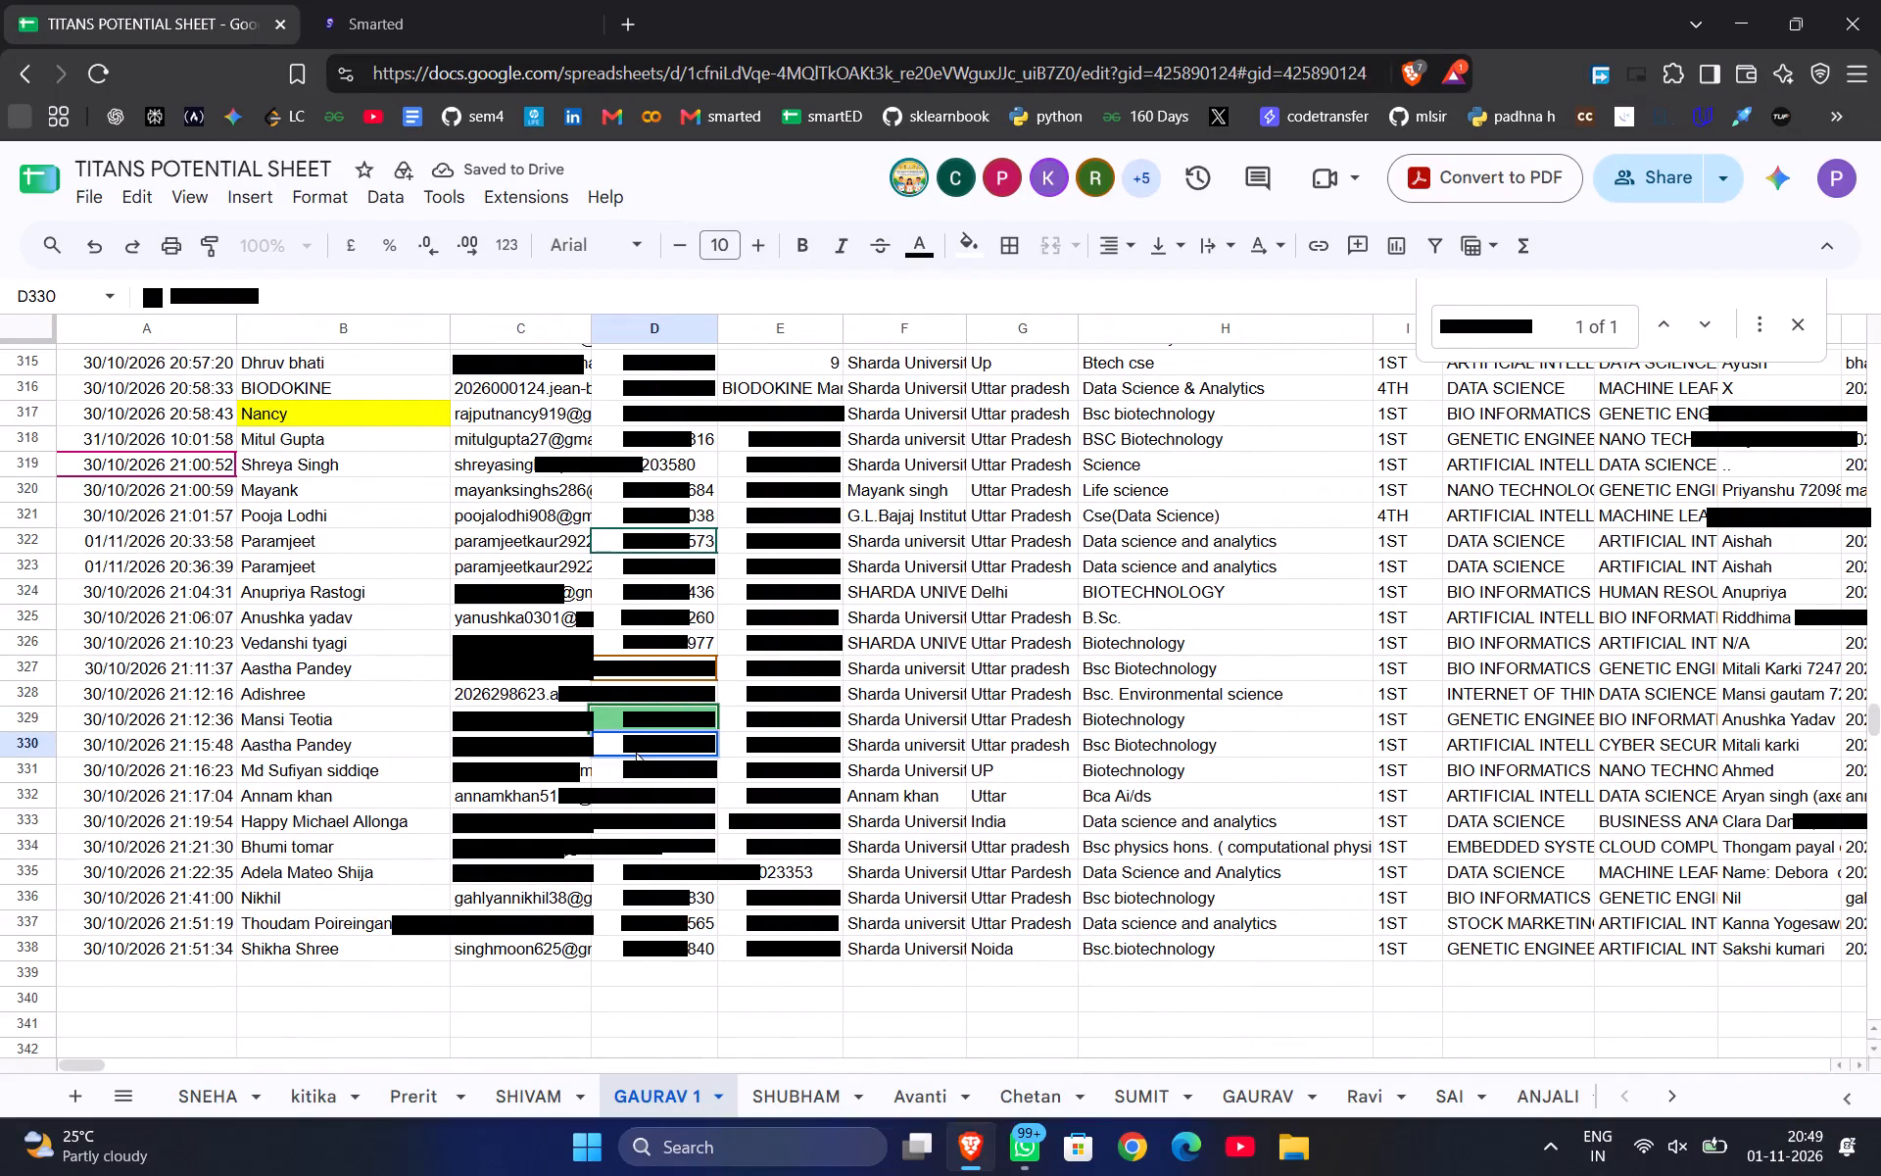
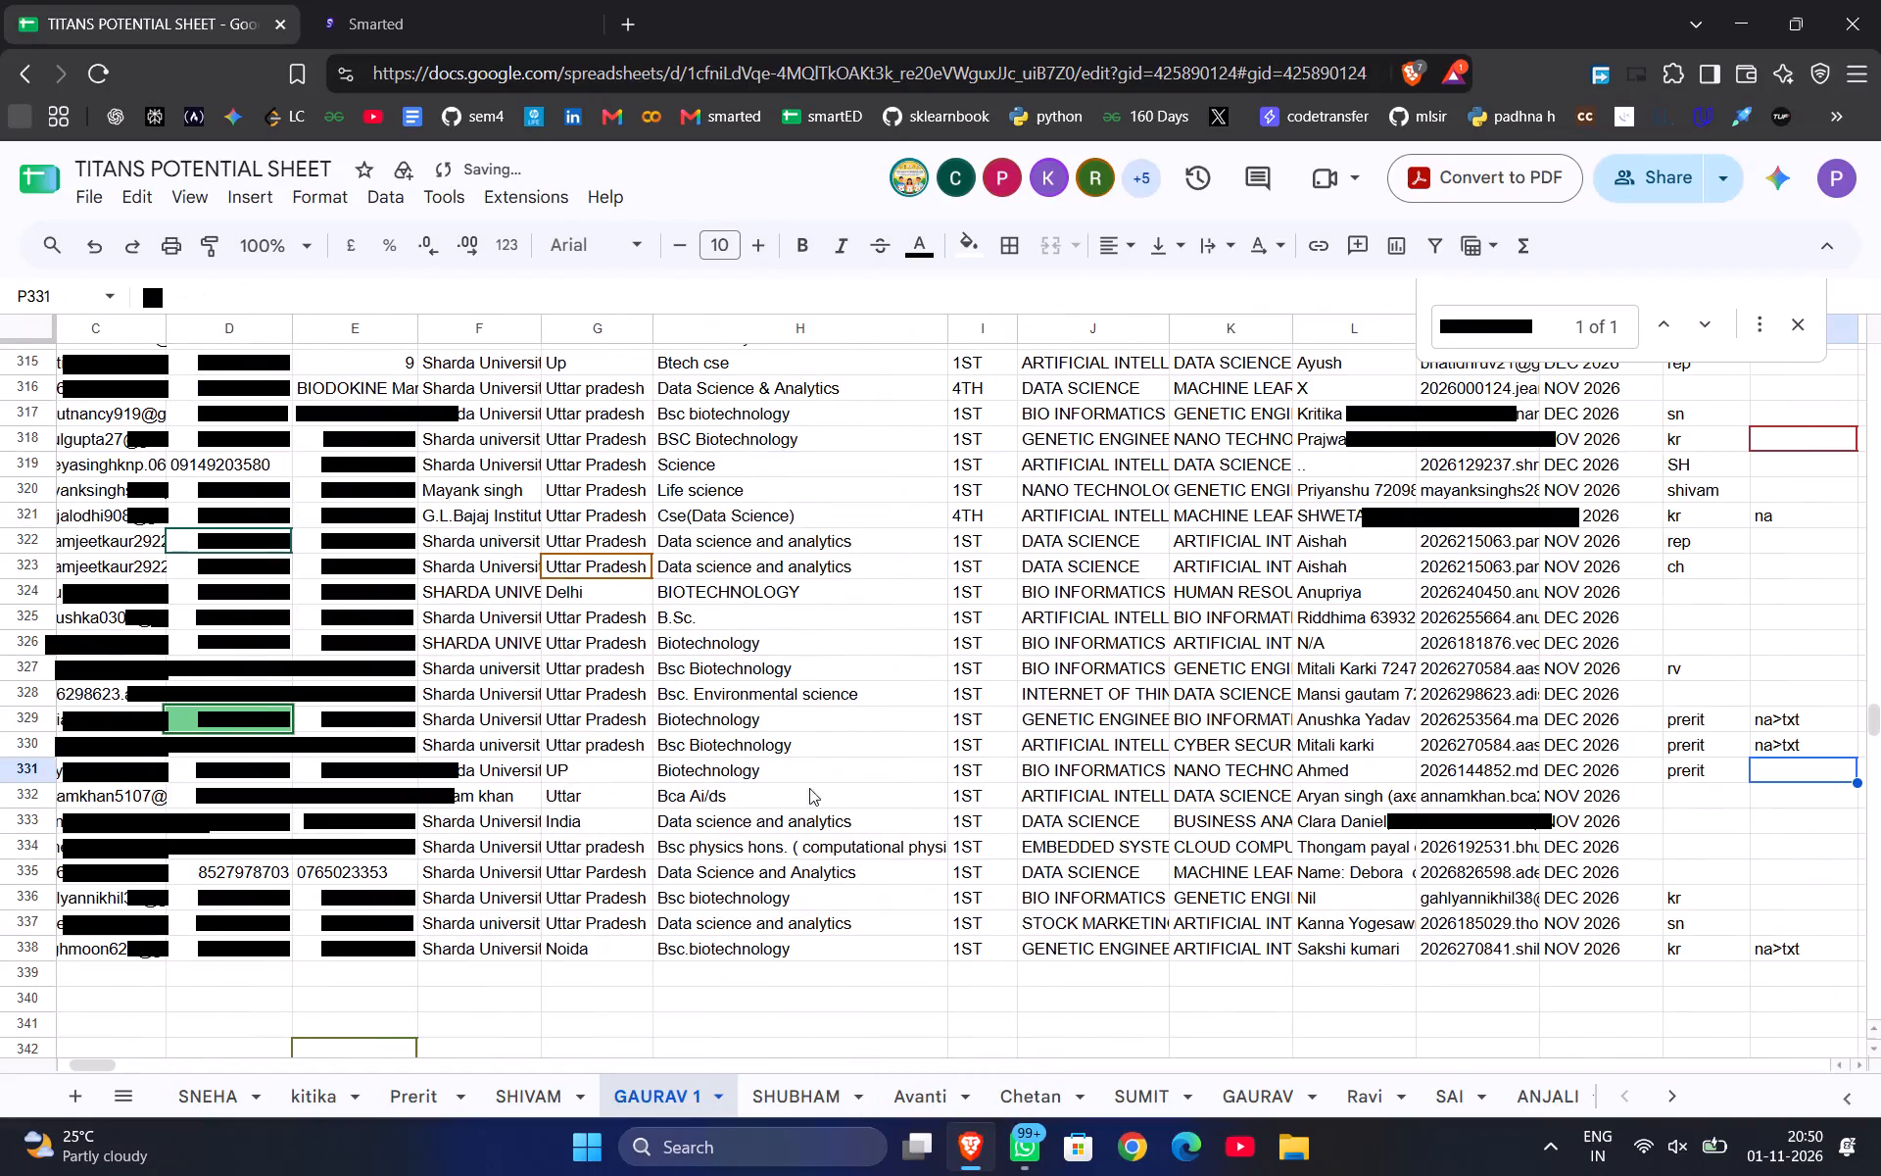
Search the sheet for the contact number in D331 to check the row 331 lead for duplicates.
left_click(265, 774)
key("ctrl+c")
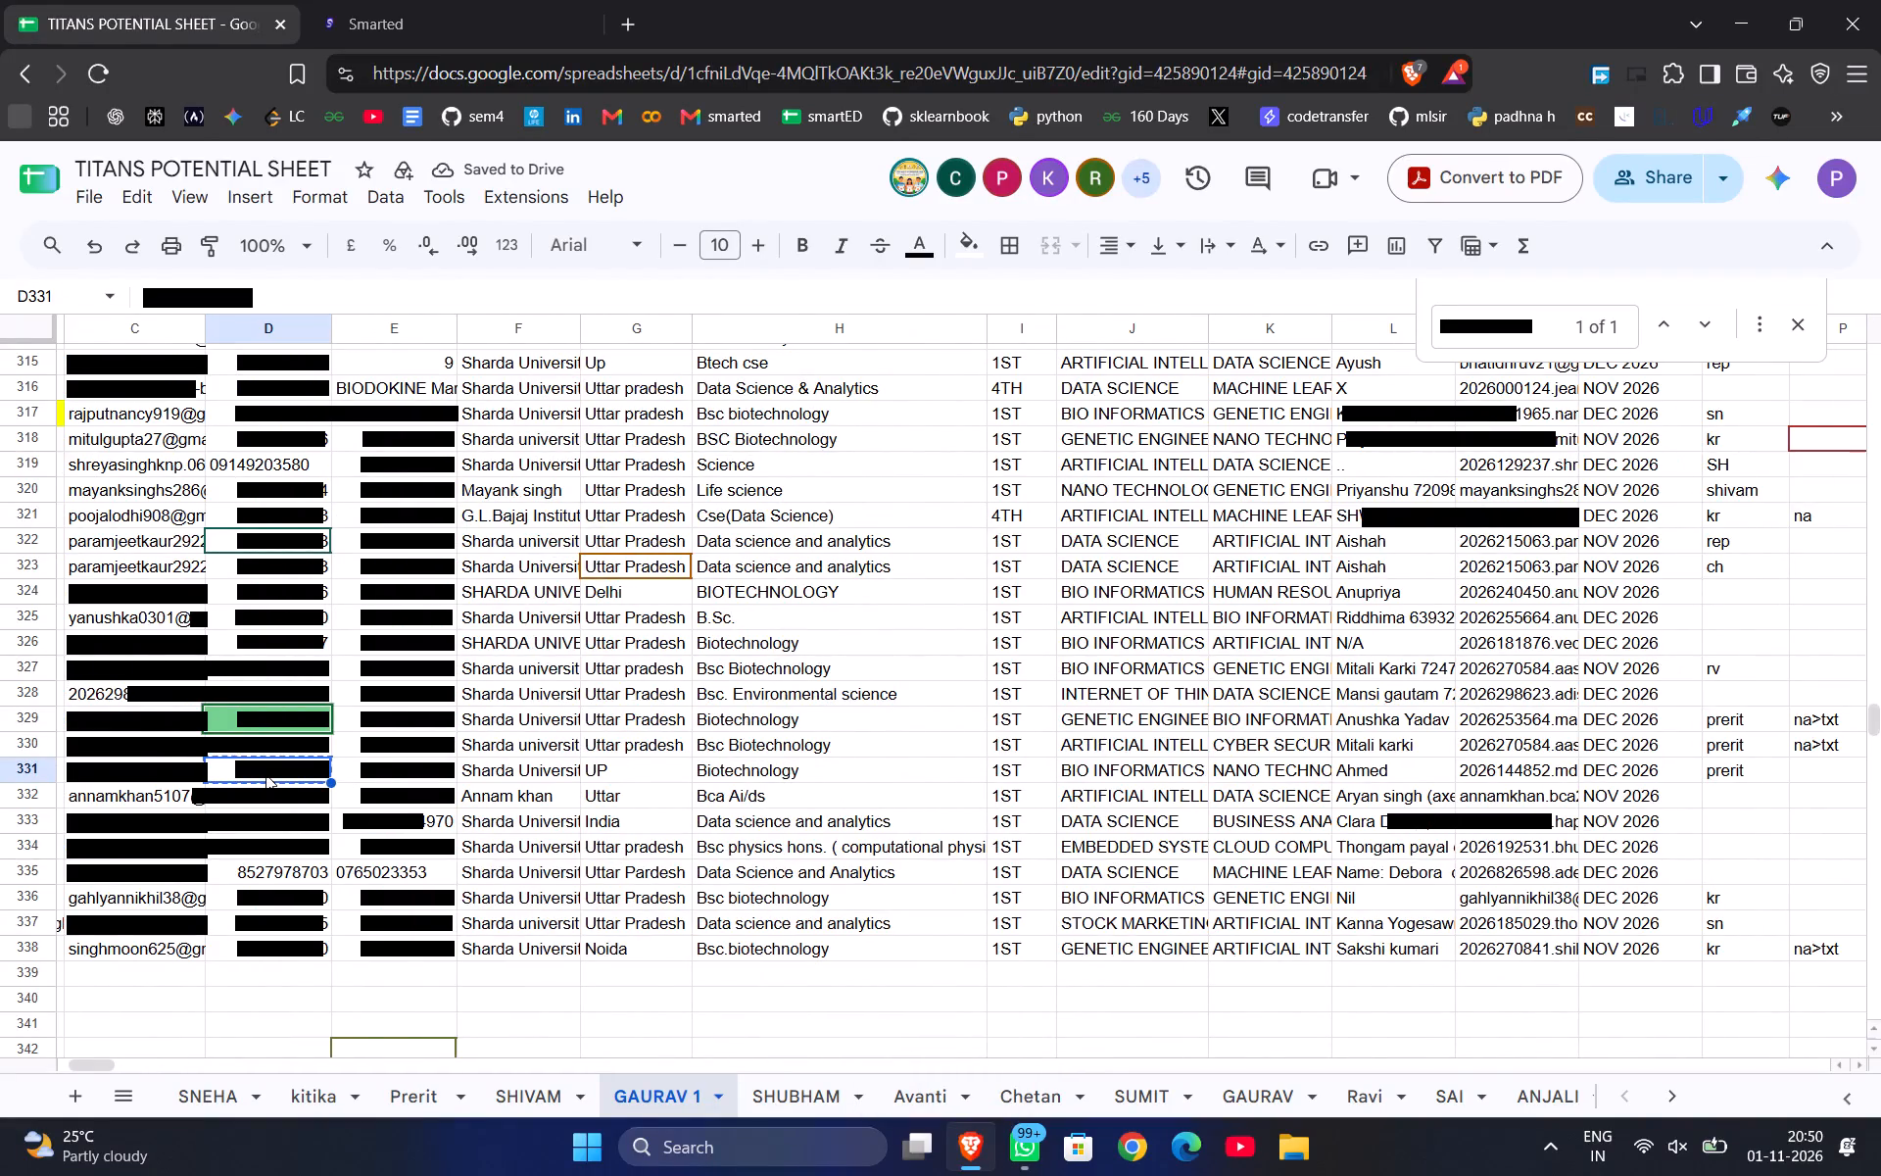
key("ctrl+f")
key("ctrl+f")
key("ctrl+v")
triple_click(265, 774)
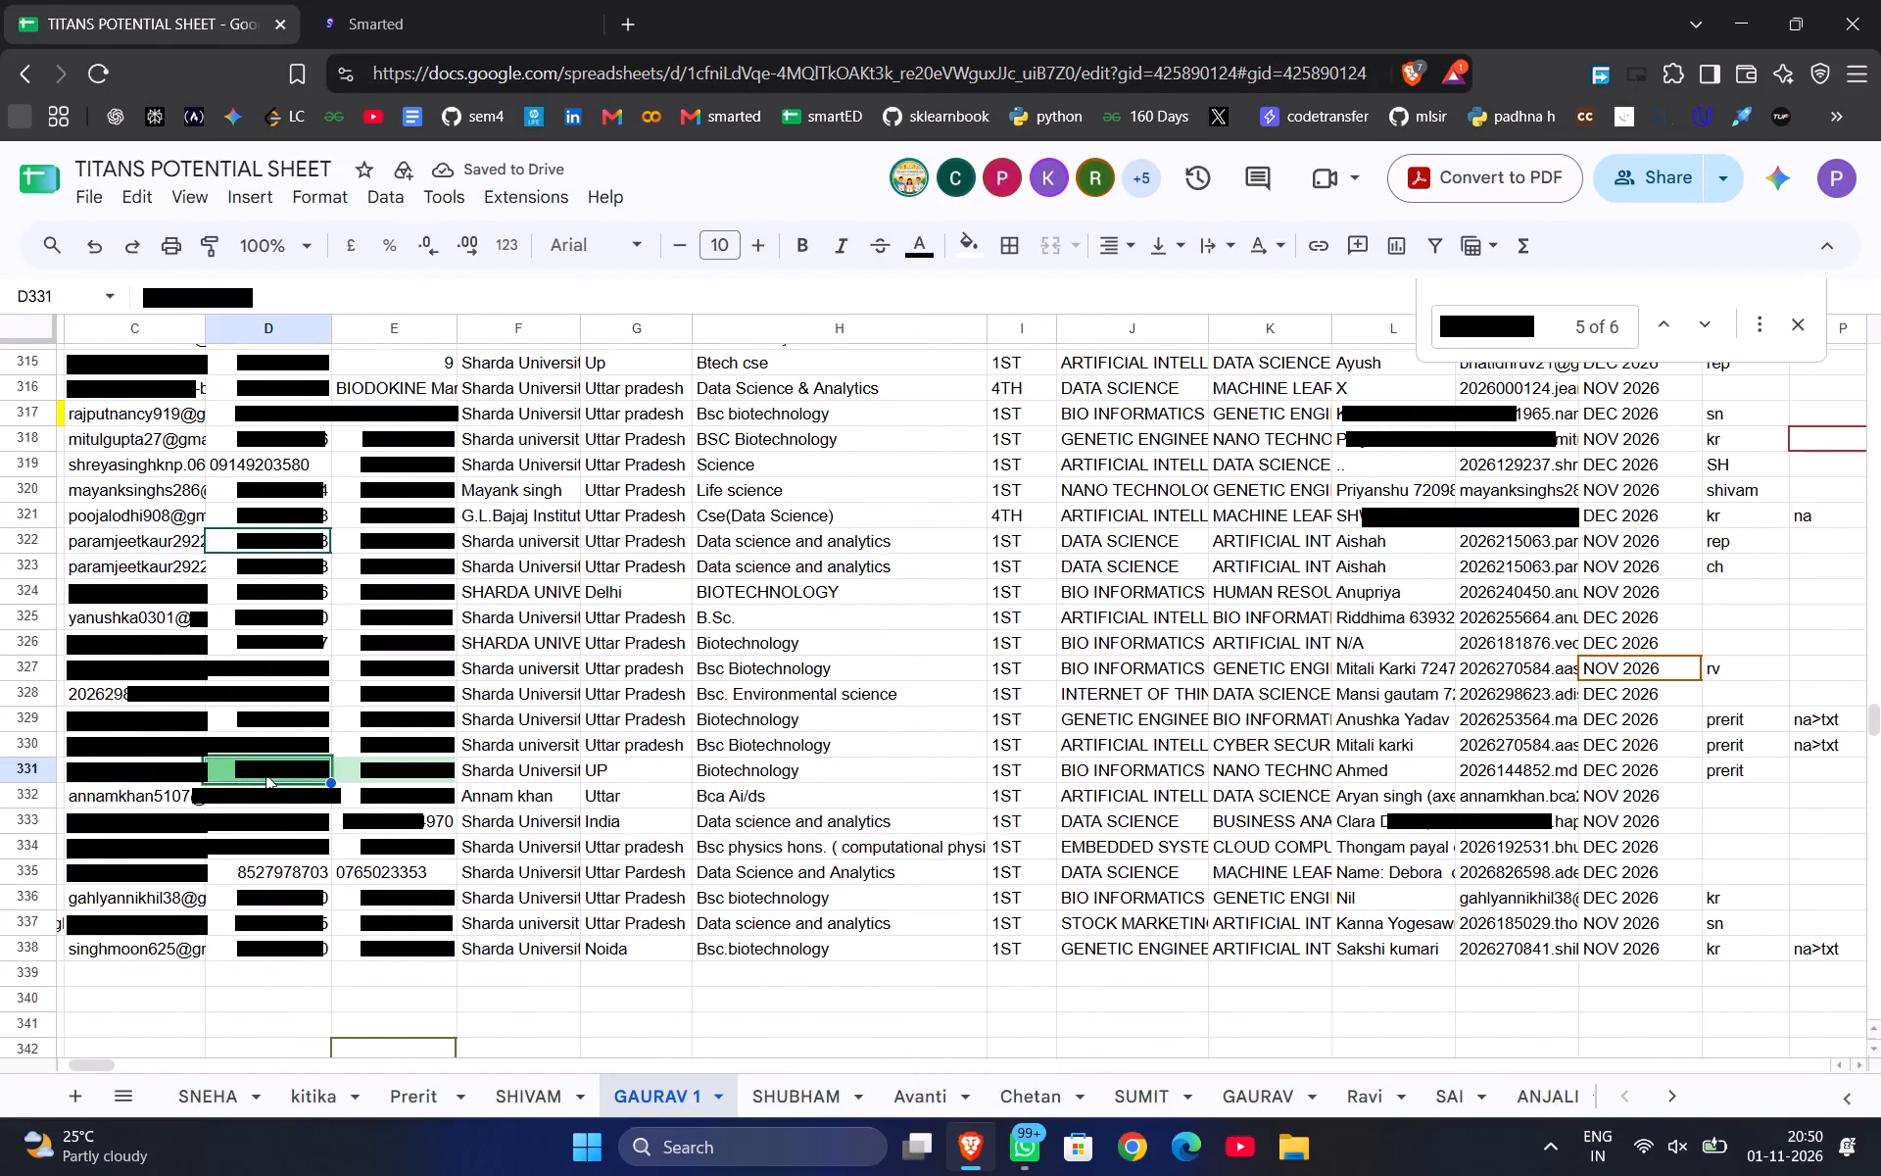
left_click(1541, 319)
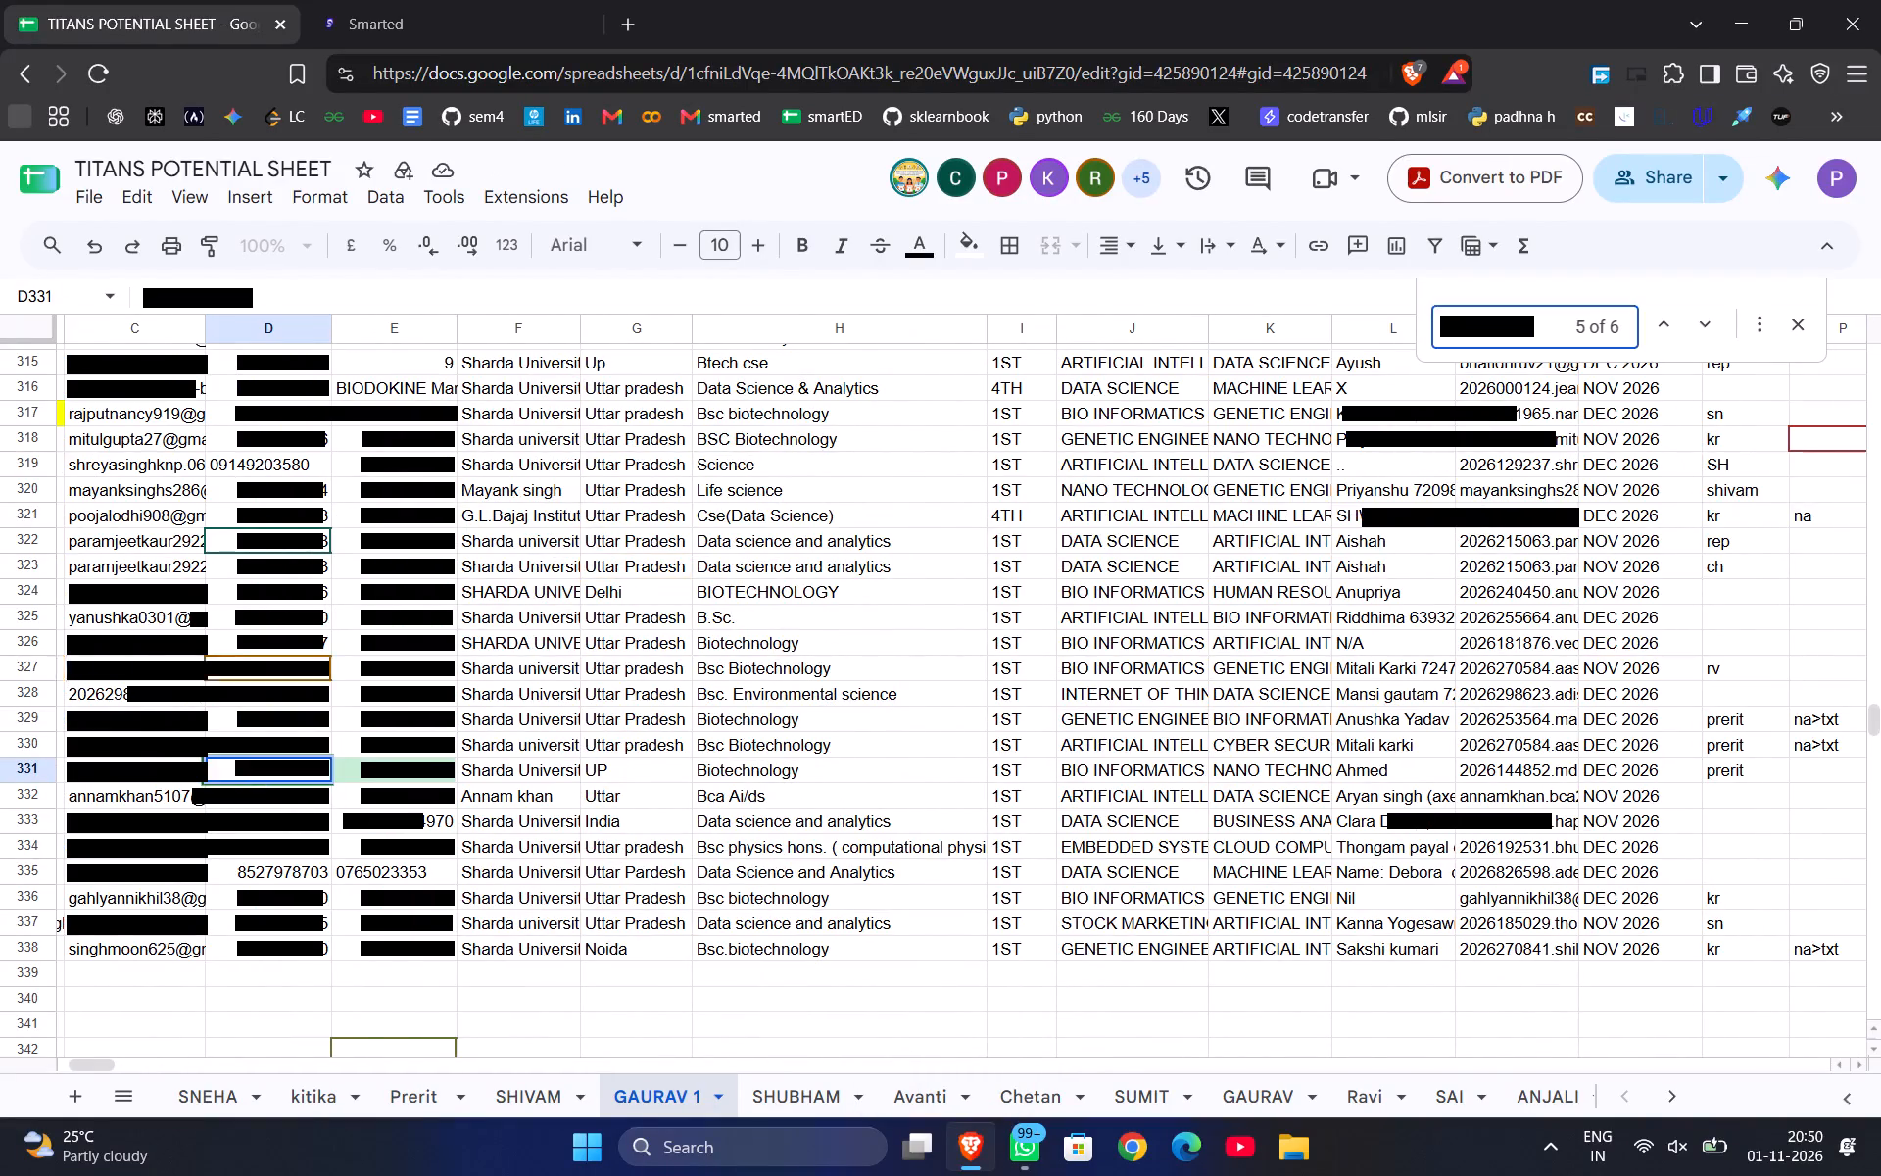
key("Return")
key("Return")
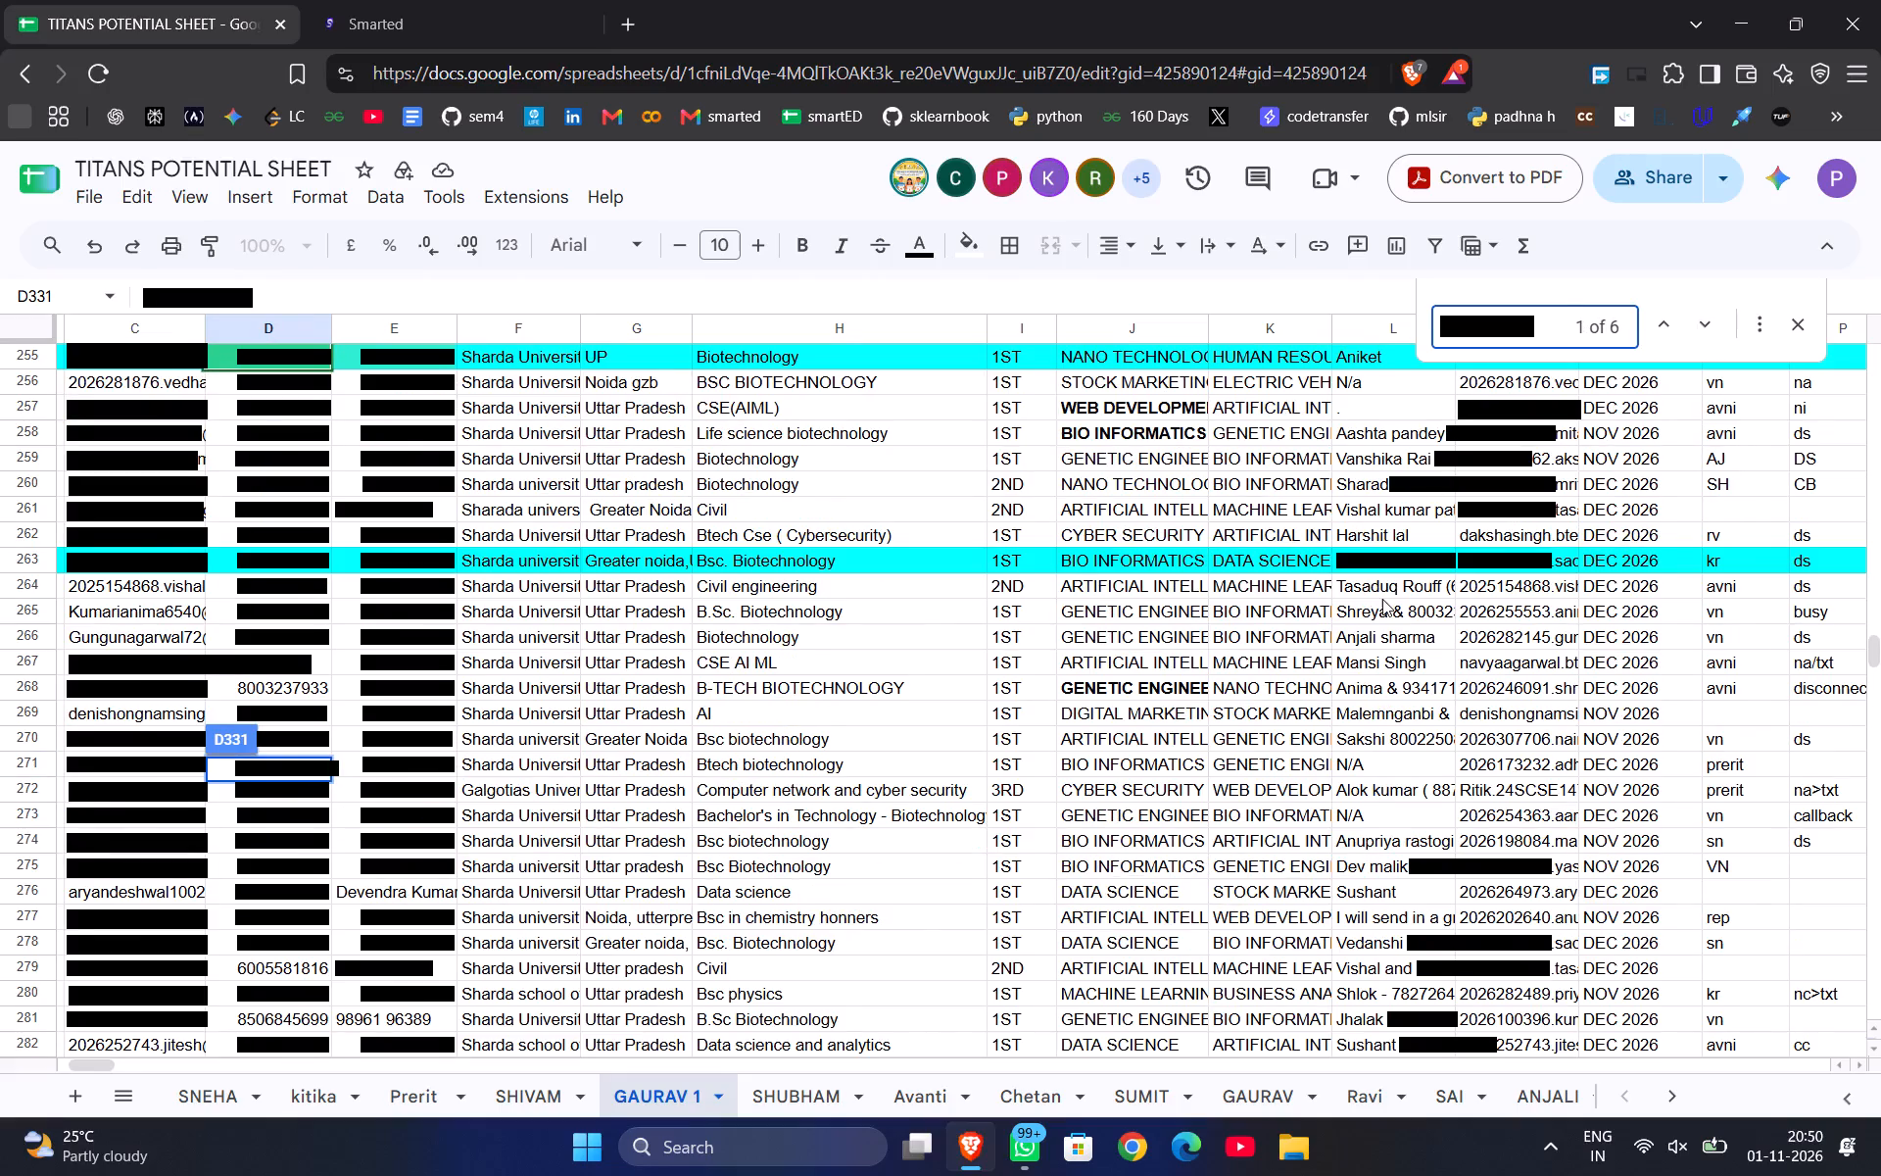
Go through all matches of the row 331 contact number and look at the rows they belong to.
scroll(1382, 599, "left", 5)
key("Return")
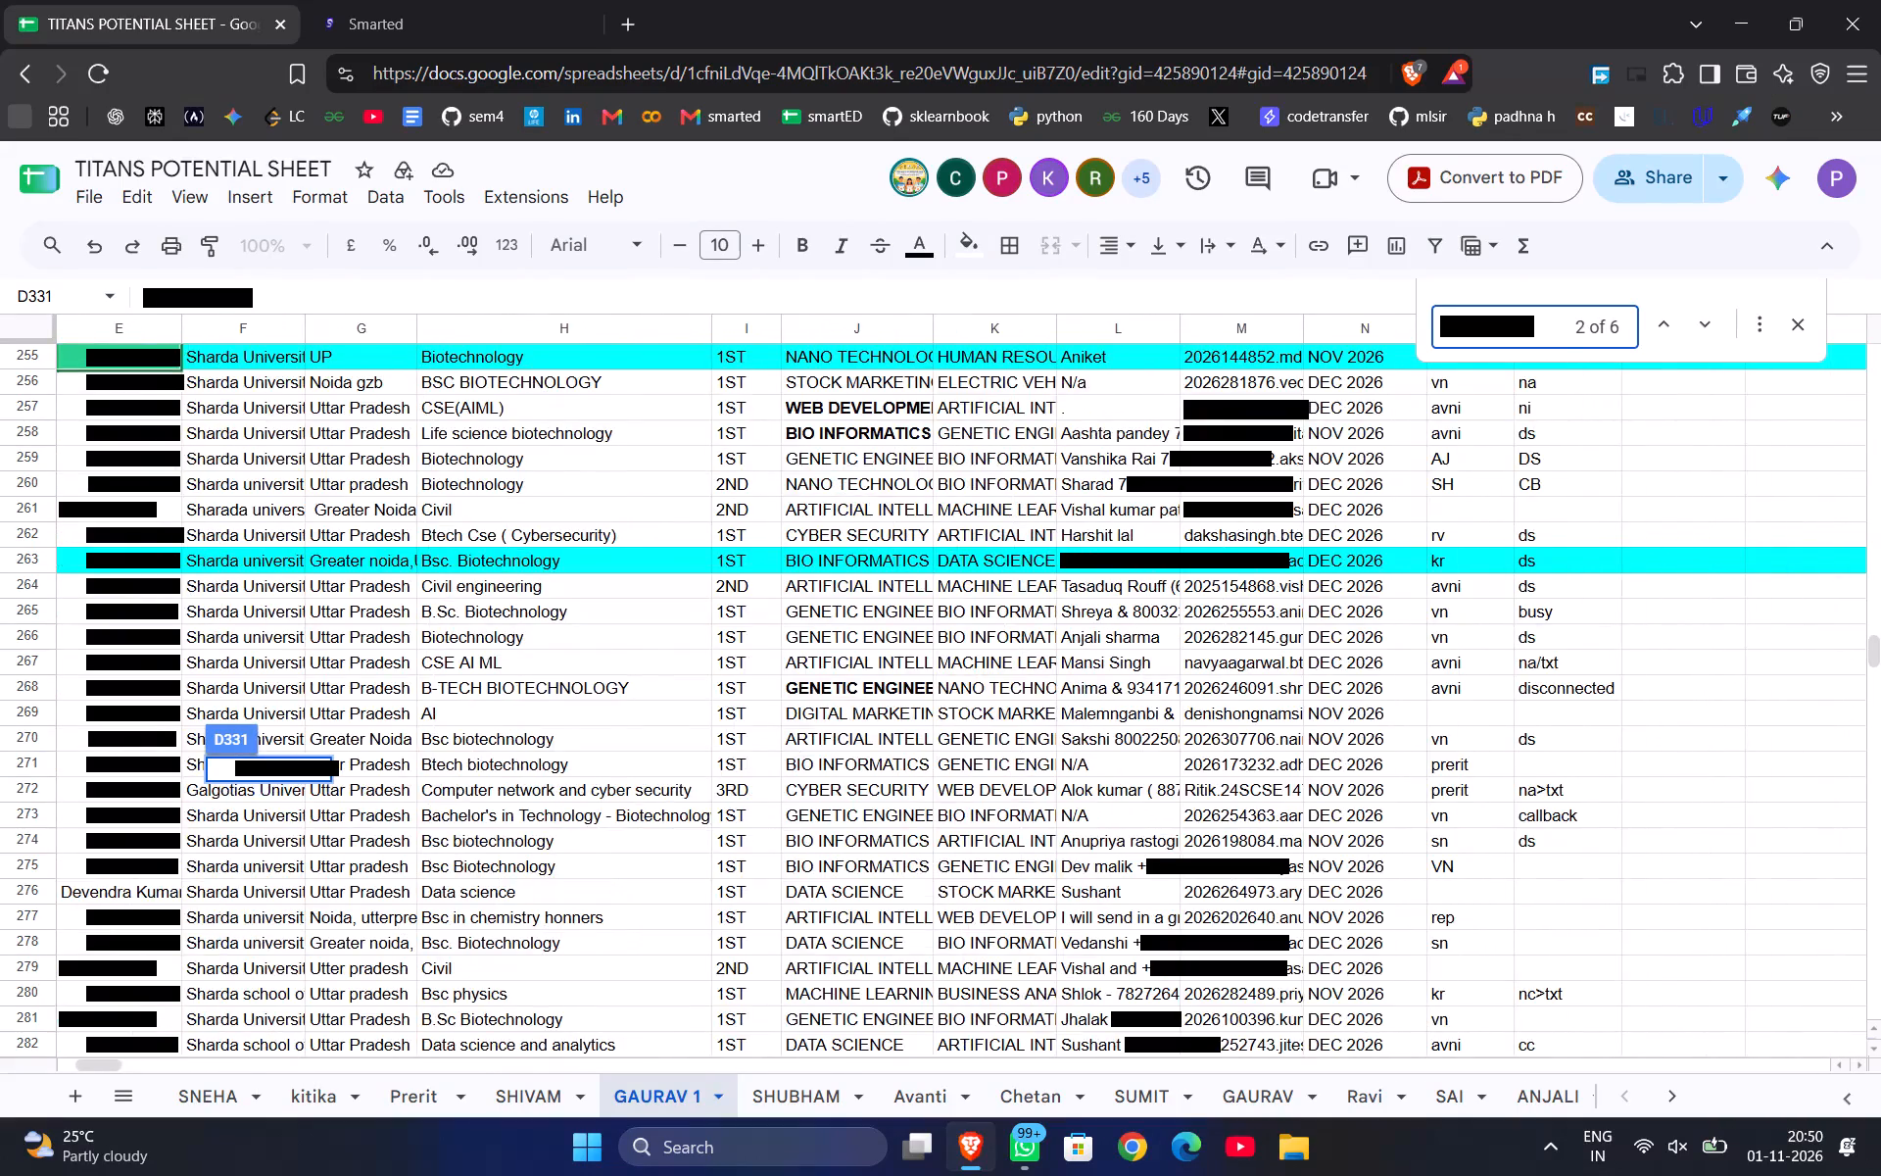
key("Return")
key("Return")
key("Return")
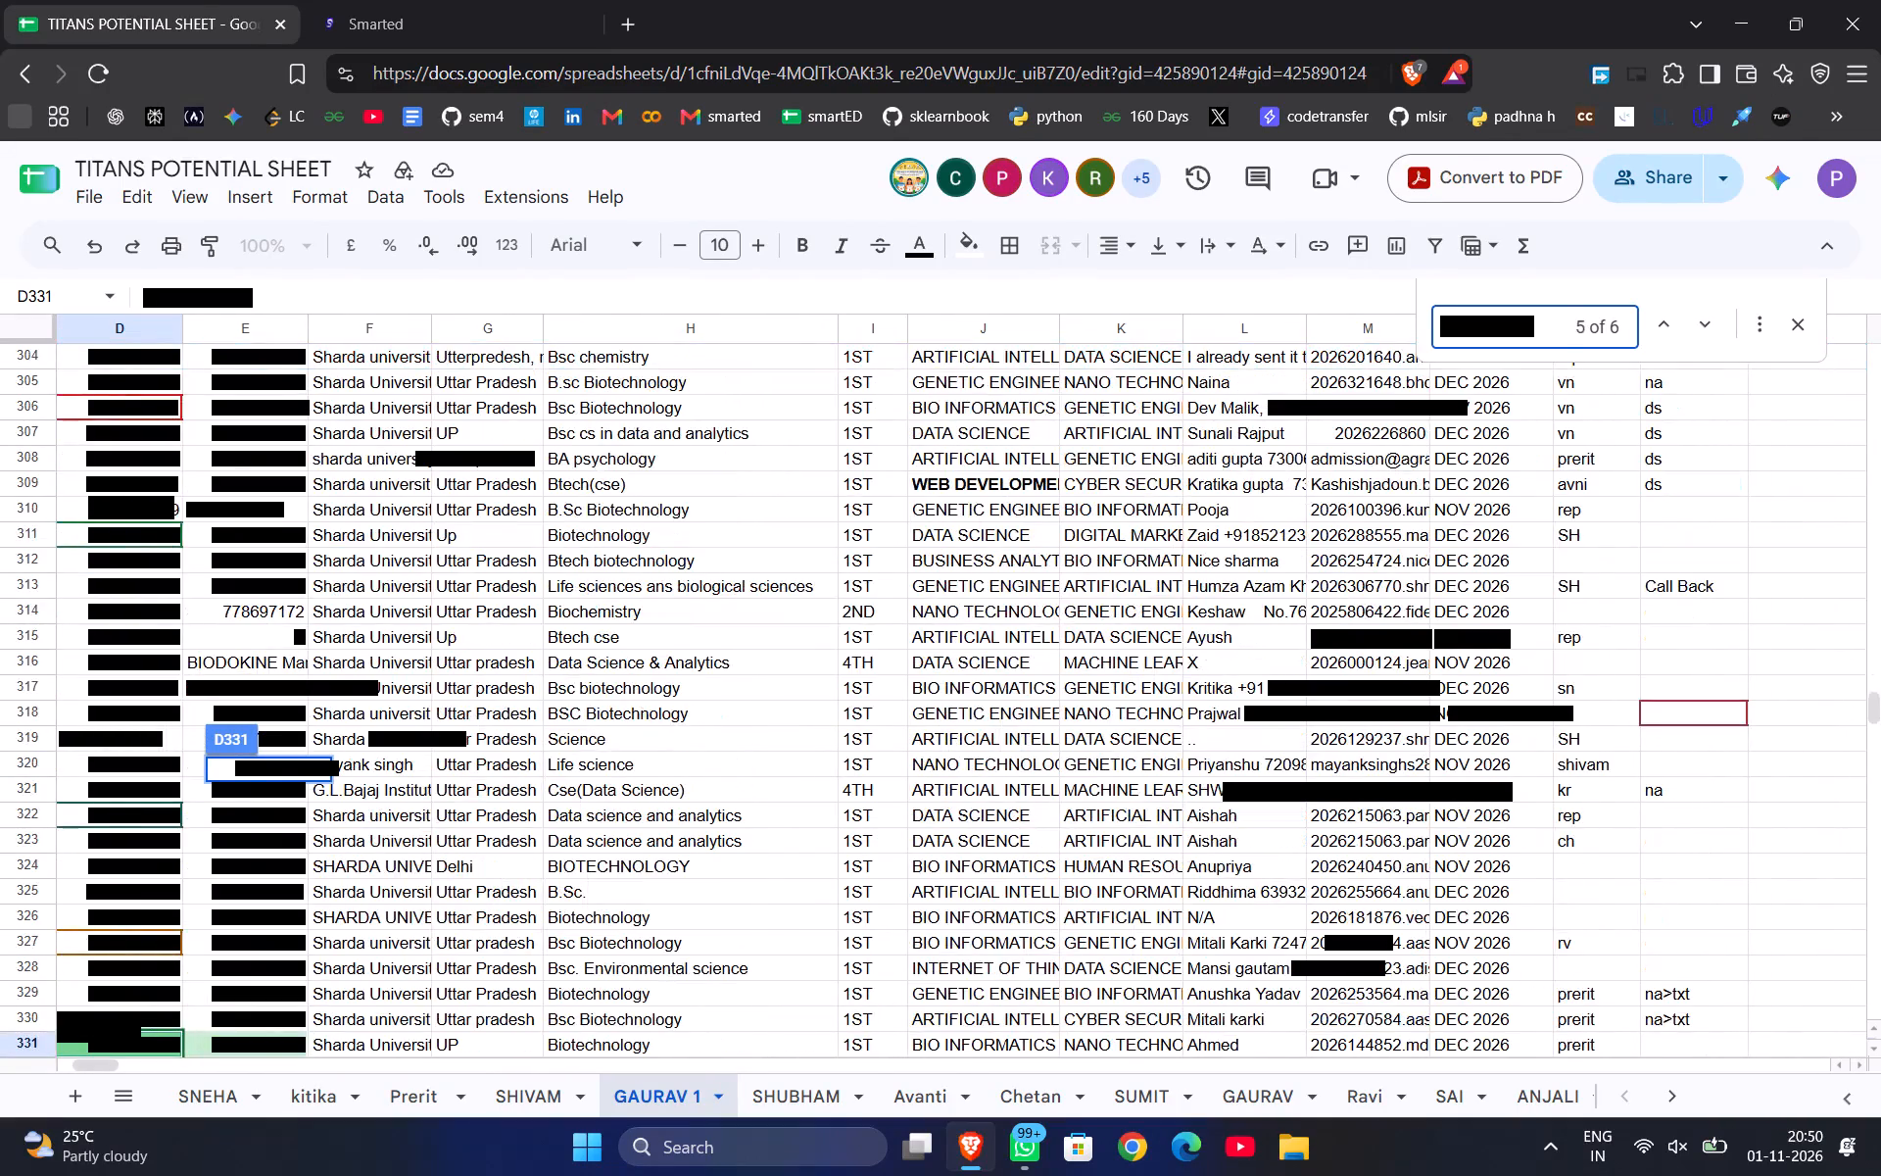
scroll(1382, 599, "right", 2)
scroll(1382, 599, "left", 2)
scroll(1382, 599, "right", 1)
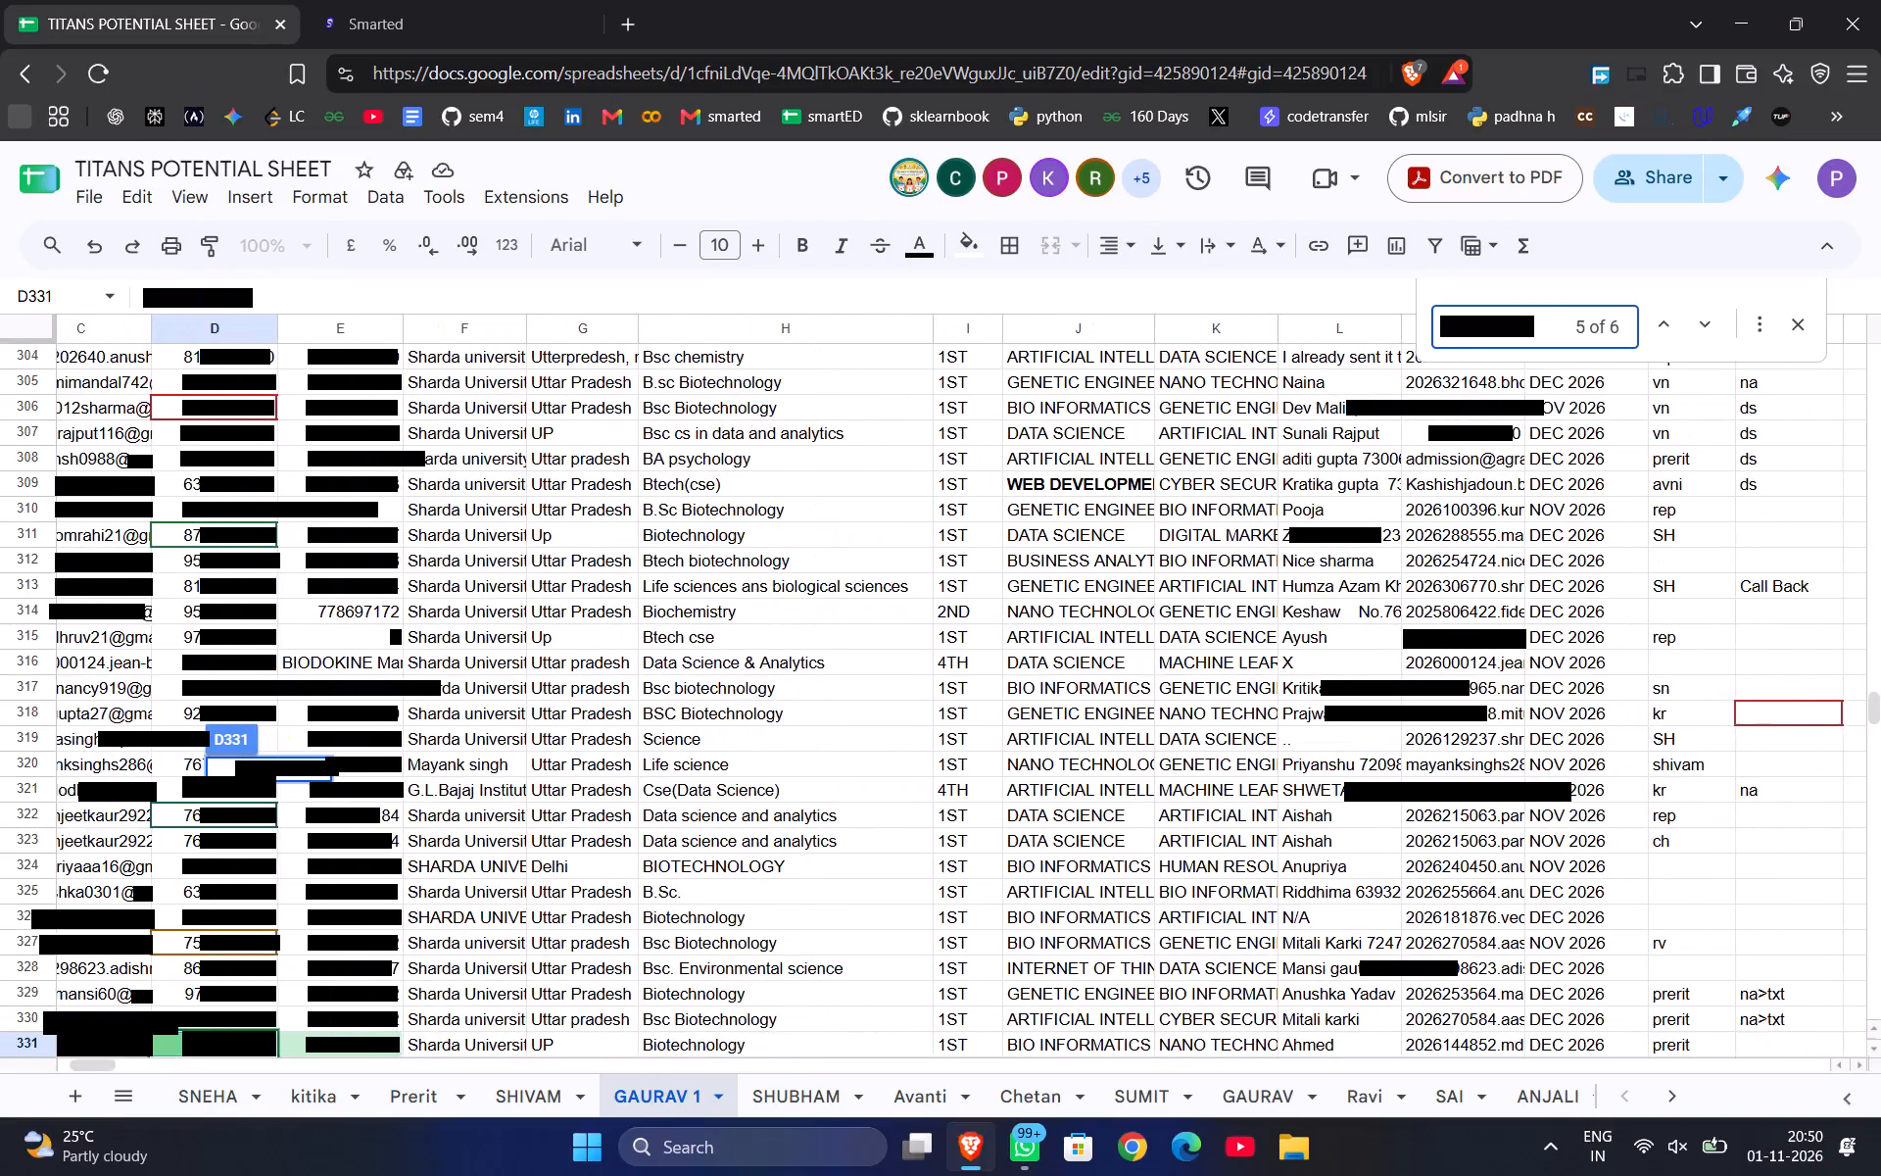
key("Return")
key("Return")
Go through the matches again, checking the assignee and call outcome in columns O and P for rows 255, 290 and 331.
scroll(1382, 599, "left", 7)
scroll(1382, 599, "right", 2)
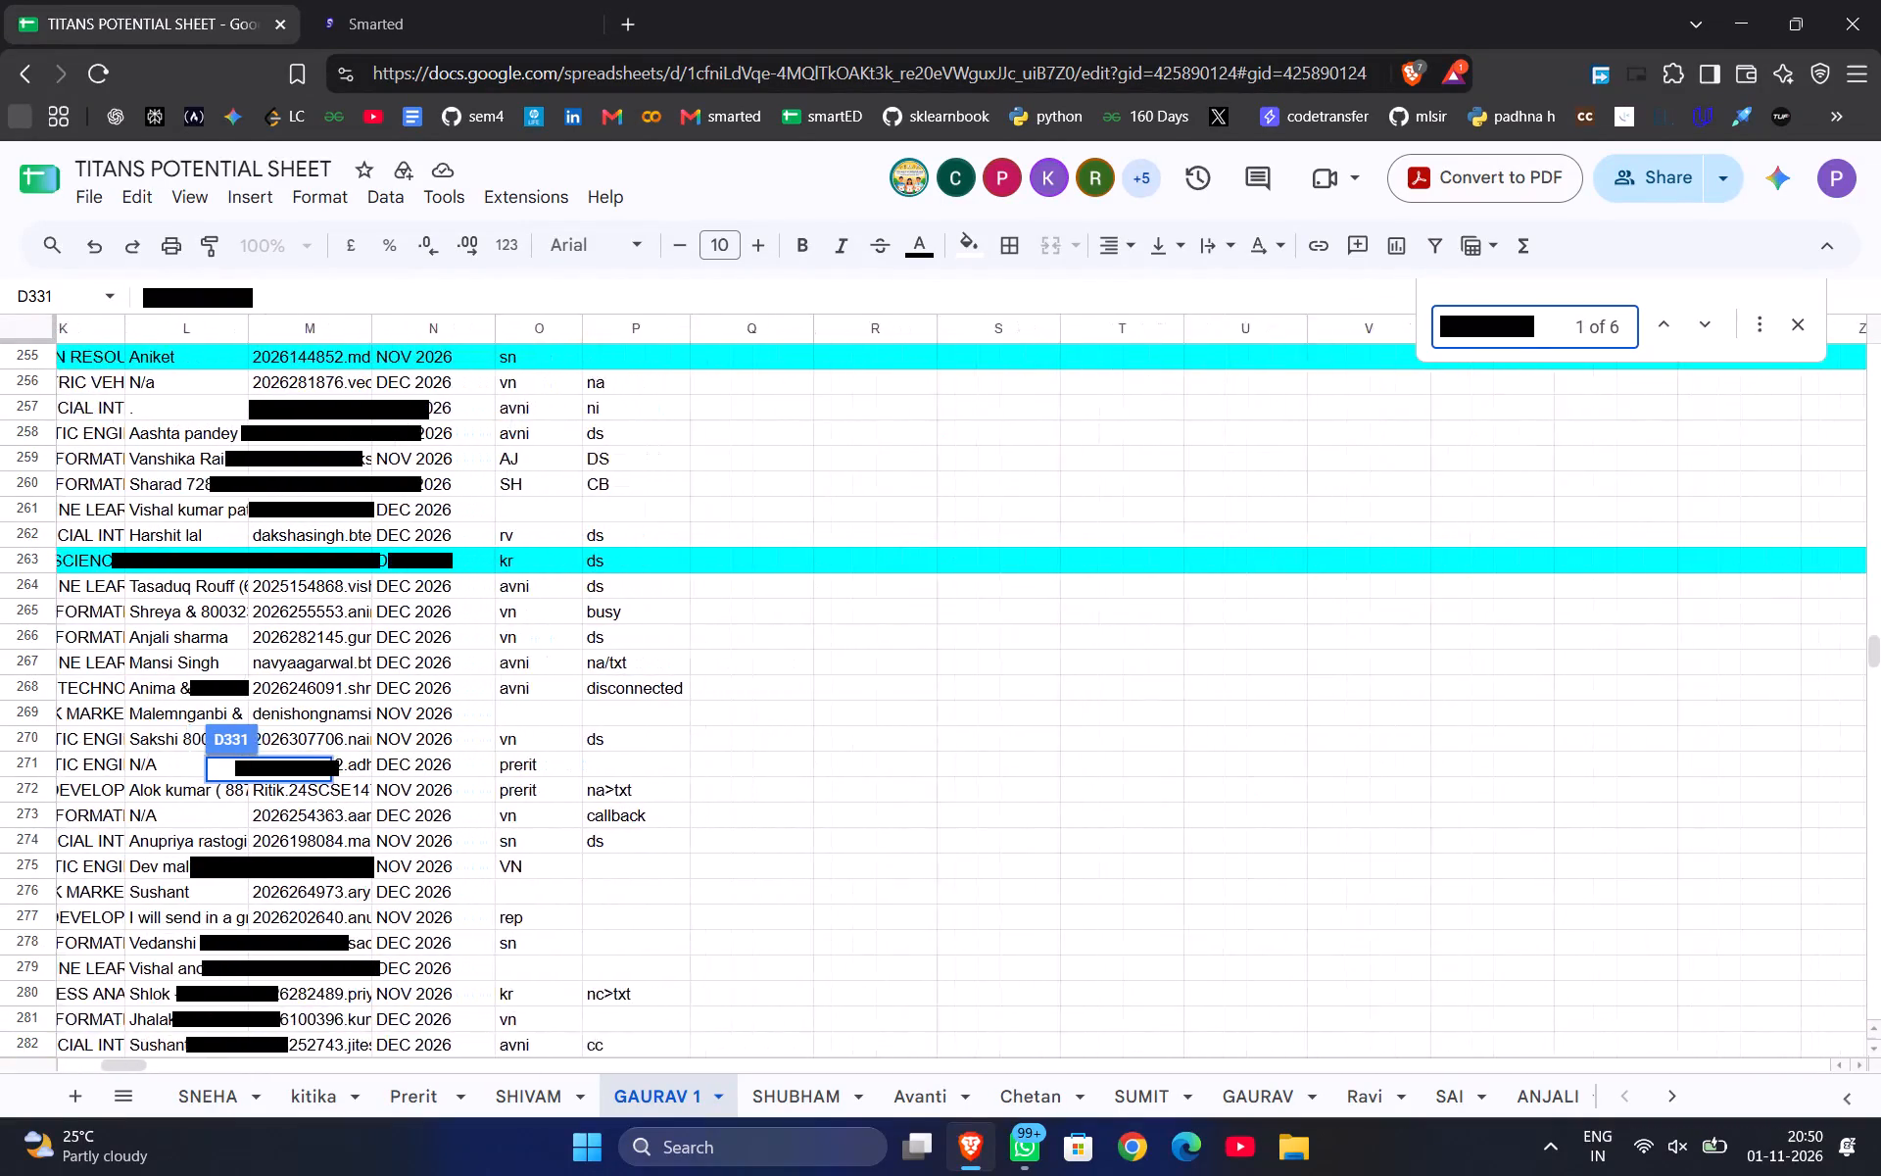
scroll(1382, 599, "right", 3)
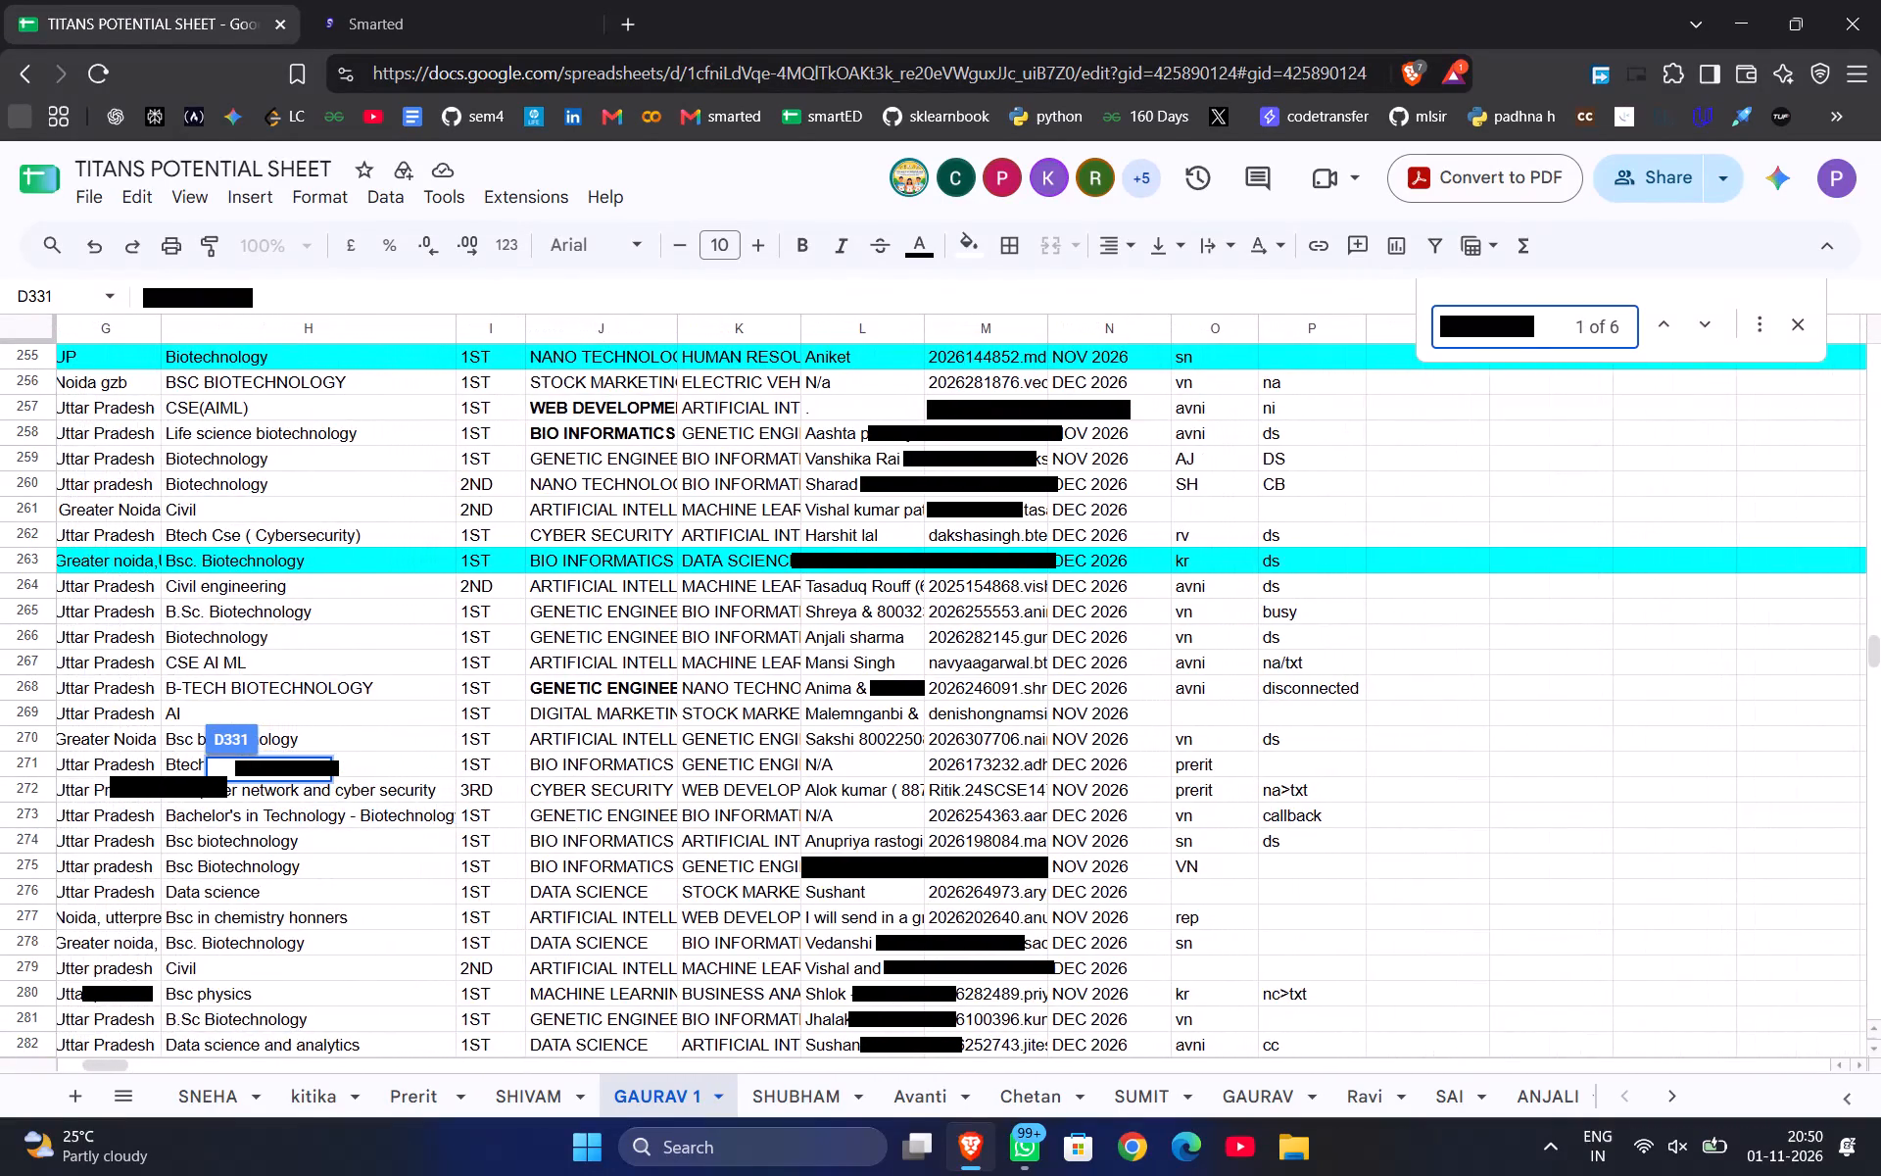
scroll(1382, 599, "right", 4)
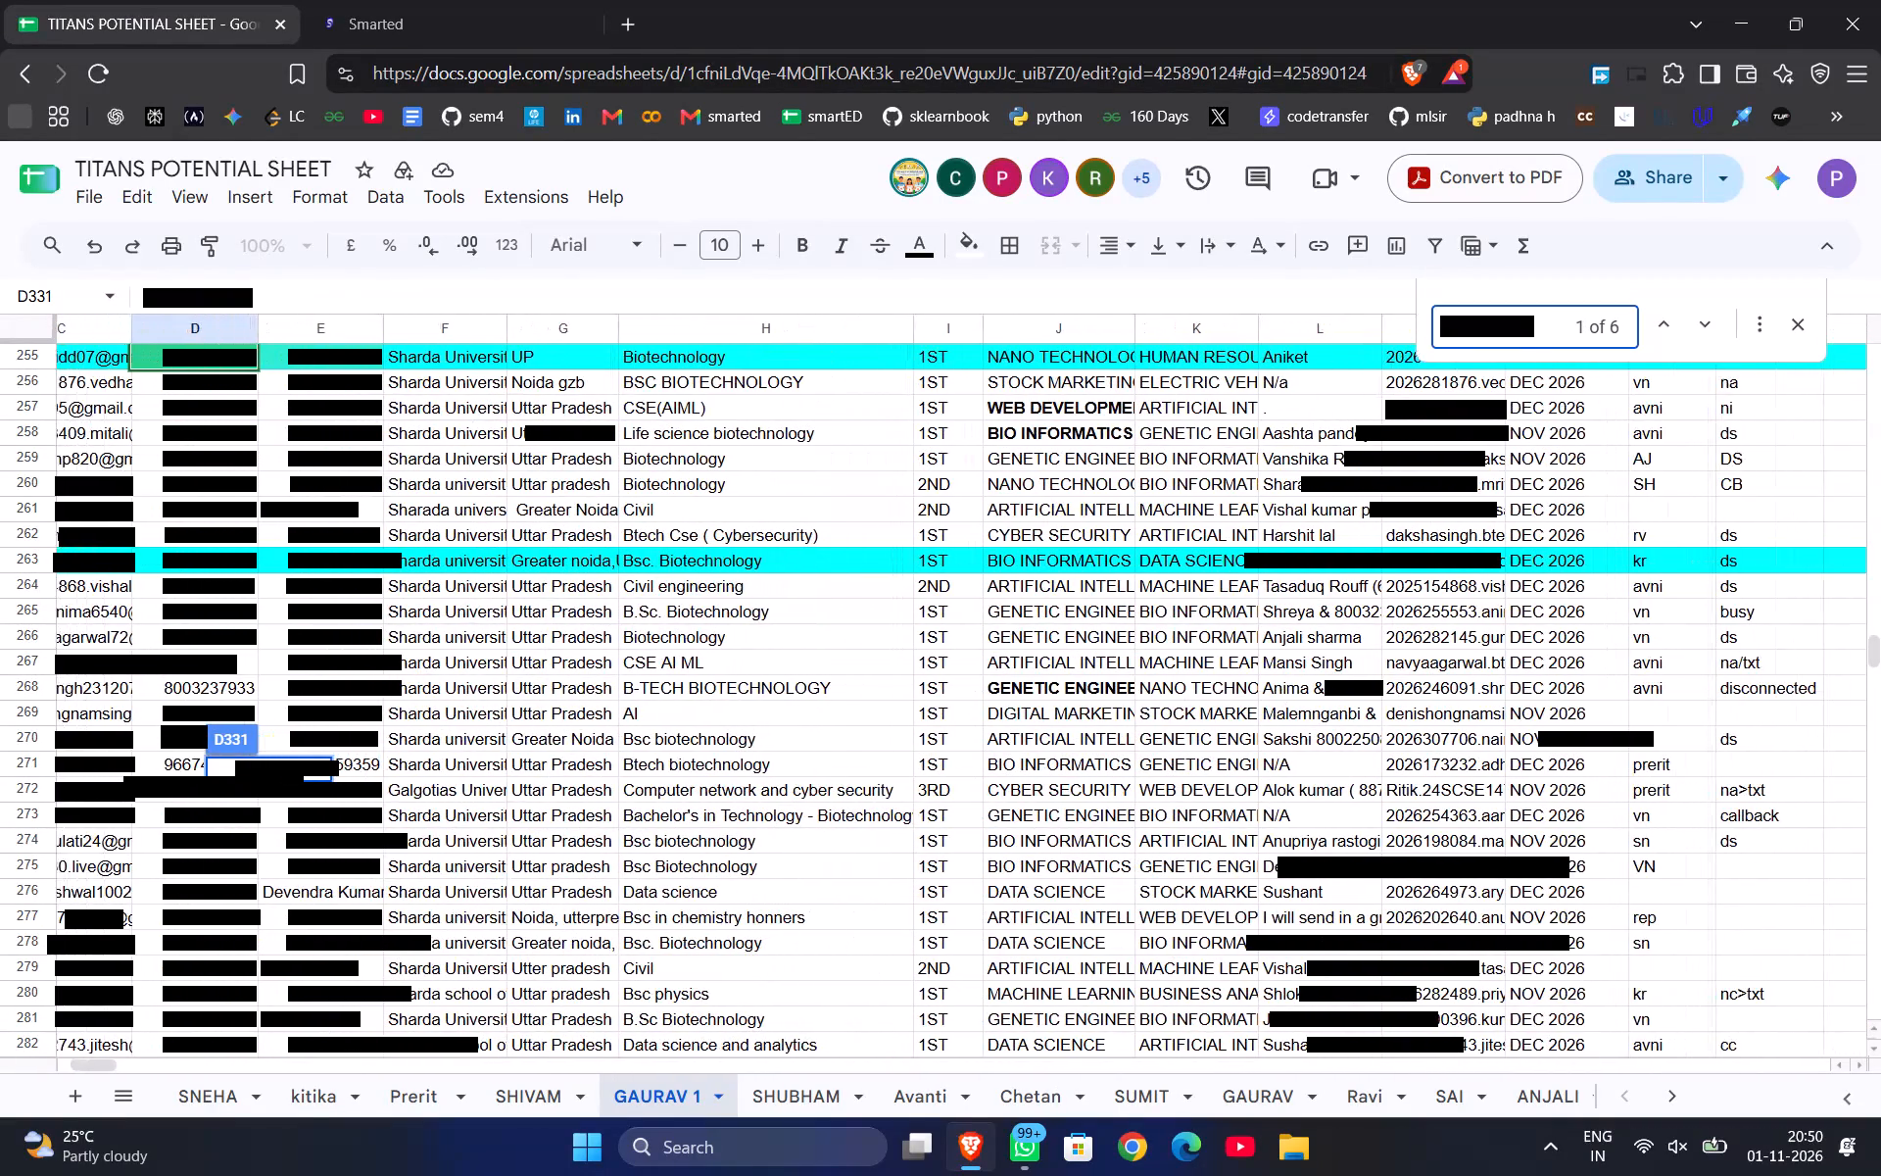
key("Return")
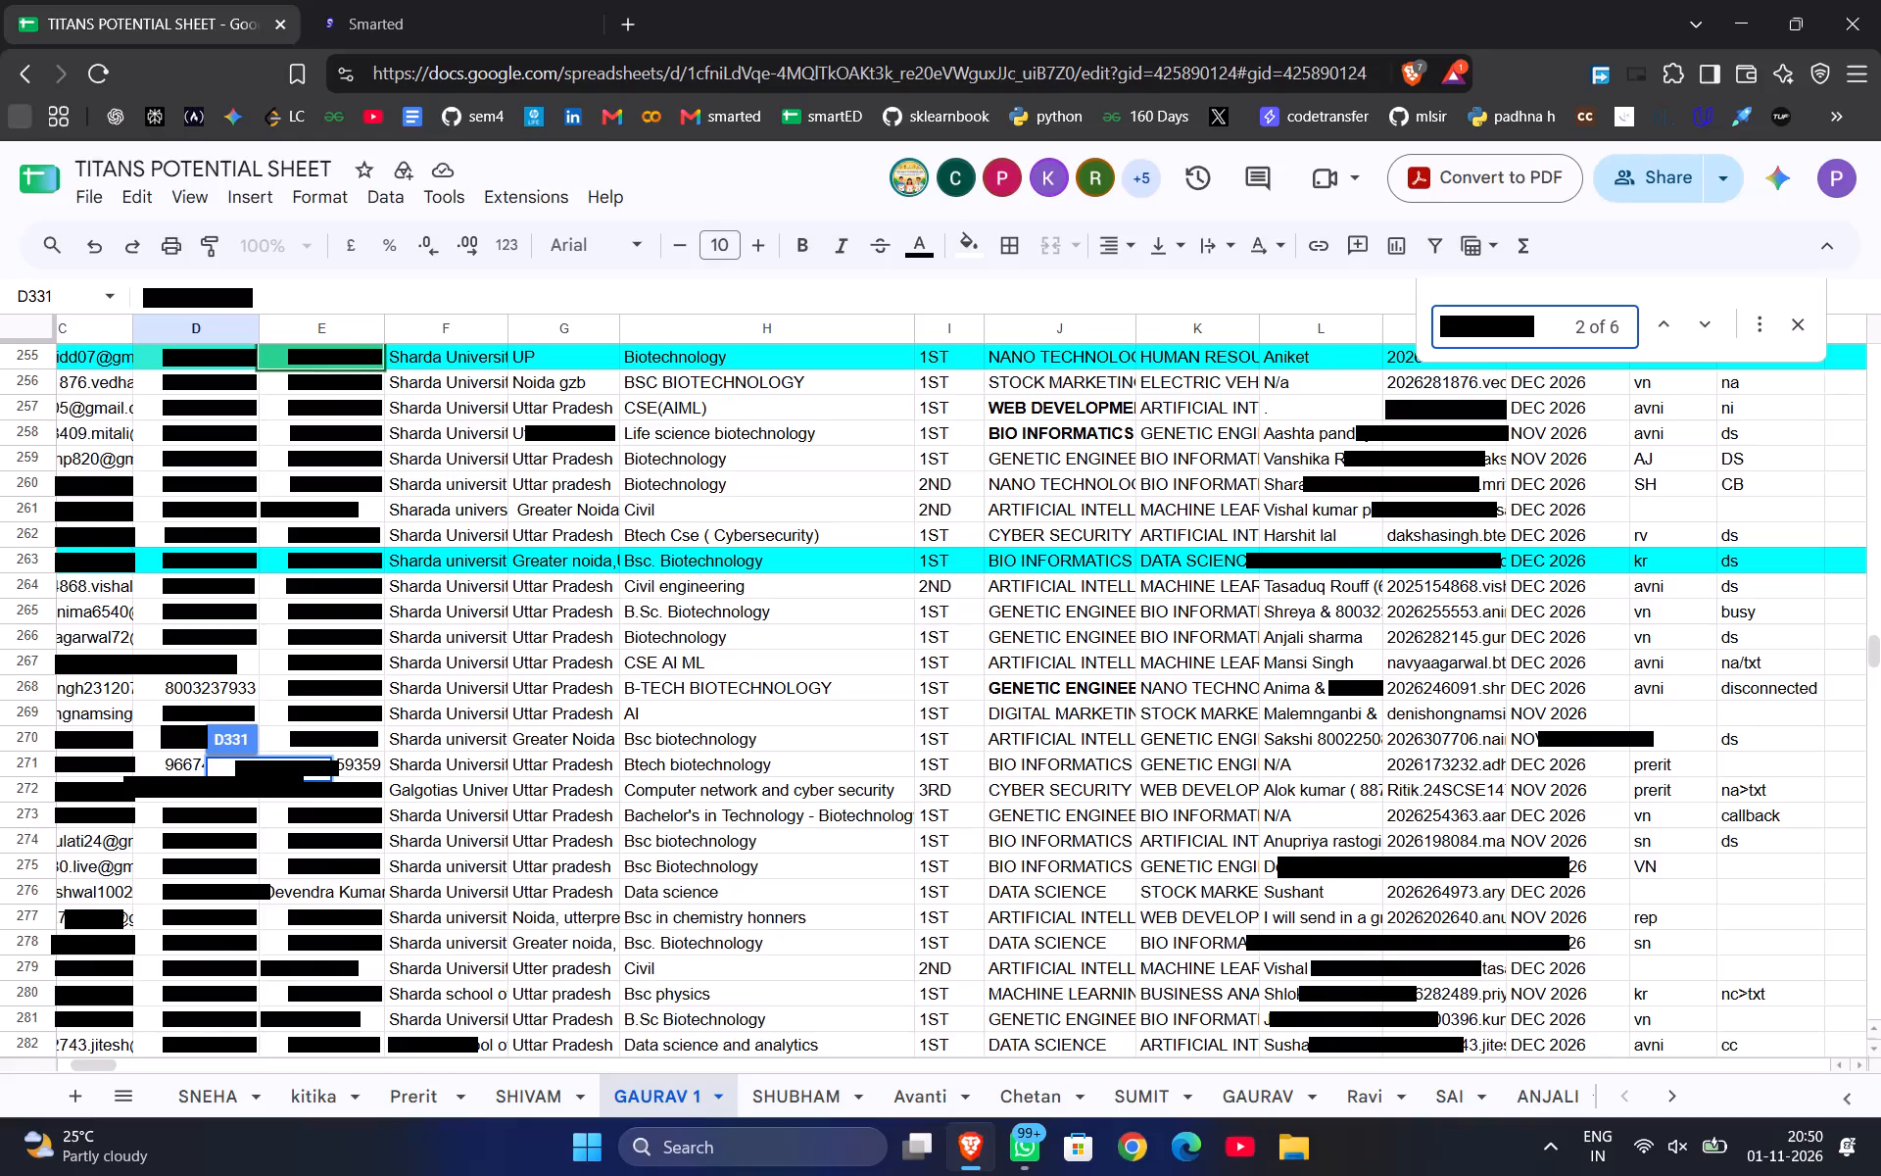
key("Return")
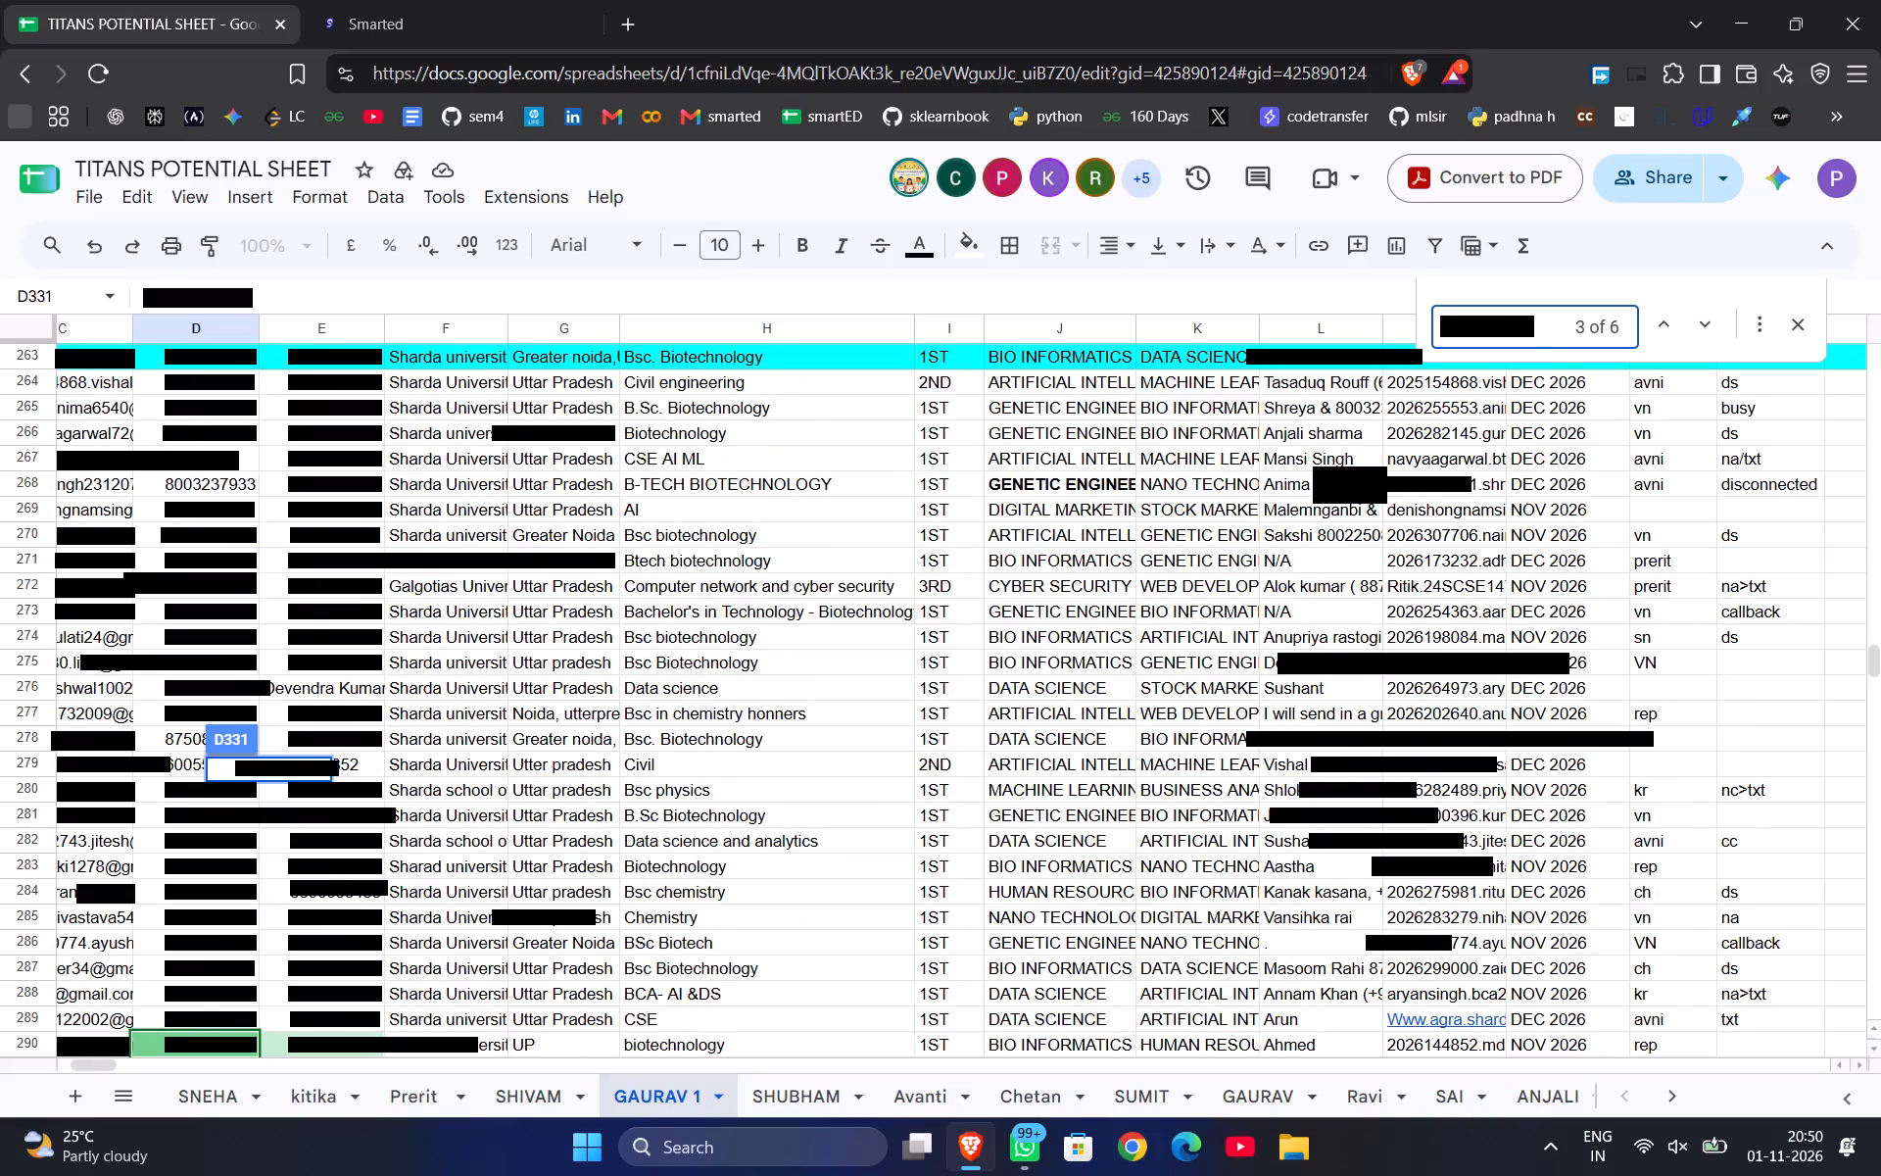
scroll(1382, 599, "right", 2)
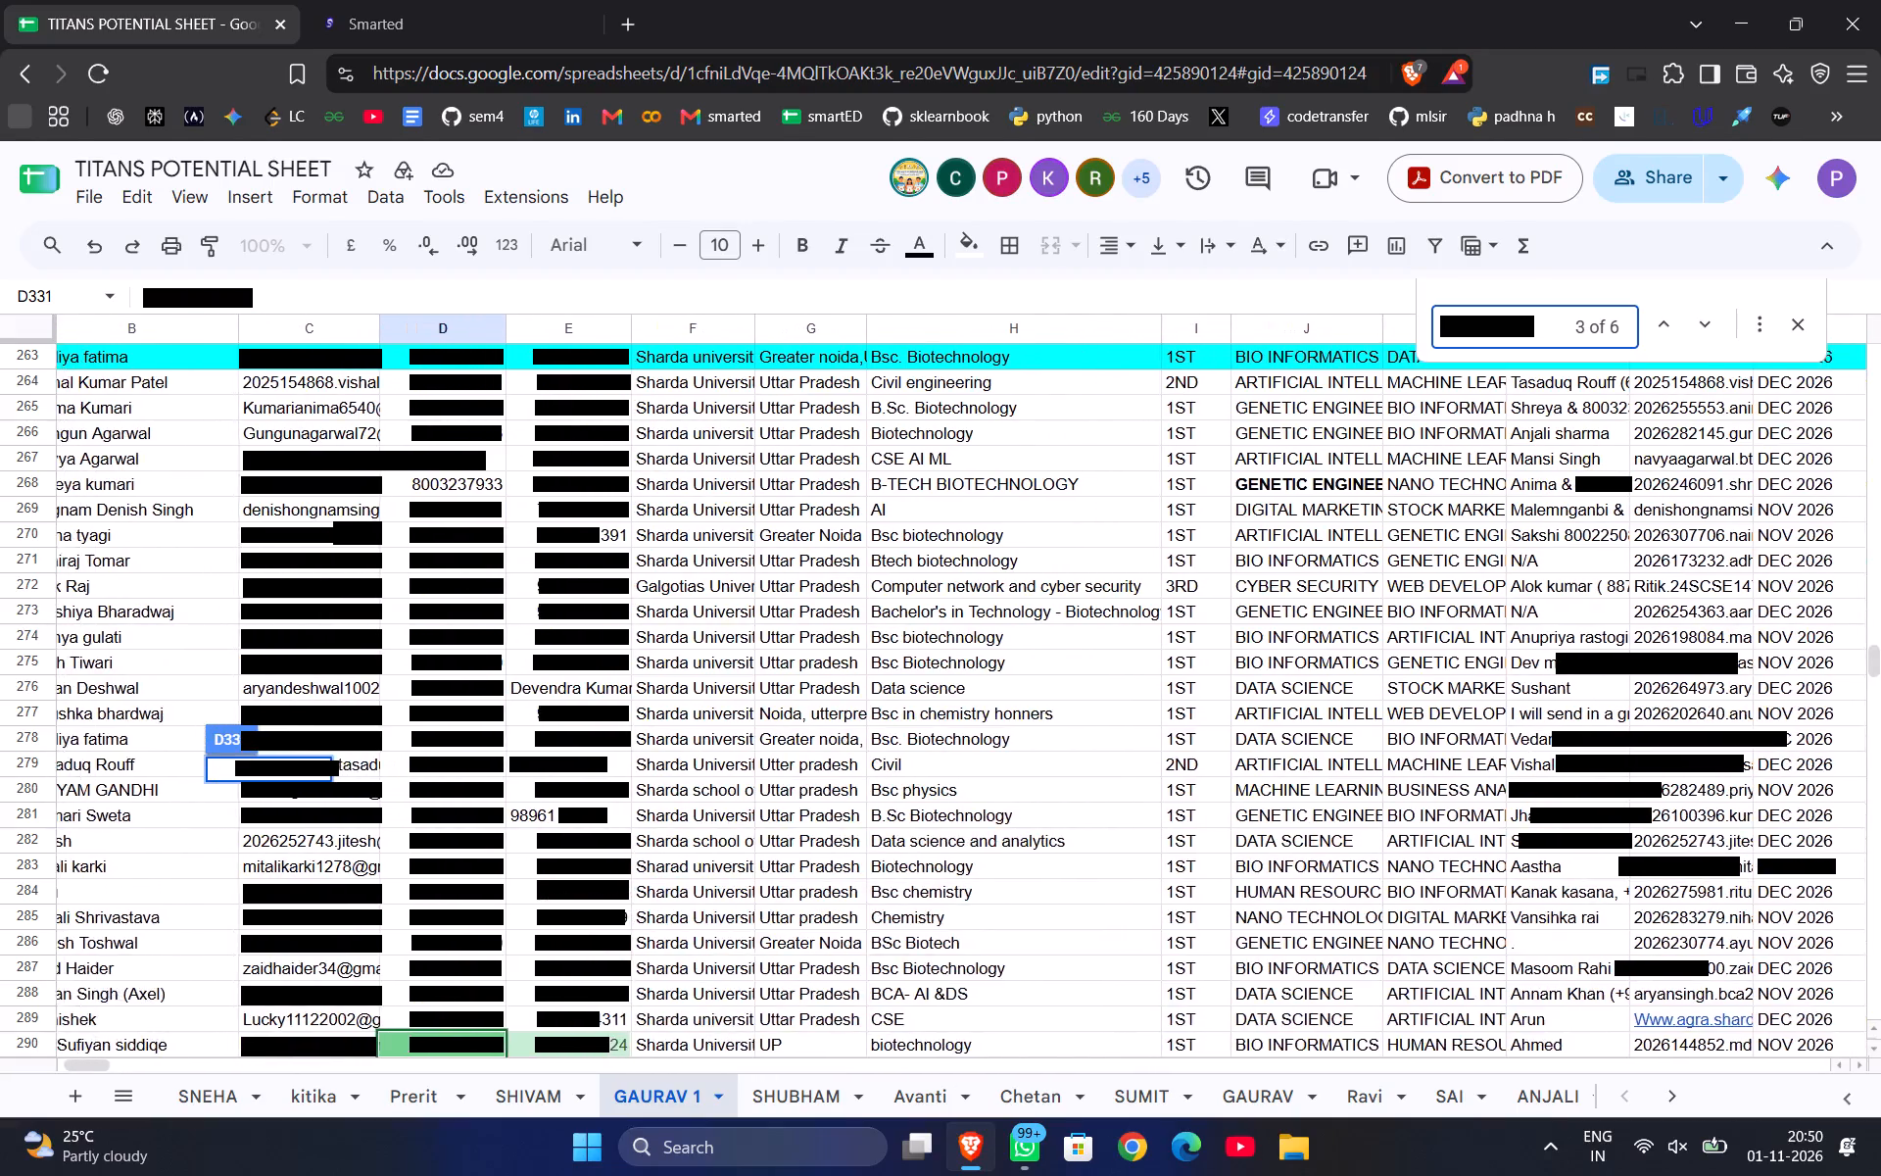
scroll(1382, 599, "left", 1)
scroll(1382, 599, "right", 2)
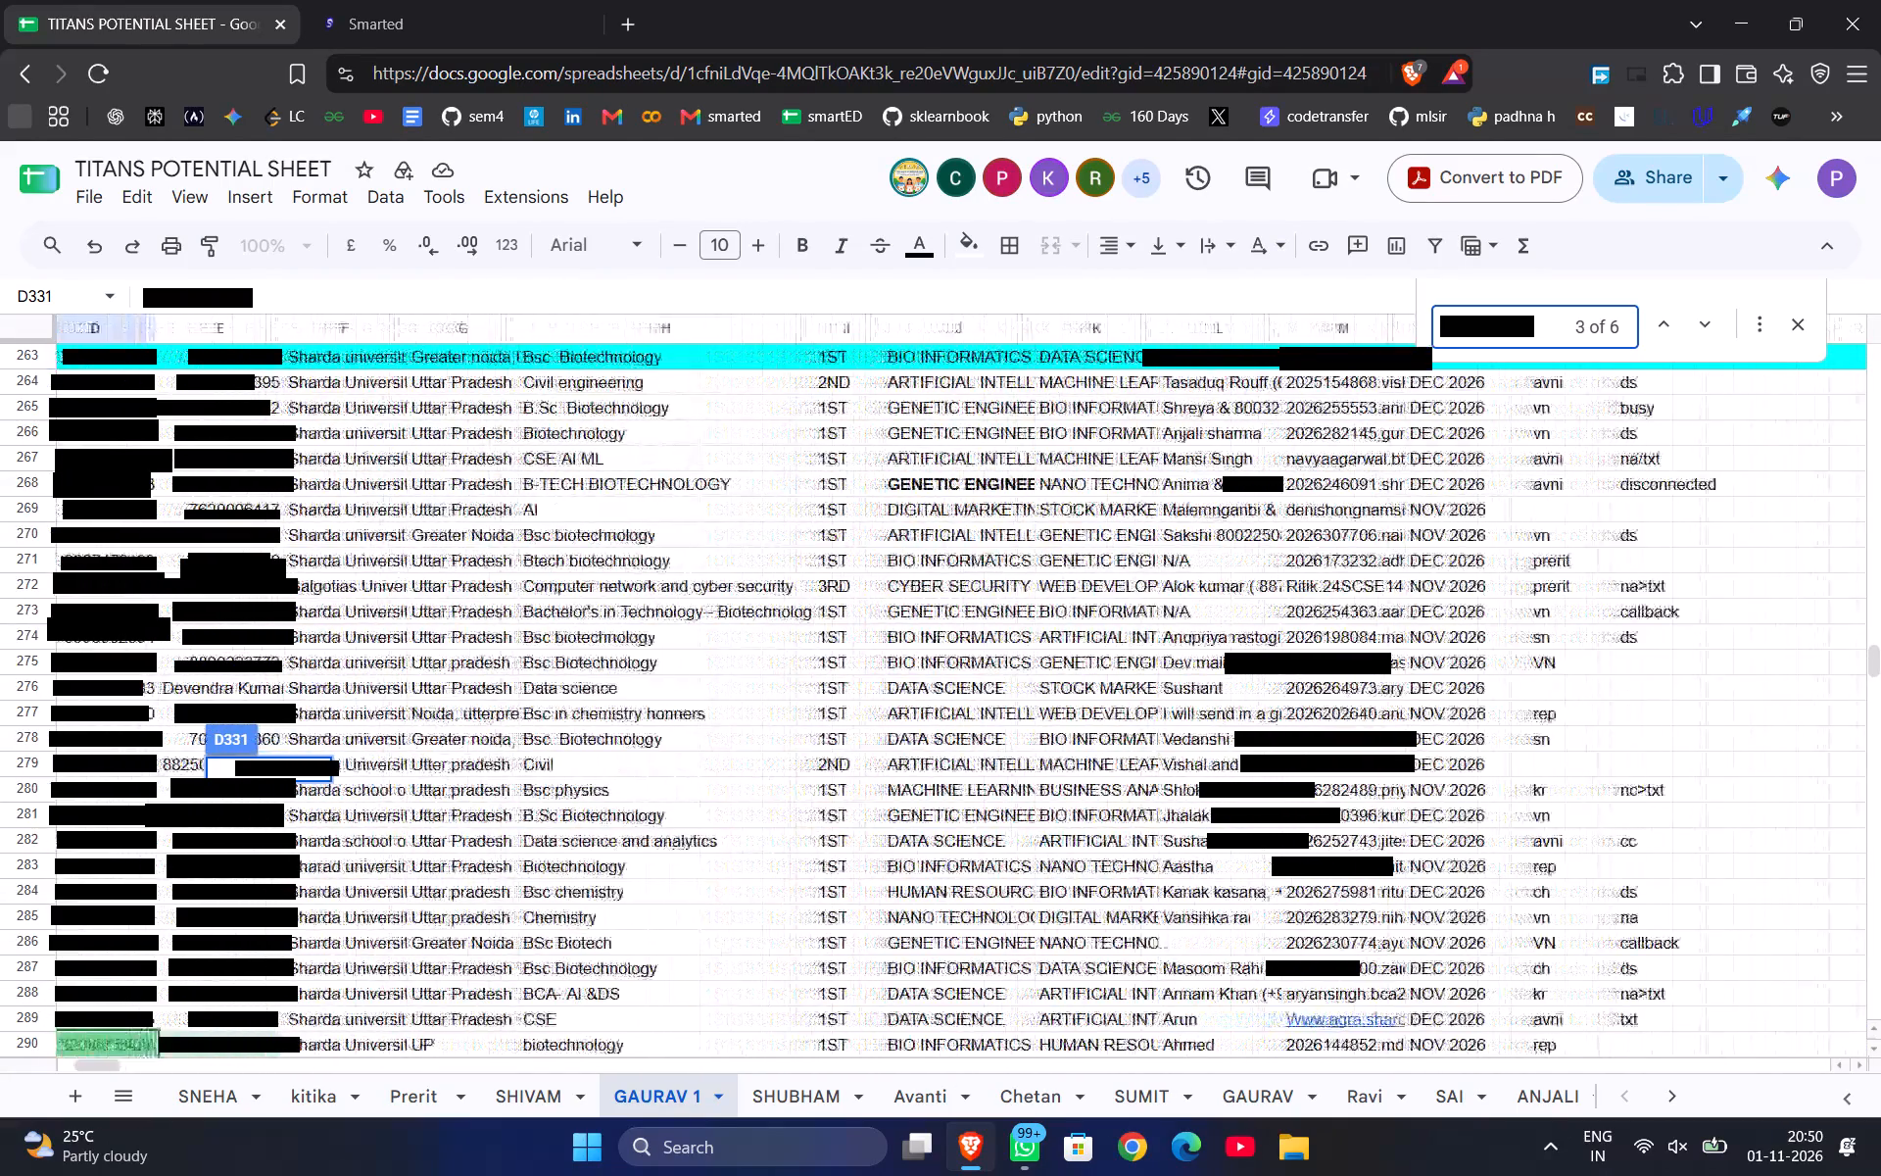
scroll(1382, 599, "right", 1)
key("Return")
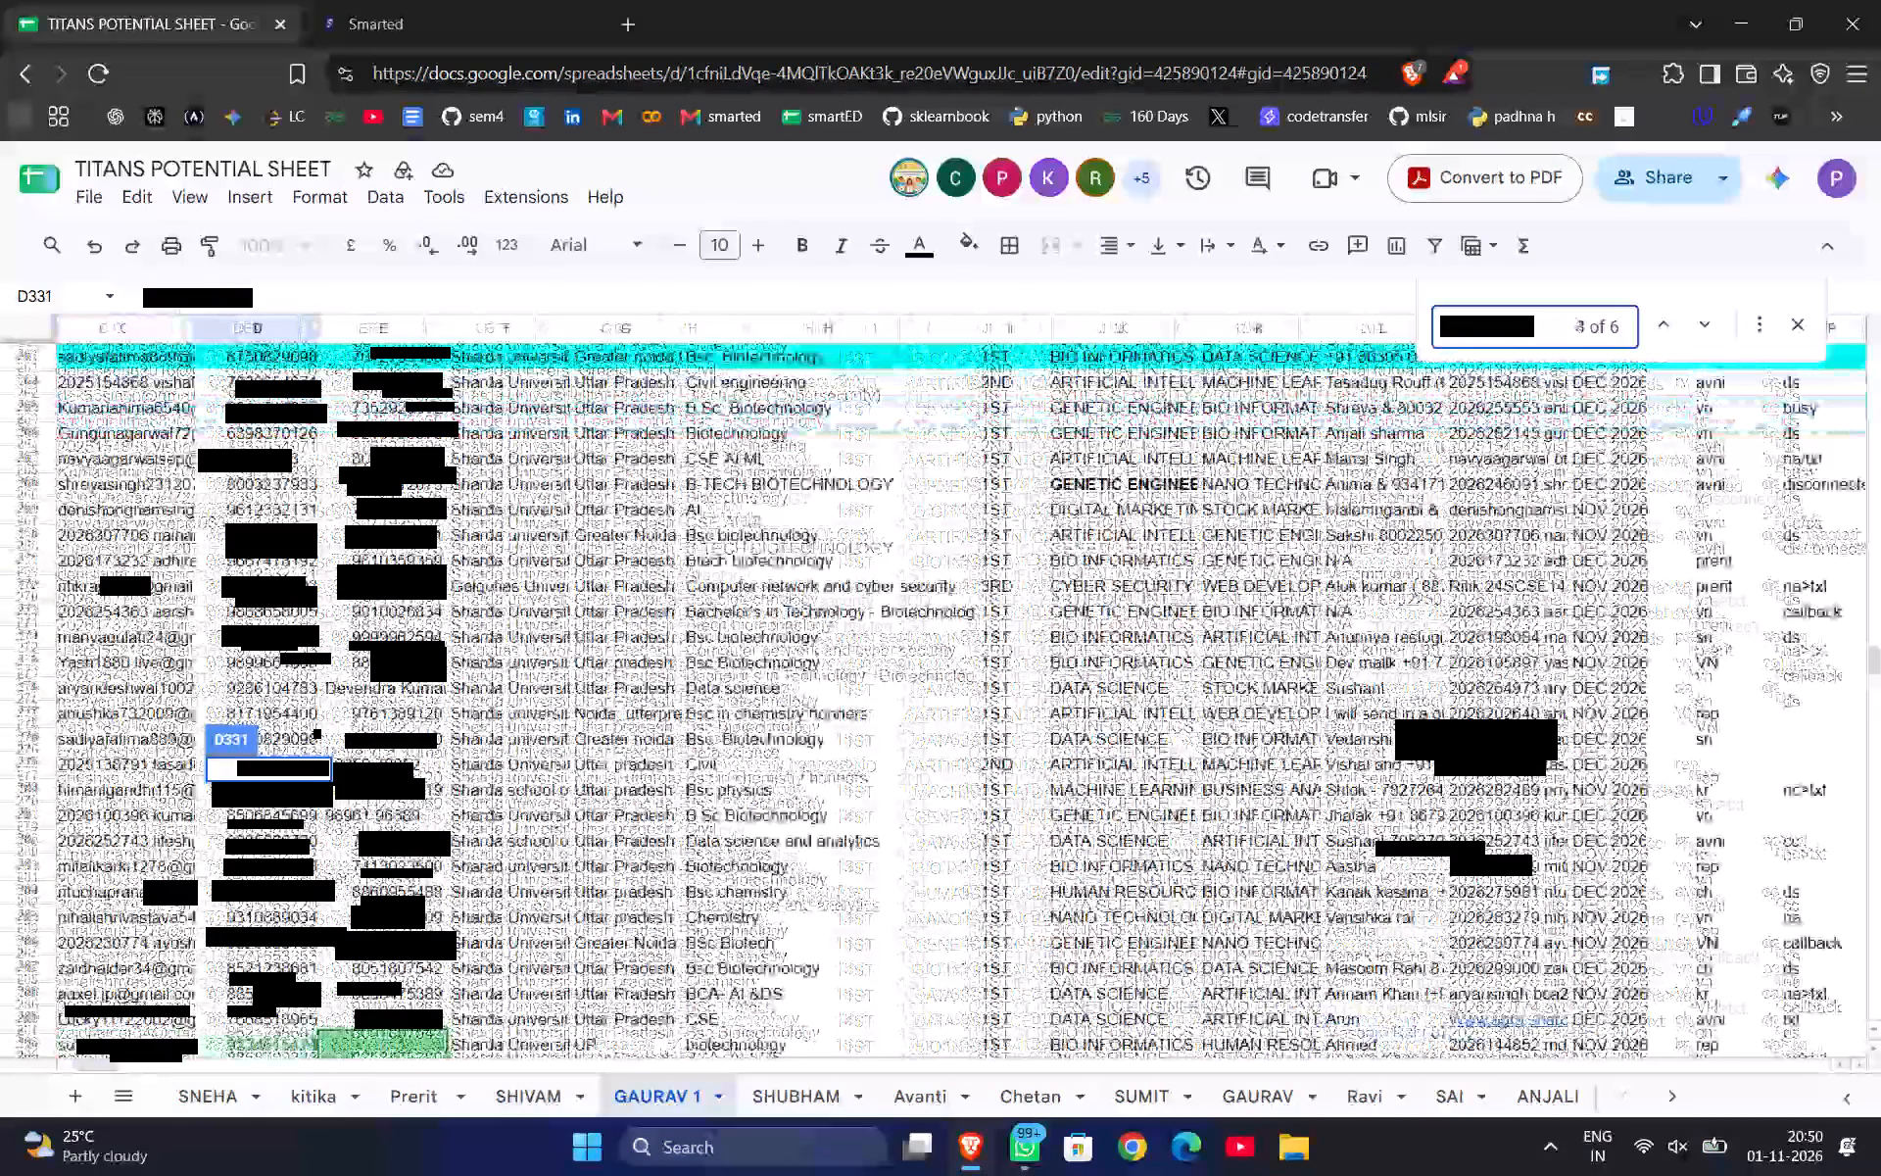
scroll(1382, 599, "right", 2)
key("Return")
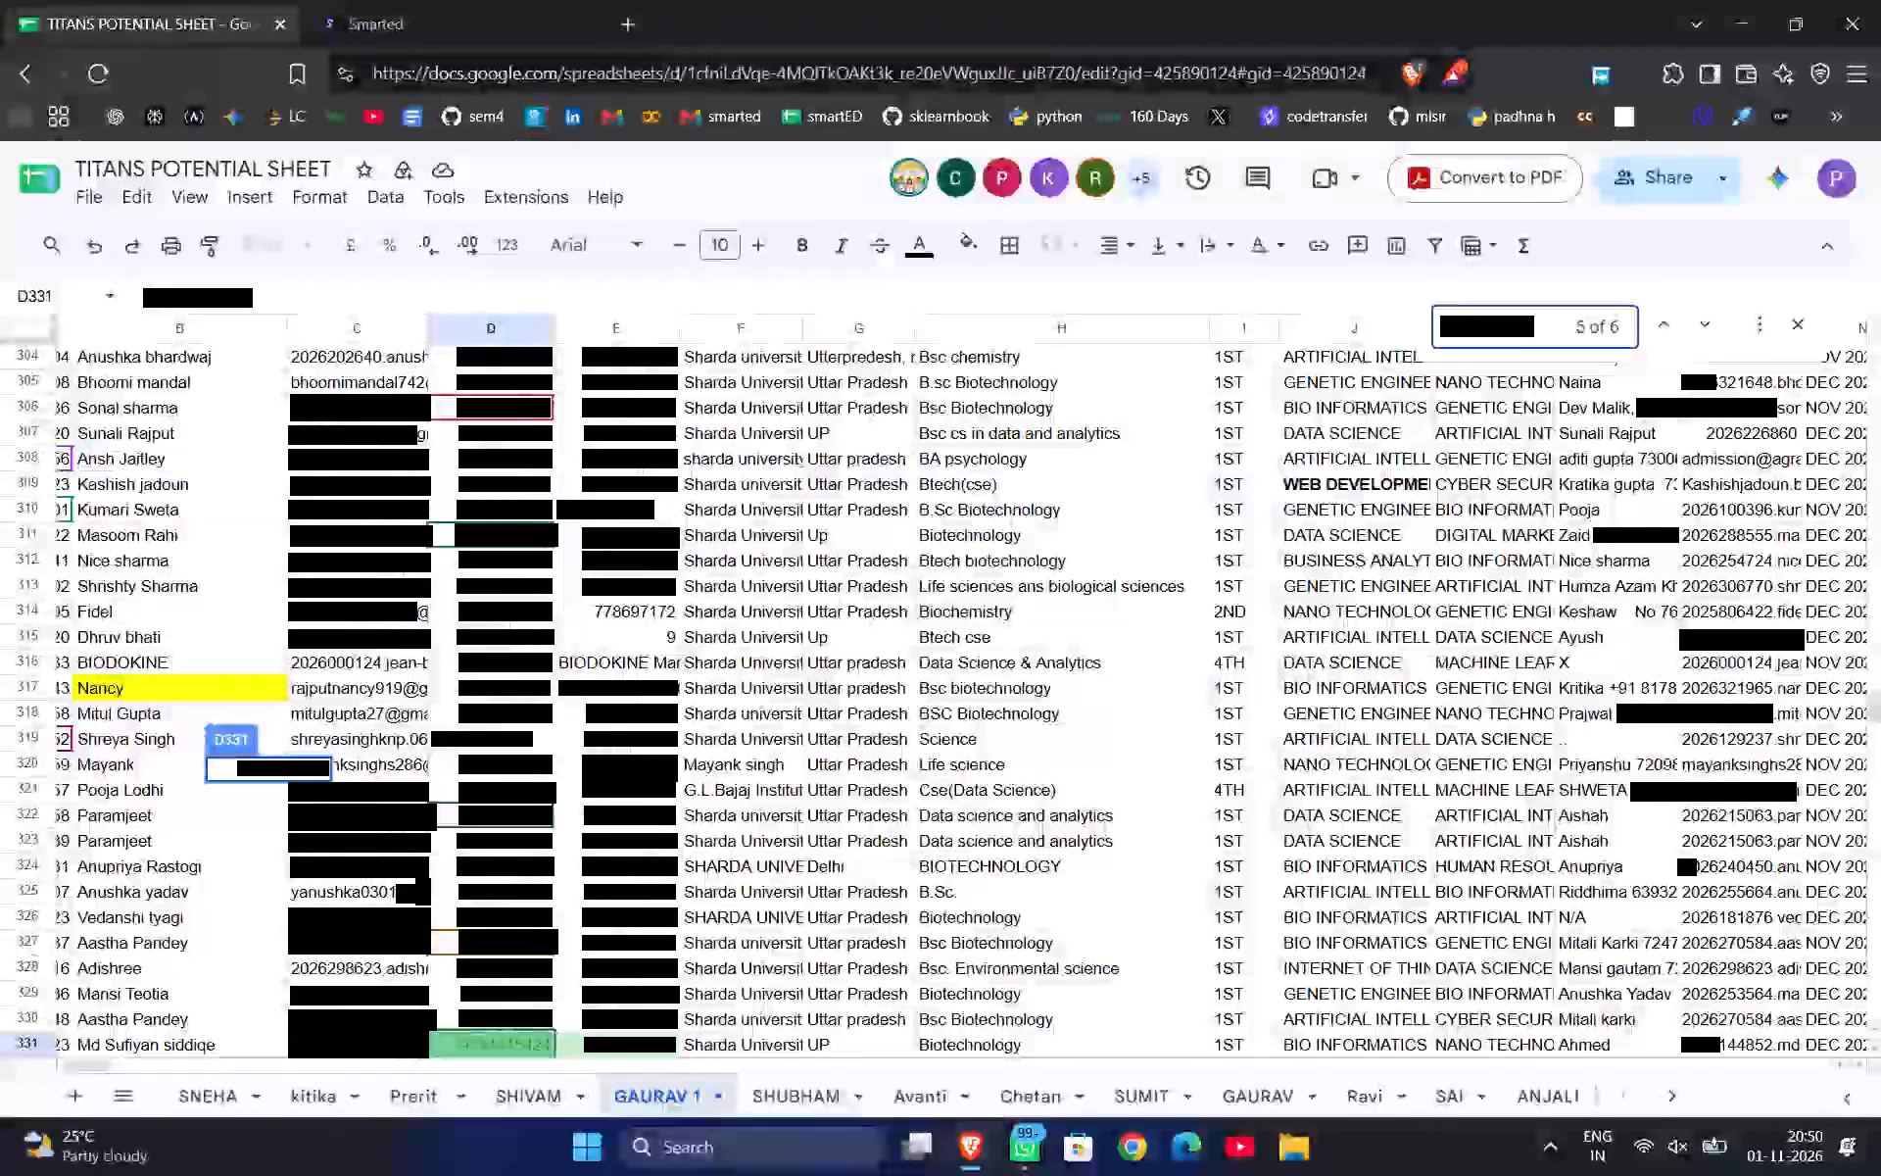
key("Return")
key("Return")
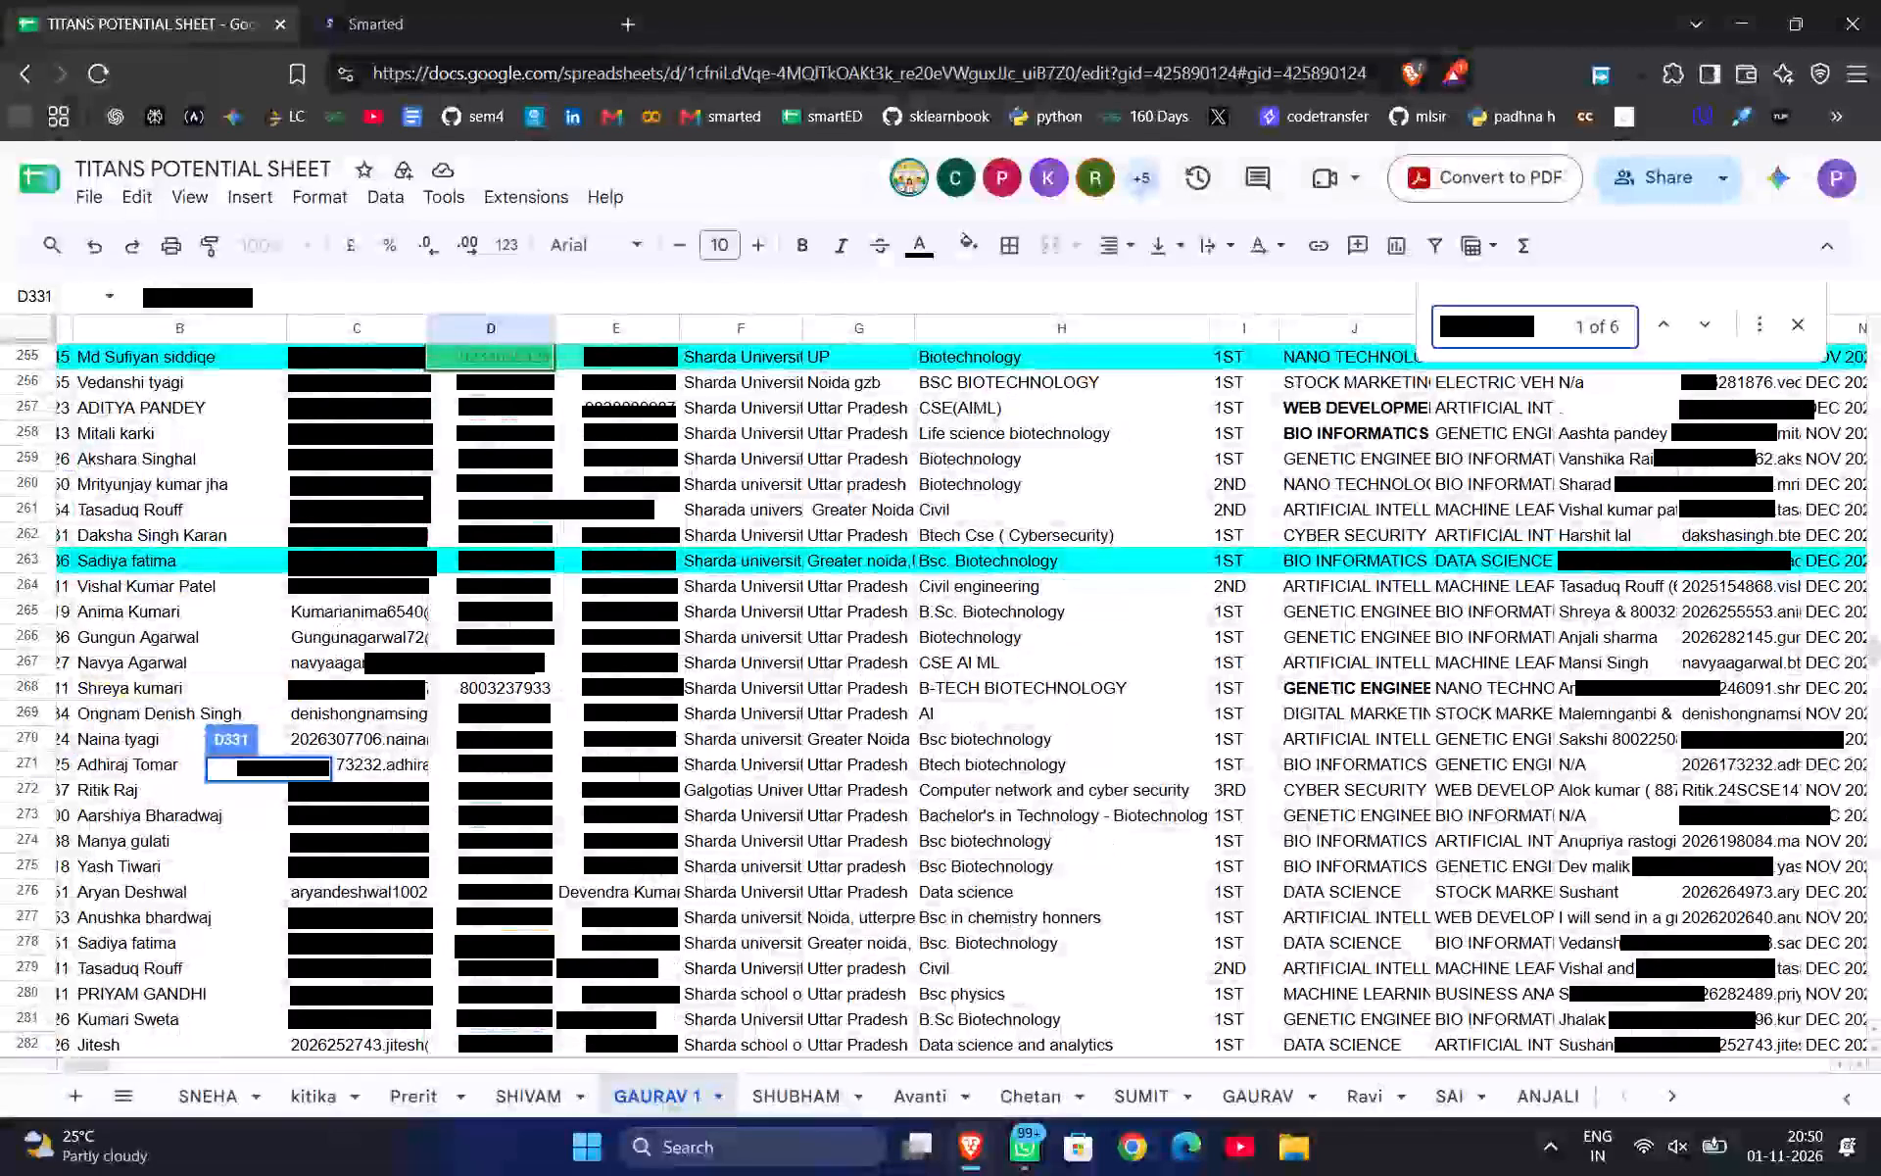
scroll(1382, 599, "left", 6)
scroll(1382, 599, "right", 8)
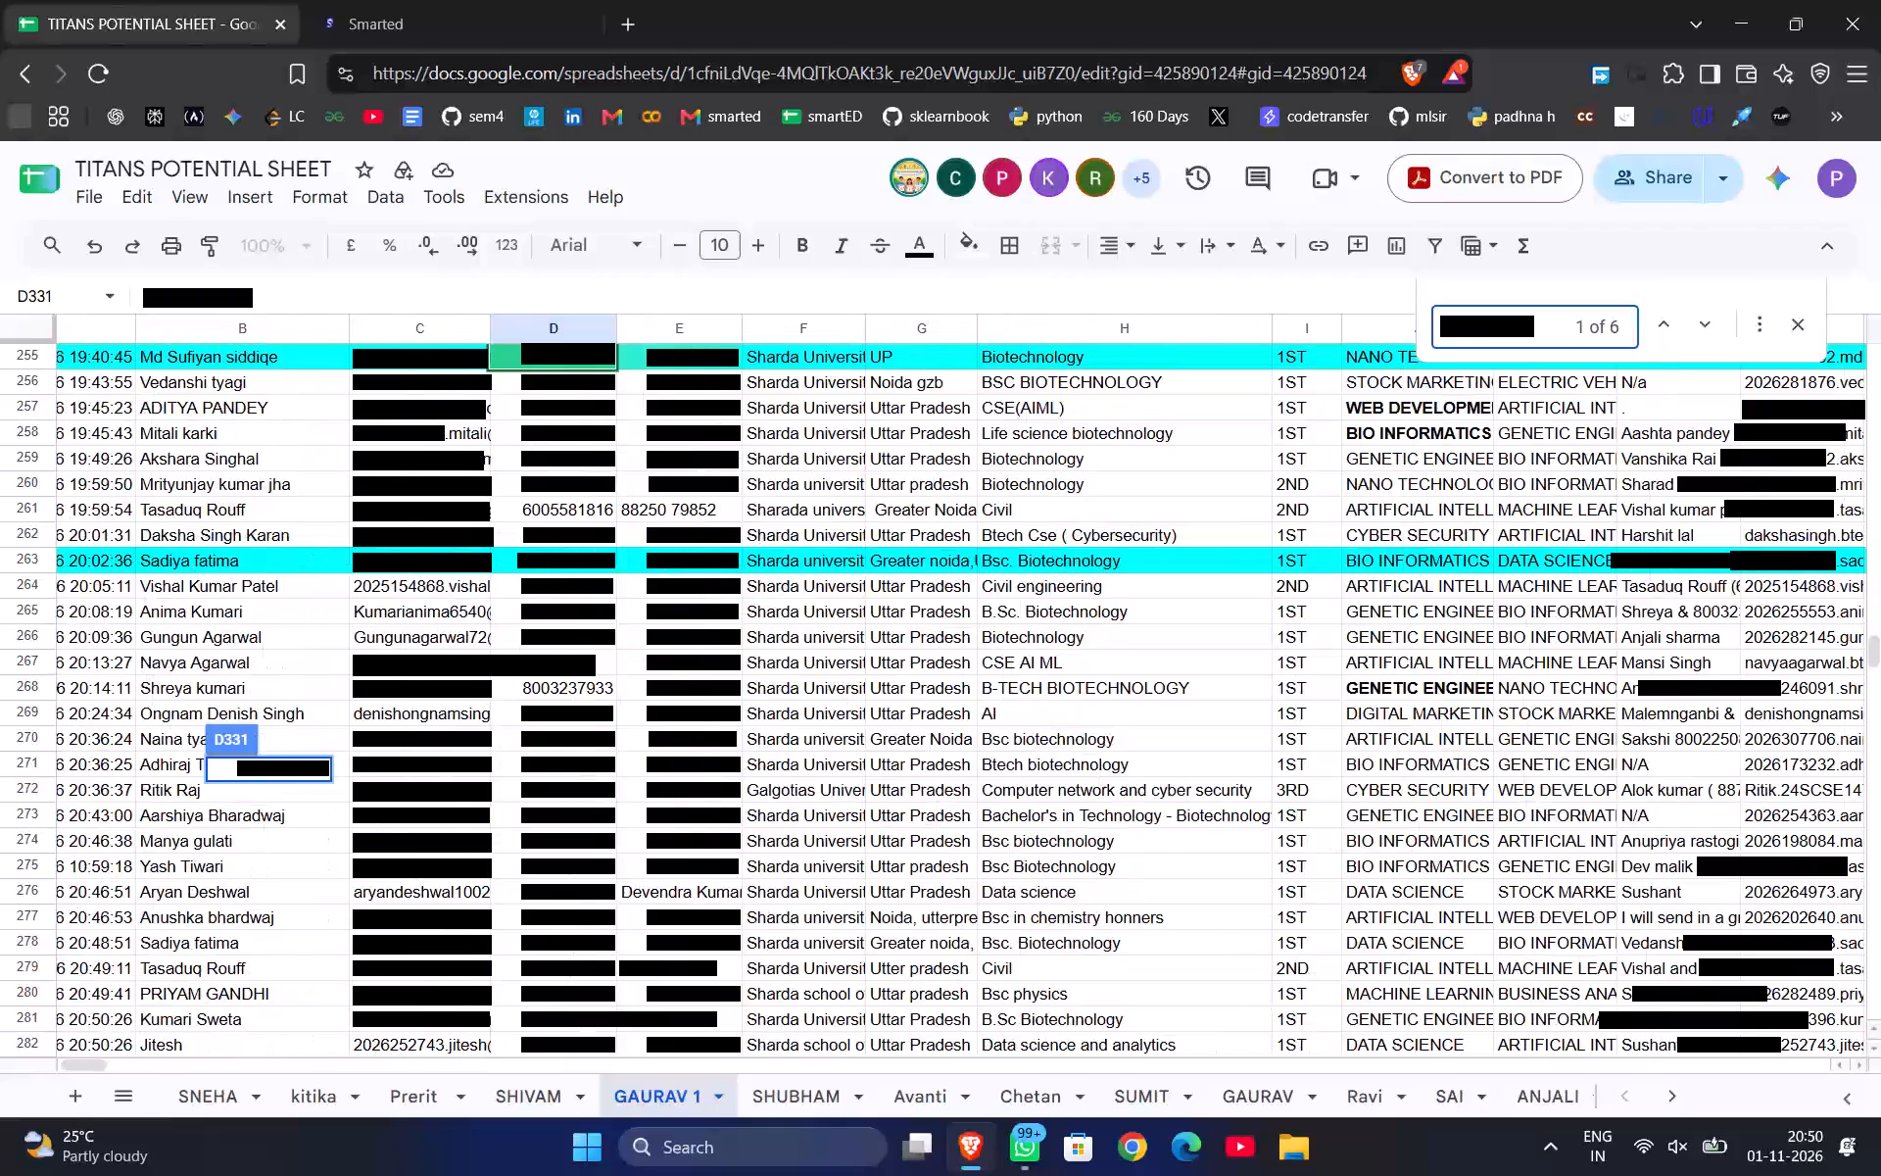
key("Return")
key("Return")
scroll(1382, 599, "left", 2)
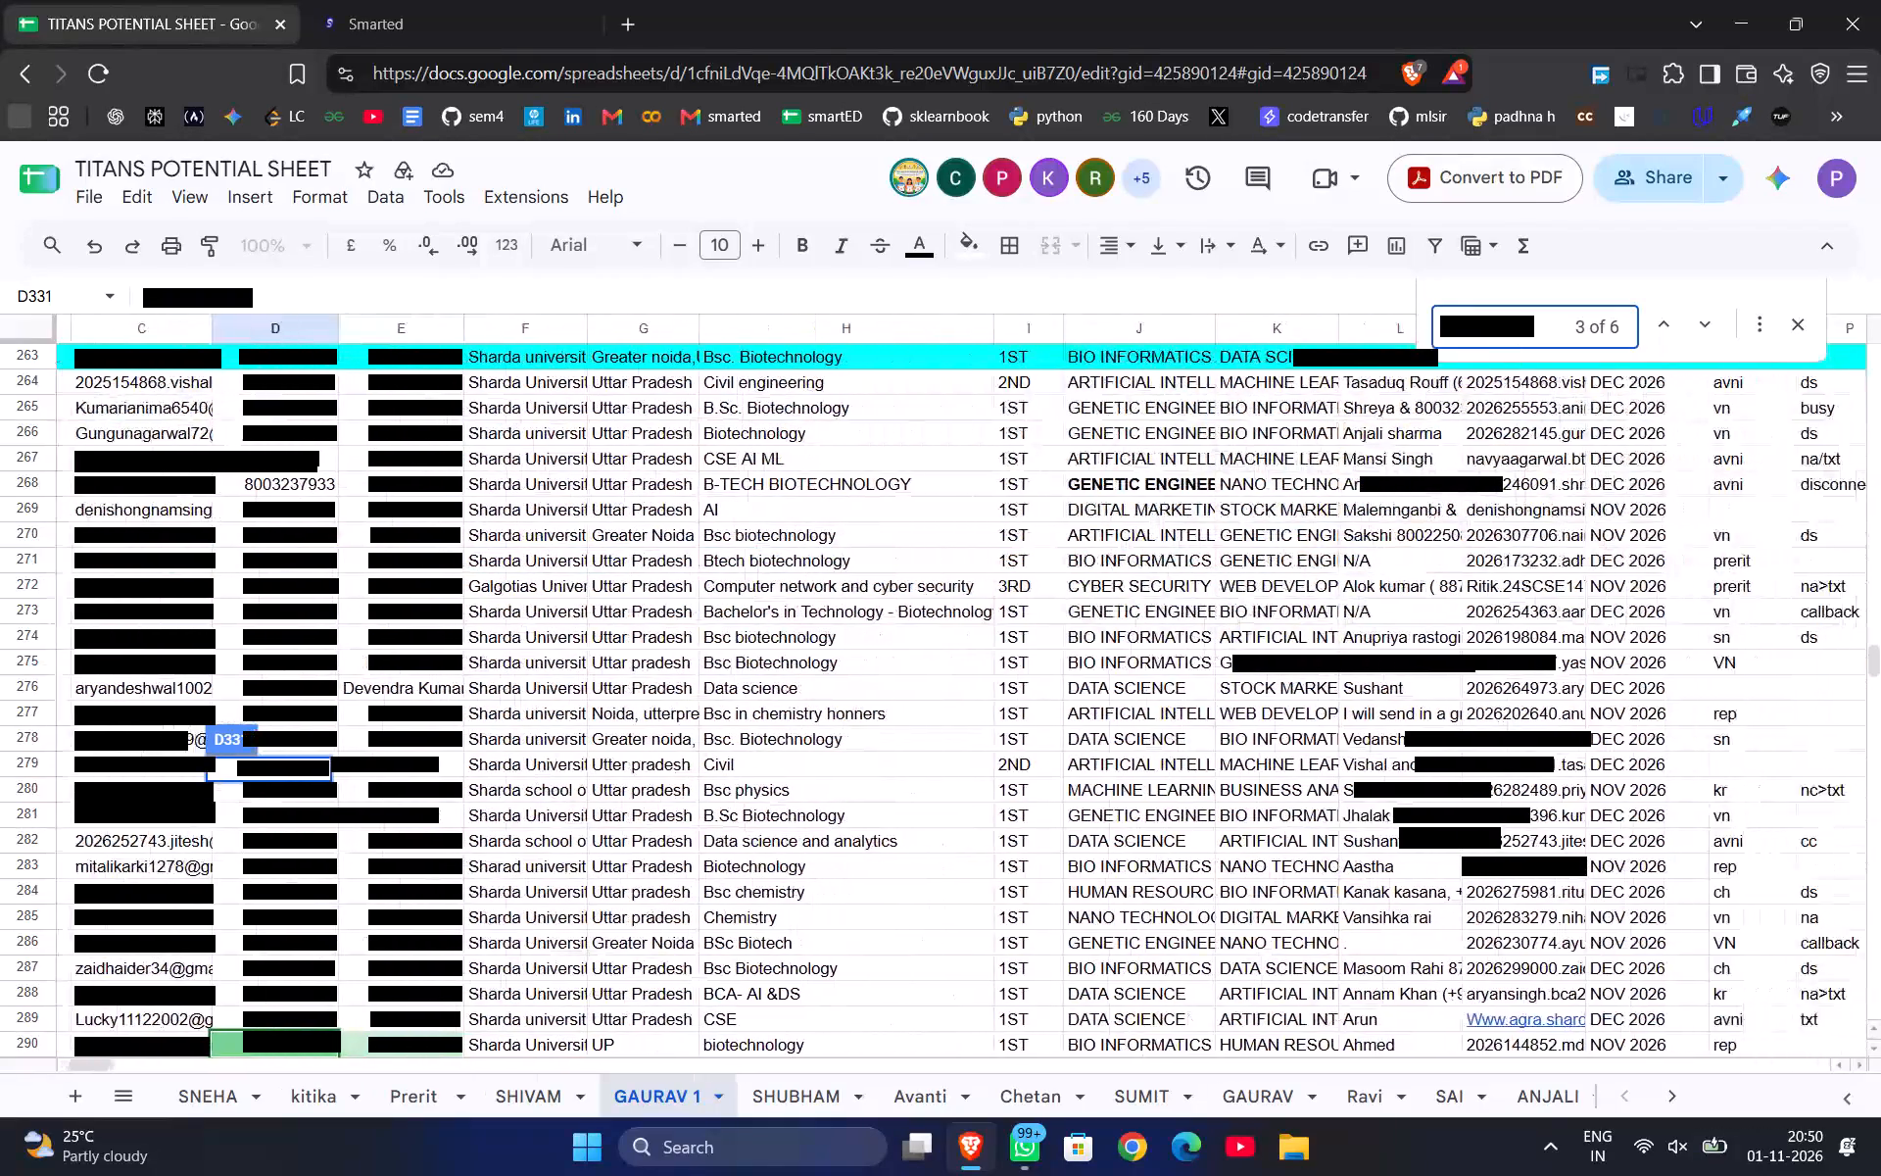
scroll(1382, 599, "left", 1)
key("Return")
key("Return")
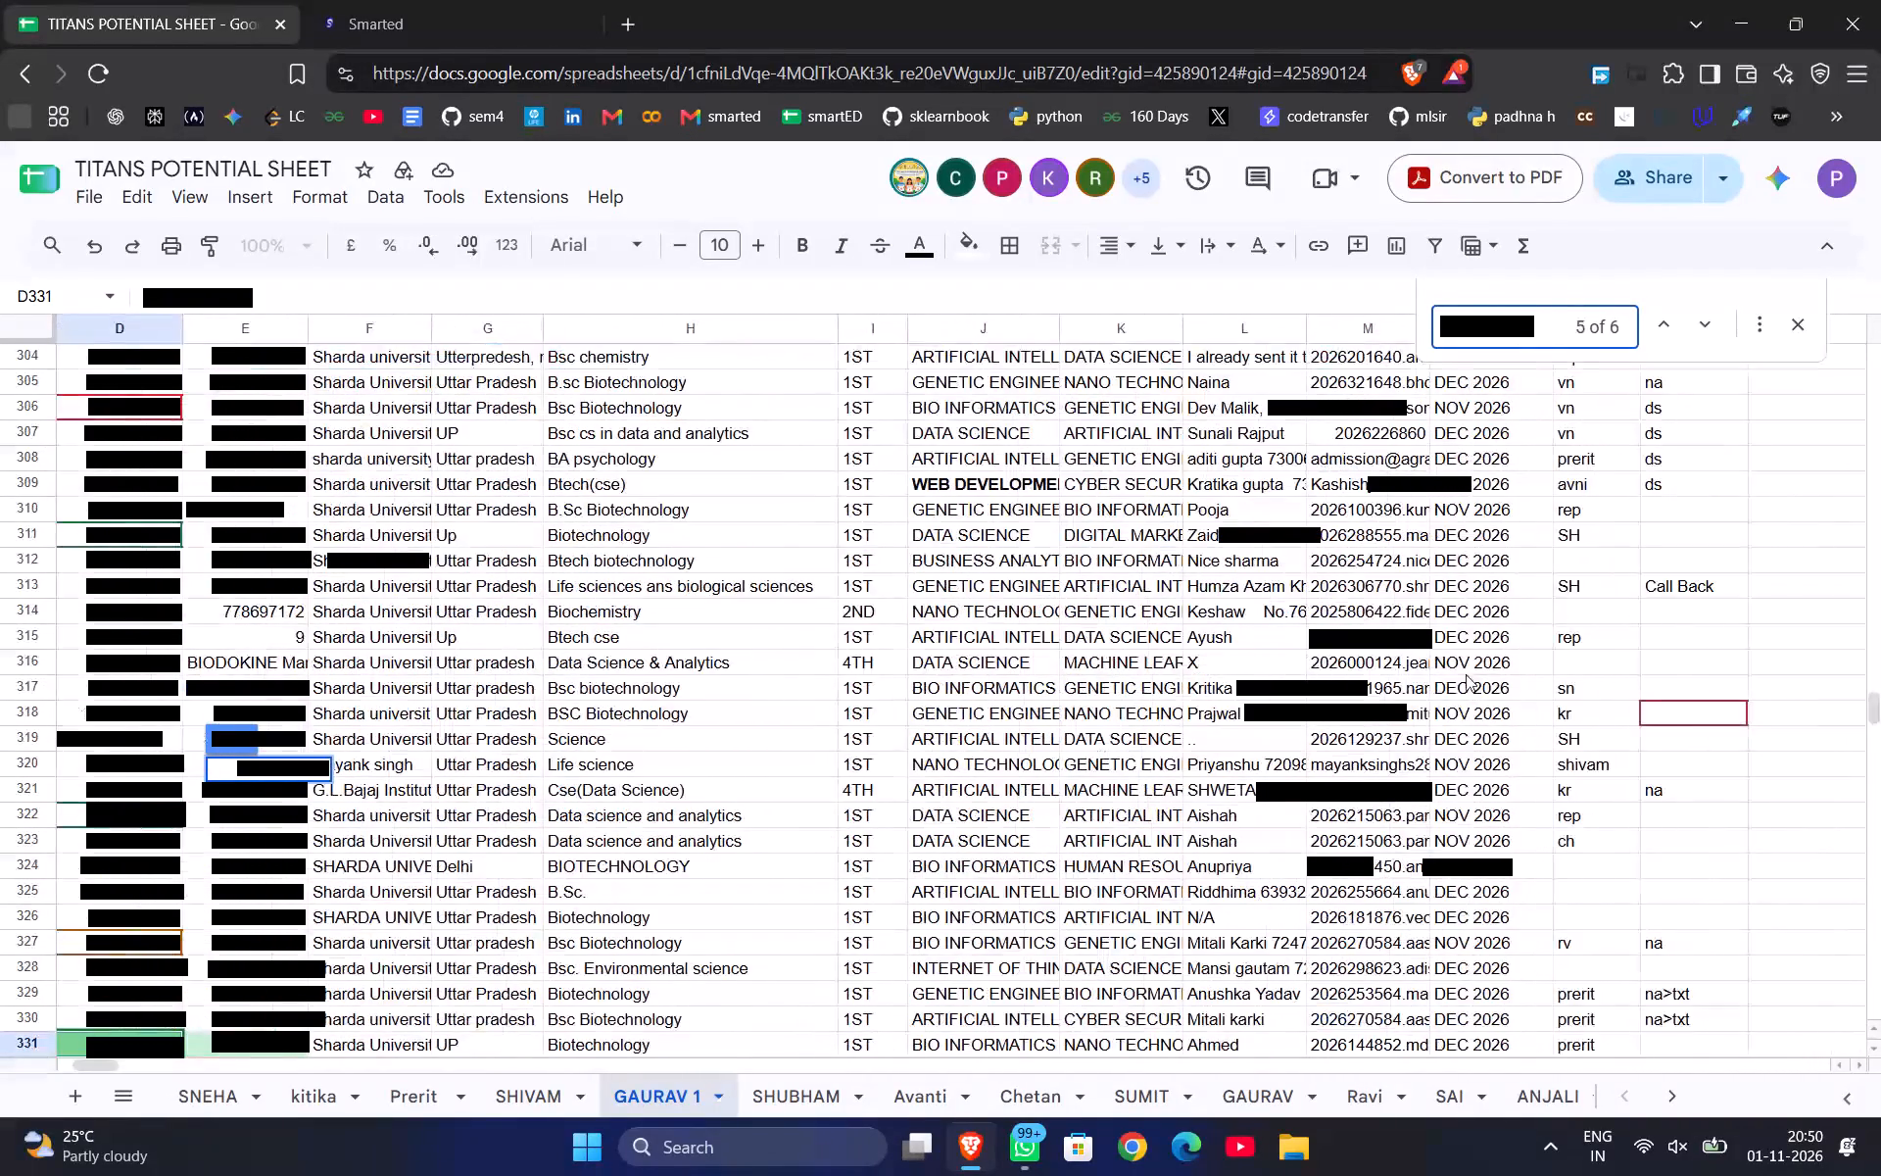
Mark the row 331 lead as rep in column O.
left_click(1599, 1041)
type("rep")
key("Up")
Search the sheet for the contact number in D330 to check the row 330 lead for duplicates.
scroll(782, 1039, "right", 1)
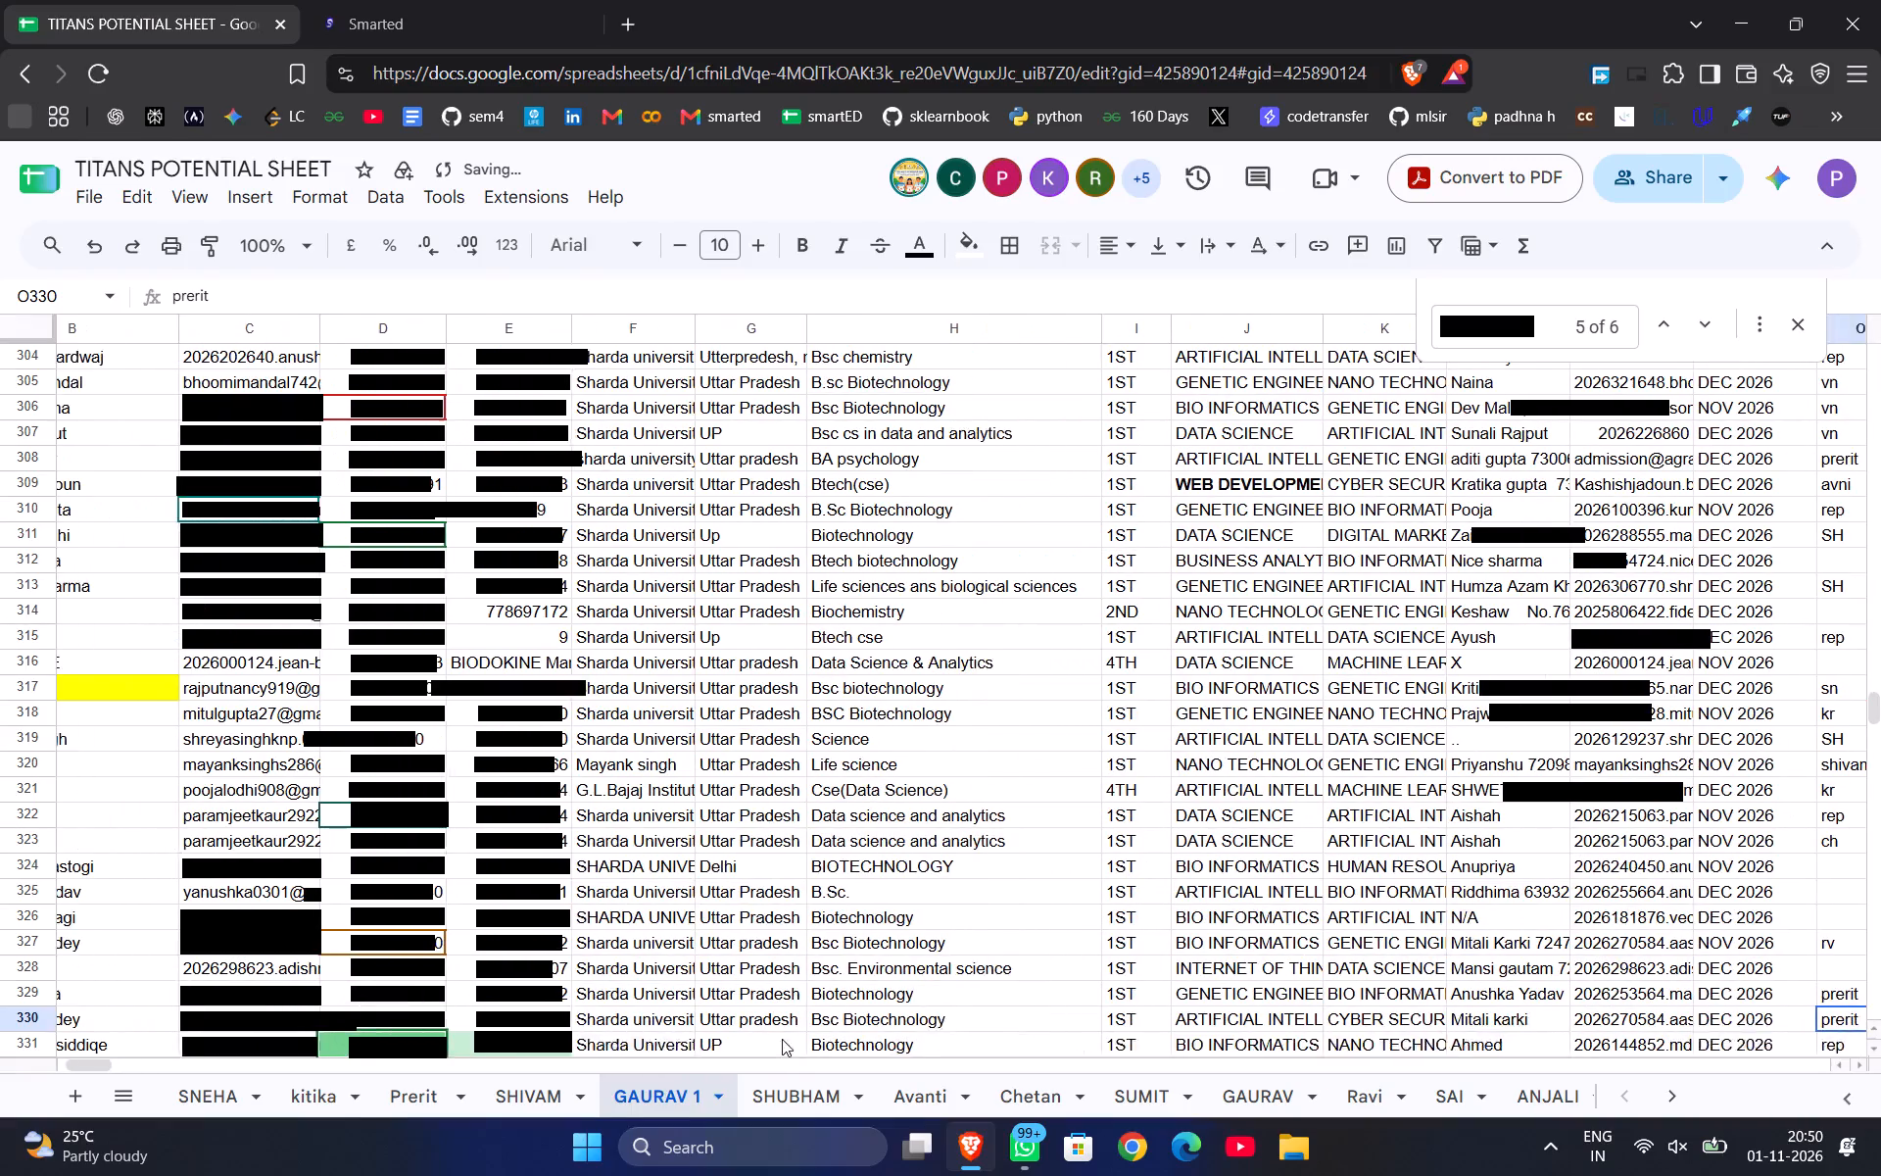
left_click(390, 1025)
key("ctrl+c")
key("ctrl+f")
key("ctrl+v")
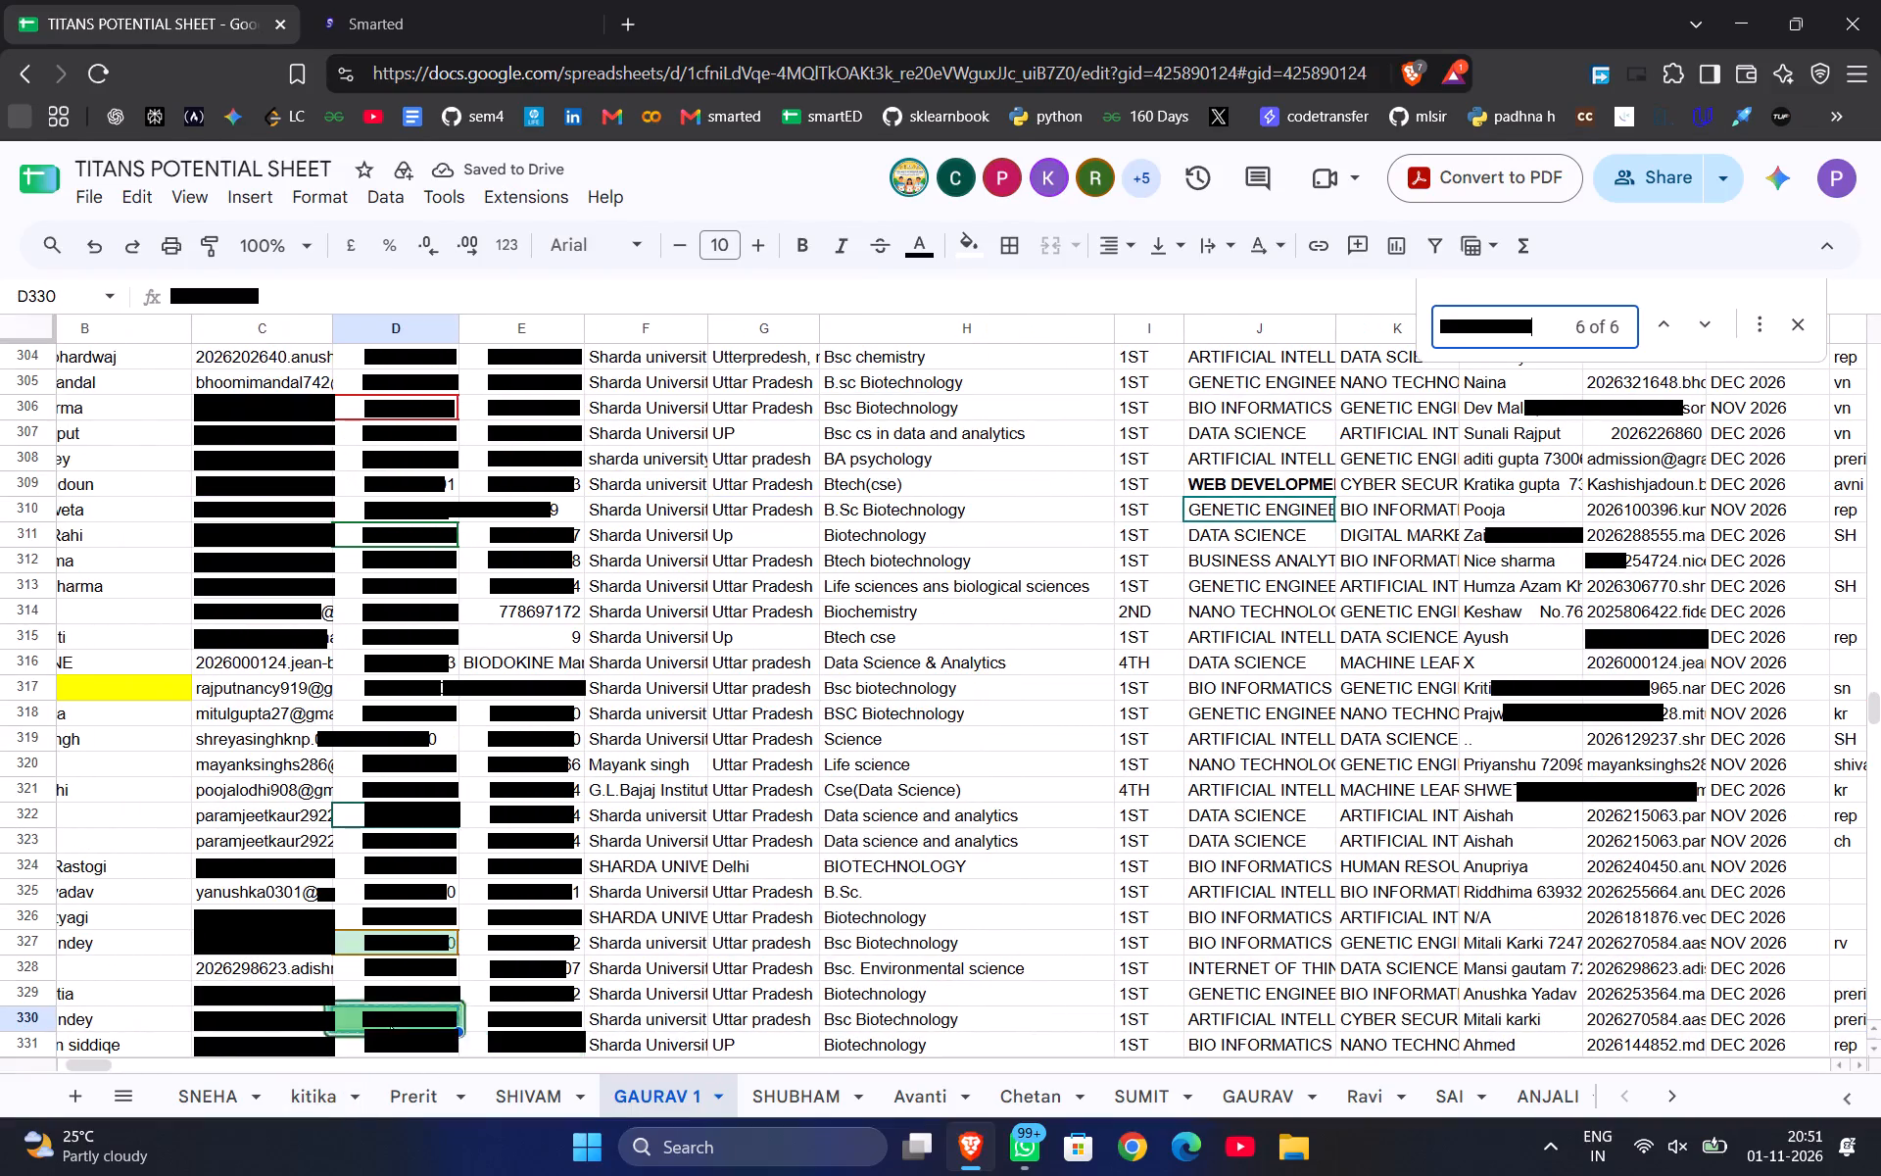
Mark the row 330 lead as rep in column O and clear its call outcome in column P.
scroll(622, 1012, "left", 3)
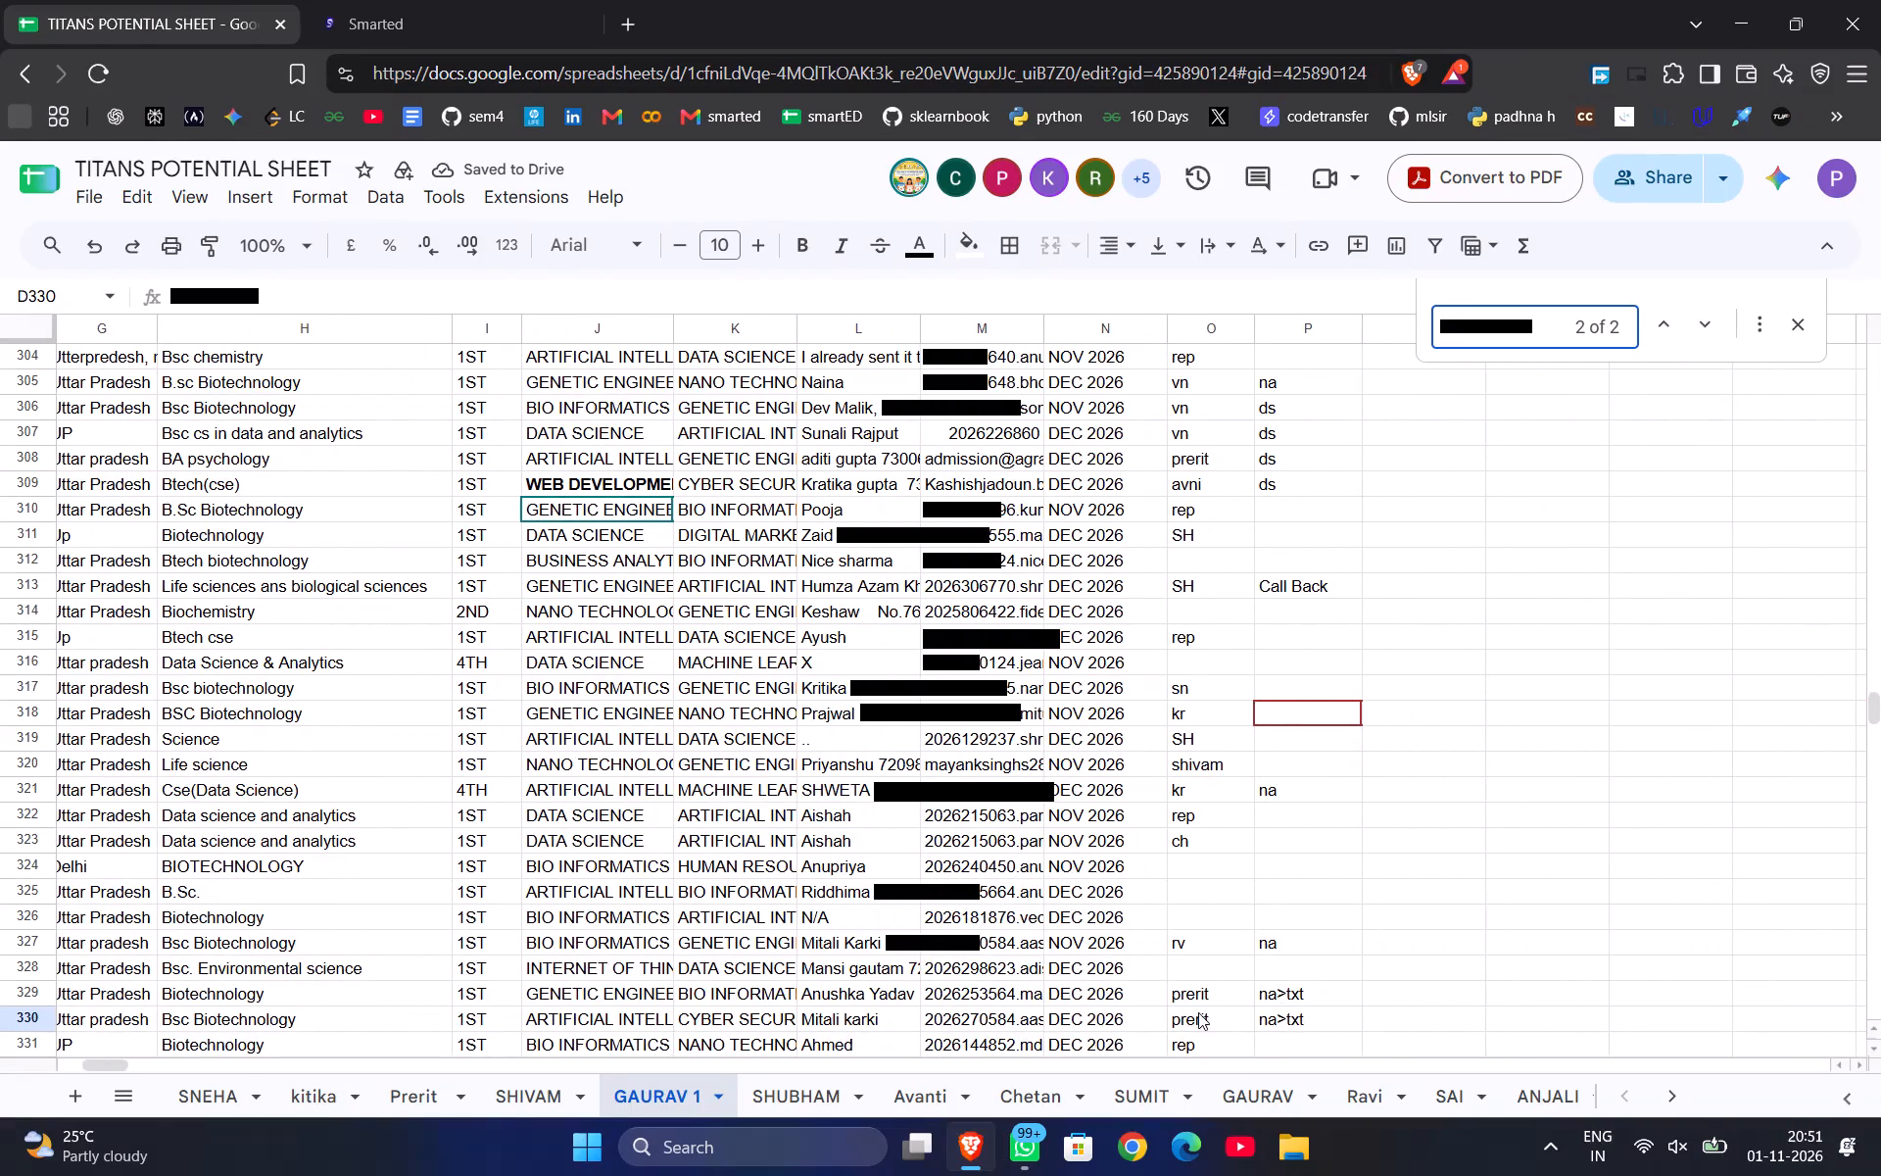
left_click(1198, 1012)
type("rep")
key("Right")
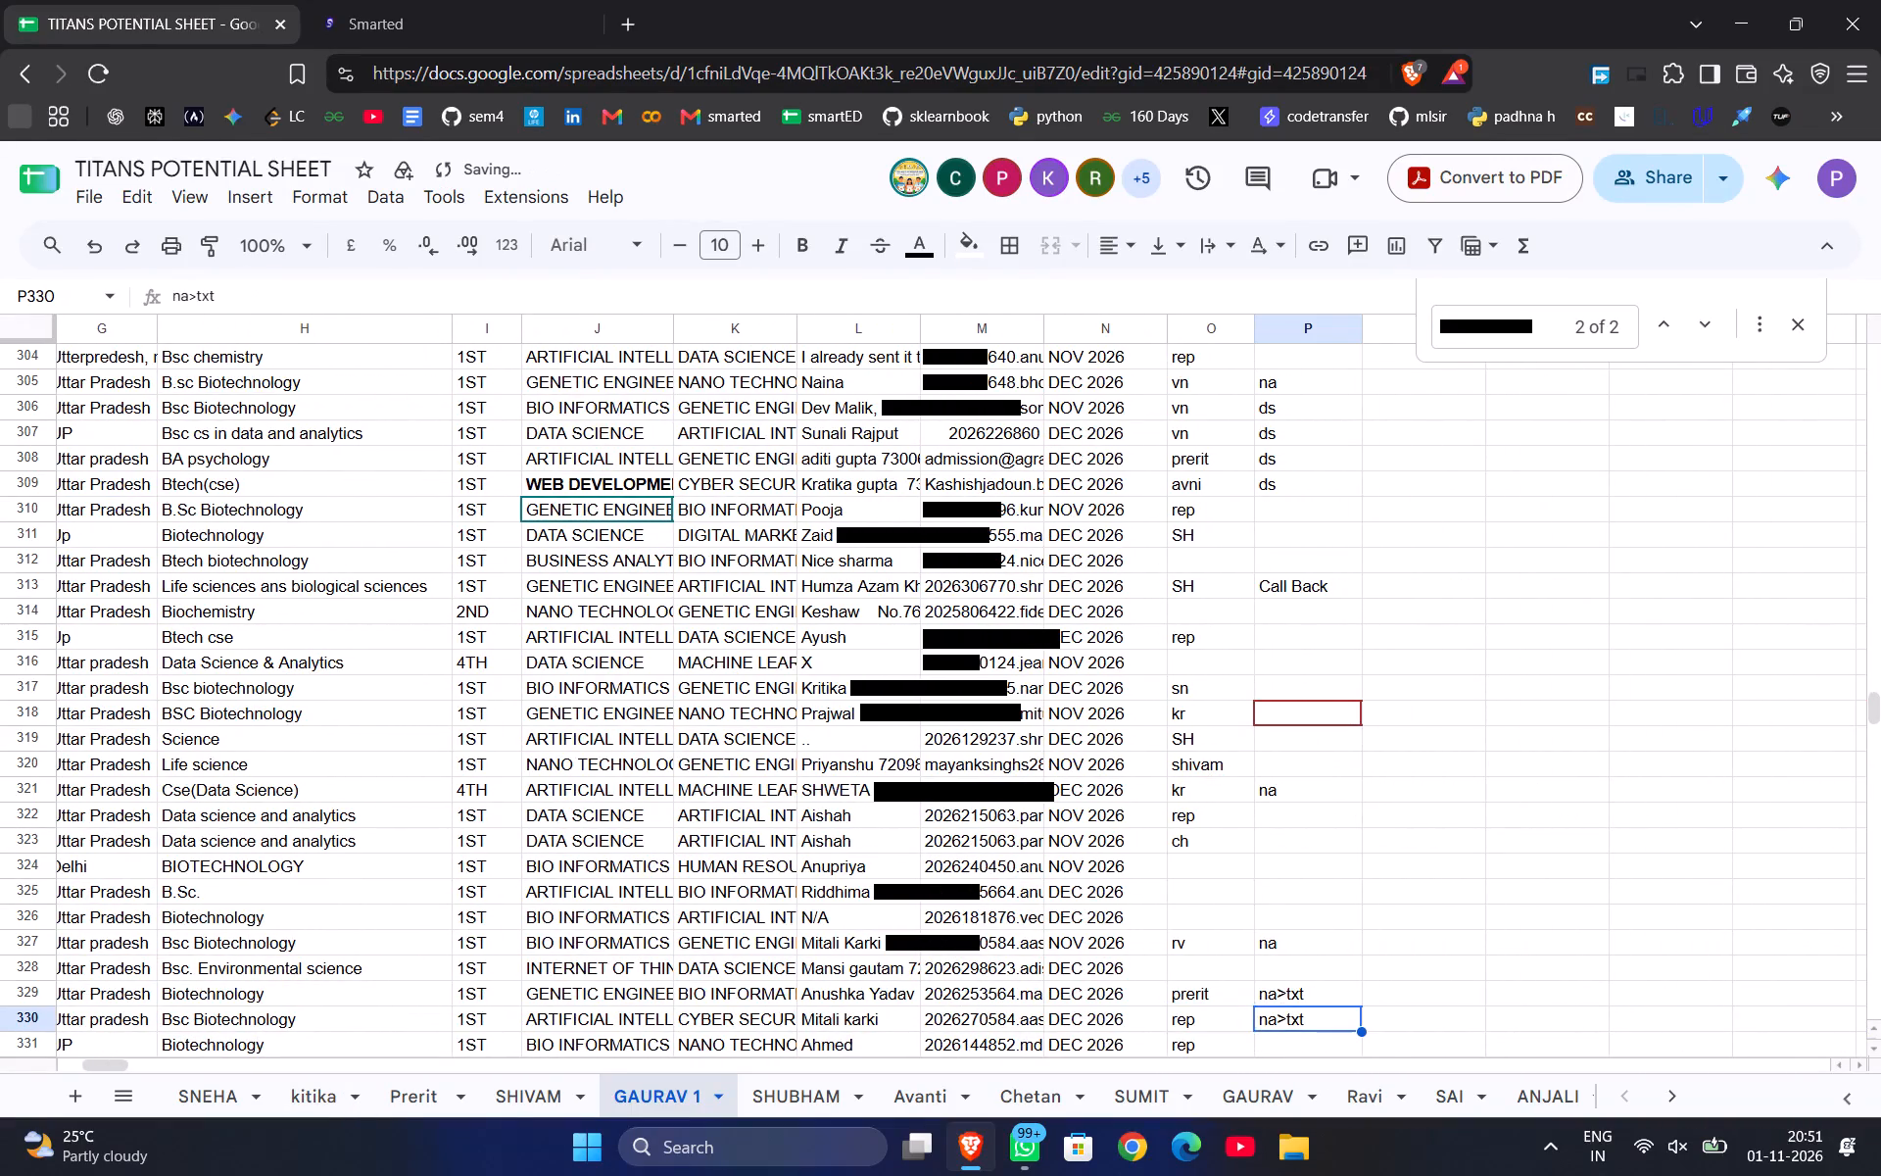
key("Delete")
key("Down")
key("Up")
key("Down")
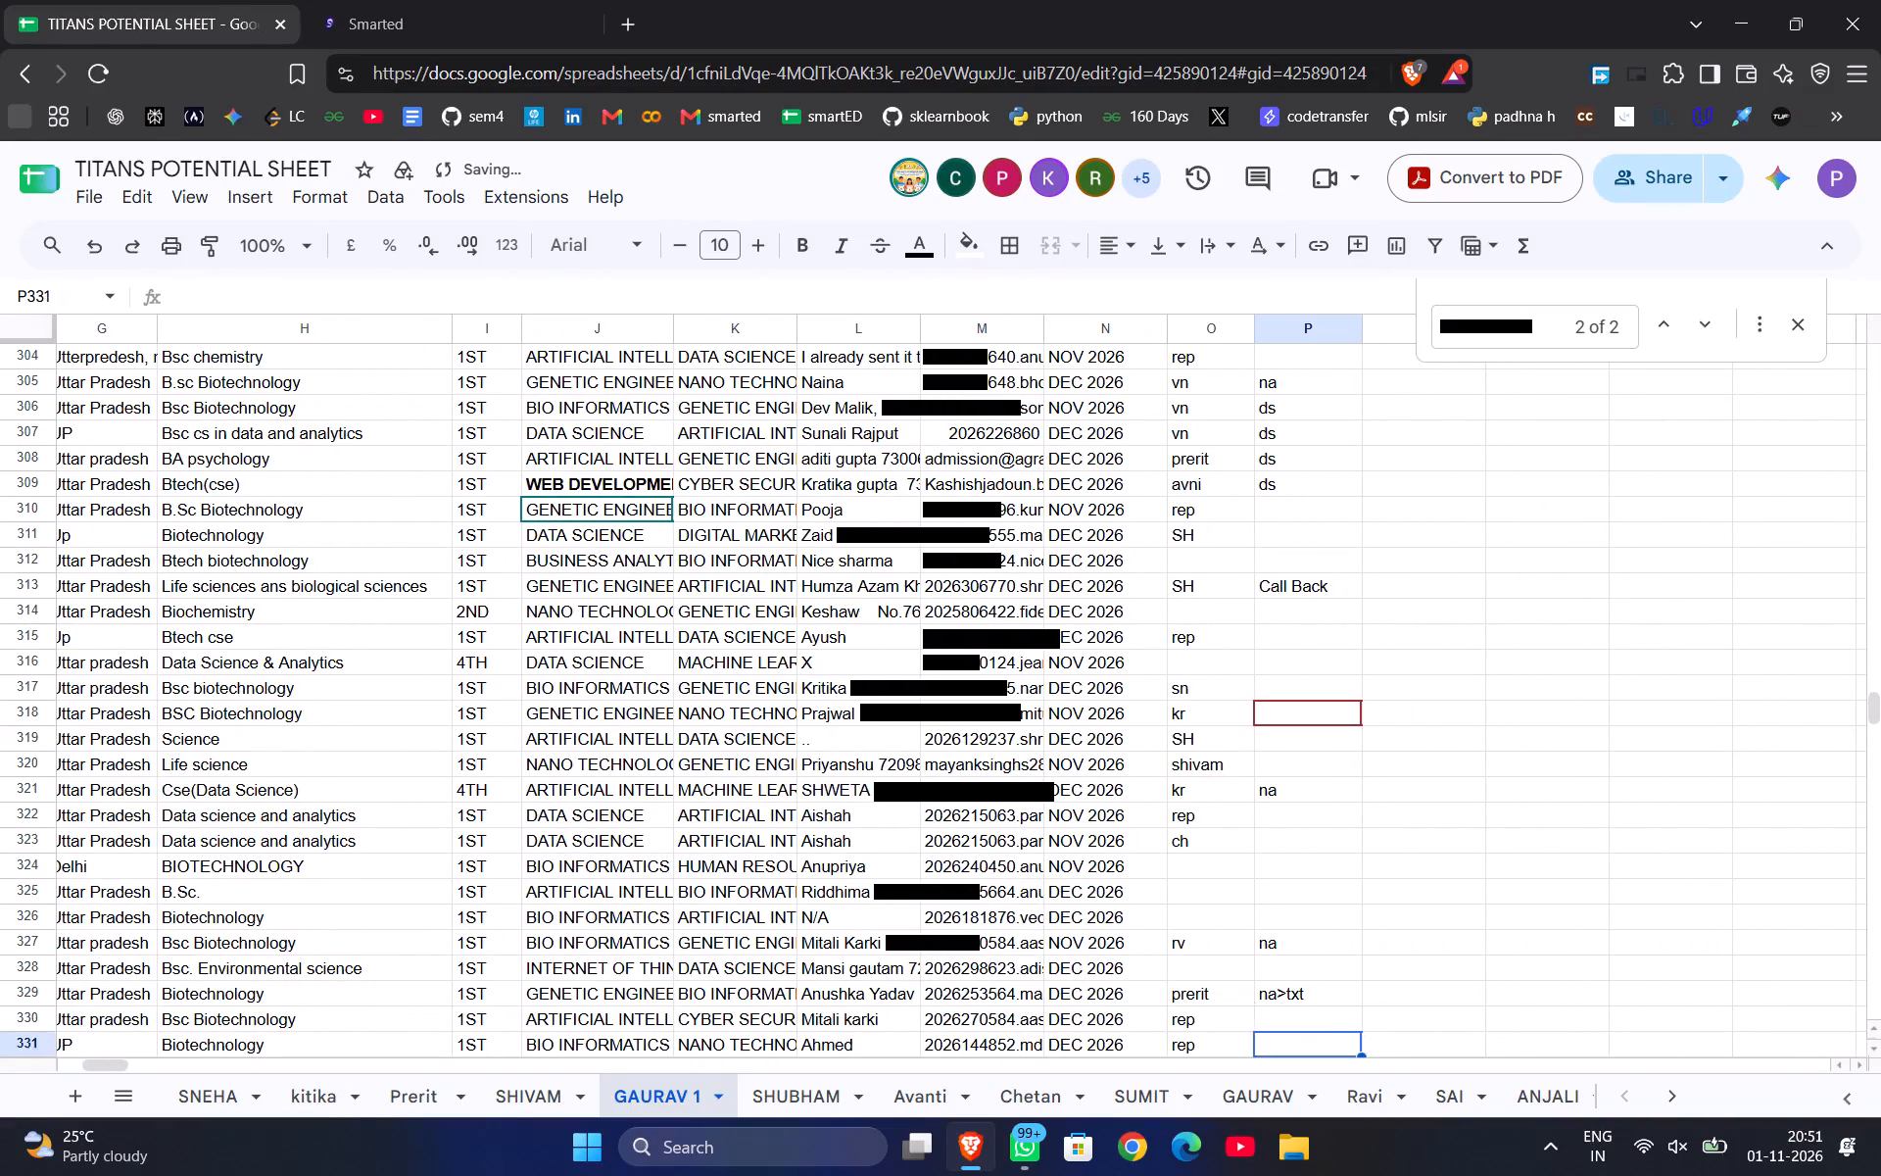
Assign the row 332 lead to prerit in column O.
key("Down")
key("Left")
key("p")
key("Tab")
Search the sheet for the contact number in D332 to check the row 332 lead for duplicates.
scroll(1198, 1012, "right", 5)
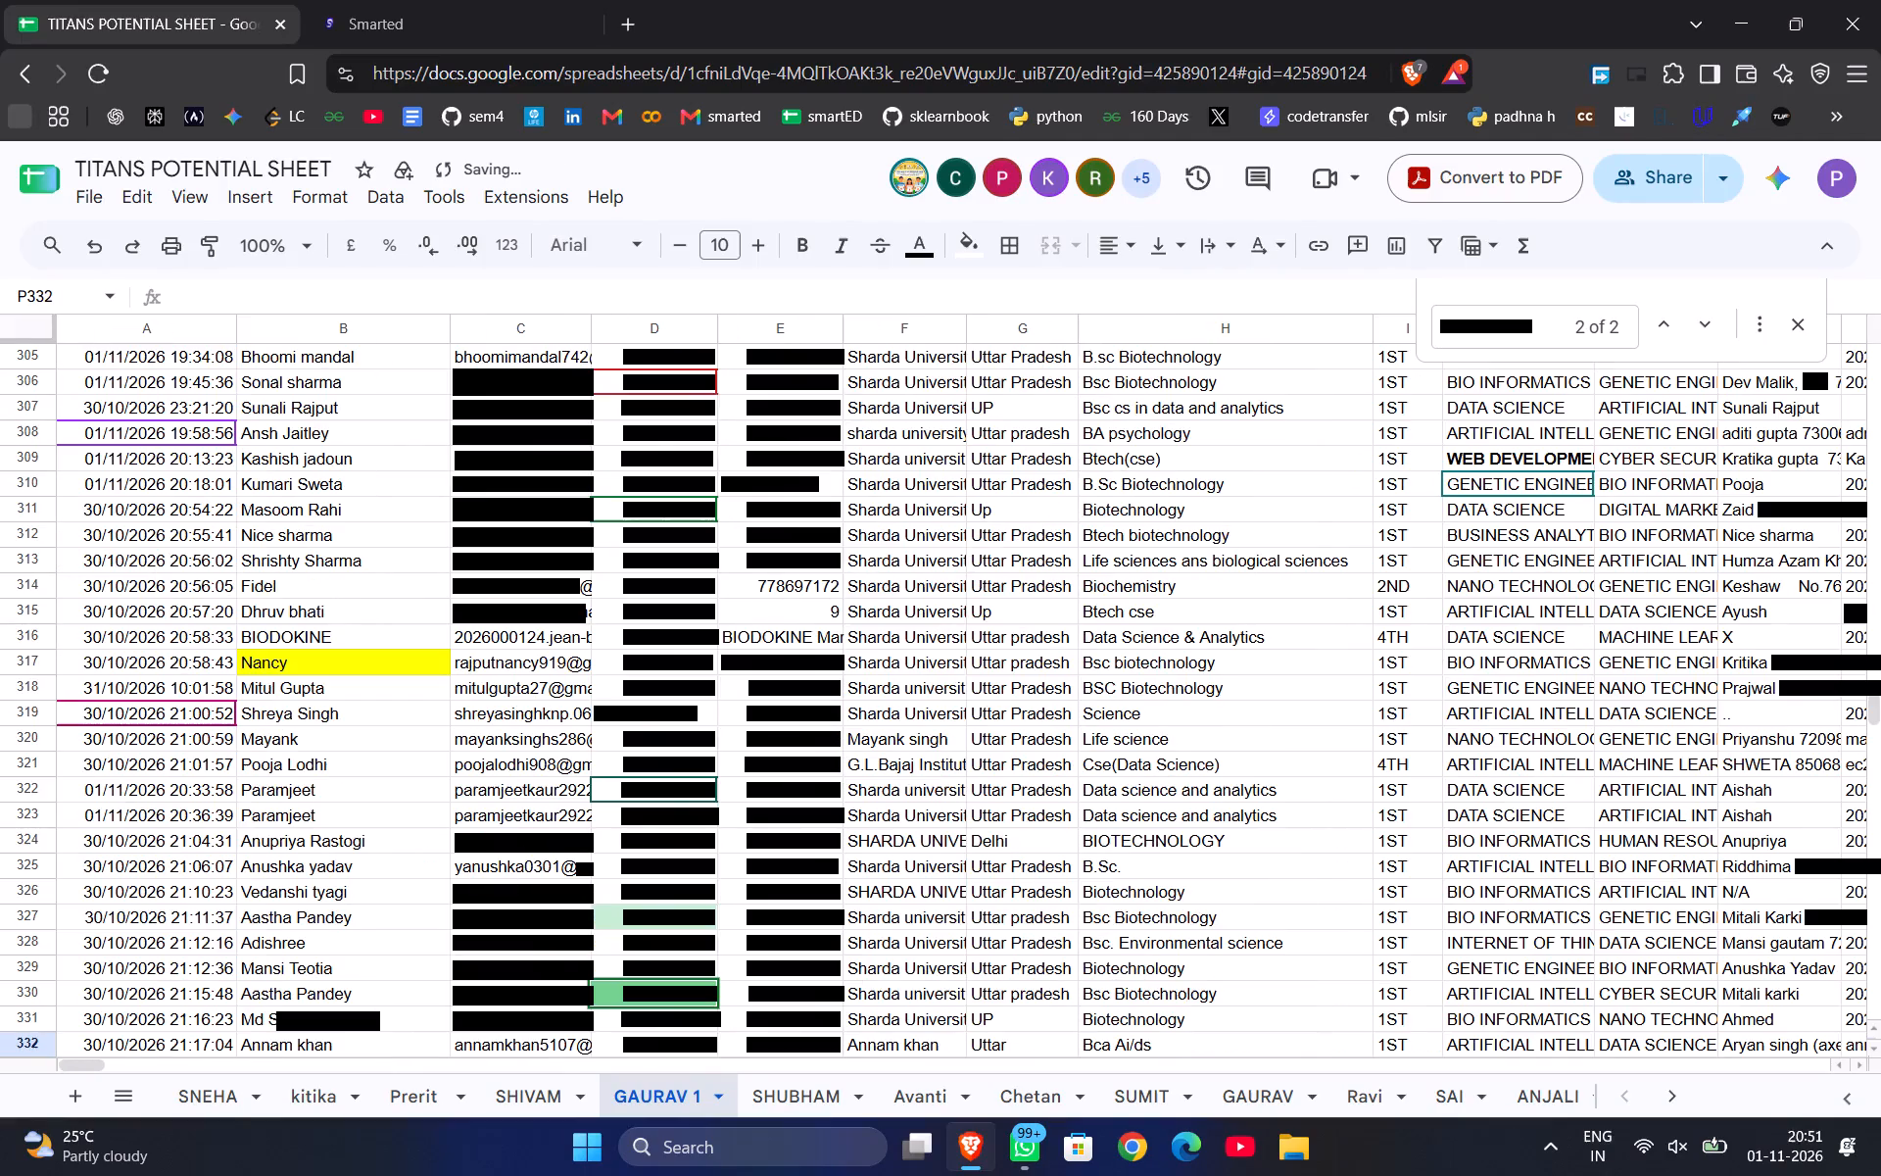
left_click(655, 1043)
key("ctrl+c")
key("ctrl+f")
key("ctrl+v")
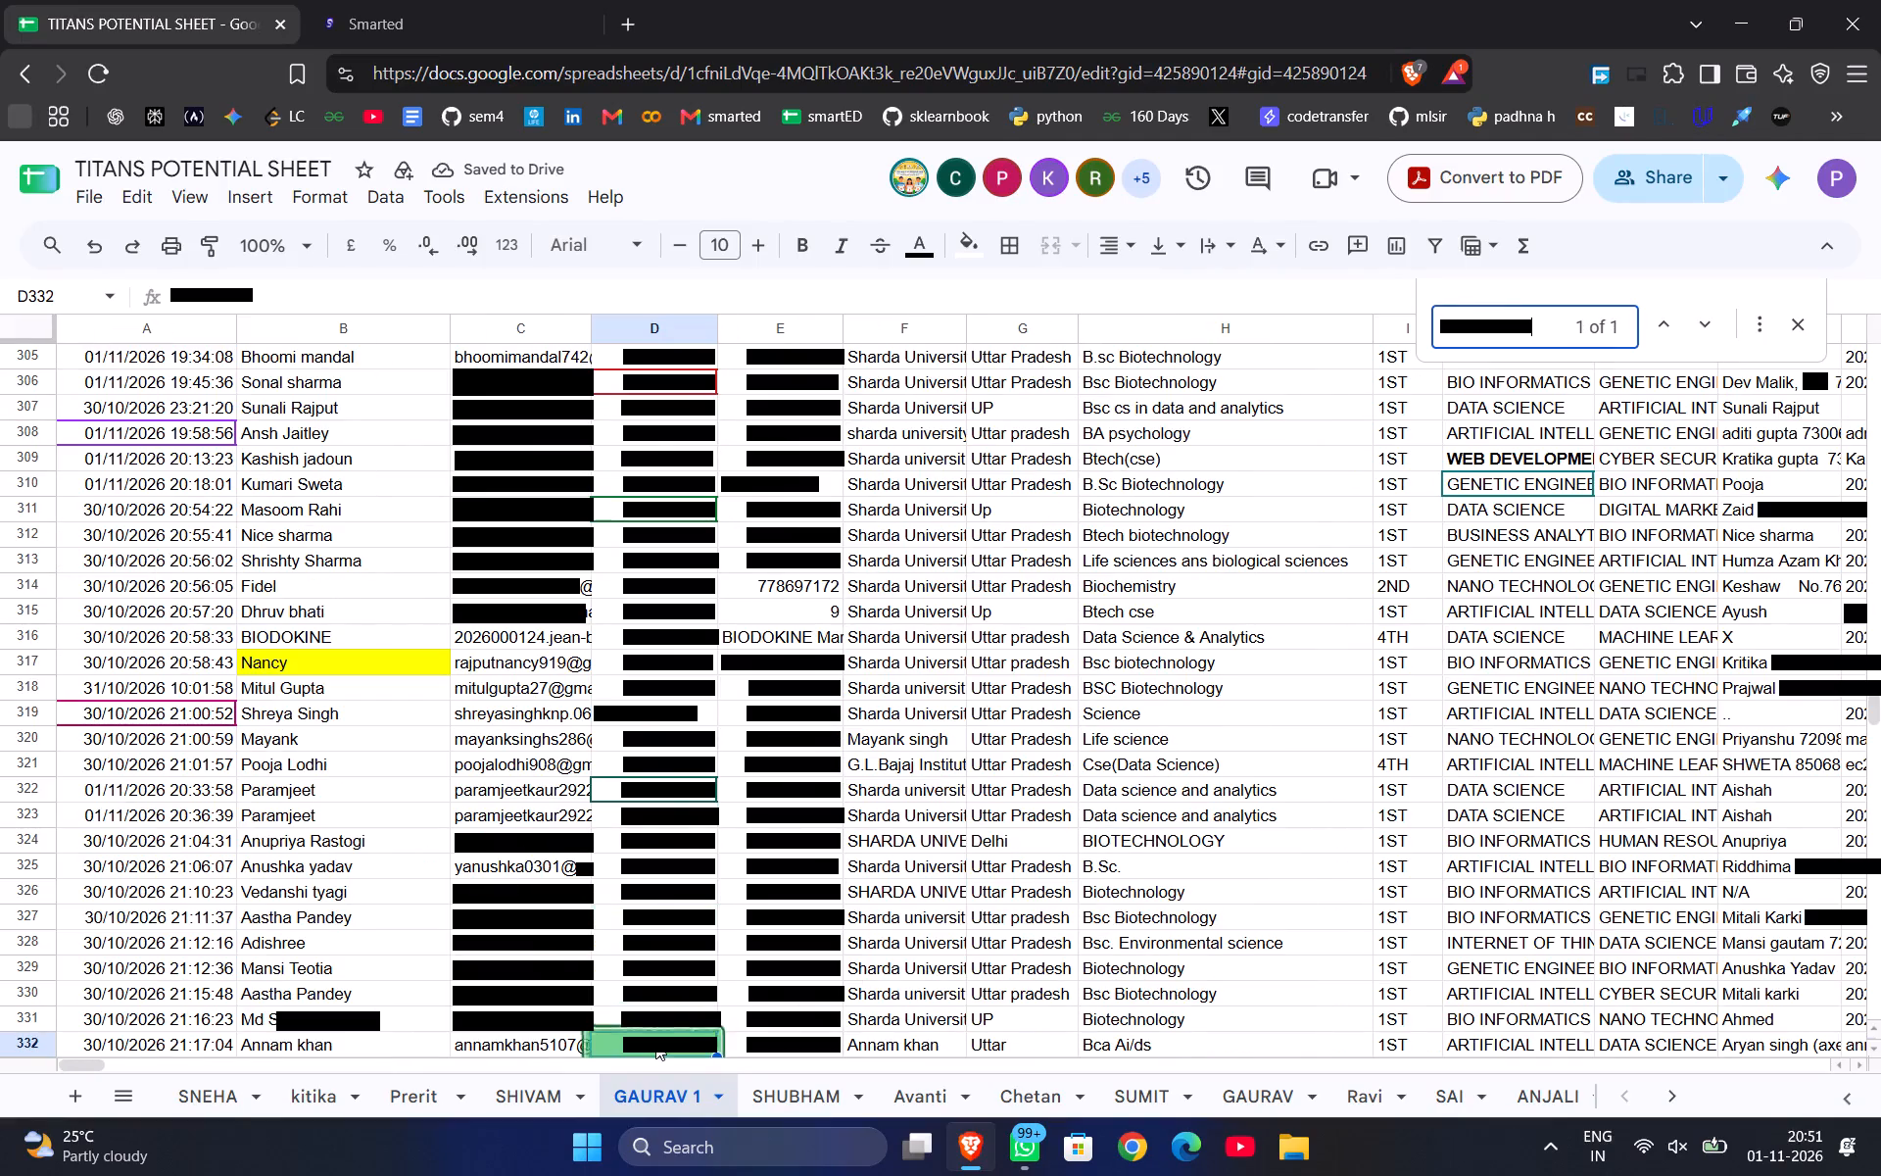
Copy the row 332 lead's contact number from D332.
triple_click(655, 1043)
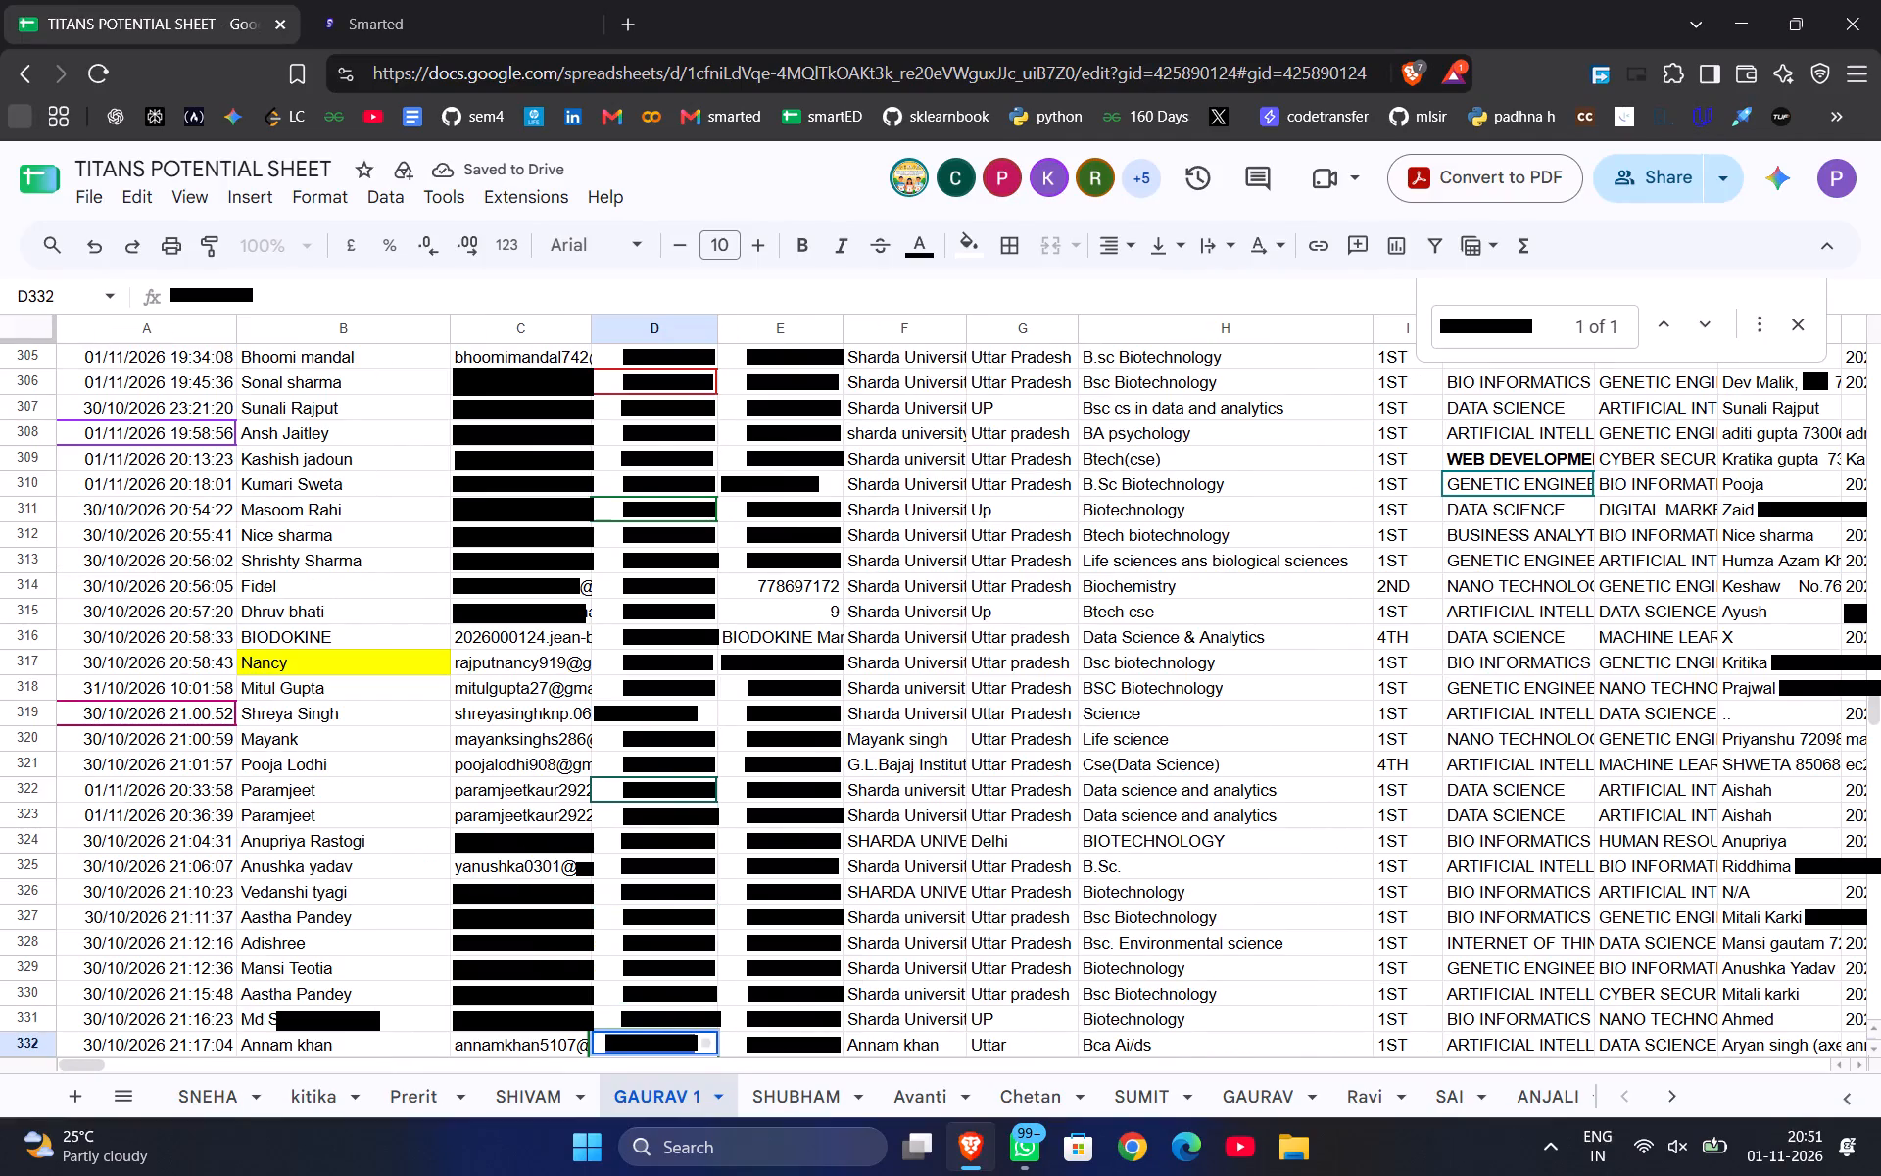
left_click(655, 1043)
key("ctrl+c")
left_click(816, 1034)
scroll(816, 1034, "left", 2)
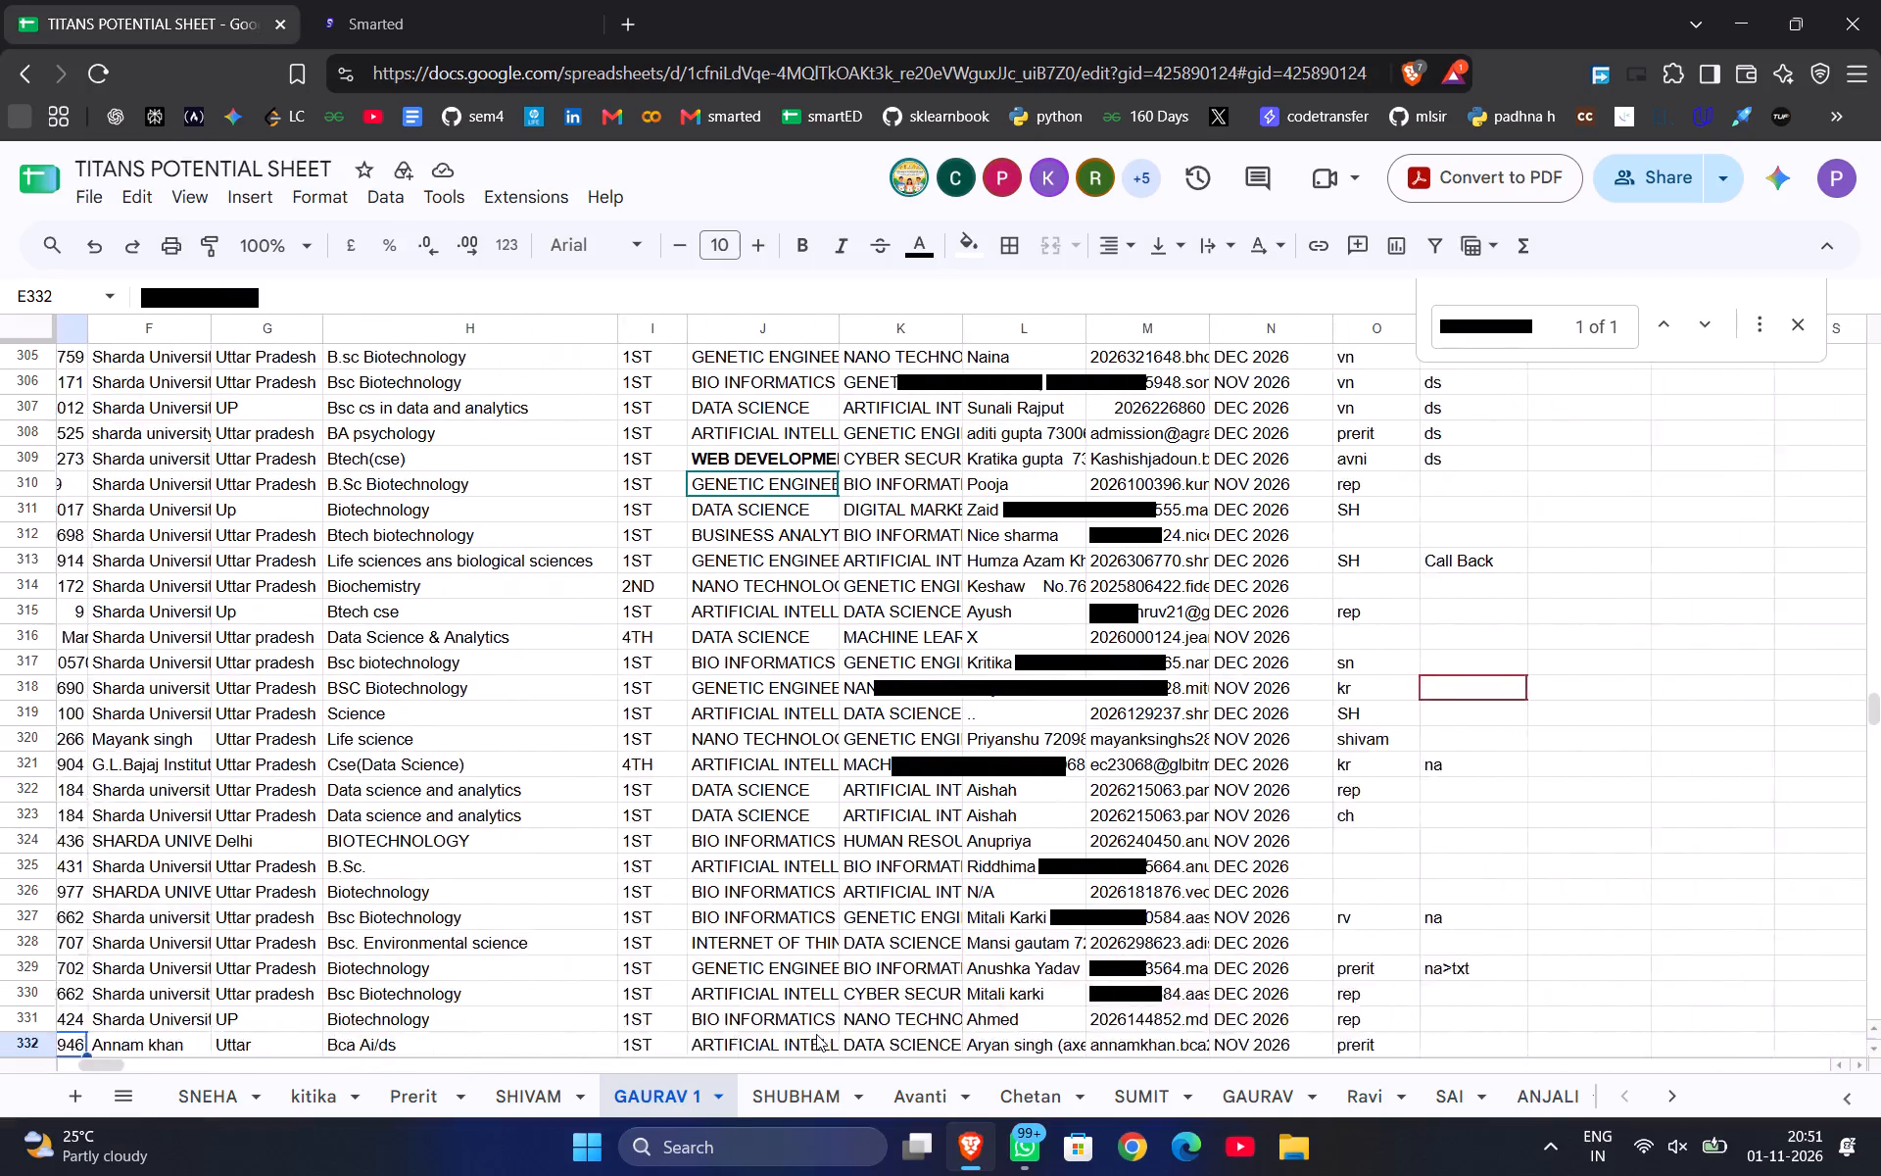
scroll(816, 1034, "right", 3)
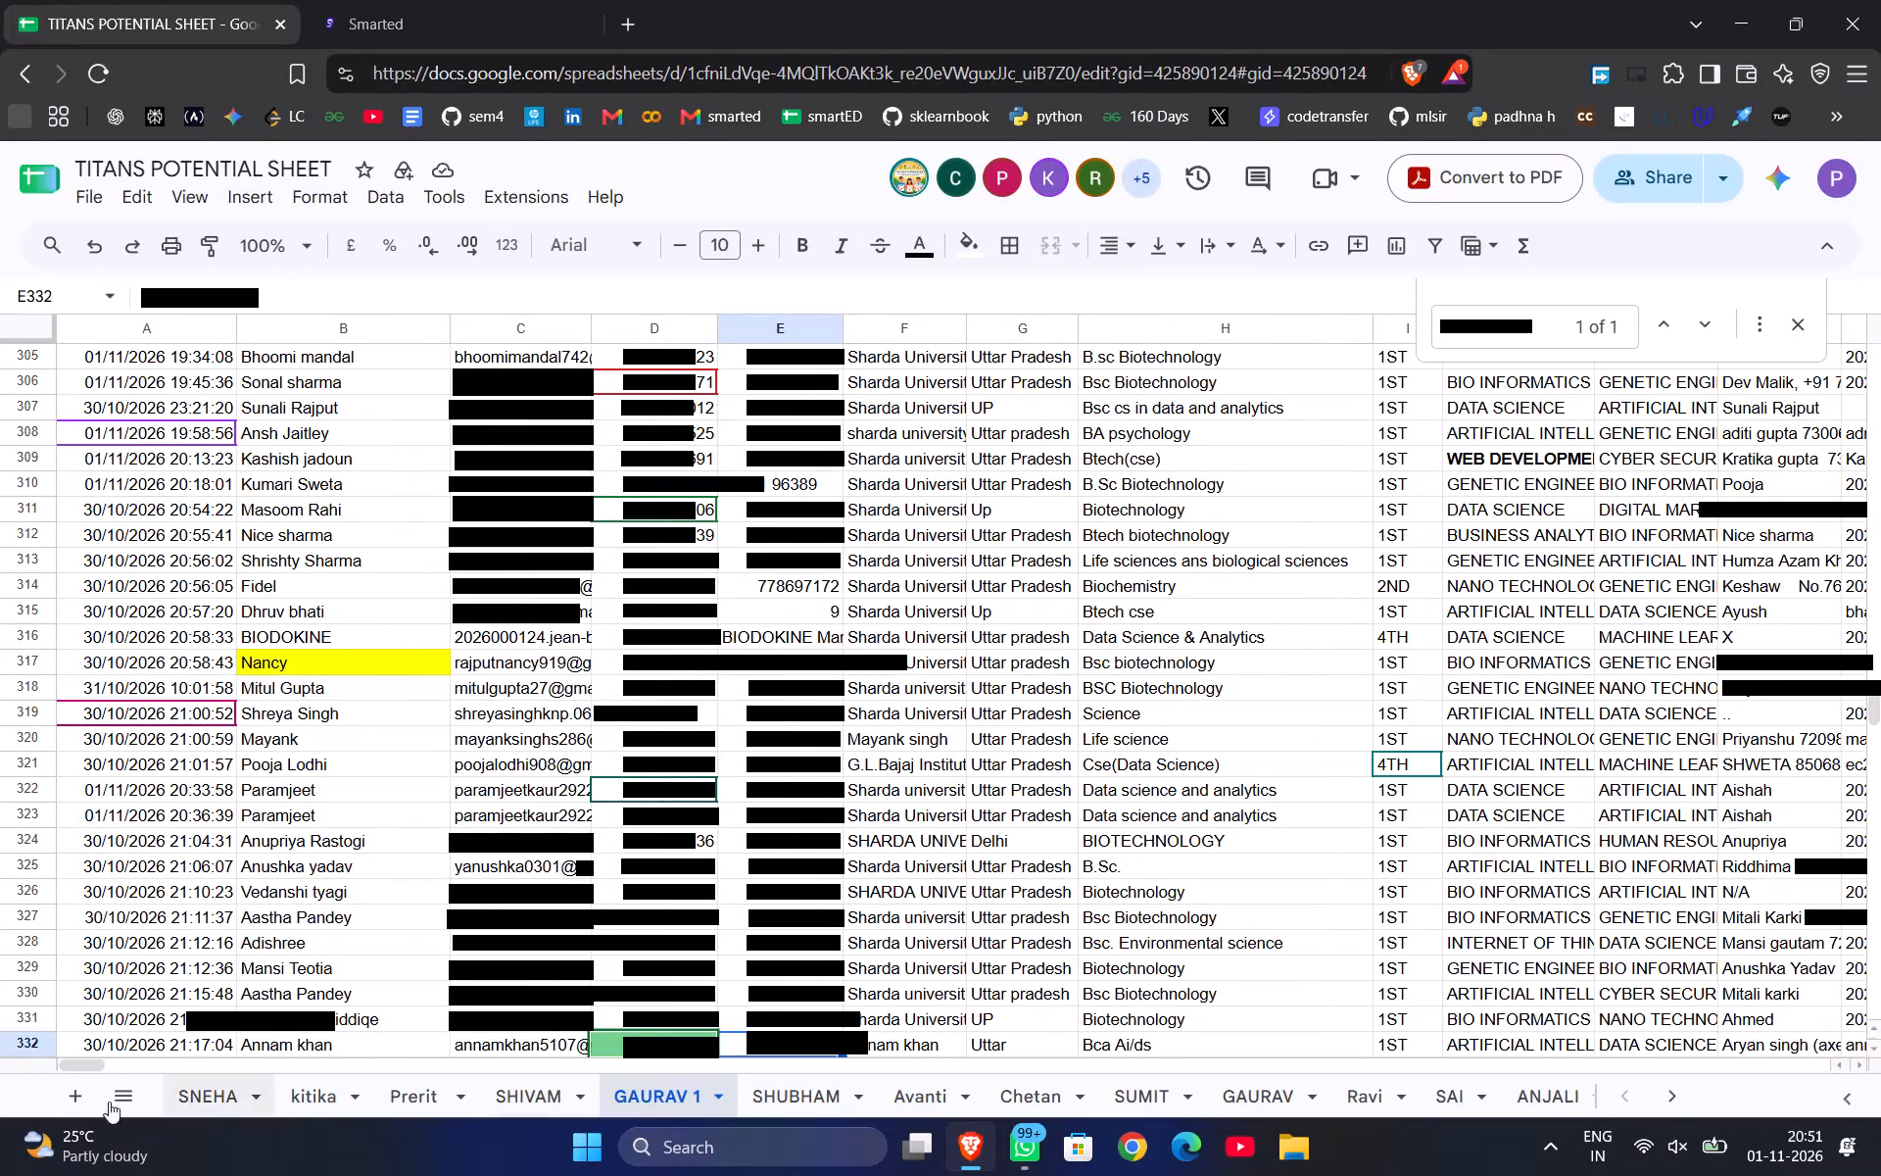
Select the whole of row 332 and view its assignee and outcome columns.
left_click(11, 1042)
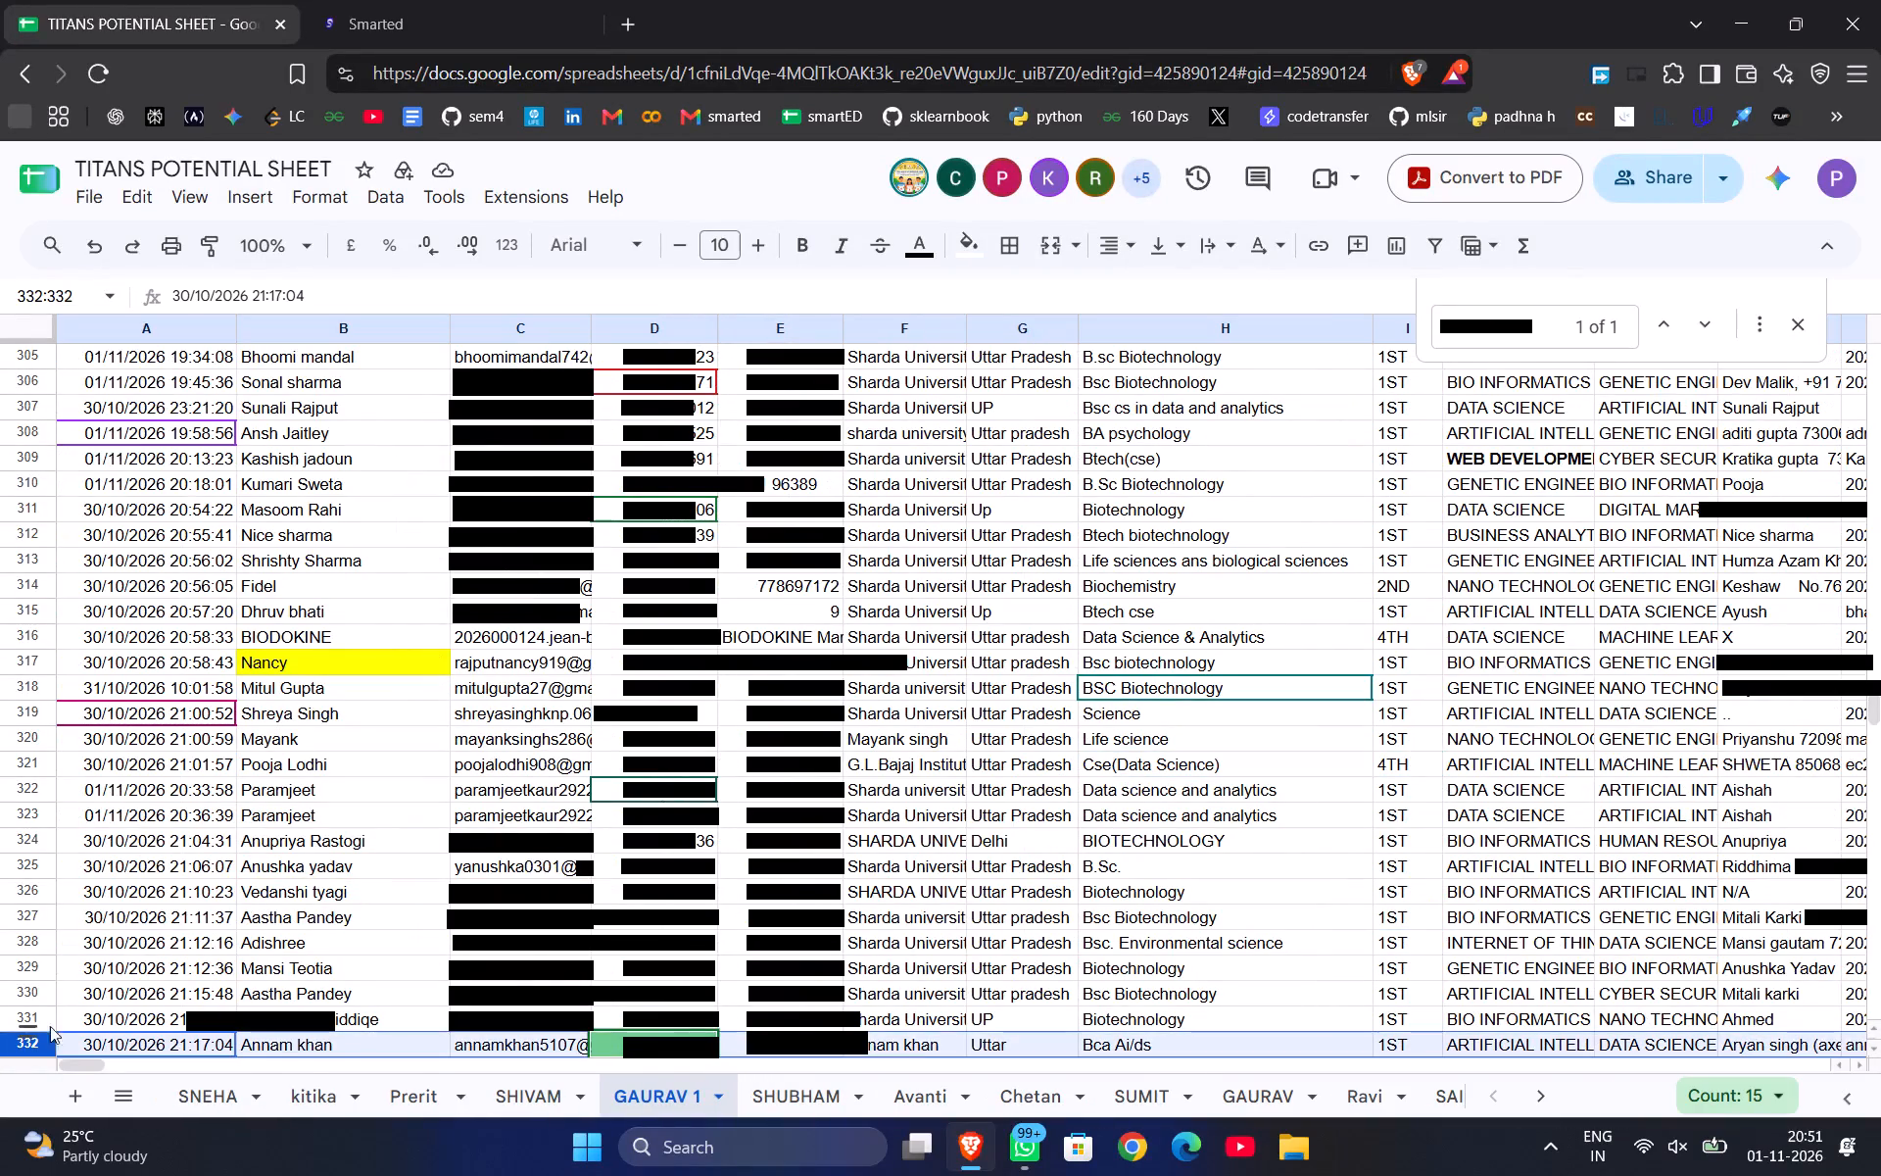
scroll(351, 988, "down", 1)
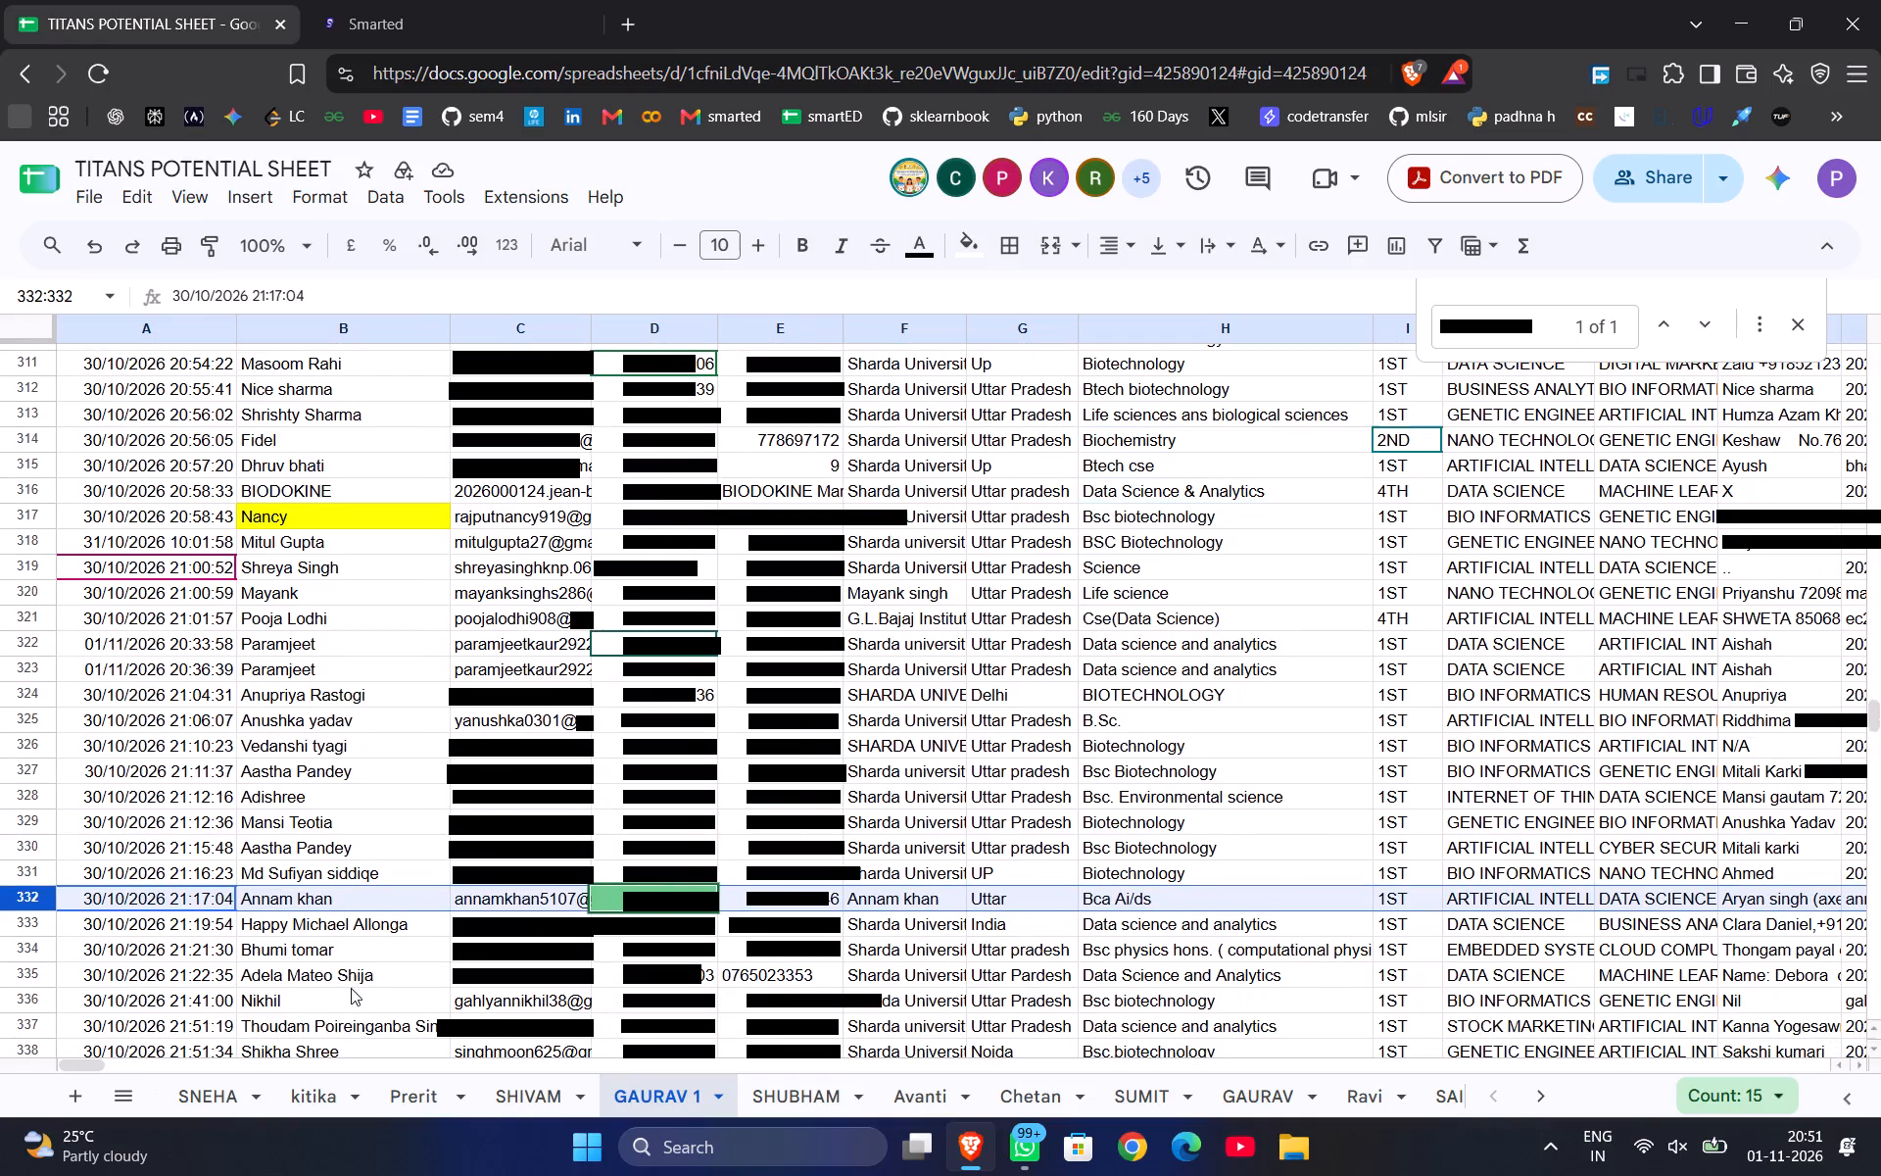
scroll(765, 948, "left", 3)
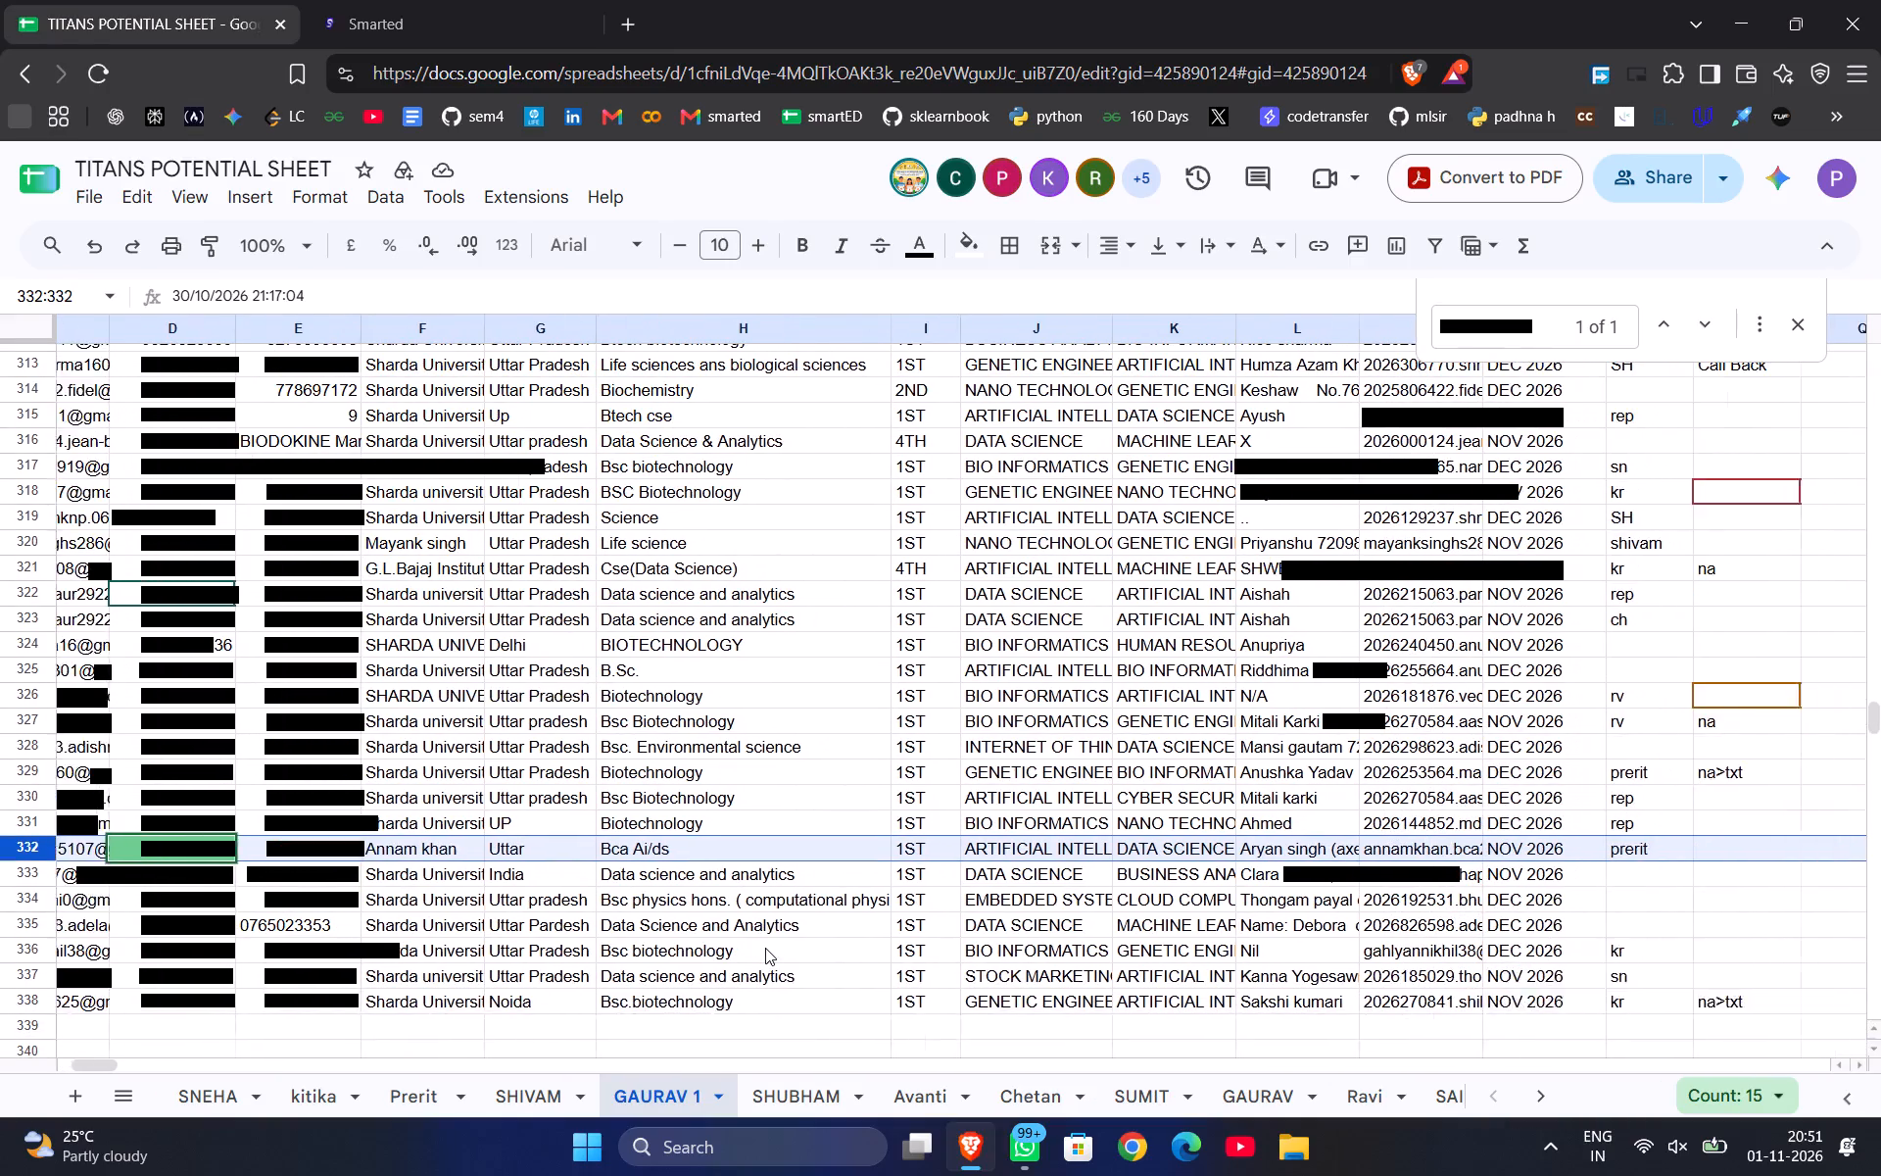
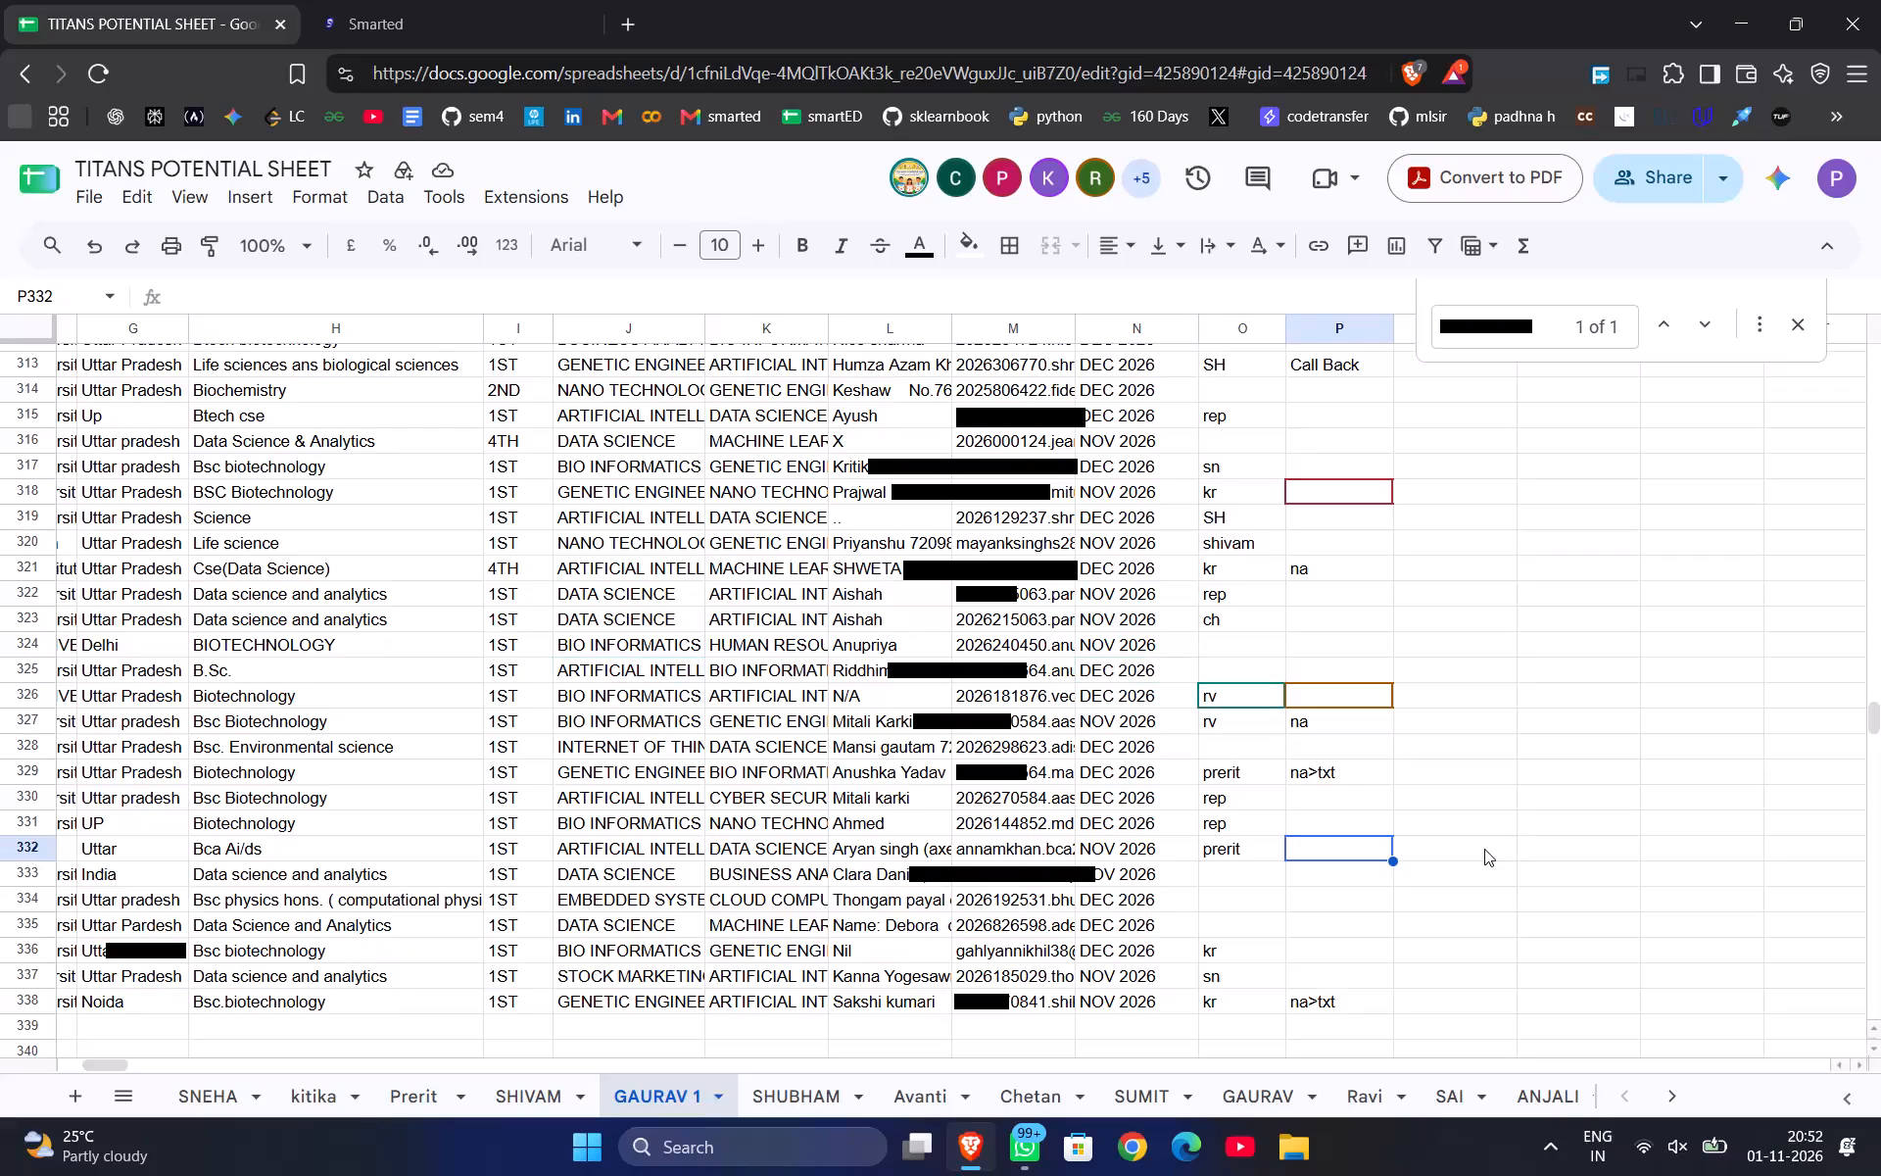
Record the call outcome na>txt for the row 332 lead in column P.
type("na")
type(">txt")
key("Left")
key("Down")
key("Up")
scroll(1499, 857, "right", 7)
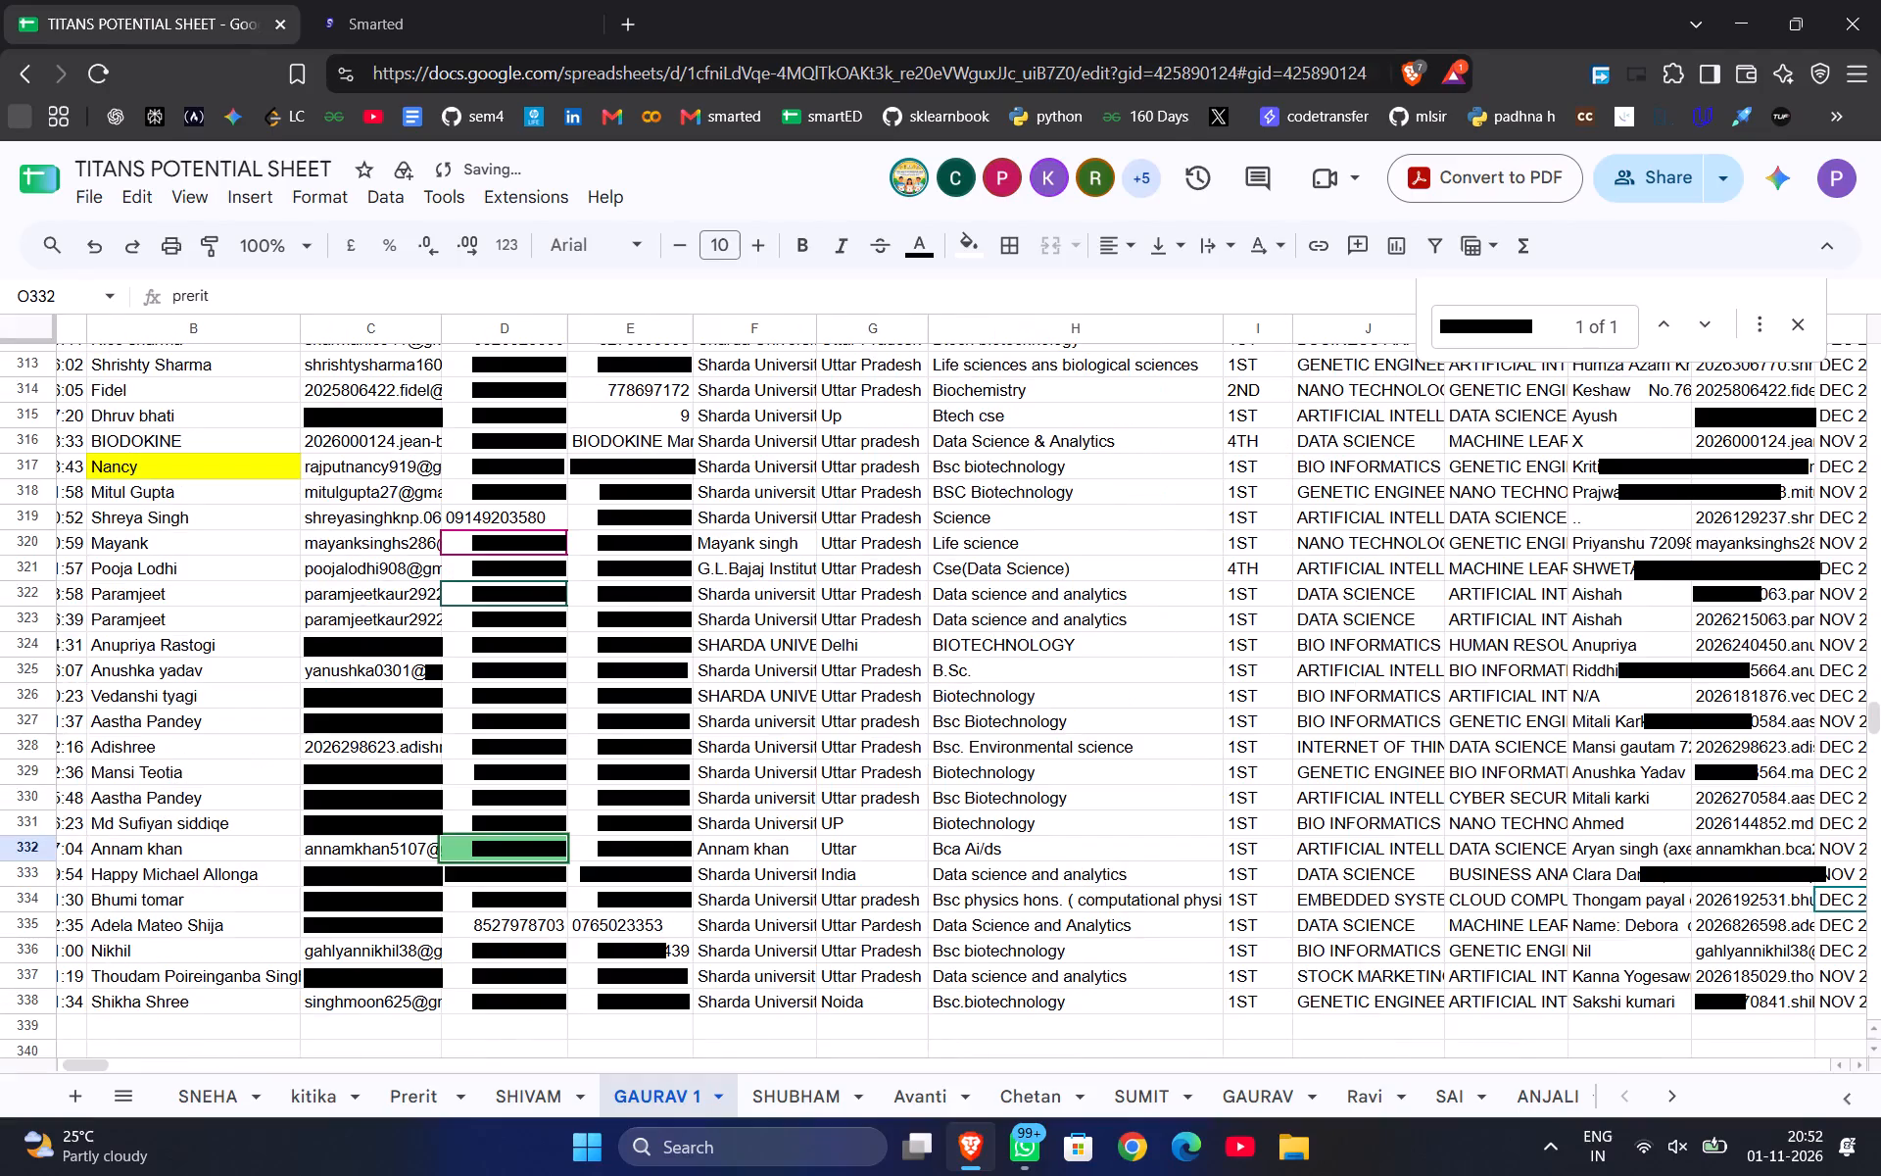
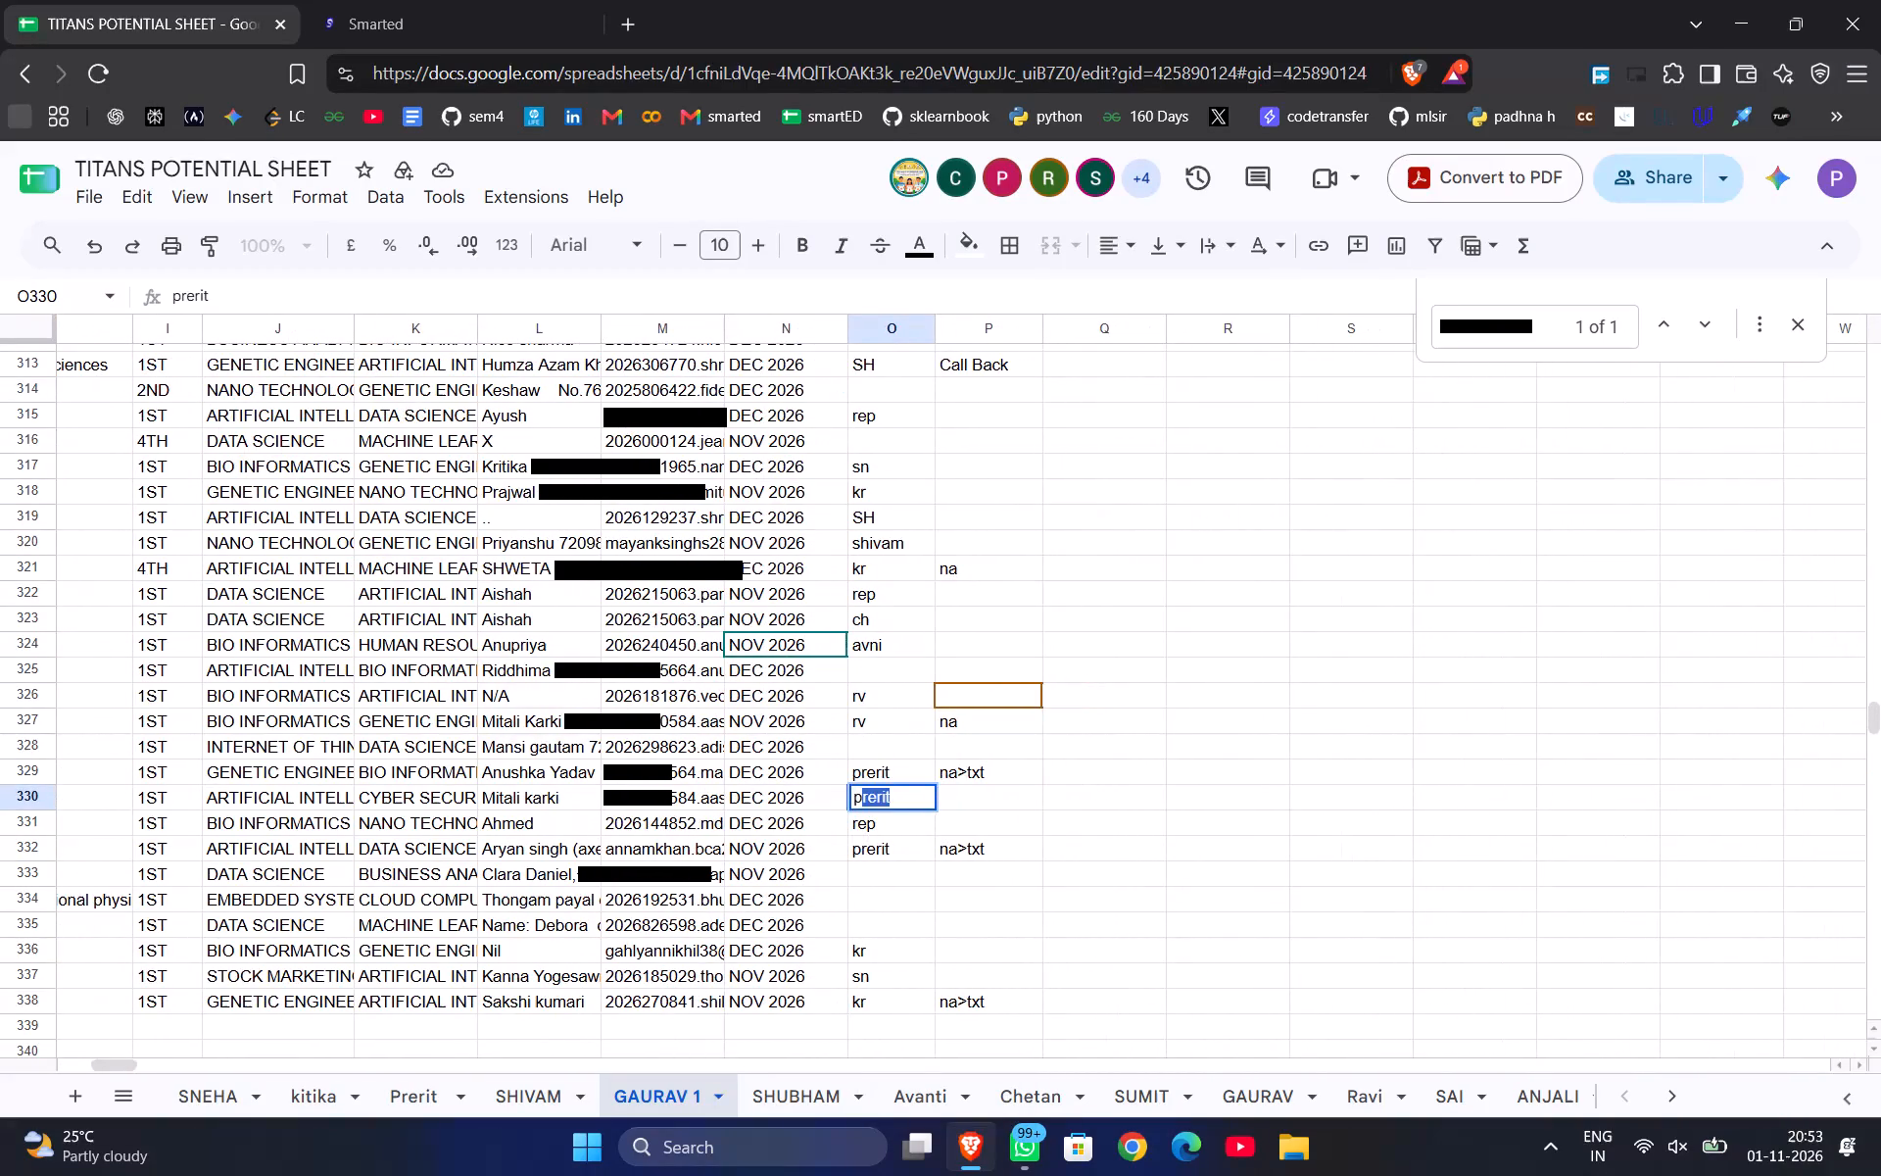
Assign the row 330 lead to prerit in column O and record the call outcome na>txt in column P.
key("Tab")
key("n")
key("Tab")
Search the sheet for the row 330 lead's contact number from column E to check for repeated entries.
key("Left")
key("Left")
key("Left")
key("Left")
key("Left")
key("Left")
key("Left")
key("Left")
key("Left")
key("Left")
key("Left")
key("Left")
key("Left")
key("Left")
key("Left")
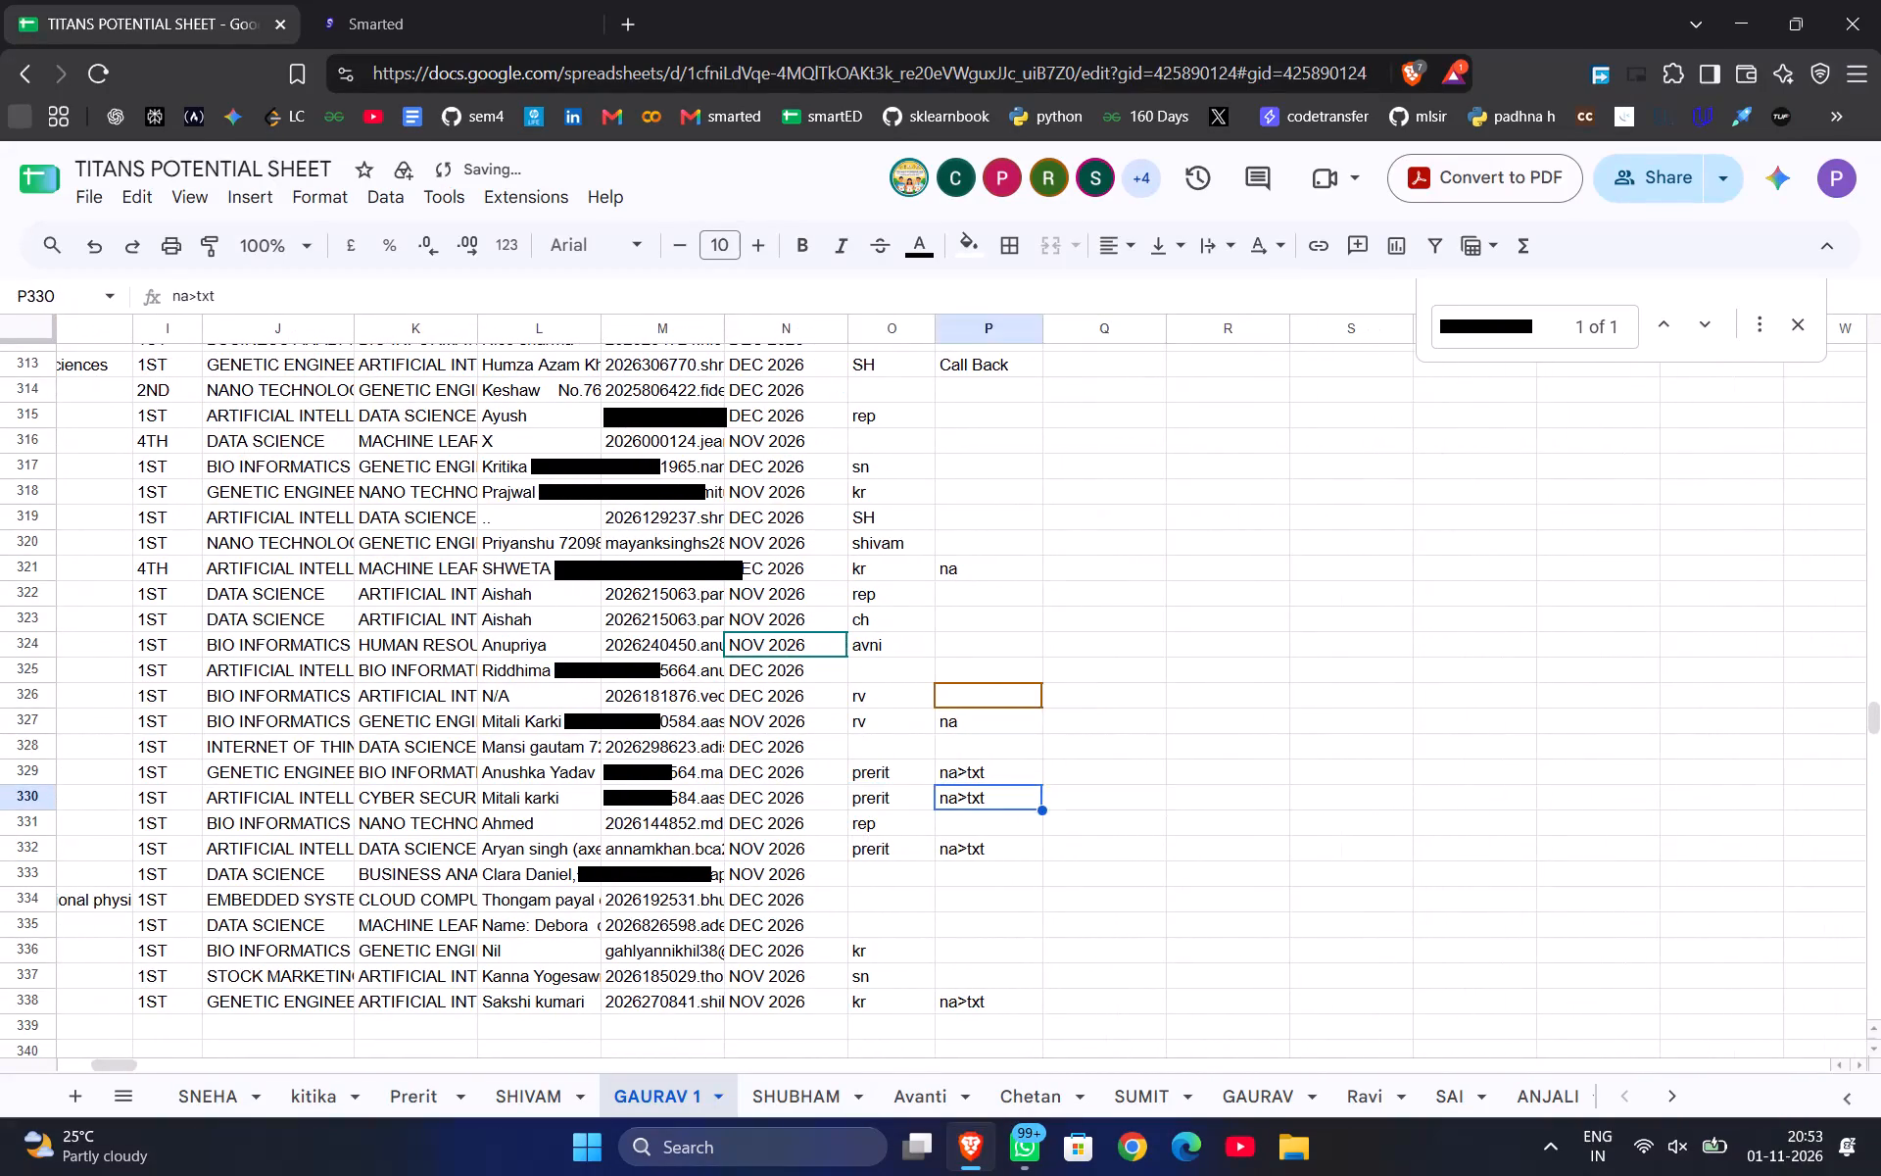
key("Right")
key("Right")
key("Right")
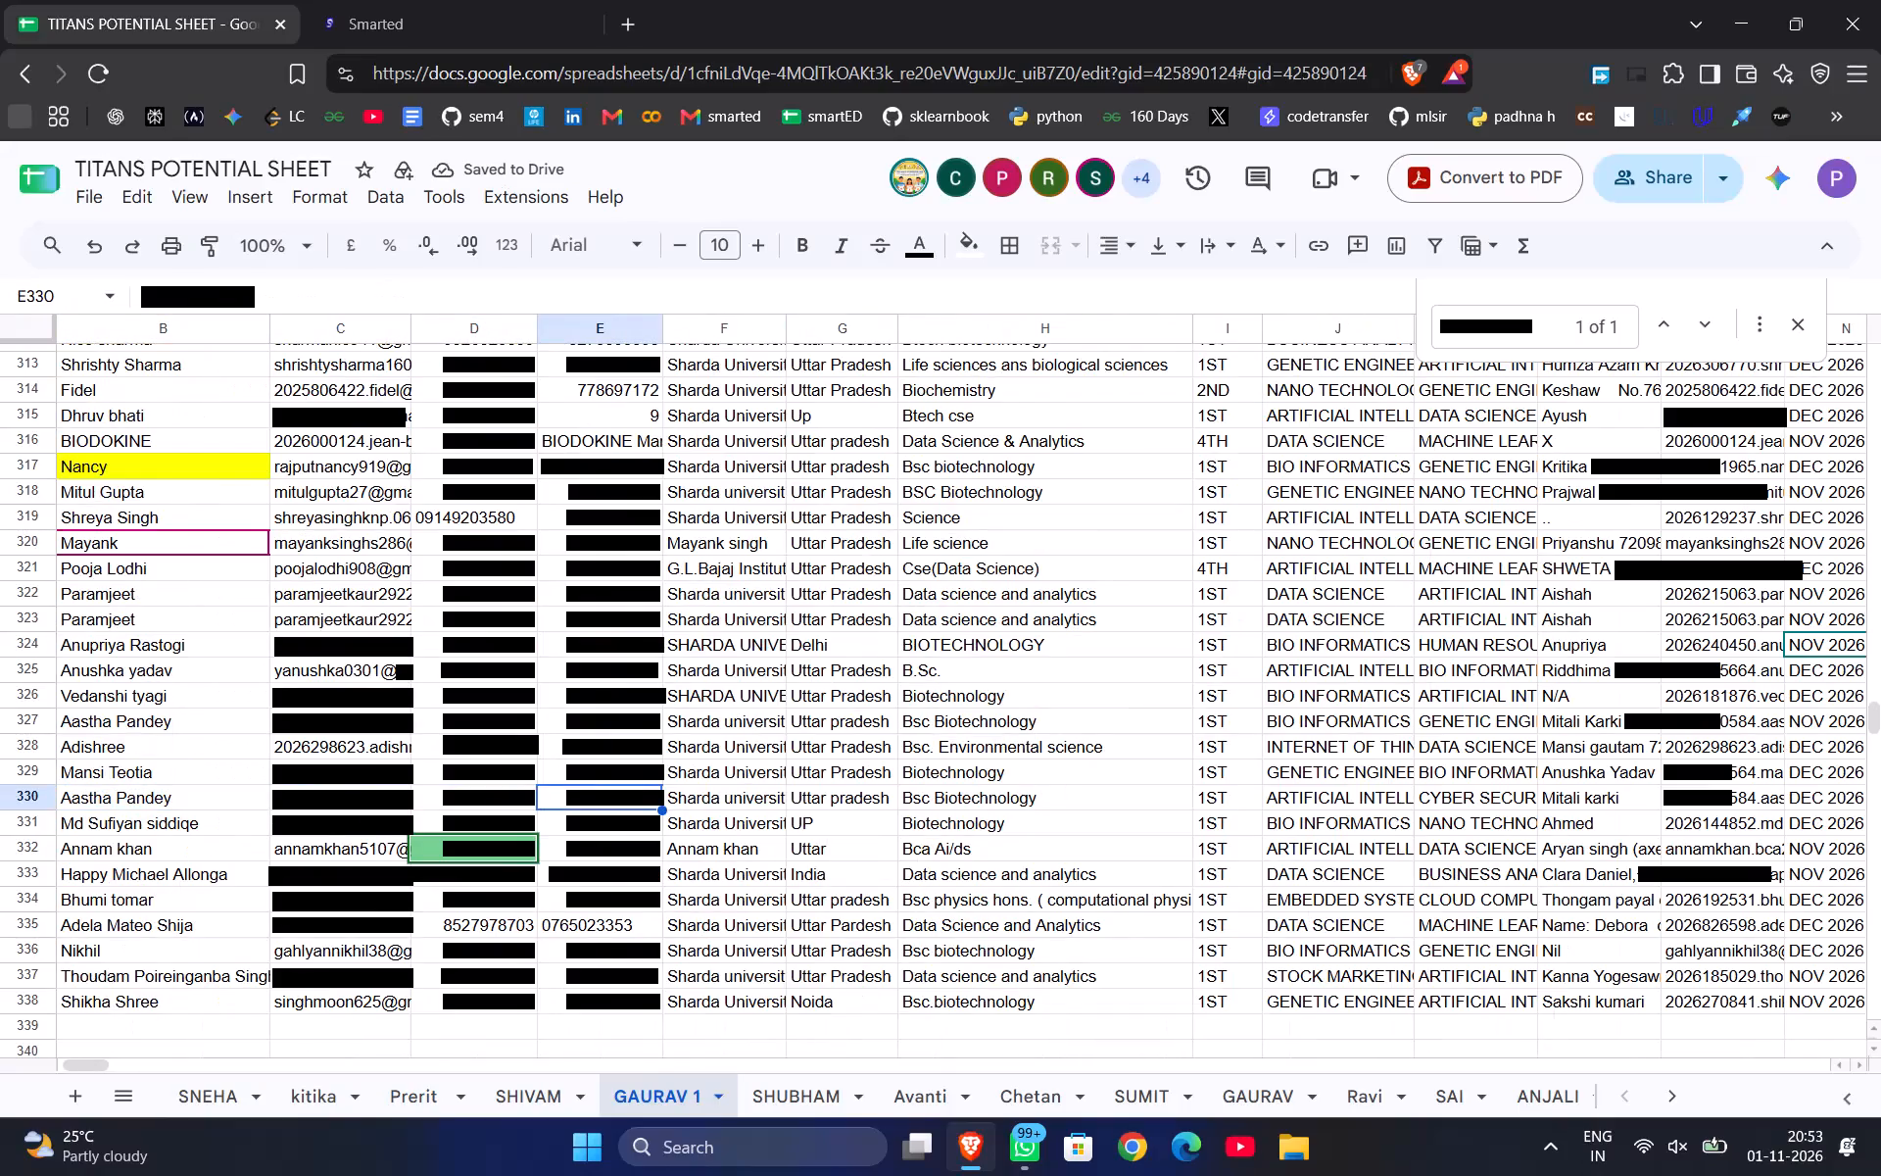
key("ctrl+c")
key("ctrl+f")
key("ctrl+v")
key("Return")
scroll(883, 828, "left", 6)
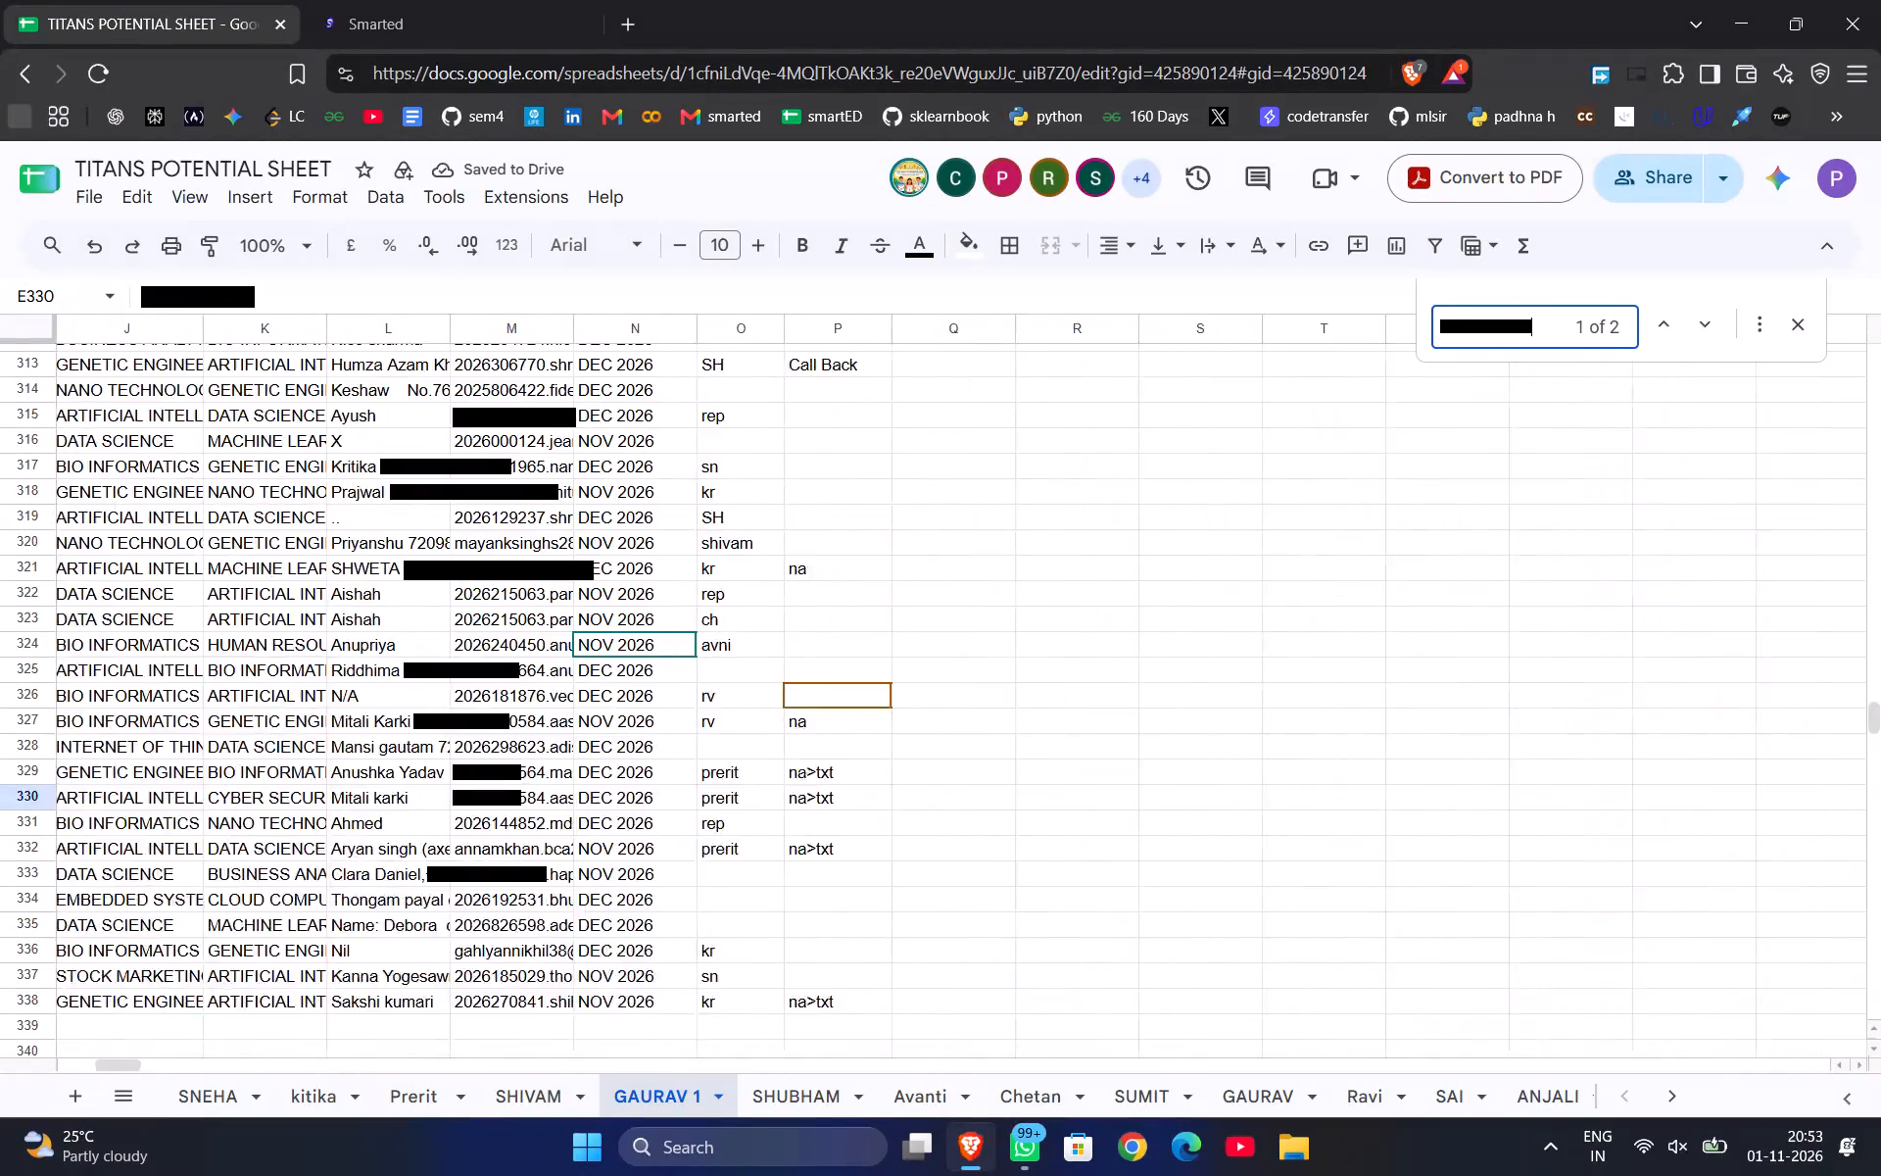
scroll(910, 824, "right", 6)
scroll(1245, 751, "right", 2)
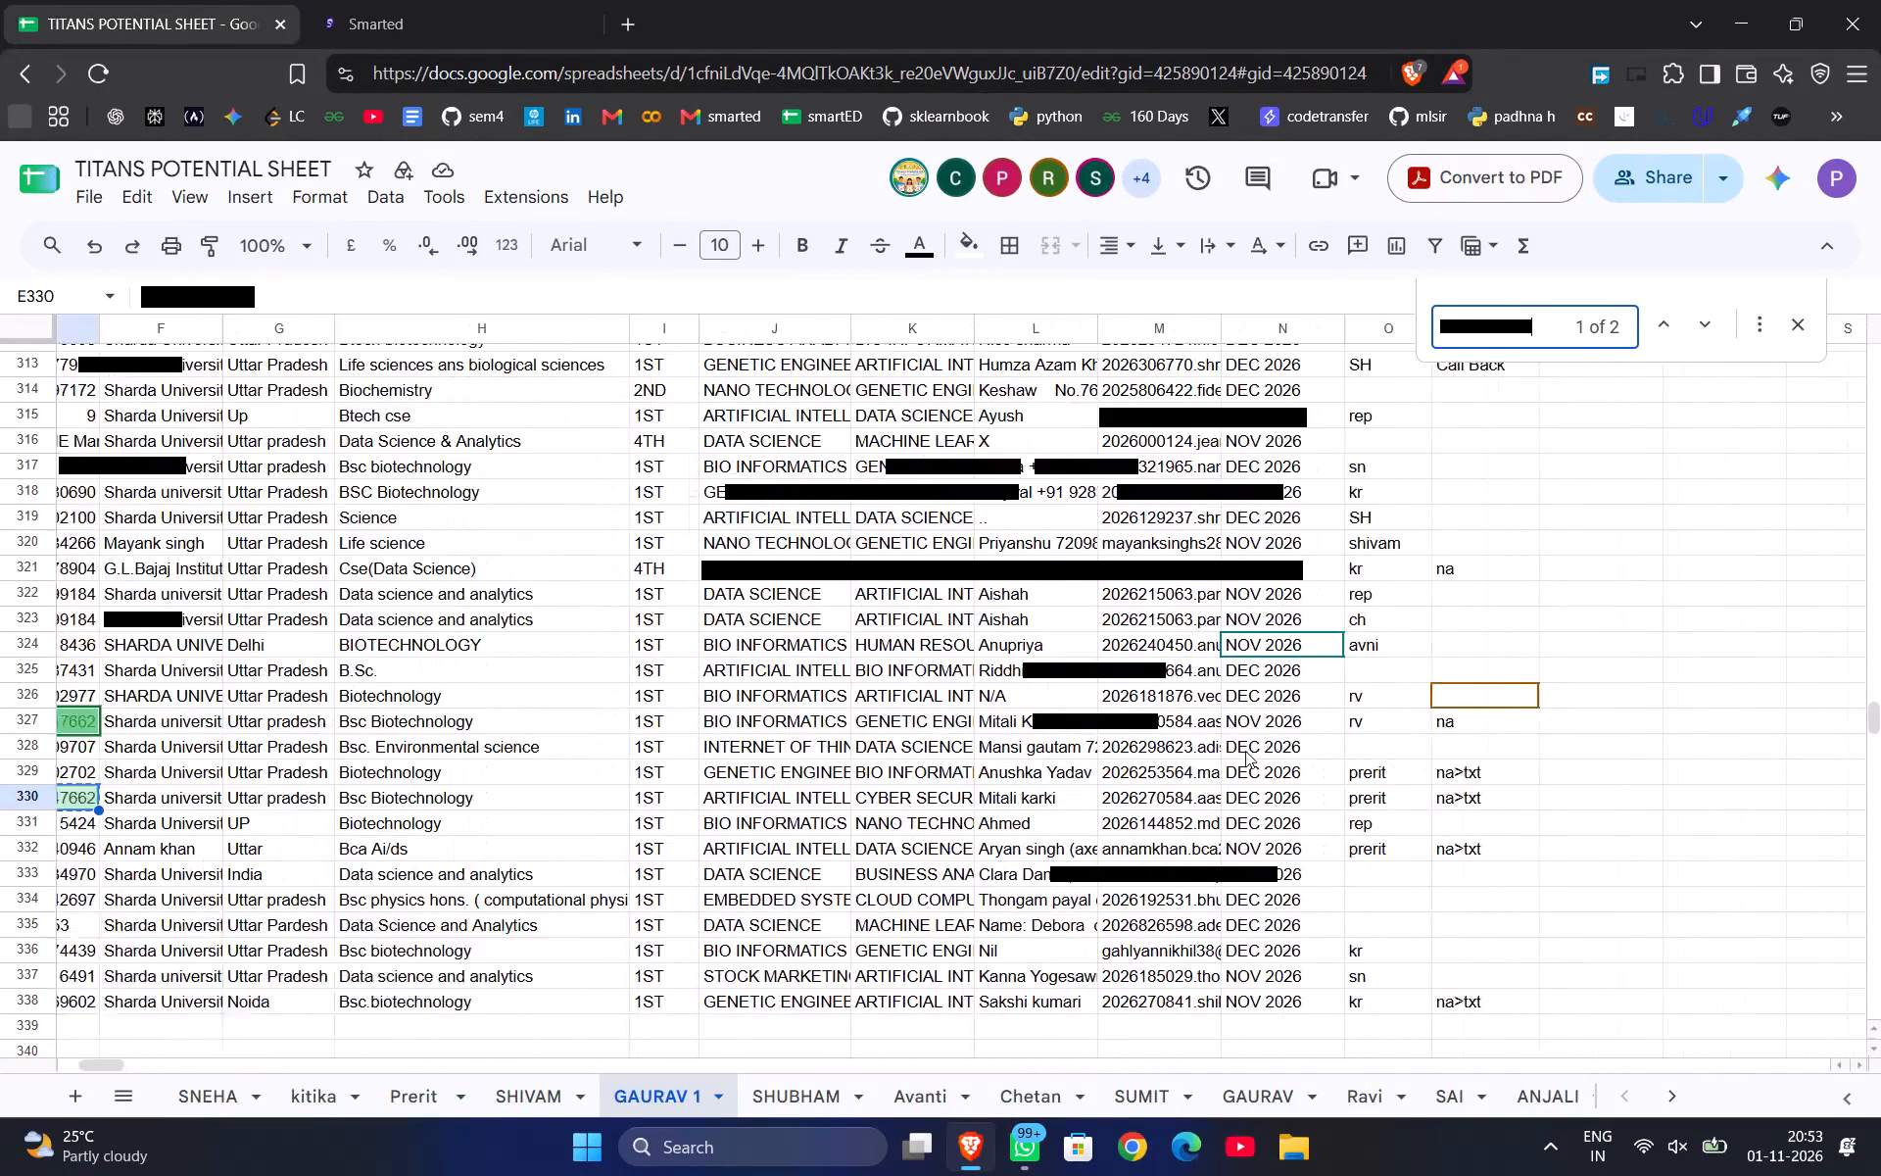
Mark the row 327 lead as rep in column O and clear its call outcome in column P.
left_click(1294, 727)
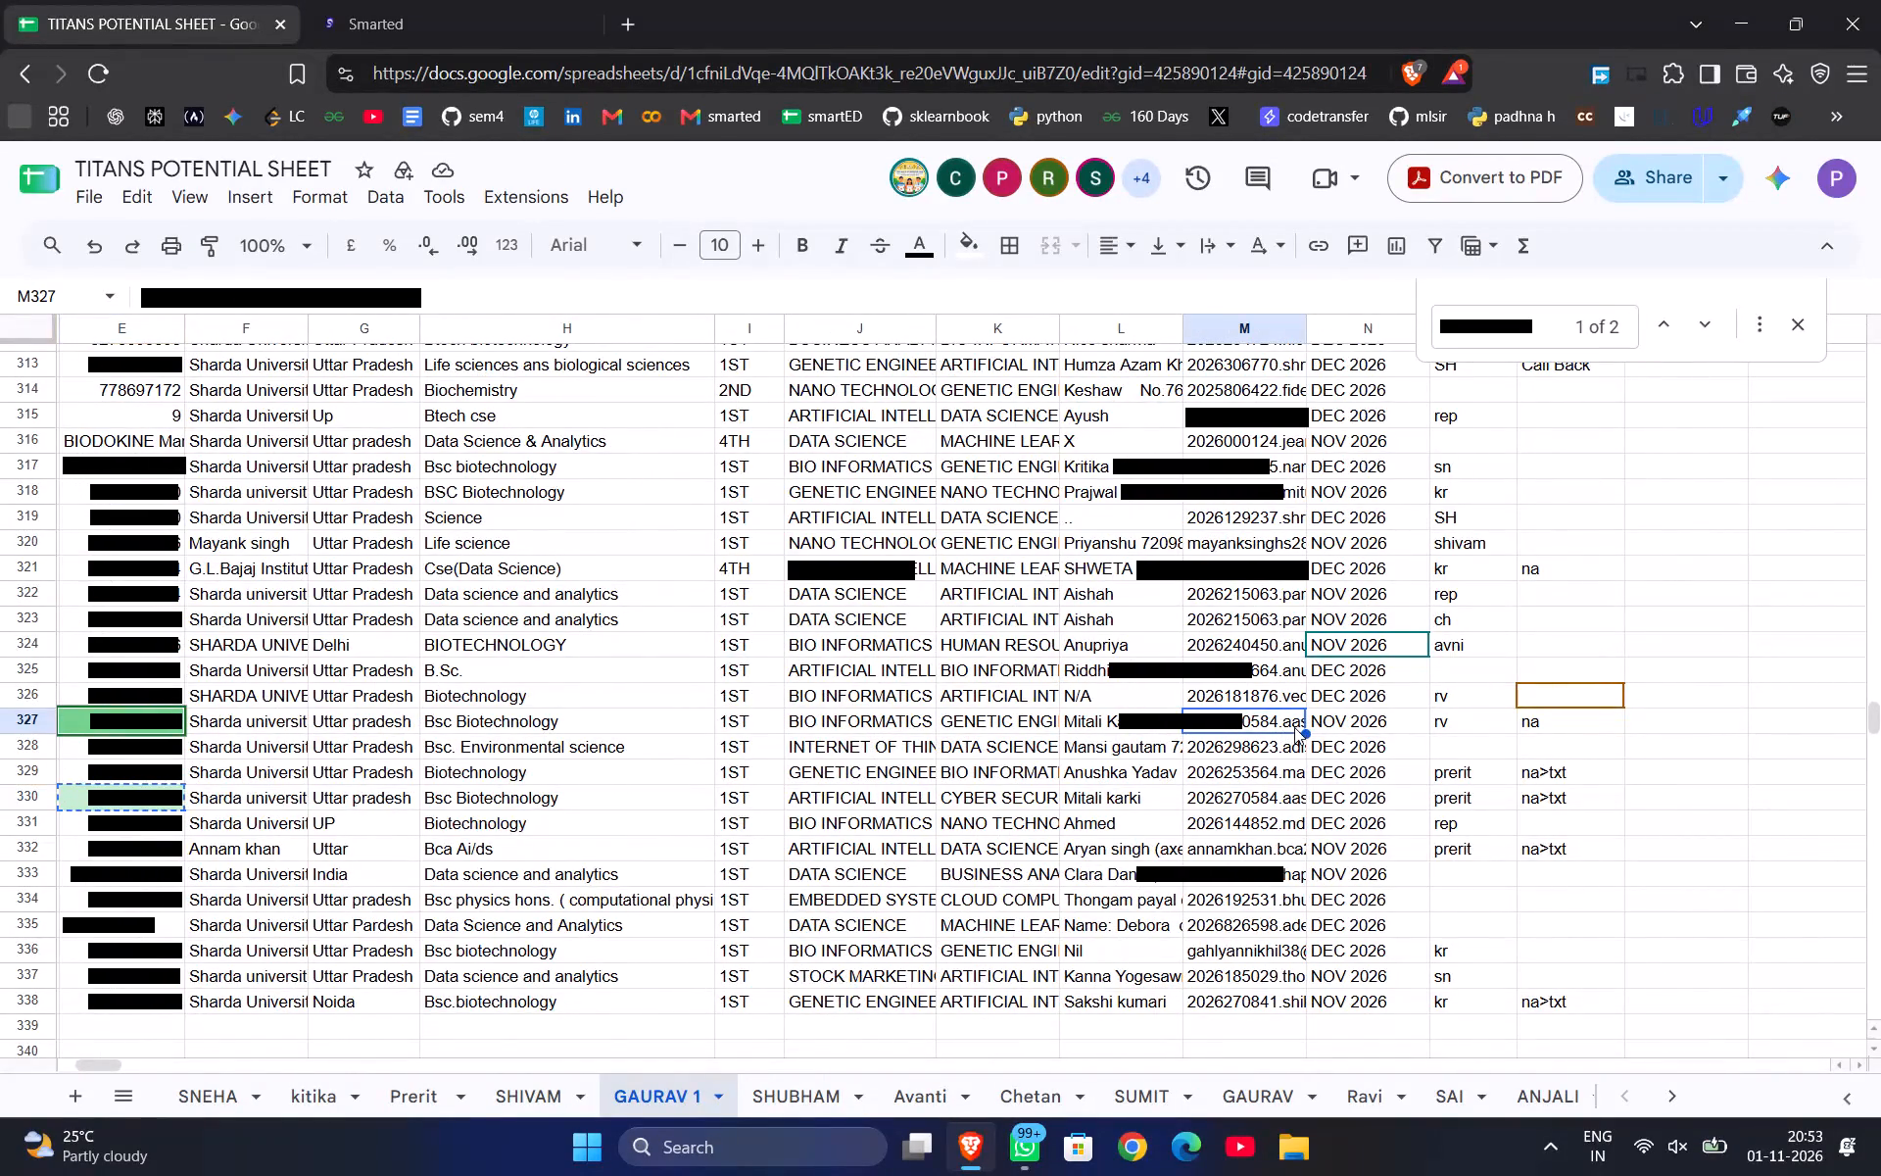
scroll(1294, 727, "left", 2)
scroll(1294, 727, "right", 2)
left_click(1248, 713)
type("rep")
key("Tab")
key("BackSpace")
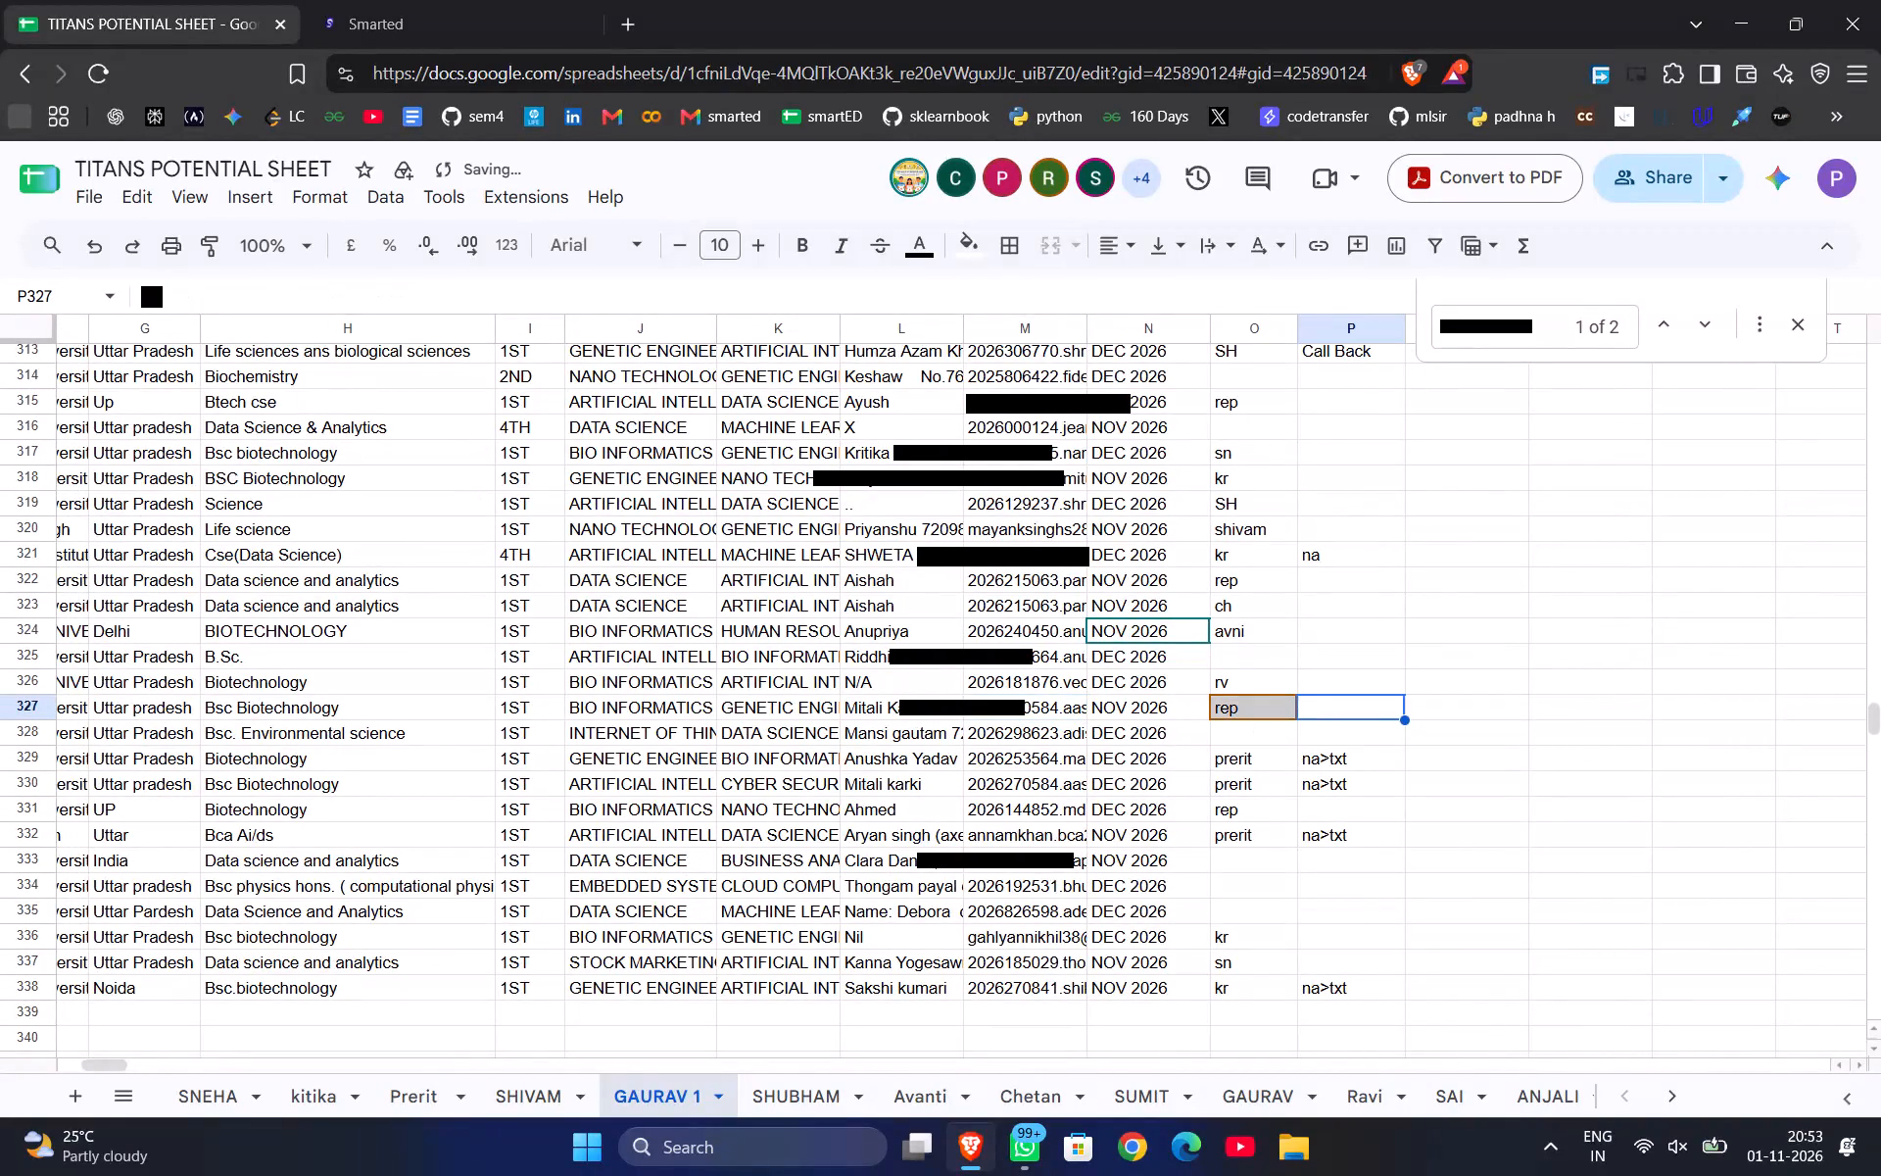
key("Return")
key("Down")
key("Left")
key("Escape")
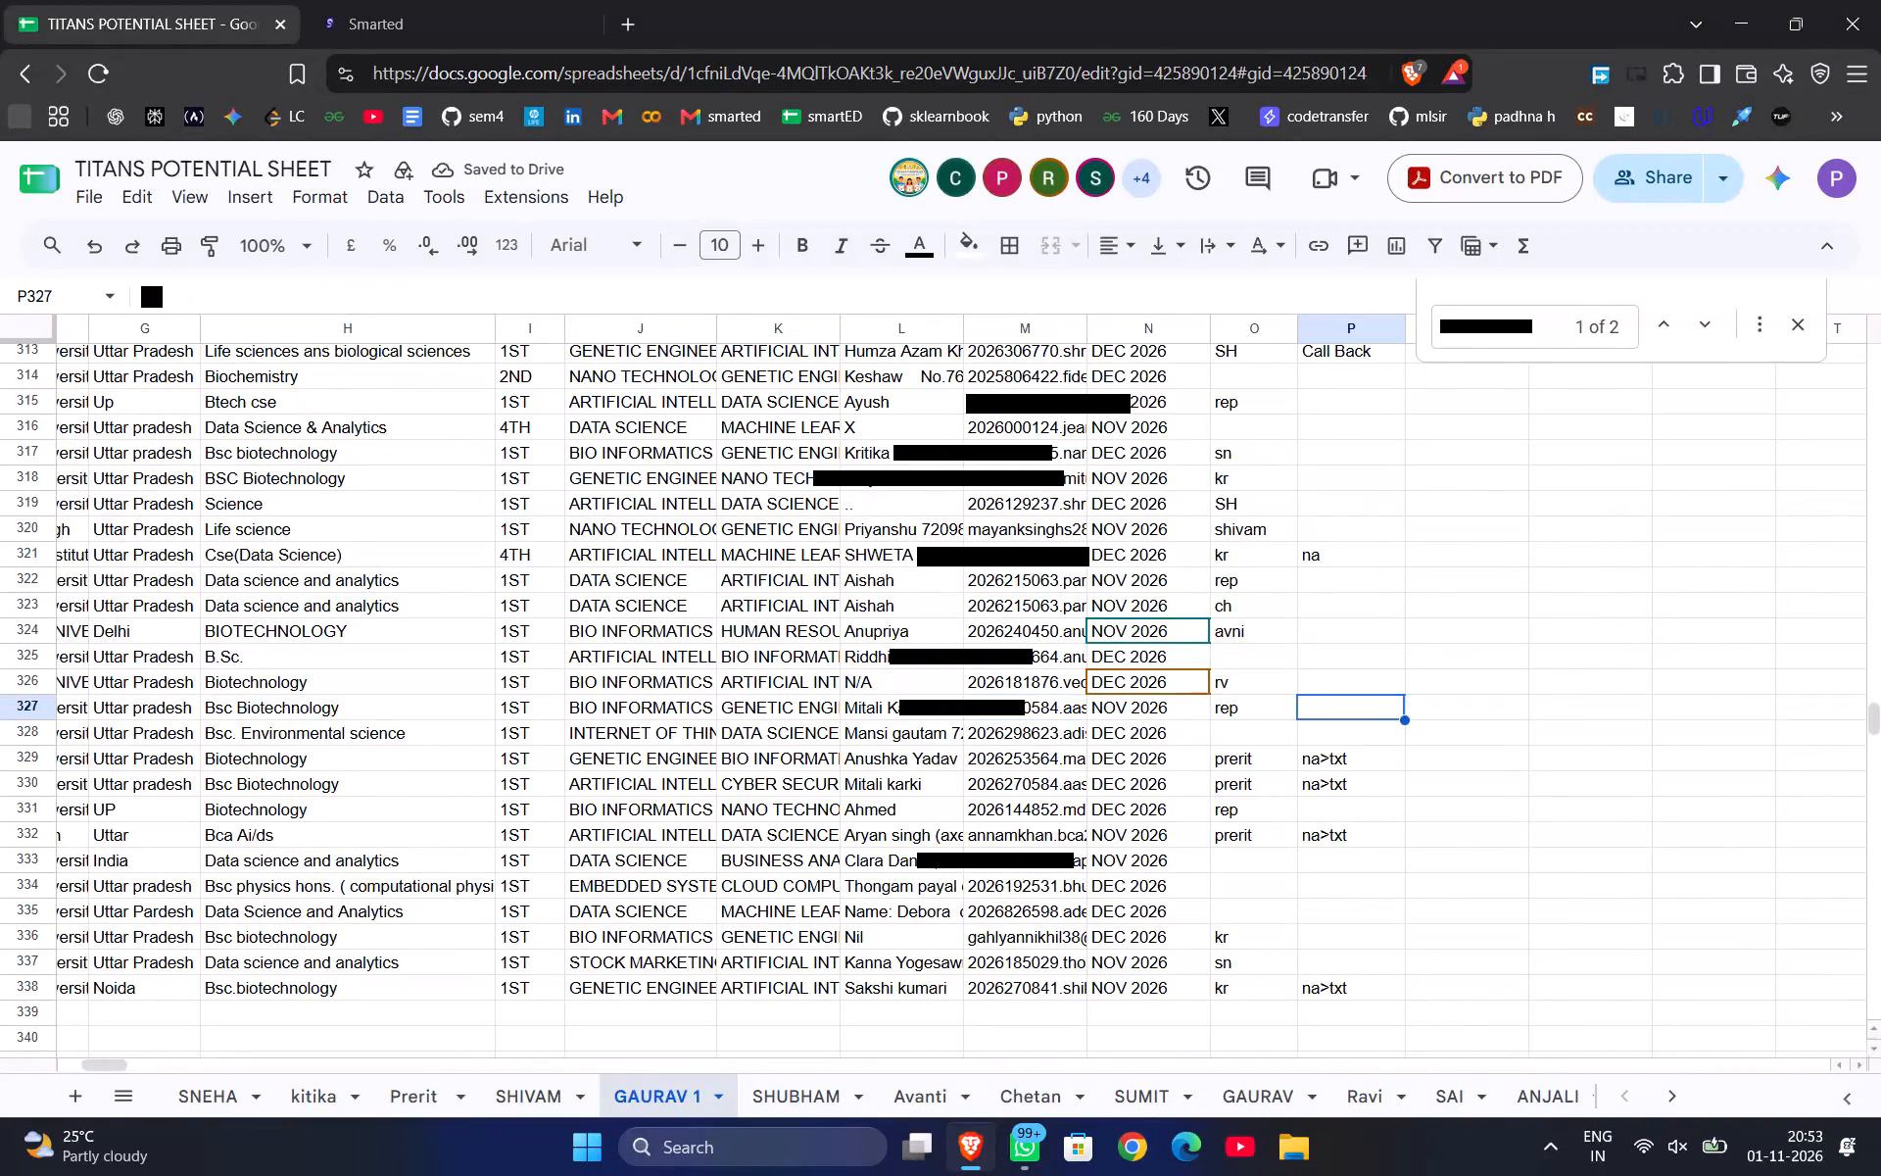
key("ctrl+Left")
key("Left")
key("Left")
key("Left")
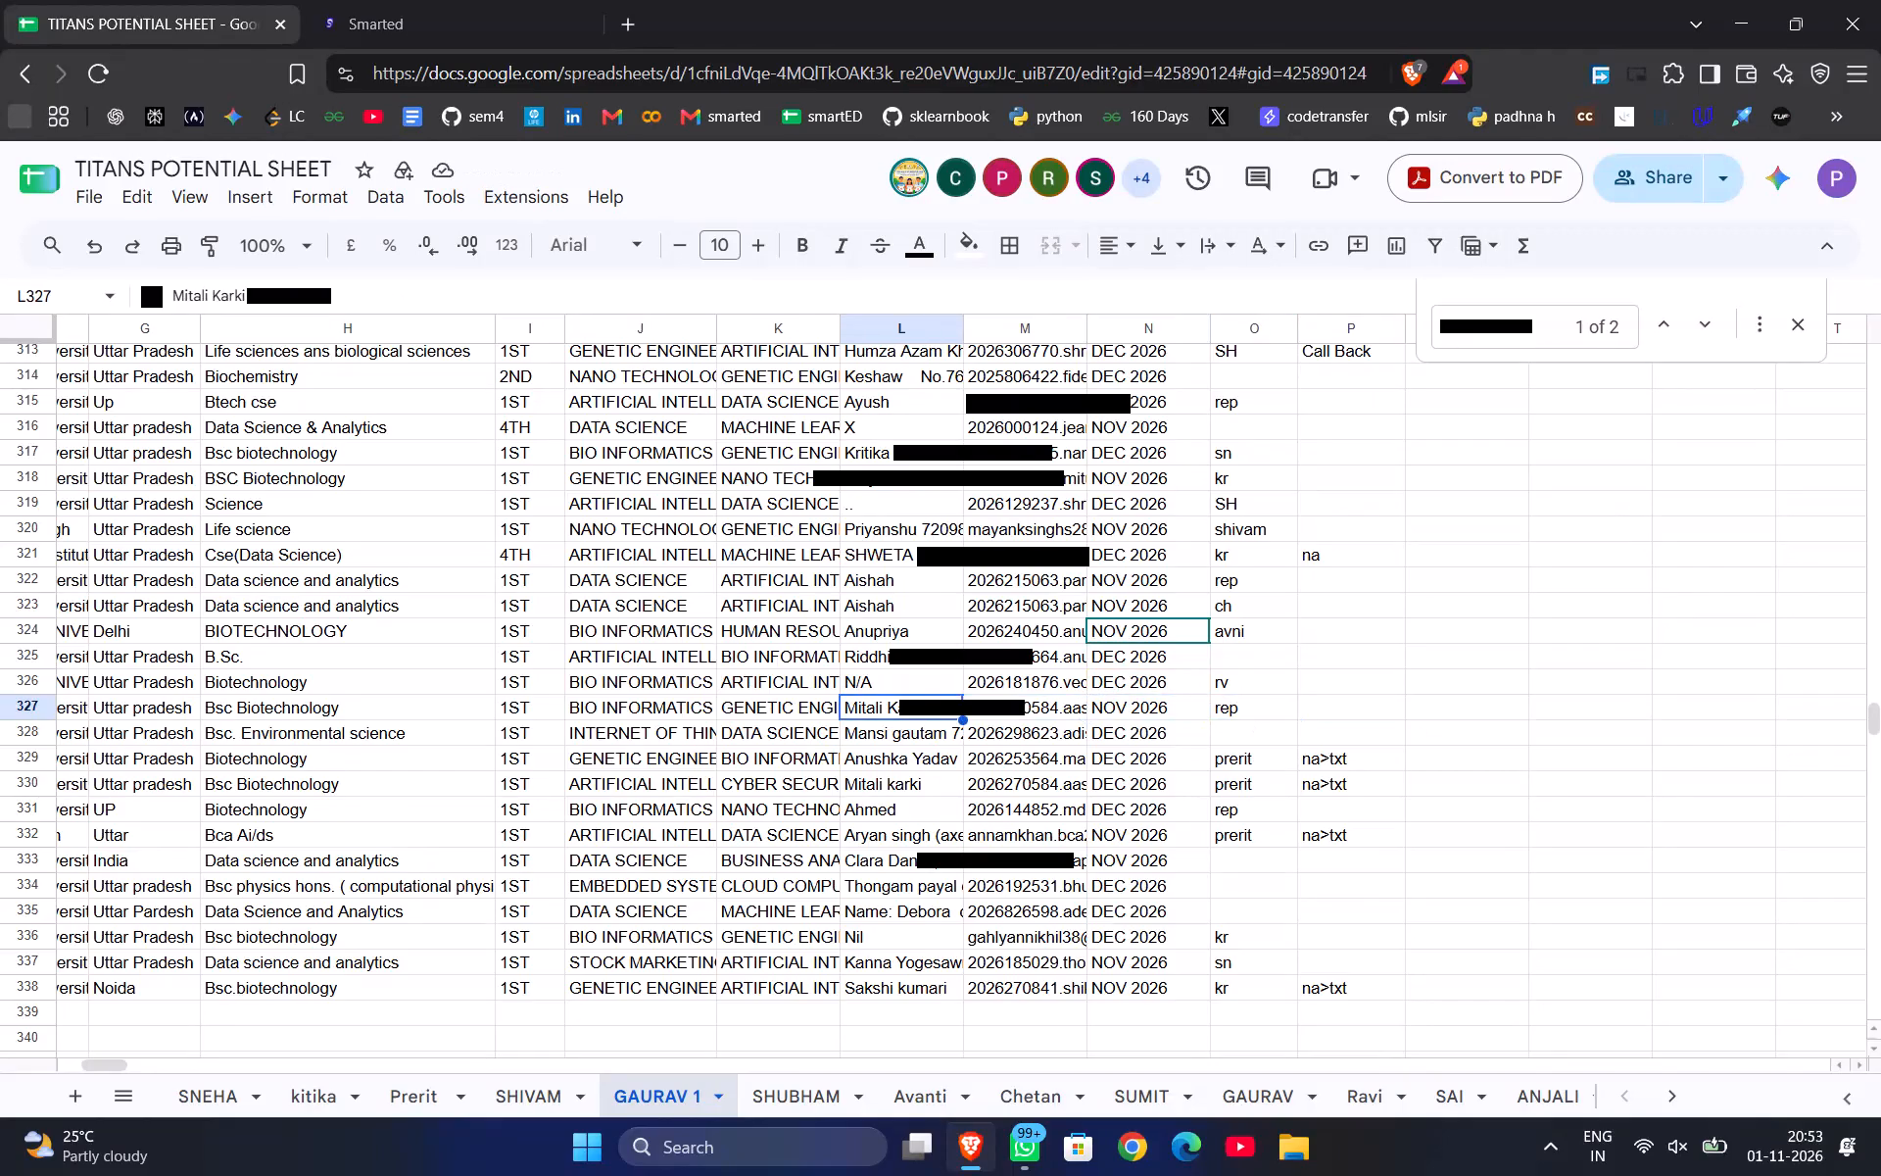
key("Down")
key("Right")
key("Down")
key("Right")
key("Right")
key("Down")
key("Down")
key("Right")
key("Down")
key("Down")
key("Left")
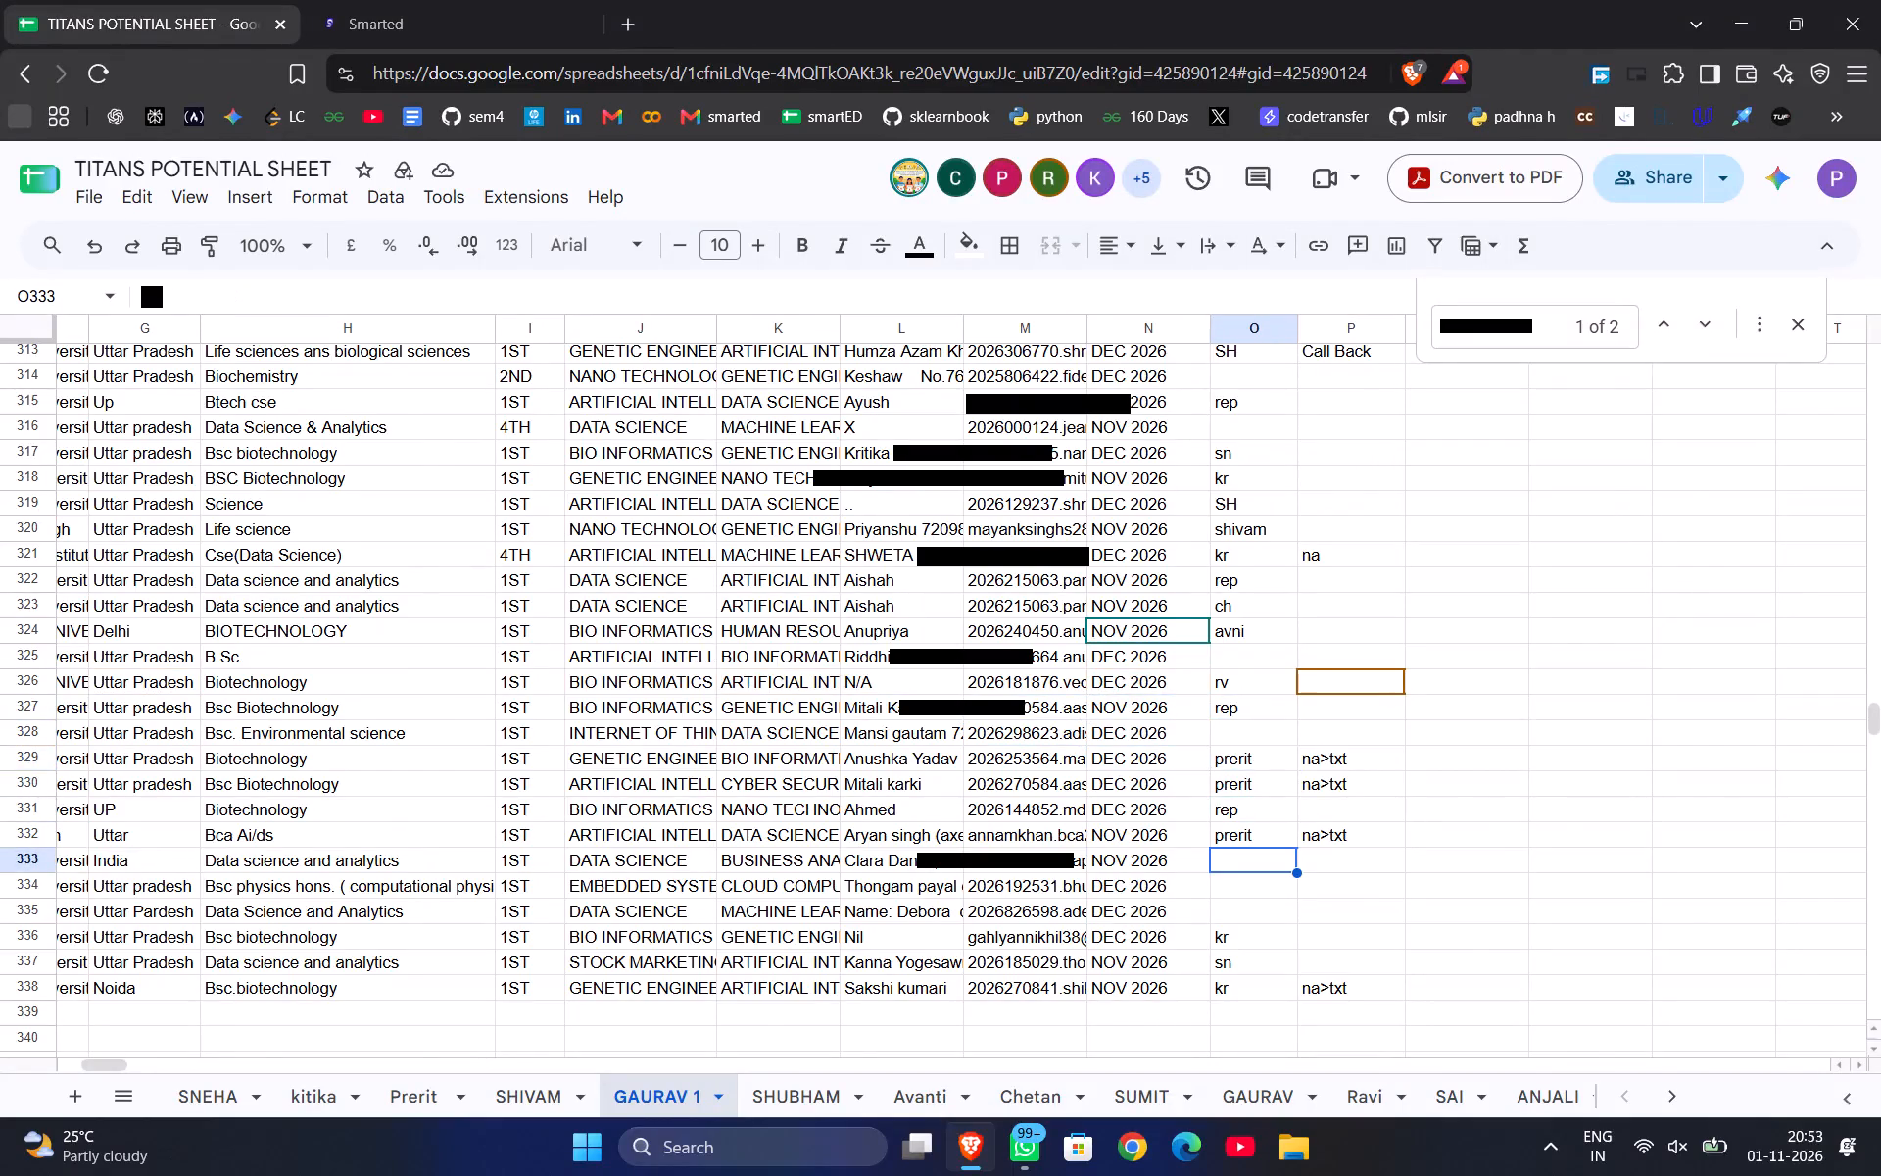
Search the sheet for the row 334 lead's contact number from column D to check for repeated entries.
scroll(1248, 713, "right", 5)
left_click(715, 880)
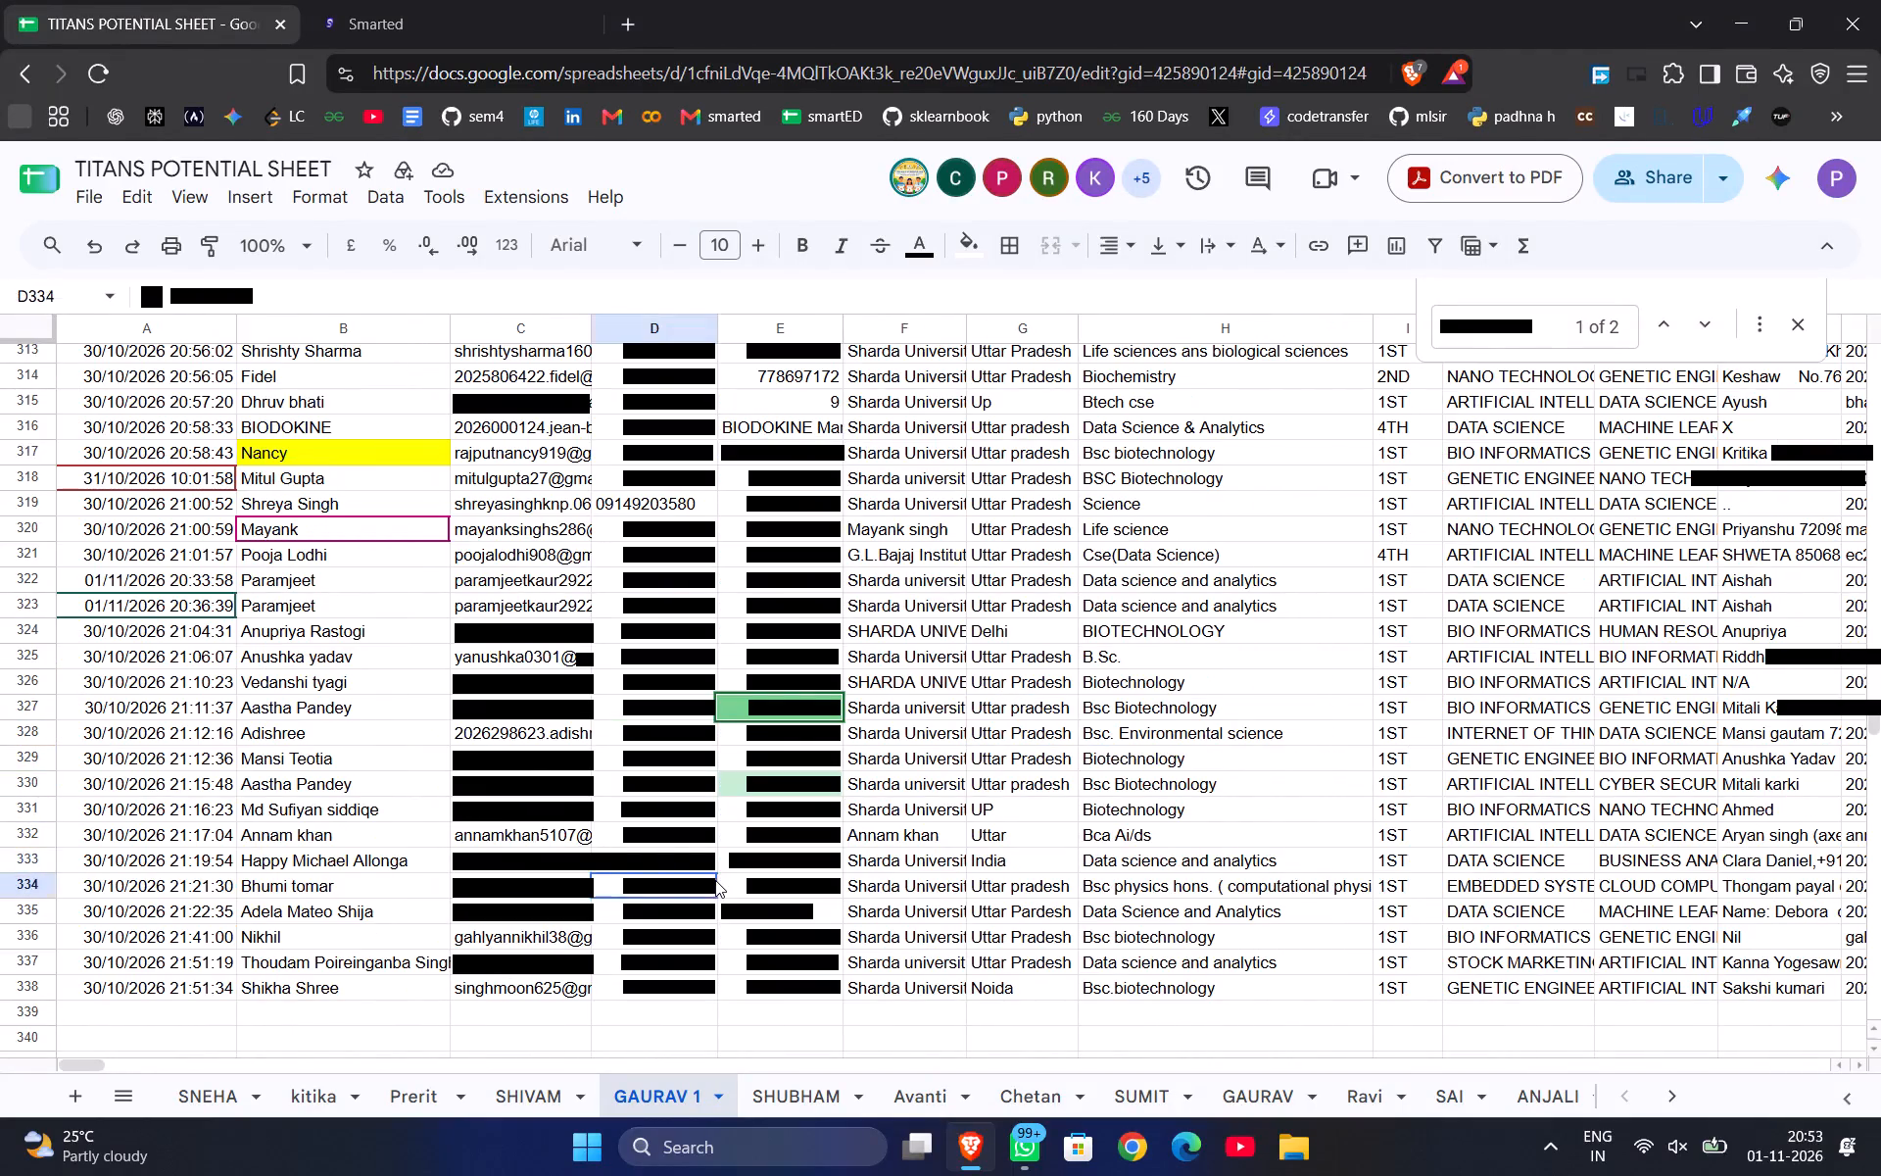
key("ctrl+c")
key("ctrl+f")
key("ctrl+v")
scroll(715, 880, "left", 3)
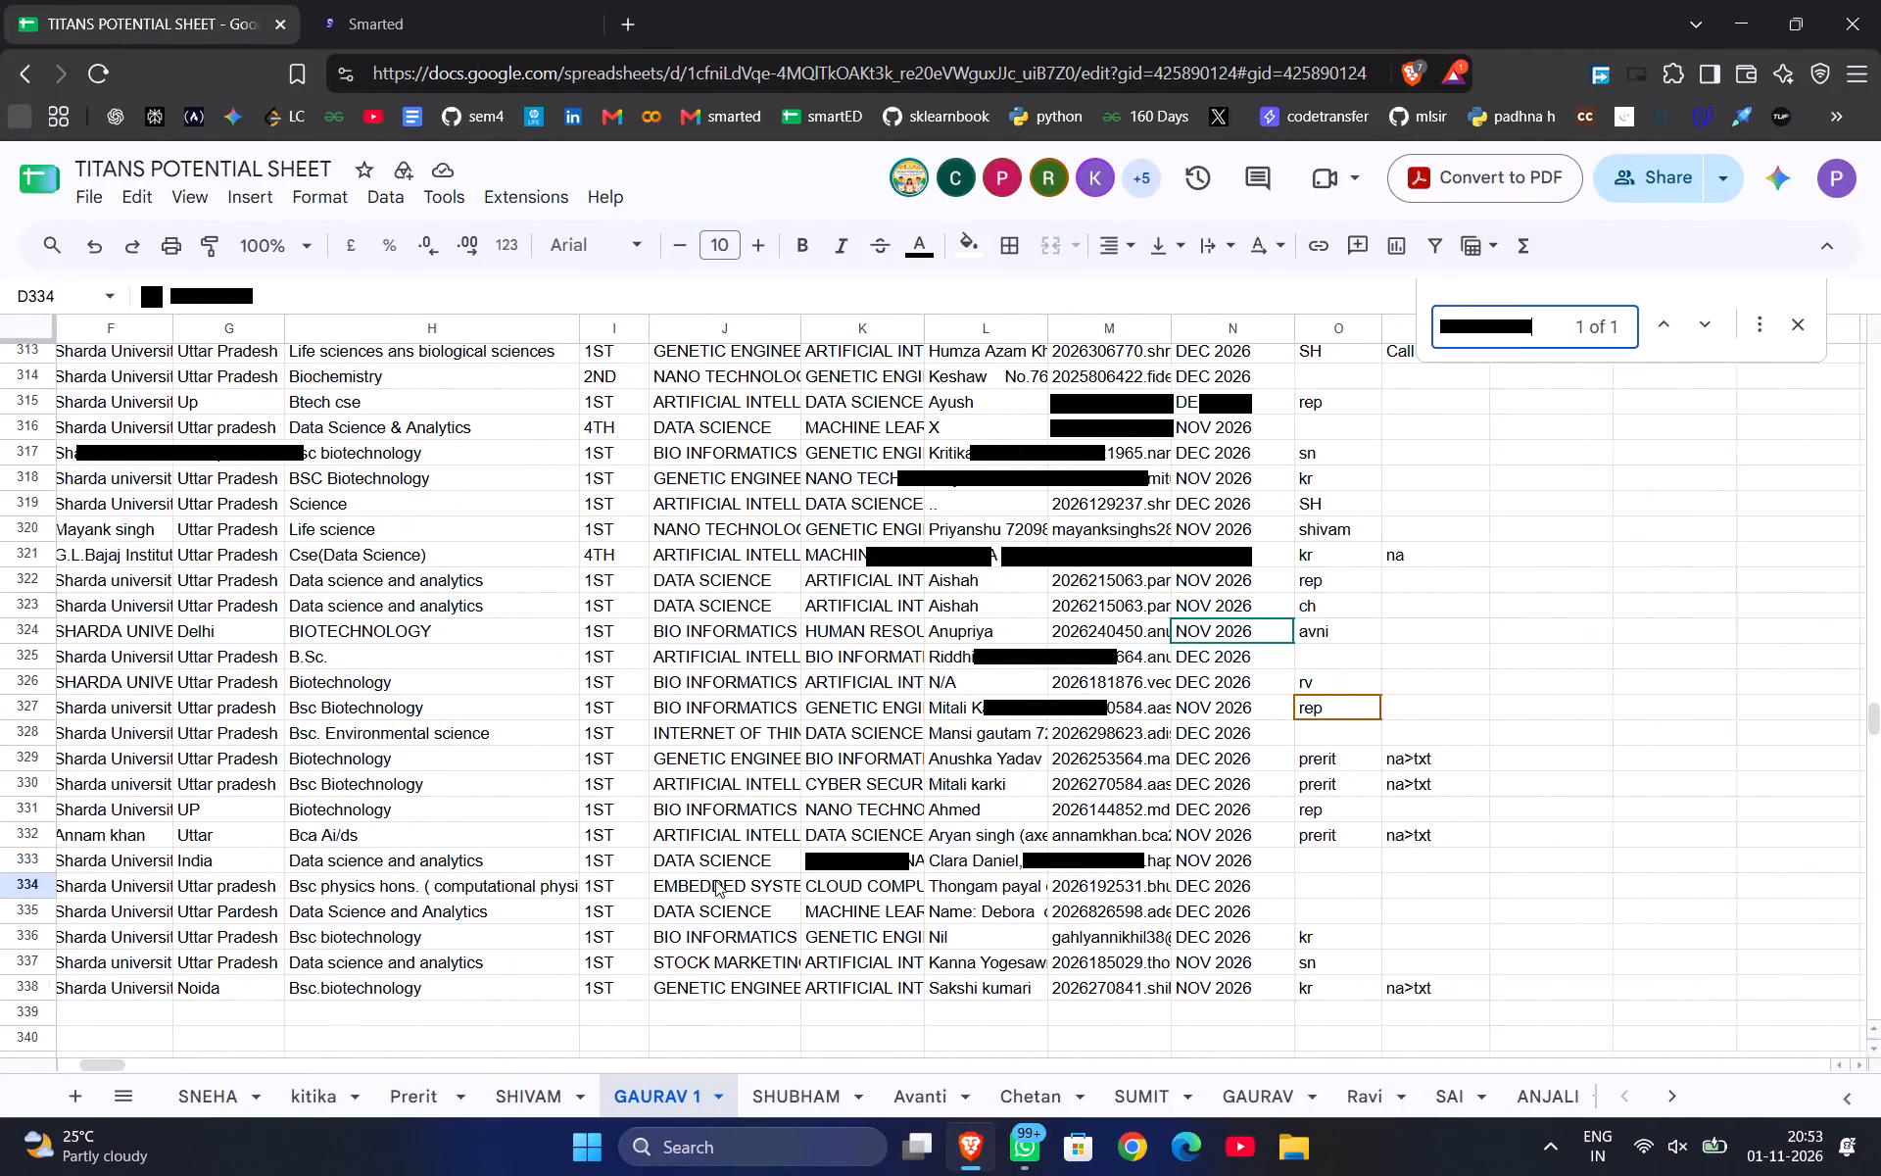
scroll(715, 880, "left", 1)
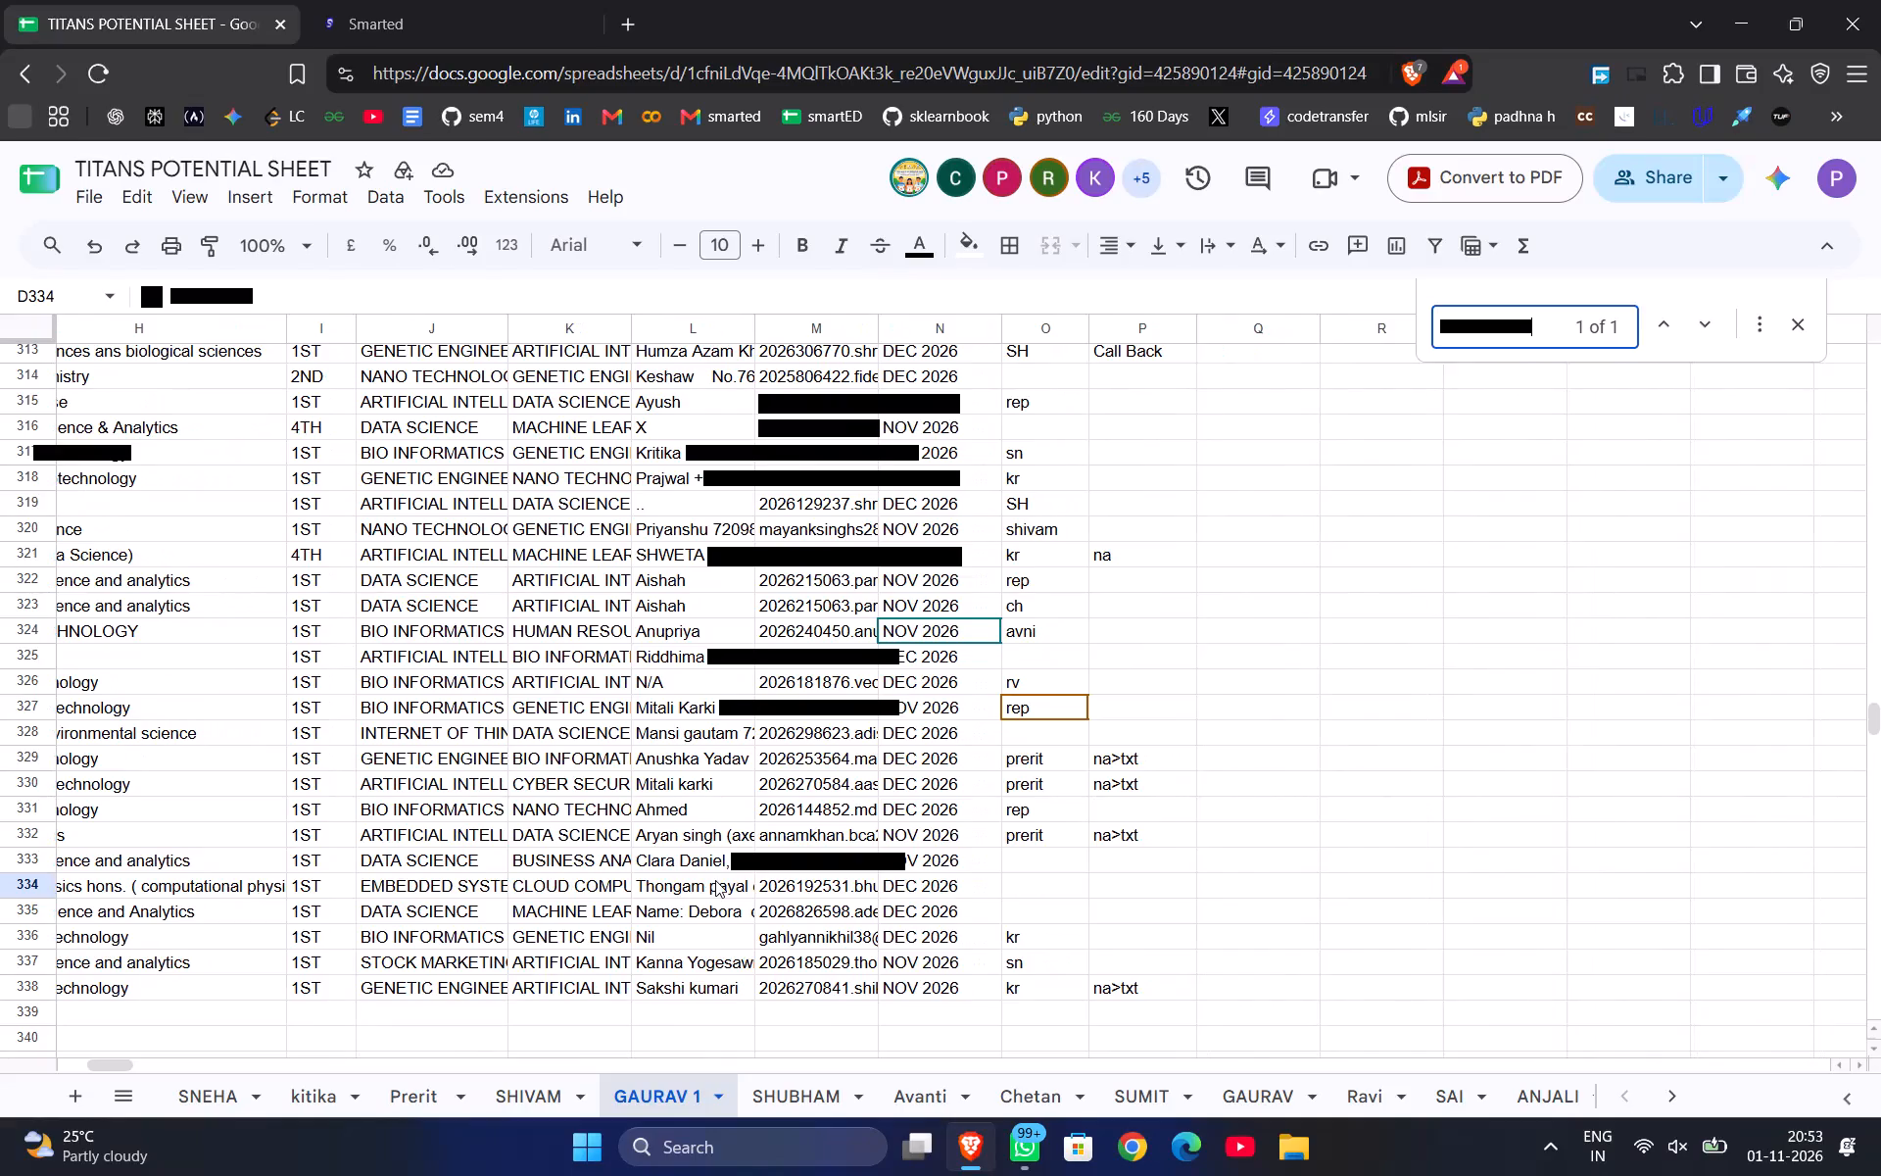
scroll(715, 880, "right", 3)
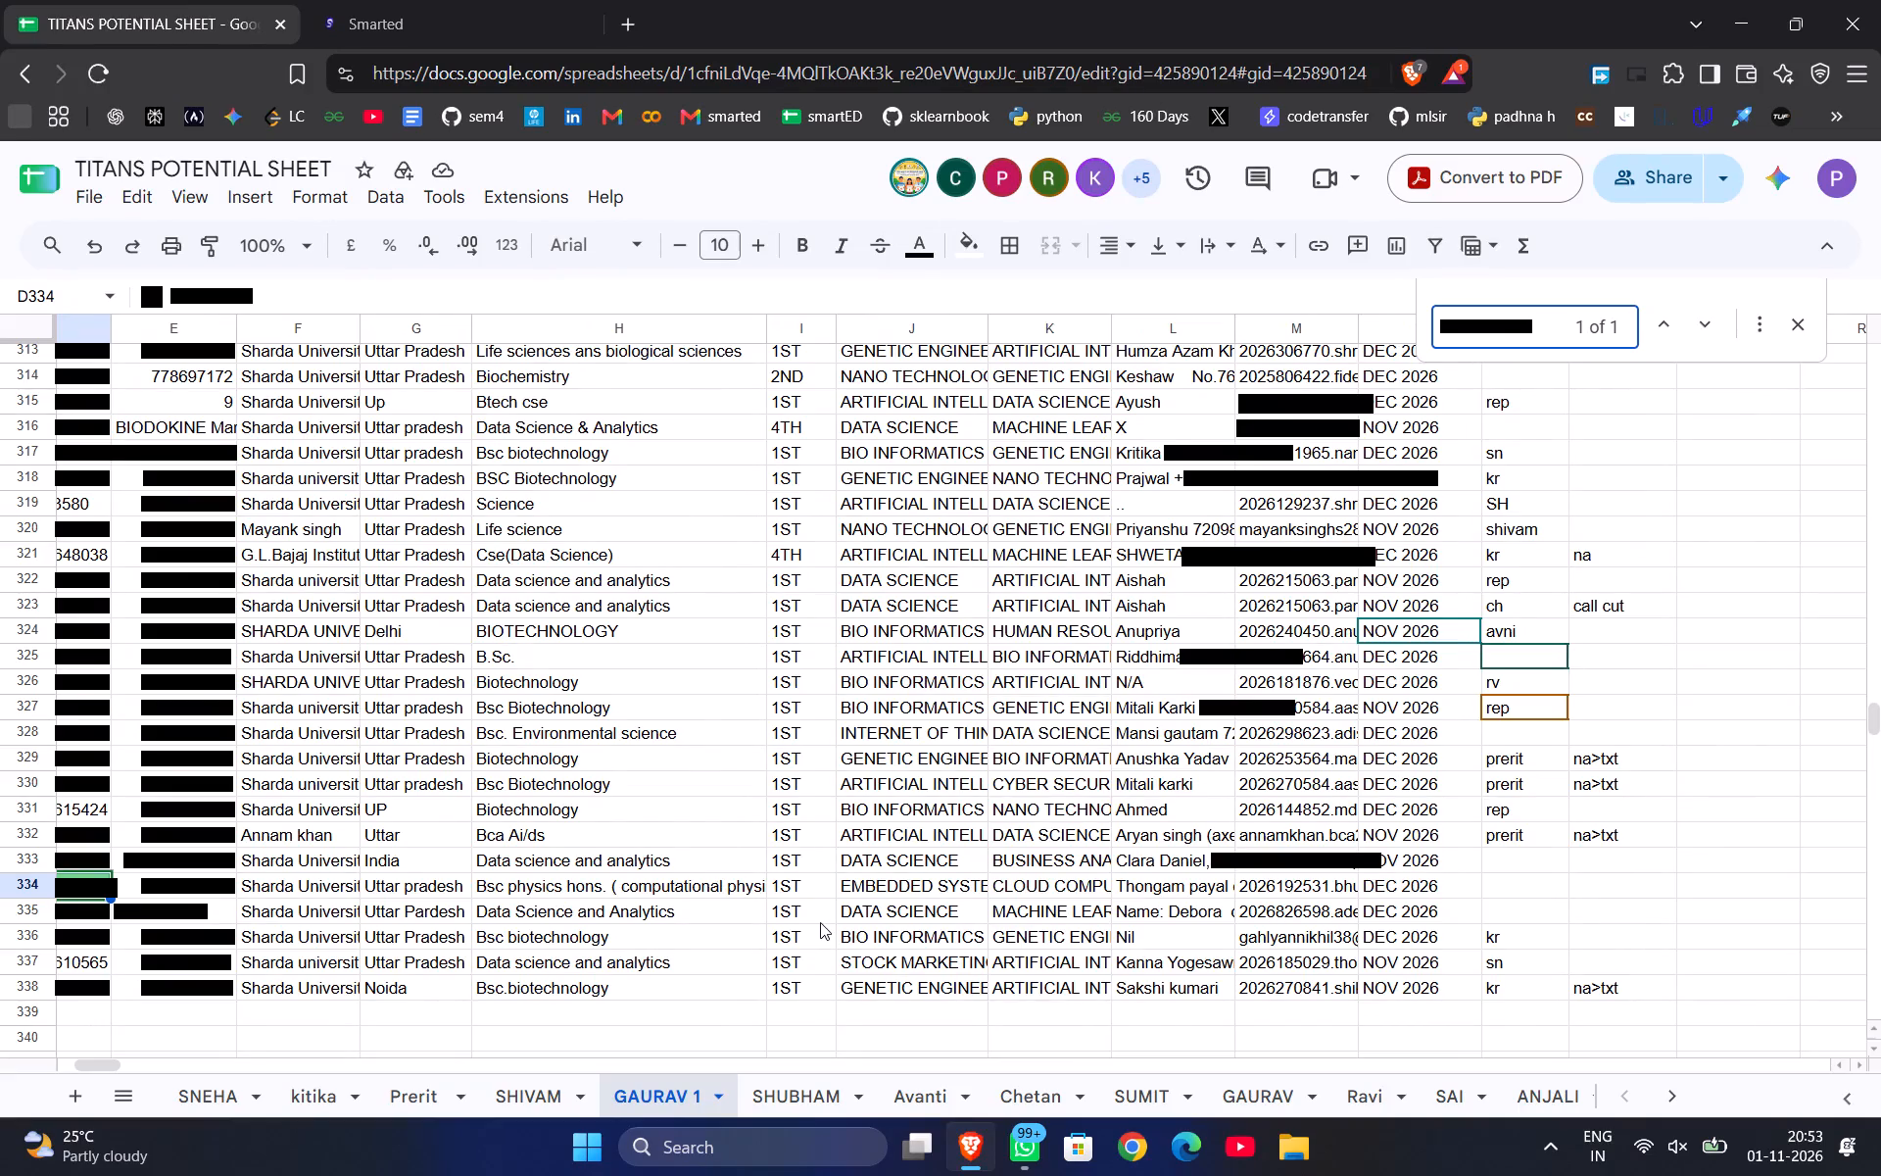
Assign the unclaimed row 334 lead to prerit in column O.
scroll(820, 922, "left", 2)
left_click(920, 902)
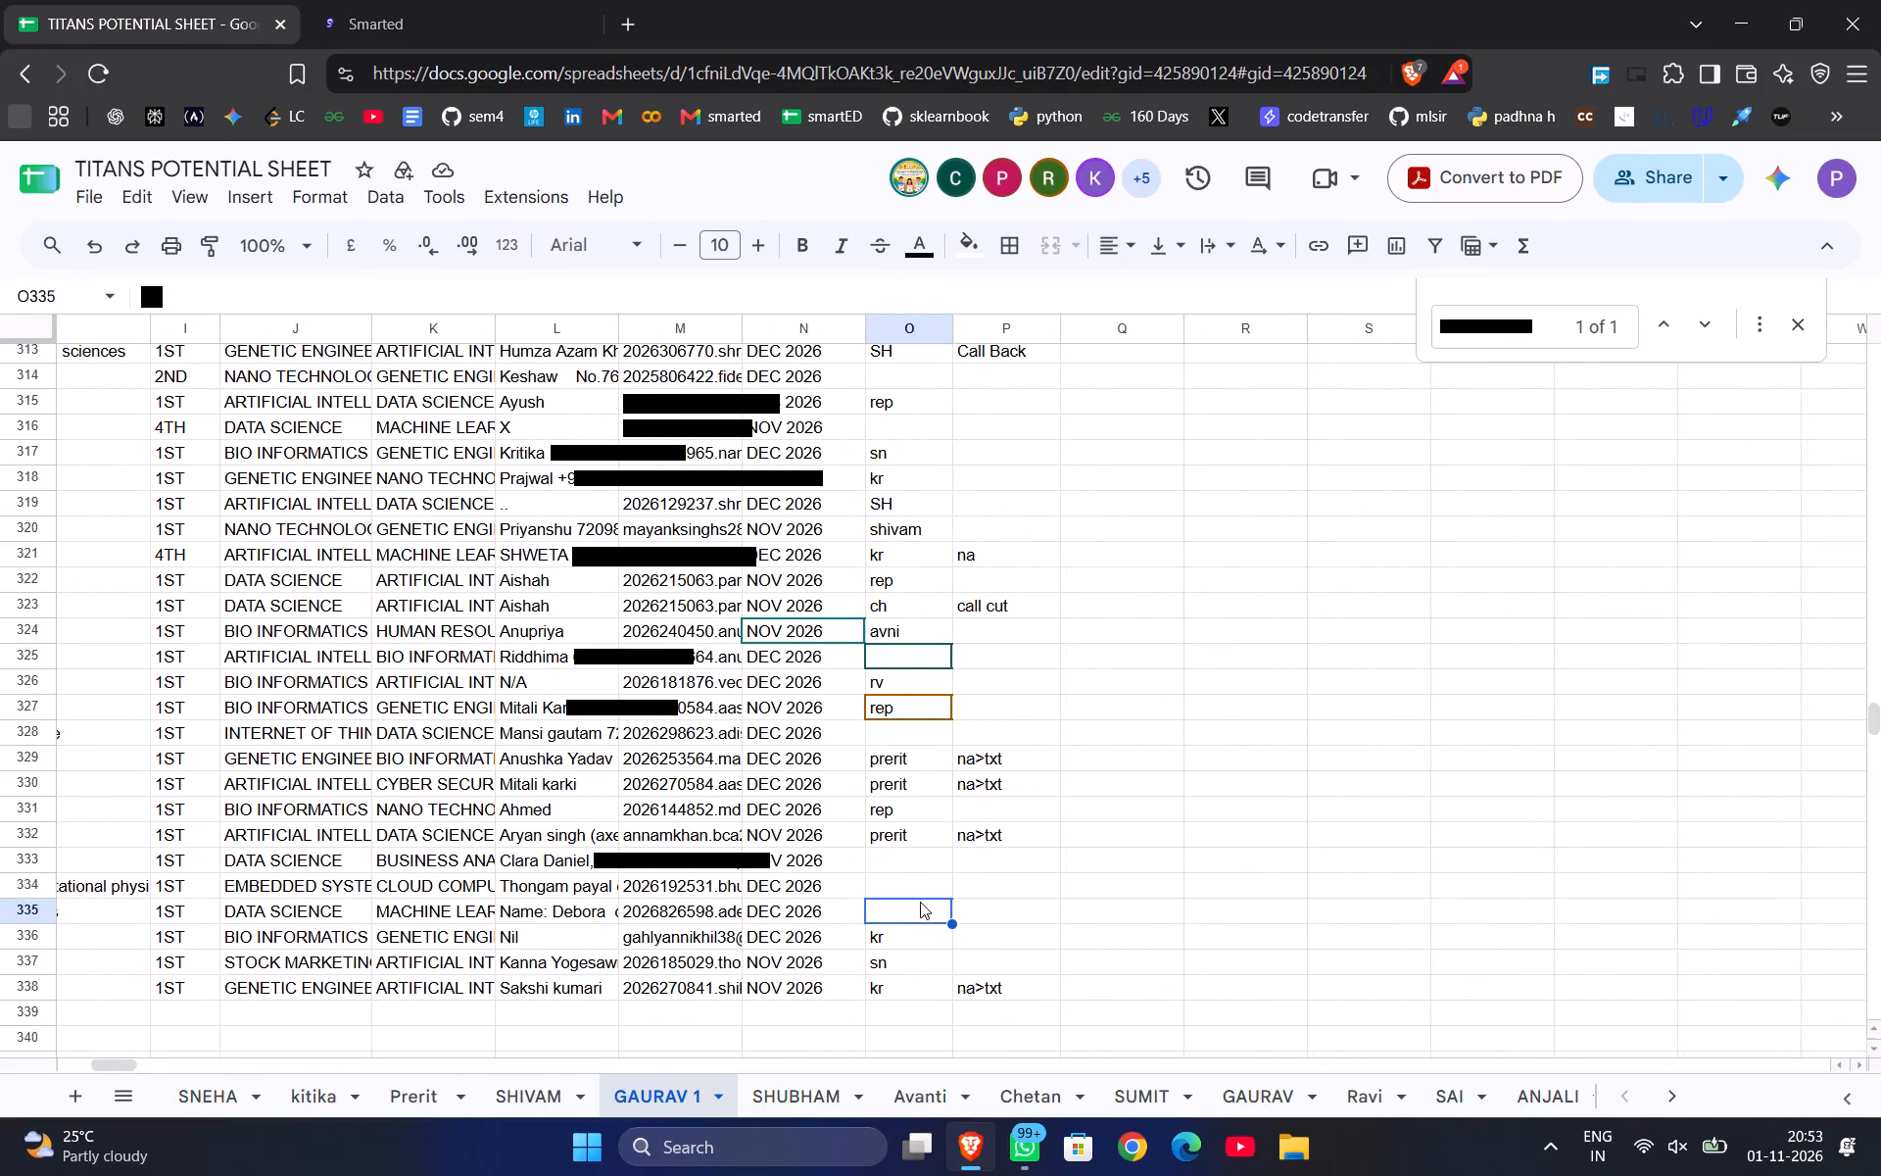
key("Up")
key("p")
key("Tab")
scroll(920, 902, "right", 2)
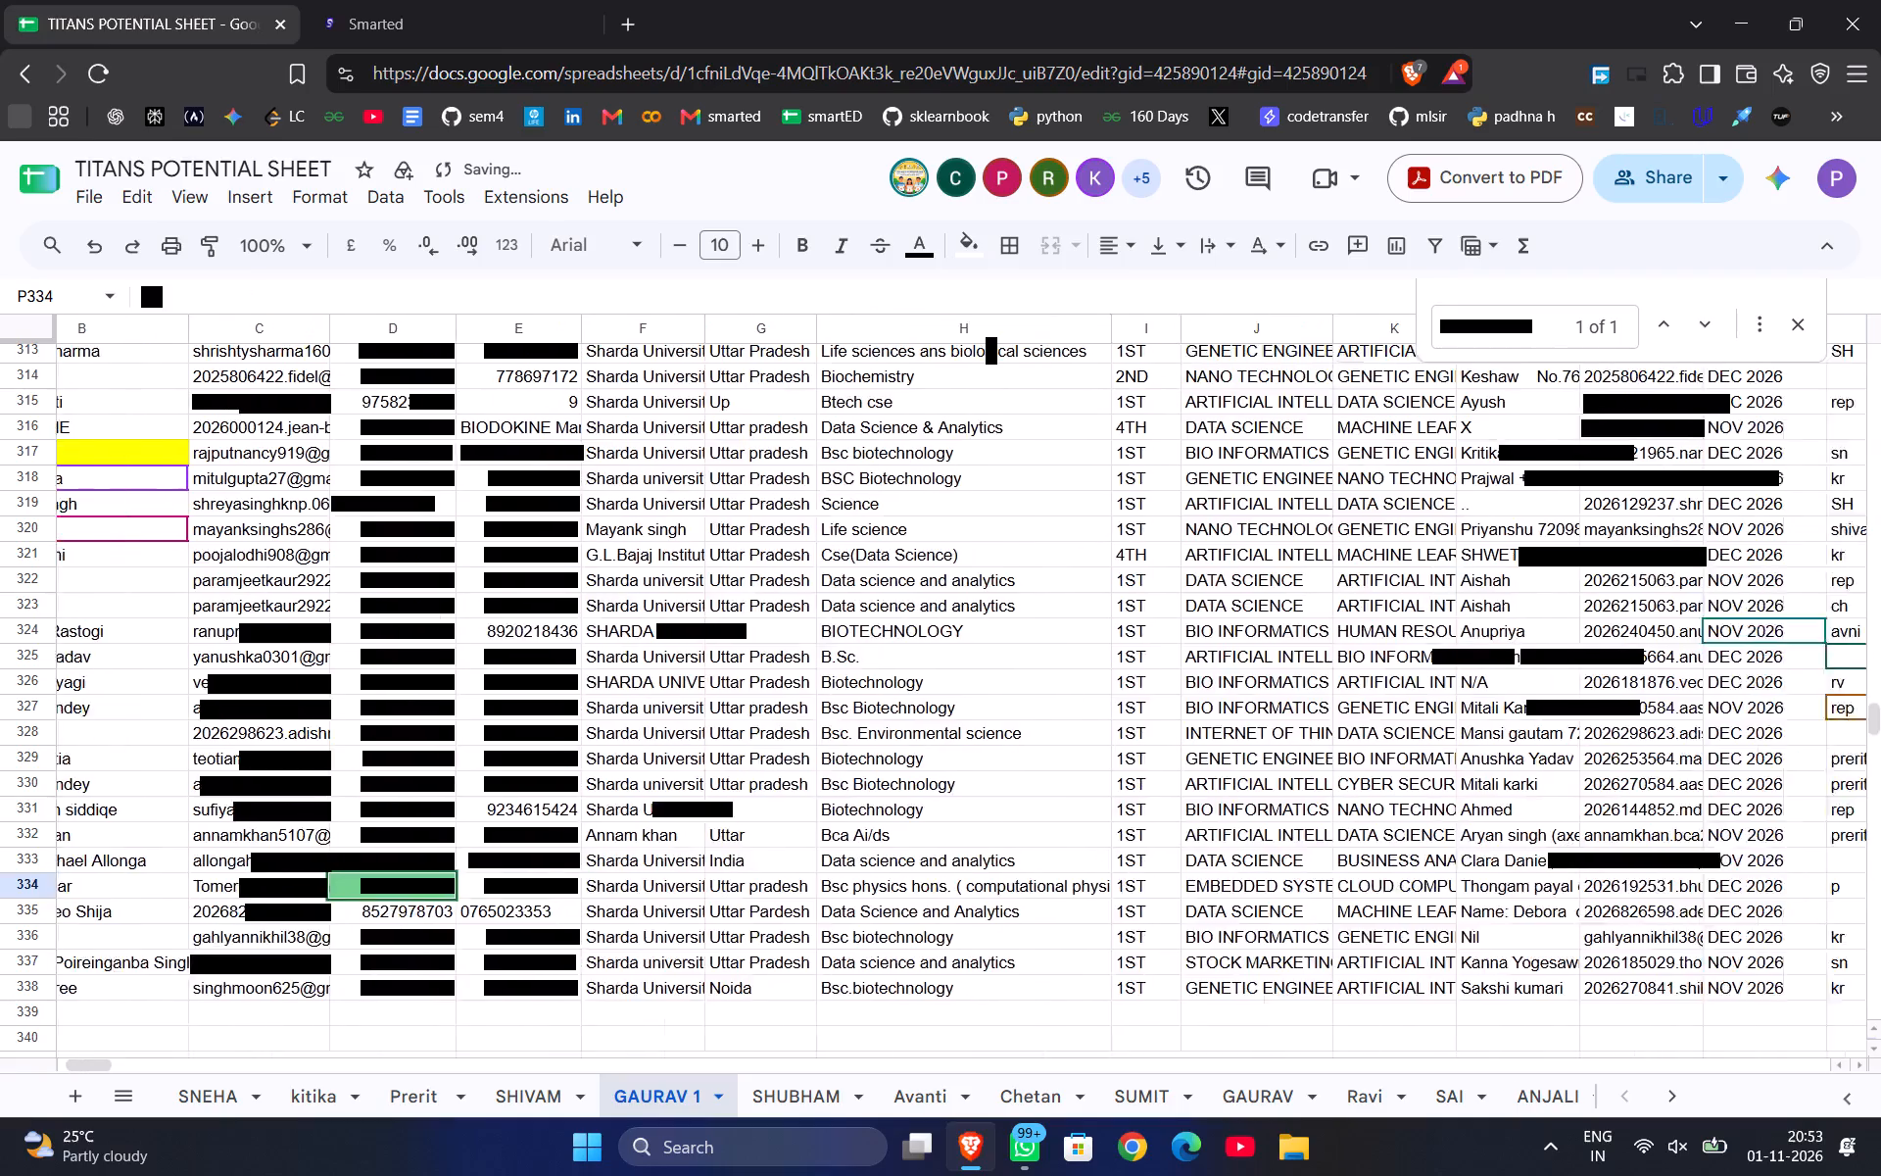
left_click(914, 905)
scroll(914, 905, "left", 3)
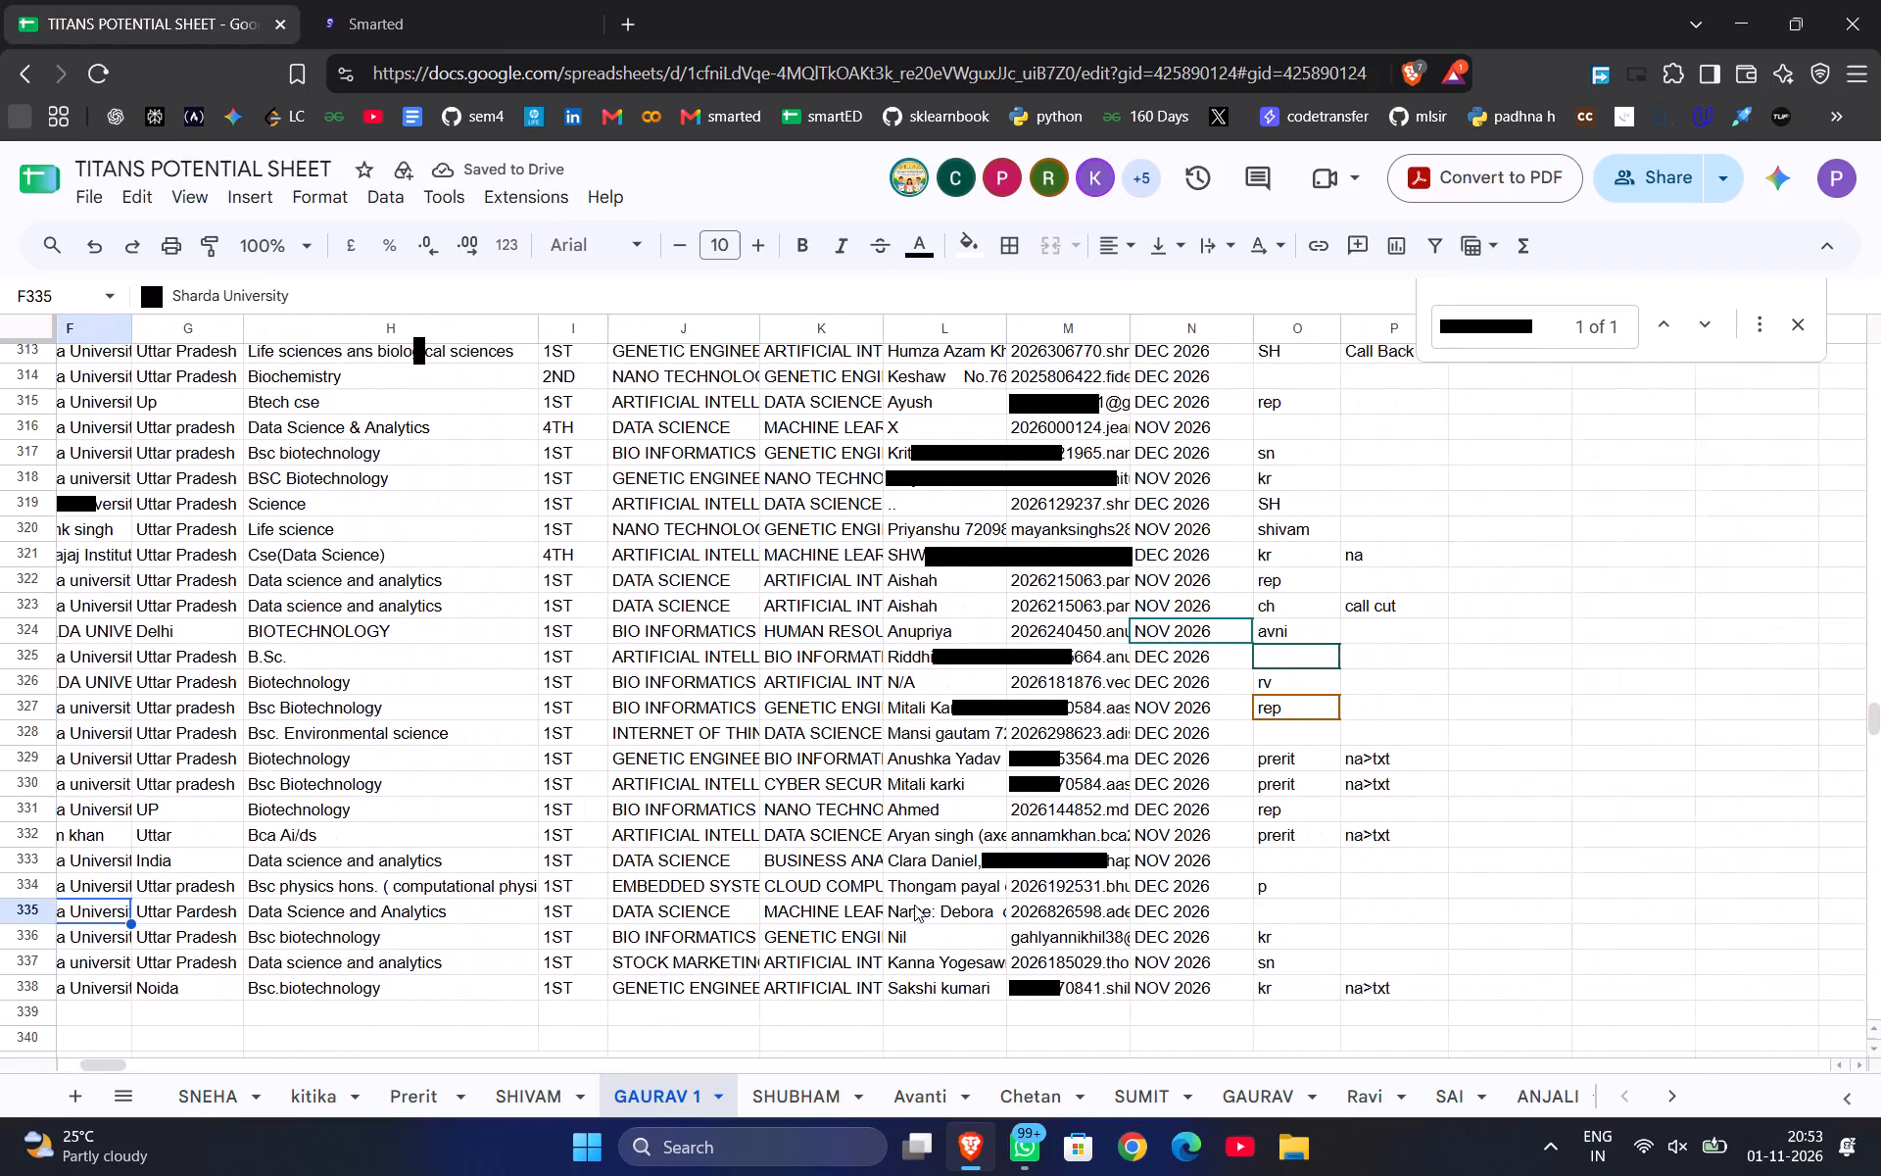
left_click(1264, 899)
key("Return")
type("rerit")
key("Return")
key("Up")
key("Right")
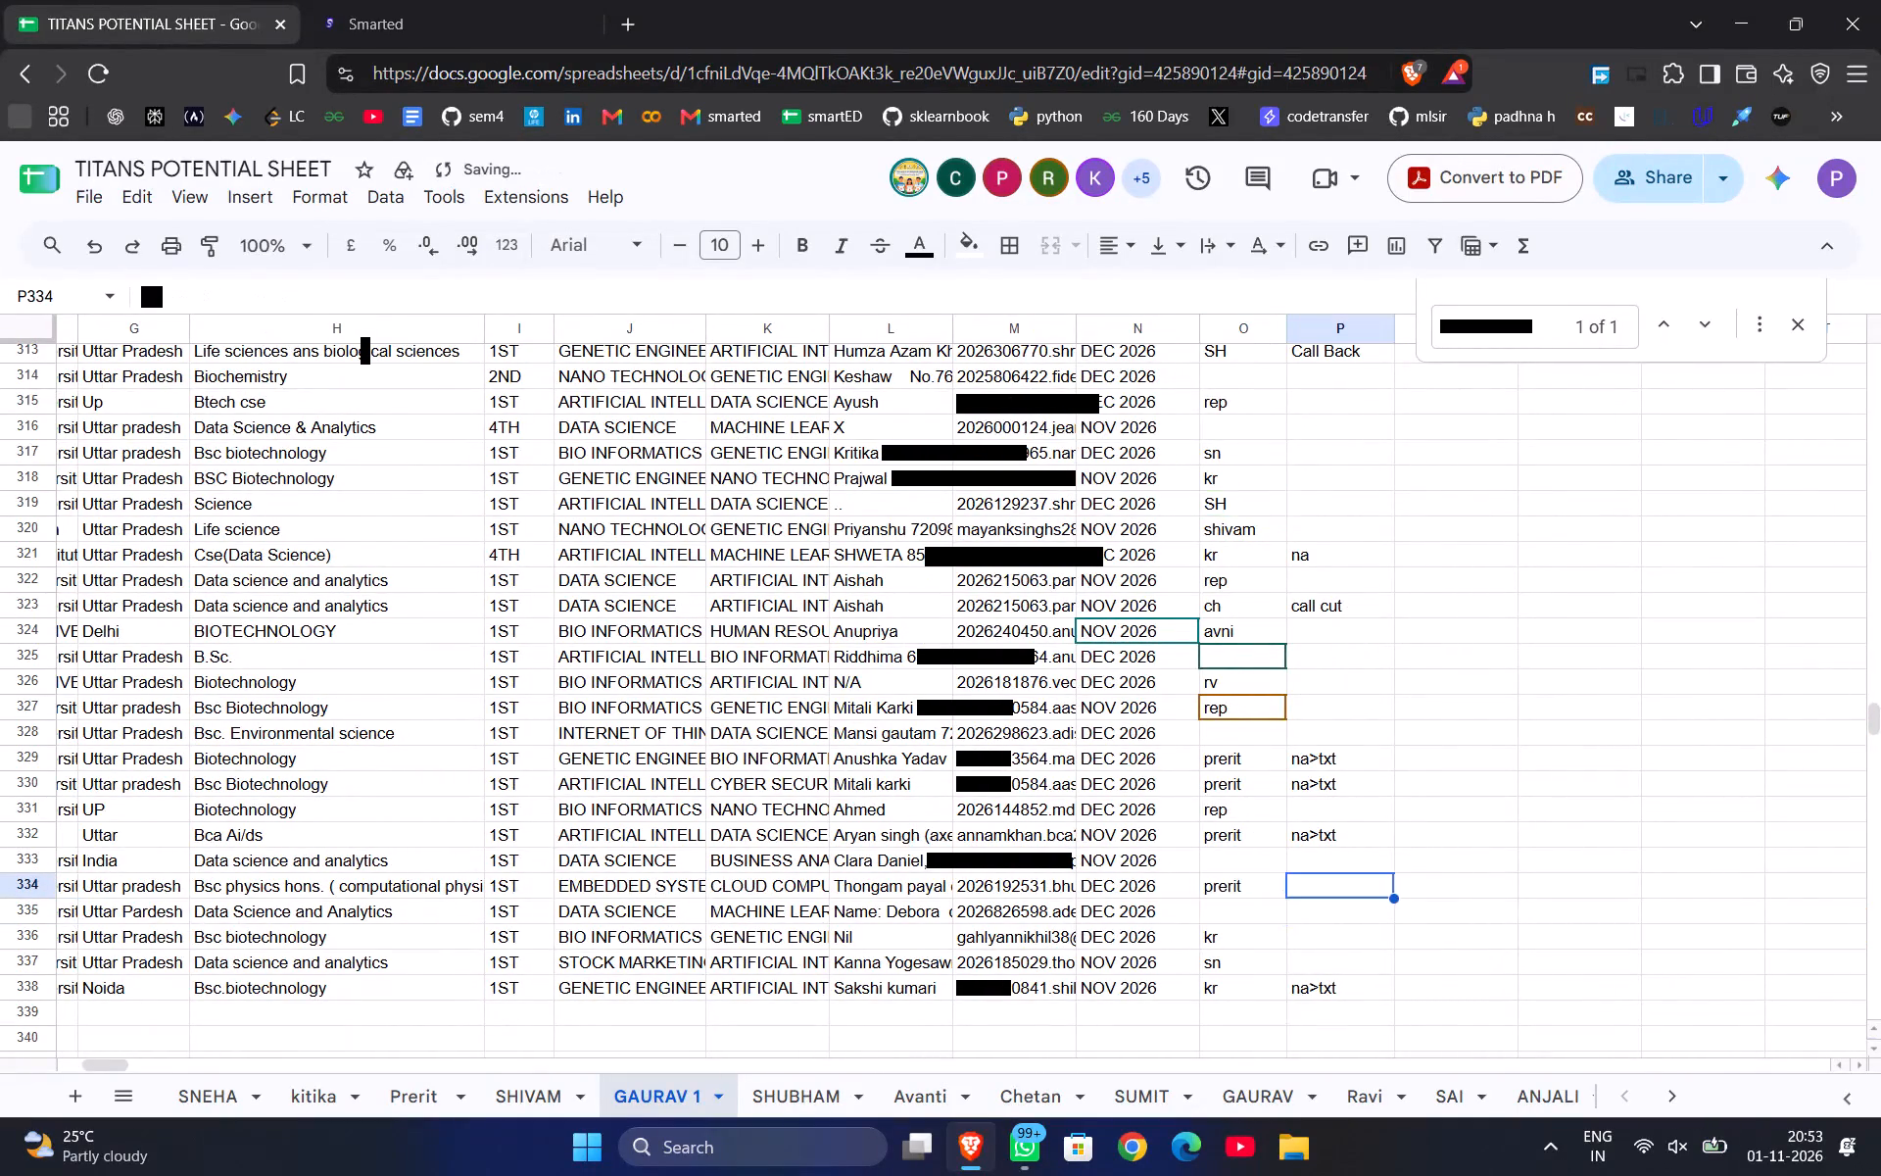
Go back to the row 334 lead's contact number in column D.
scroll(1264, 899, "right", 7)
triple_click(659, 893)
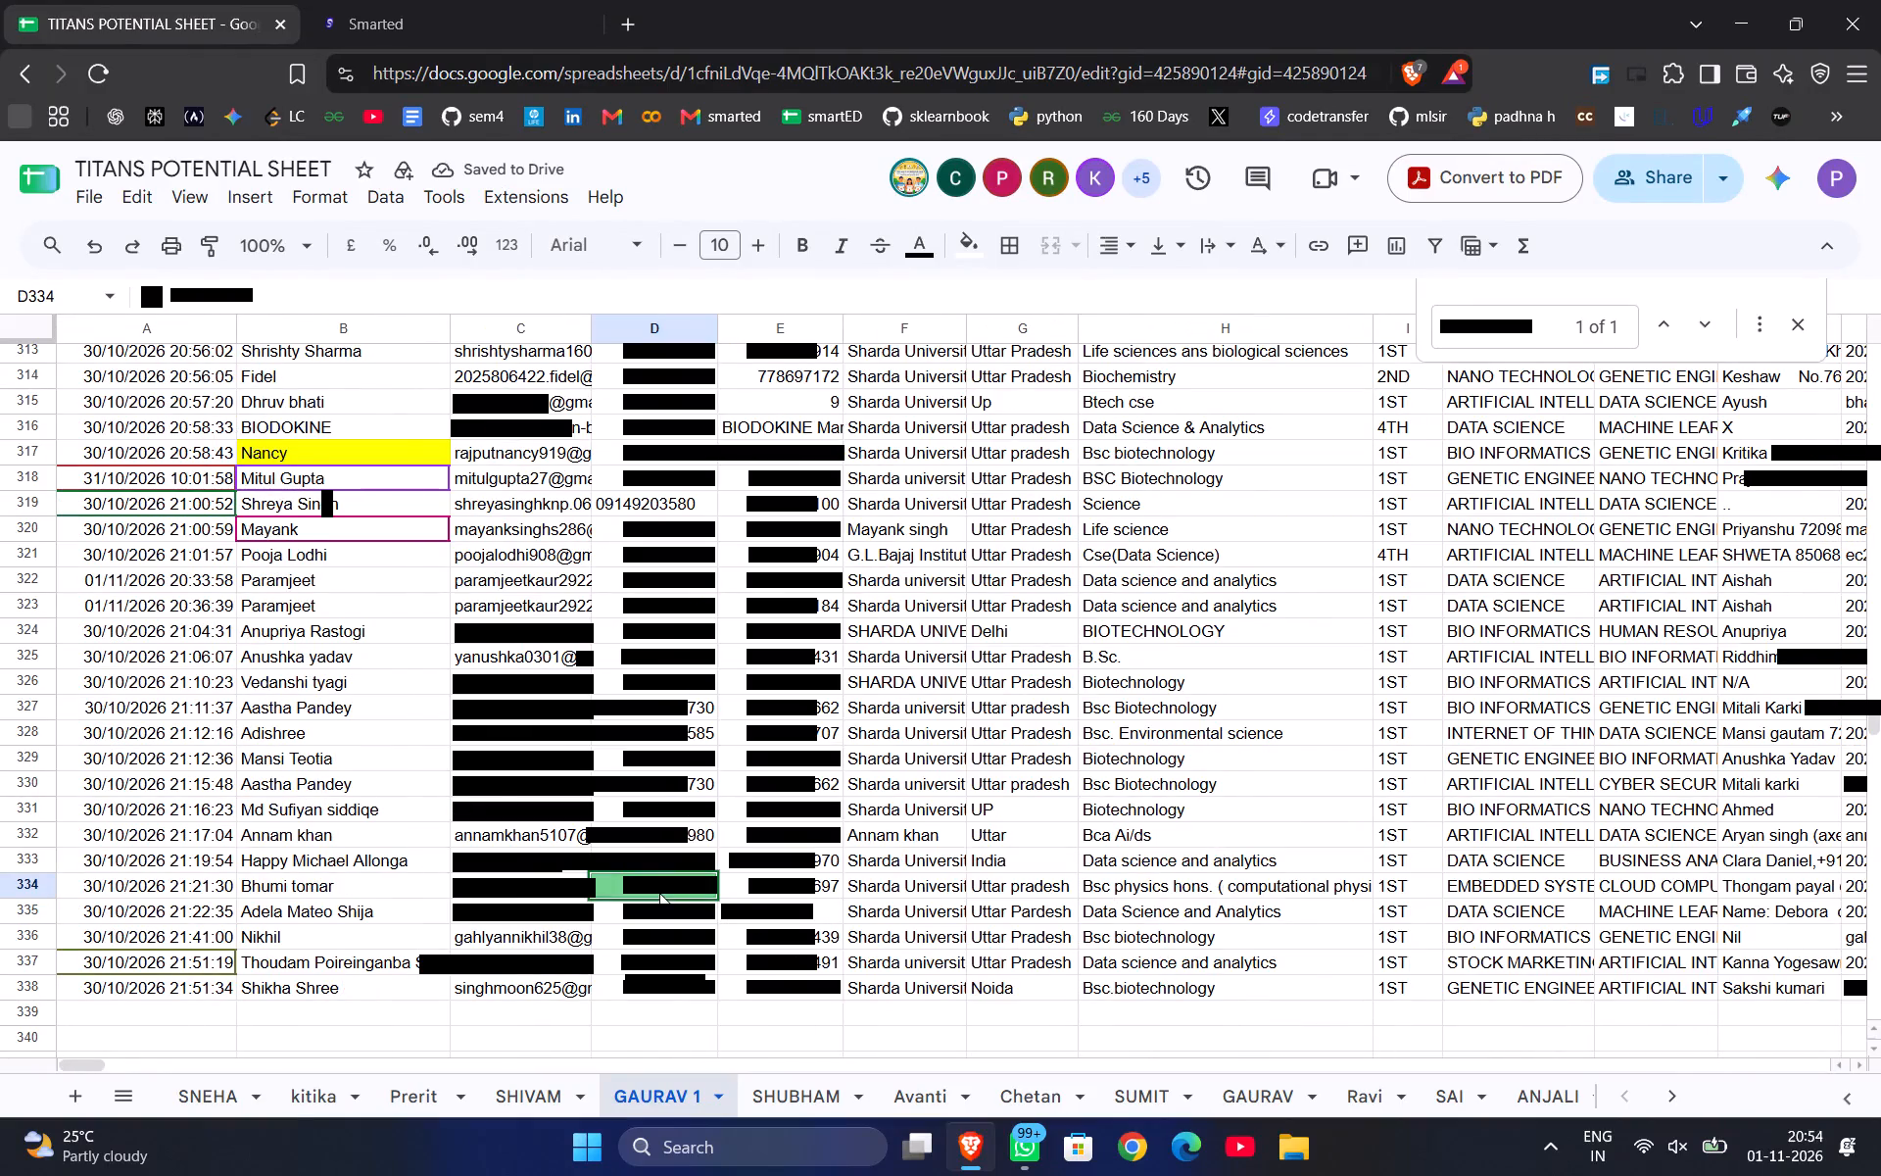
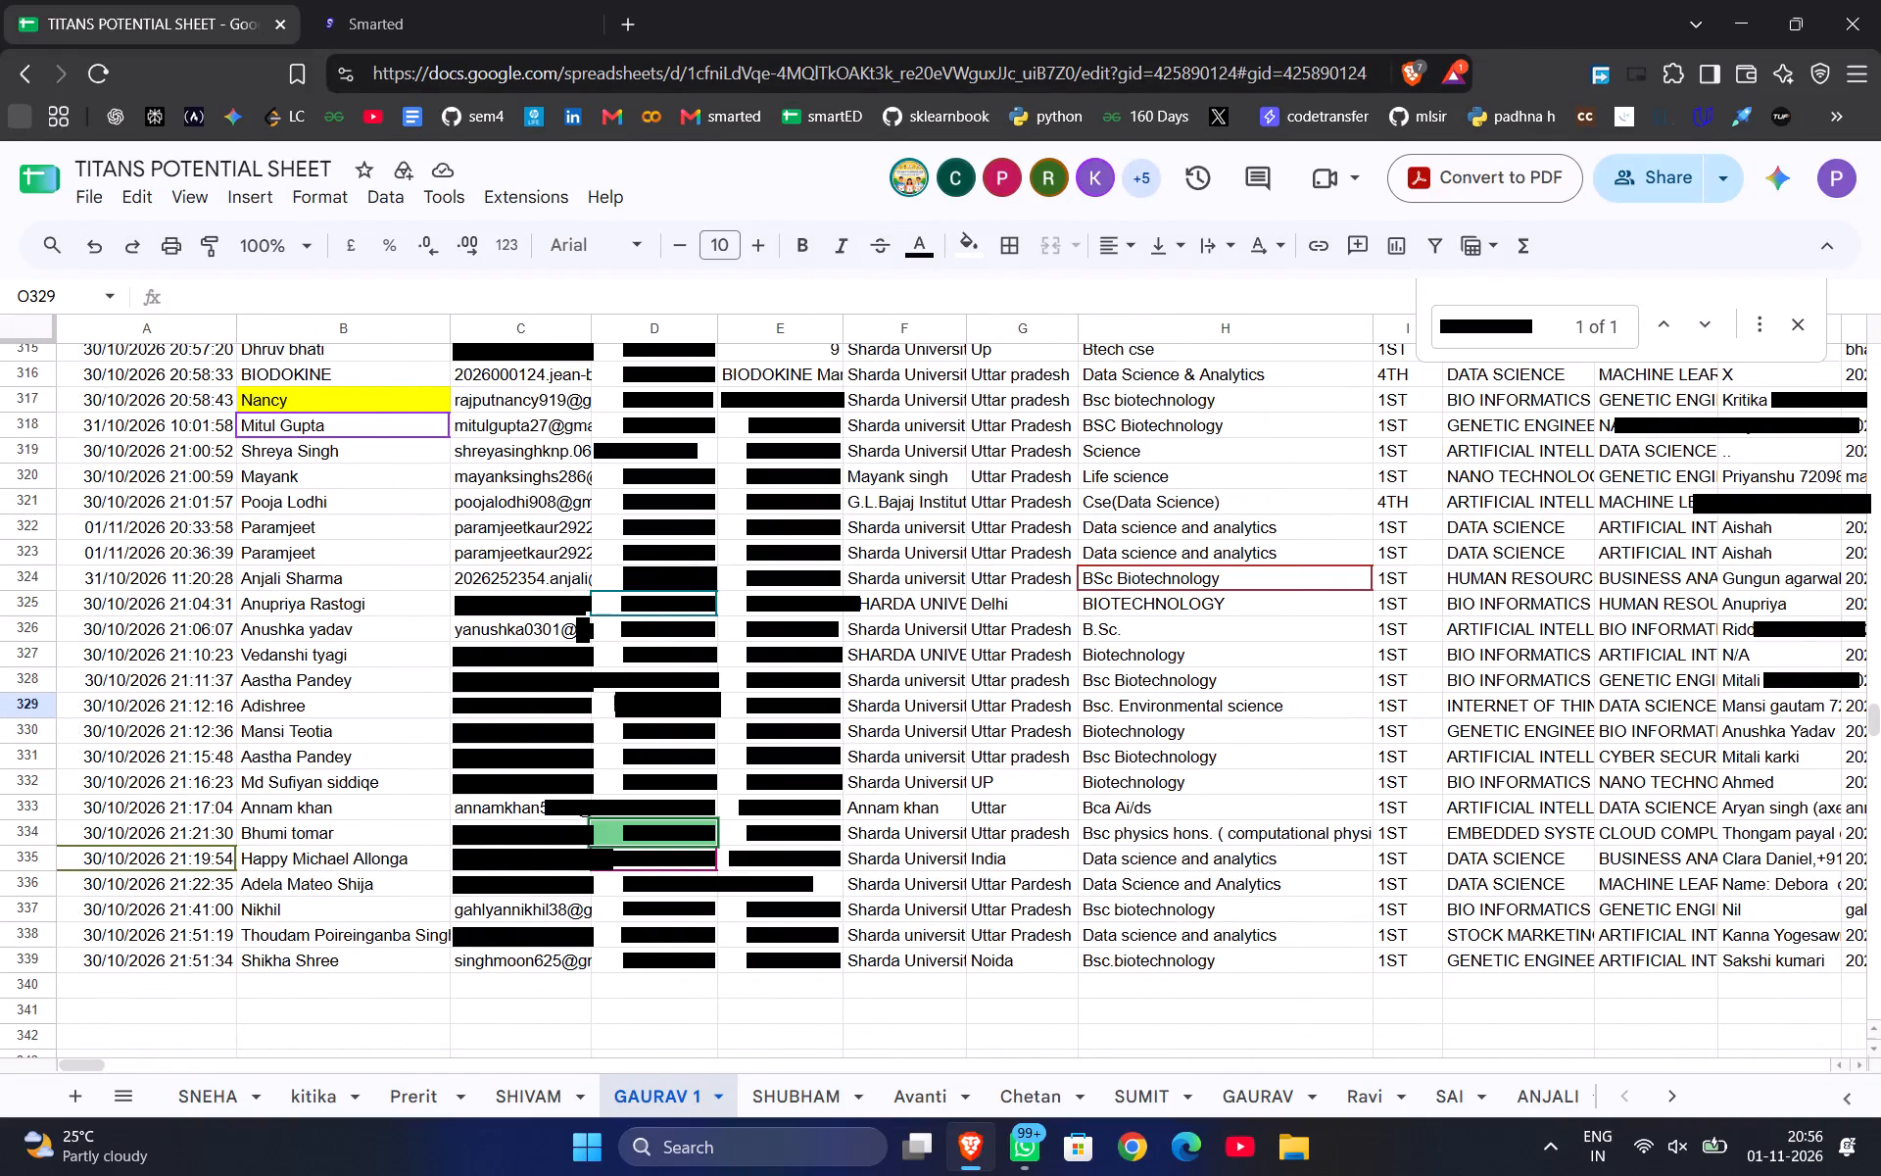
Search the sheet for the row 329 lead's contact number from column D to check for repeated entries.
left_click(616, 706)
key("ctrl+c")
key("ctrl+f")
key("ctrl+v")
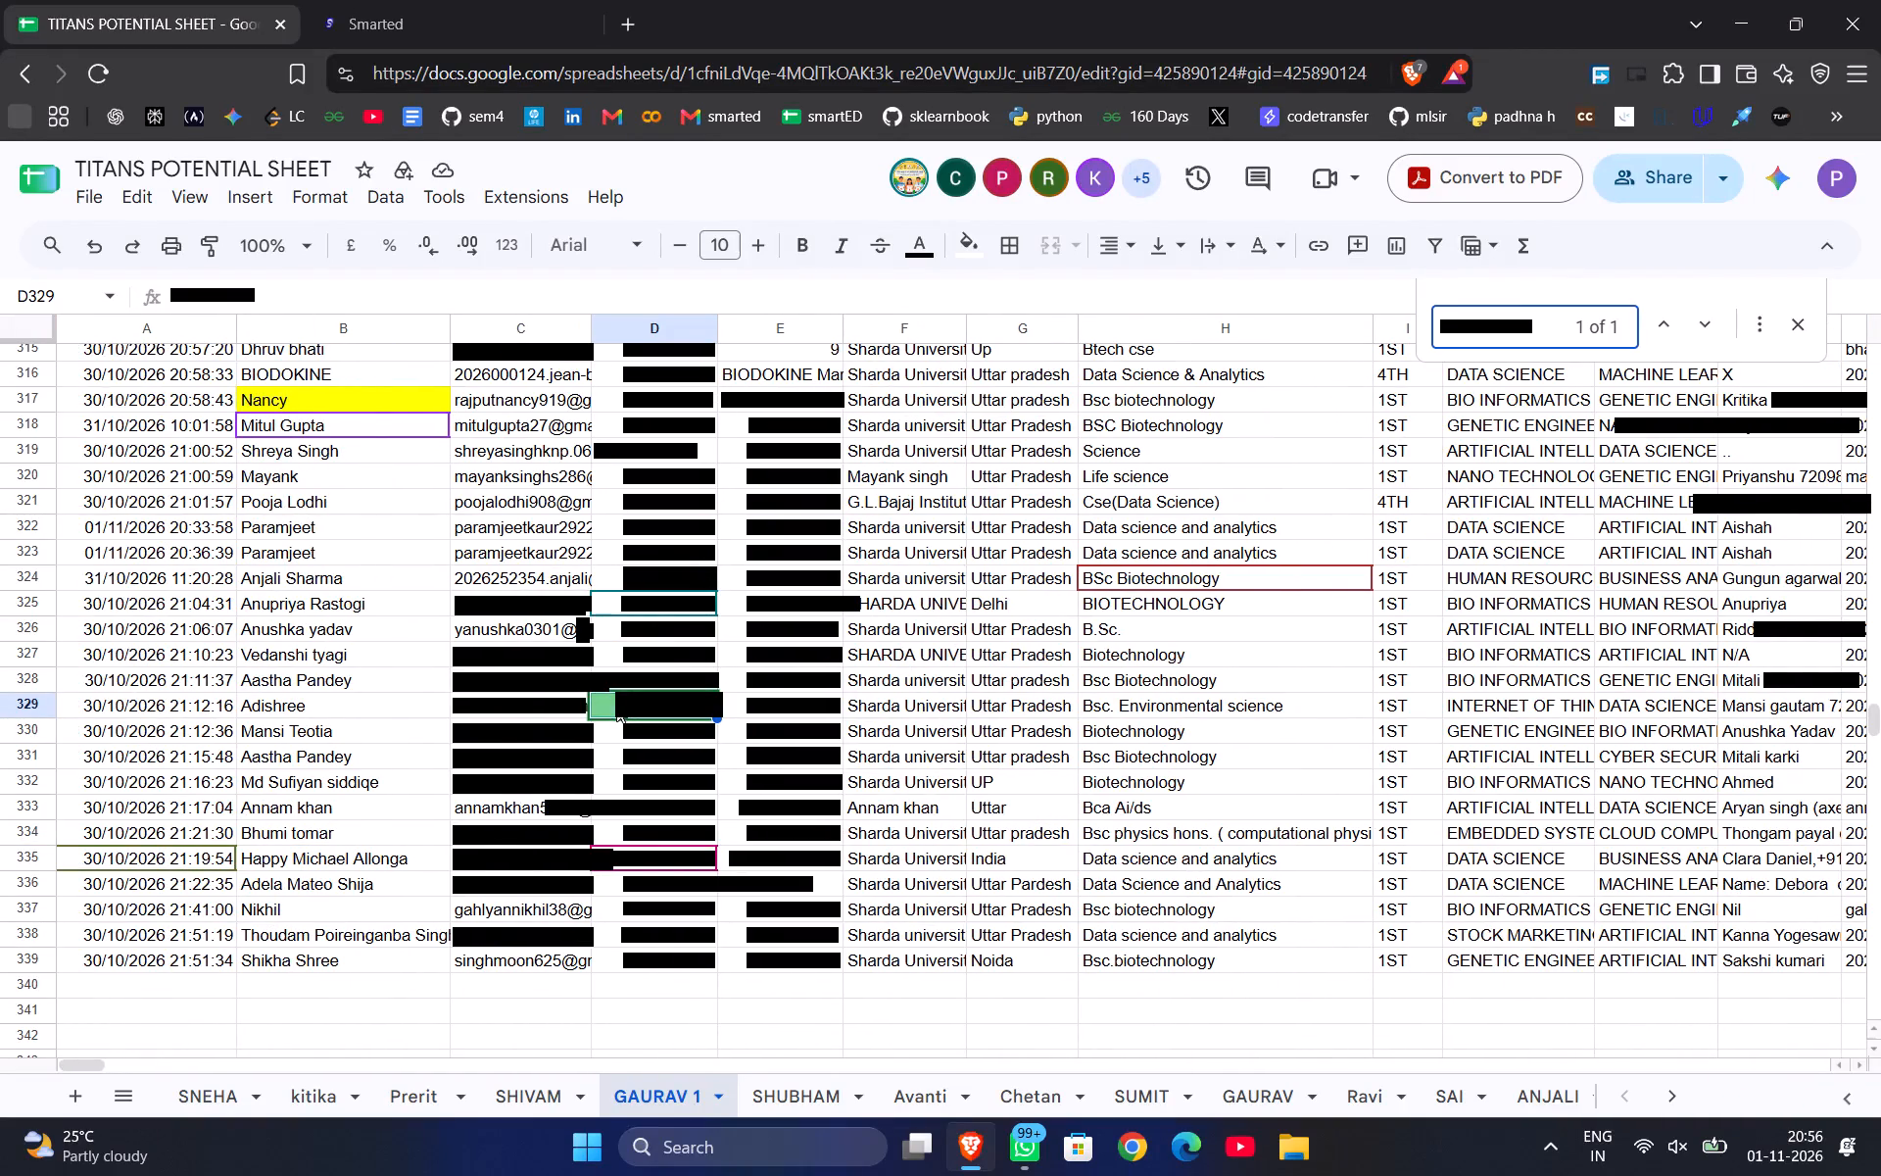
triple_click(616, 706)
left_click(616, 706)
key("ctrl+c")
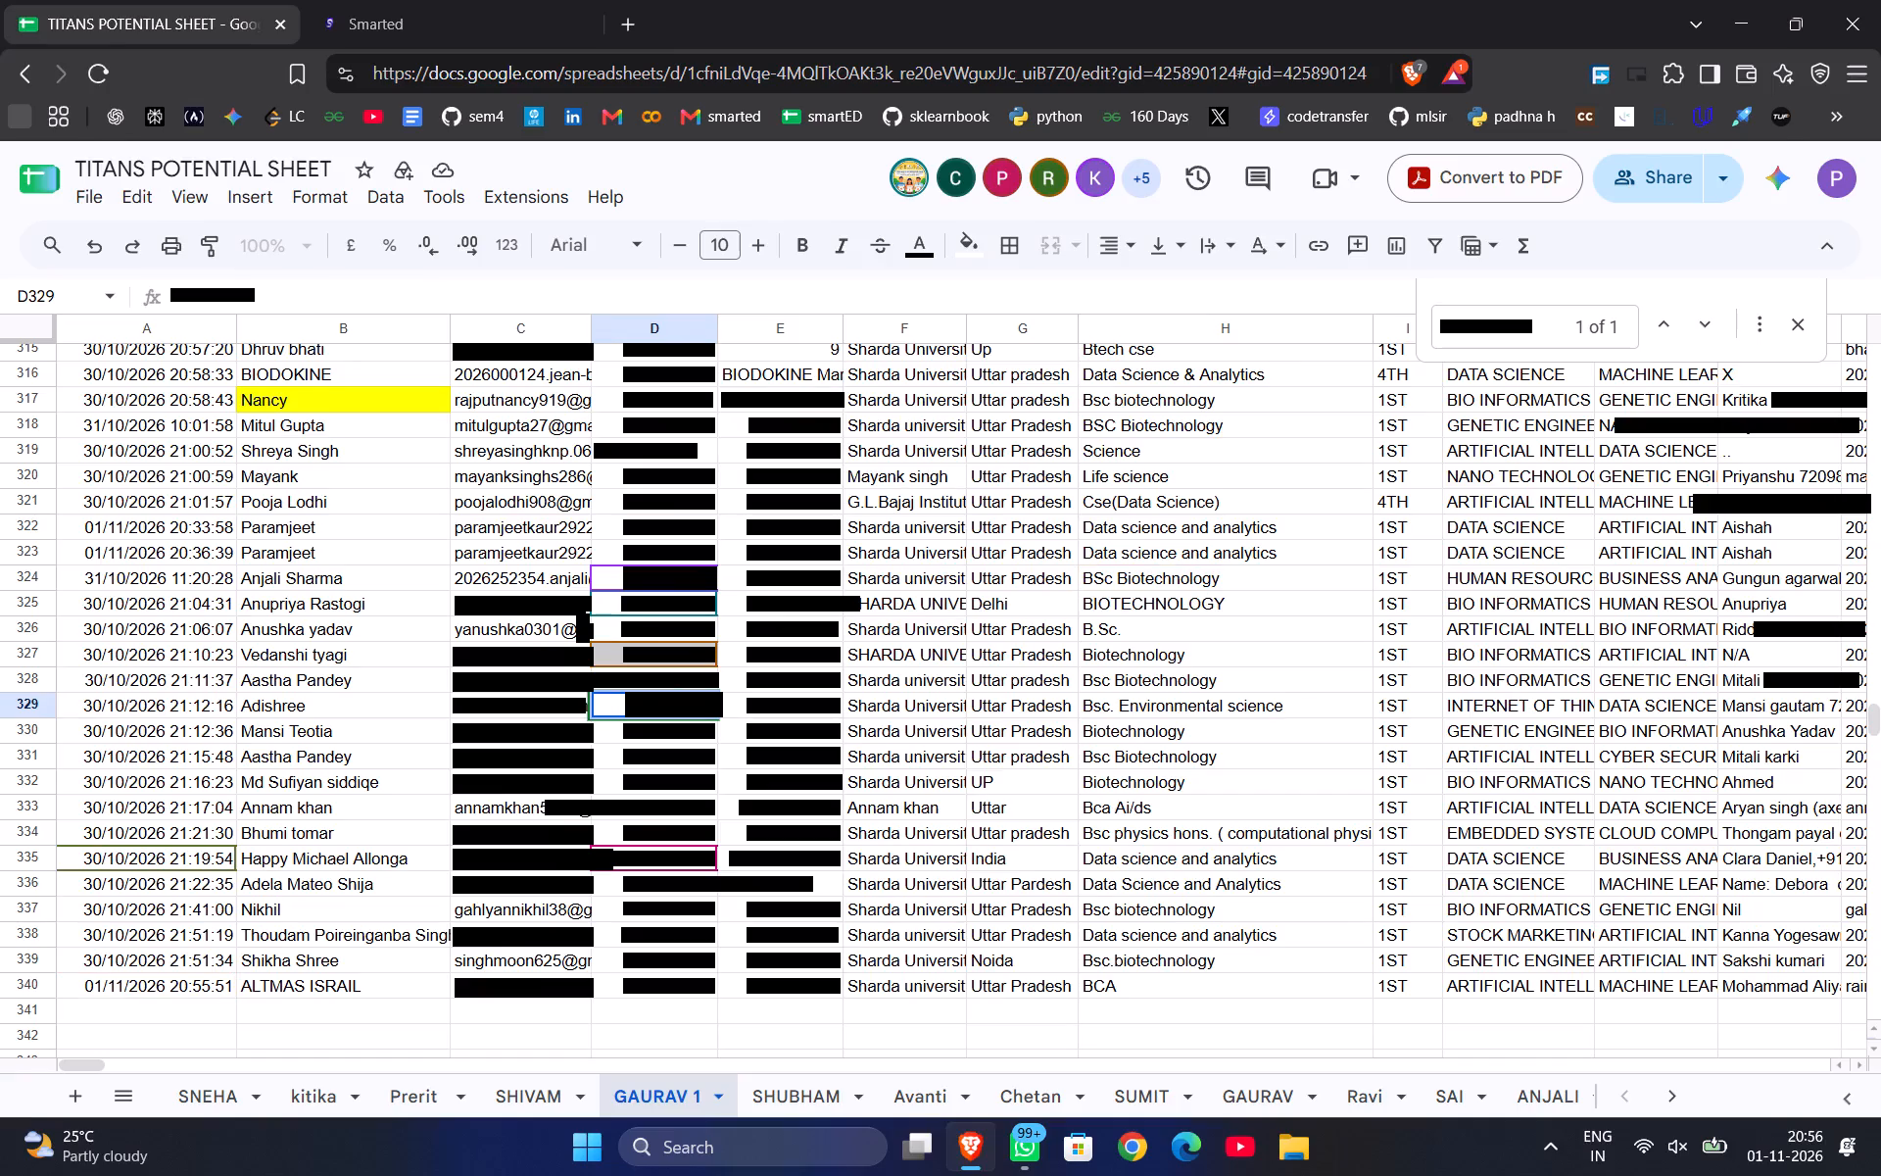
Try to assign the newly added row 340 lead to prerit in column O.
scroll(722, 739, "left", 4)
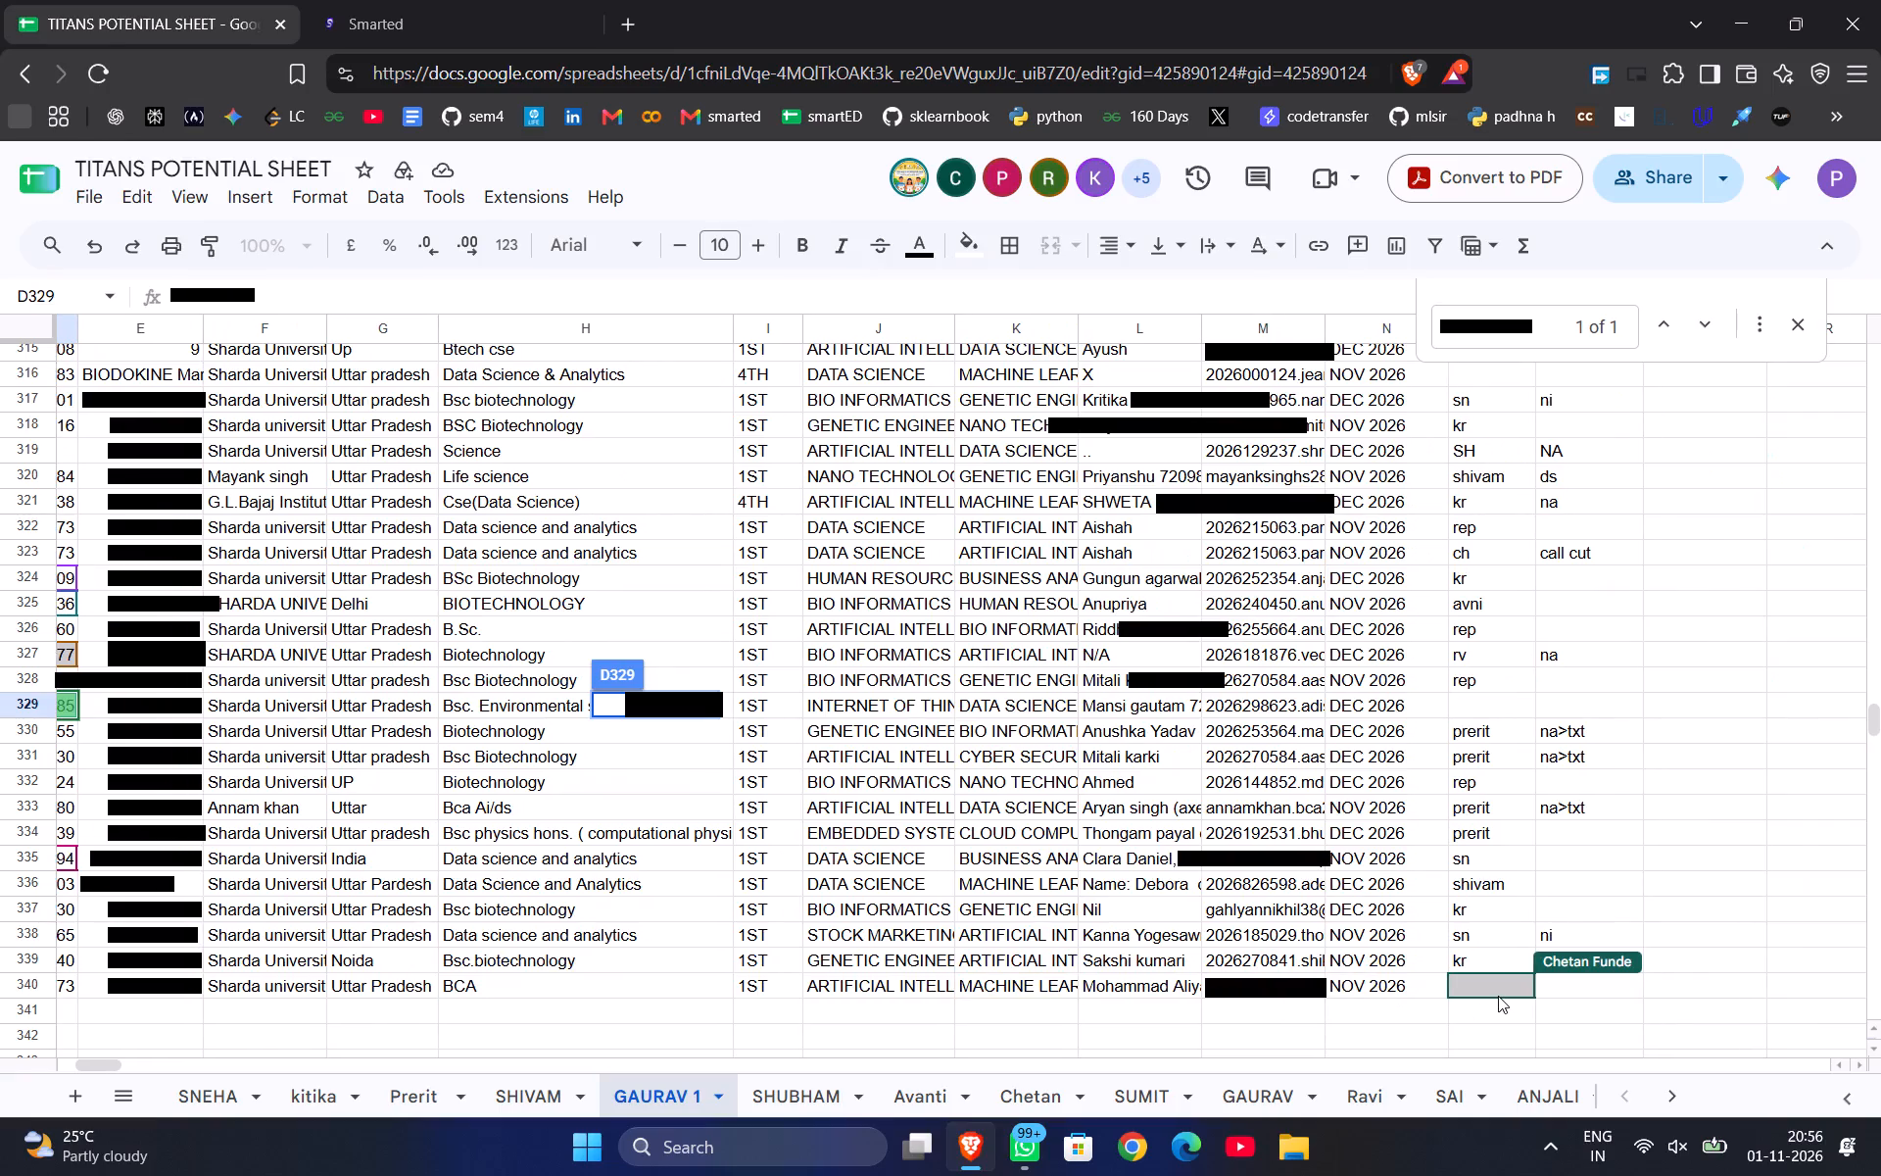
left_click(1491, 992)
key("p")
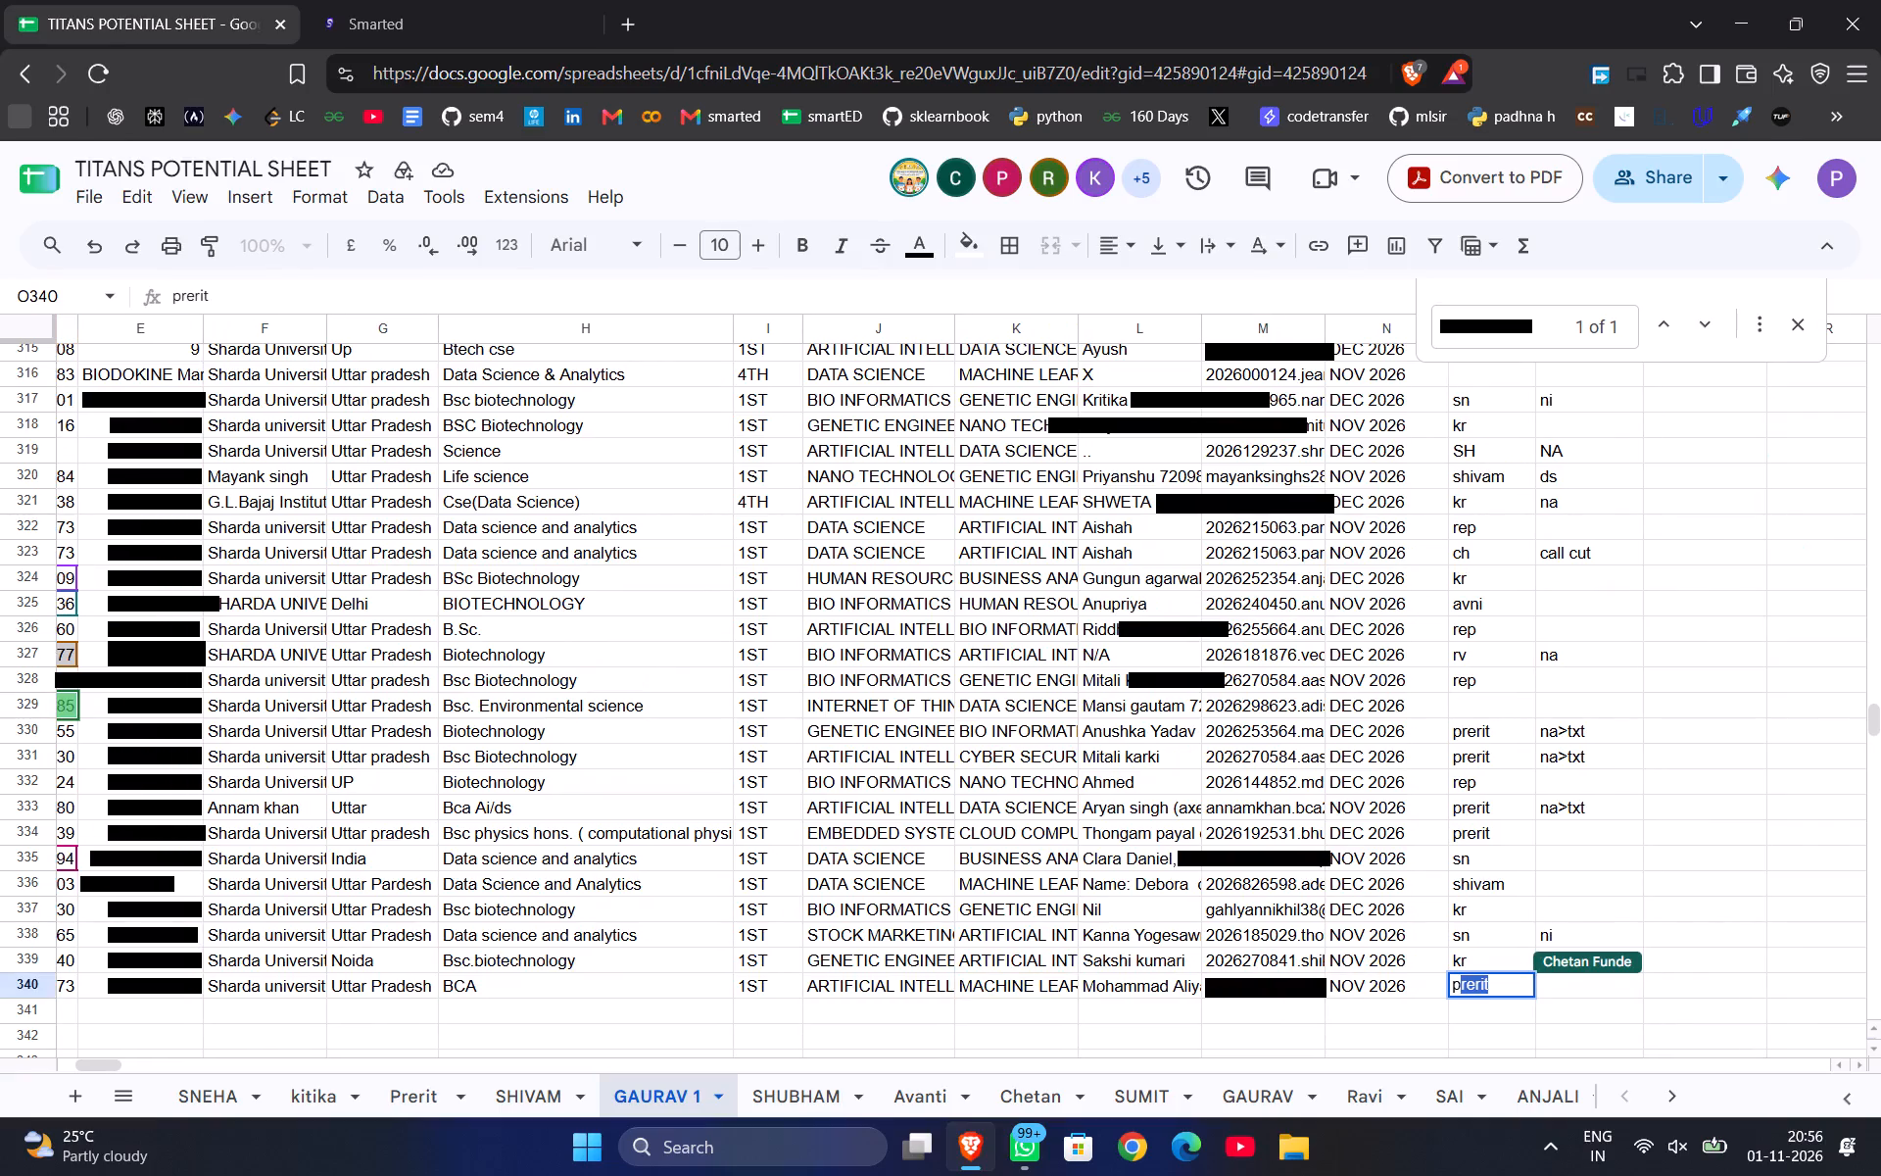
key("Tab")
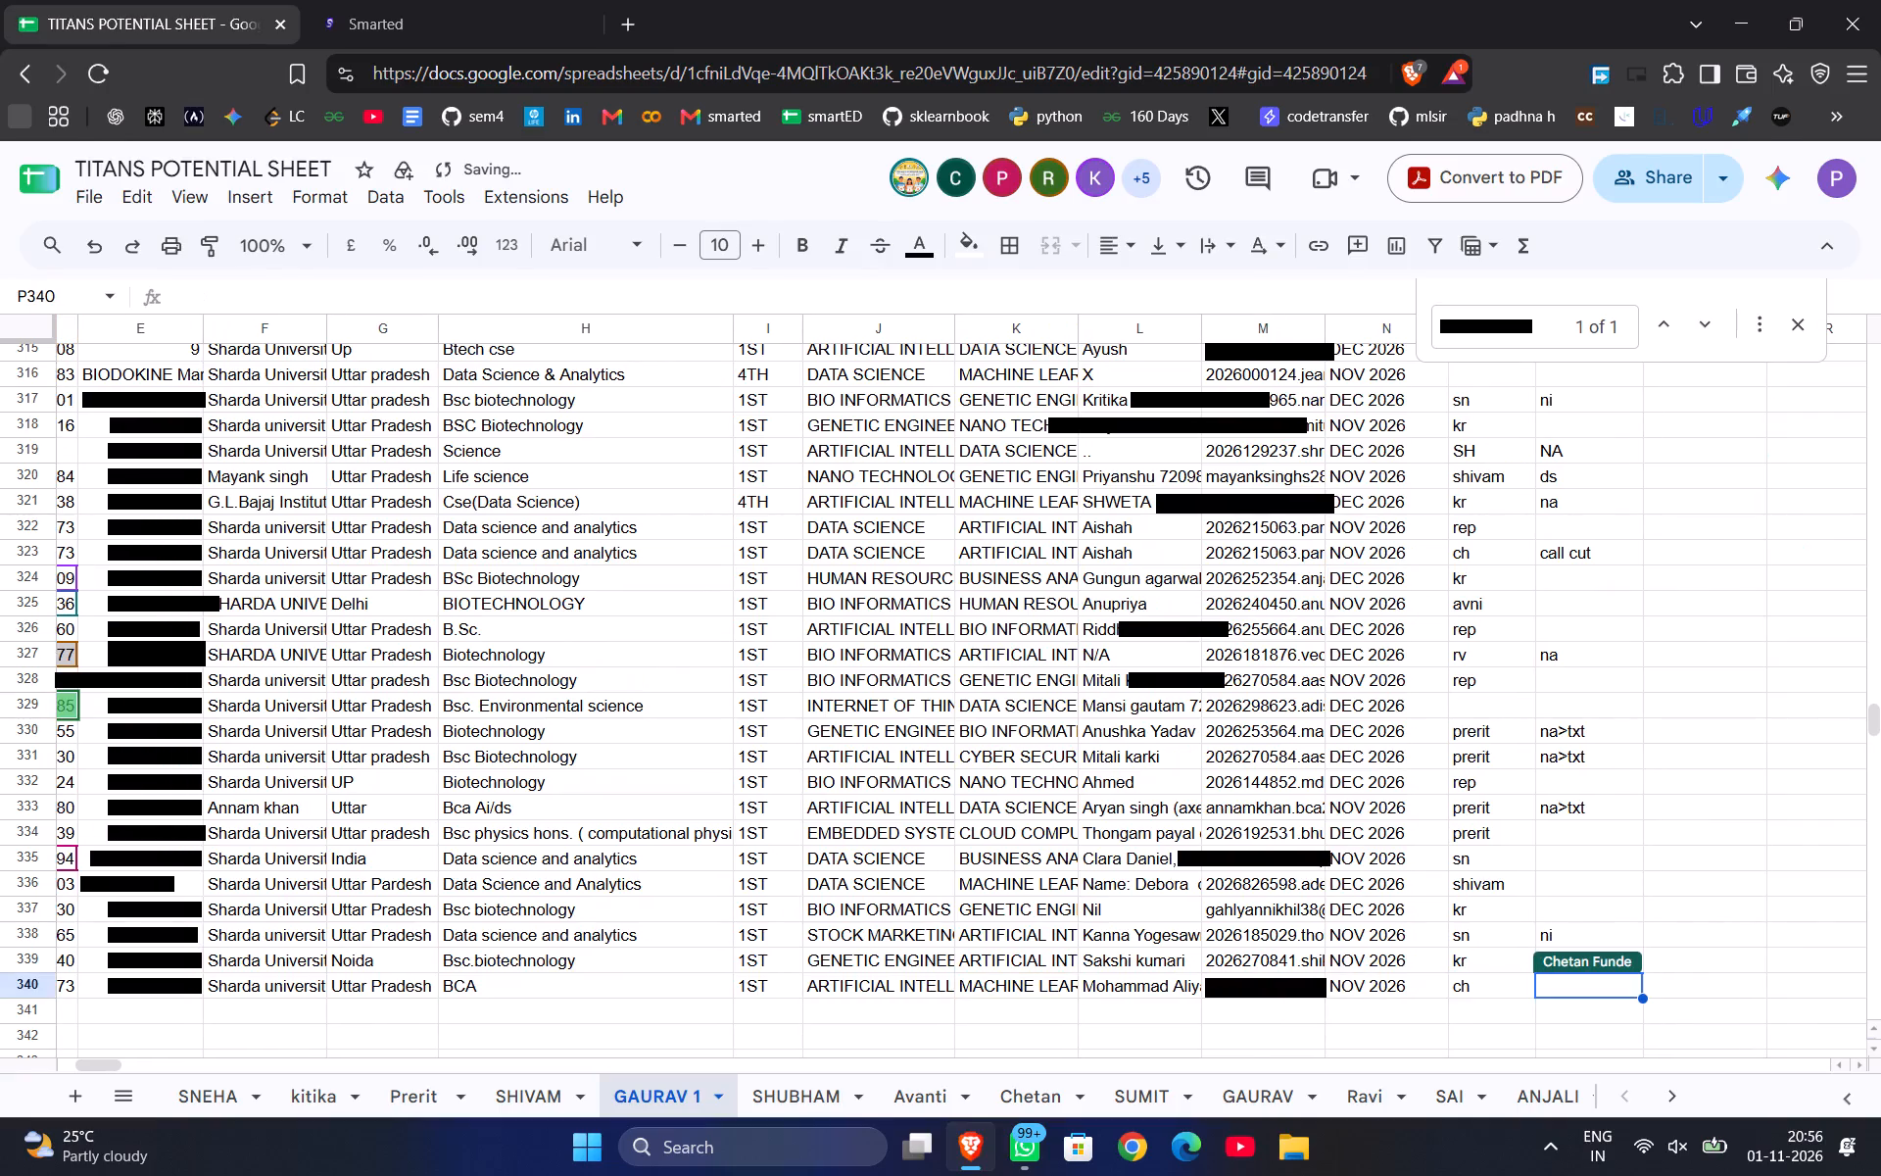
Clear the prerit assignment of the row 334 lead in column O.
left_click(1506, 831)
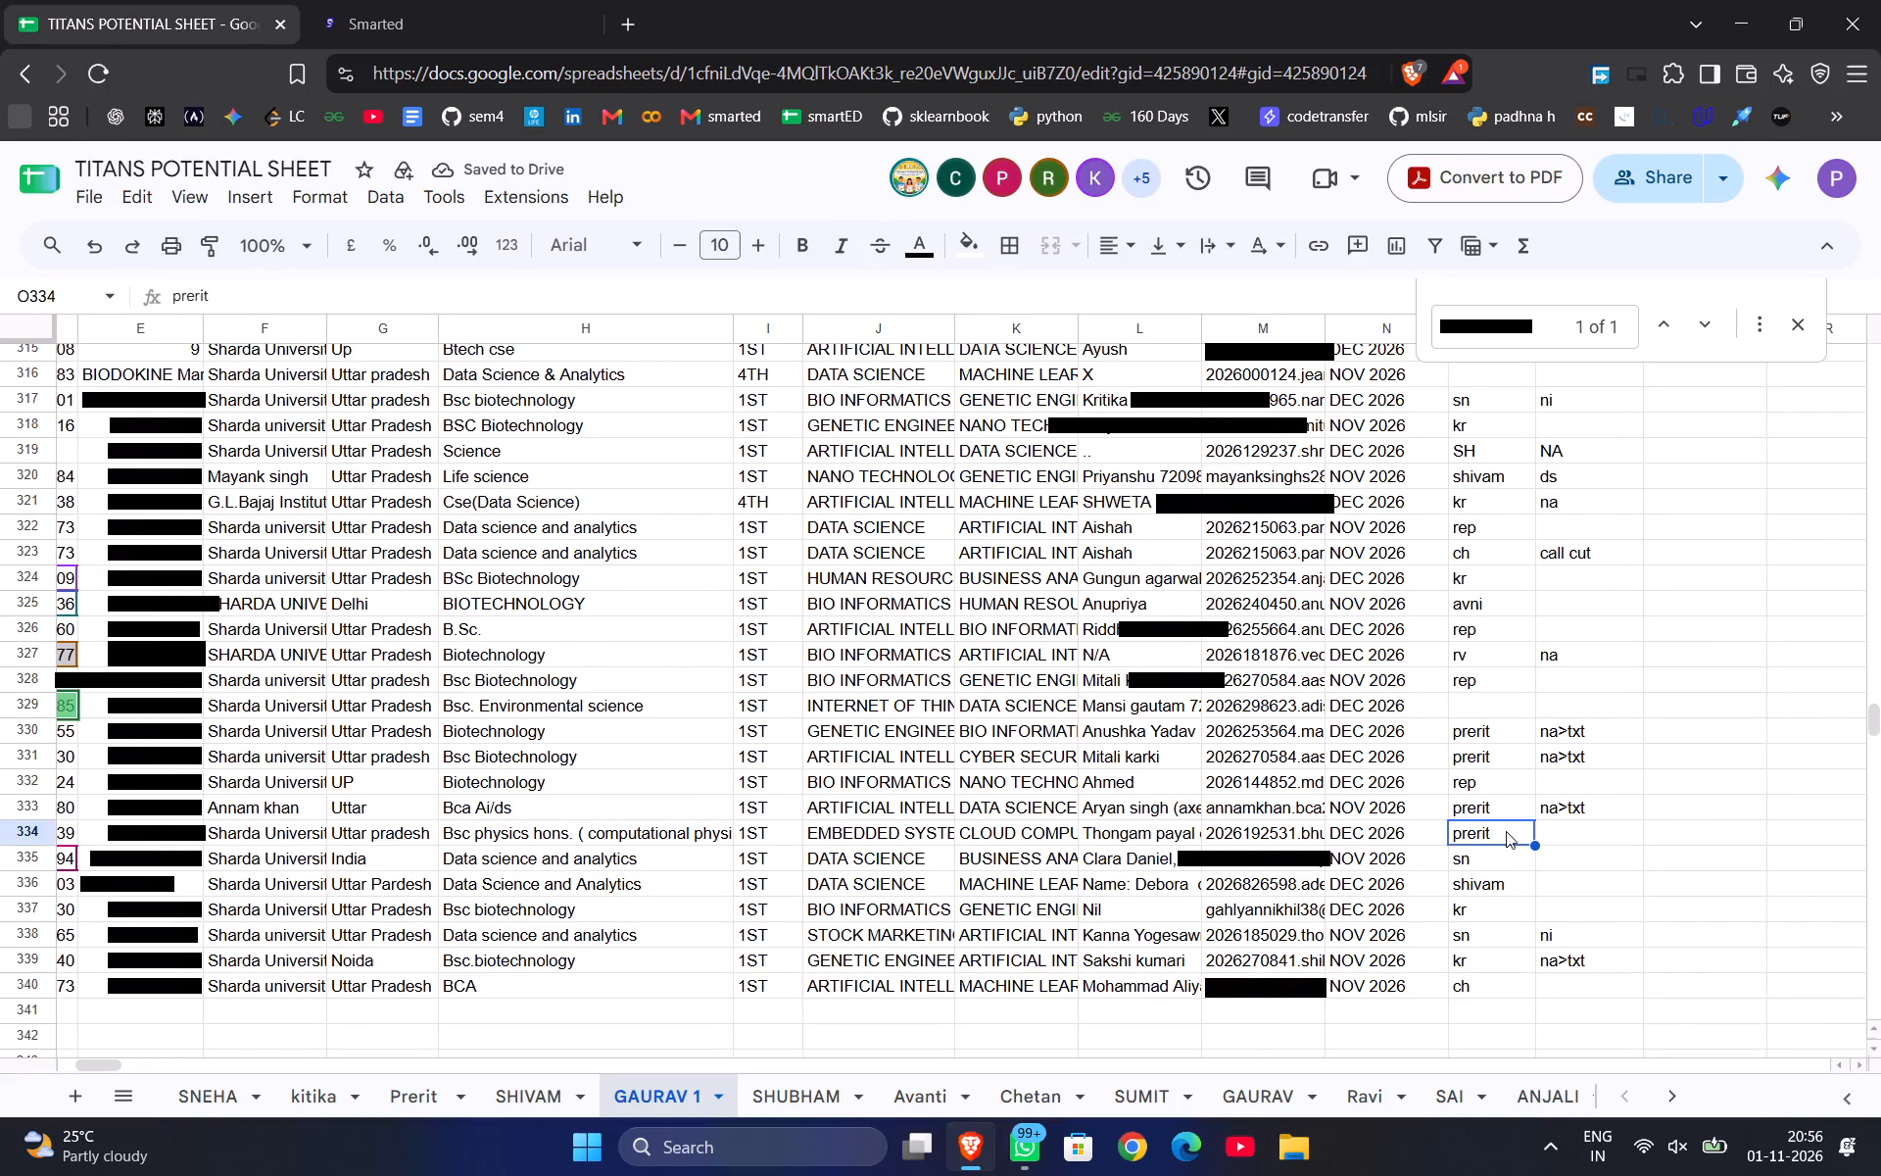
key("Delete")
key("Down")
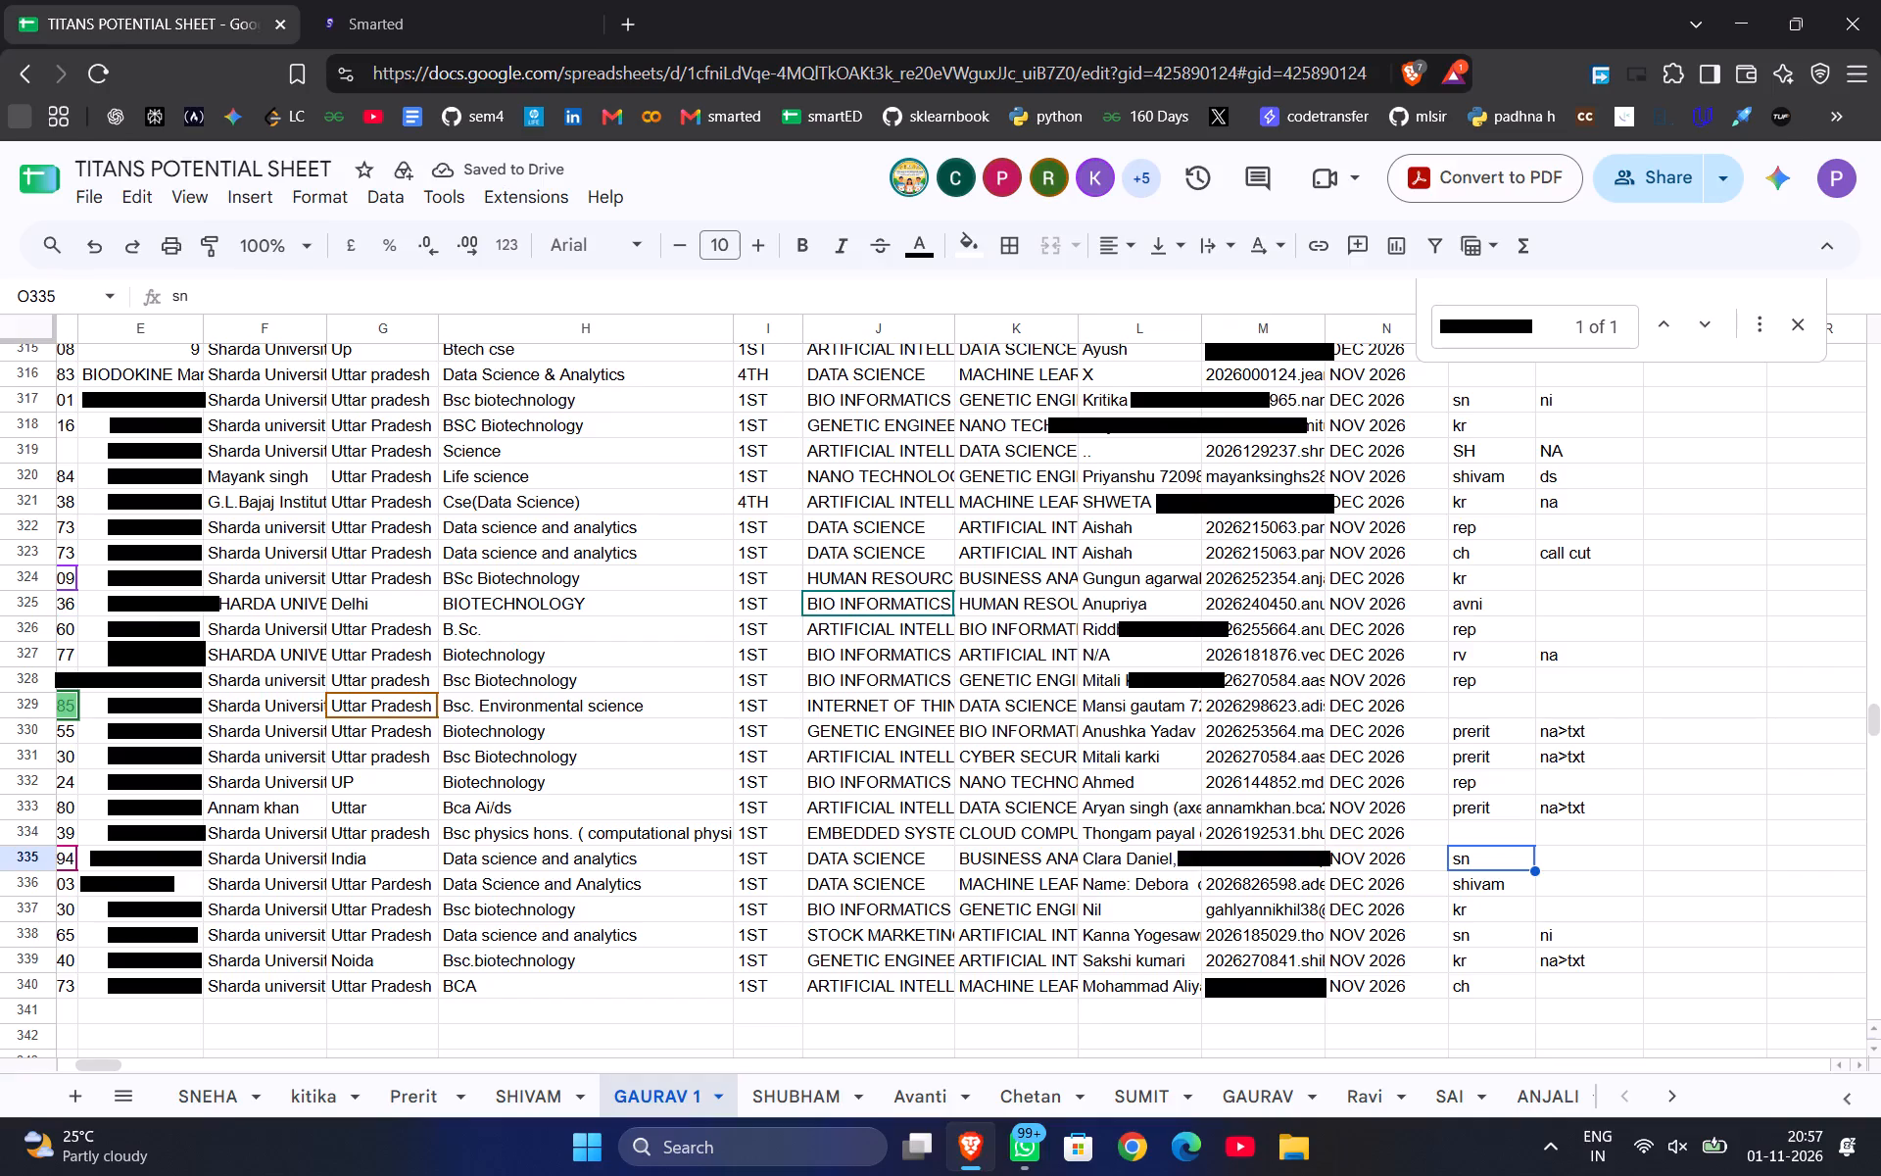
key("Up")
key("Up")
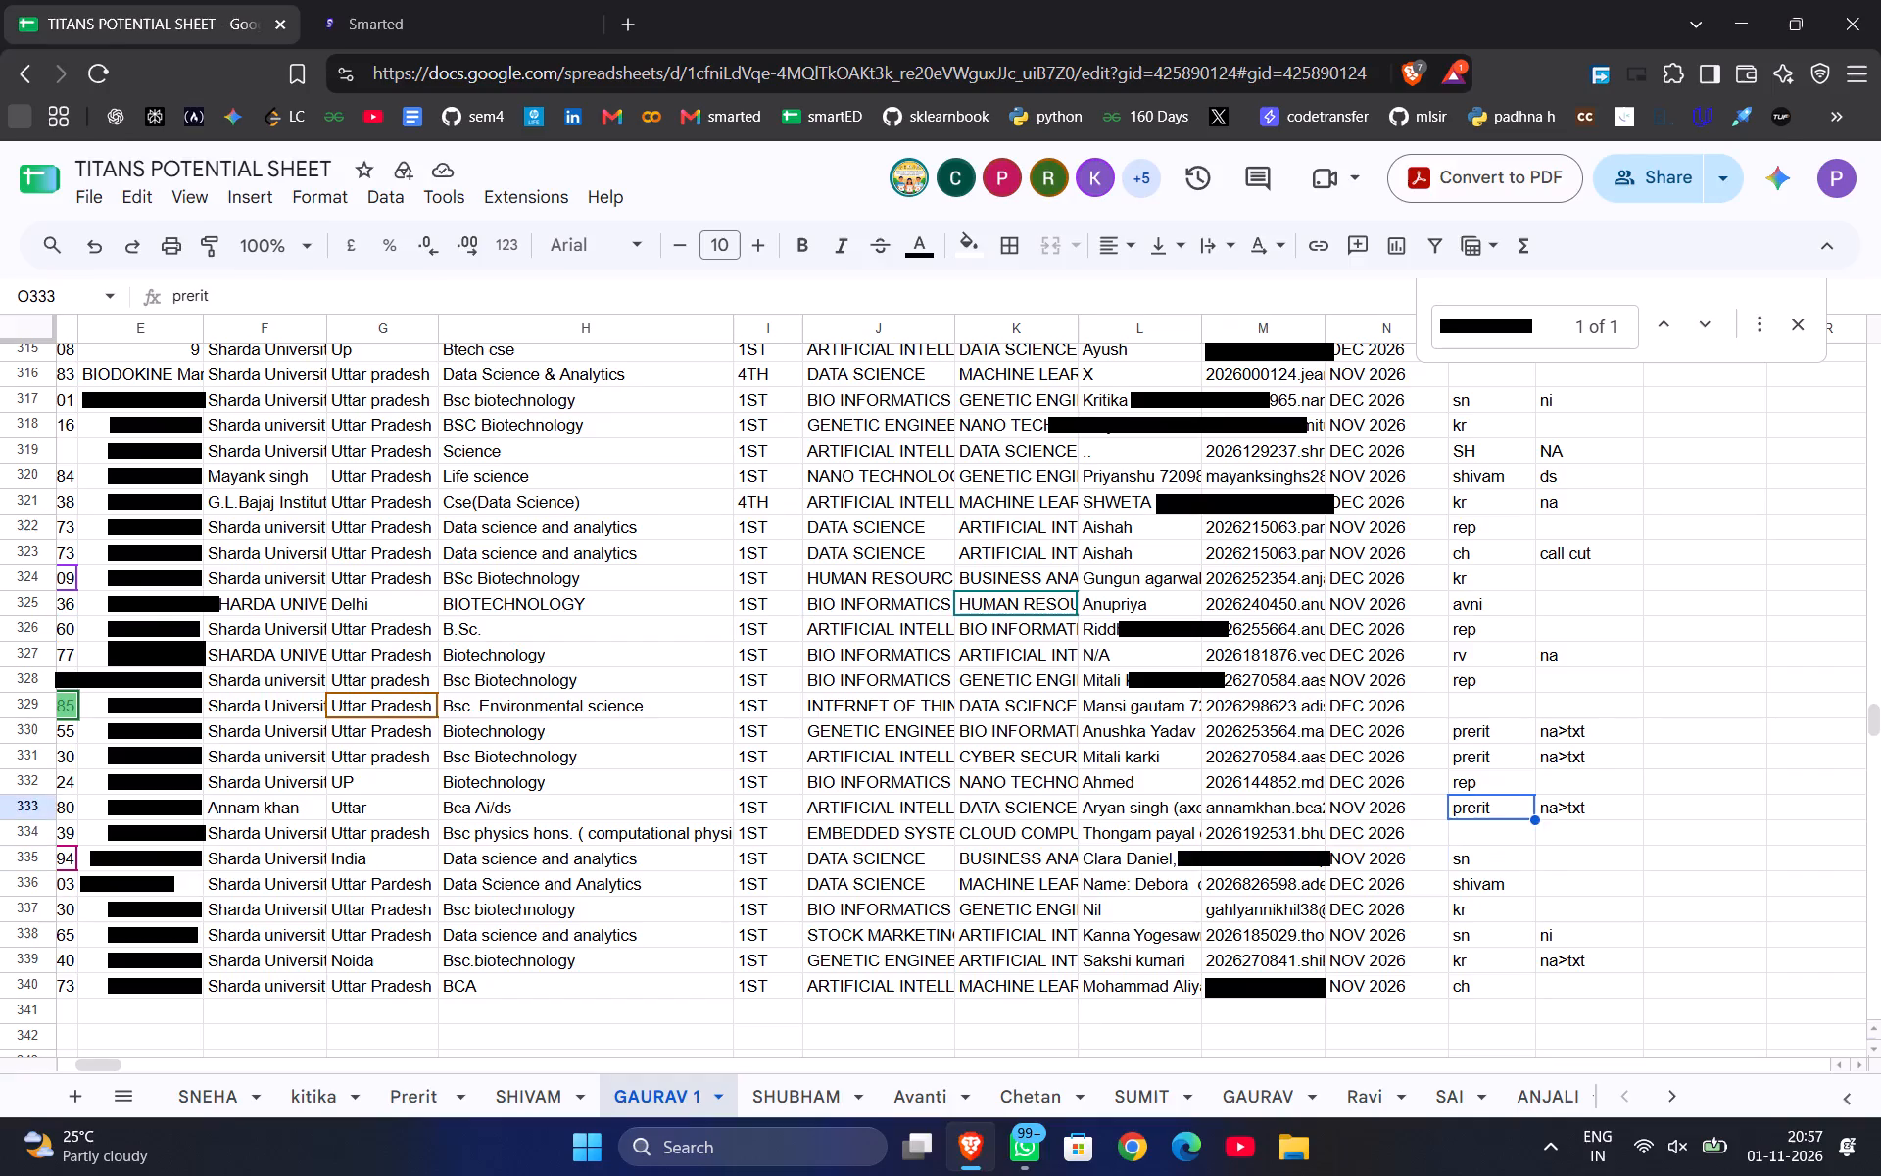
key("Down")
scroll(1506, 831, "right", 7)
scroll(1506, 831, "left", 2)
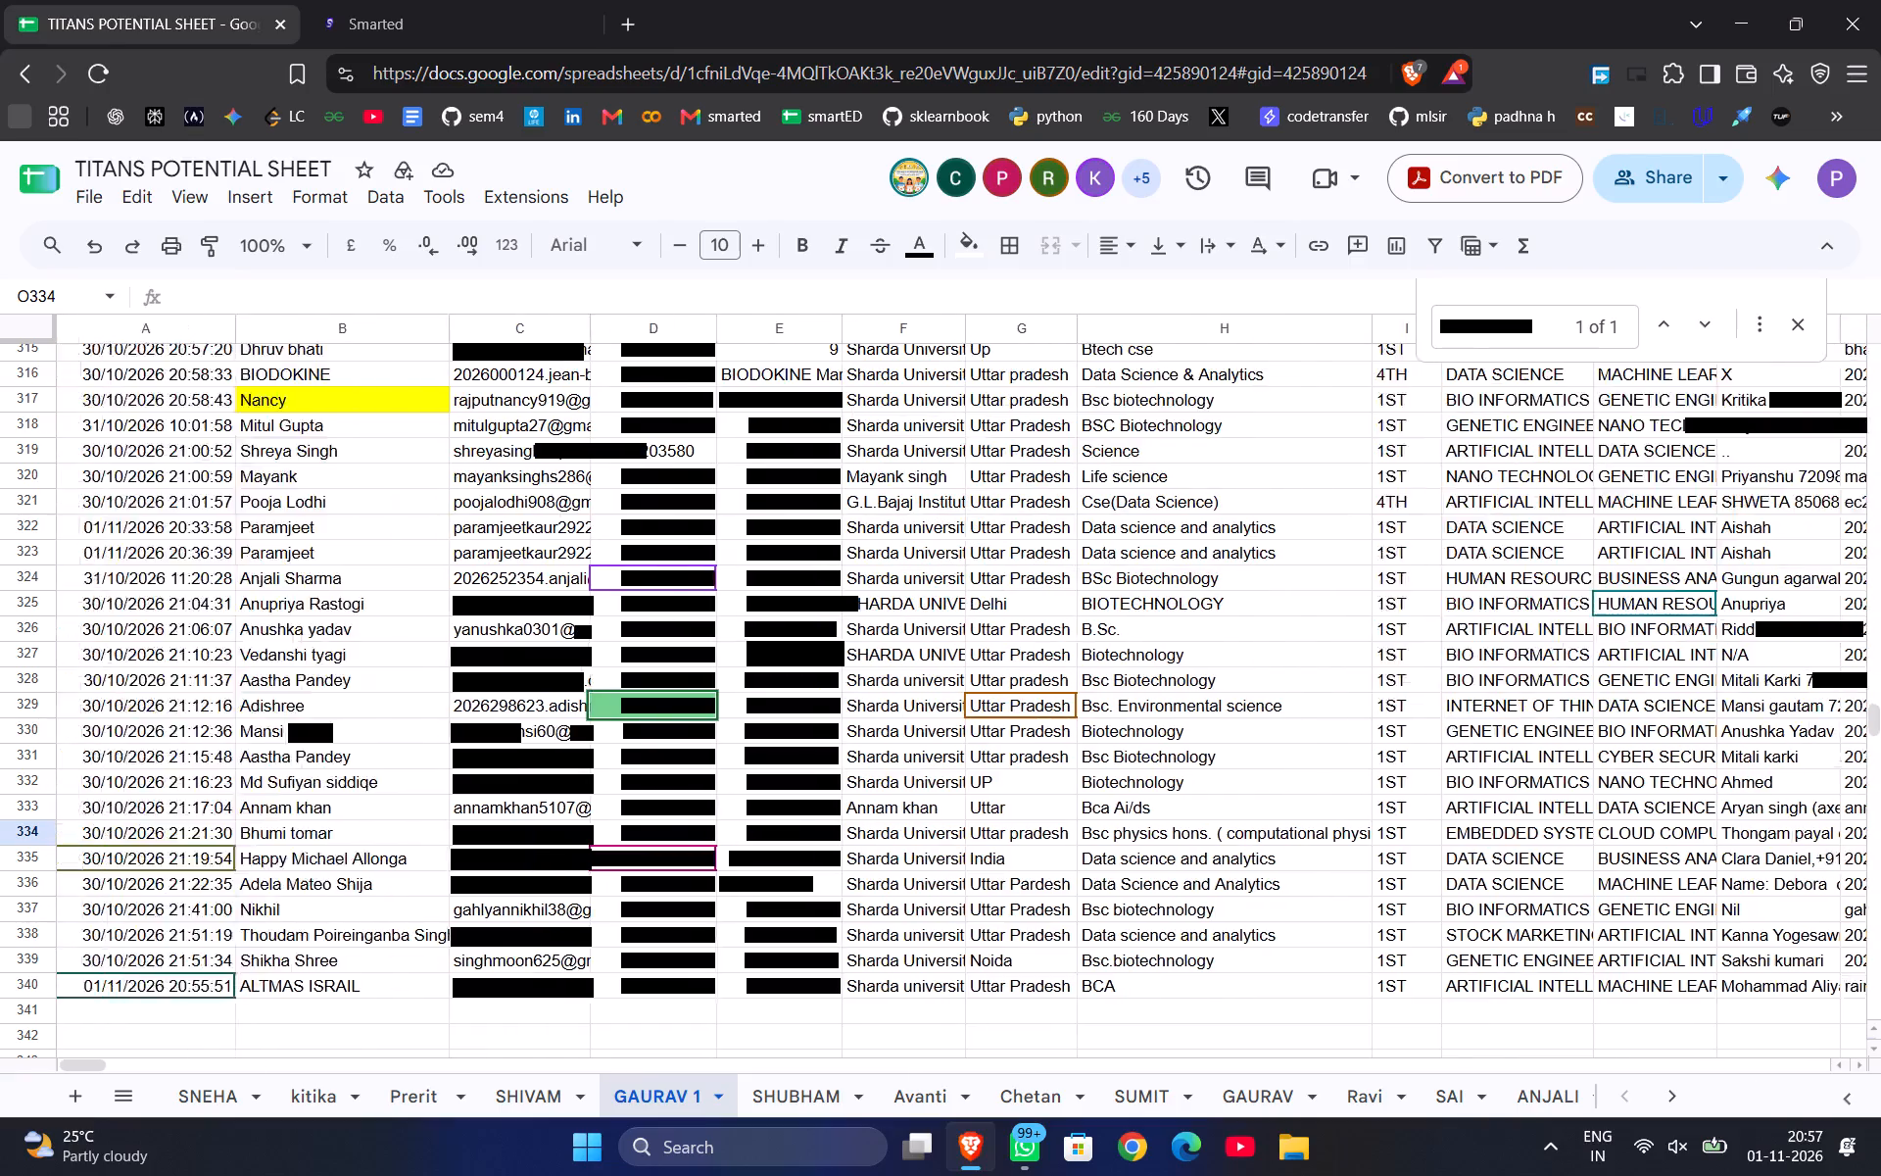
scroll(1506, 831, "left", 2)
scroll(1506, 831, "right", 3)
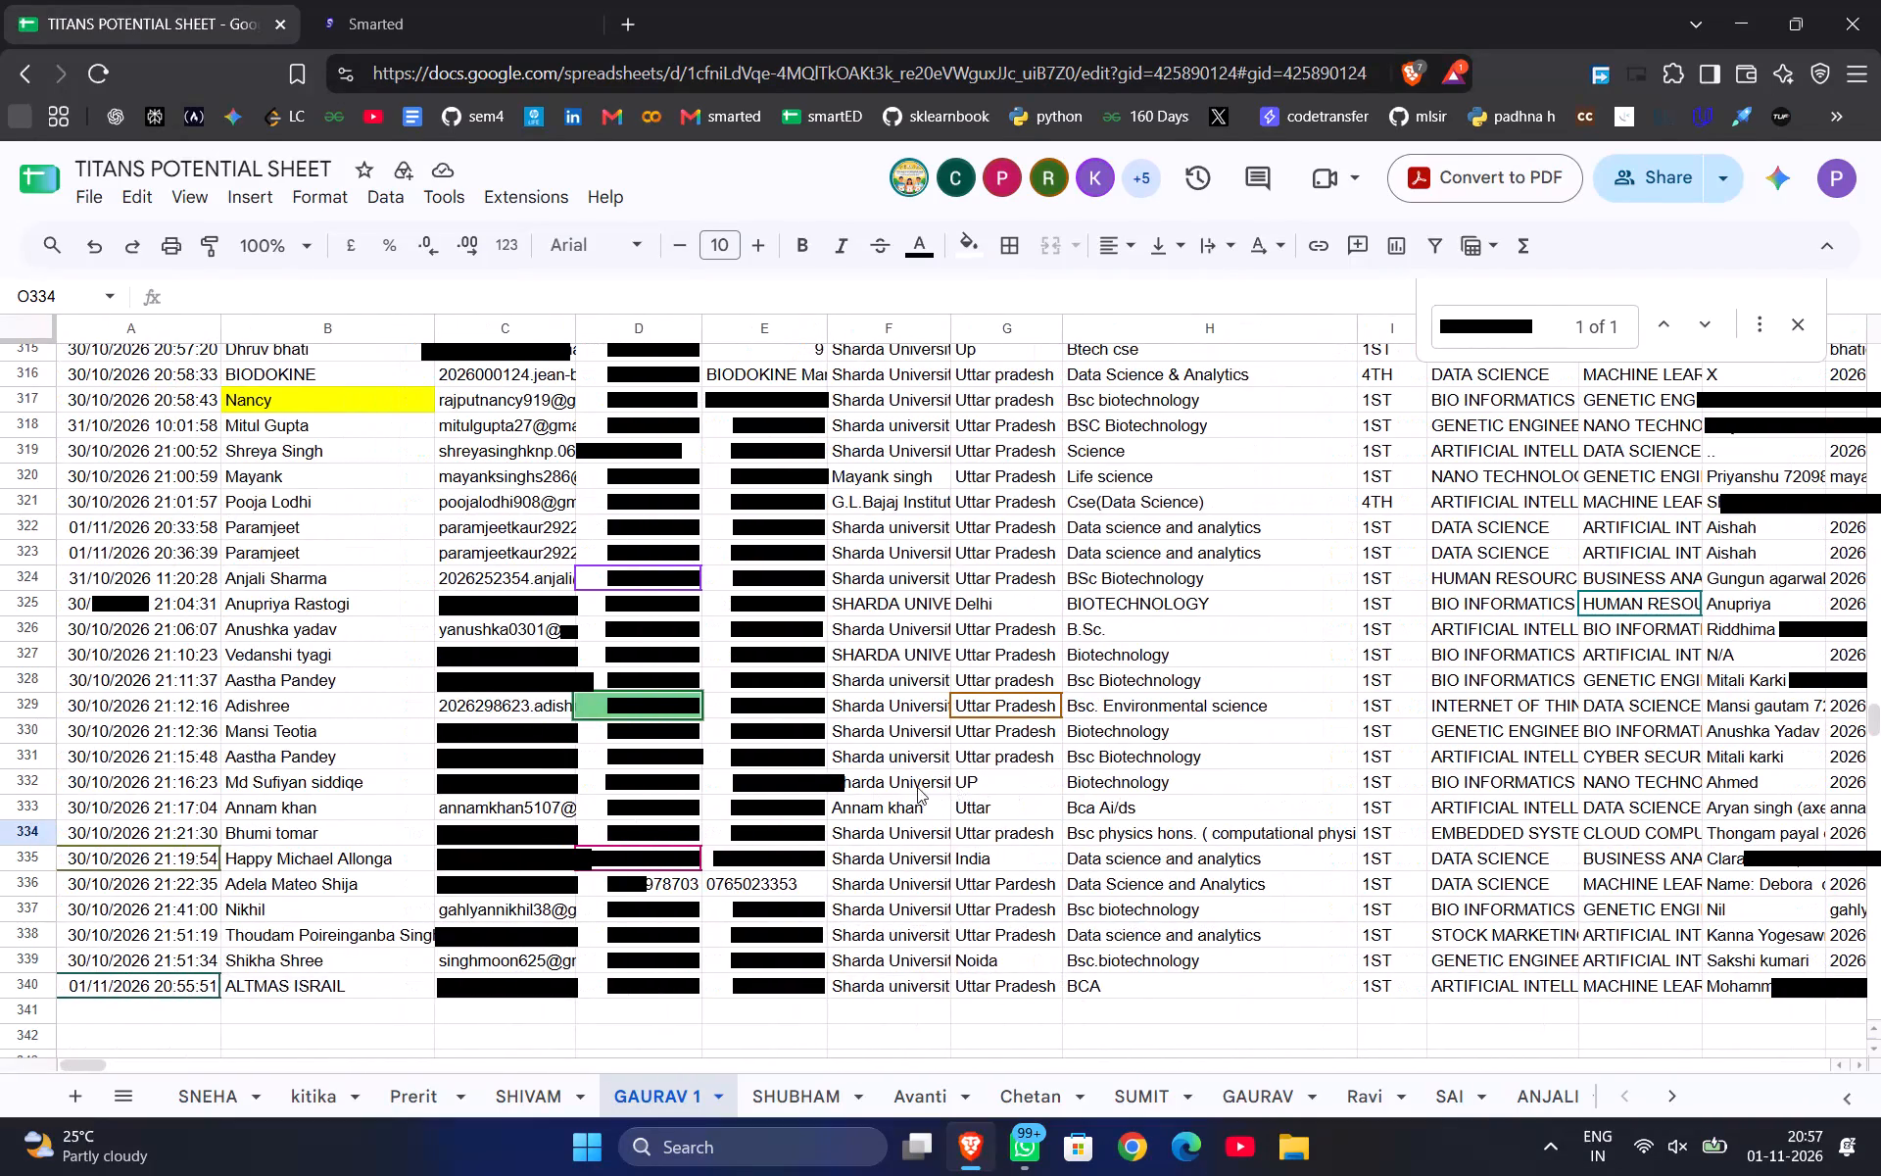
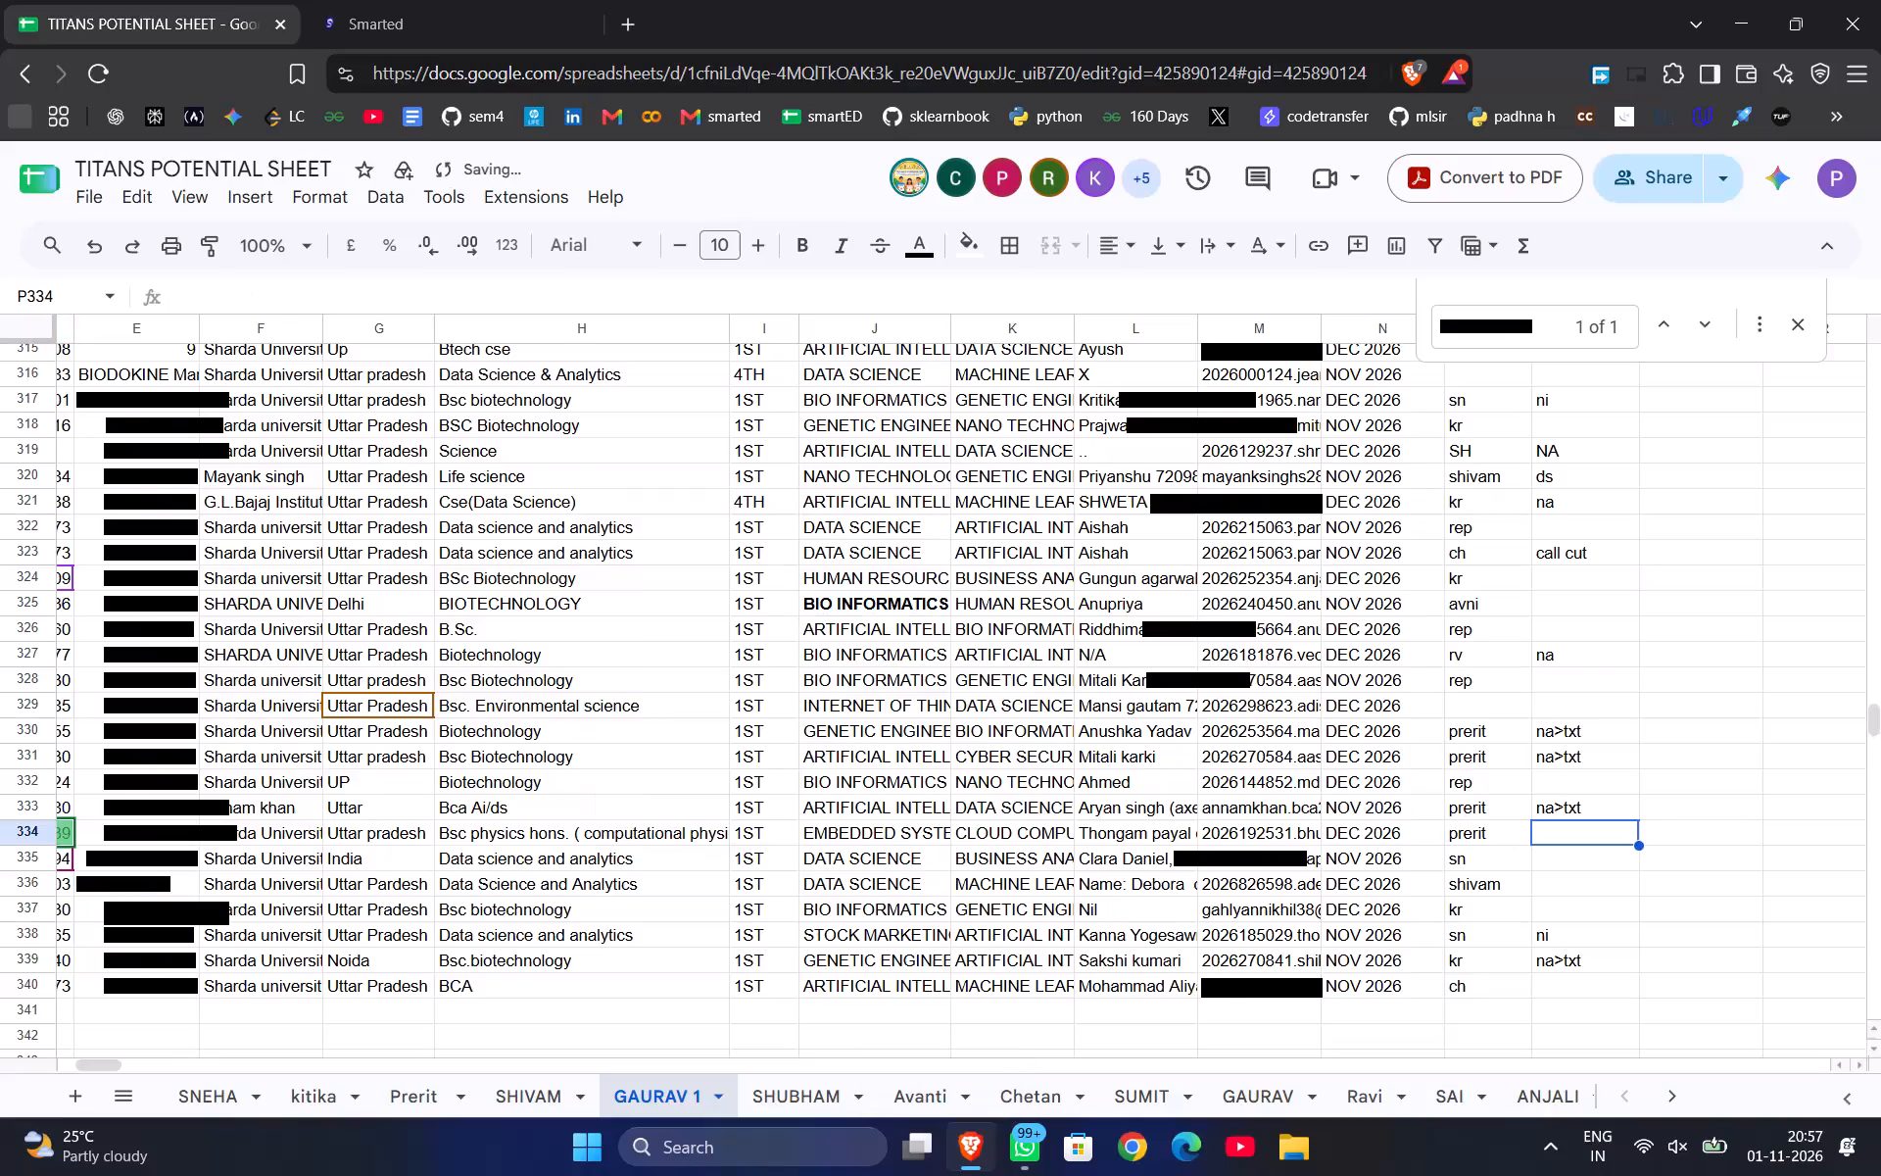
Record the call outcome na>txt for the row 334 lead in column P.
type("a")
key("Tab")
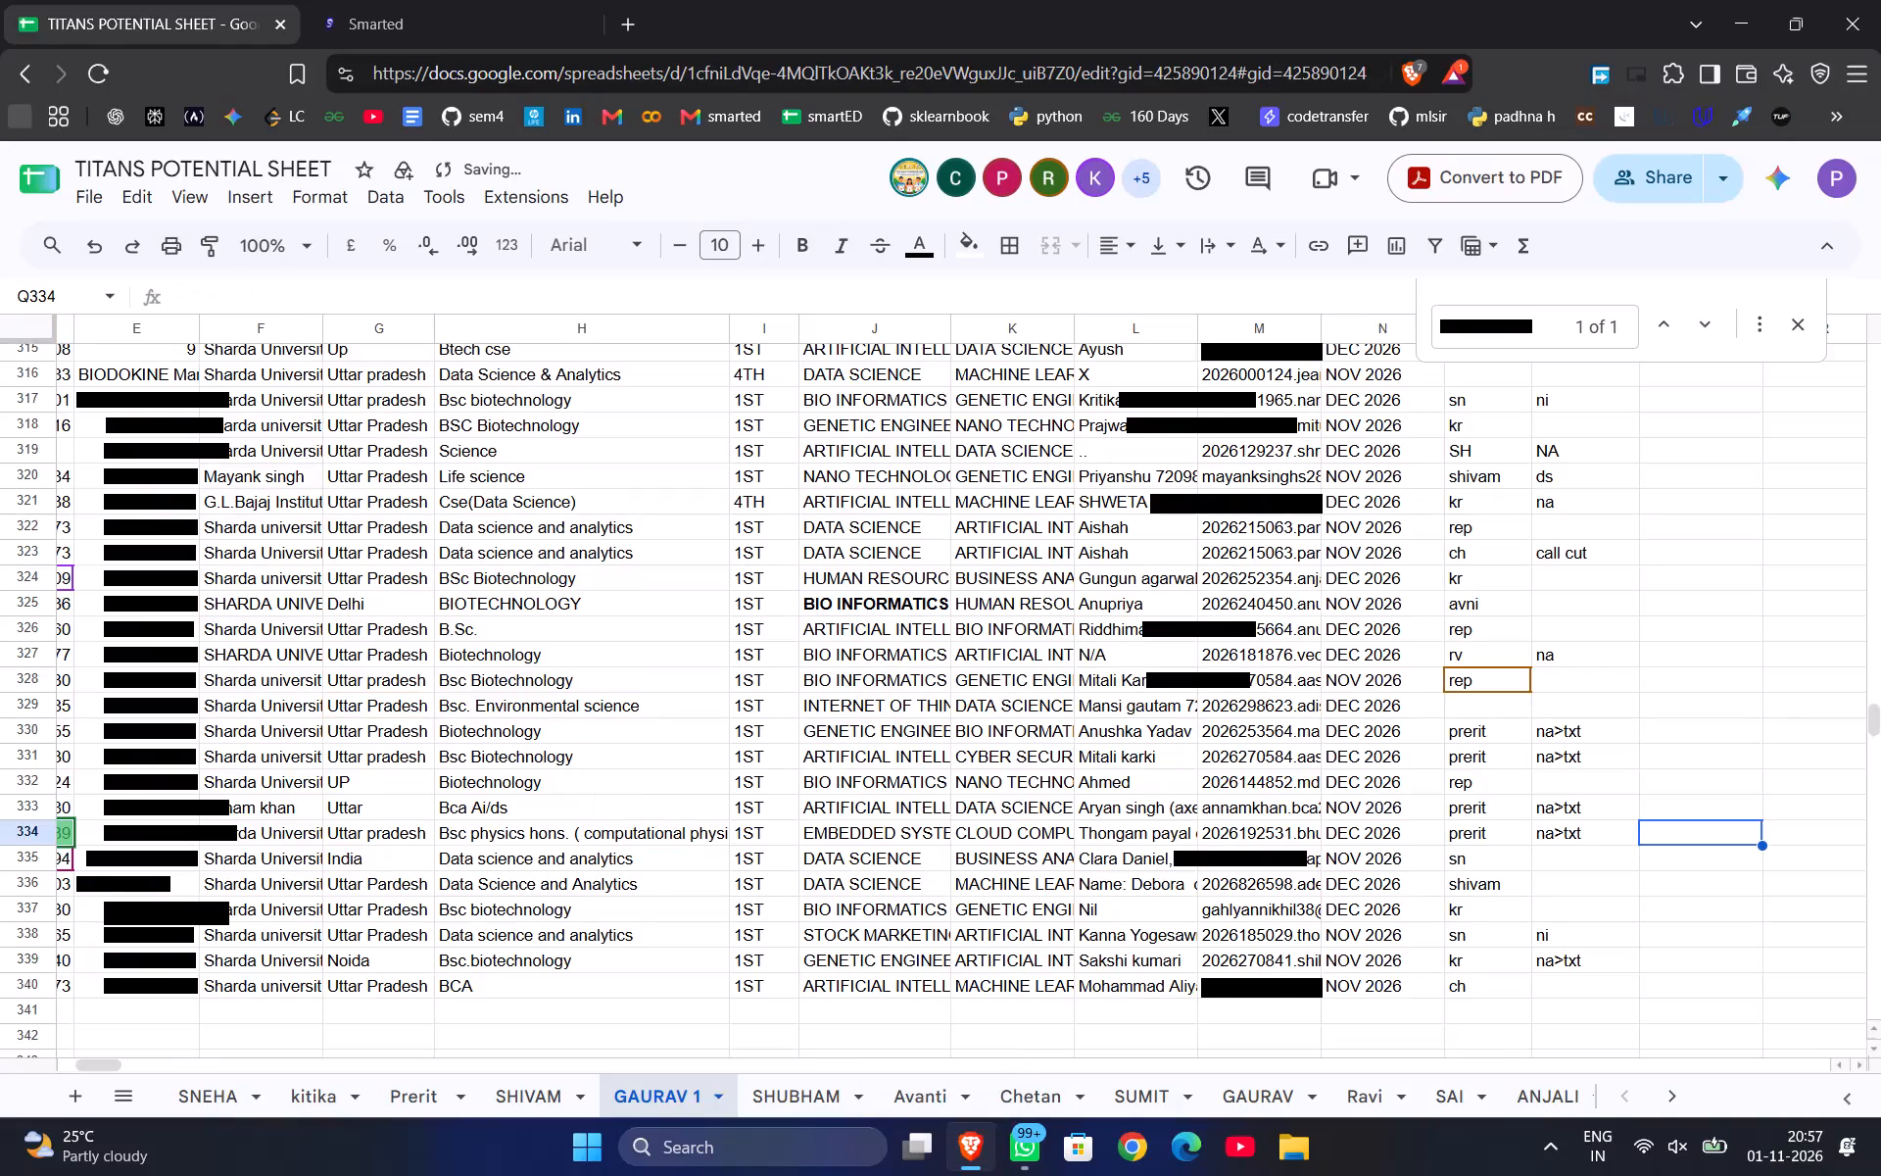
Assign the unclaimed row 329 Environmental science lead to prerit in column O.
key("Up")
key("Left")
key("Up")
key("Left")
key("Up")
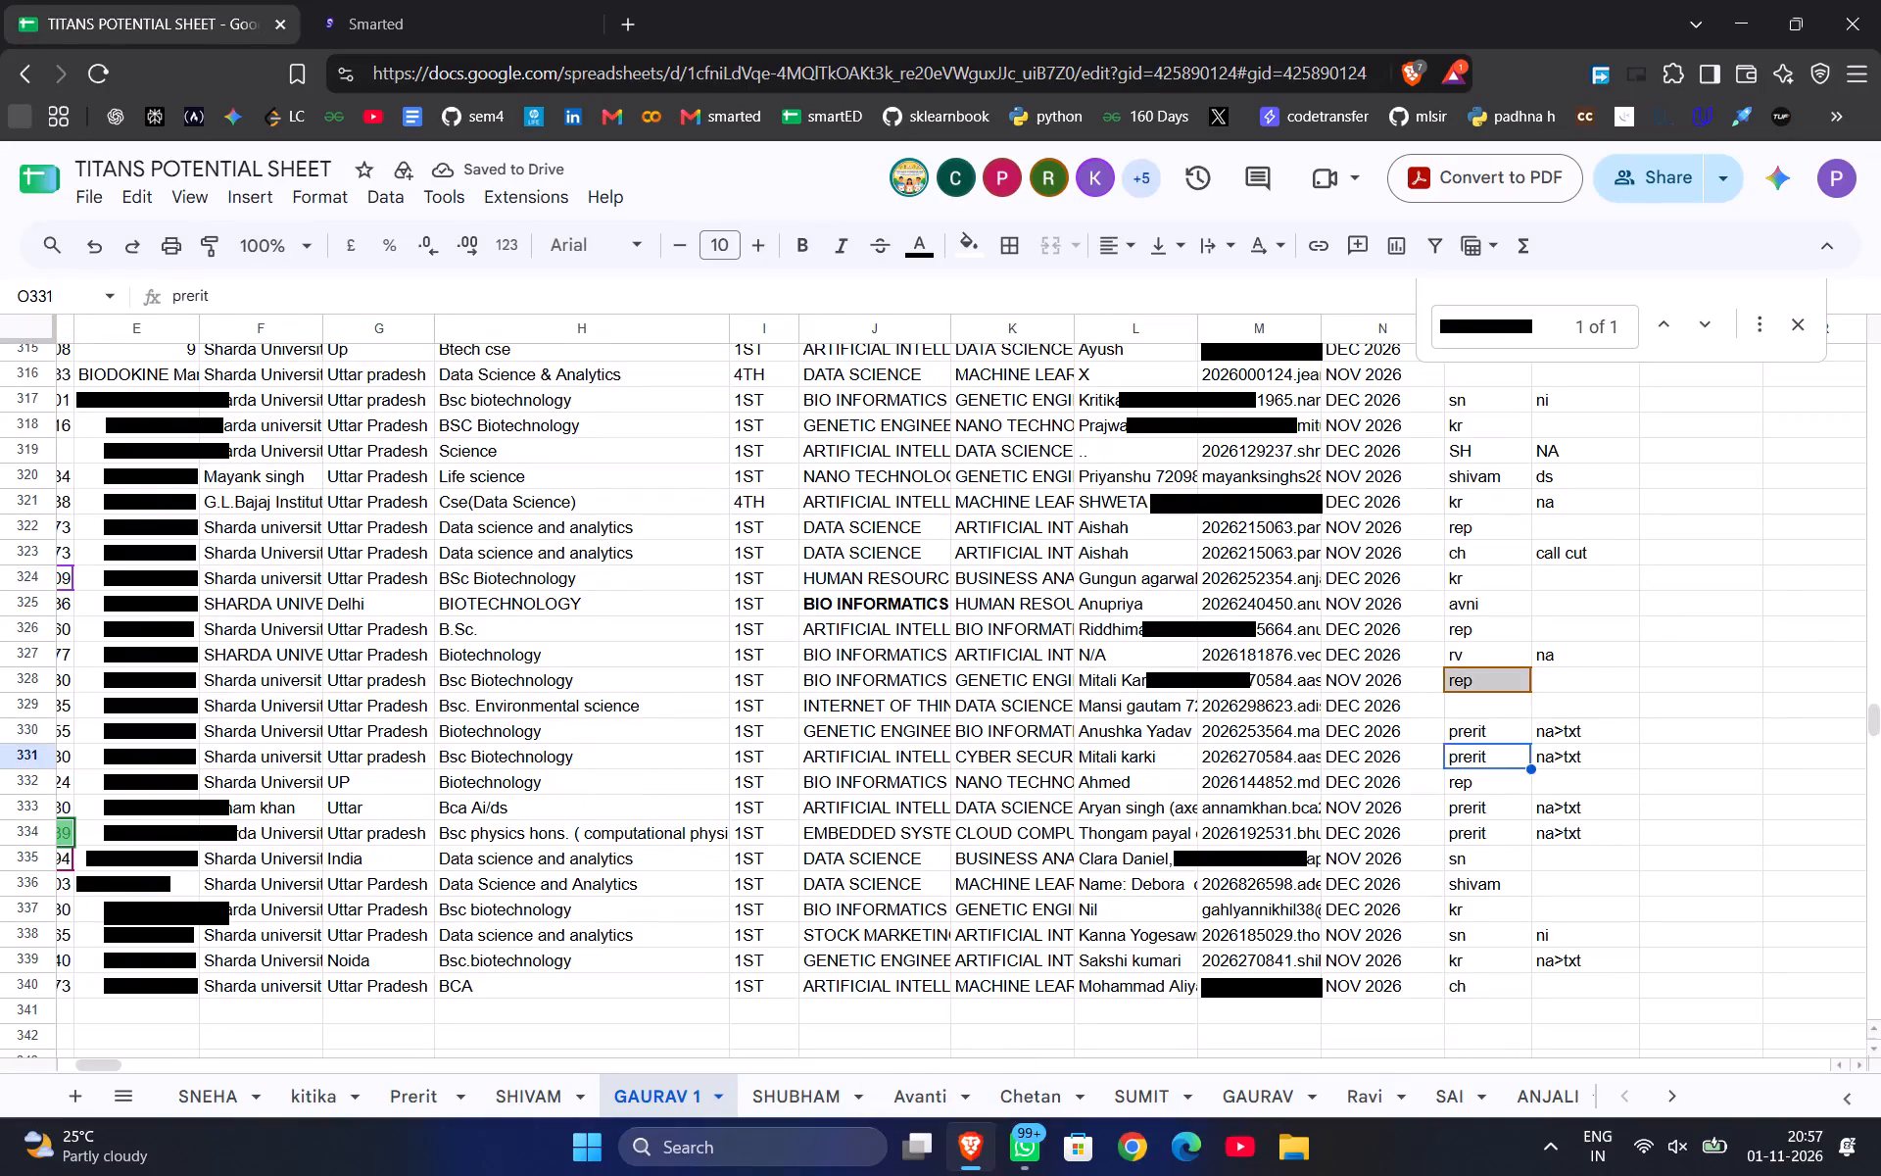
key("Up")
key("Up")
scroll(1508, 832, "right", 5)
scroll(1508, 832, "left", 2)
key("p")
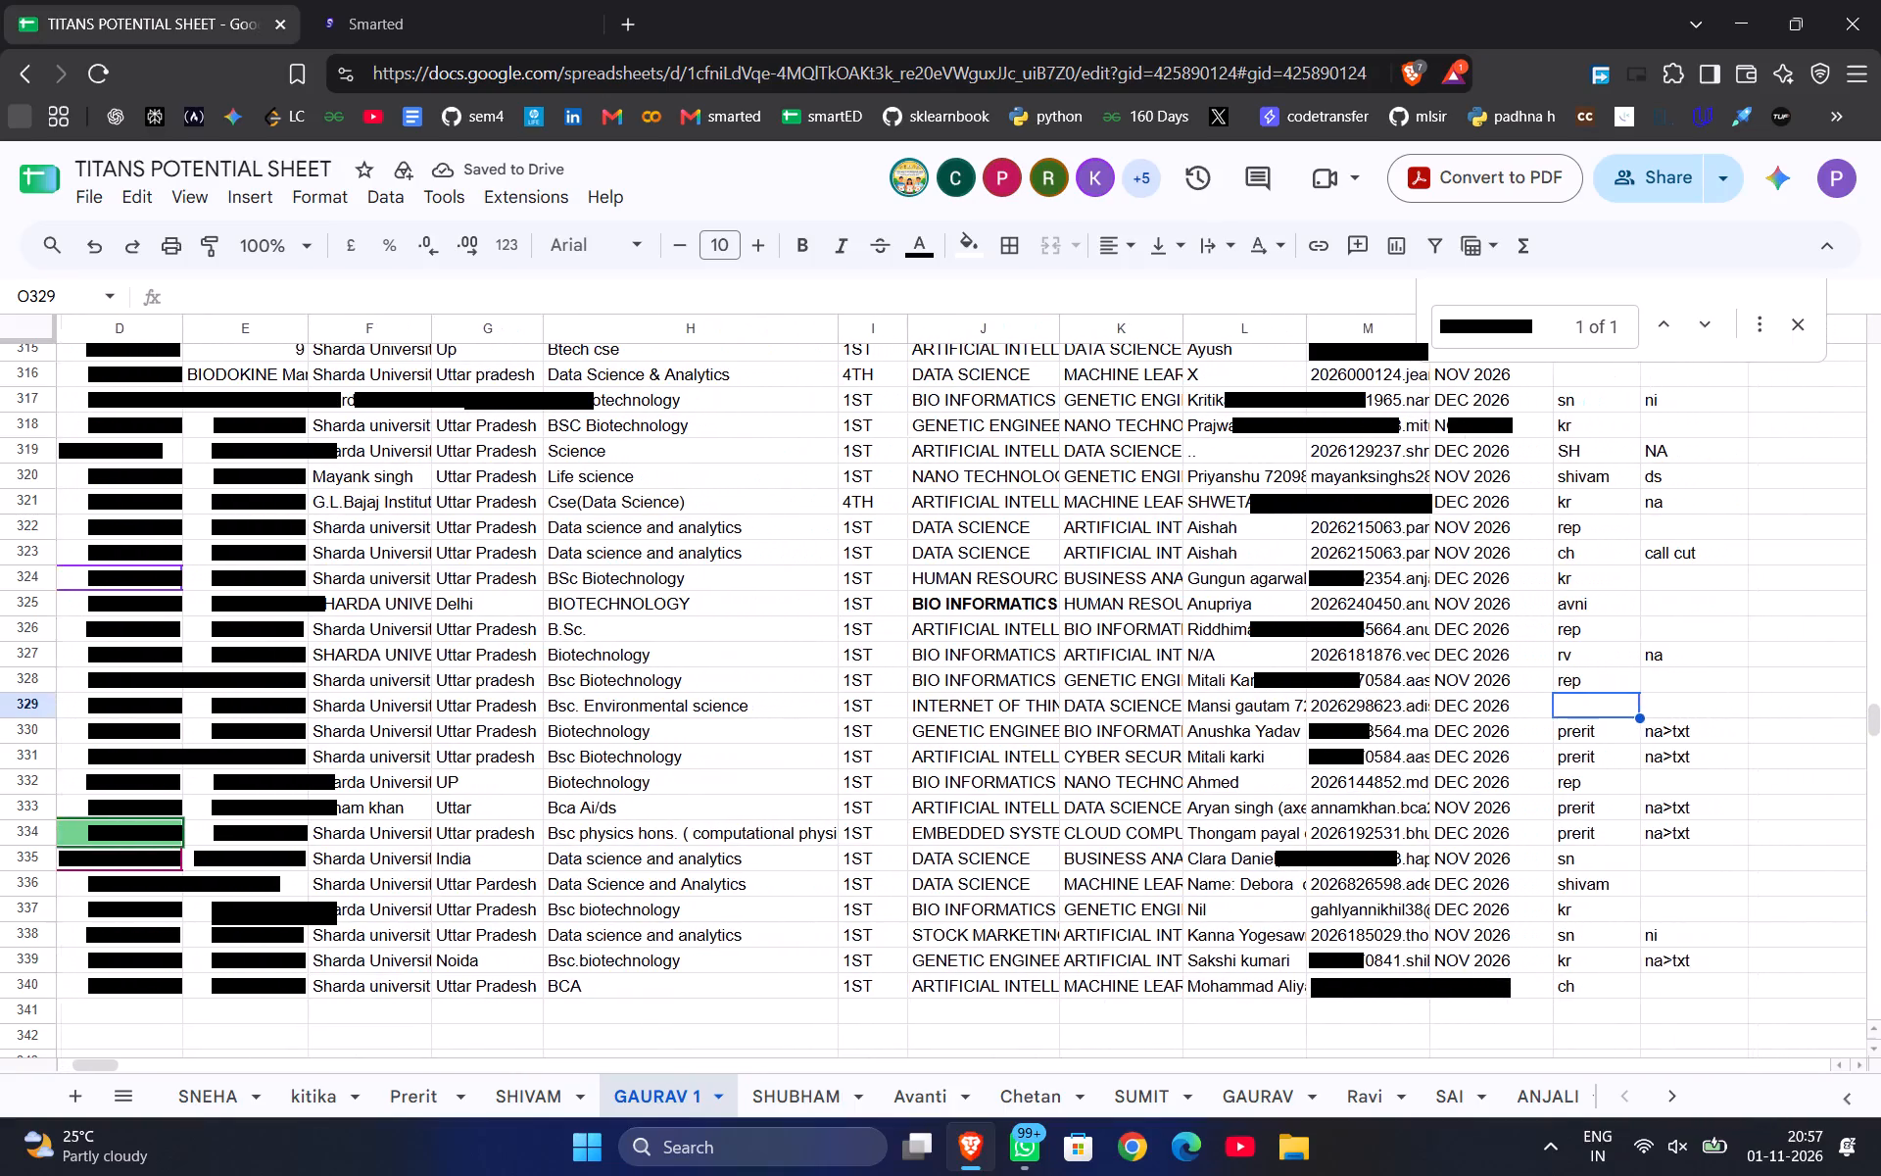
key("Tab")
Copy the row 329 lead's contact number from column D.
scroll(1508, 832, "right", 5)
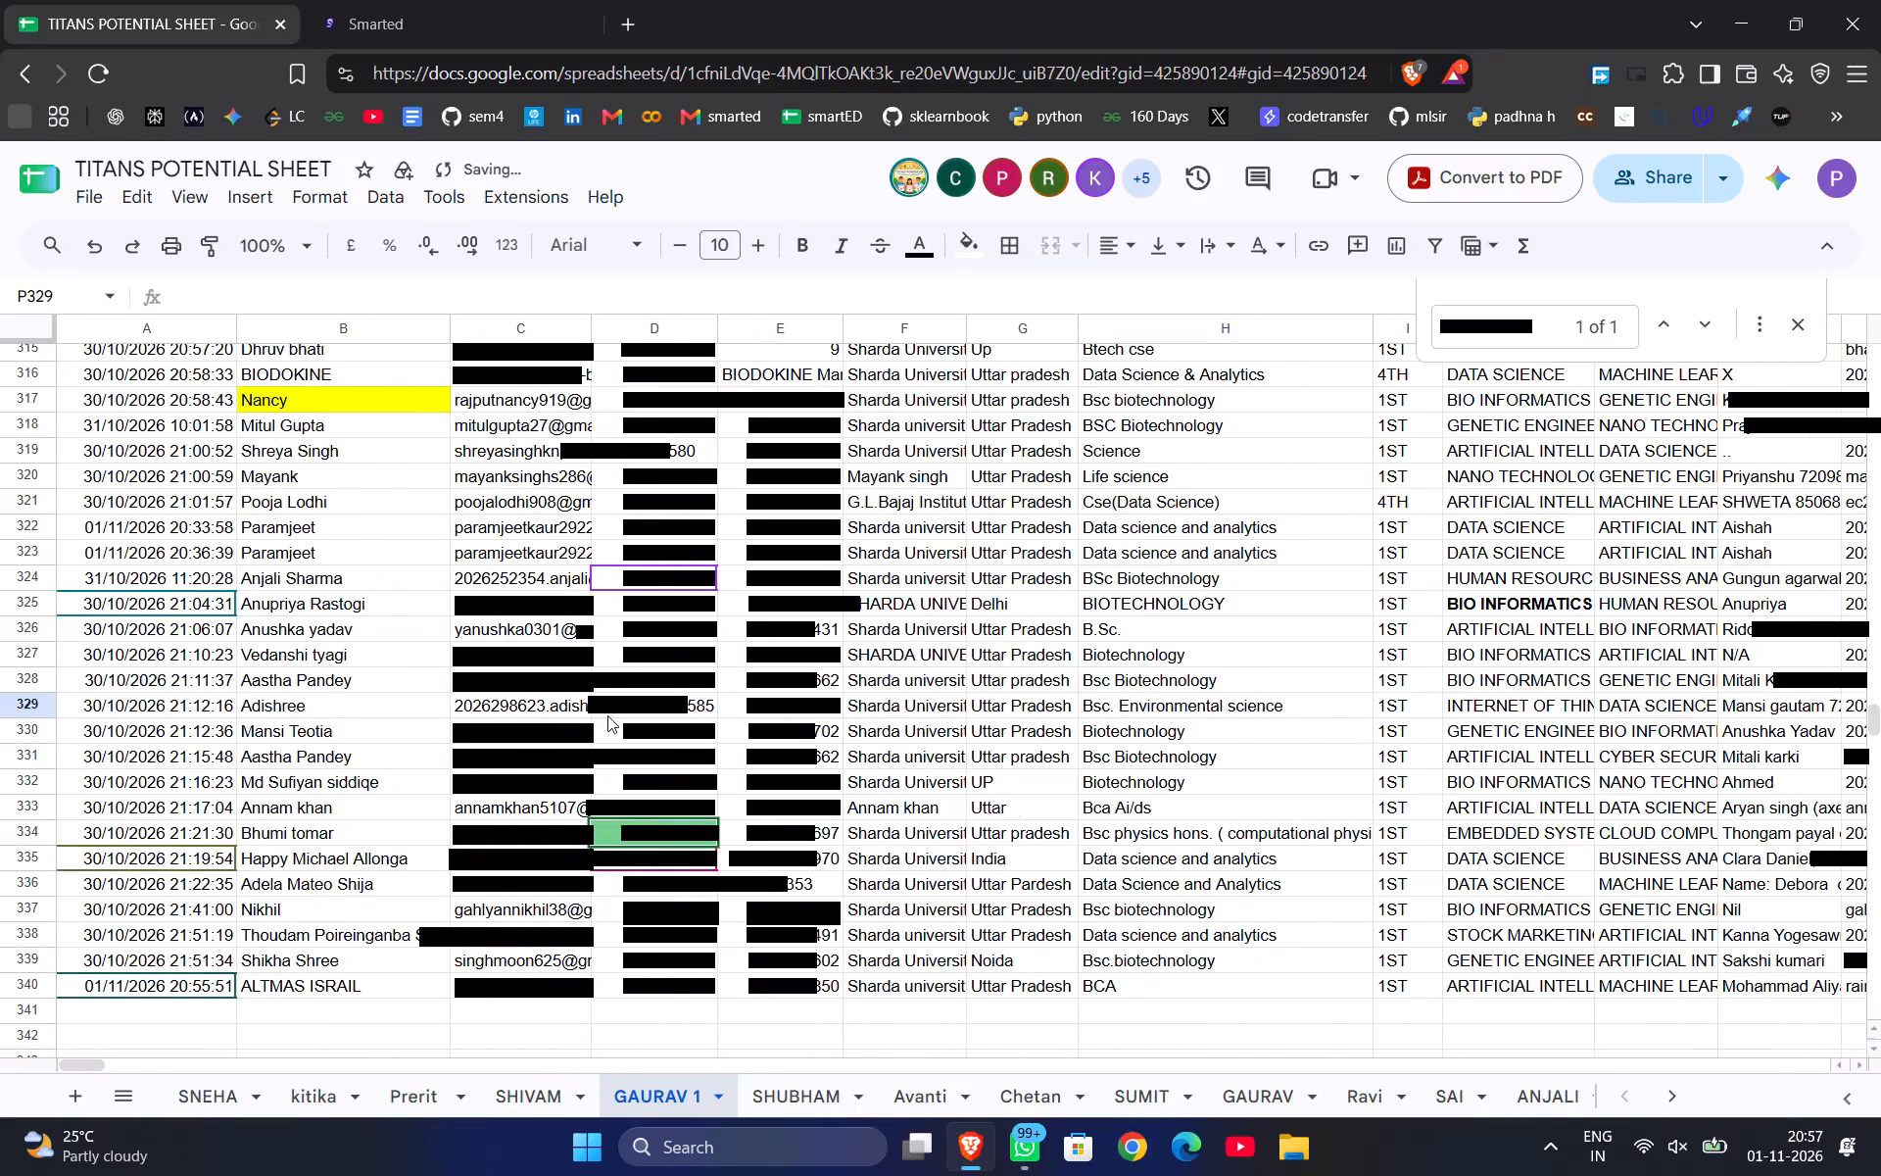
triple_click(607, 715)
key("ctrl+c")
triple_click(644, 699)
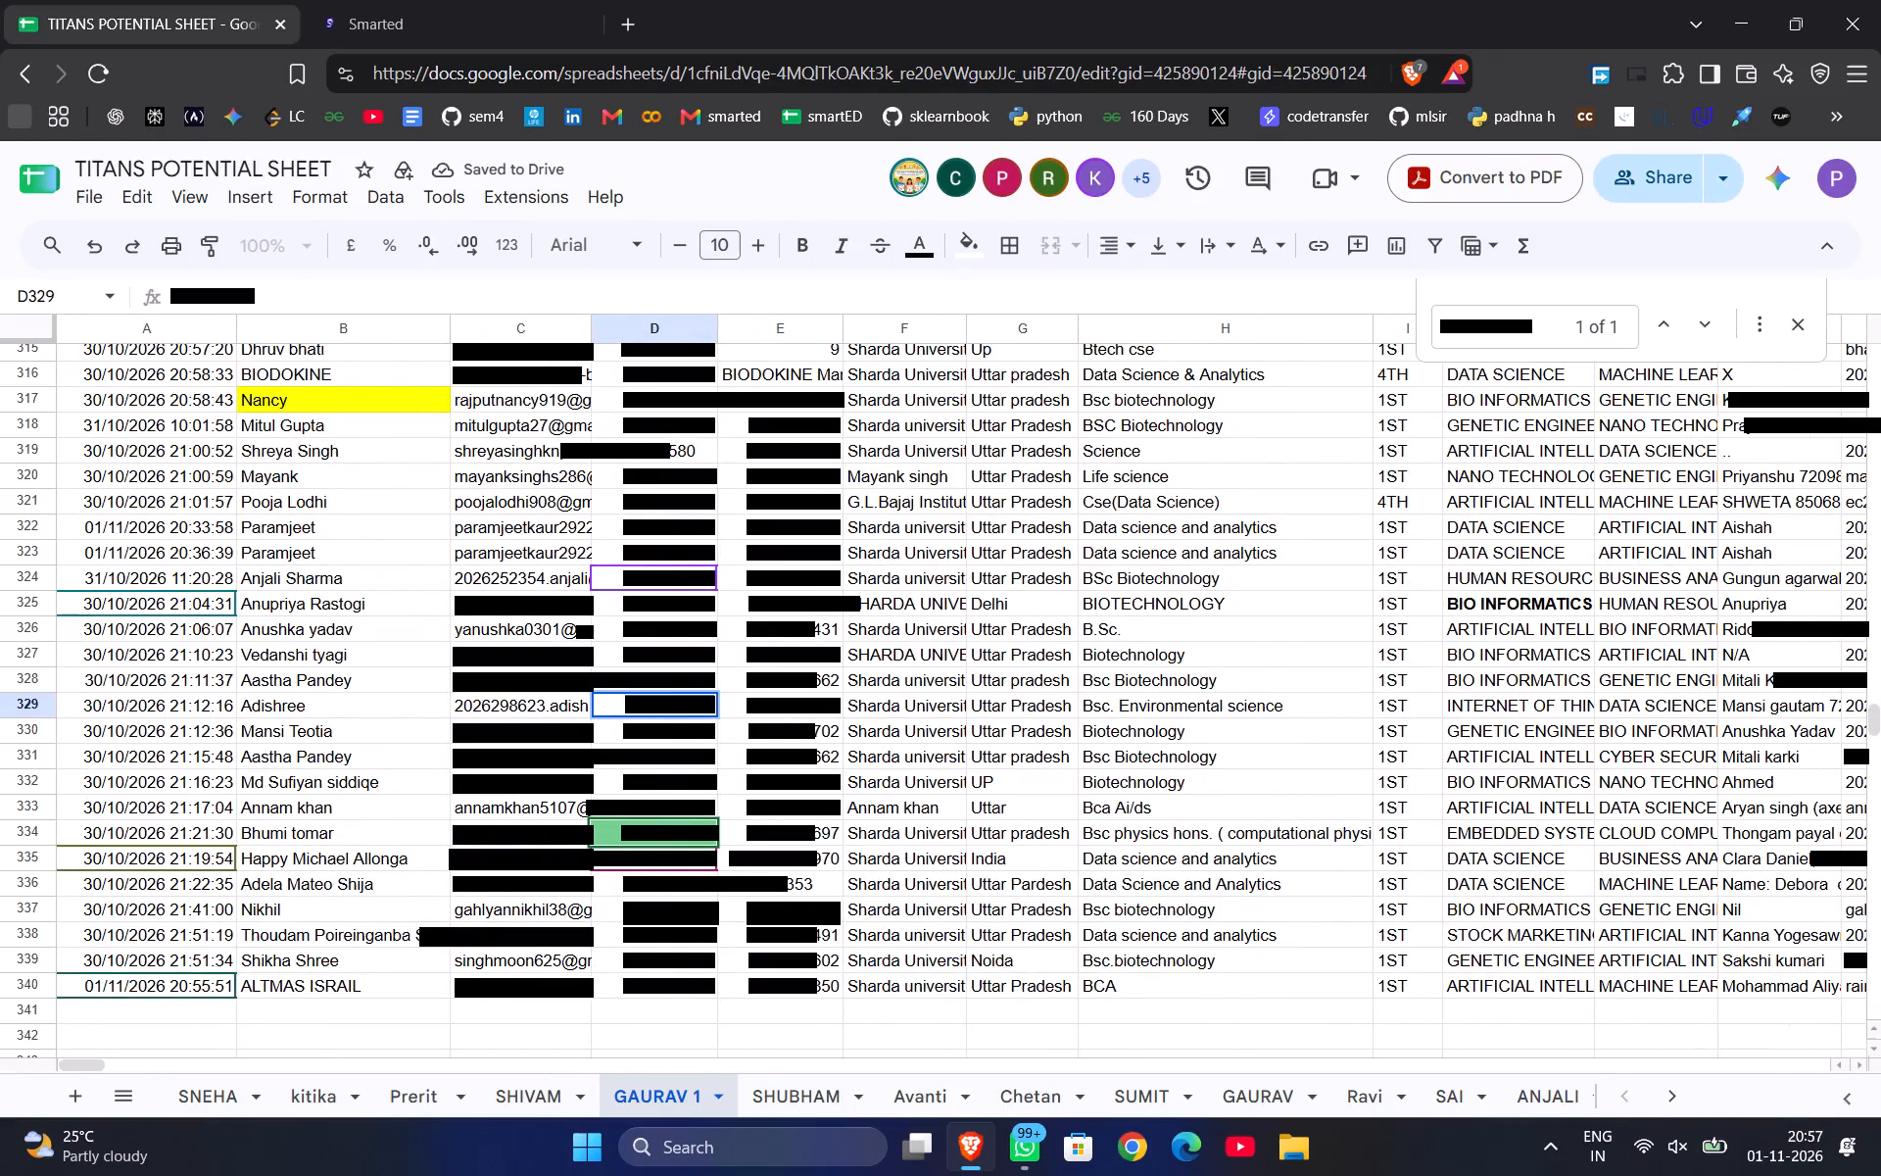
key("ctrl+c")
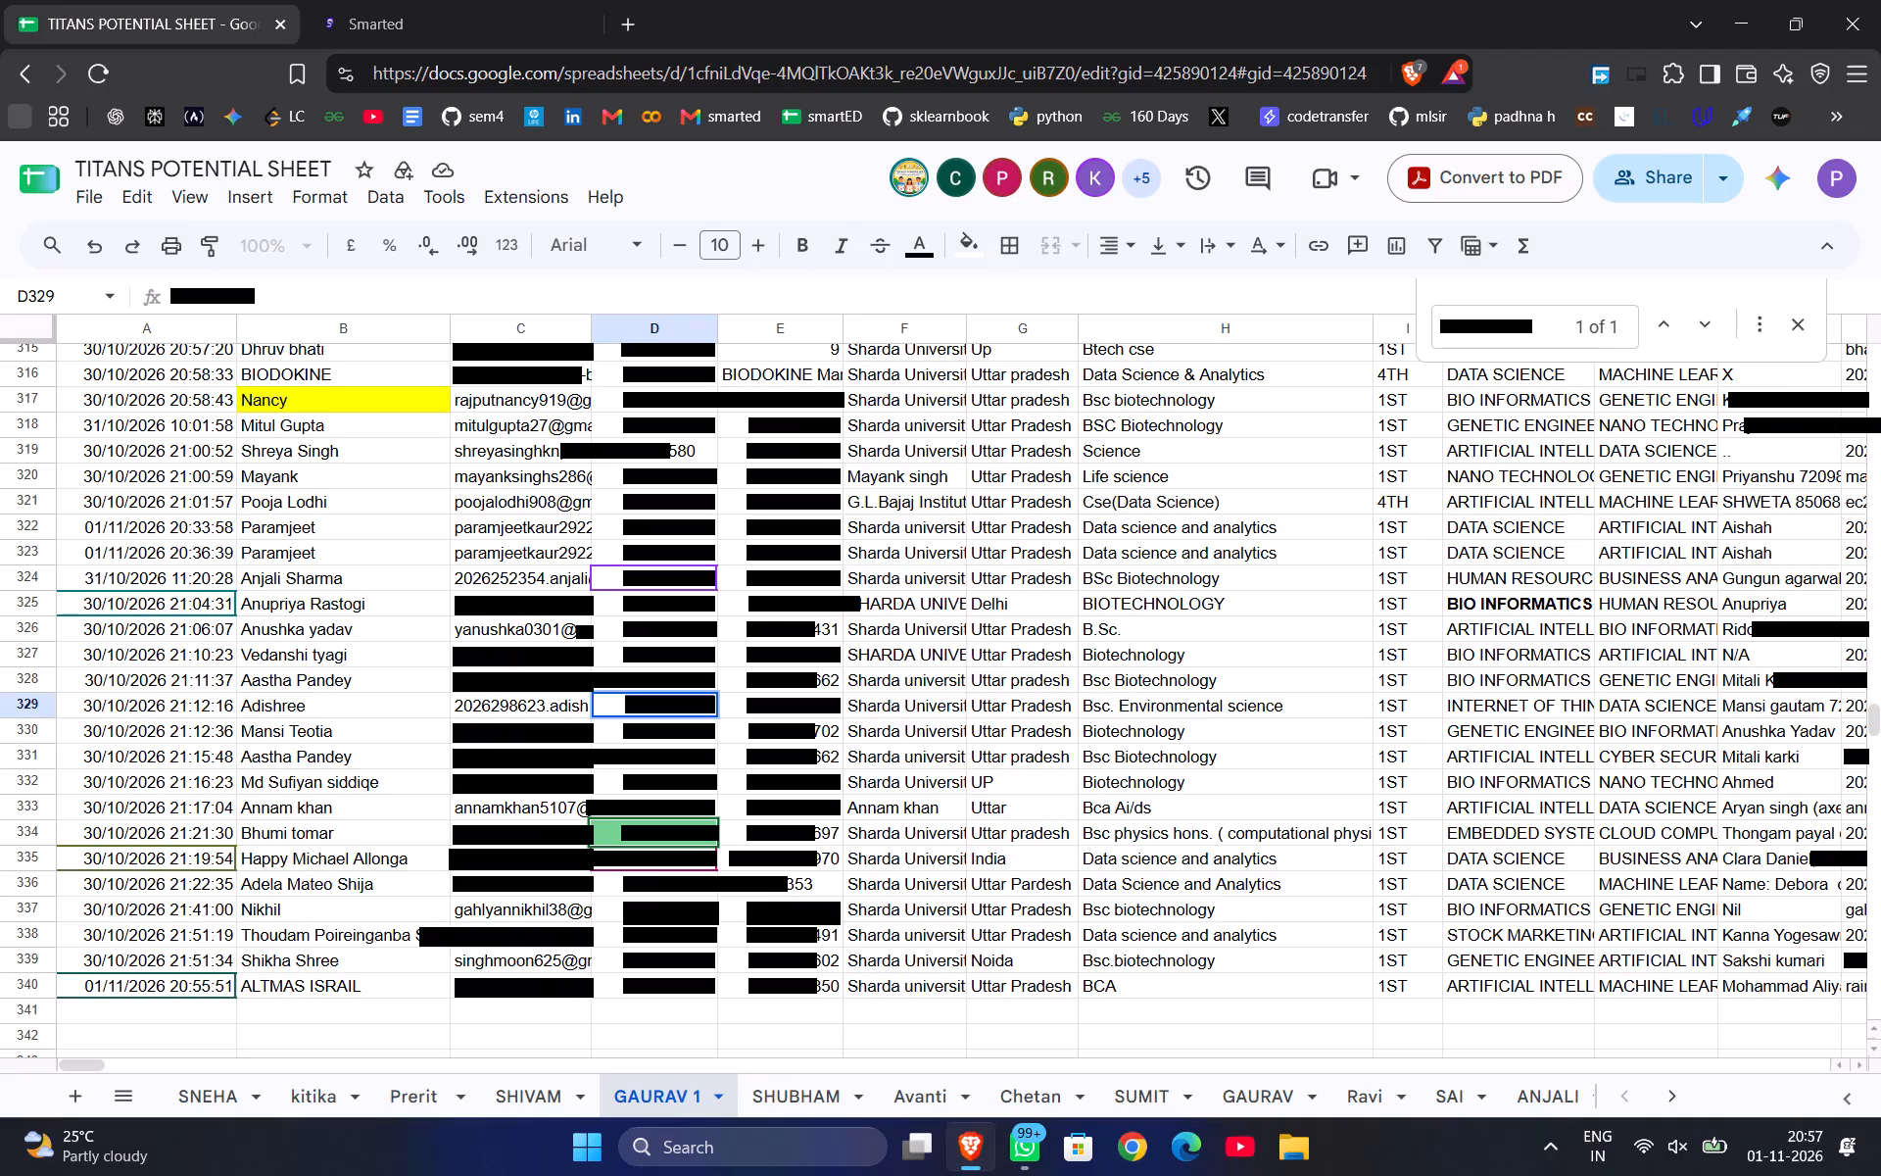
Select the entire row 334, whose contact number cell in column D is highlighted green.
left_click(677, 830)
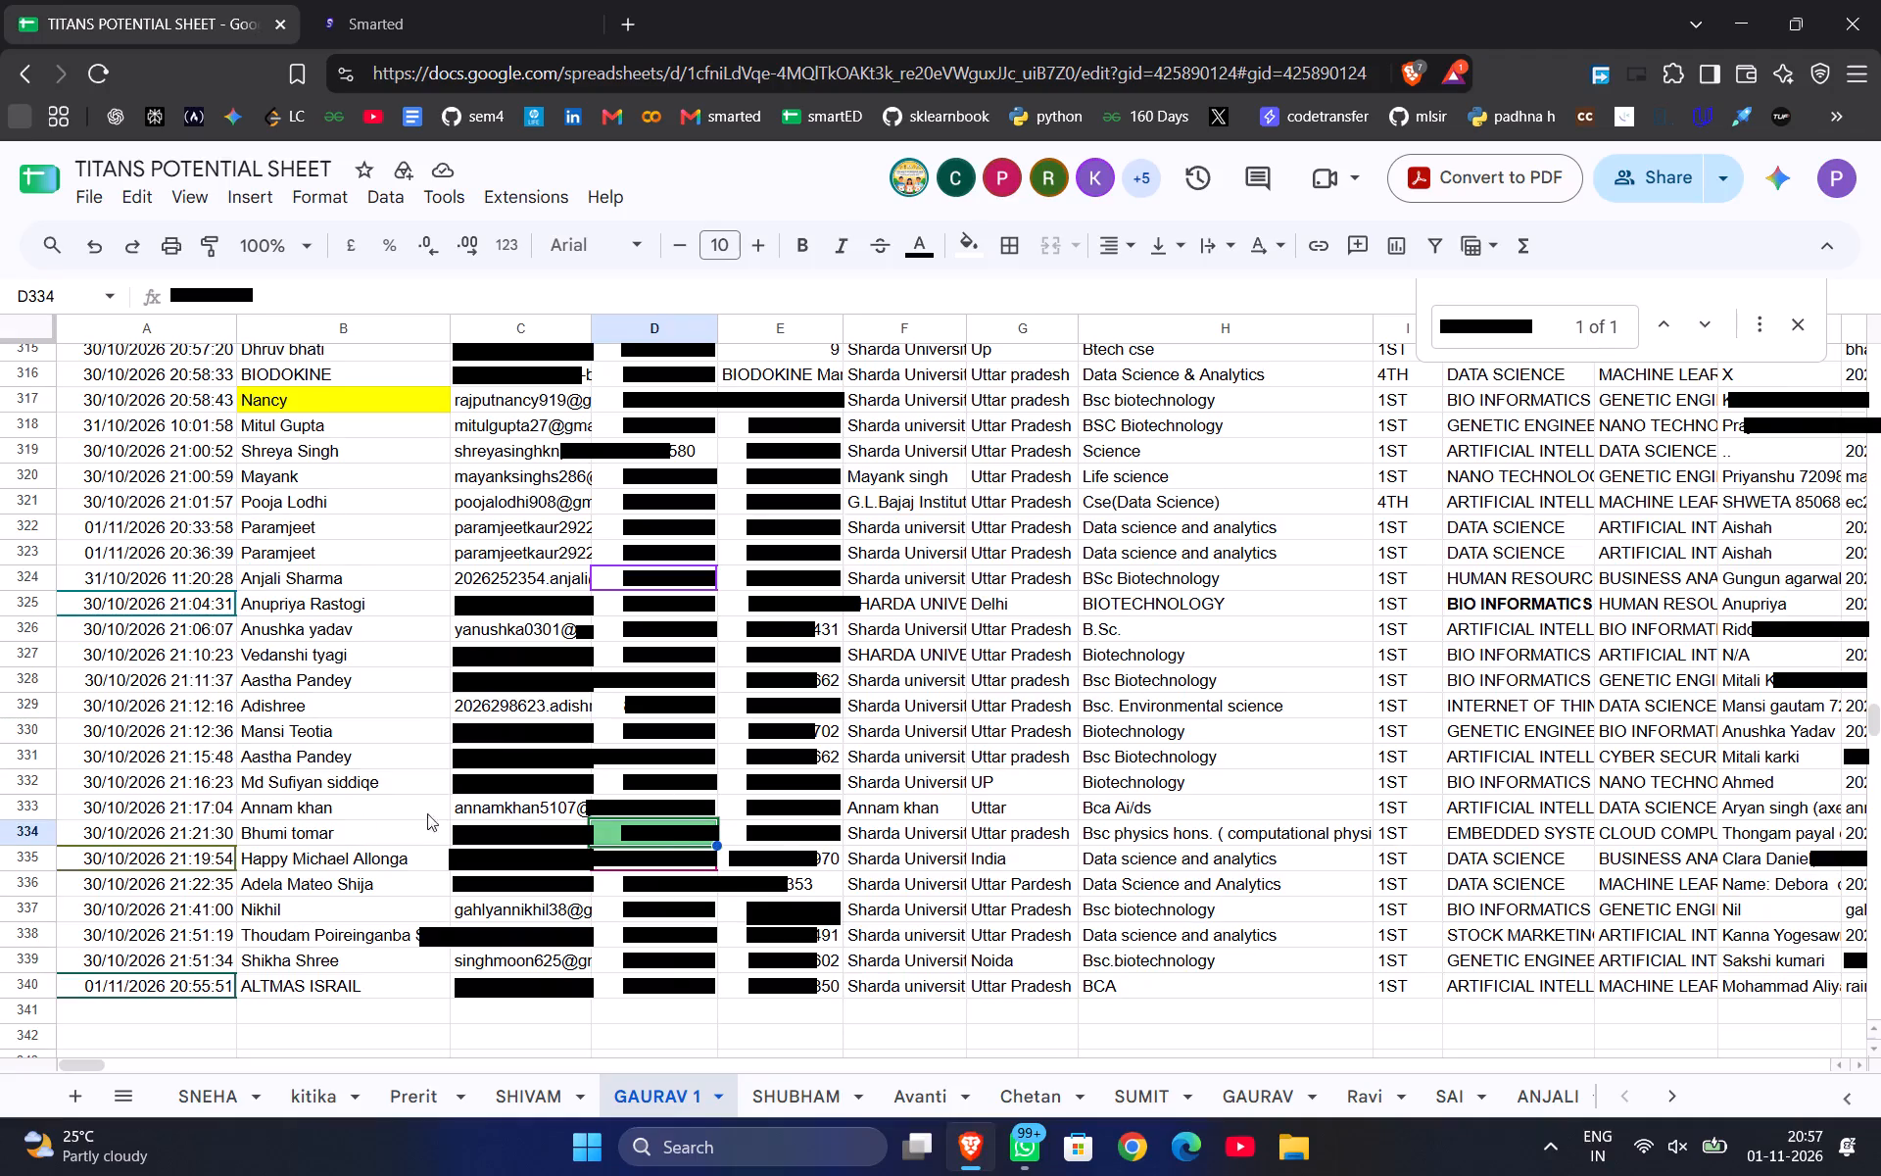
left_click(26, 836)
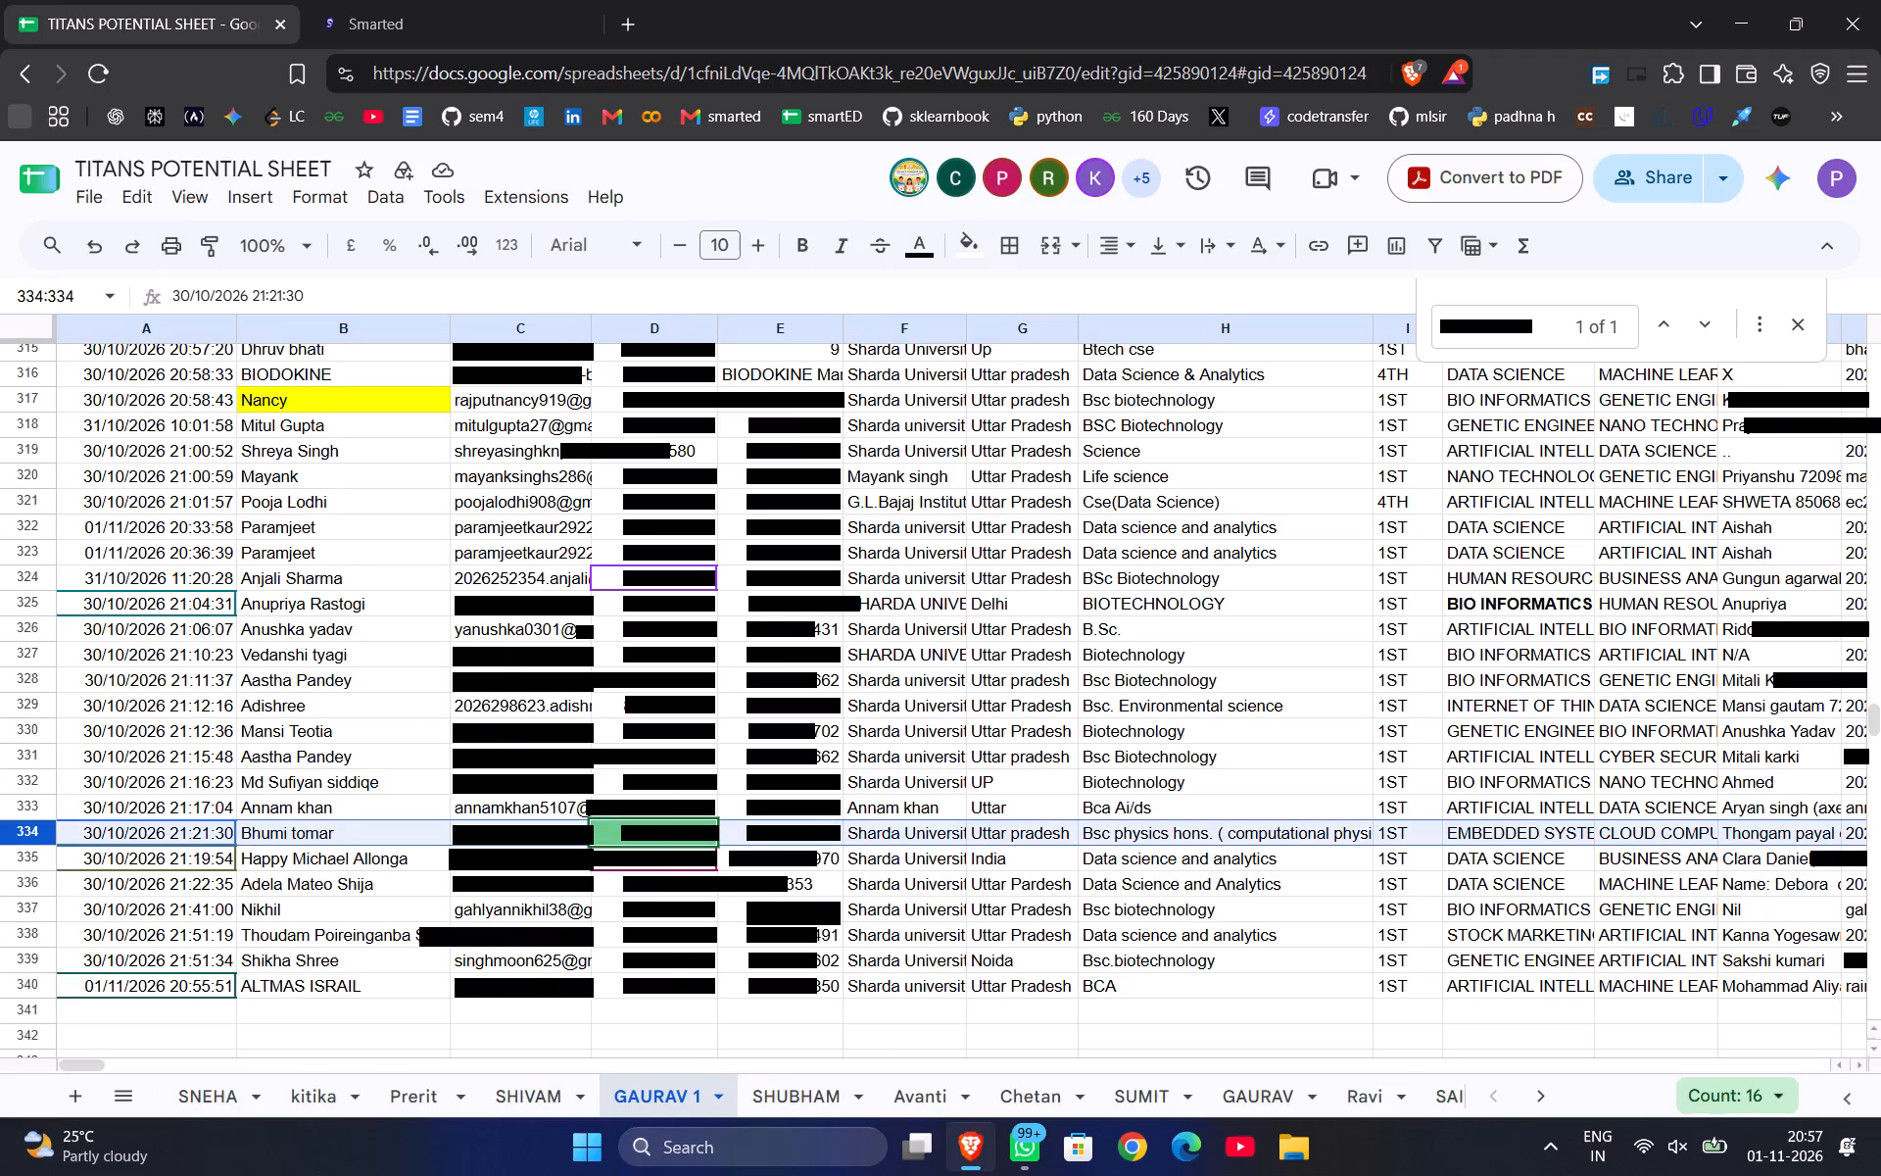
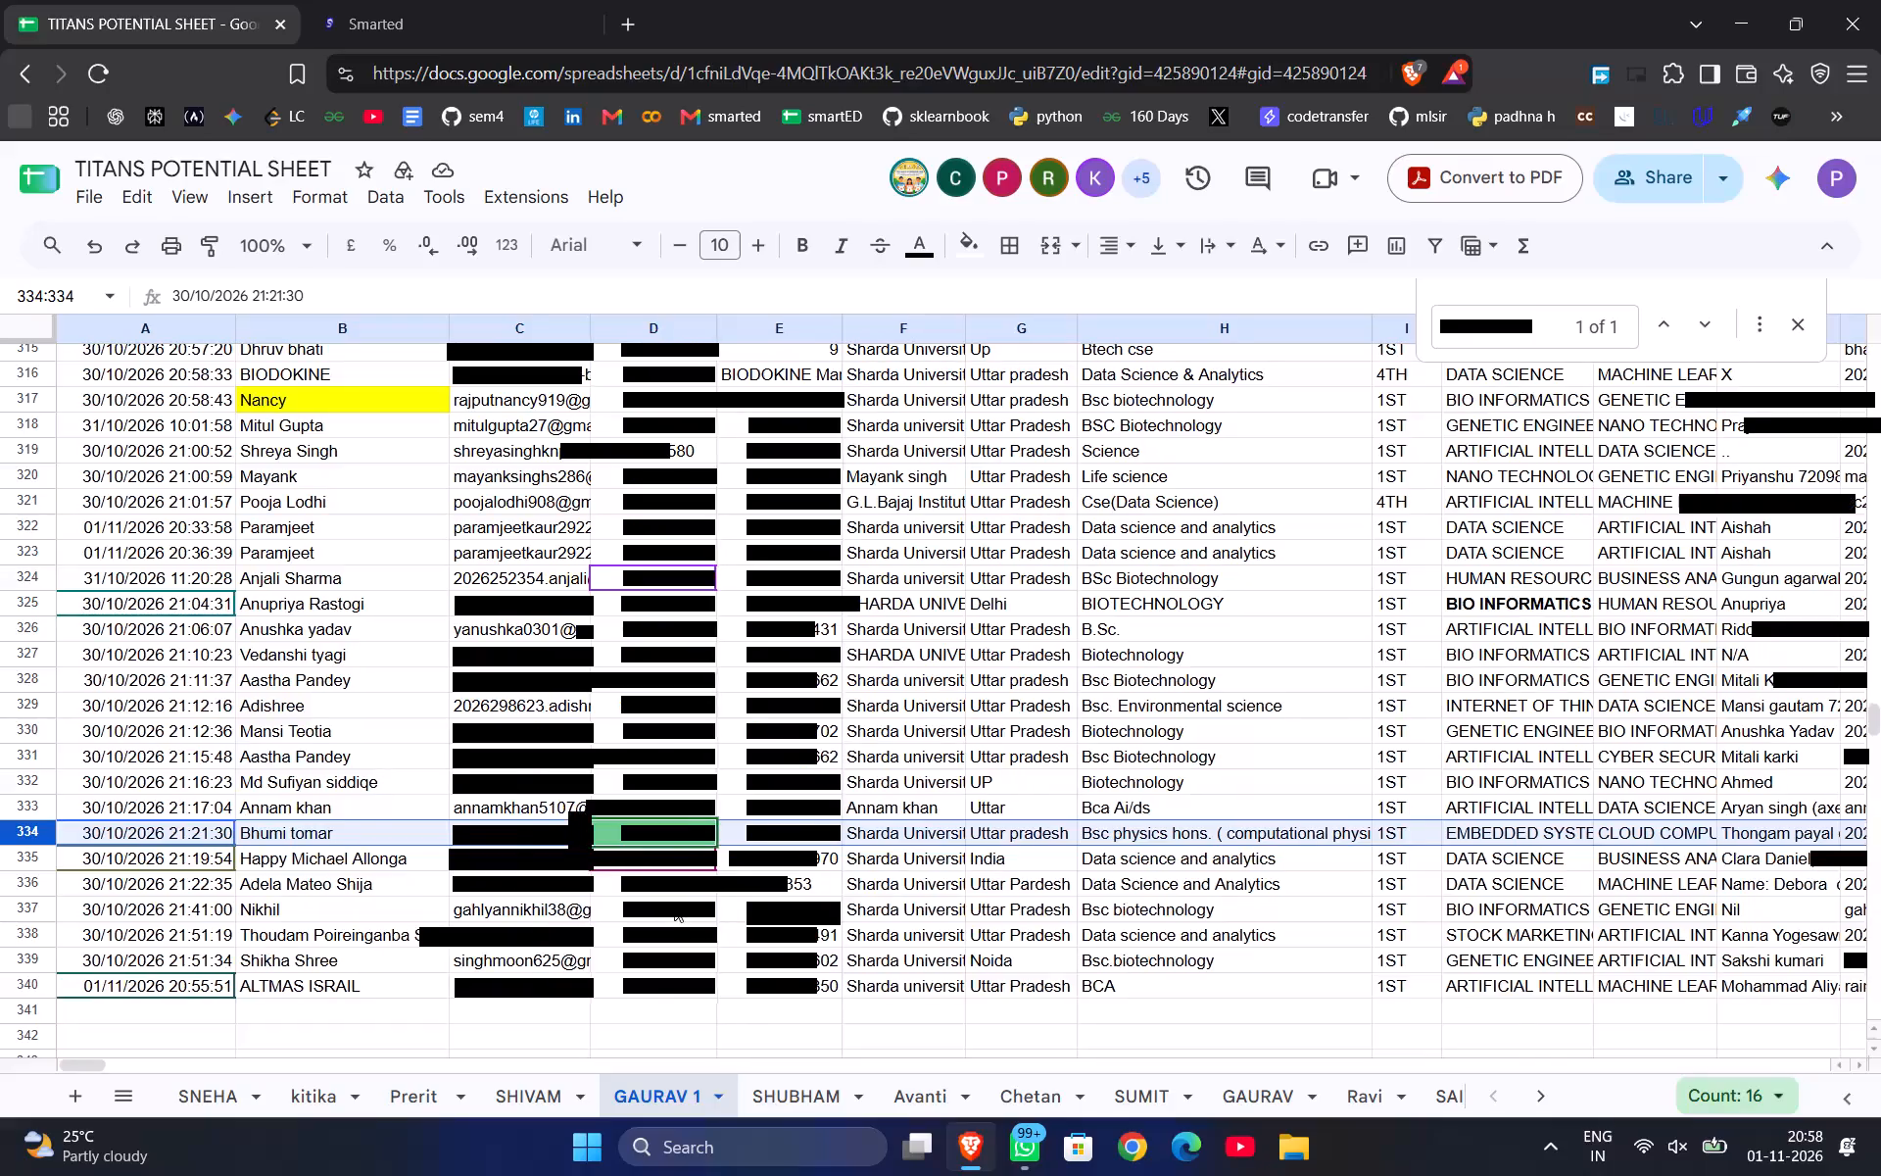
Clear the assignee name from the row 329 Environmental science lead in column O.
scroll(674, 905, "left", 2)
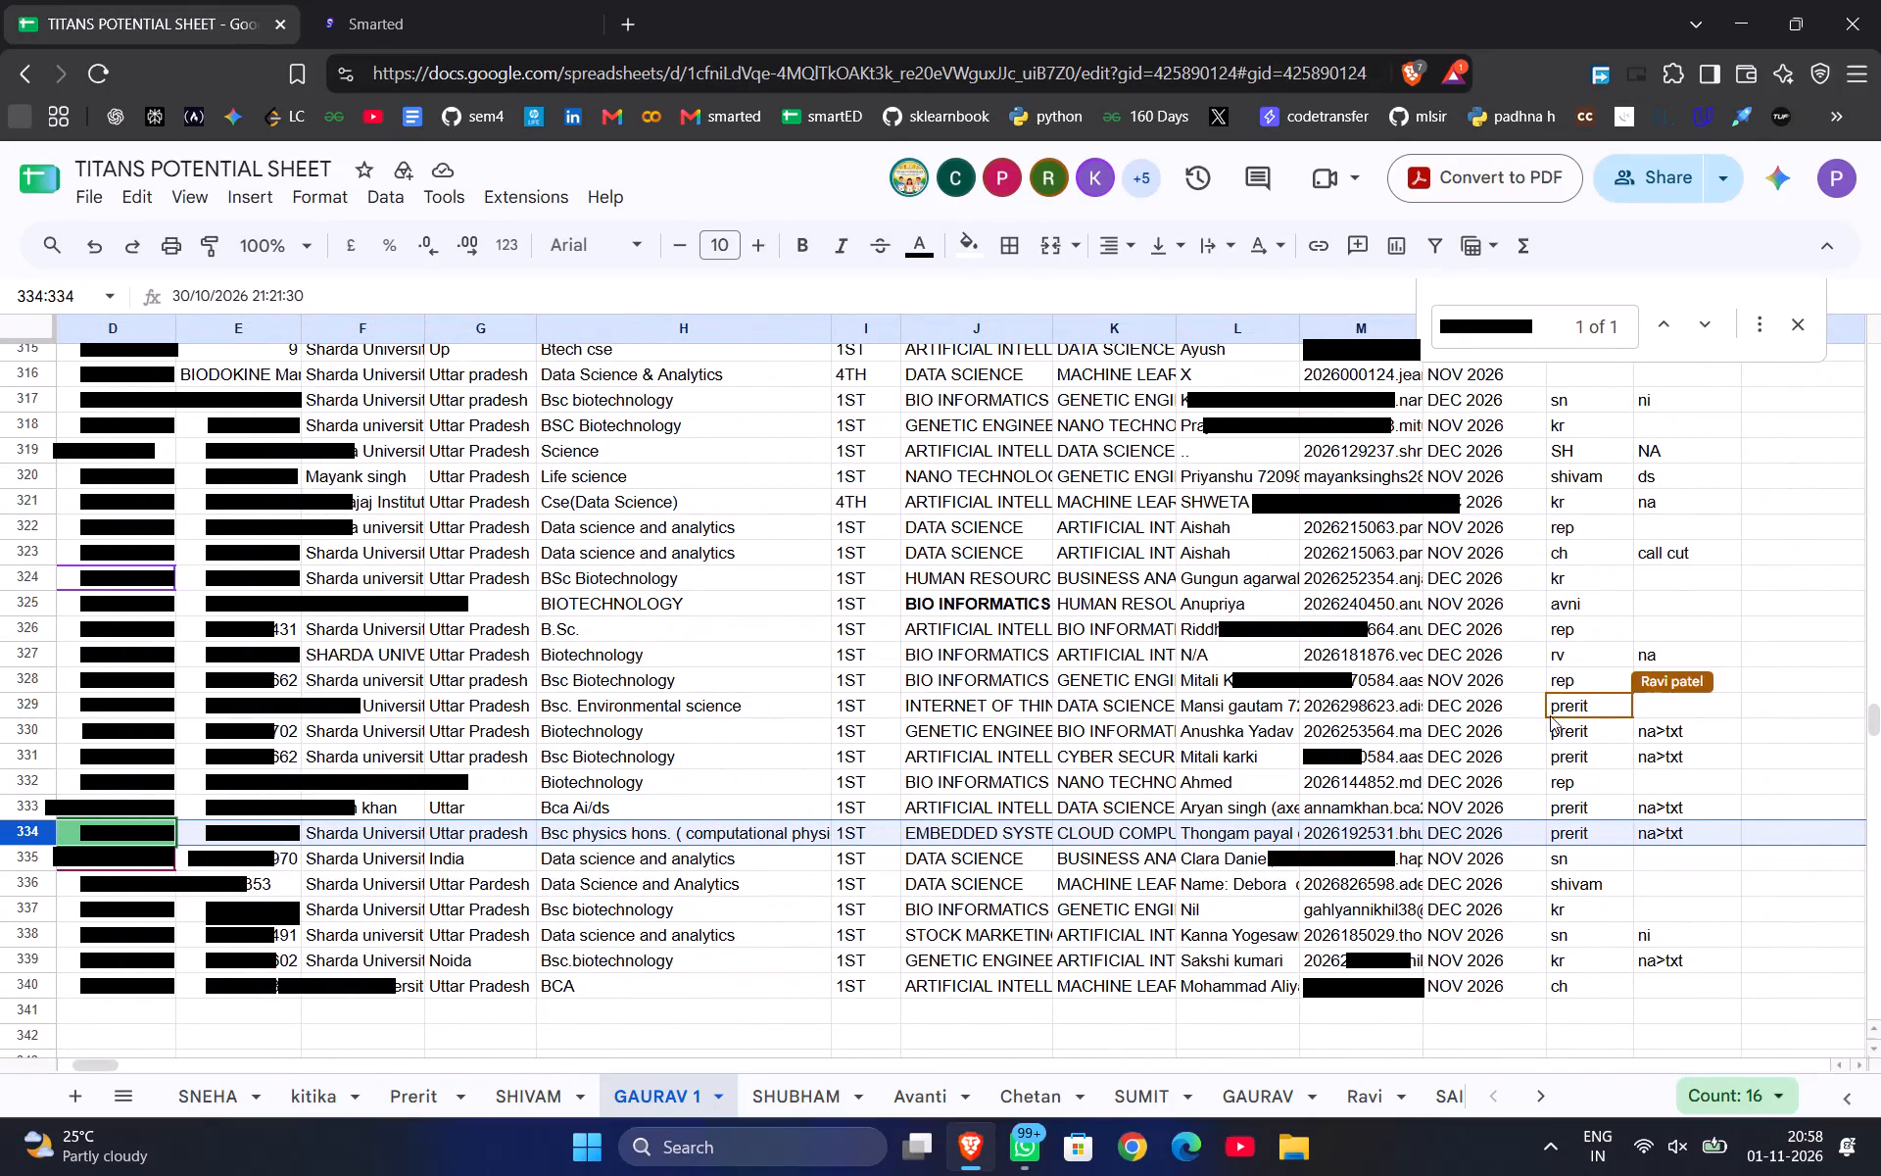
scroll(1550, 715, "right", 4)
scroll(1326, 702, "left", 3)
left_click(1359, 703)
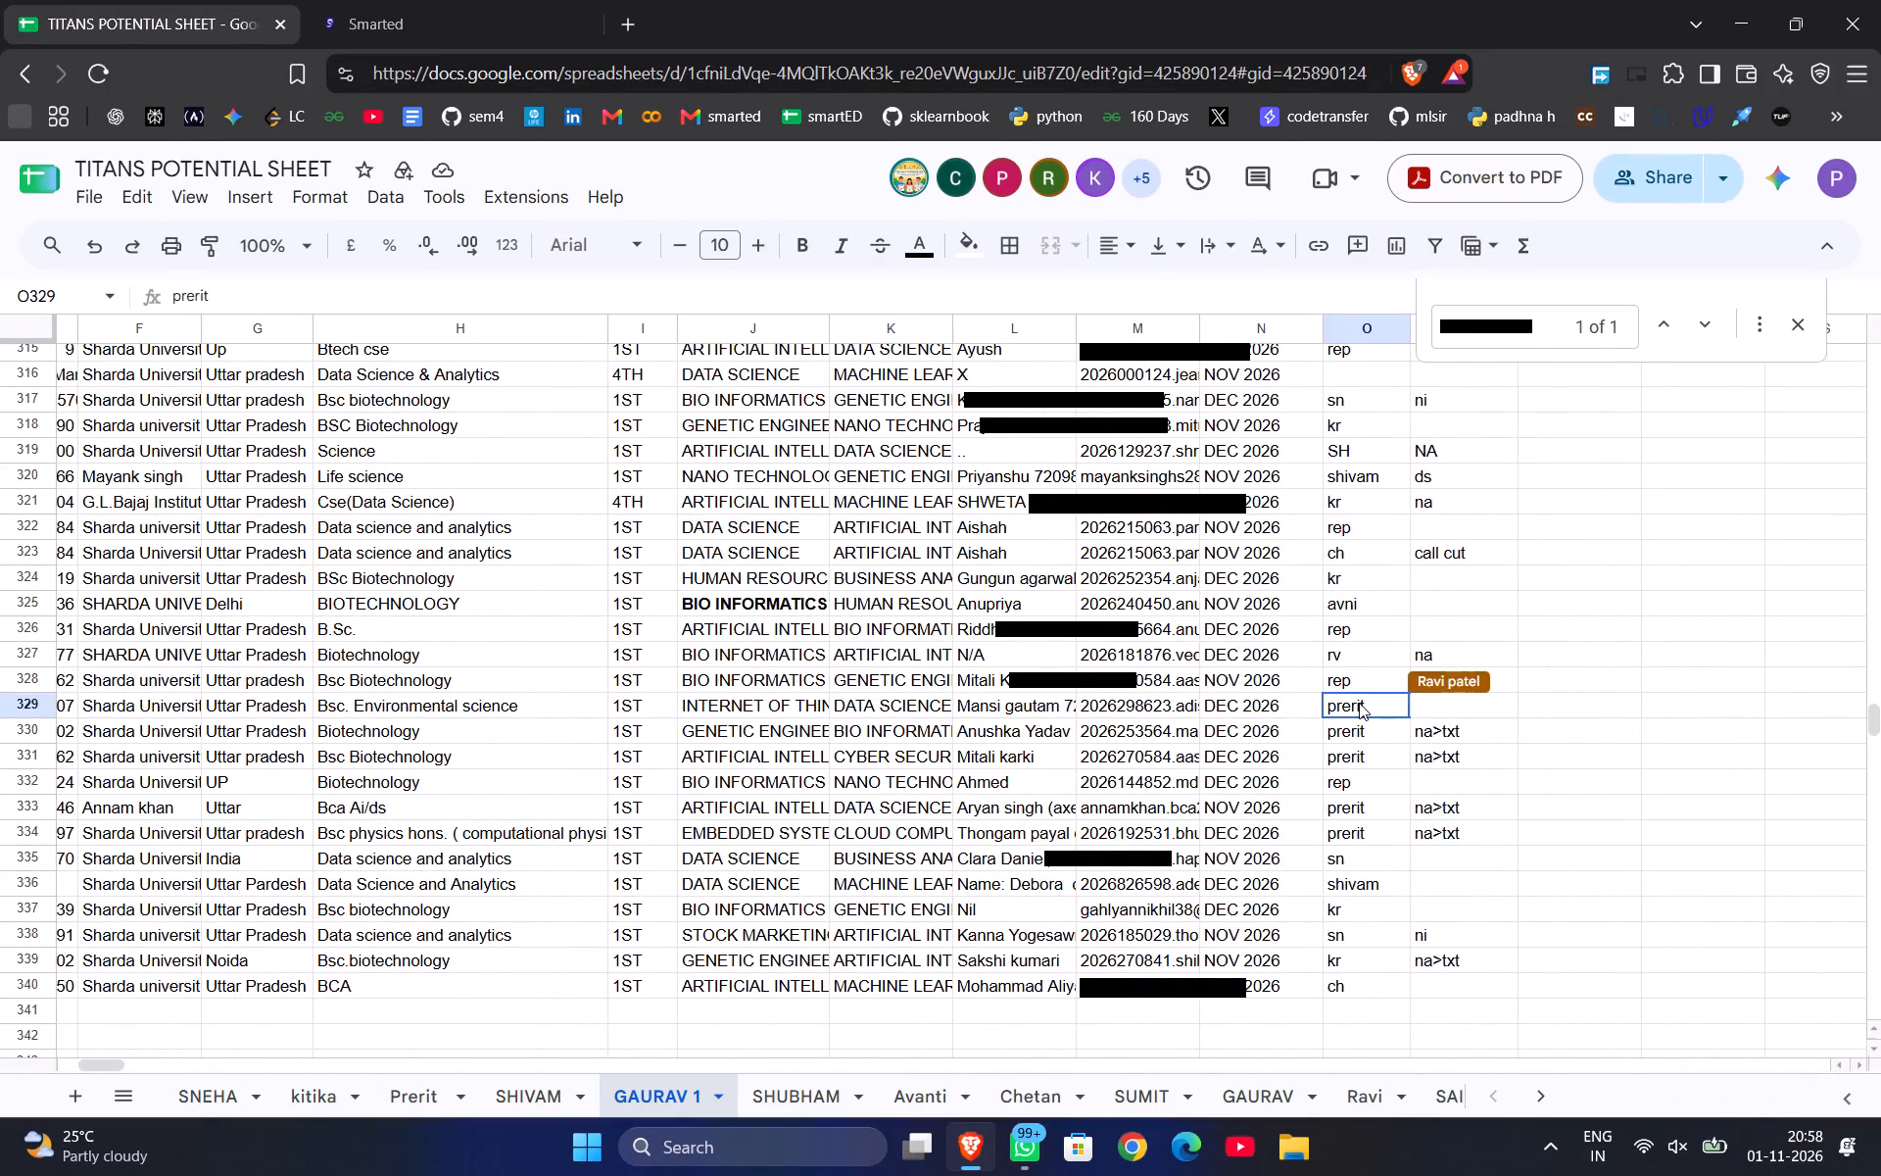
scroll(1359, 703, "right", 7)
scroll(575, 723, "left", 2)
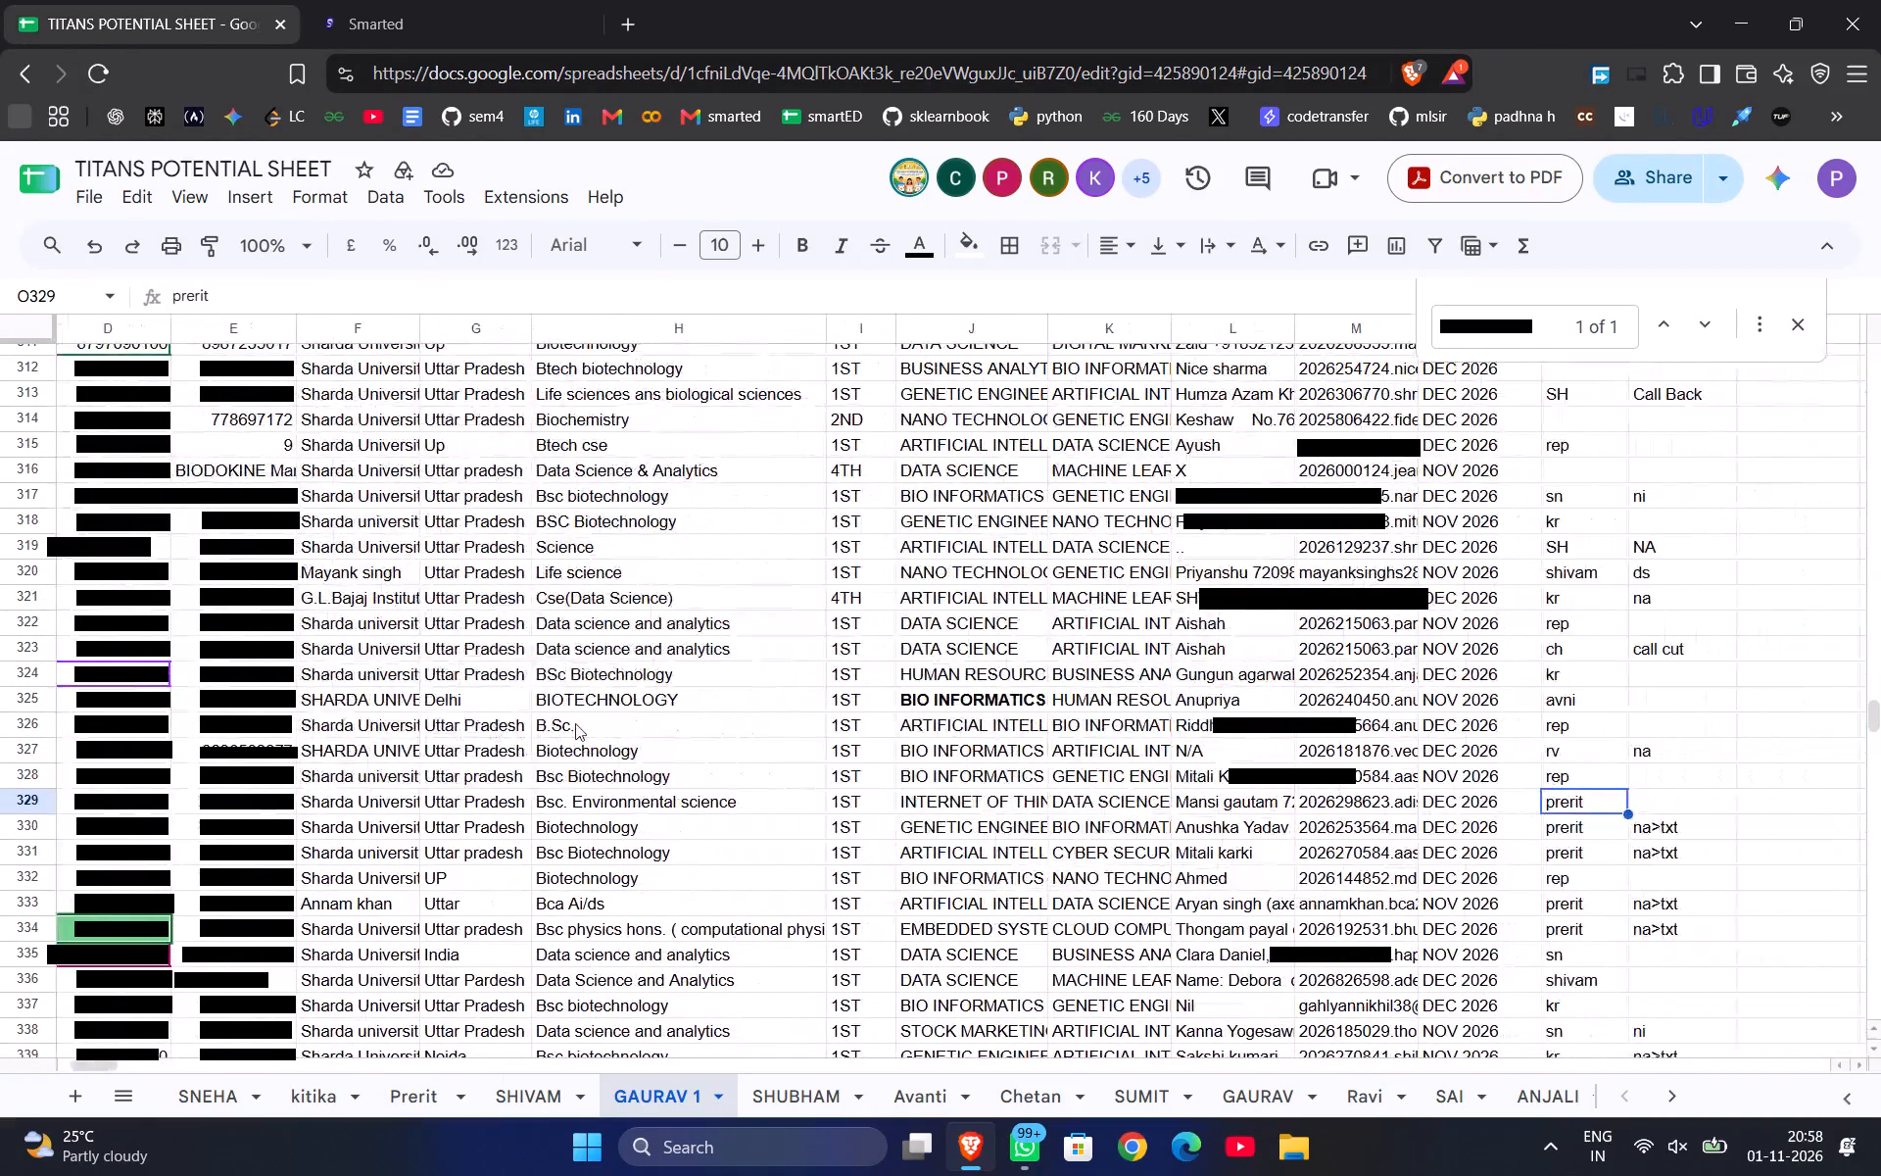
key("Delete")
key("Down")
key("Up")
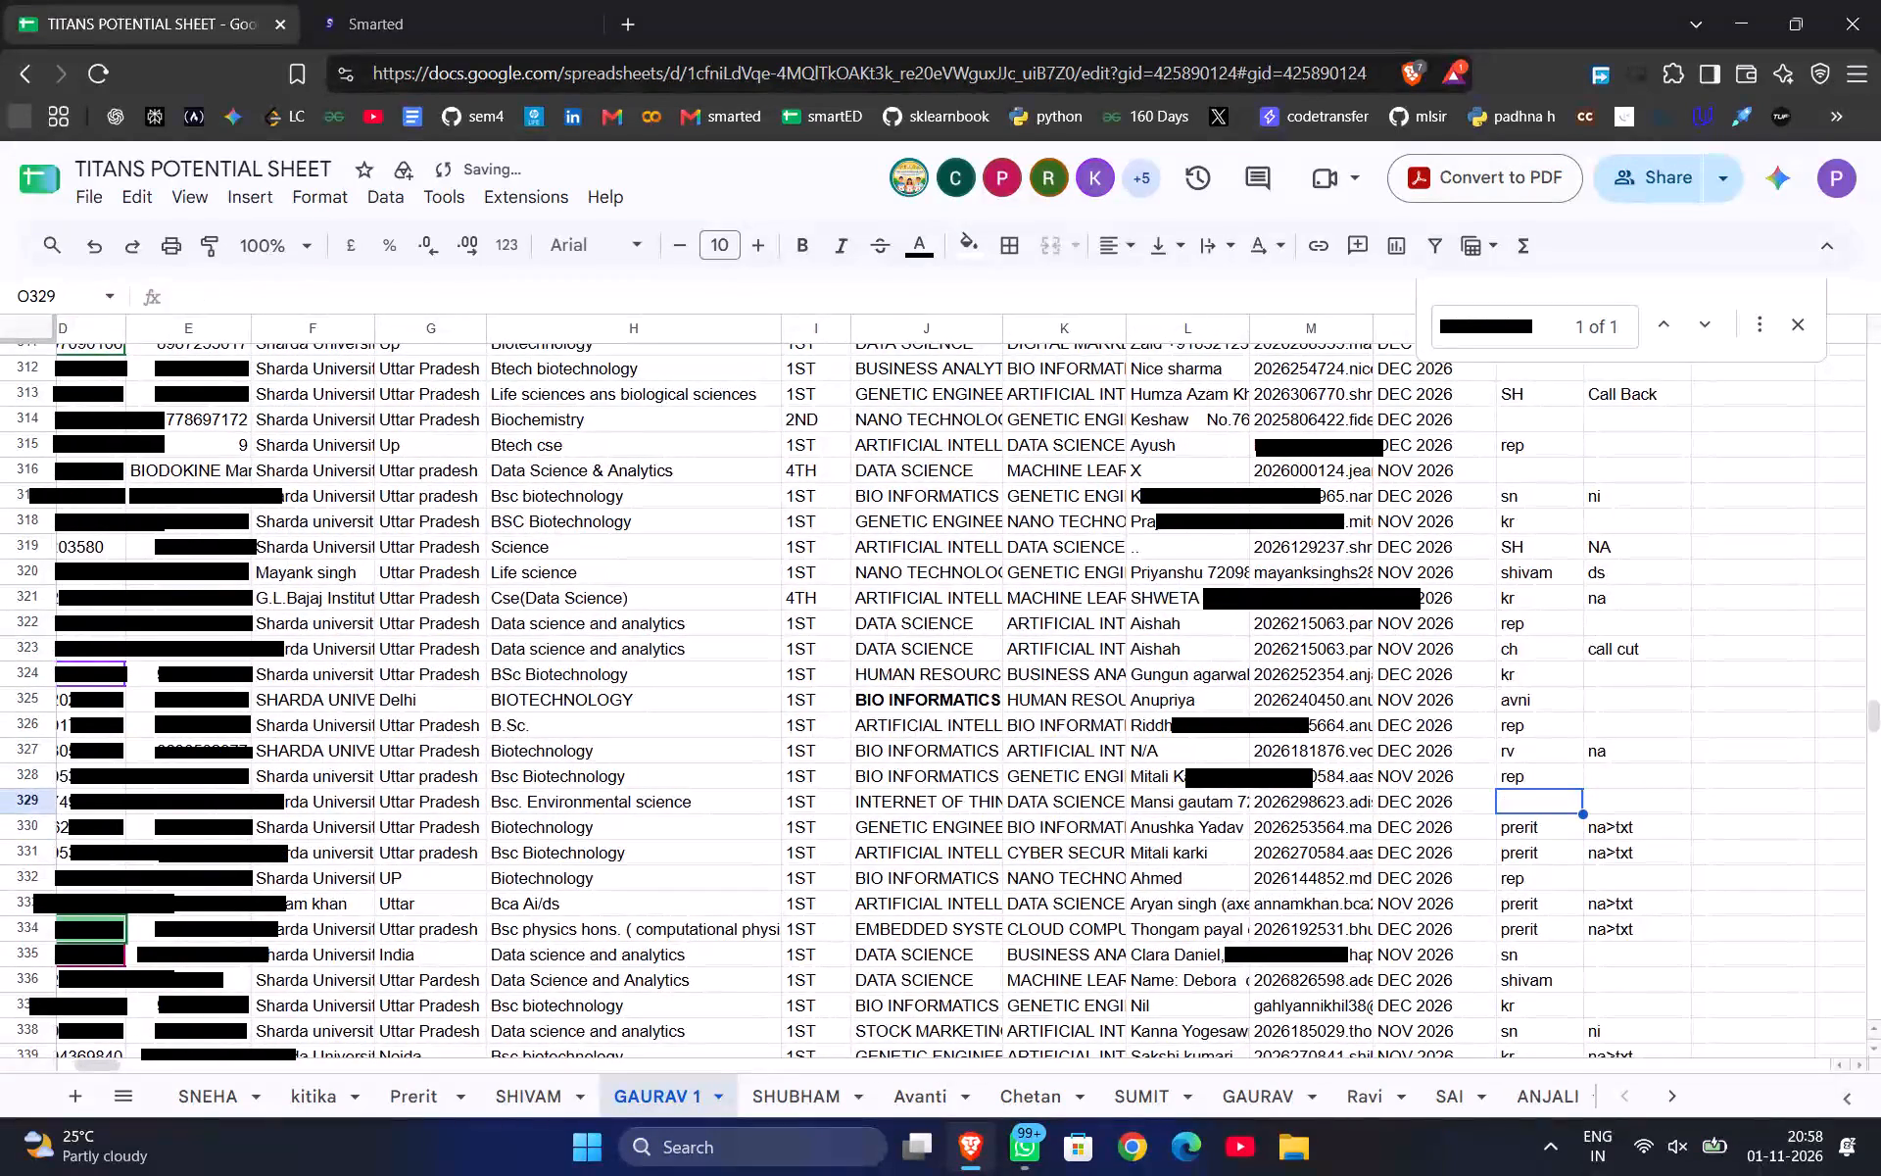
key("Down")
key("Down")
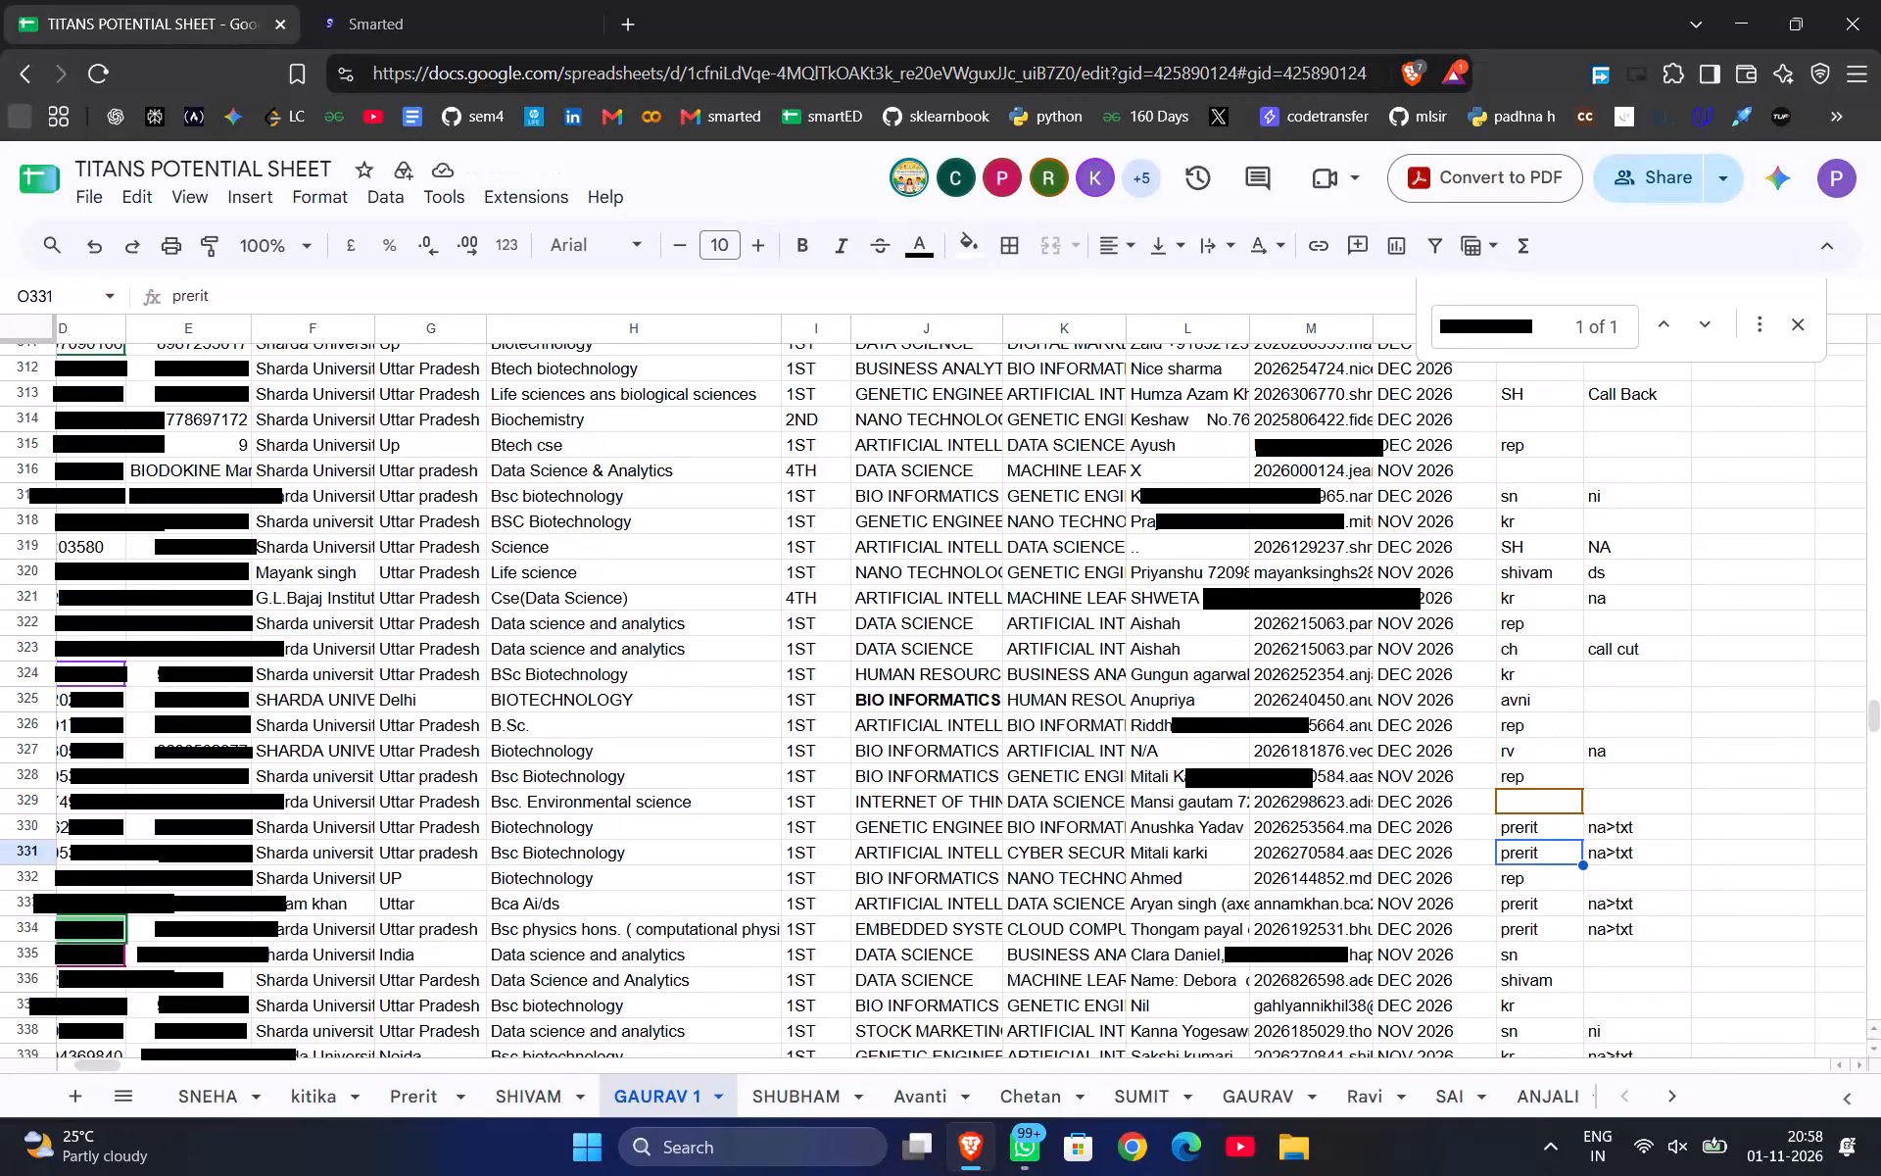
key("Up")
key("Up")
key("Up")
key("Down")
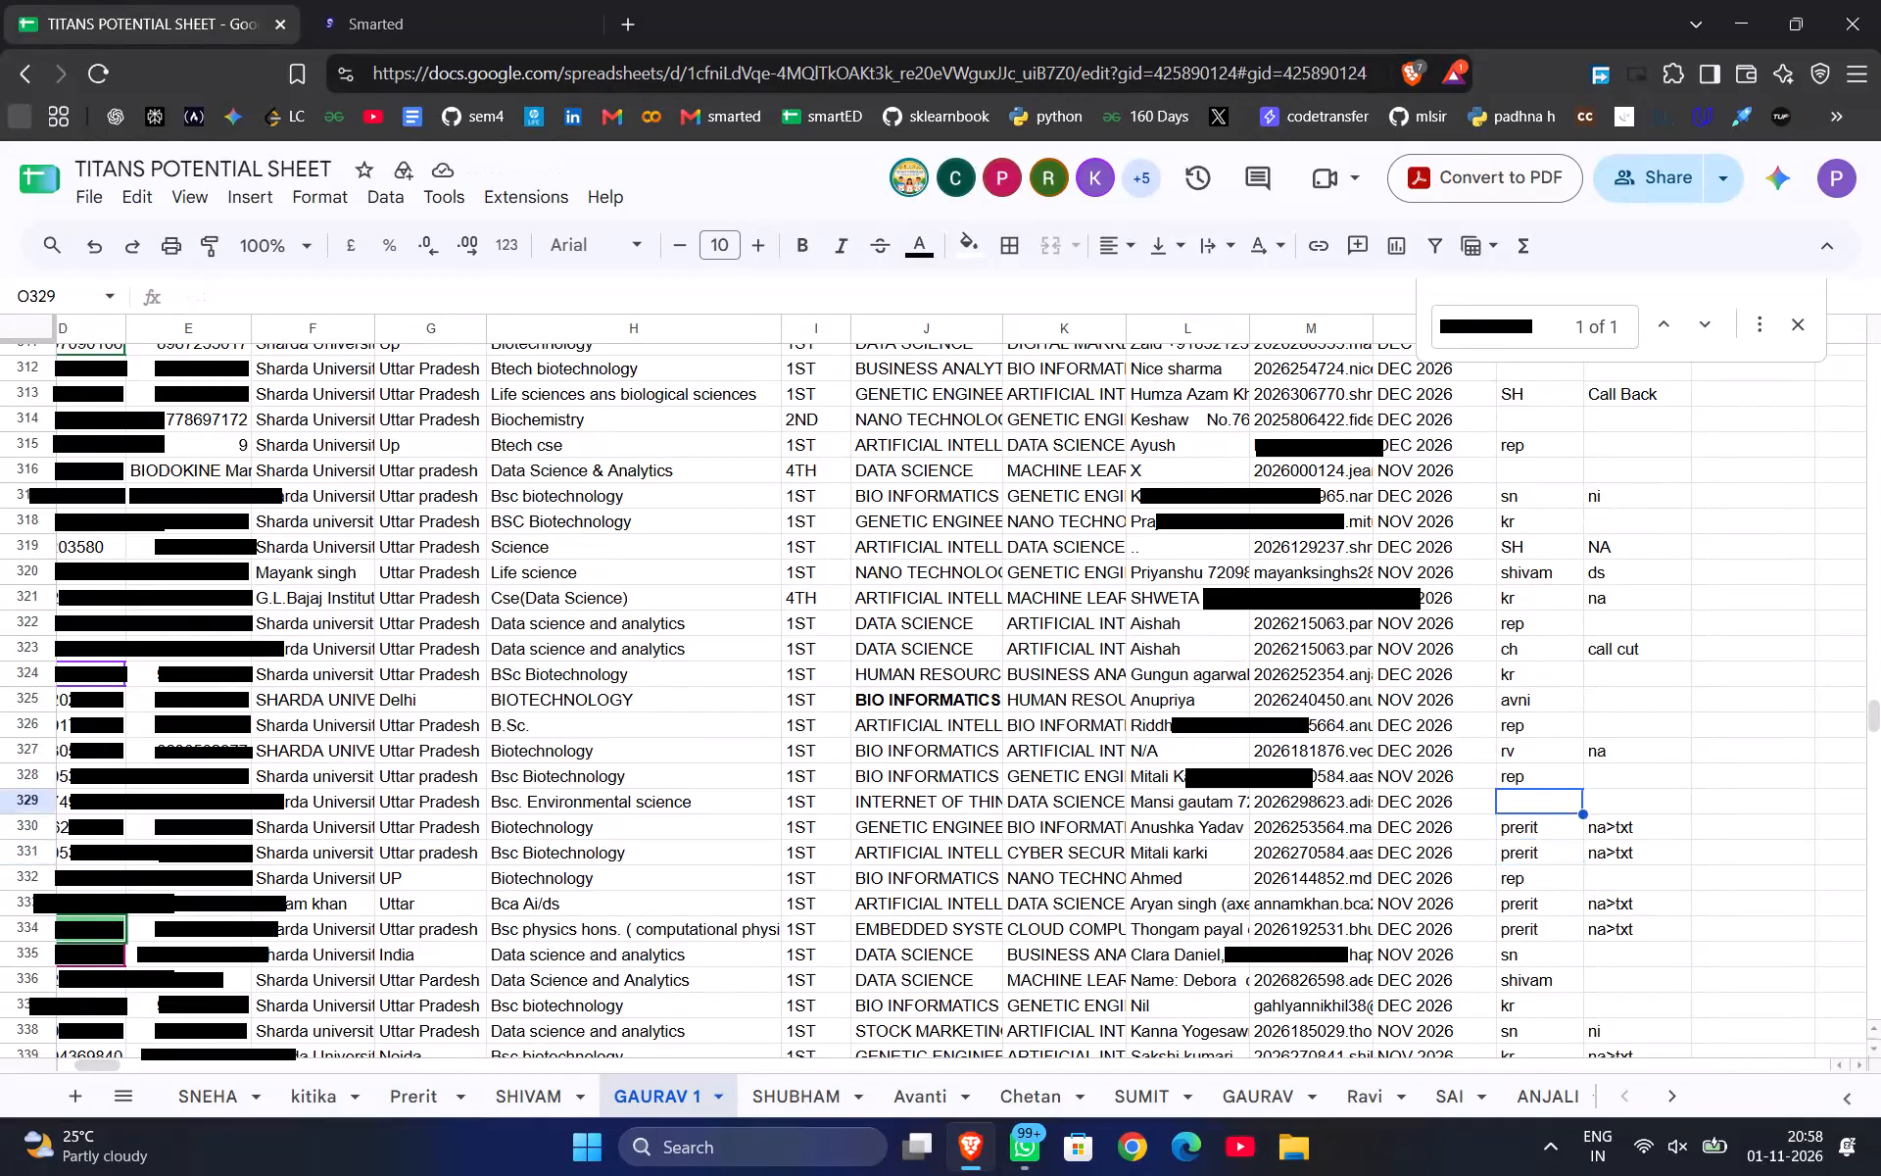
Assign the row 329 Environmental science lead to prerit again in column O.
key("p")
key("Tab")
Copy the row 329 lead's contact number from column D.
scroll(1513, 788, "right", 6)
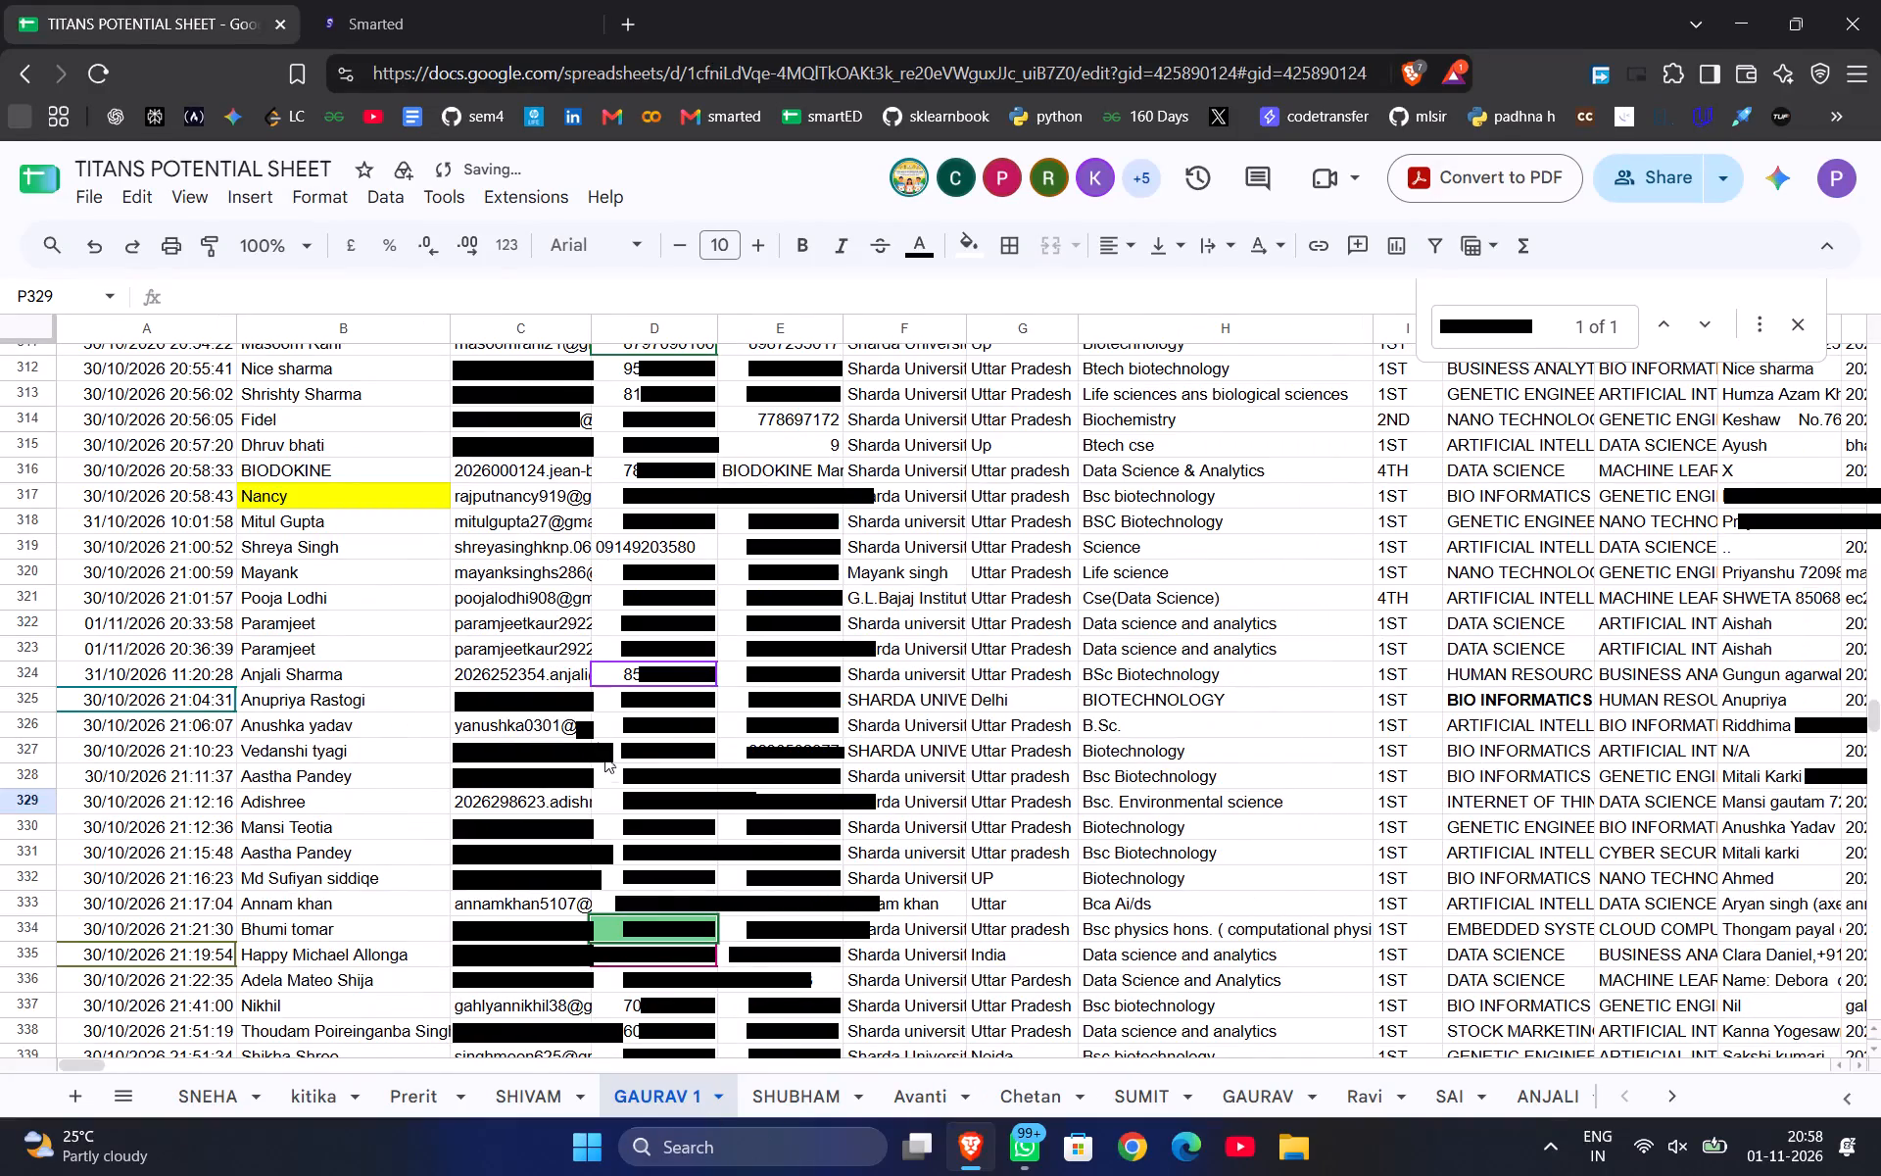
triple_click(625, 808)
left_click(625, 808)
key("ctrl+c")
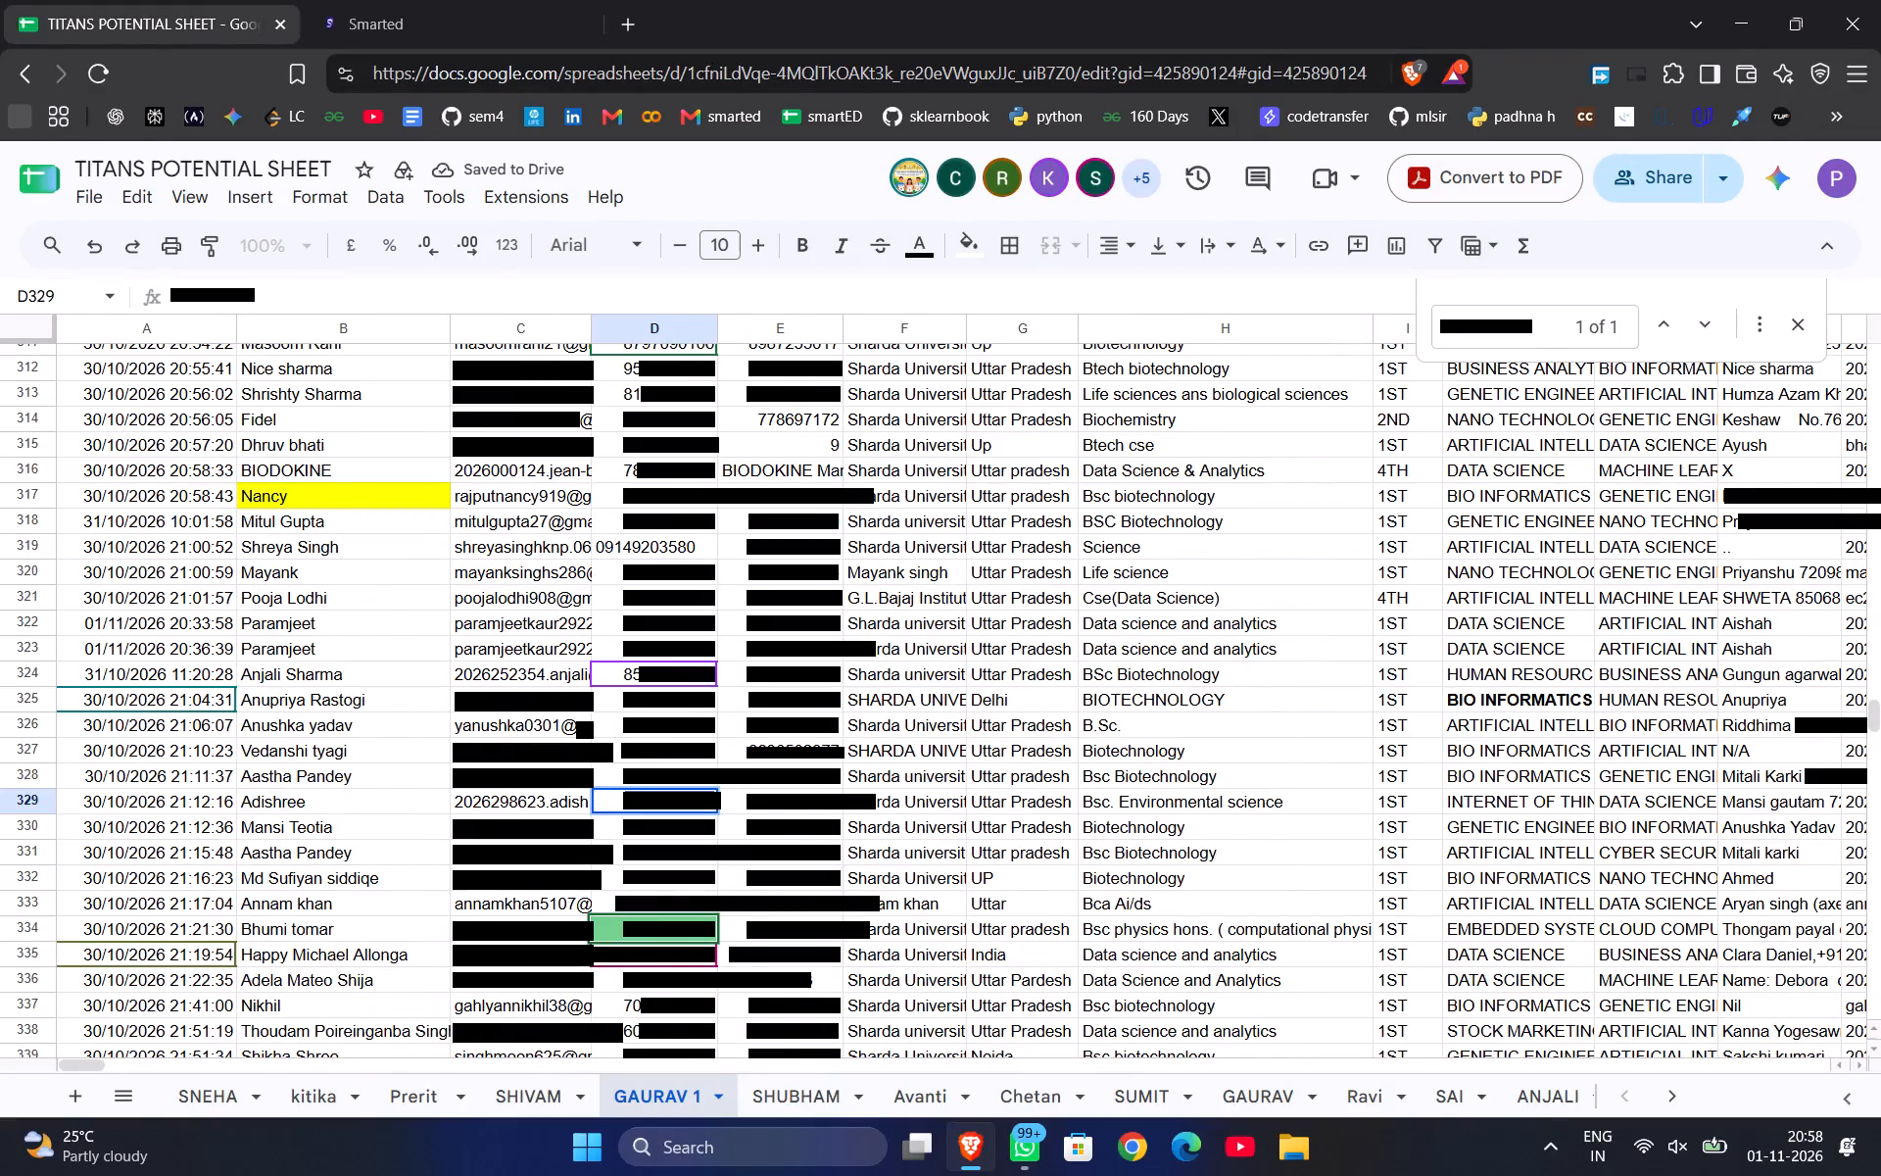
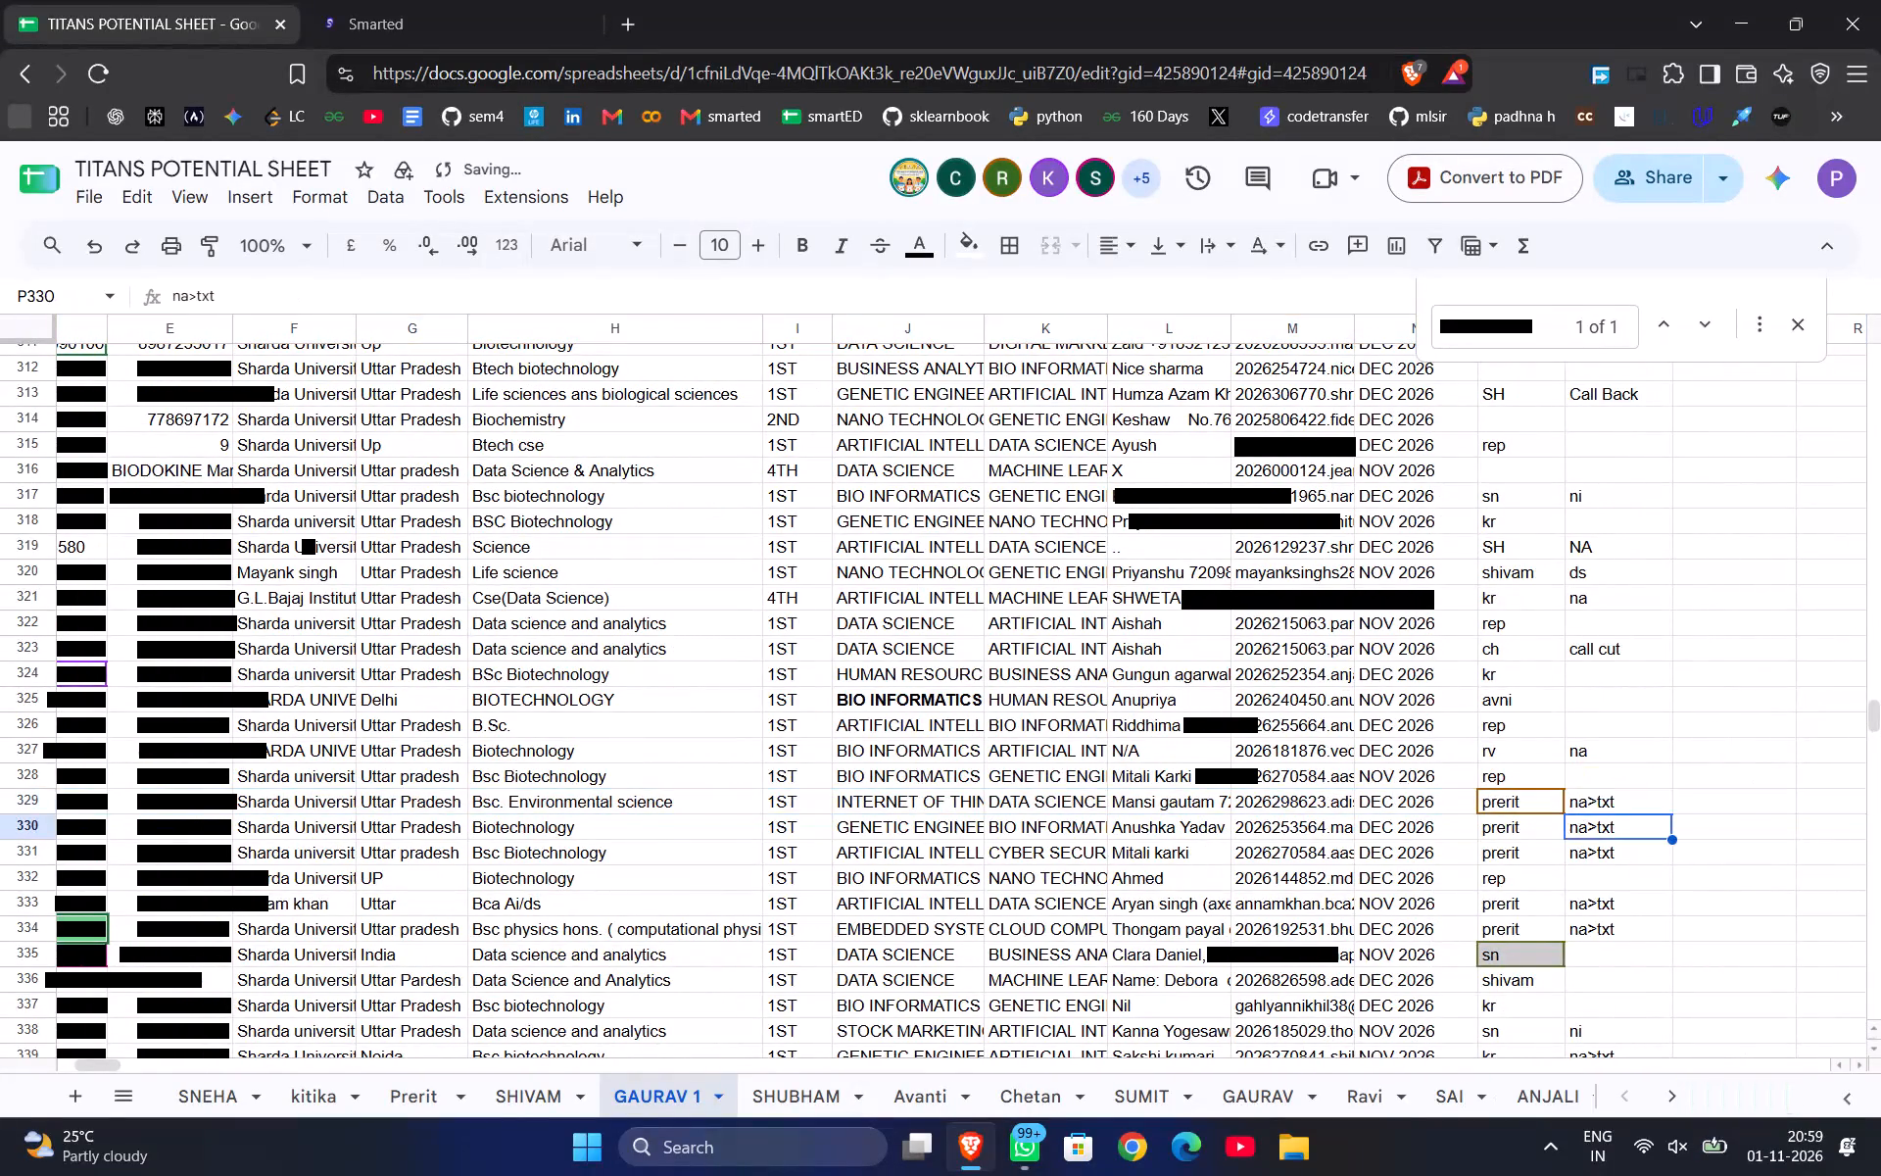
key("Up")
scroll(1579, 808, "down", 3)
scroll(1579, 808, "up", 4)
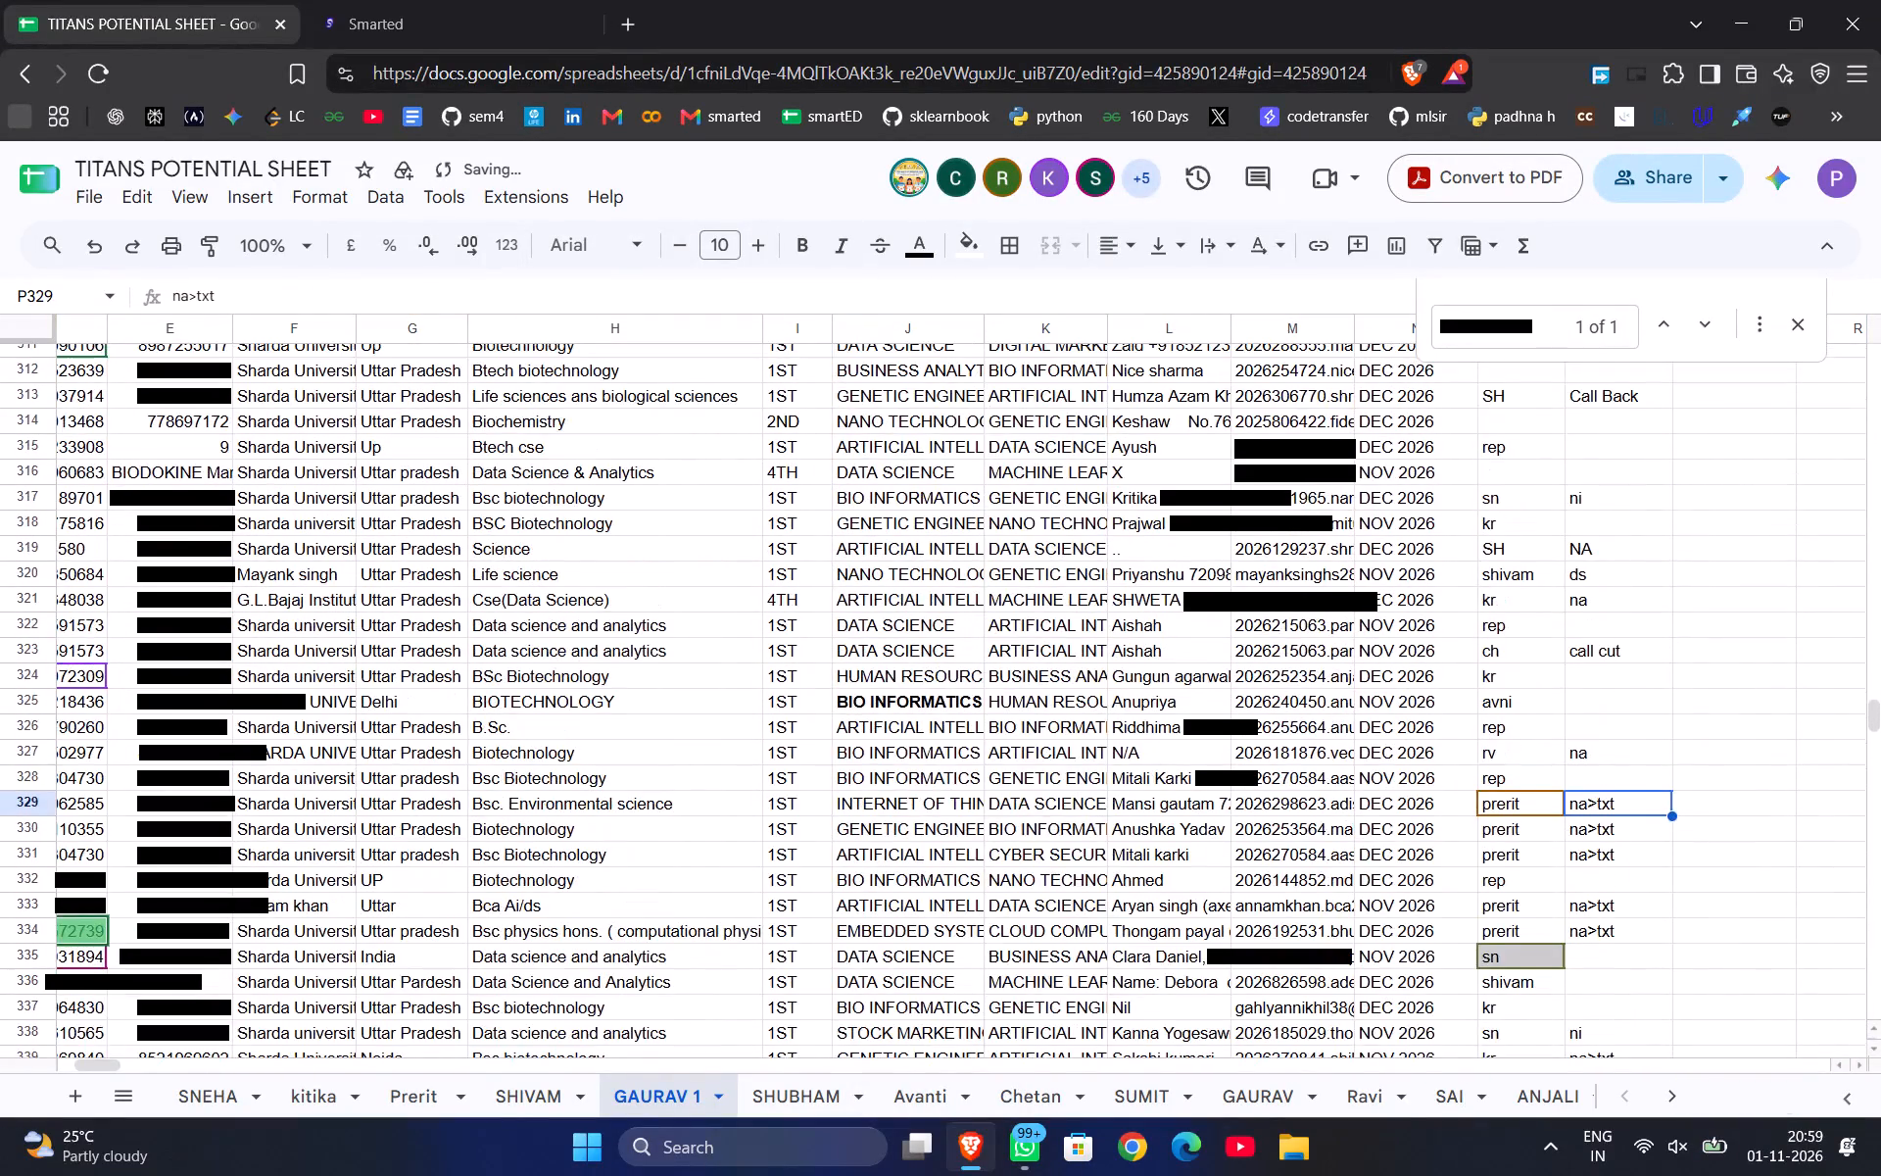